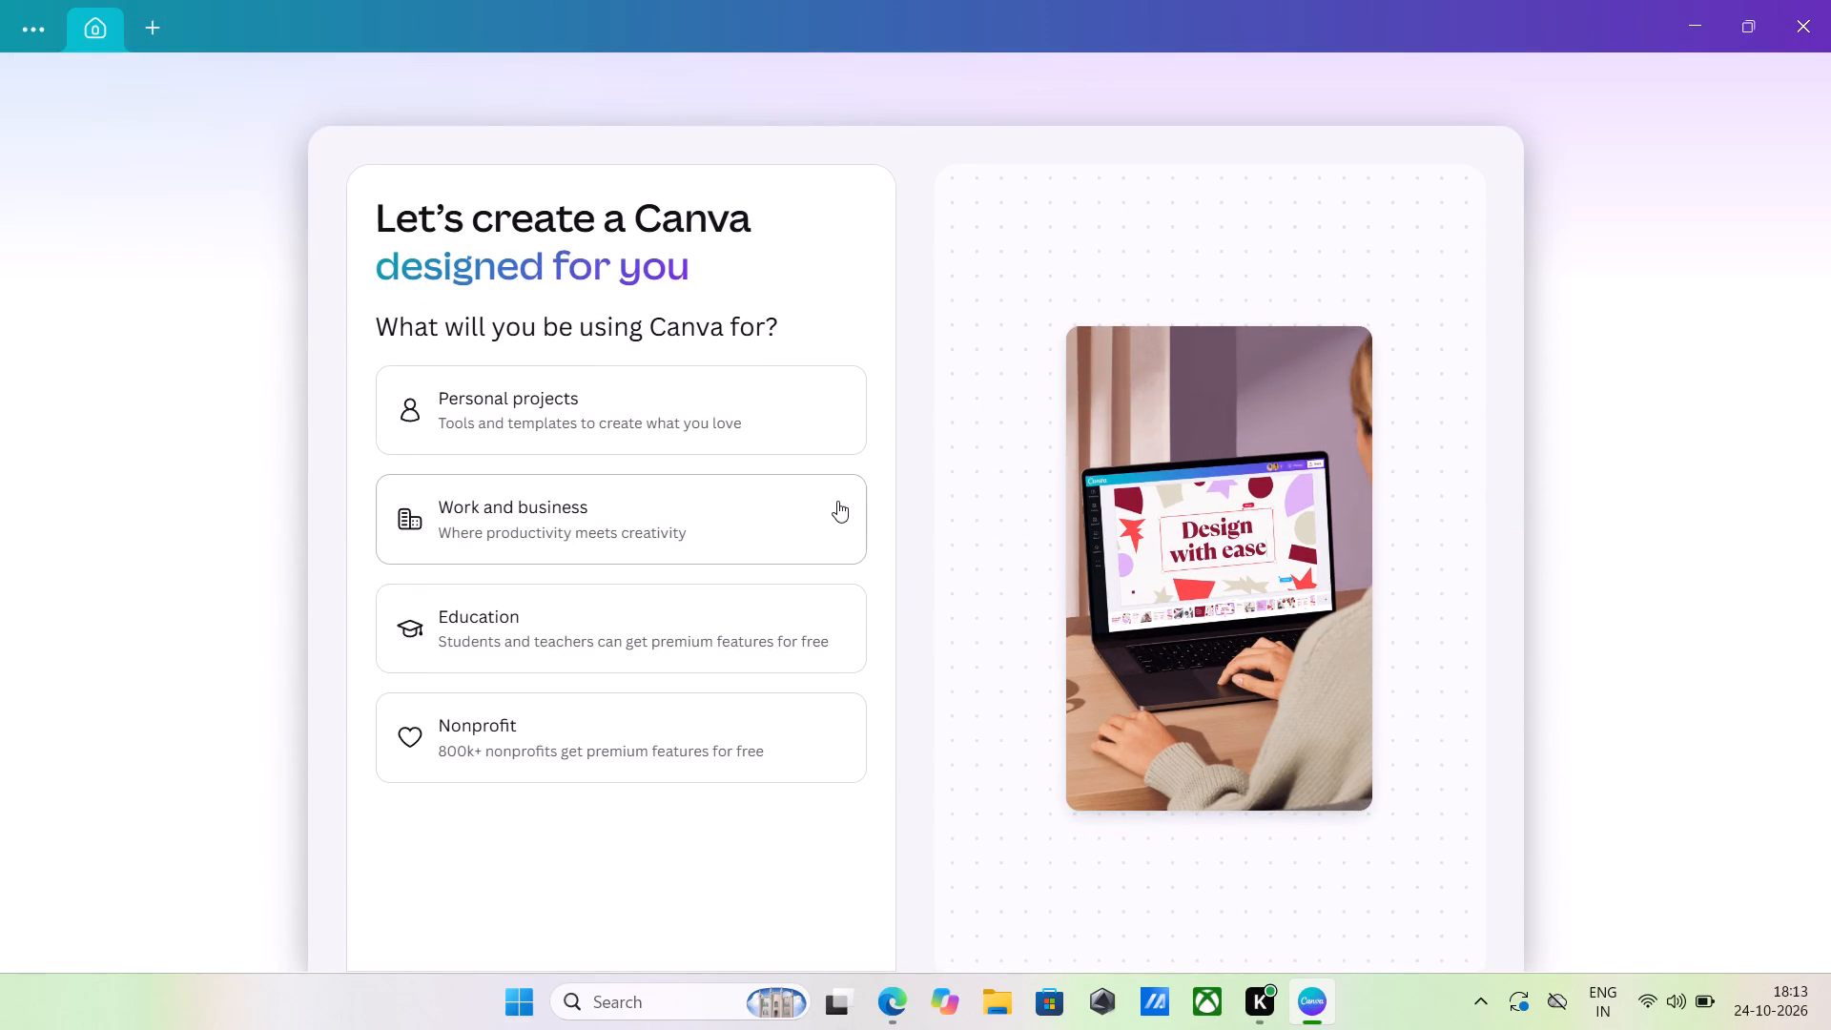
Choose Work and business as the intended use of Canva.
left_click(771, 496)
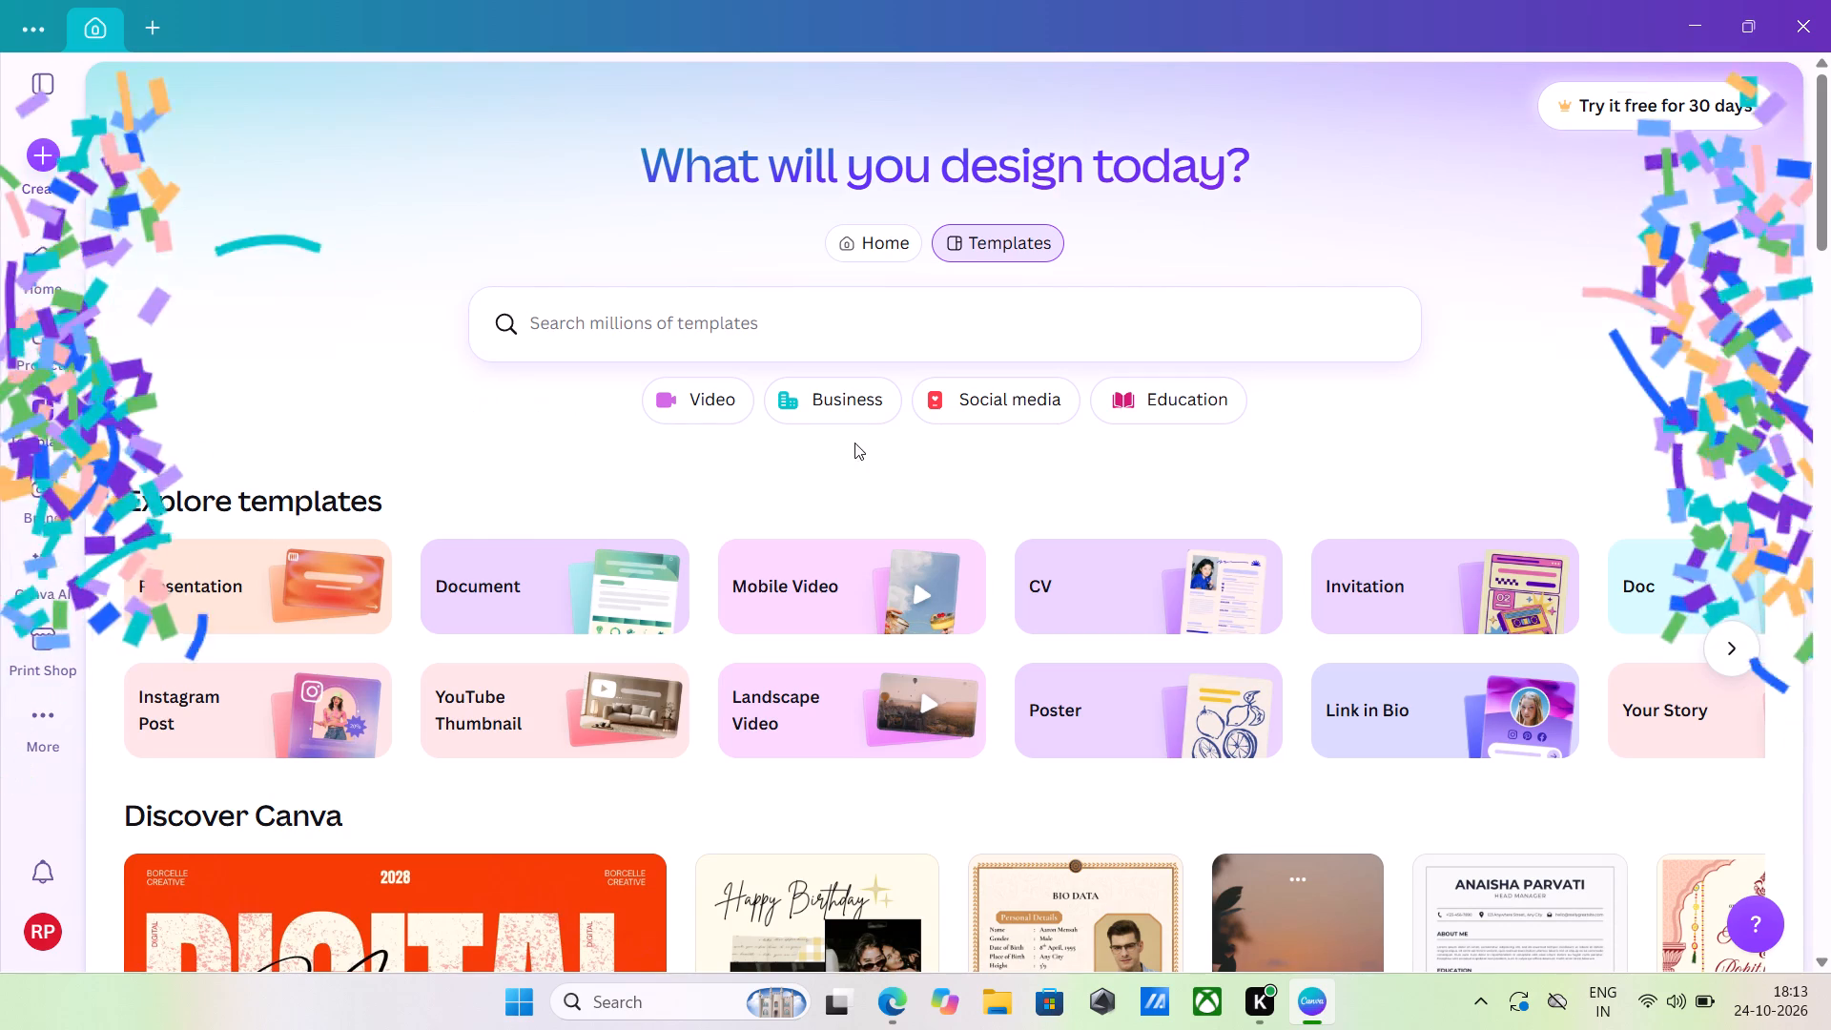
Browse the templates page, from the Explore templates categories through the More templates for you gallery, for design ideas.
scroll(771, 589, "down", 1)
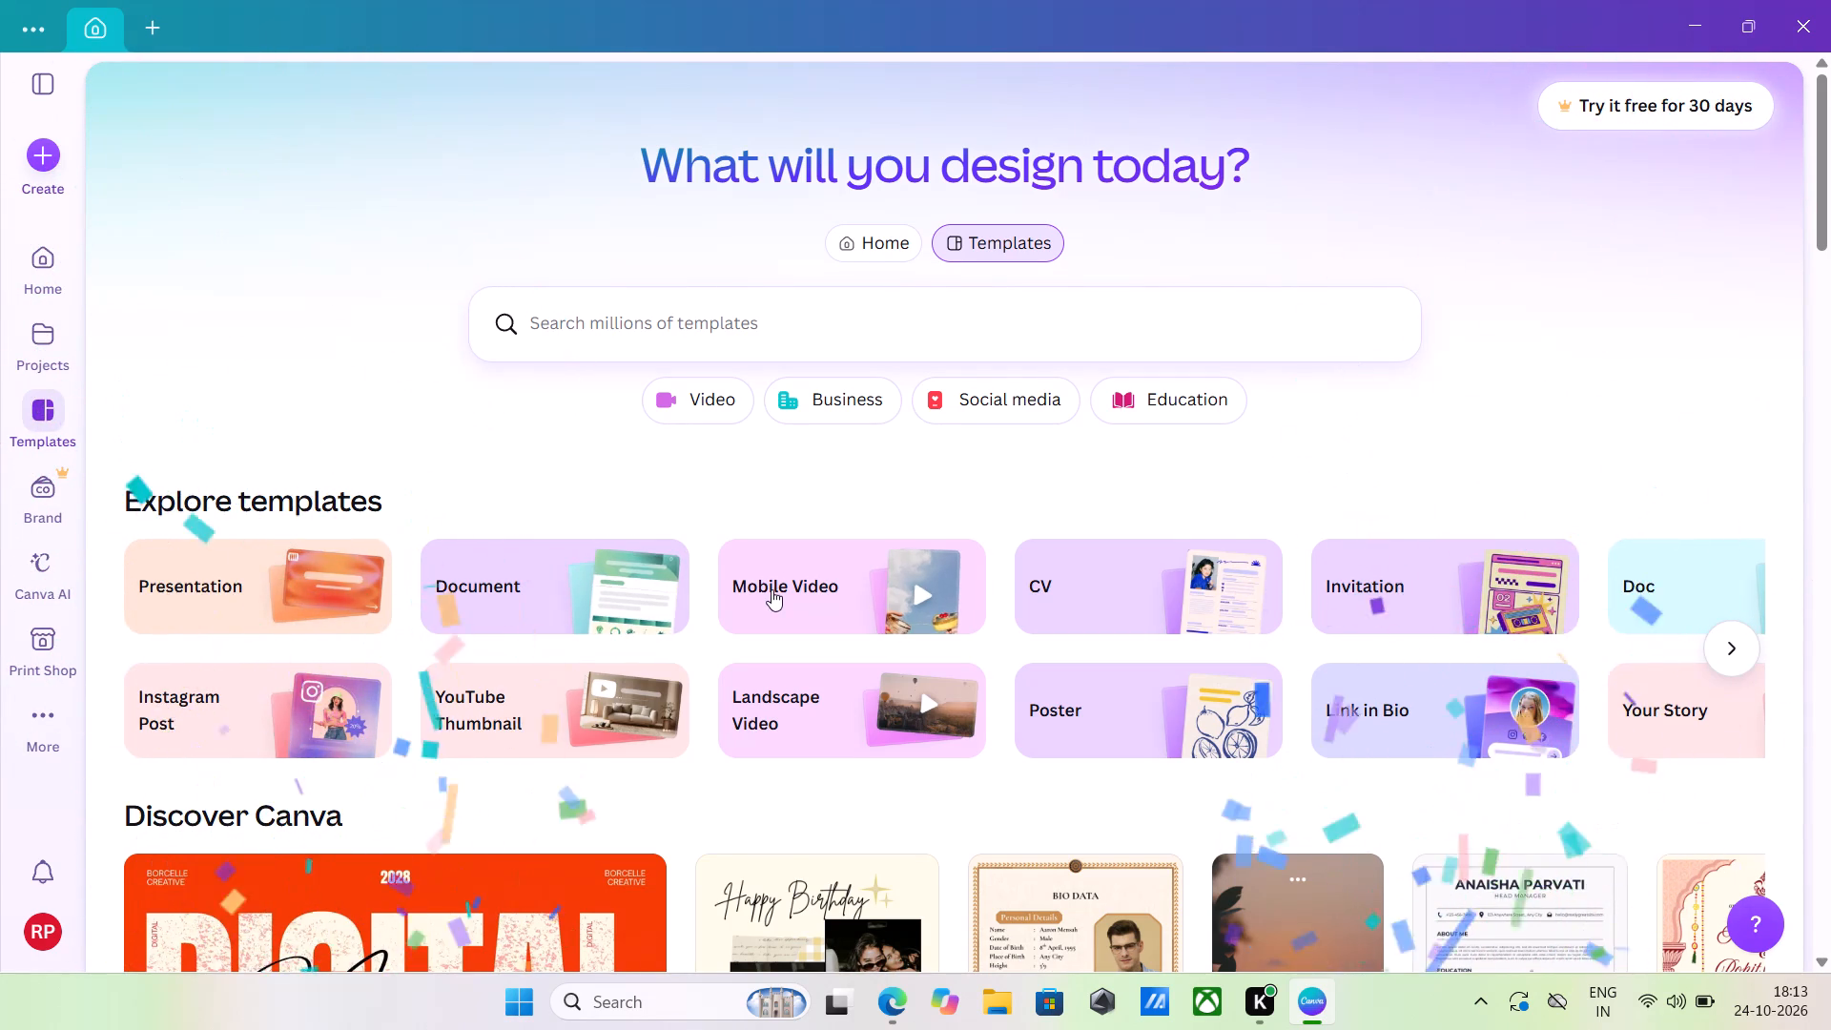
scroll(771, 589, "down", 1)
scroll(771, 589, "up", 1)
scroll(1030, 592, "down", 1)
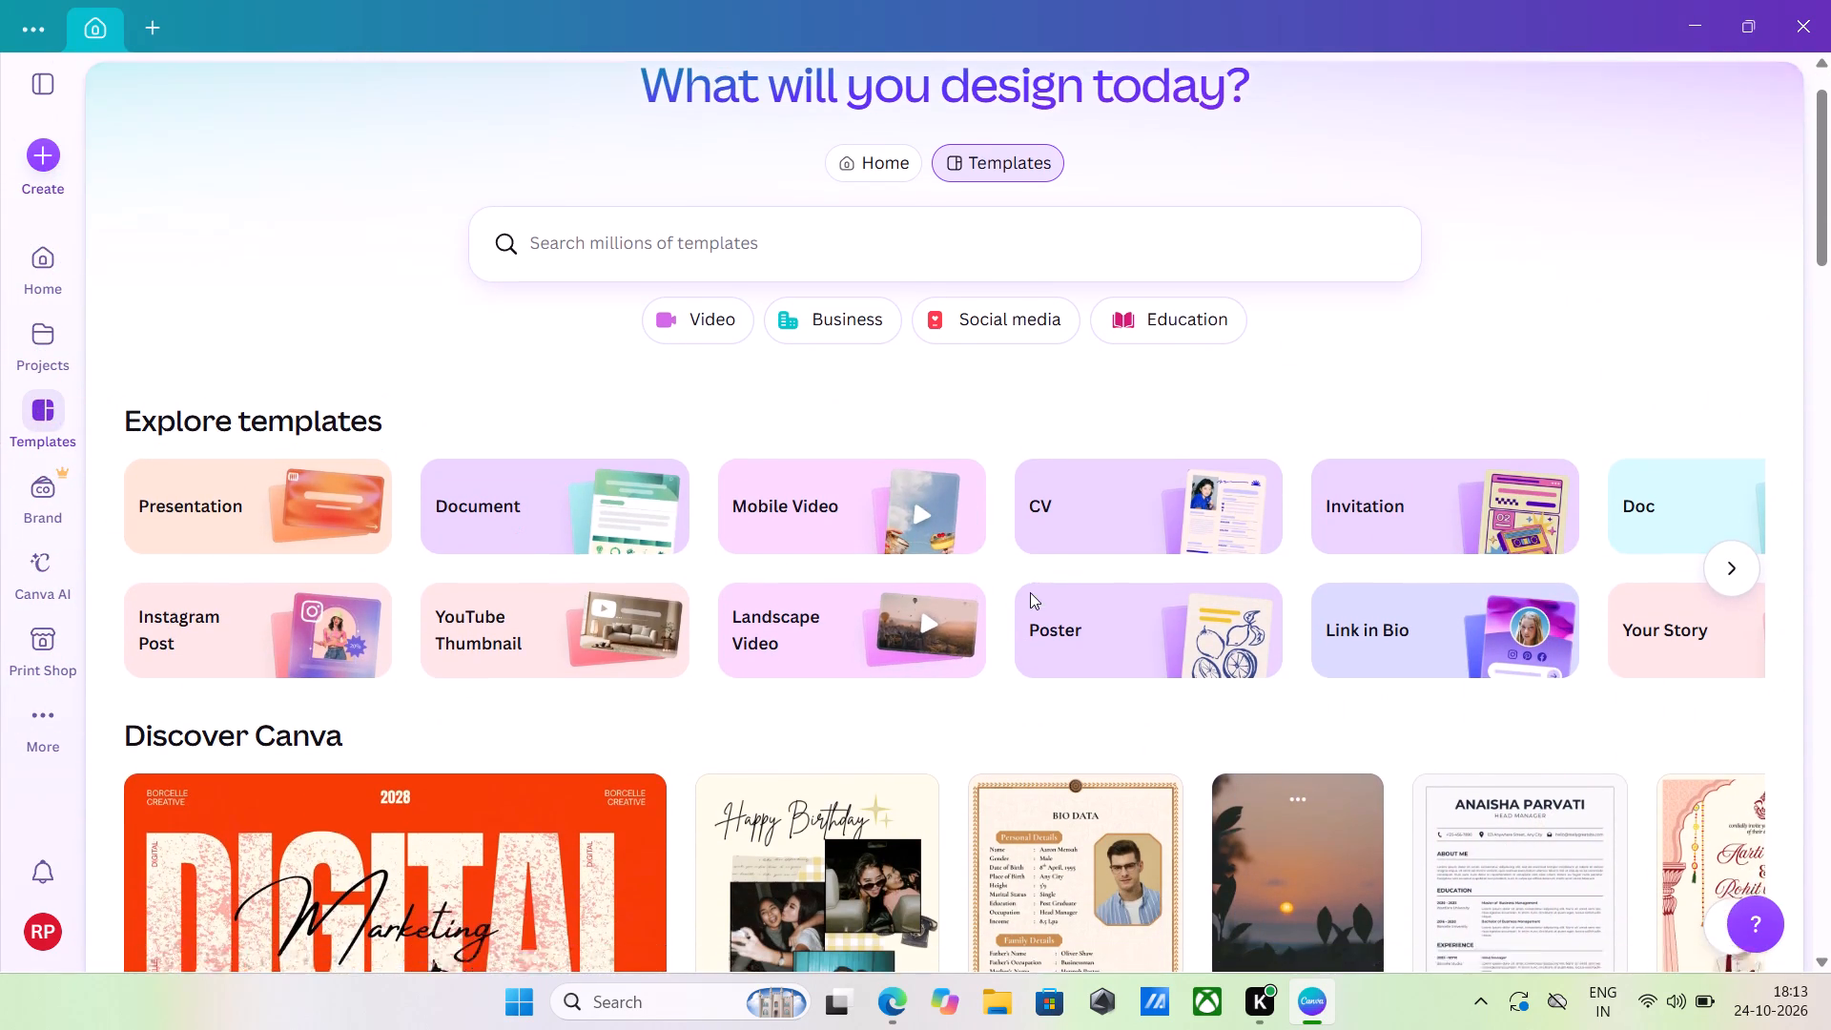
scroll(1030, 592, "down", 4)
scroll(1030, 592, "up", 3)
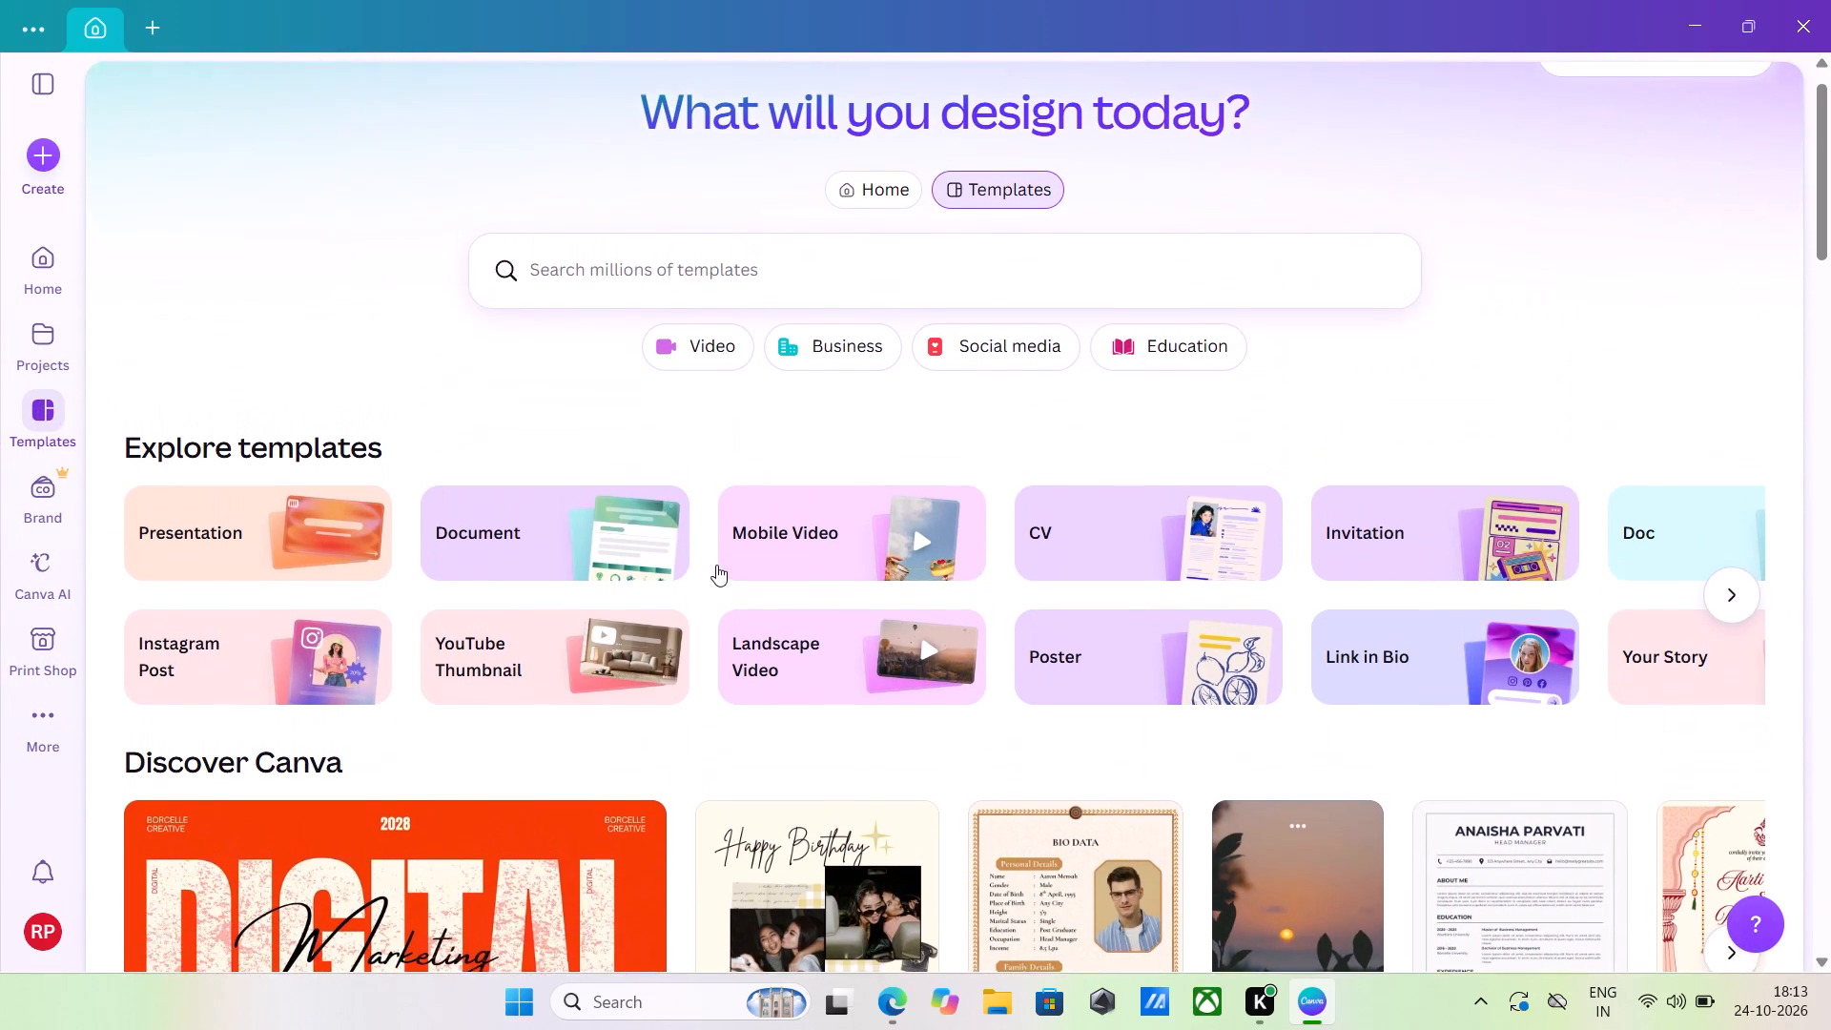
scroll(605, 525, "down", 5)
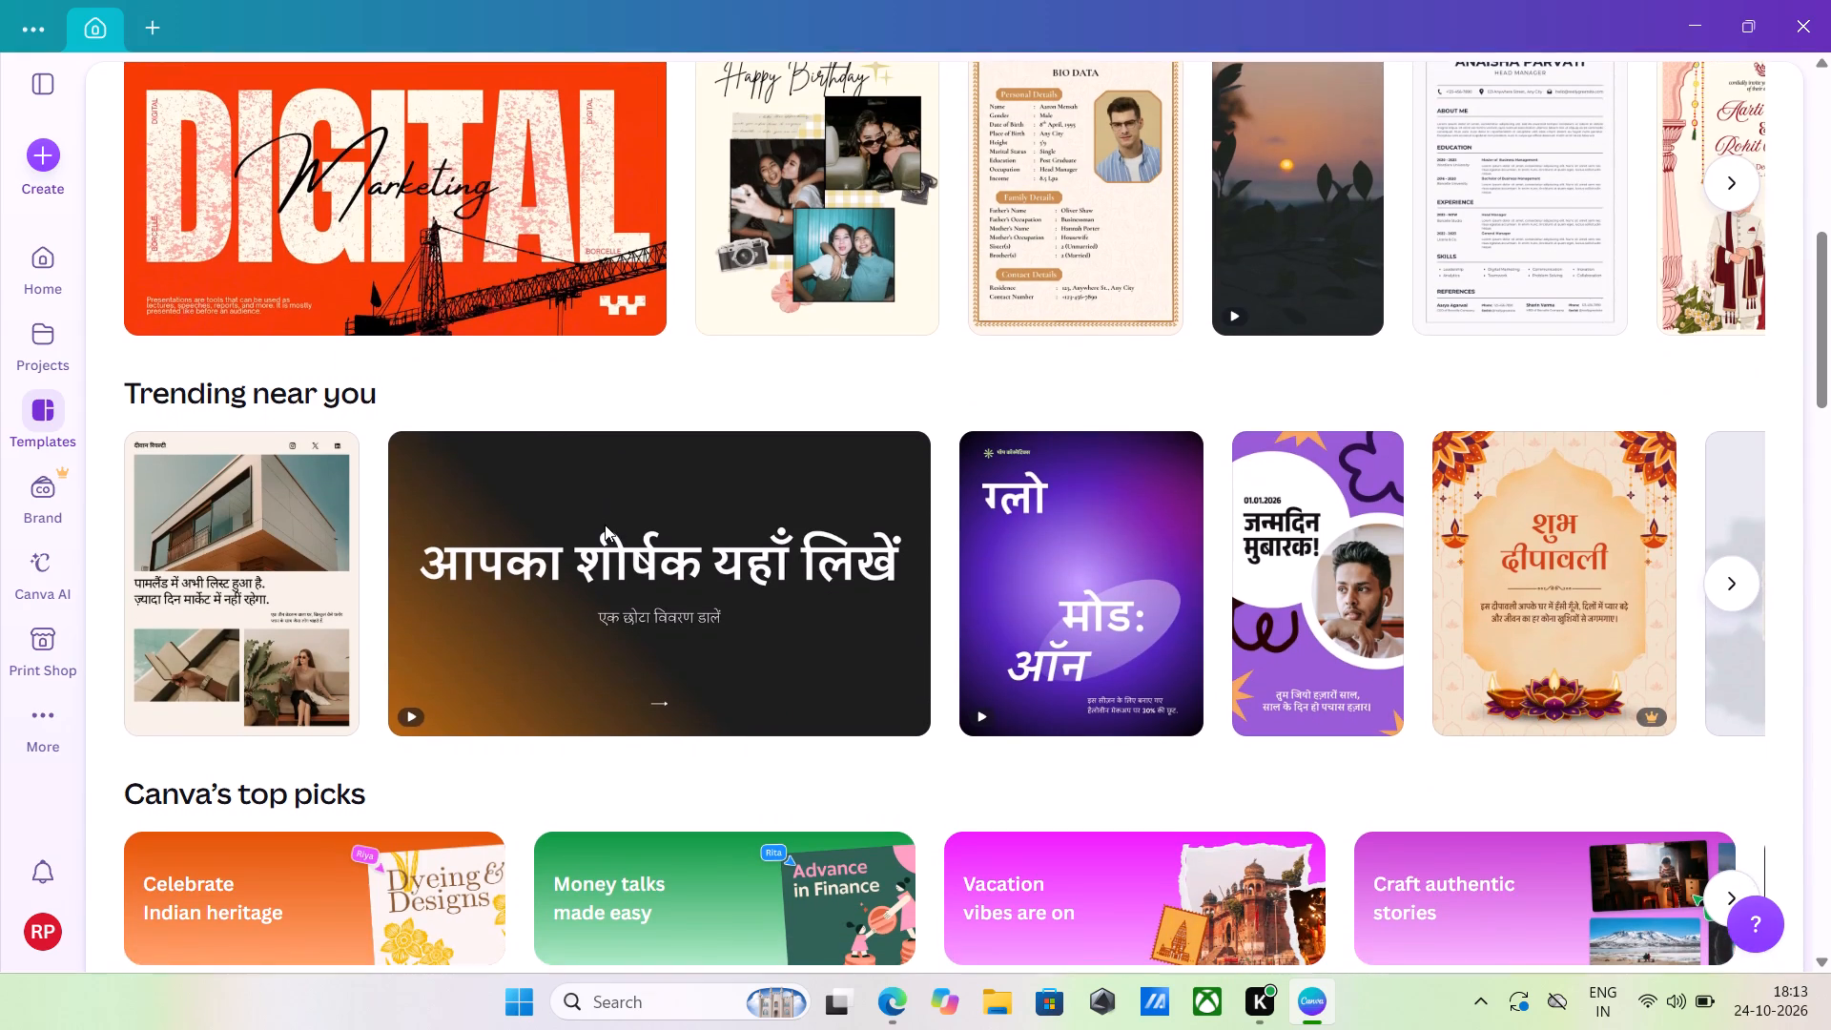
scroll(726, 525, "down", 4)
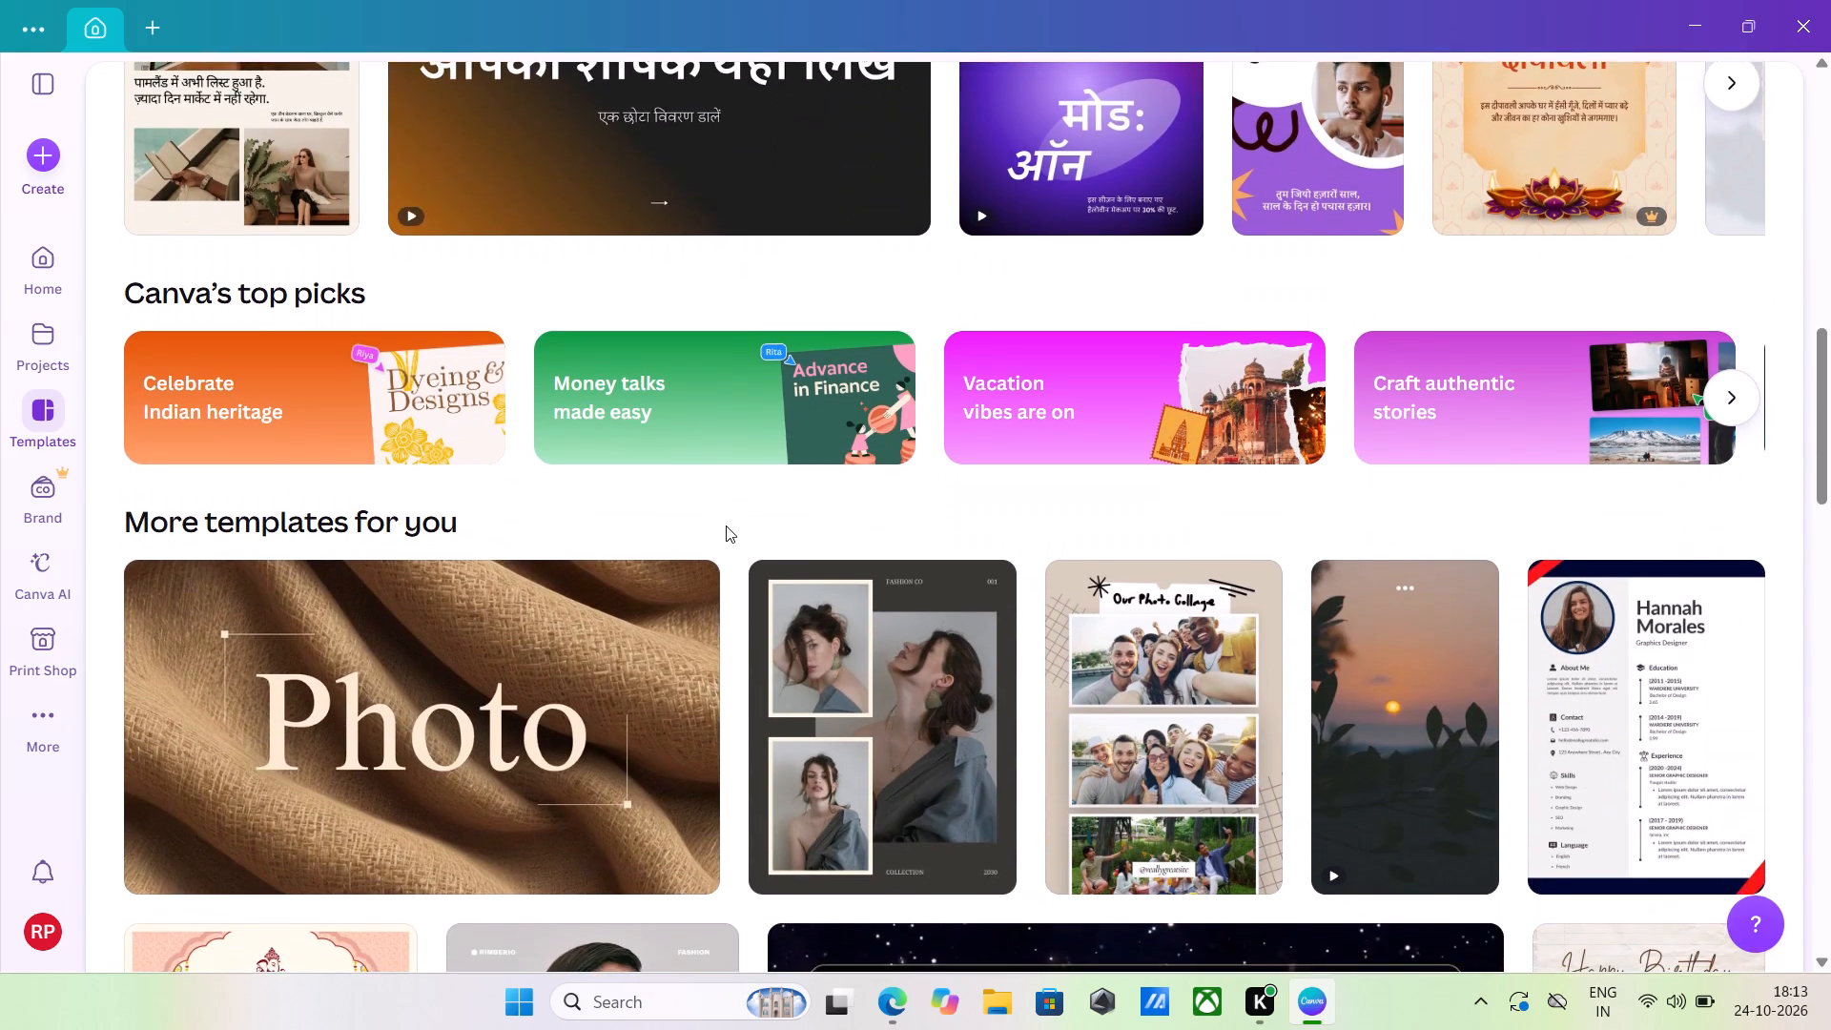
scroll(726, 525, "down", 5)
scroll(883, 451, "down", 1)
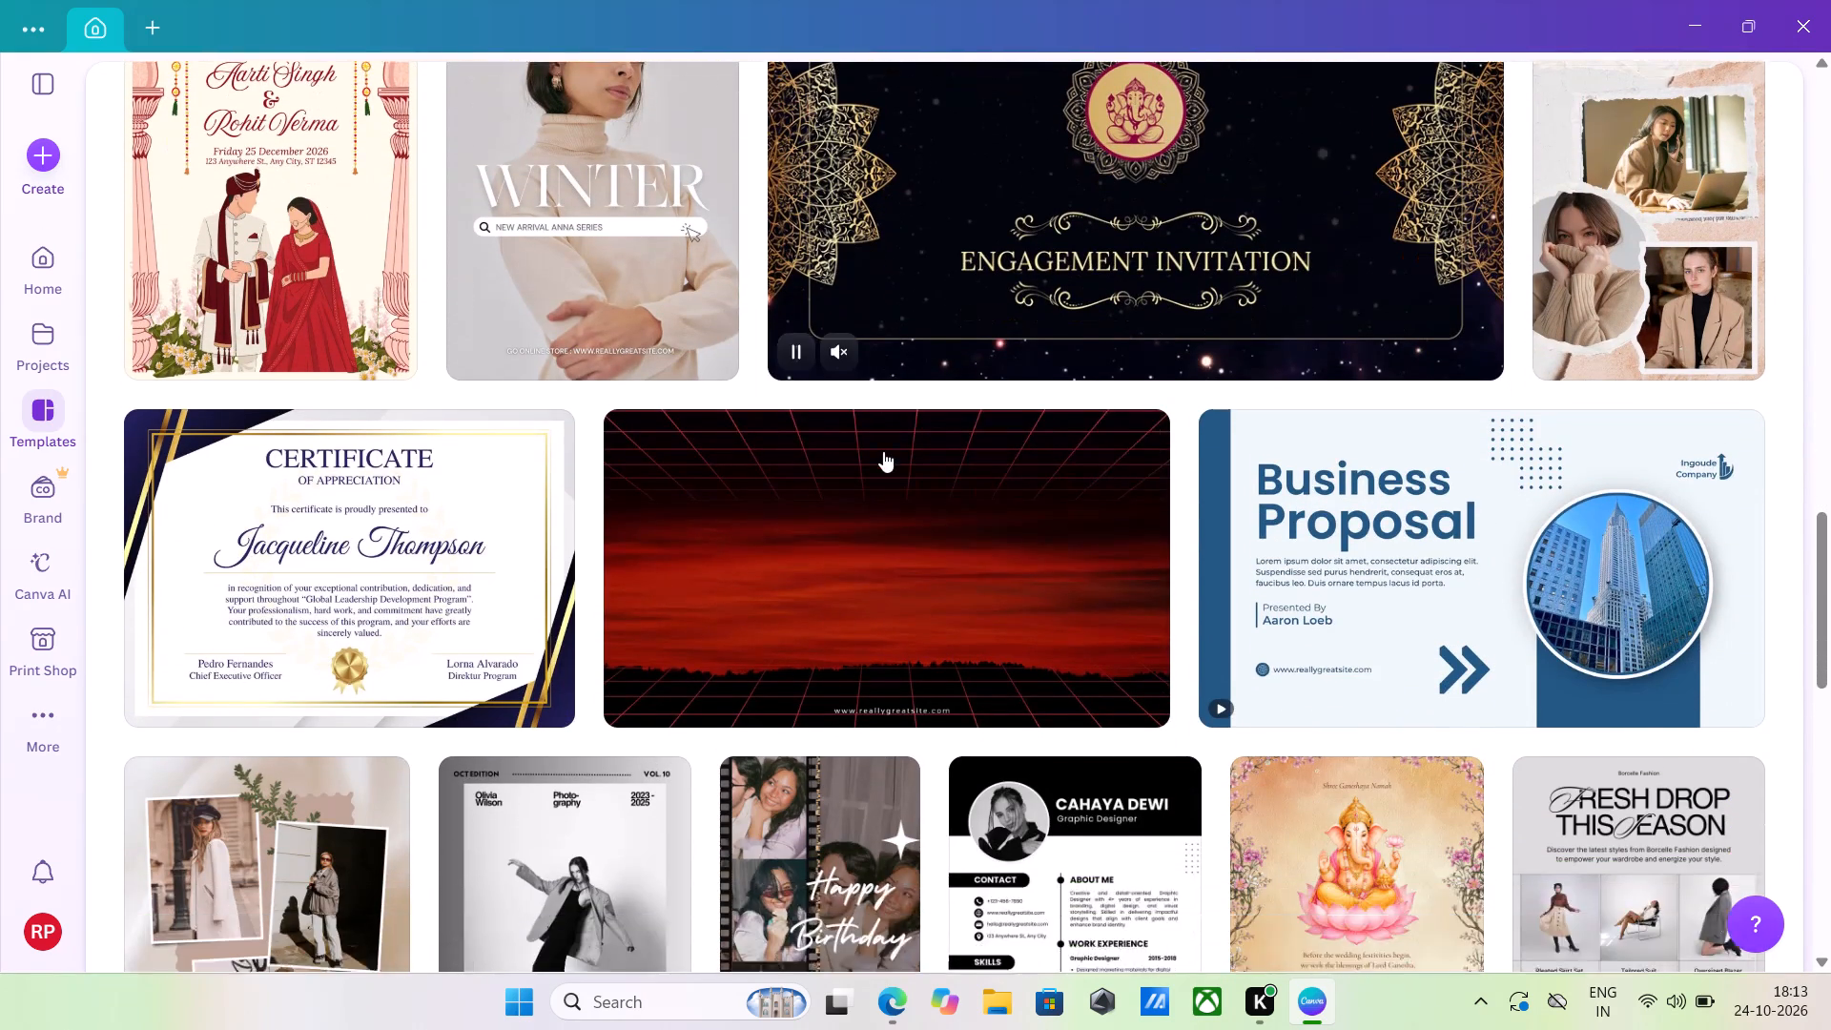
scroll(883, 451, "down", 10)
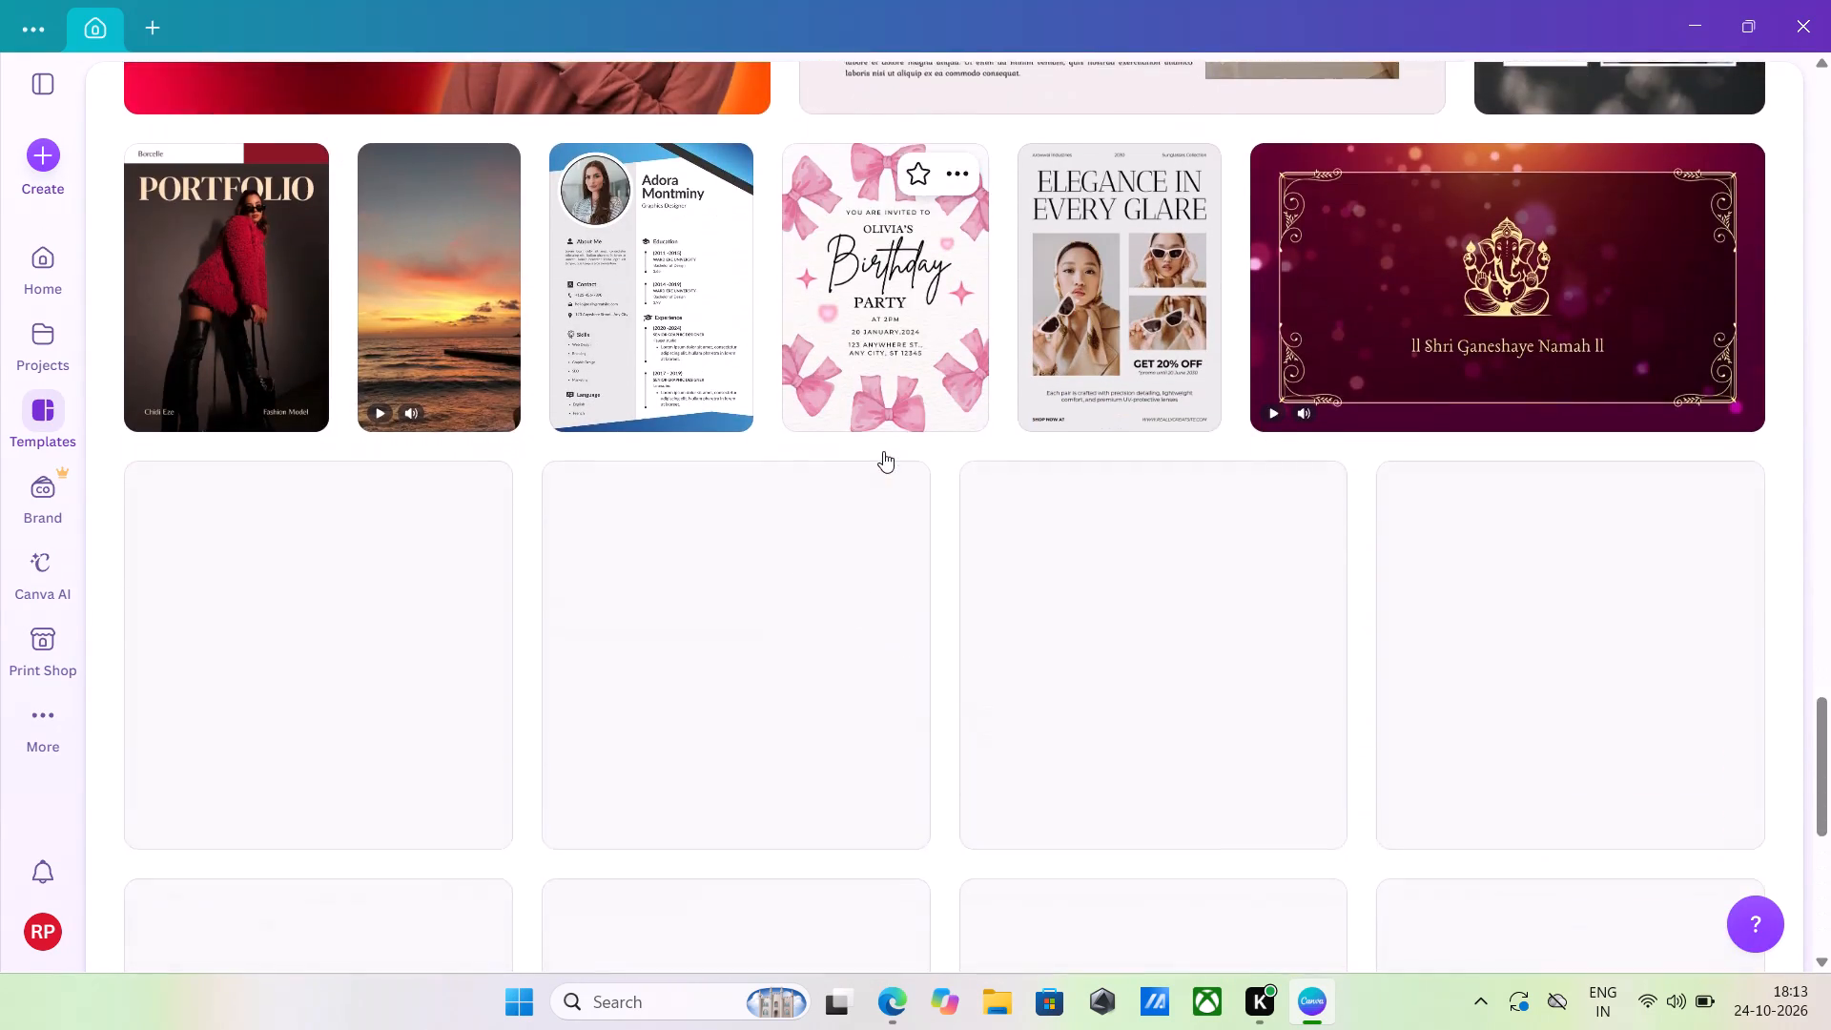
scroll(883, 451, "up", 4)
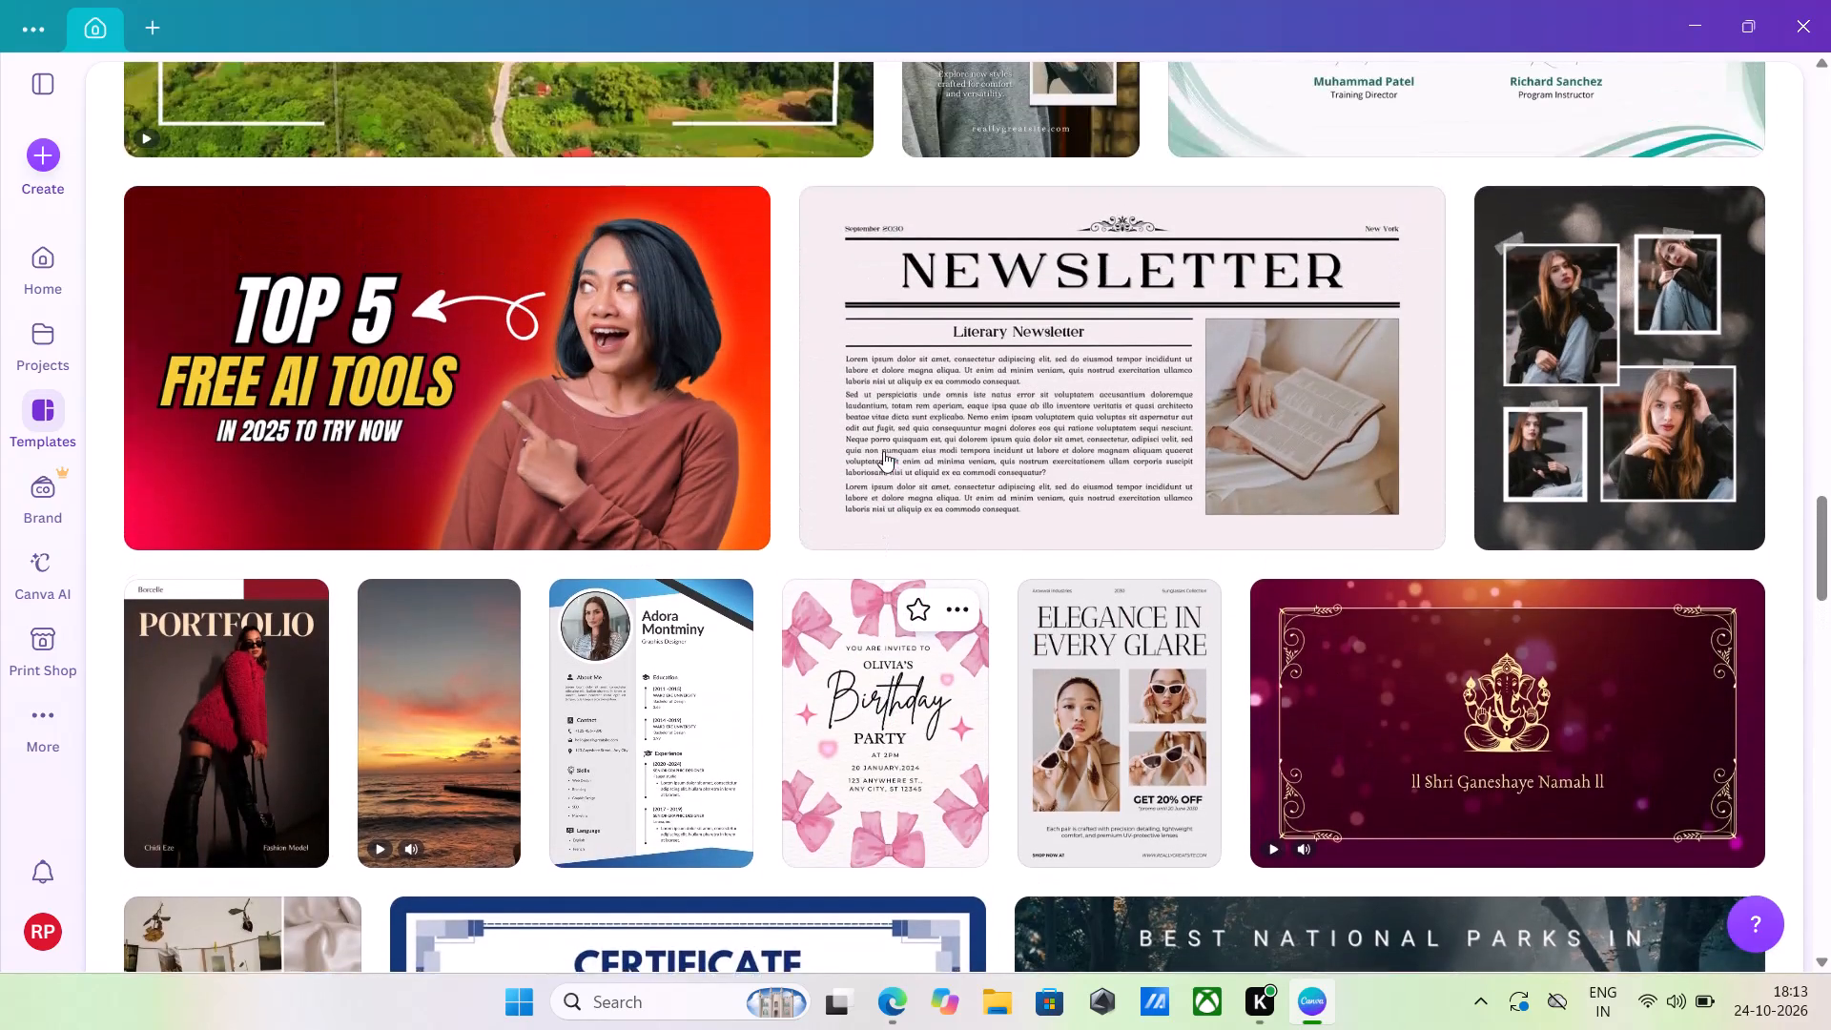
scroll(883, 451, "up", 3)
scroll(883, 451, "down", 2)
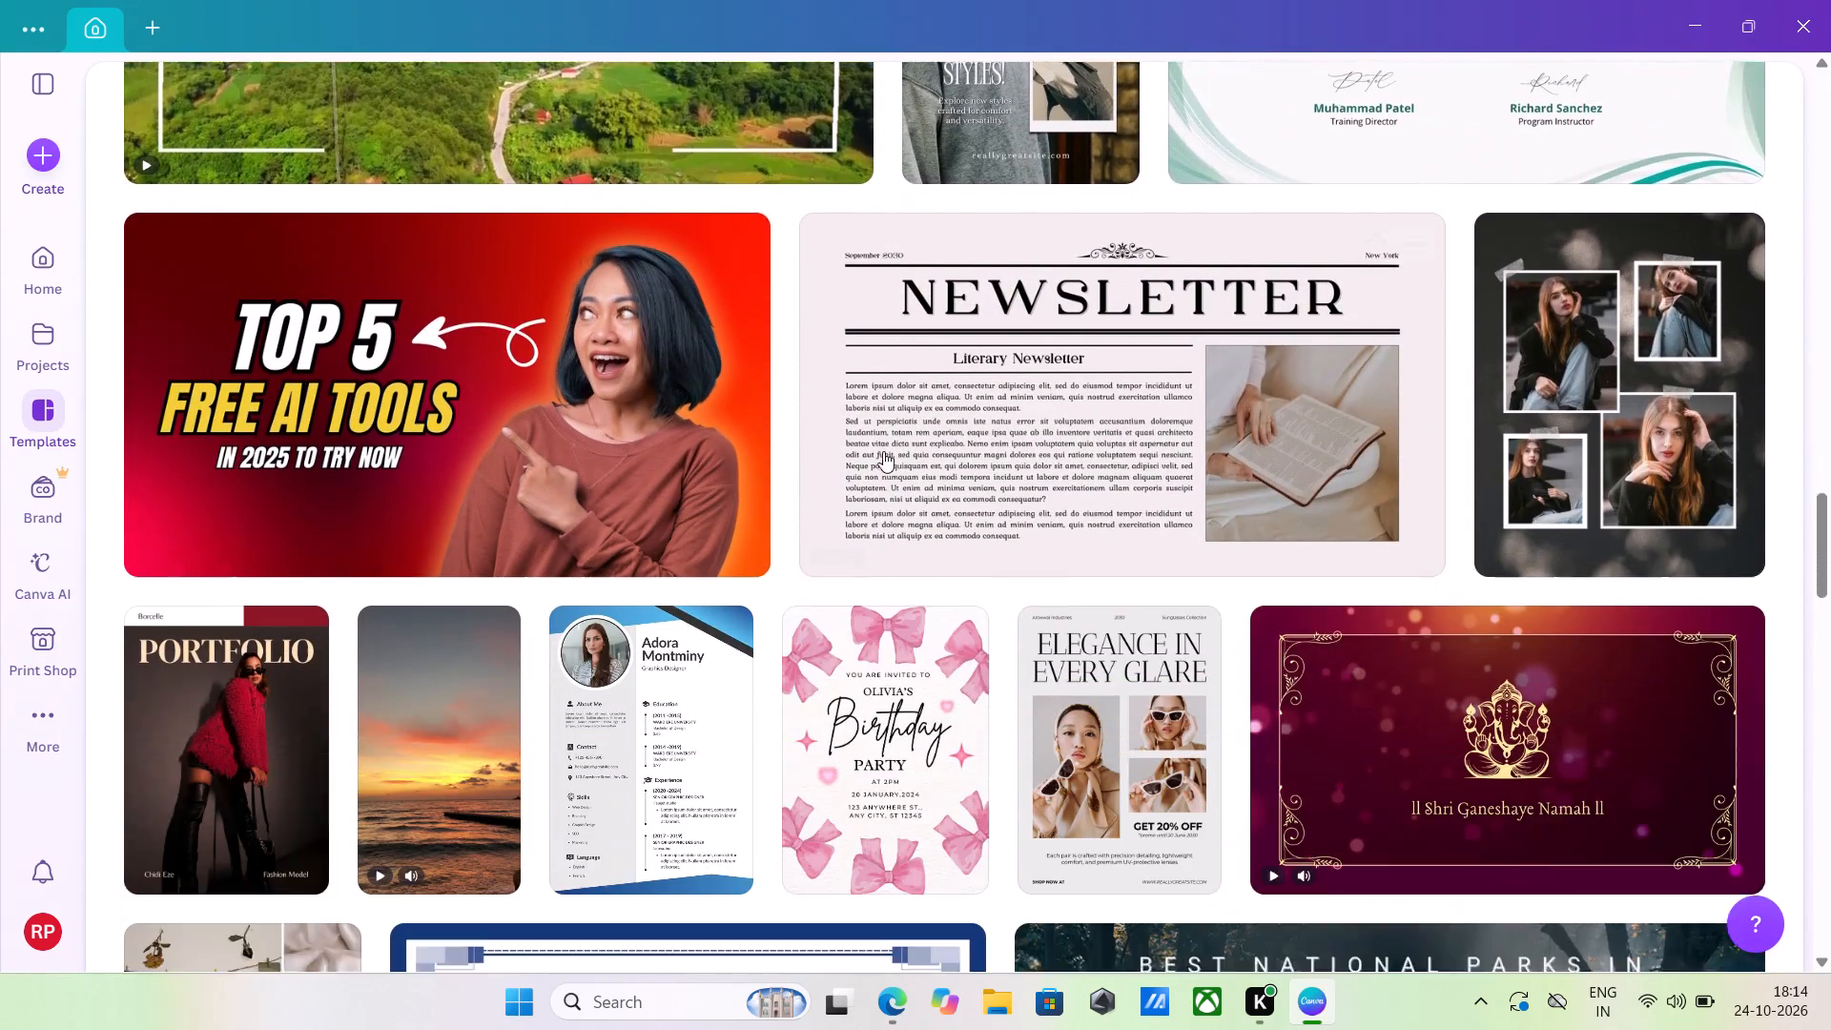
scroll(883, 451, "up", 12)
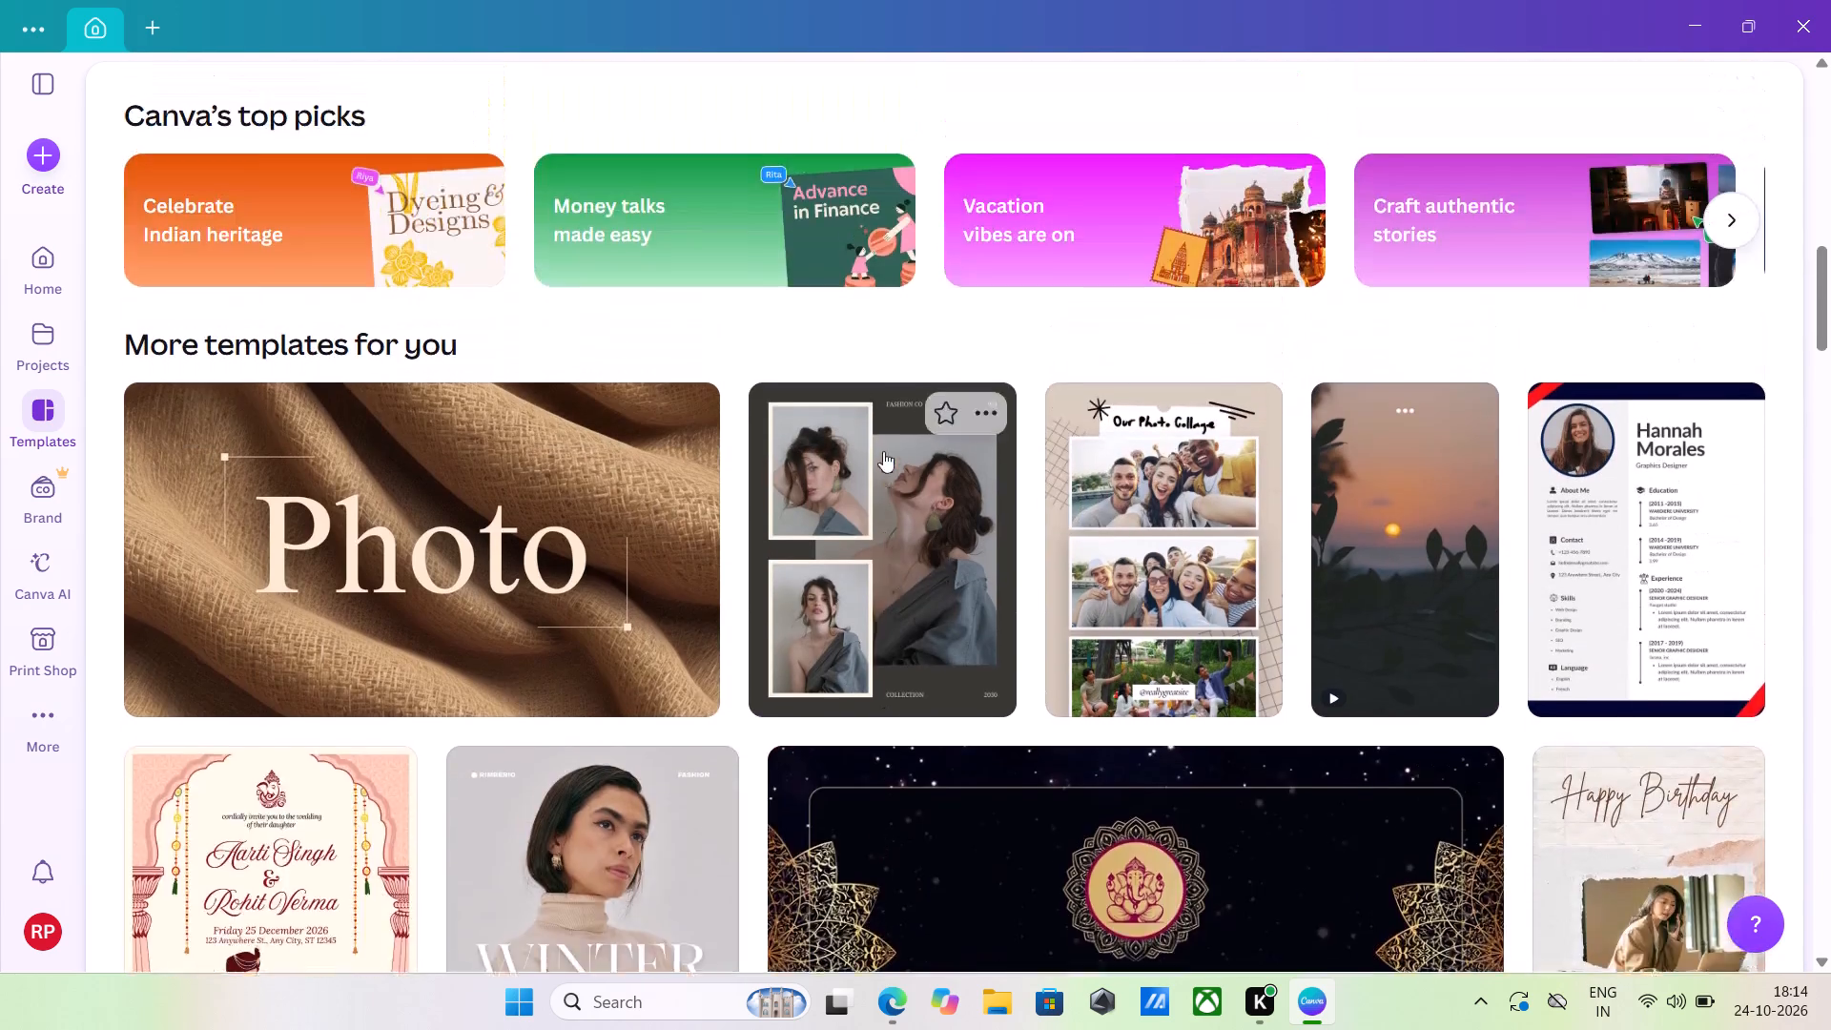
scroll(883, 451, "up", 7)
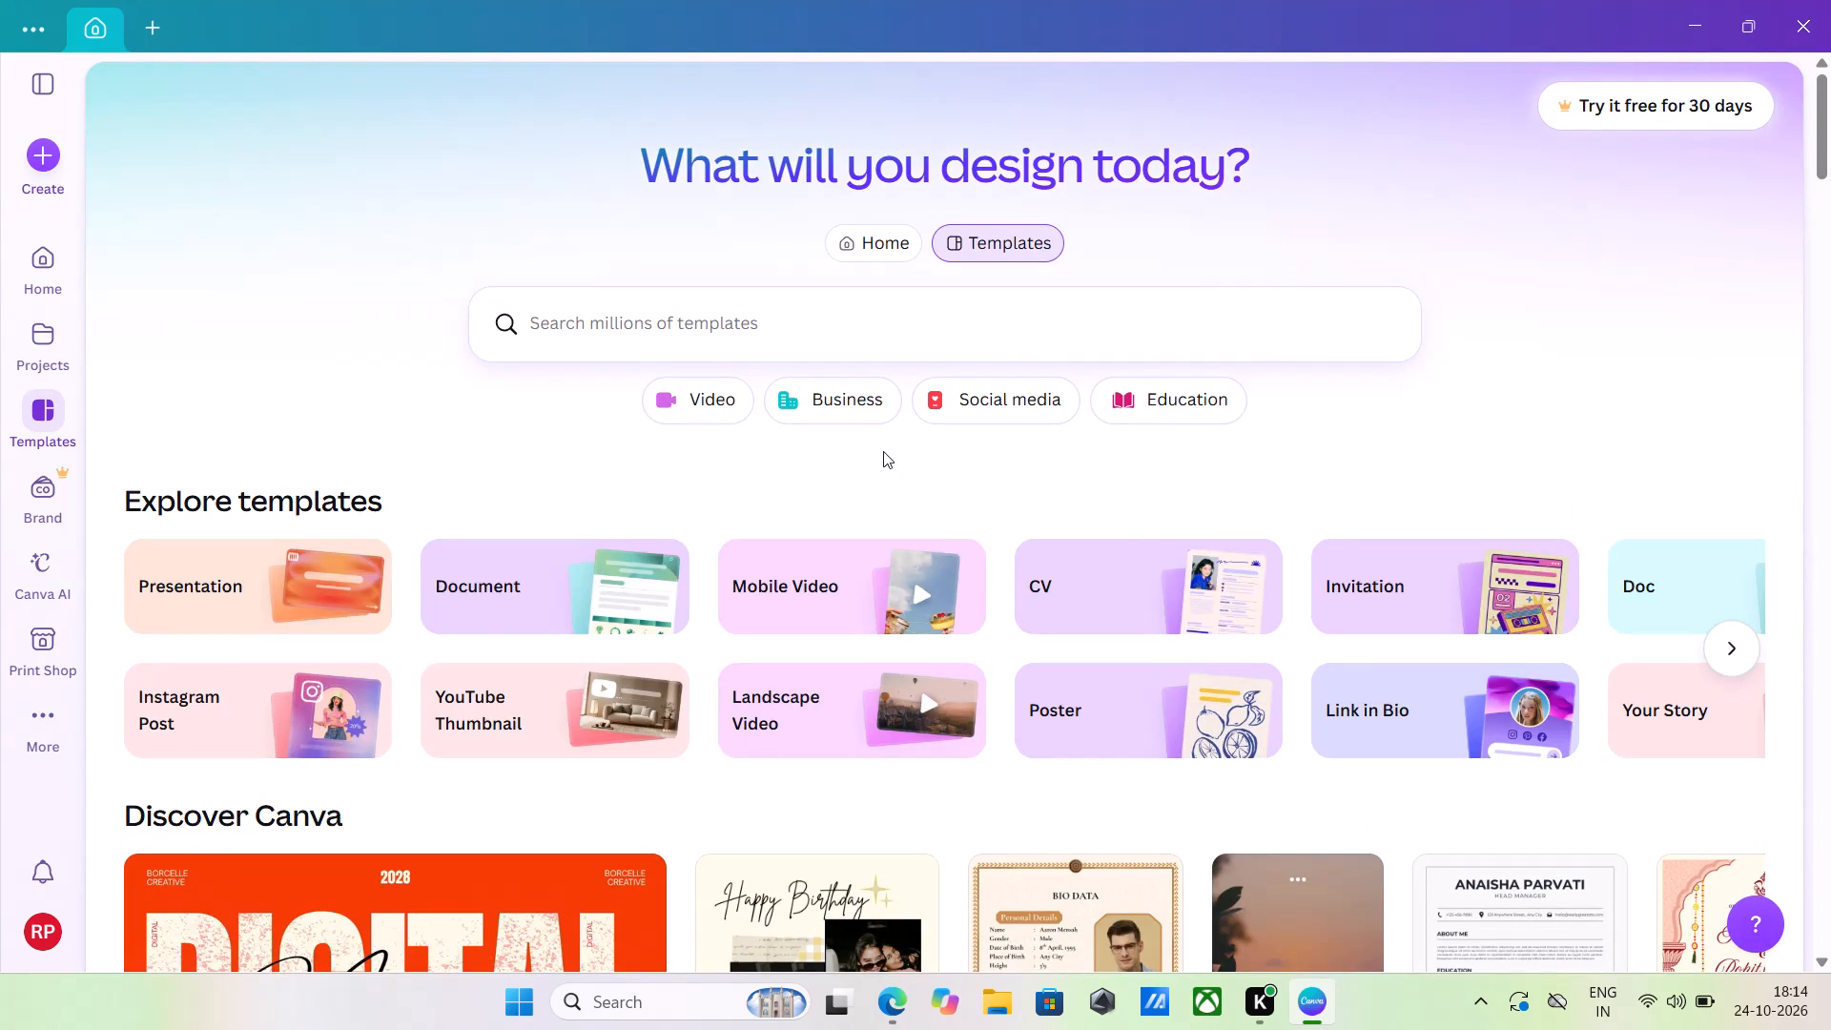
Open the Brand Kit page and look through its asset categories.
left_click(29, 498)
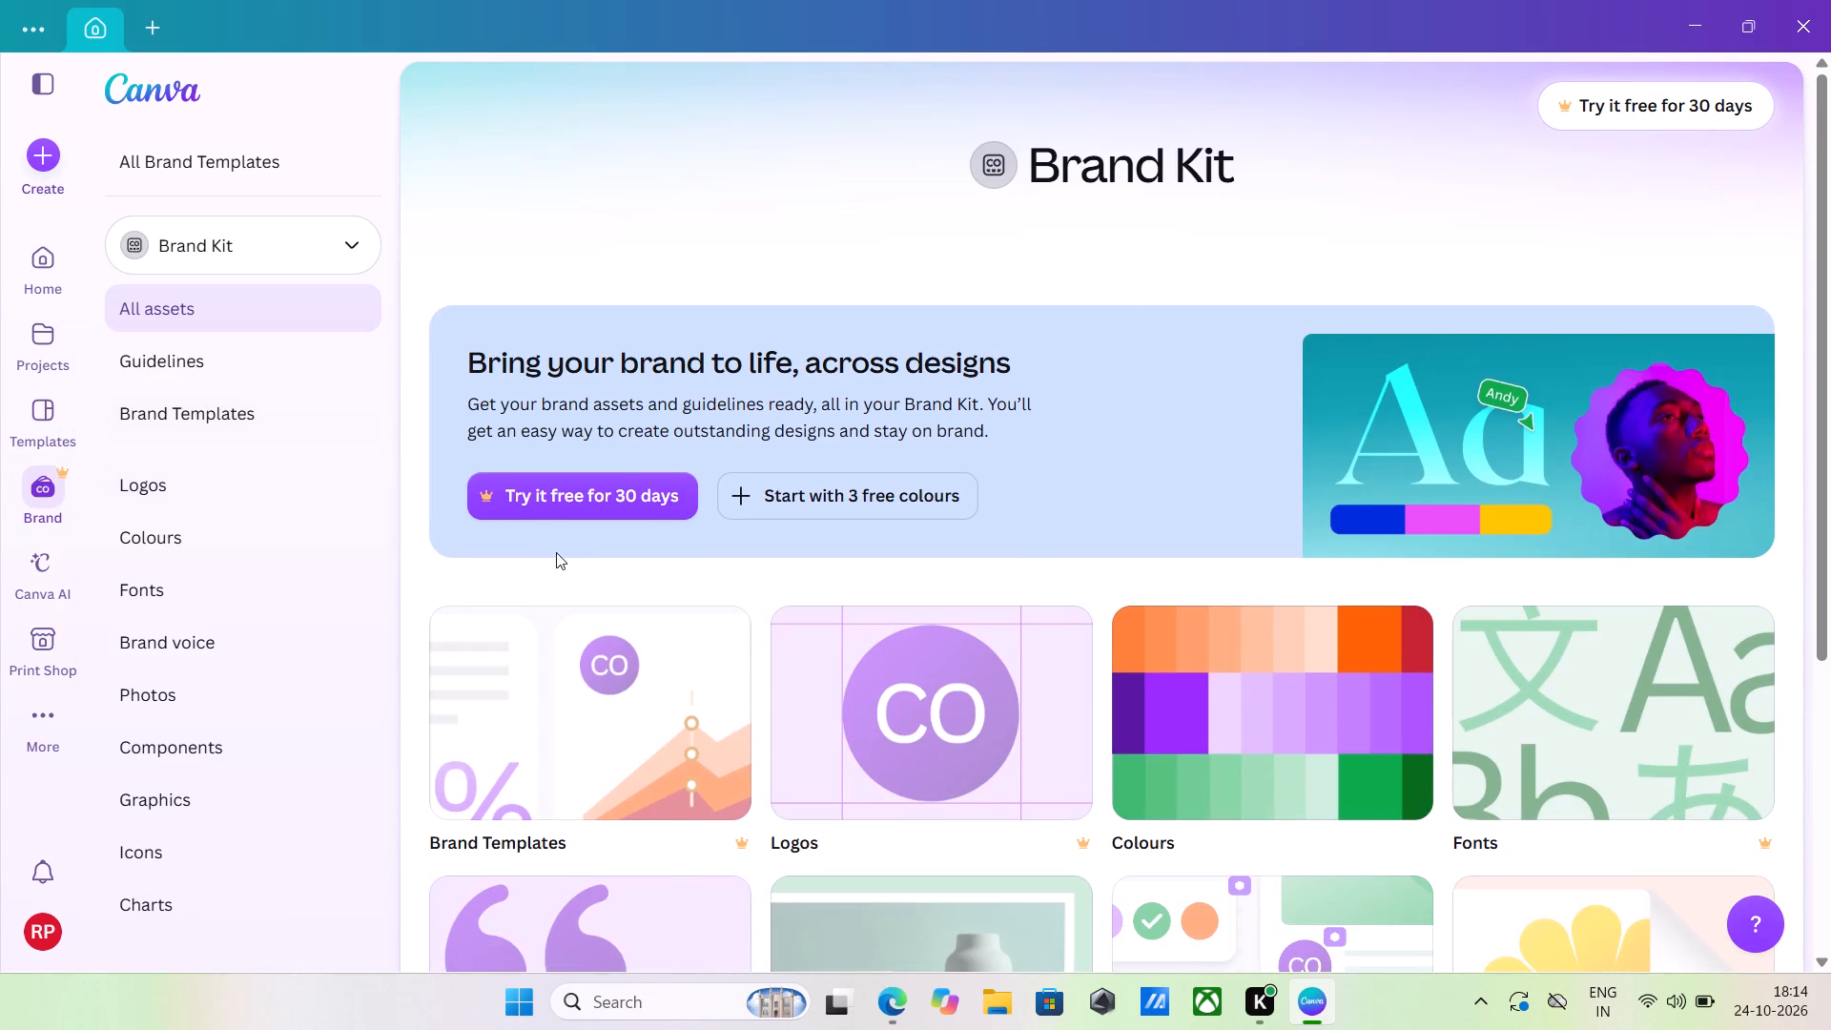
scroll(556, 552, "down", 1)
scroll(854, 692, "down", 1)
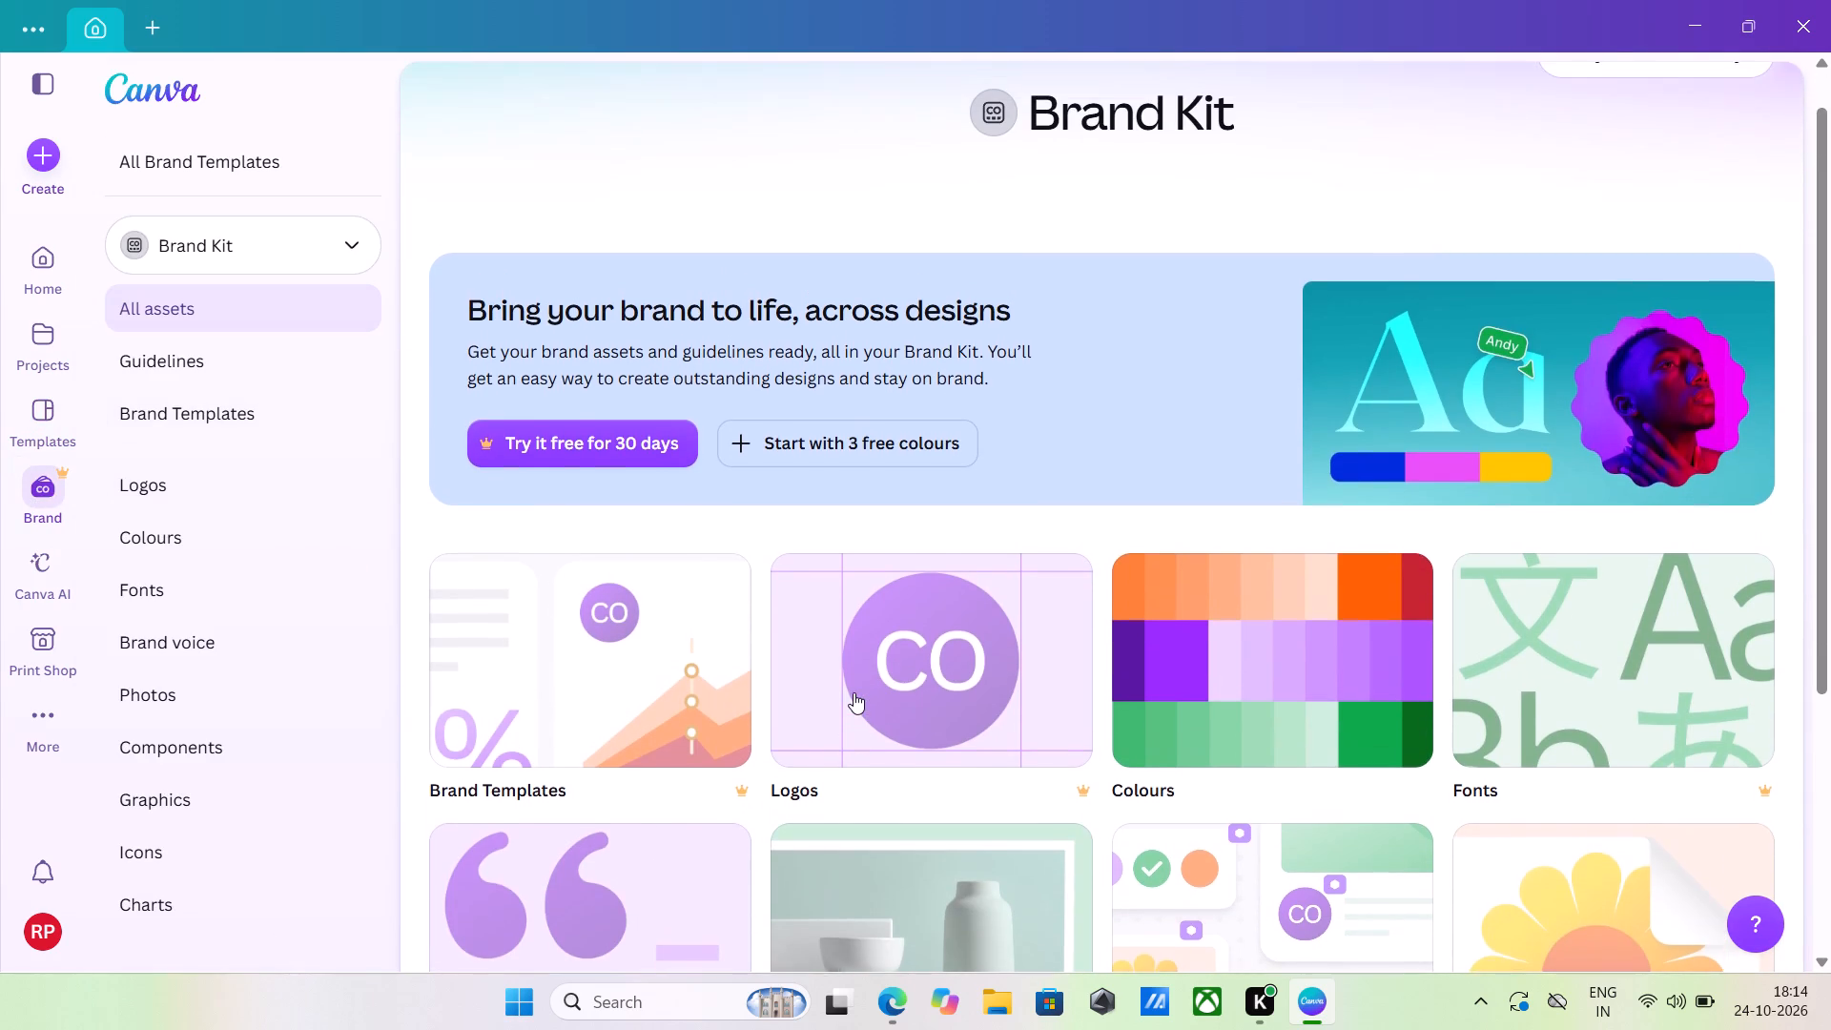
scroll(854, 692, "down", 1)
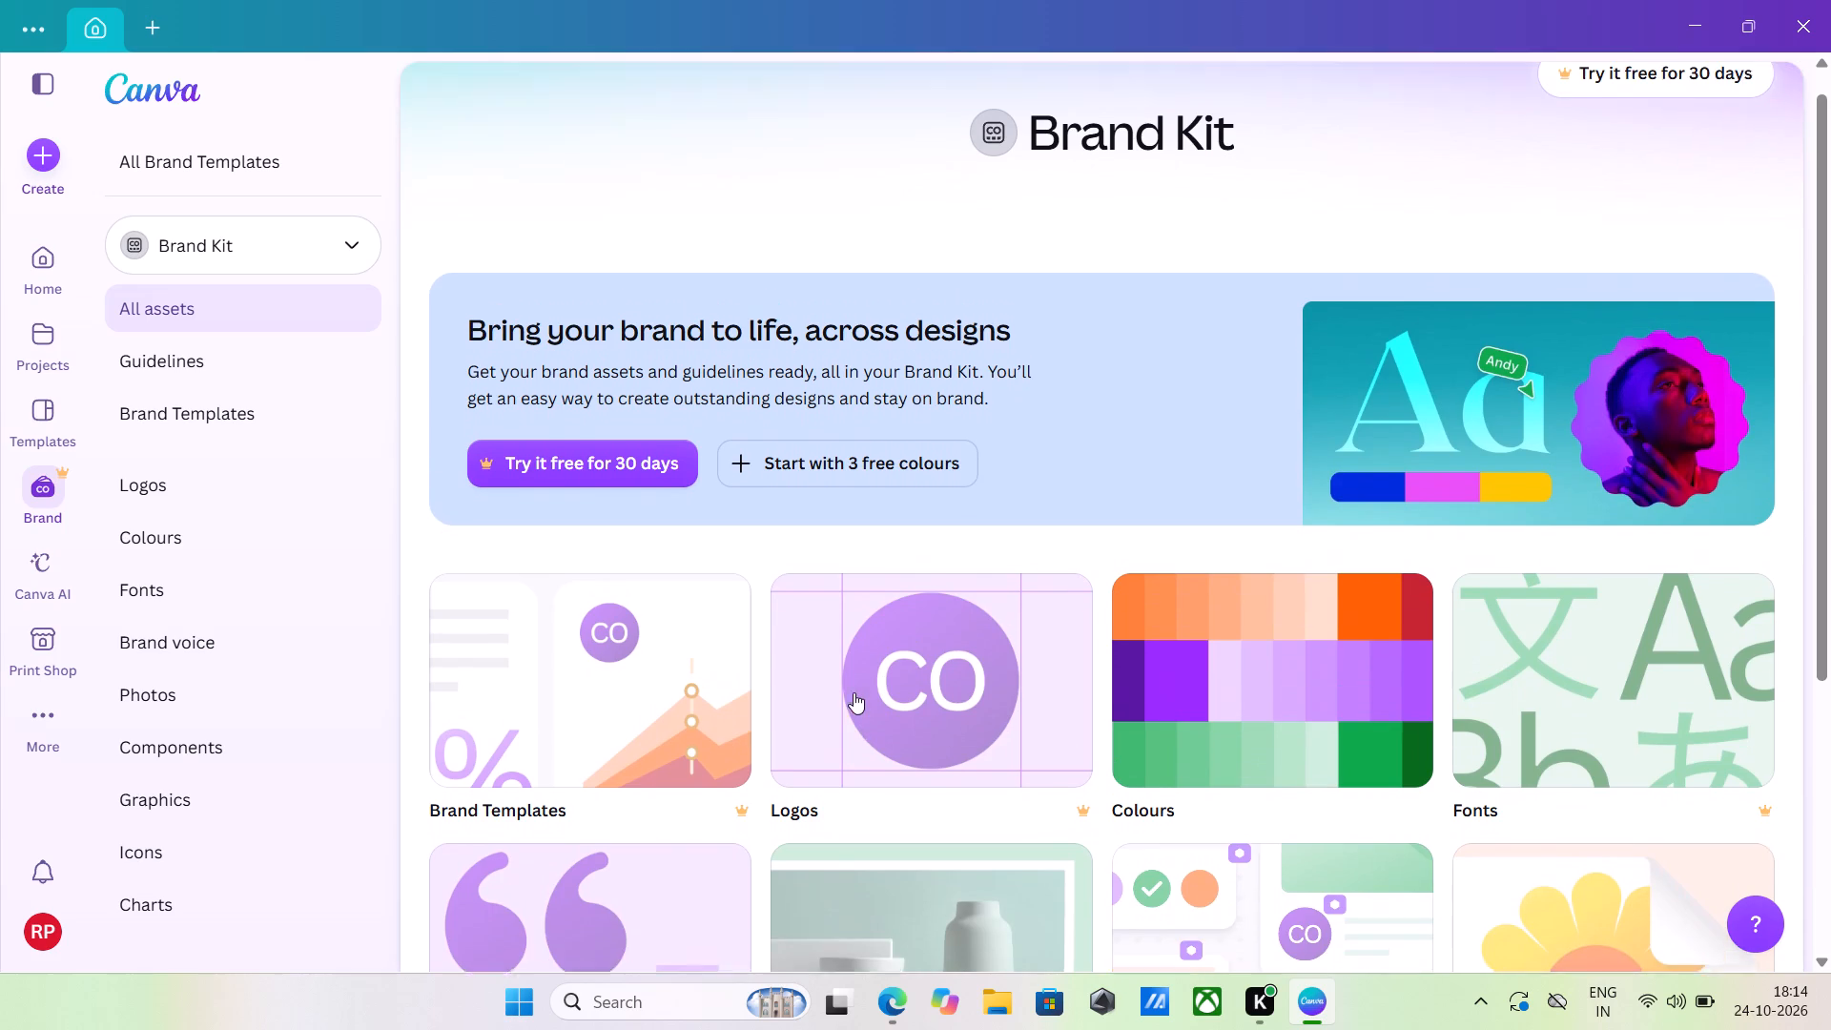
scroll(854, 692, "down", 4)
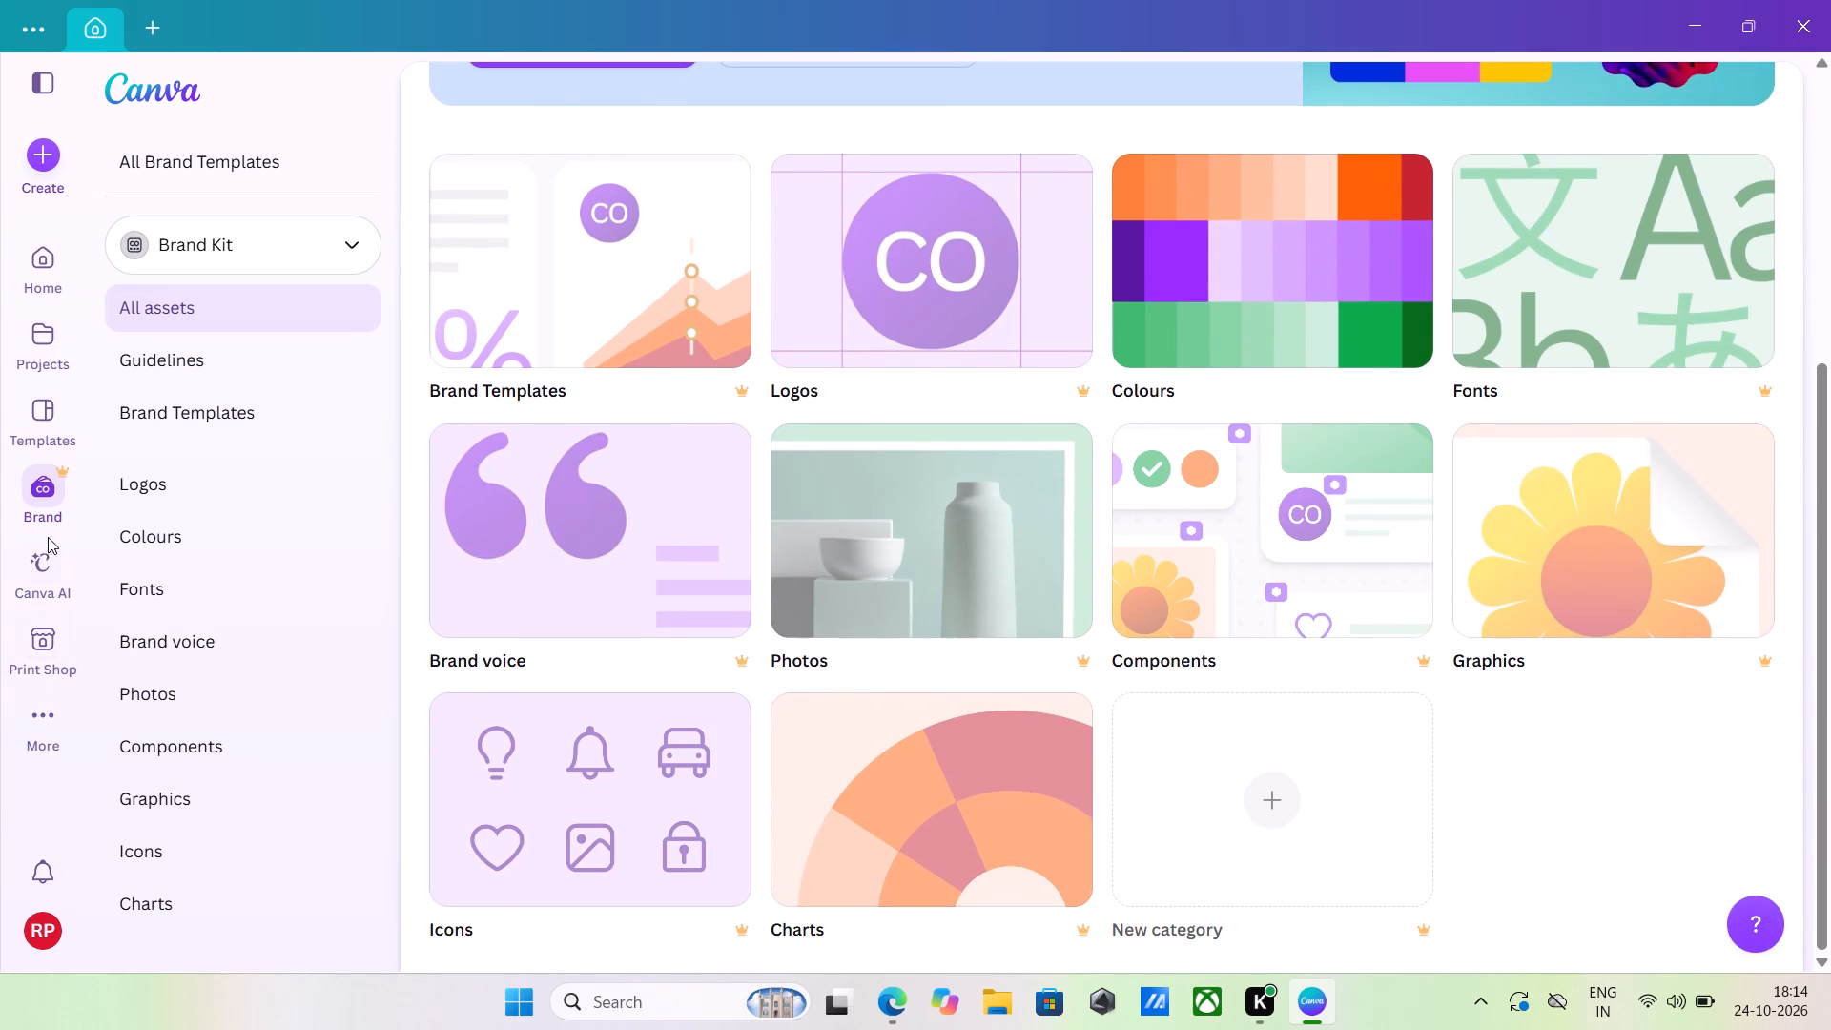
Check the Projects and Home pages for existing designs.
left_click(51, 346)
left_click(51, 346)
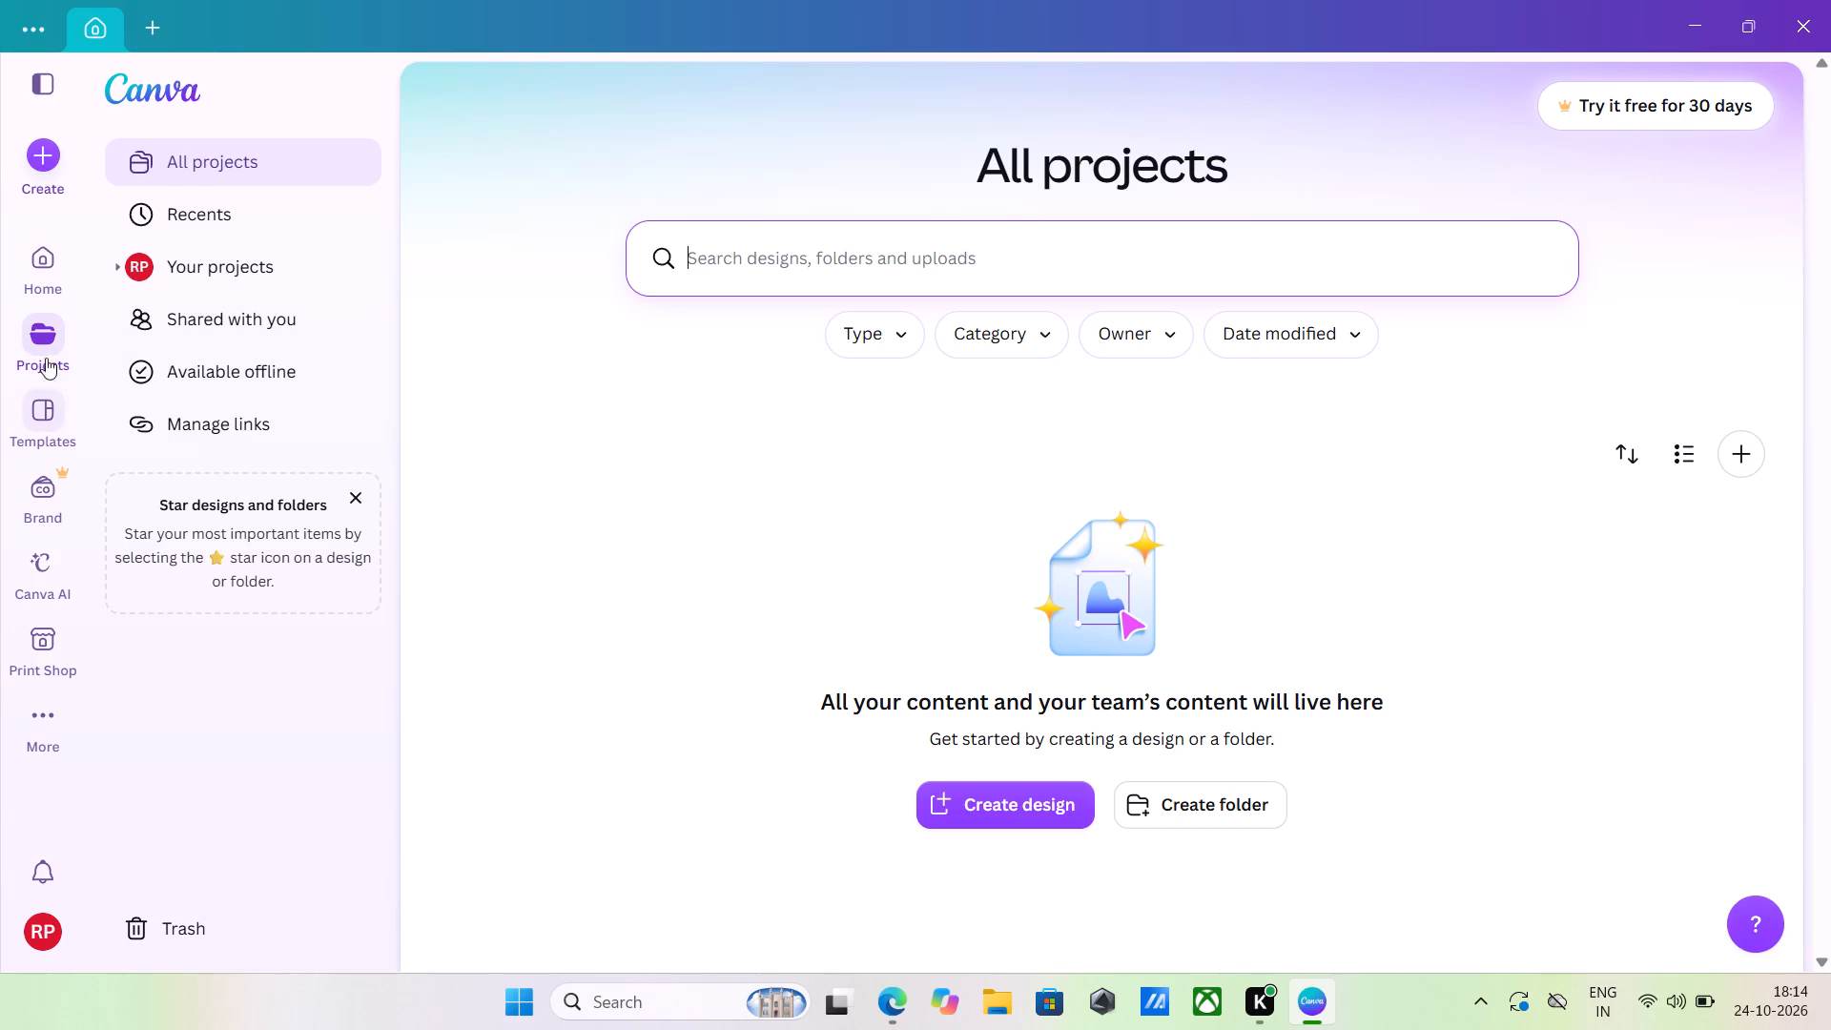
left_click(43, 286)
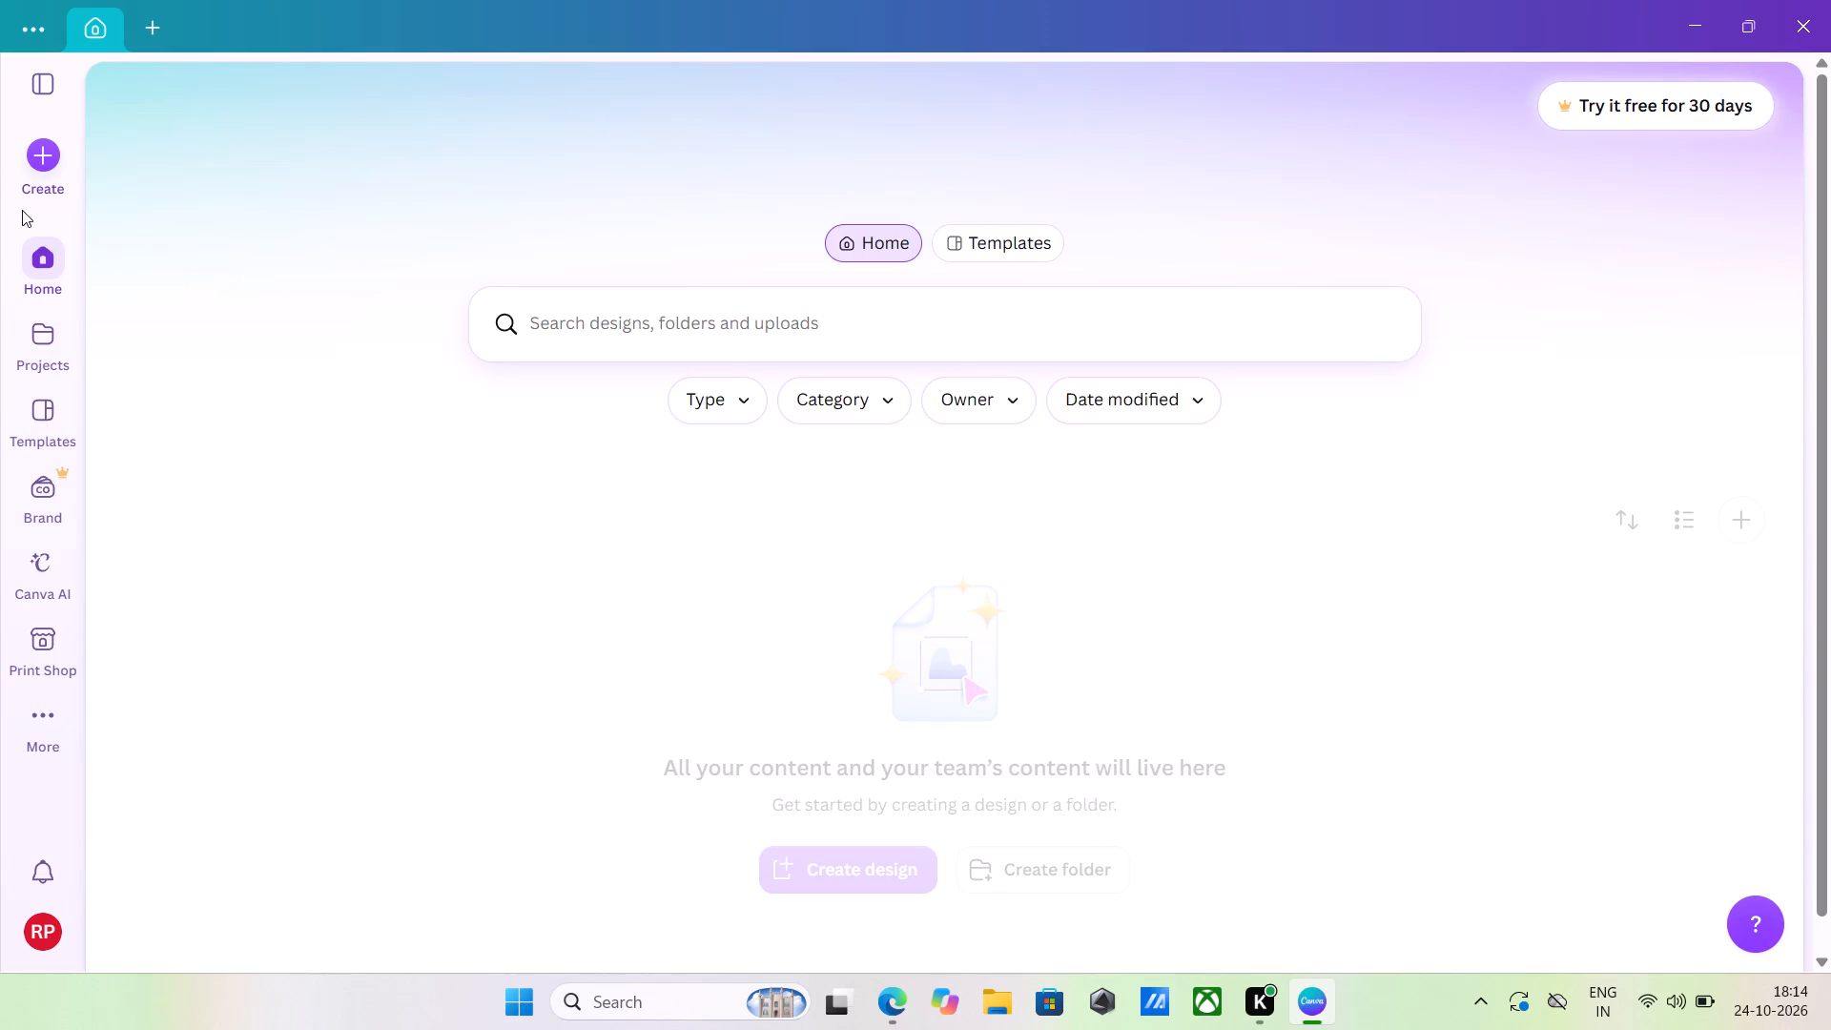
Open the Templates page and look through its Discover Canva, Trending near you and Canva's top picks sections.
left_click(39, 425)
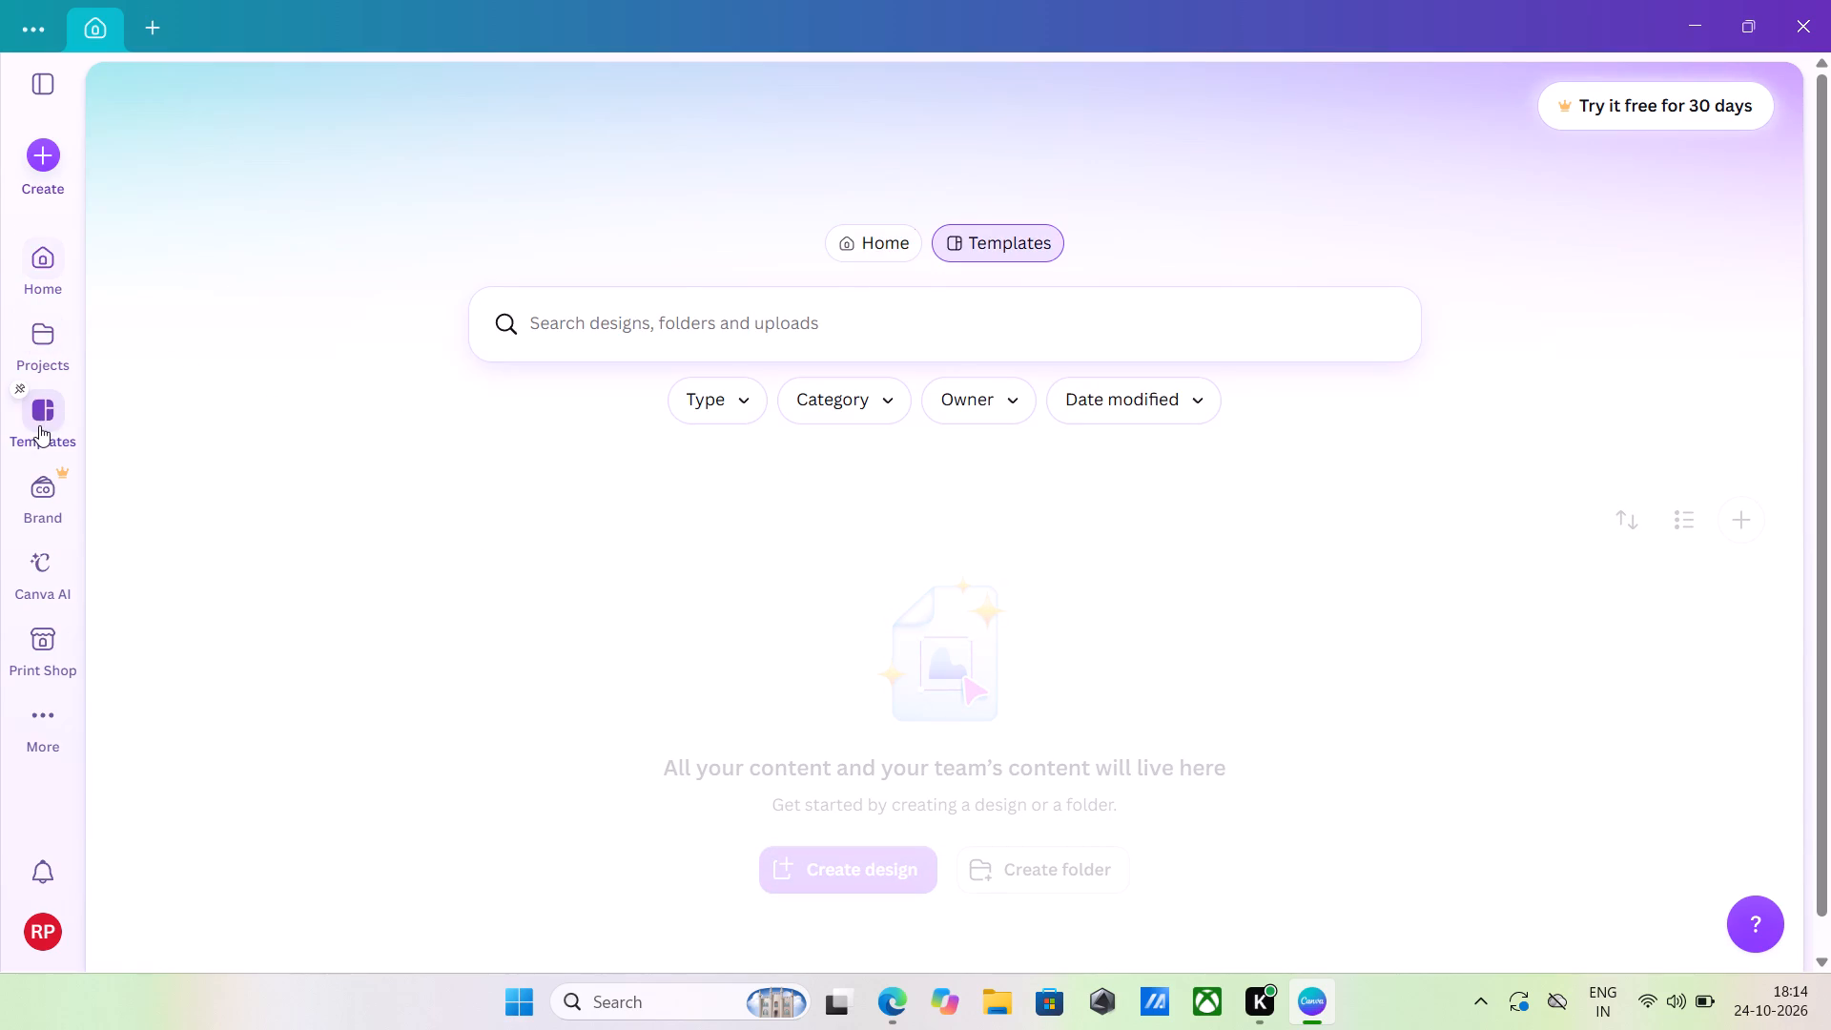
left_click(39, 425)
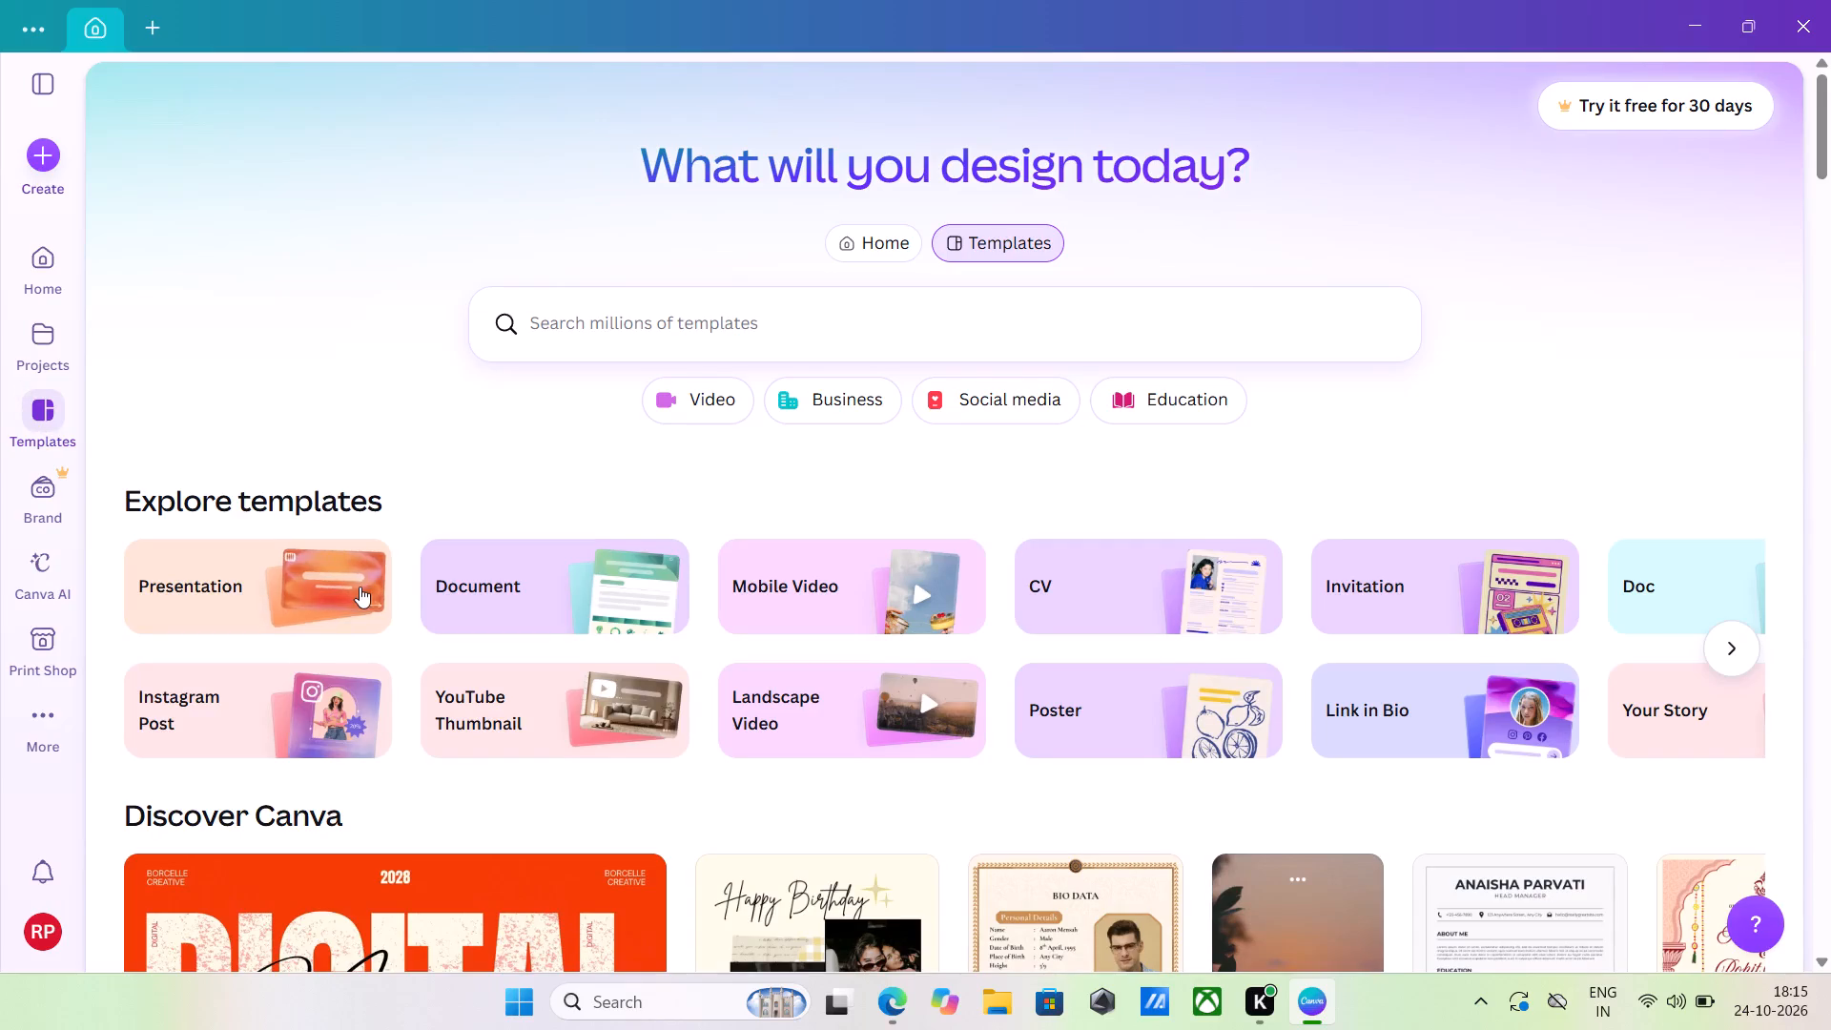
scroll(360, 587, "down", 6)
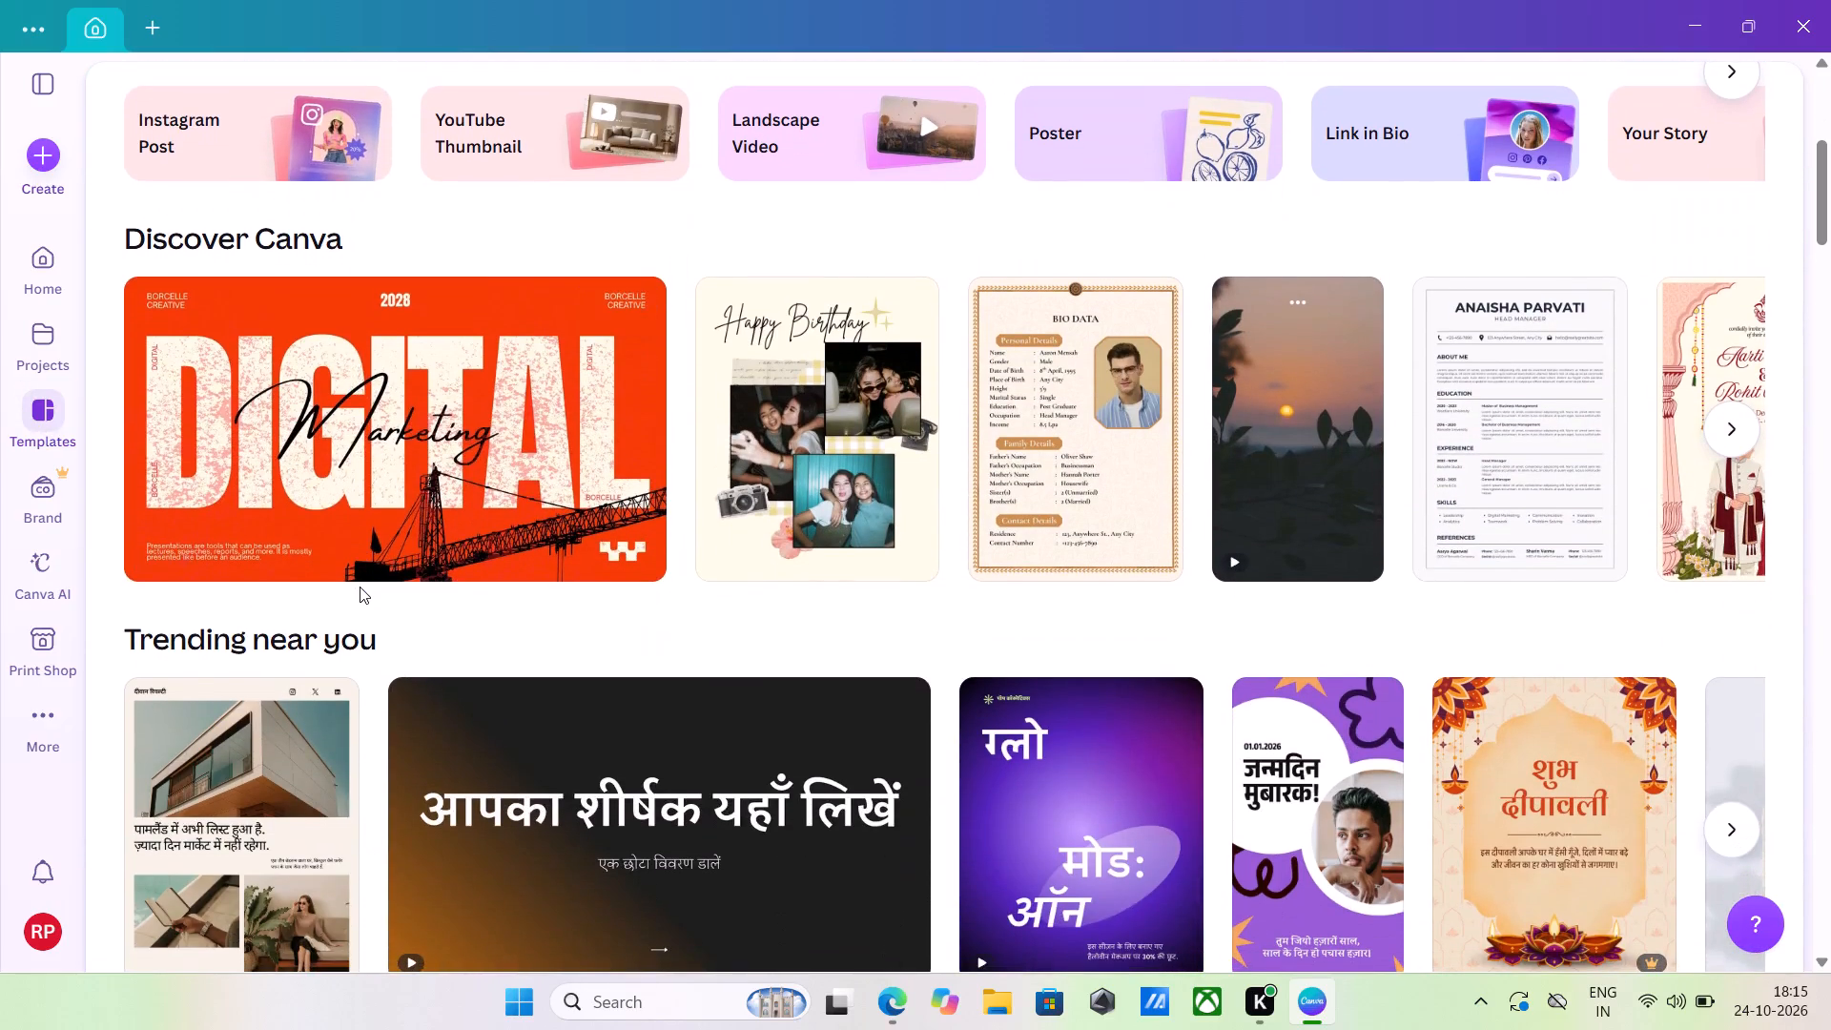
scroll(360, 587, "down", 1)
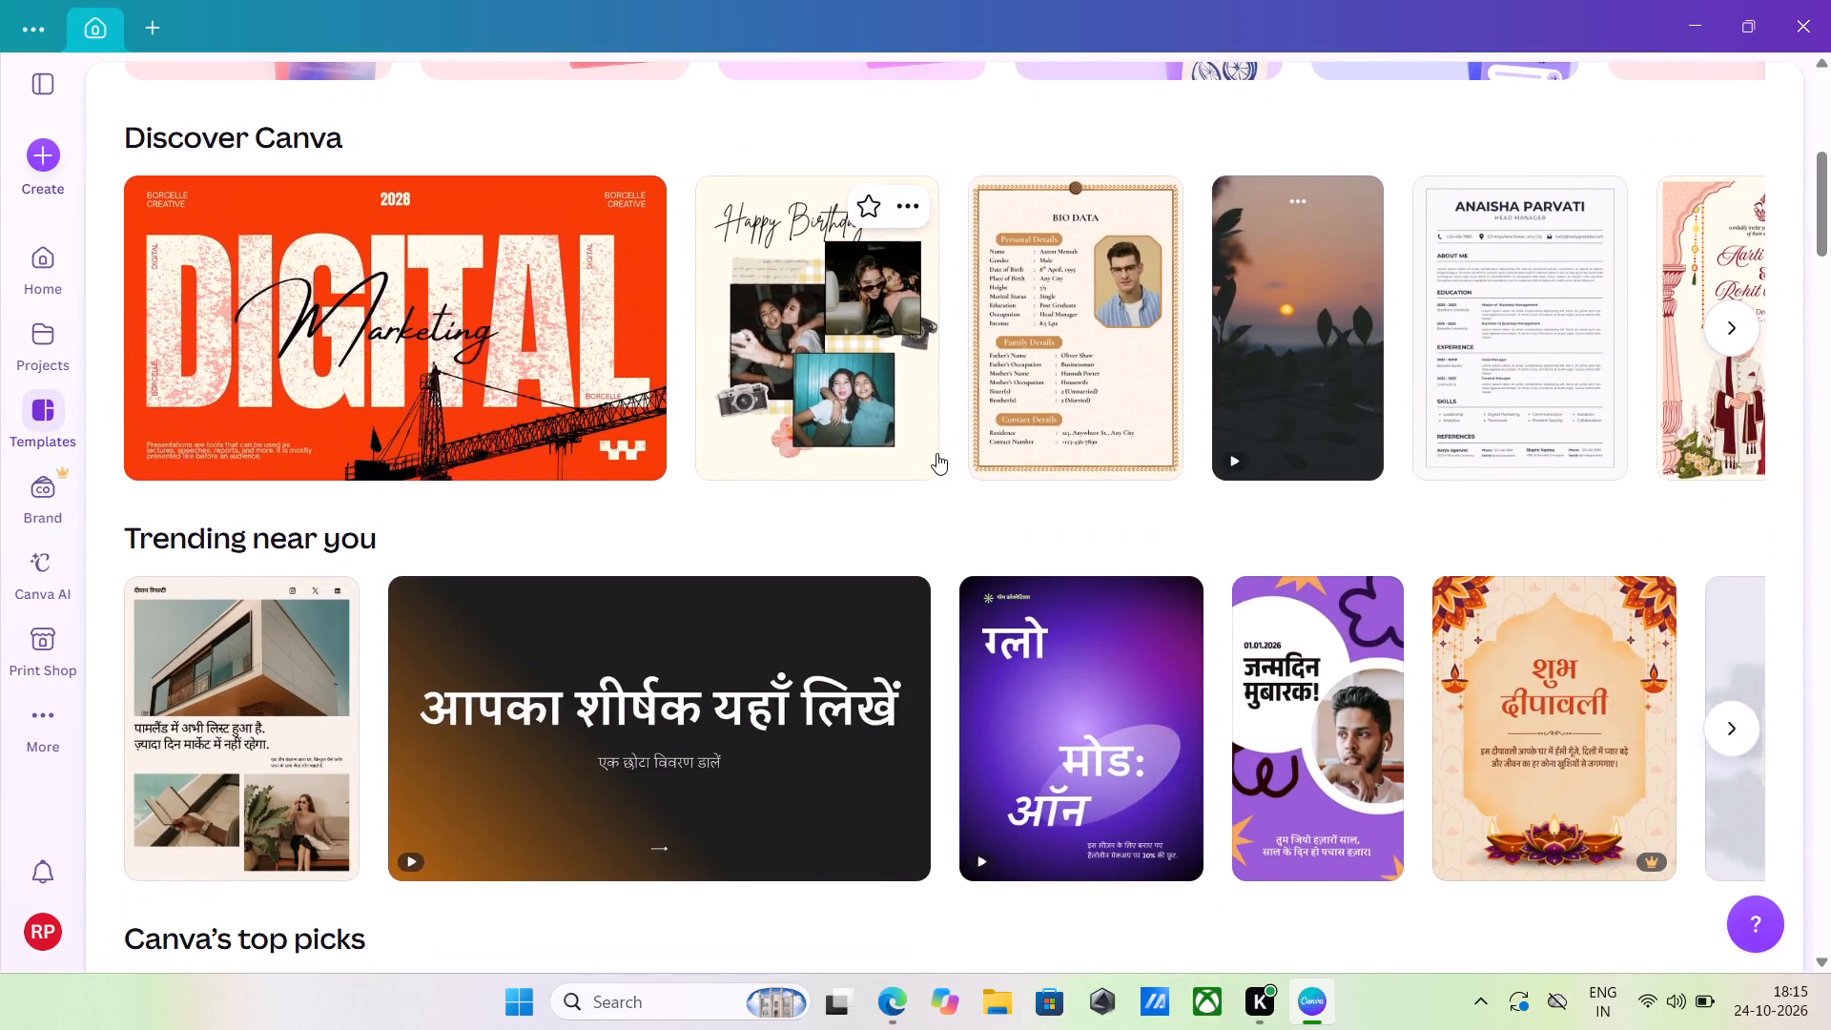
scroll(936, 453, "down", 6)
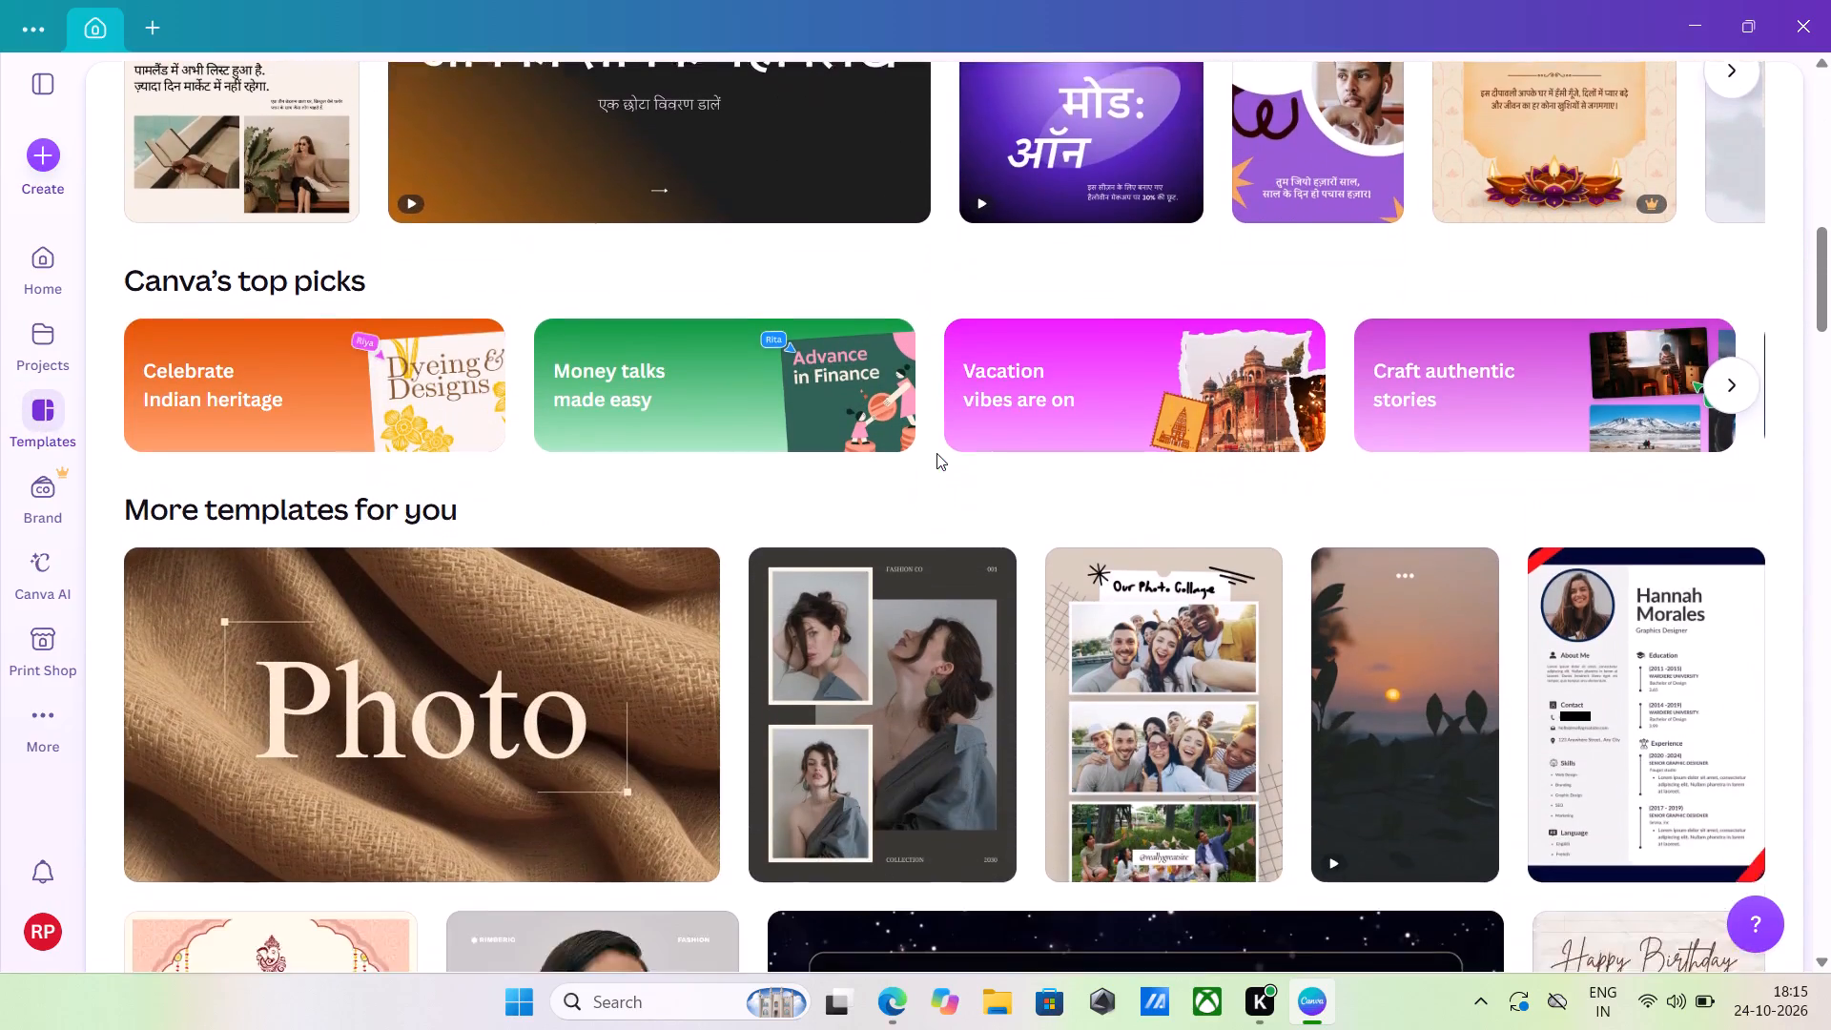
Browse the More templates for you gallery in depth for a suitable presentation template.
scroll(936, 453, "down", 6)
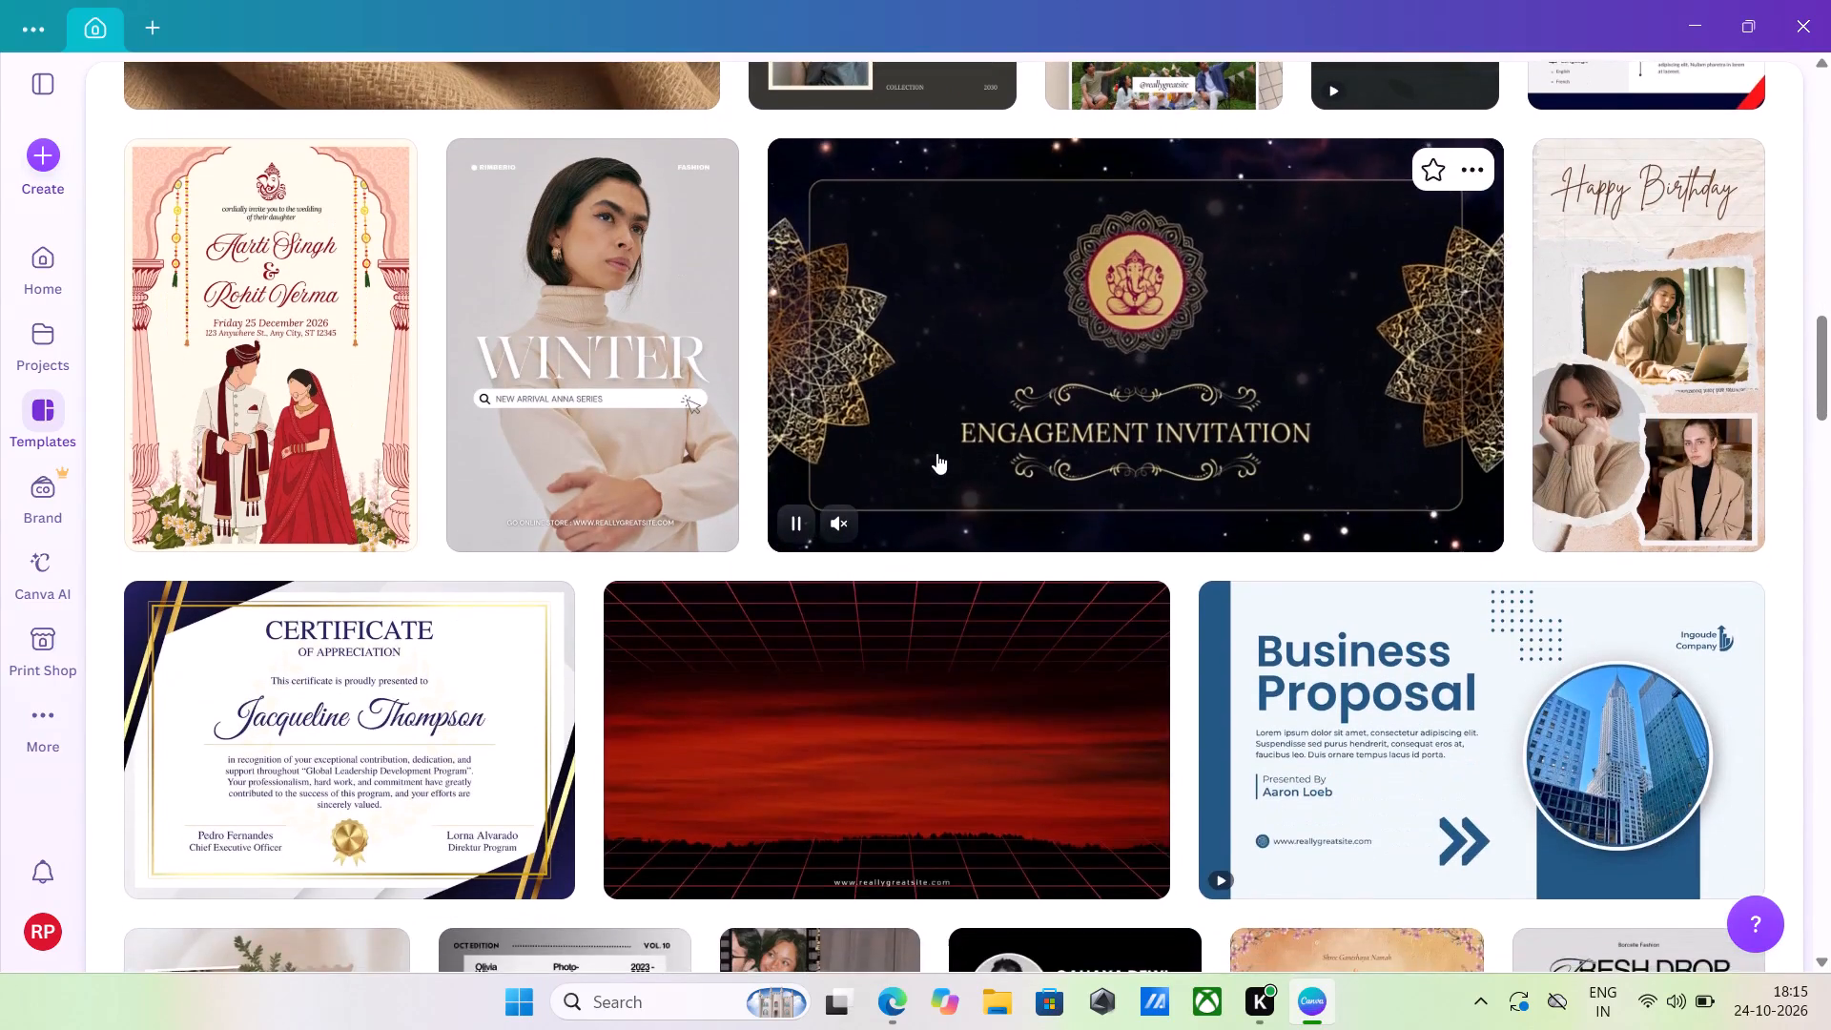
scroll(936, 453, "down", 4)
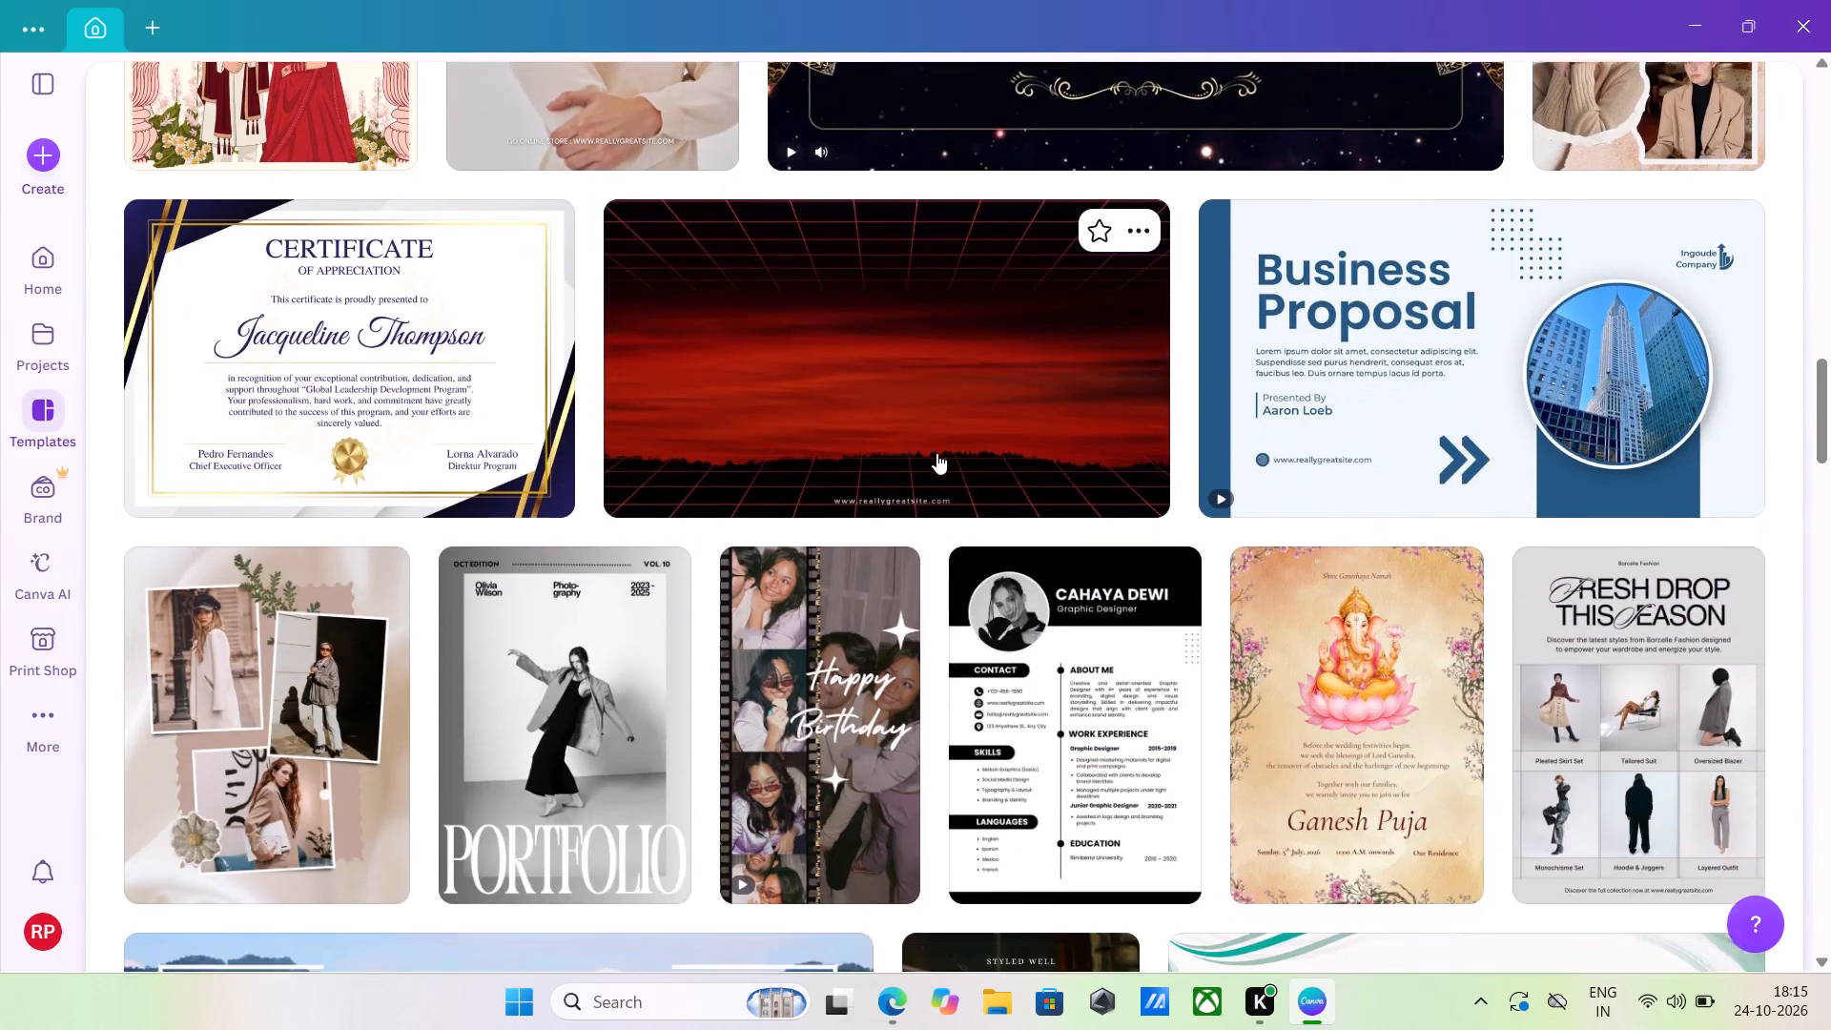
scroll(936, 453, "down", 5)
scroll(936, 453, "up", 1)
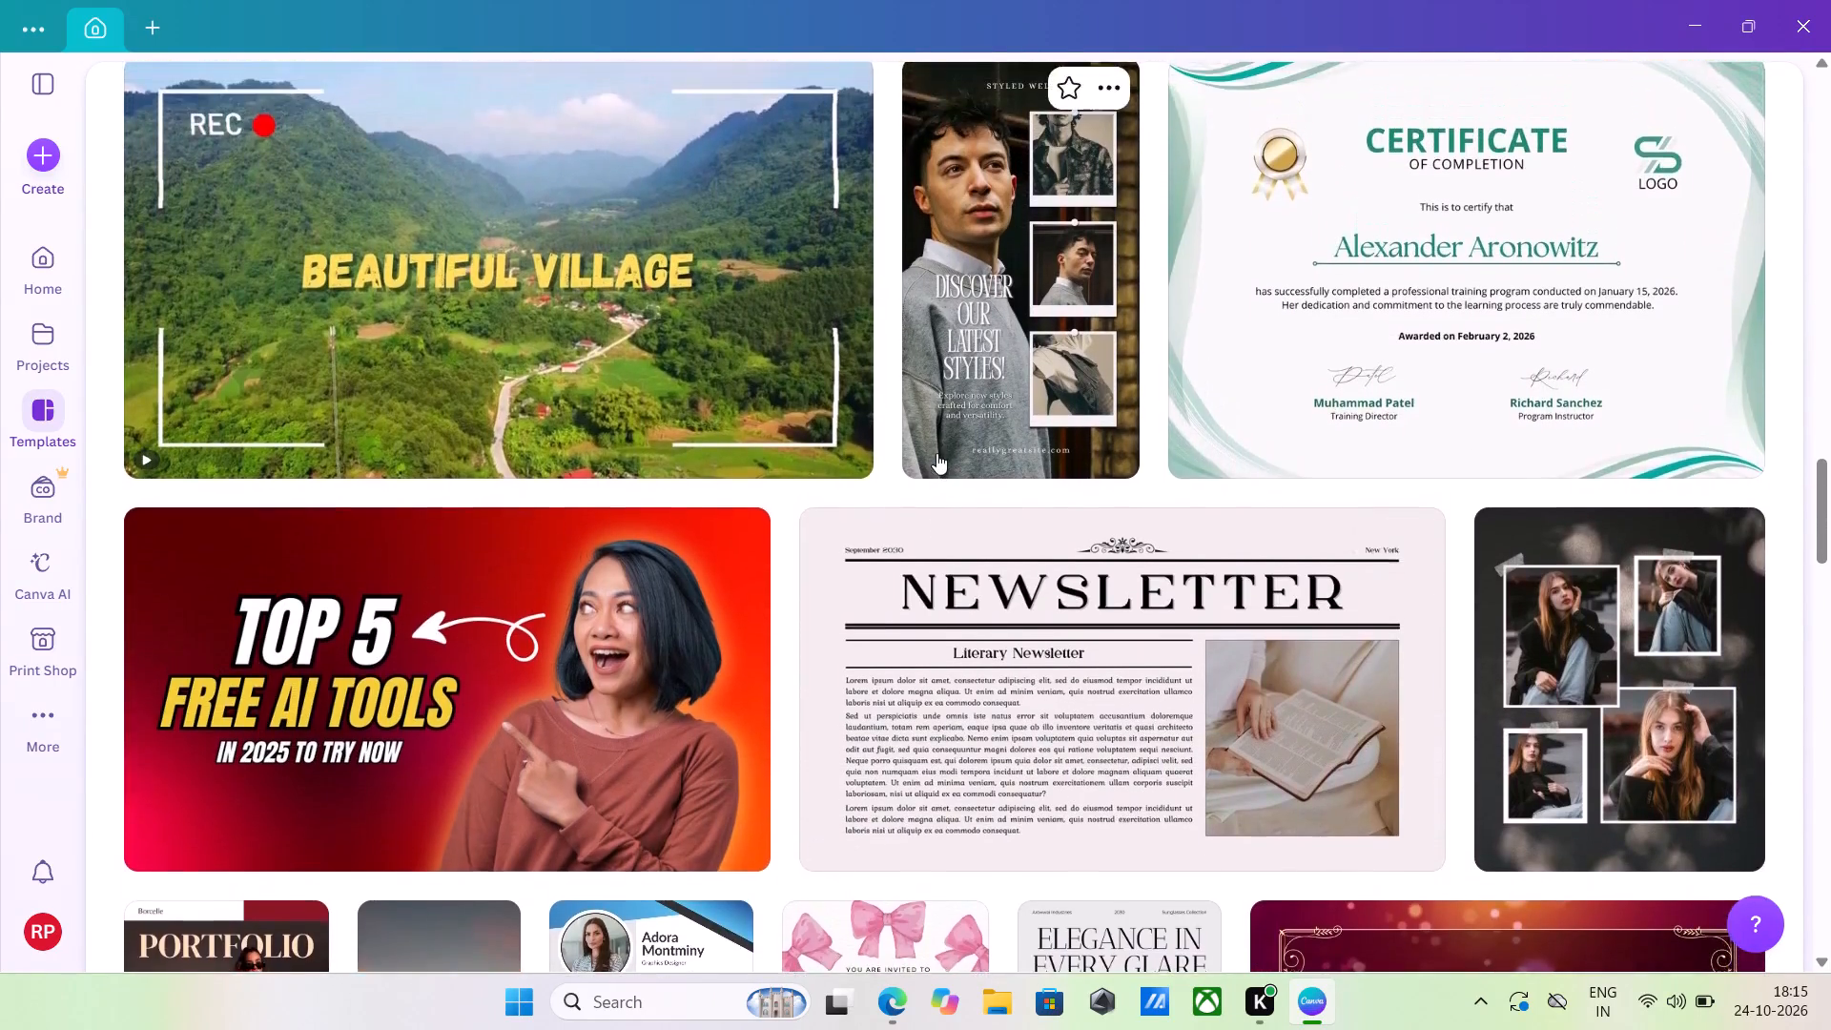
scroll(936, 453, "up", 1)
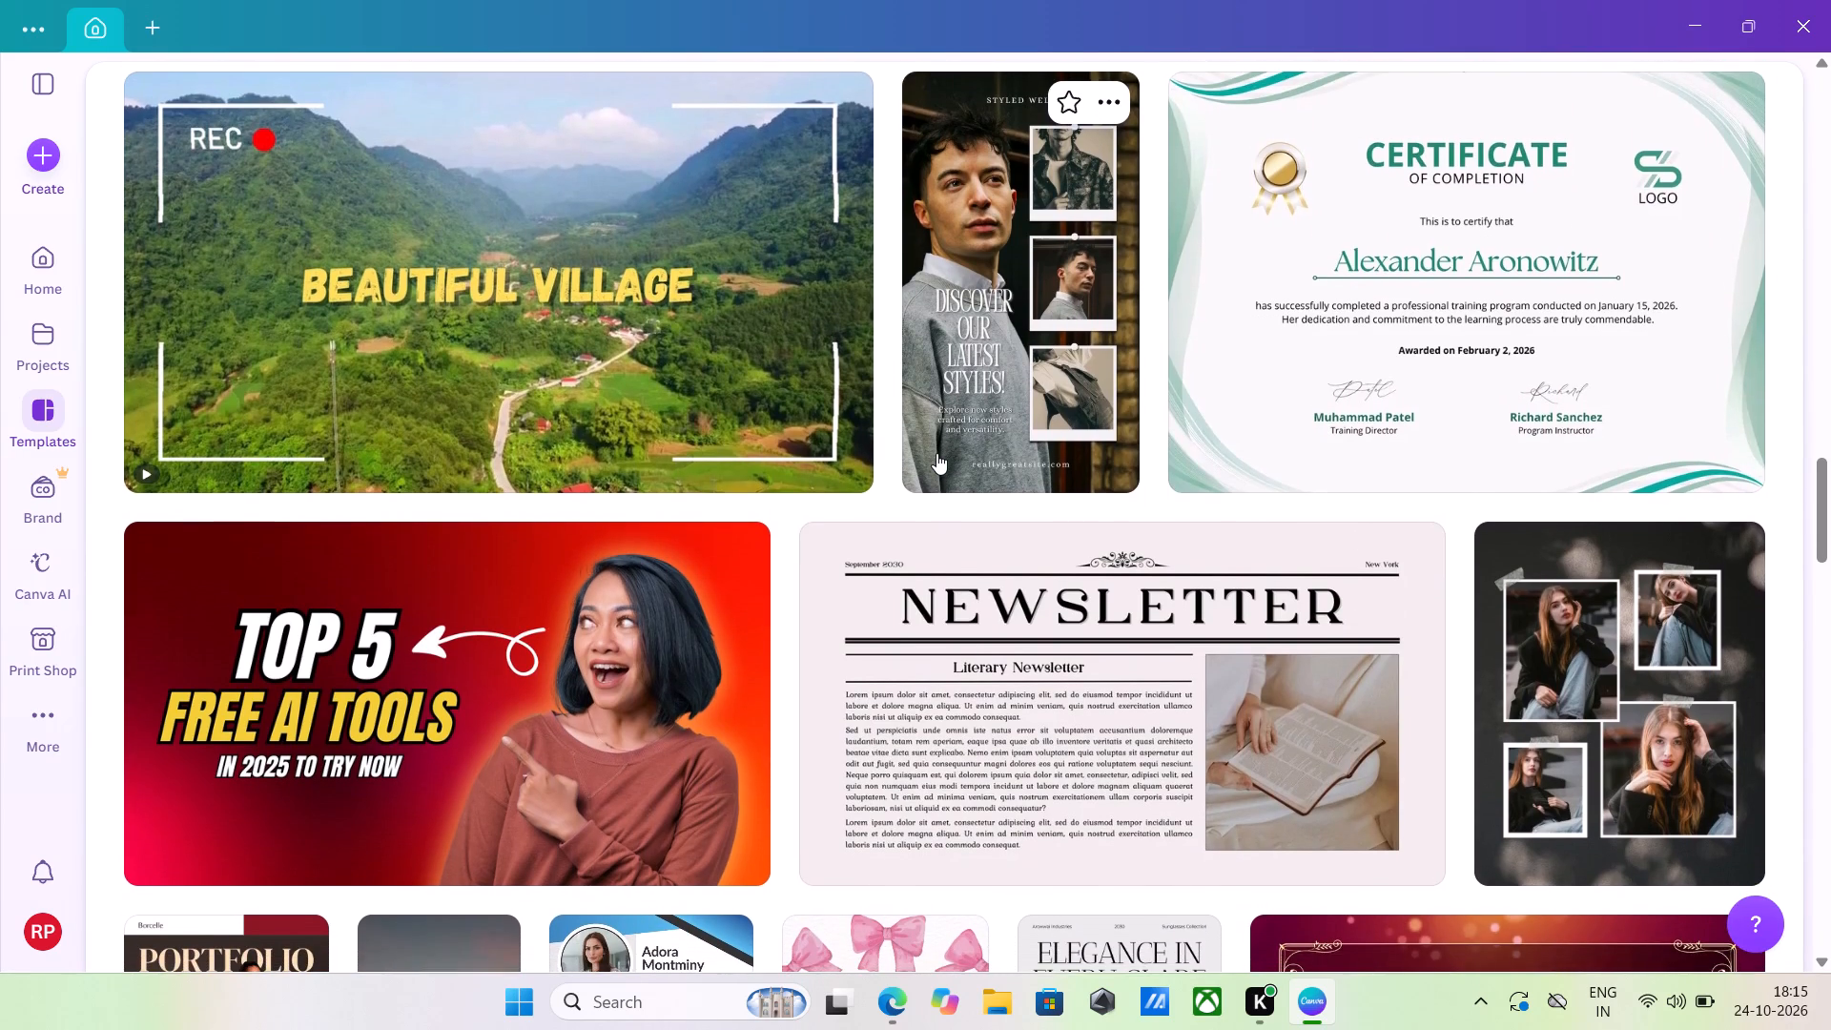
scroll(936, 453, "up", 1)
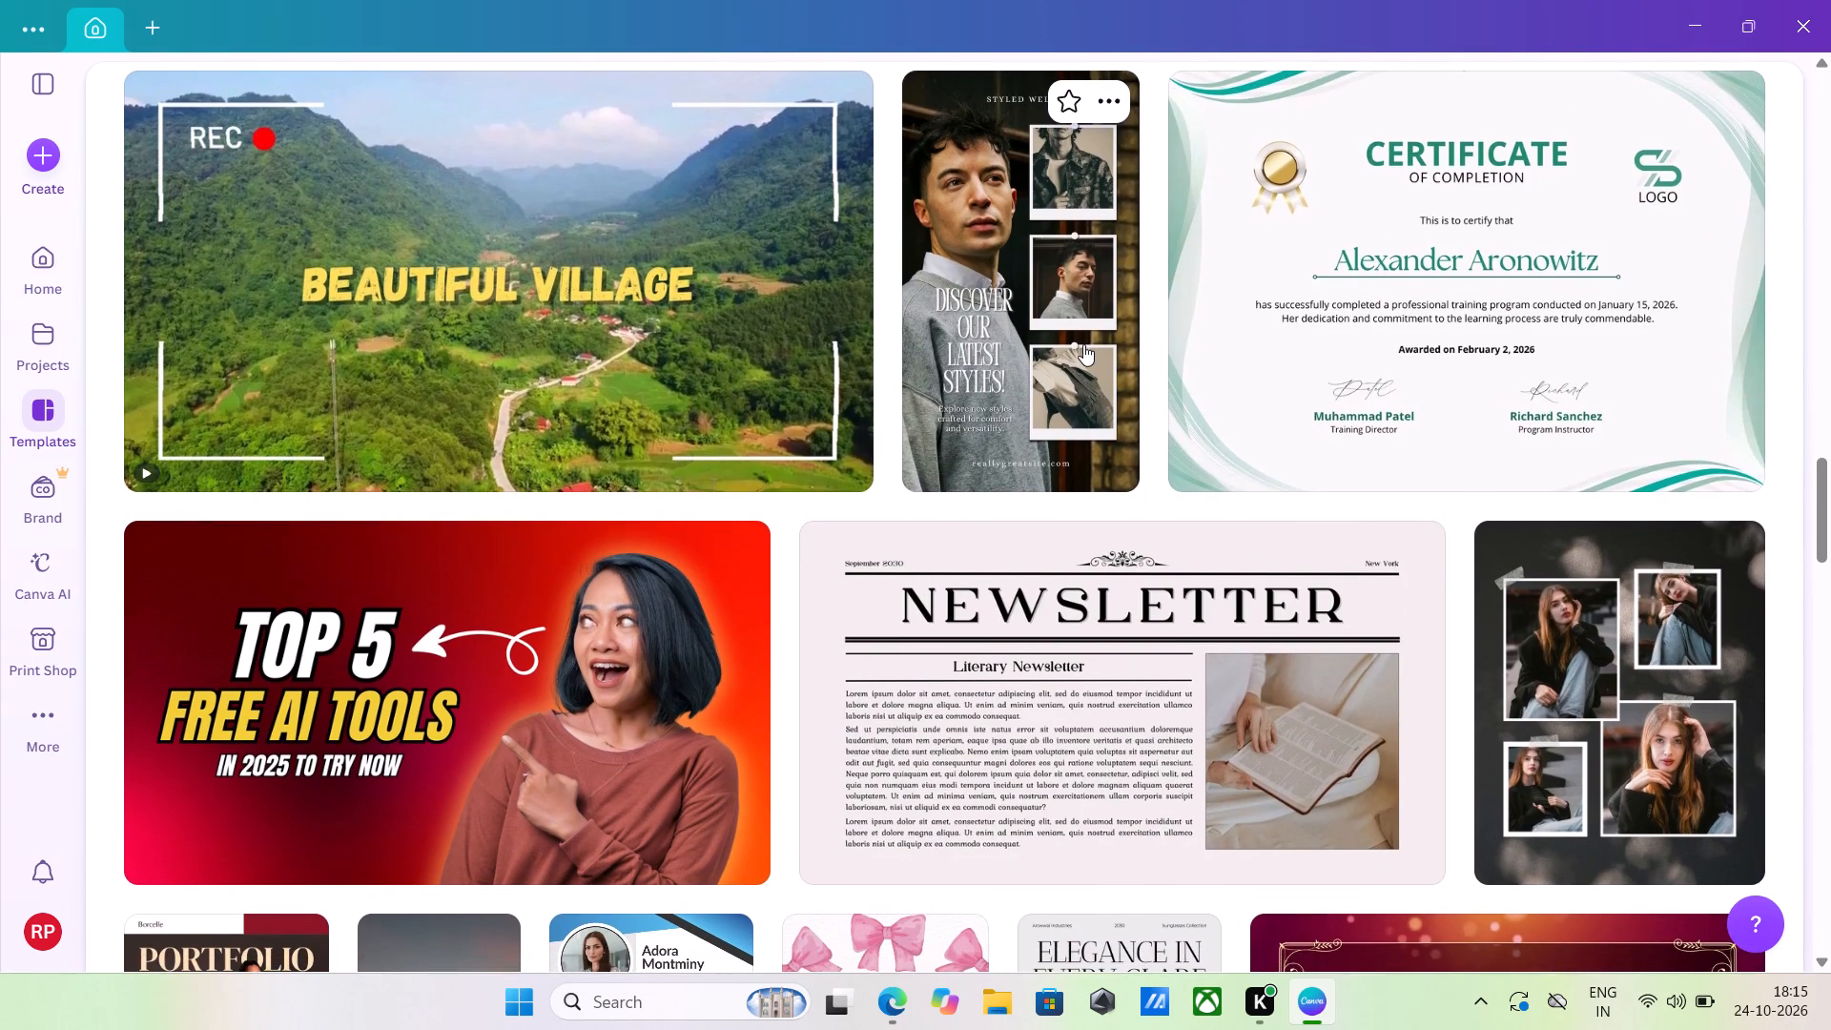
scroll(1028, 328, "down", 1)
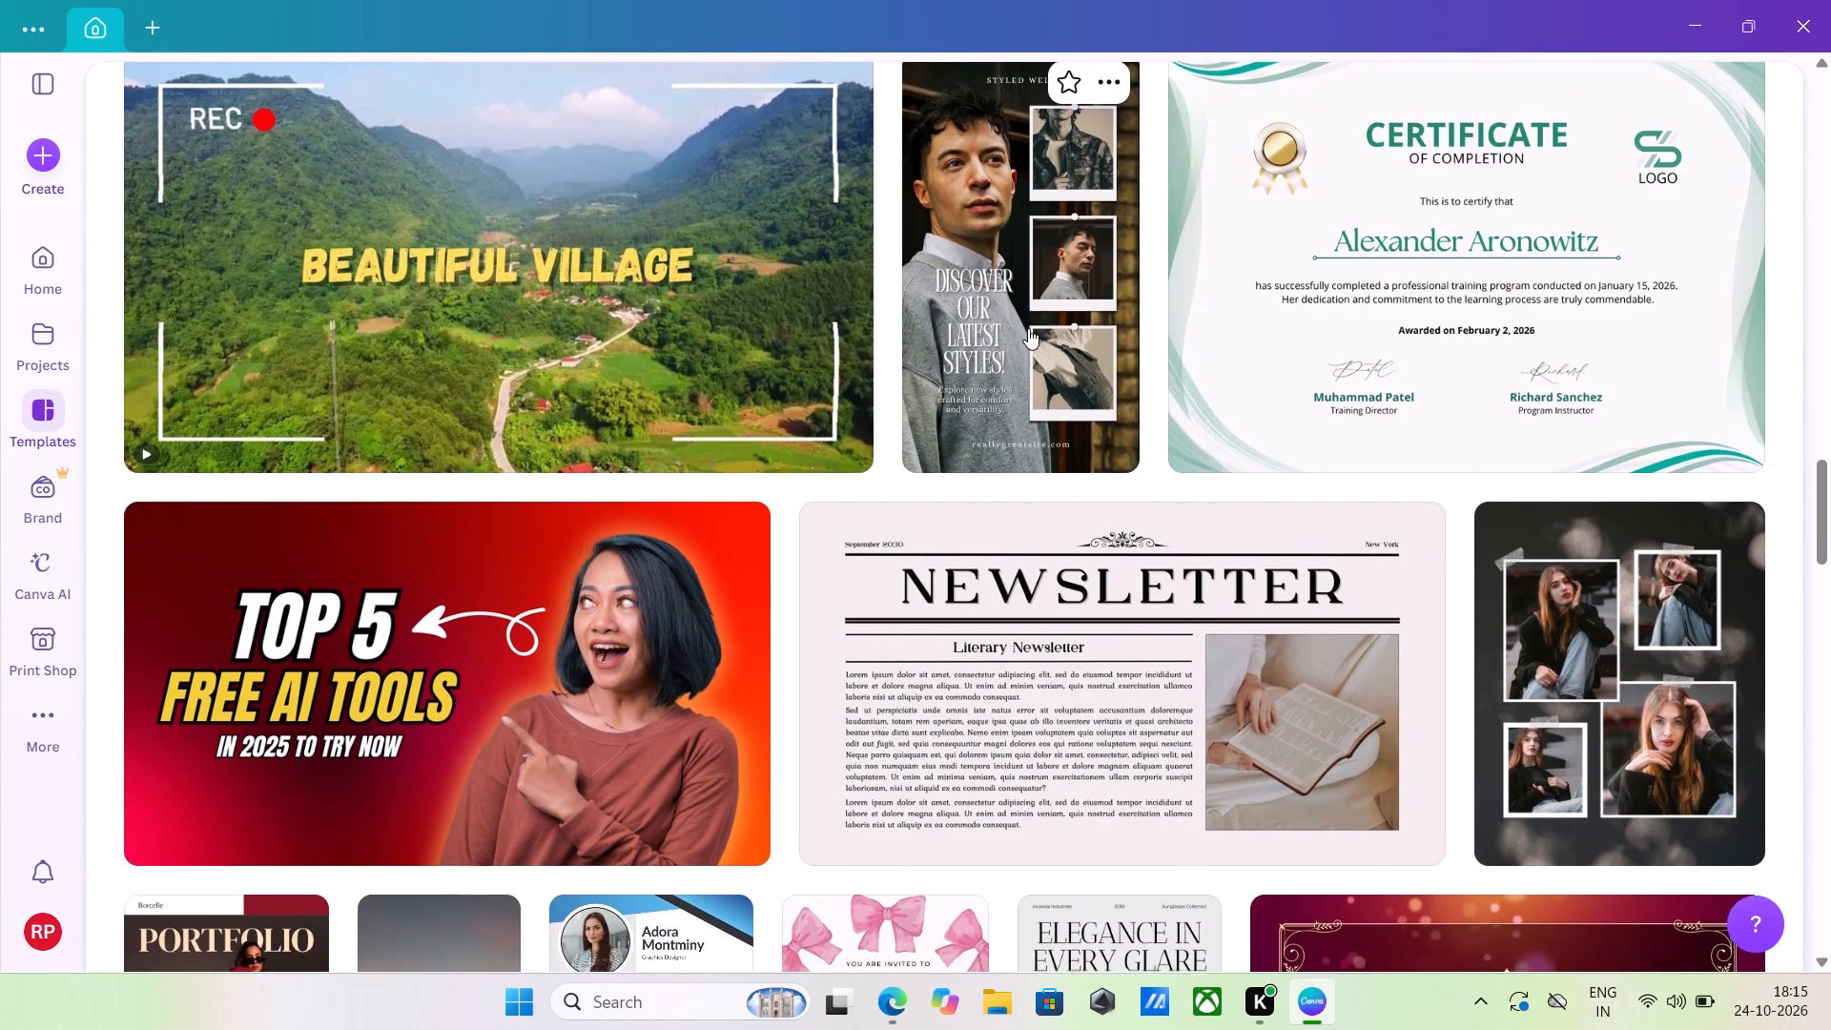
scroll(1028, 328, "down", 1)
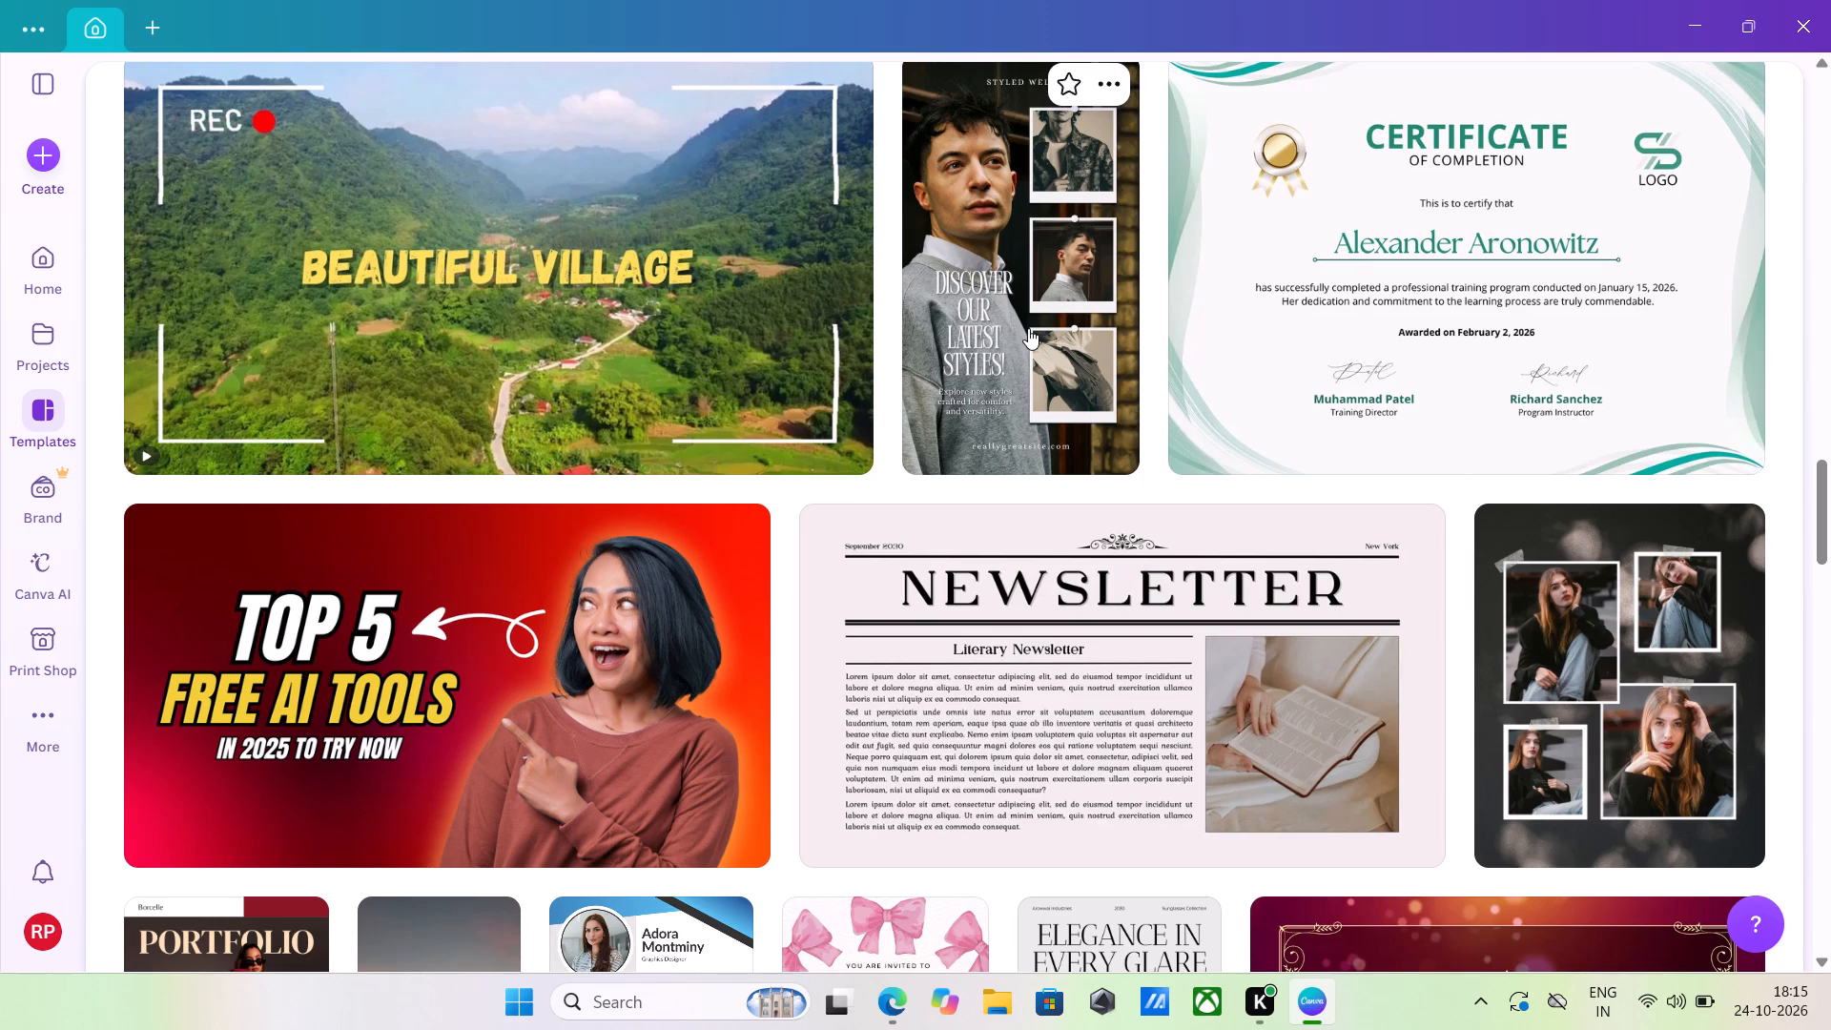
scroll(824, 464, "down", 1)
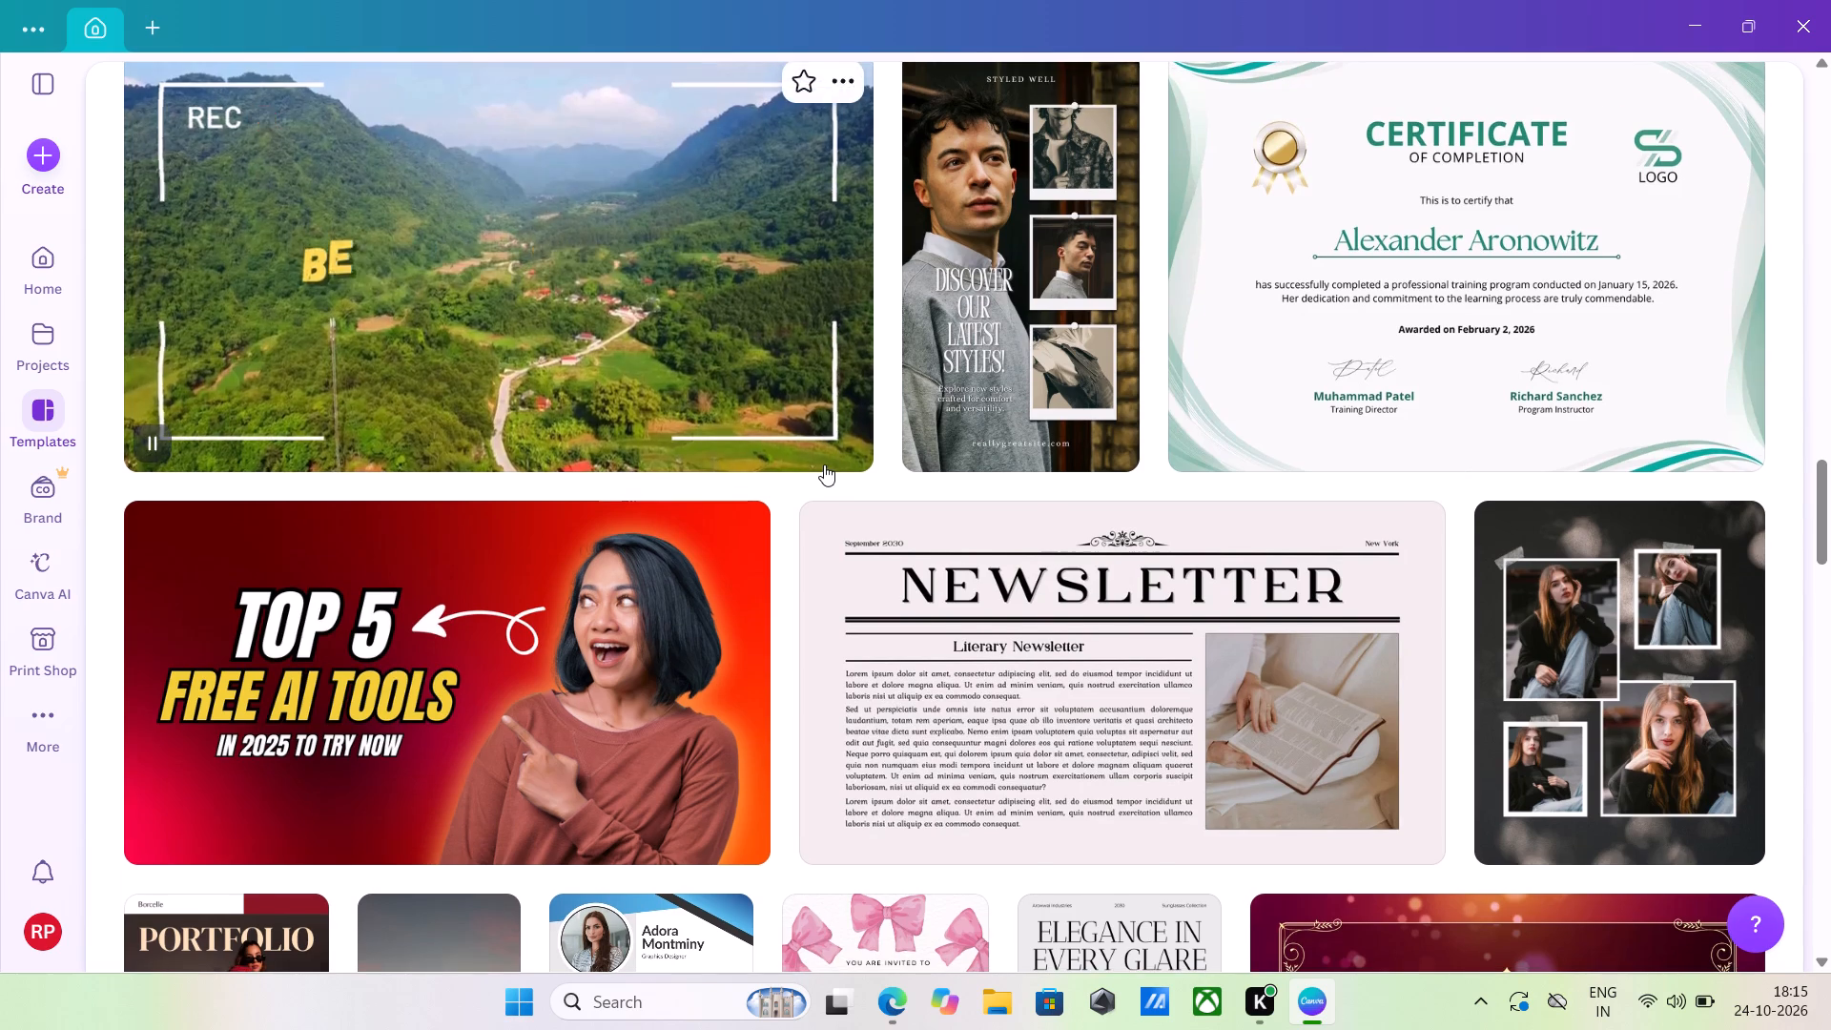
scroll(824, 464, "down", 3)
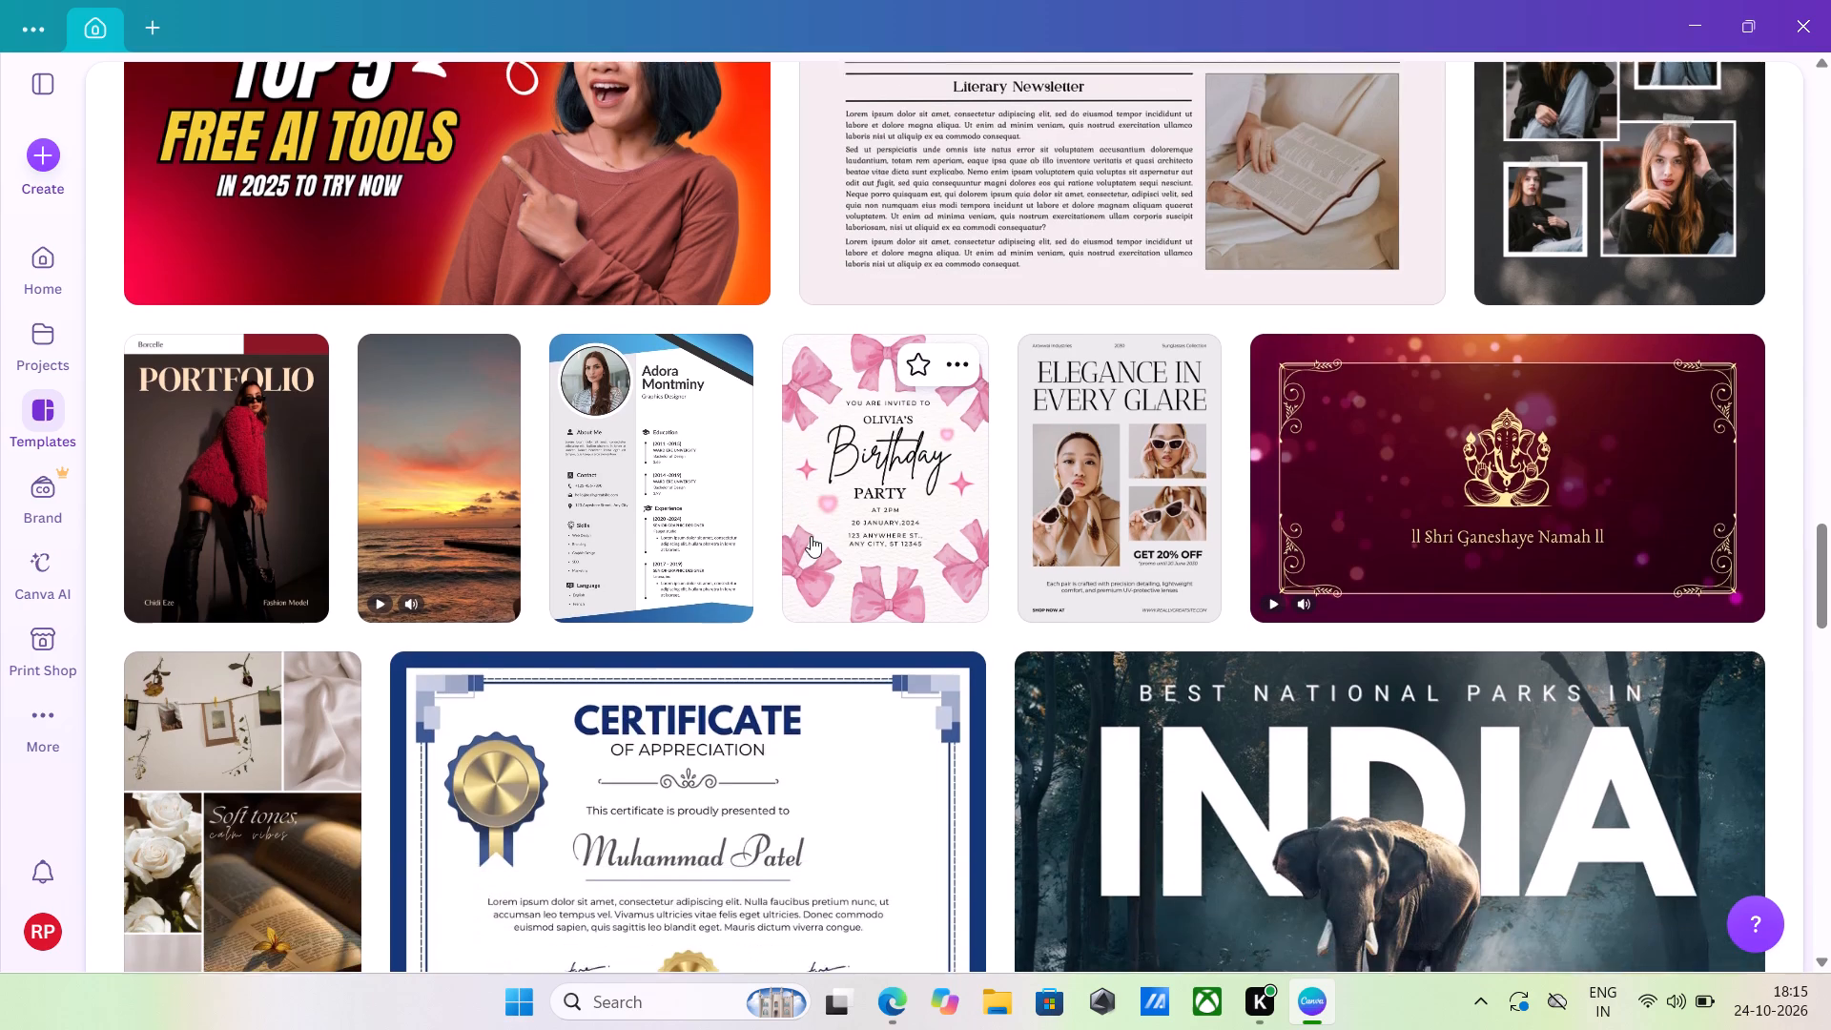
scroll(811, 536, "down", 3)
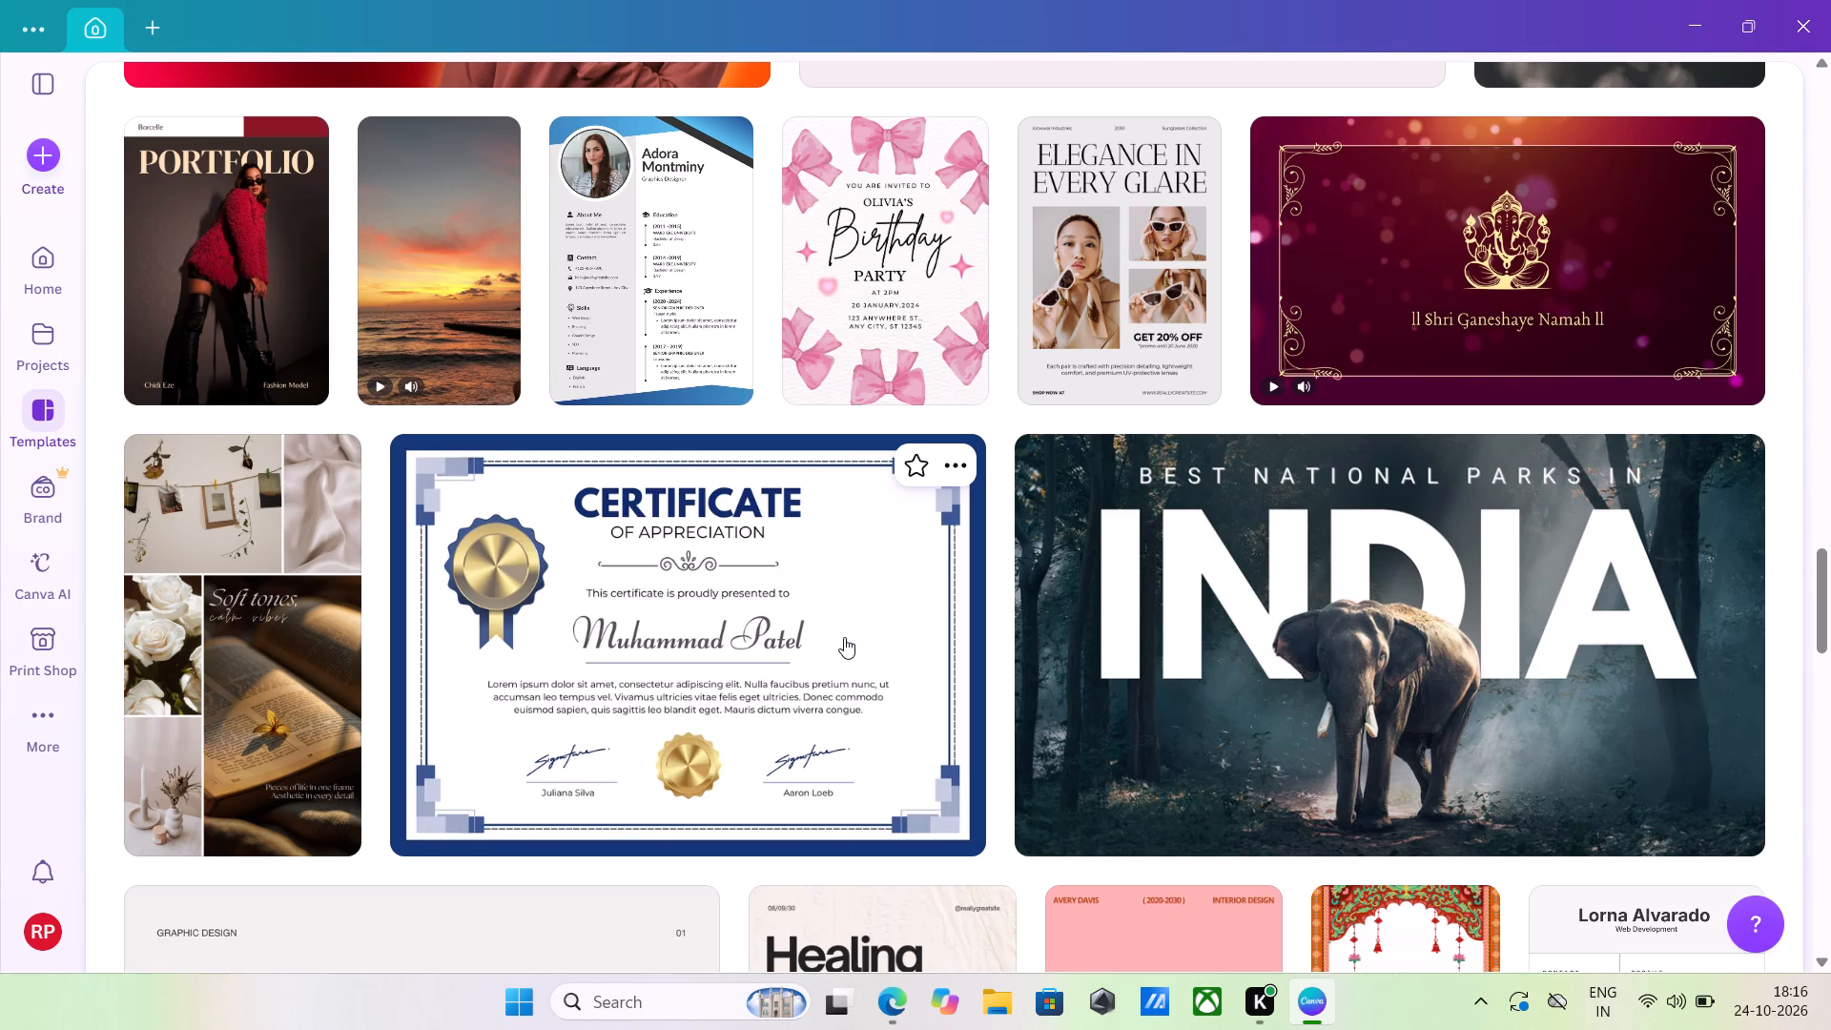
scroll(731, 771, "down", 1)
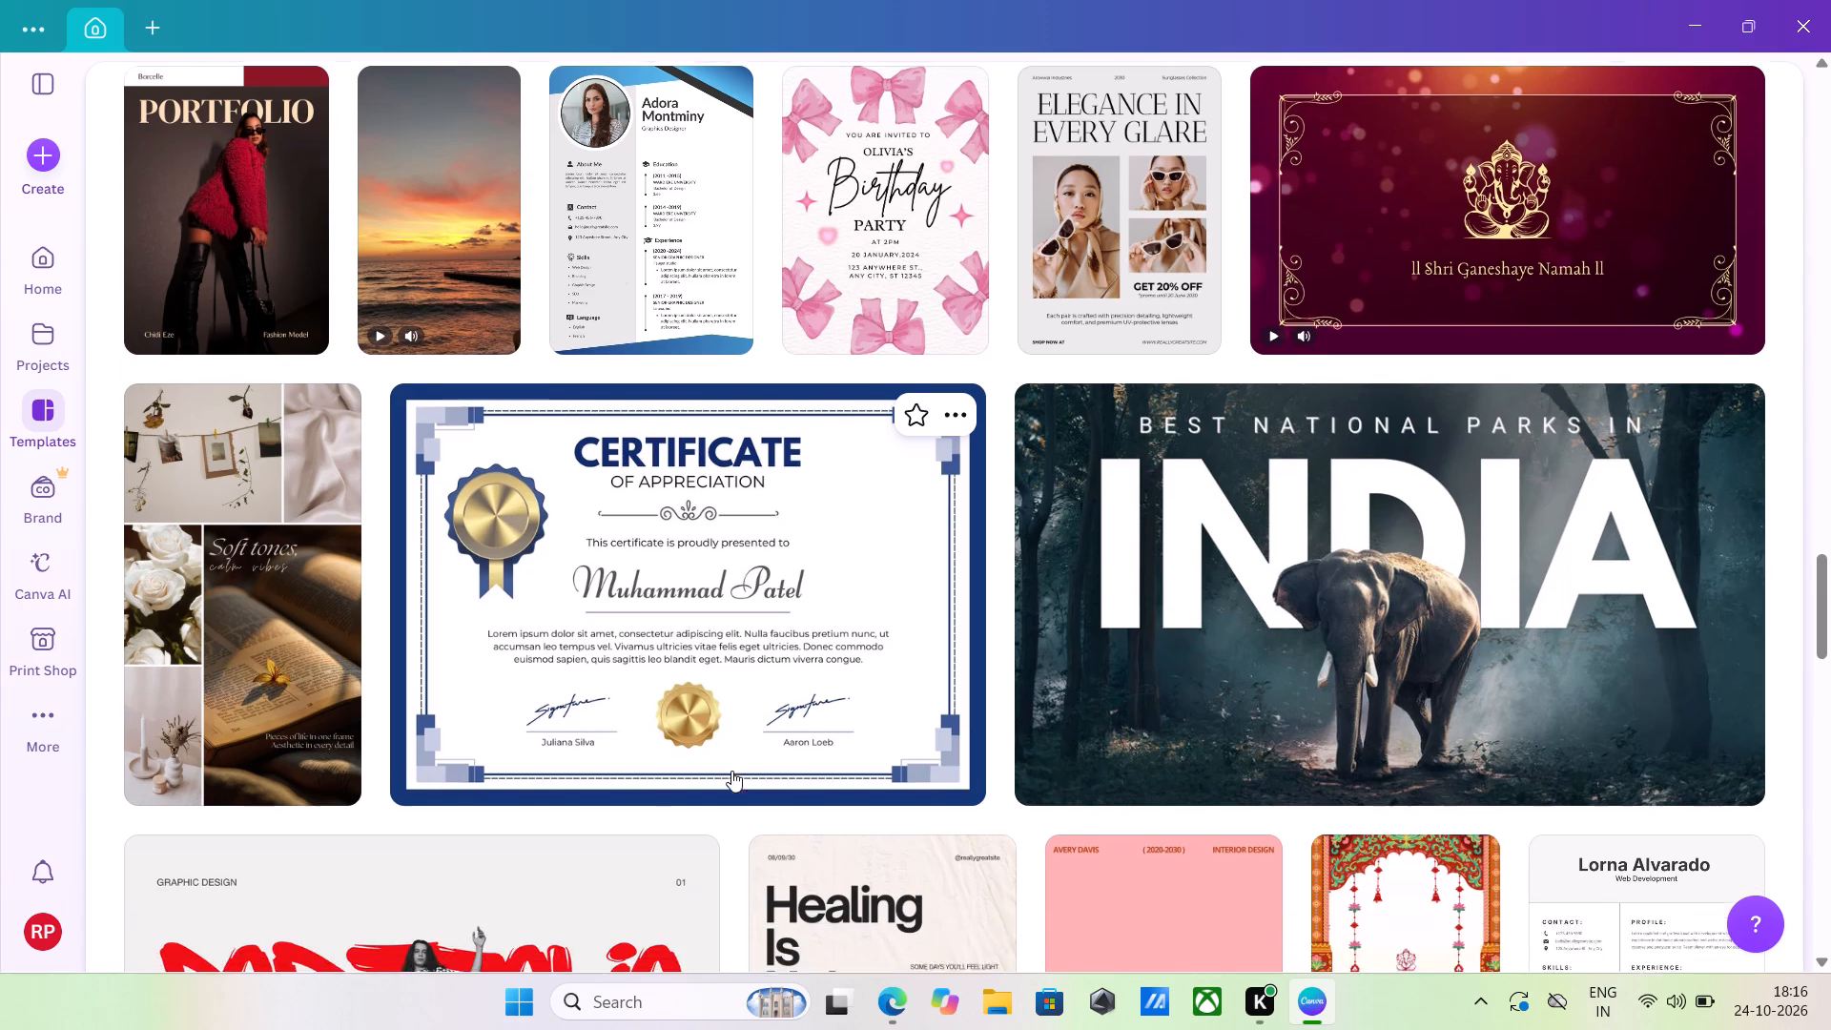
scroll(731, 771, "down", 3)
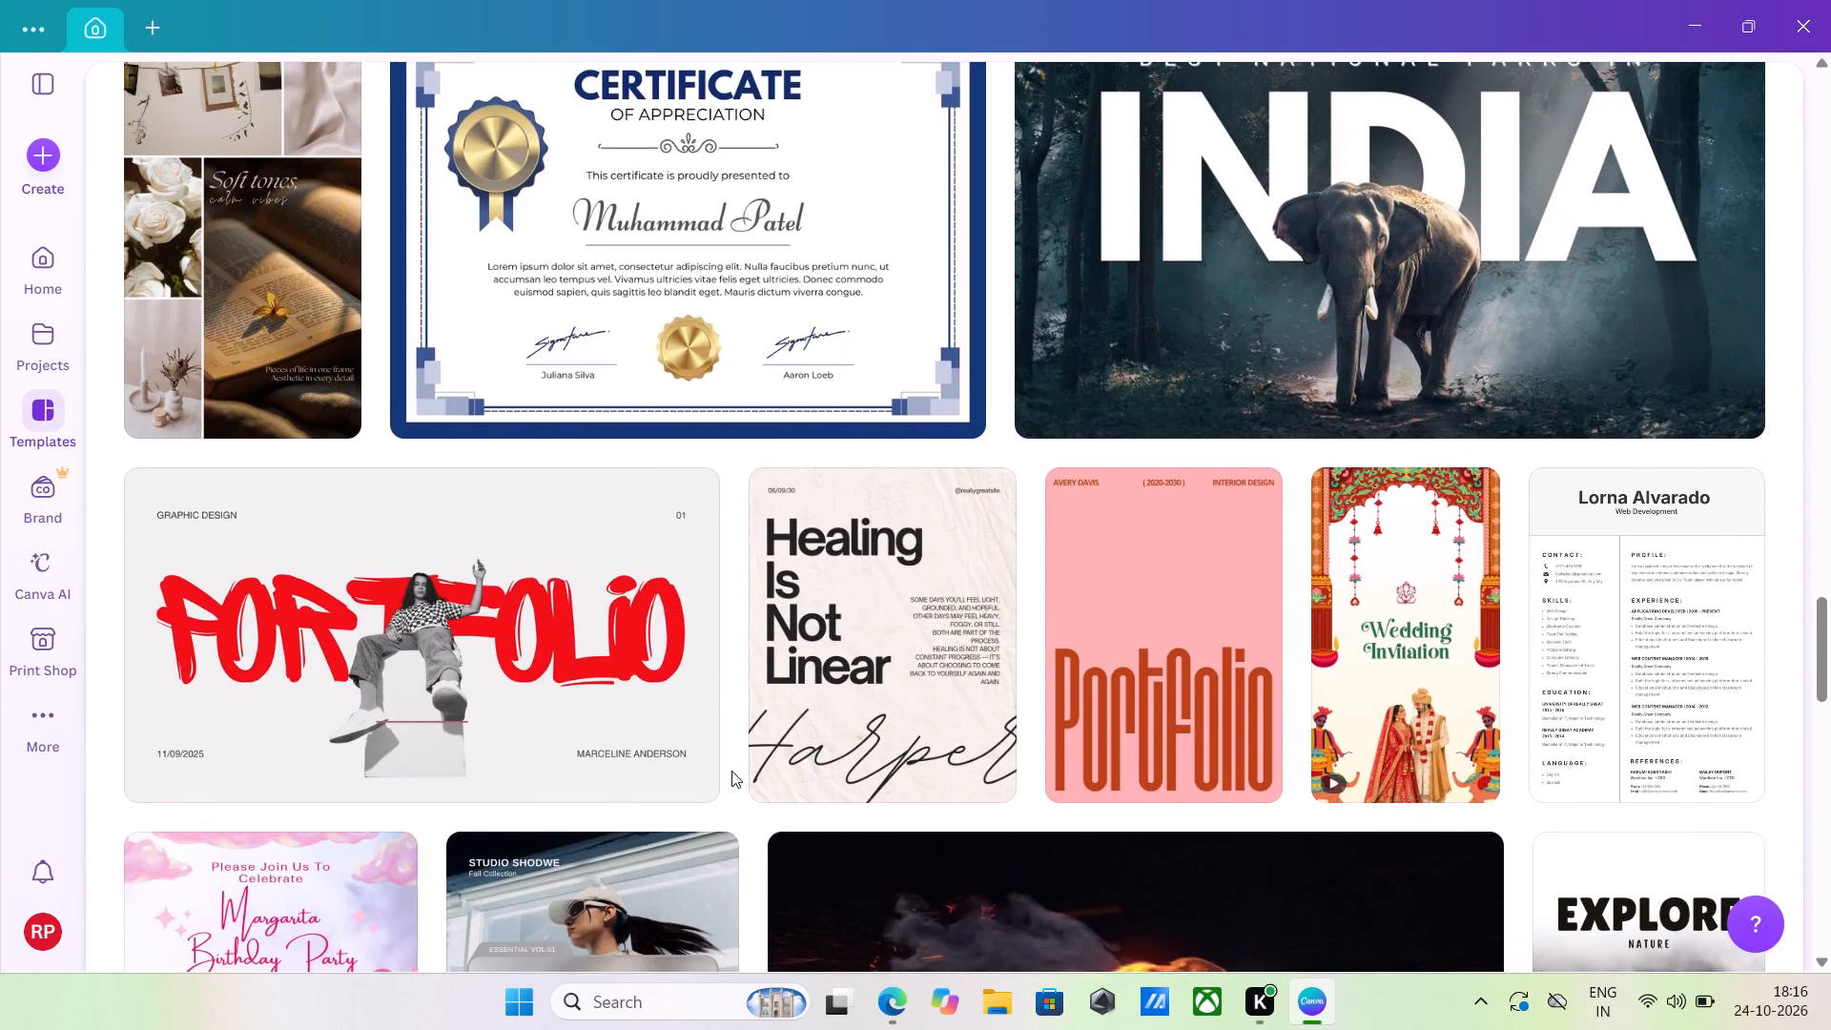
scroll(731, 771, "down", 2)
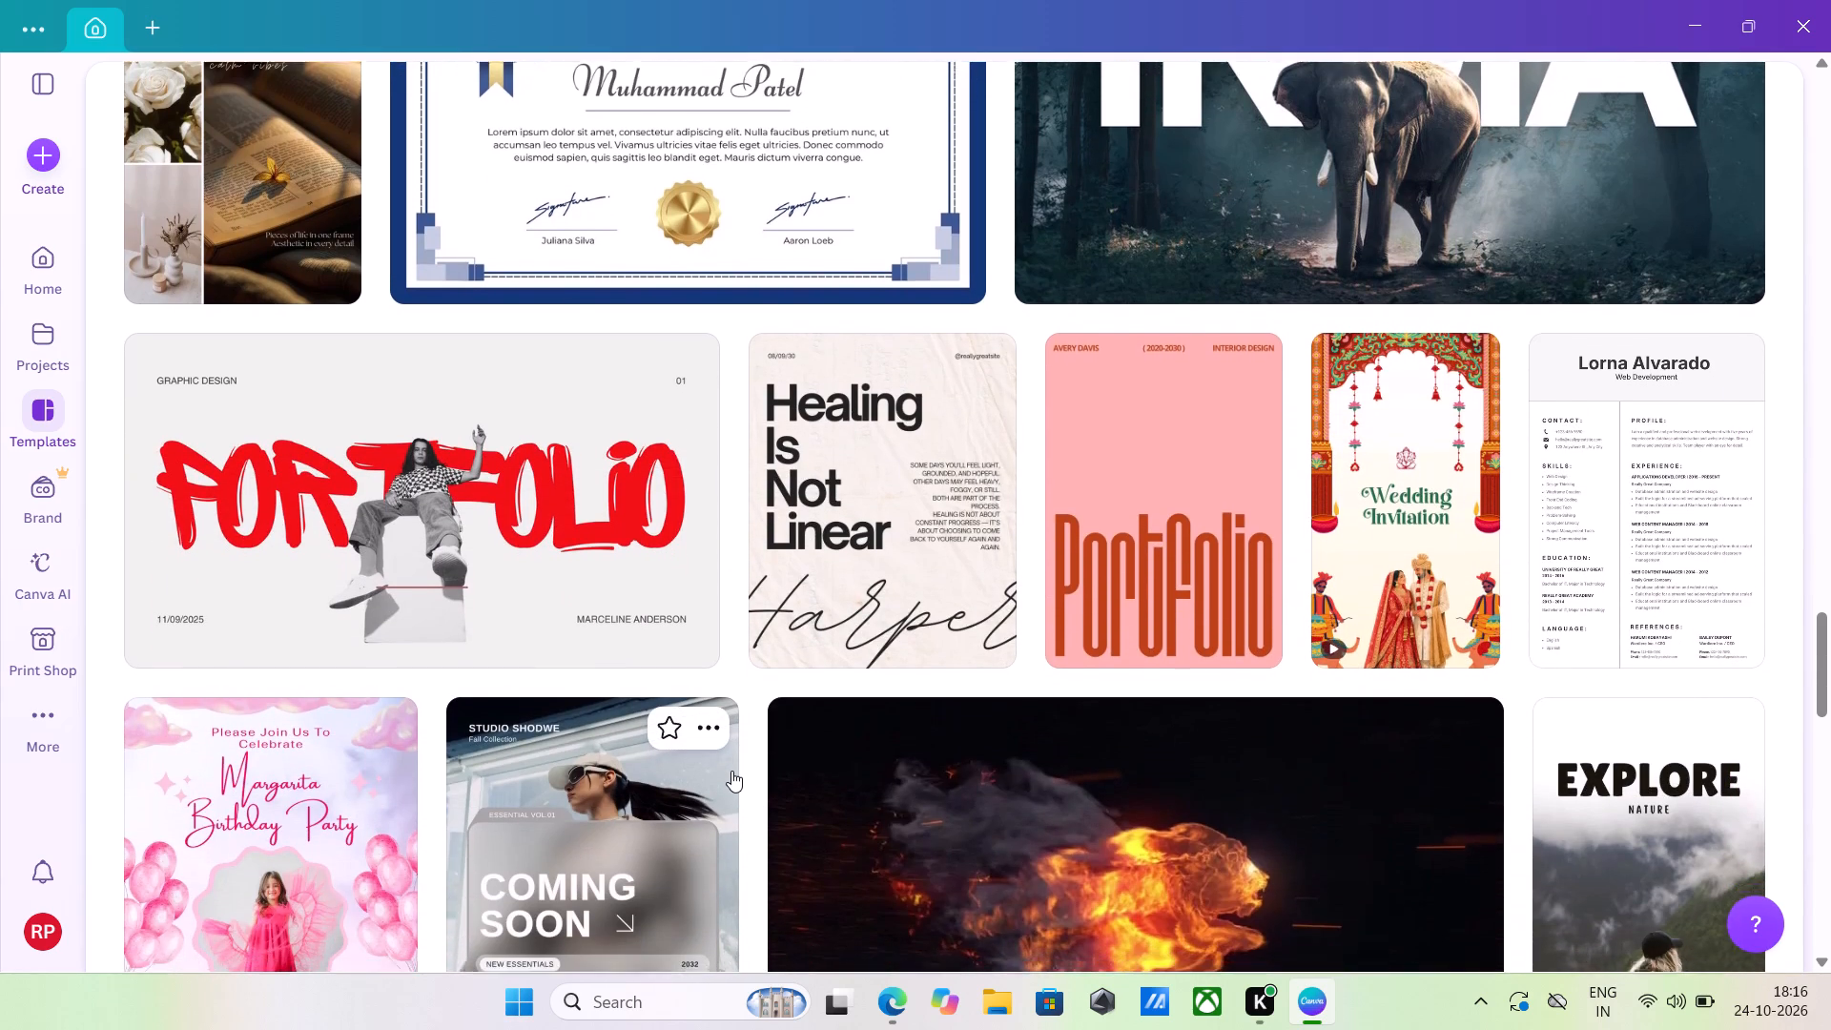
scroll(731, 771, "down", 2)
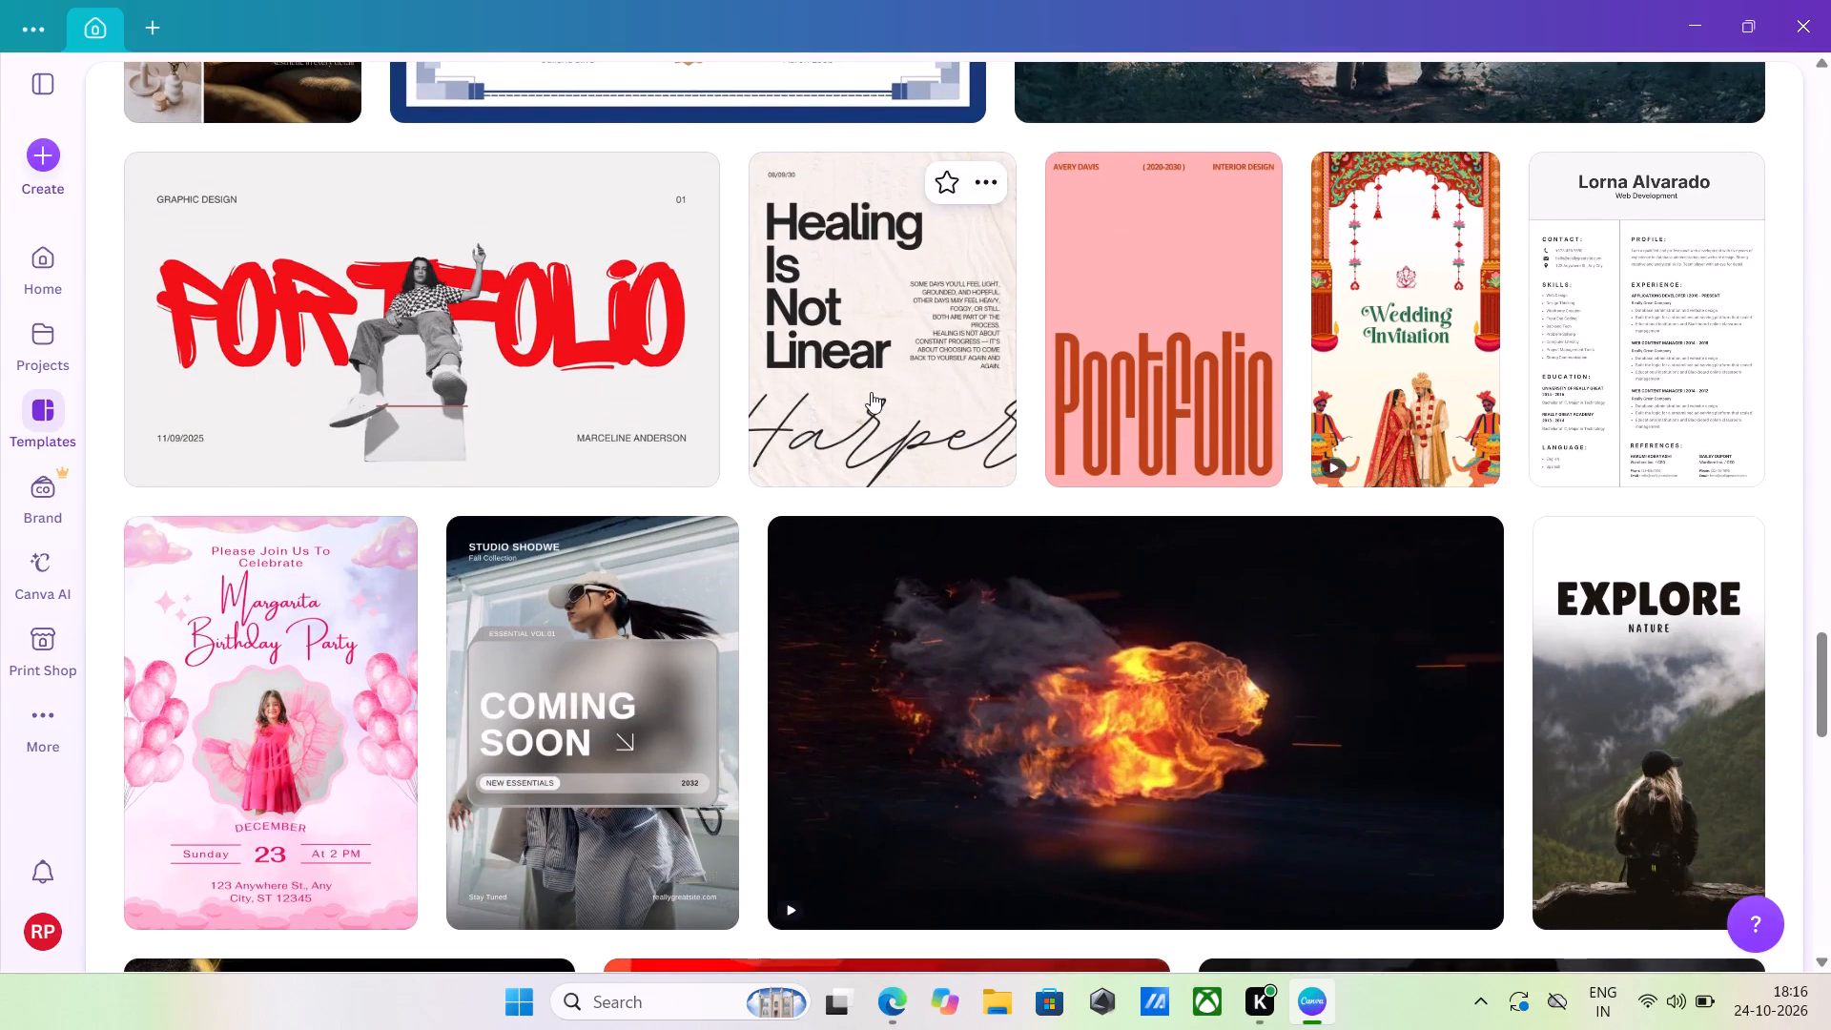
scroll(871, 392, "down", 6)
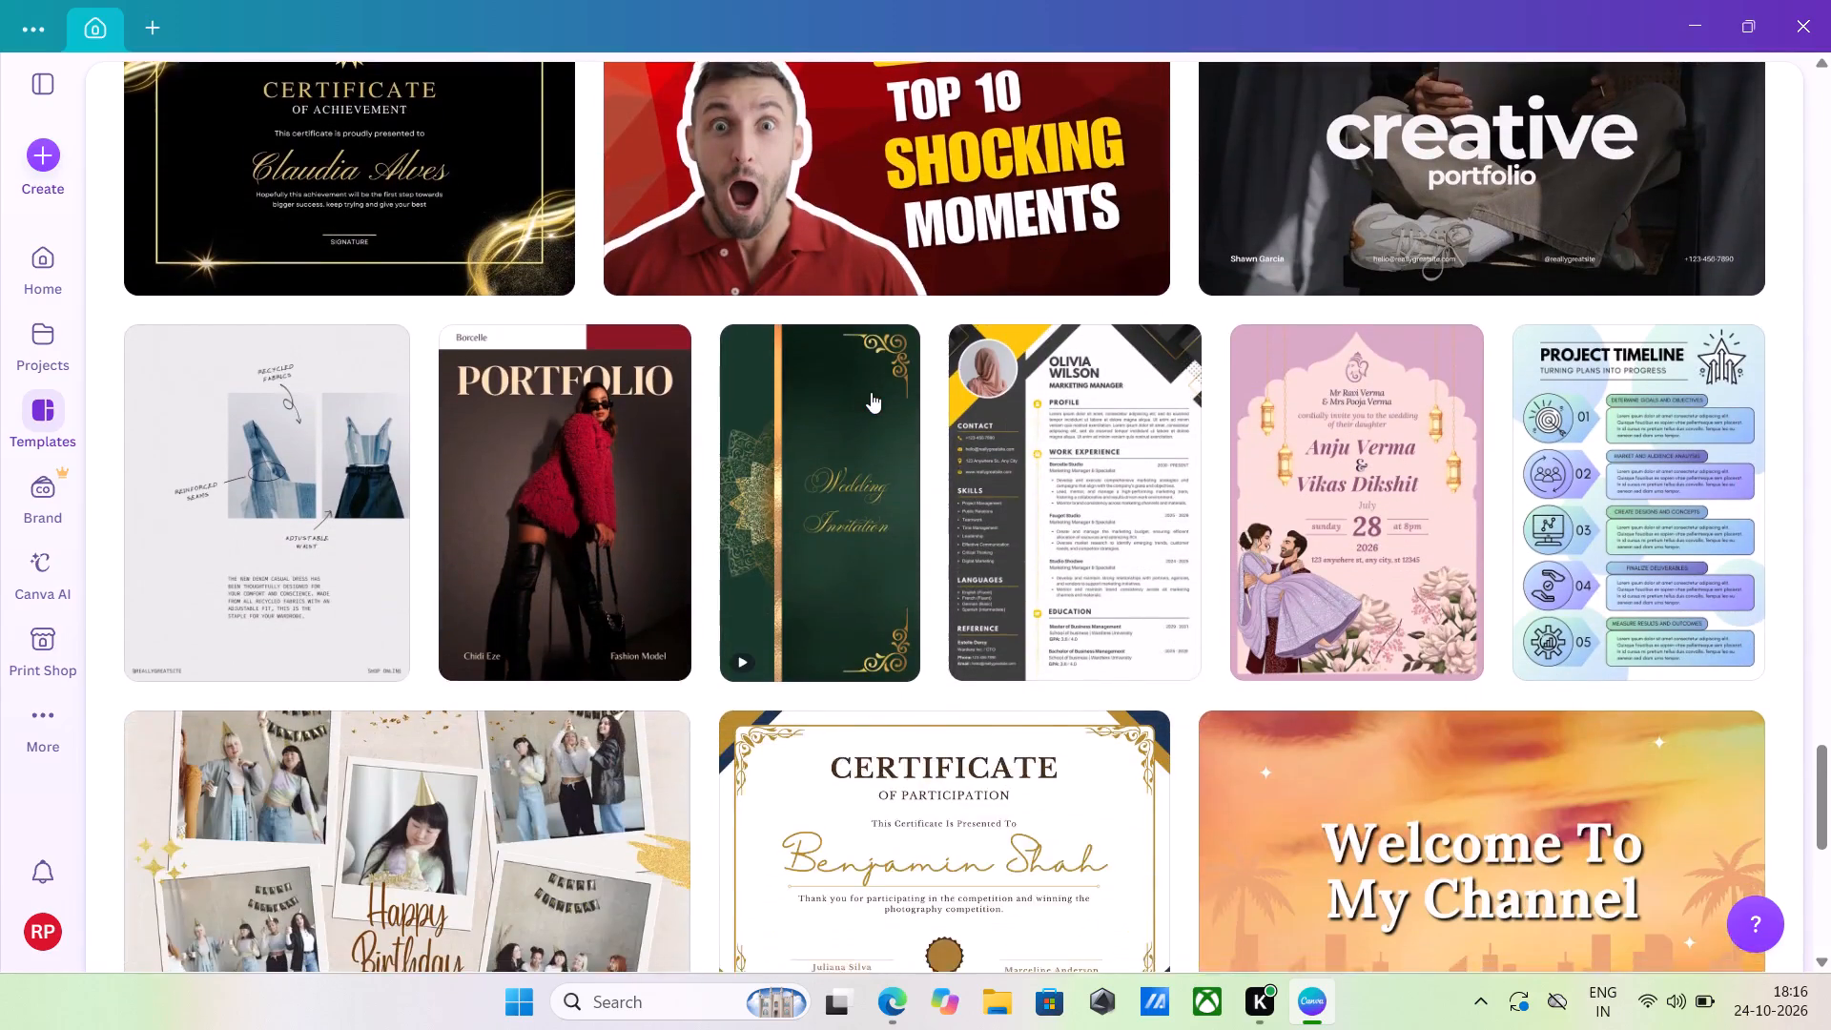
scroll(871, 392, "down", 1)
scroll(1065, 367, "down", 1)
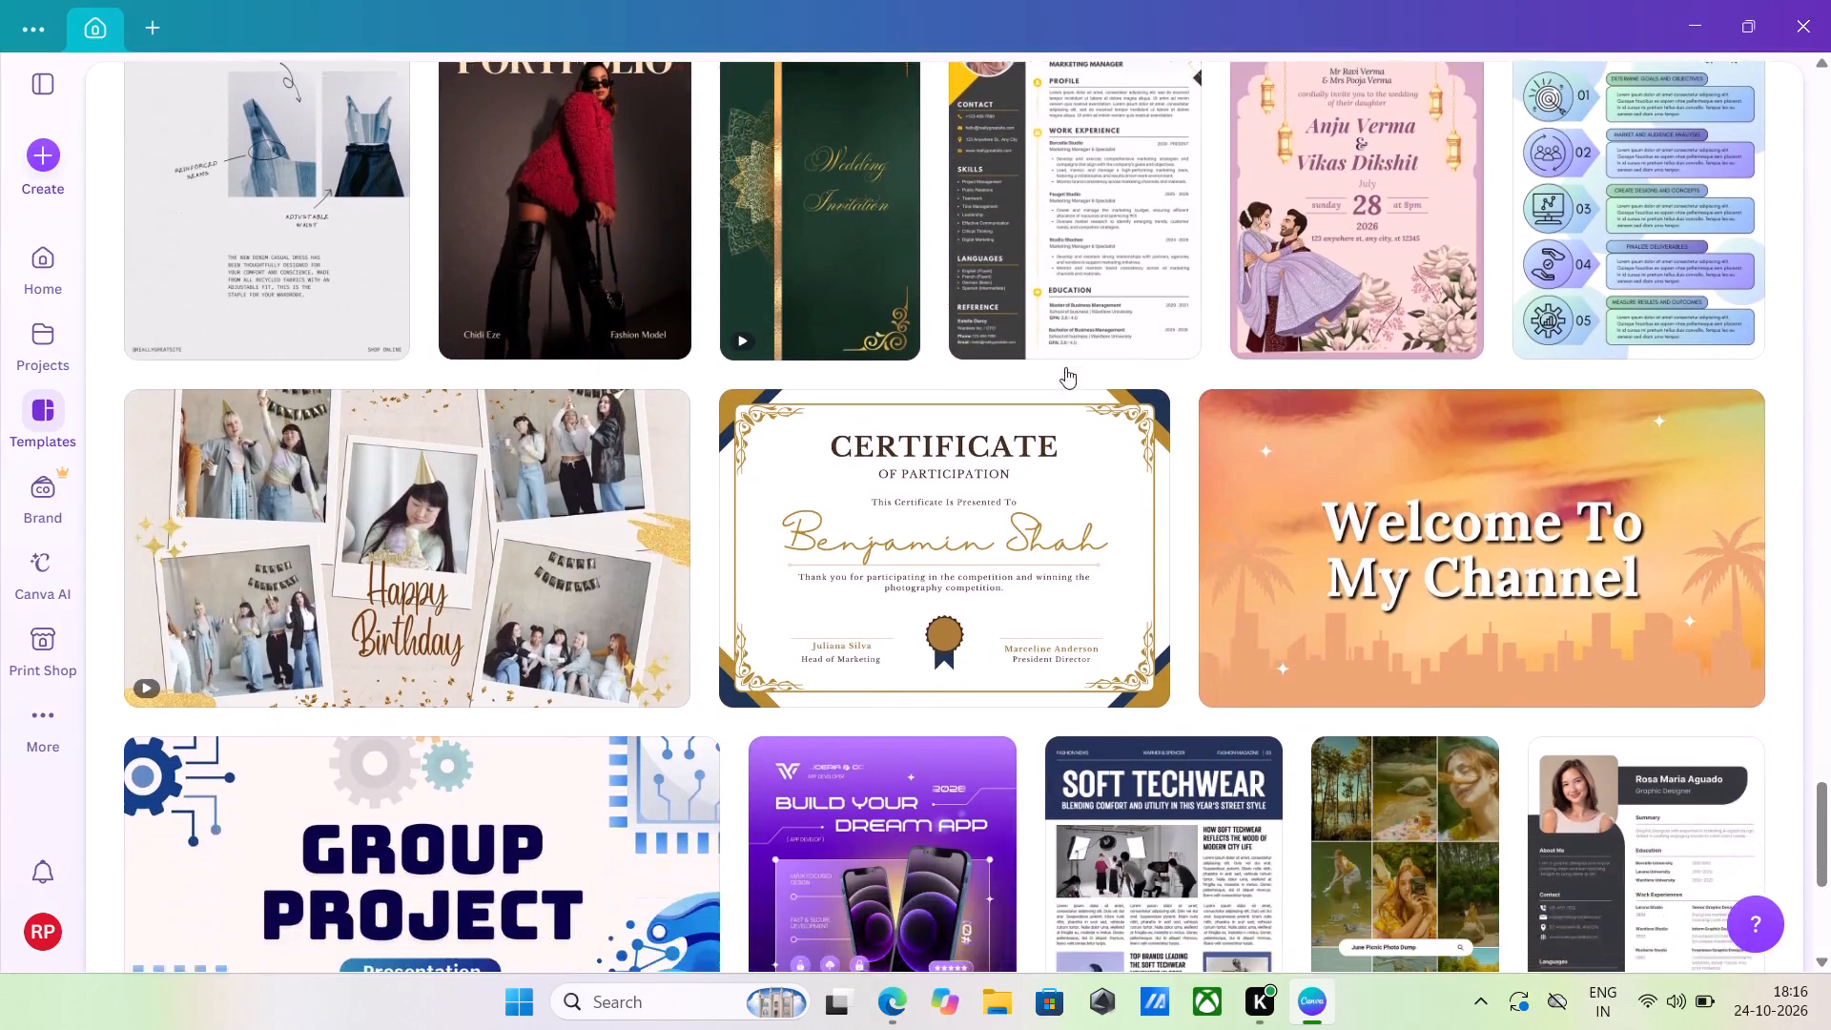
scroll(1065, 367, "down", 1)
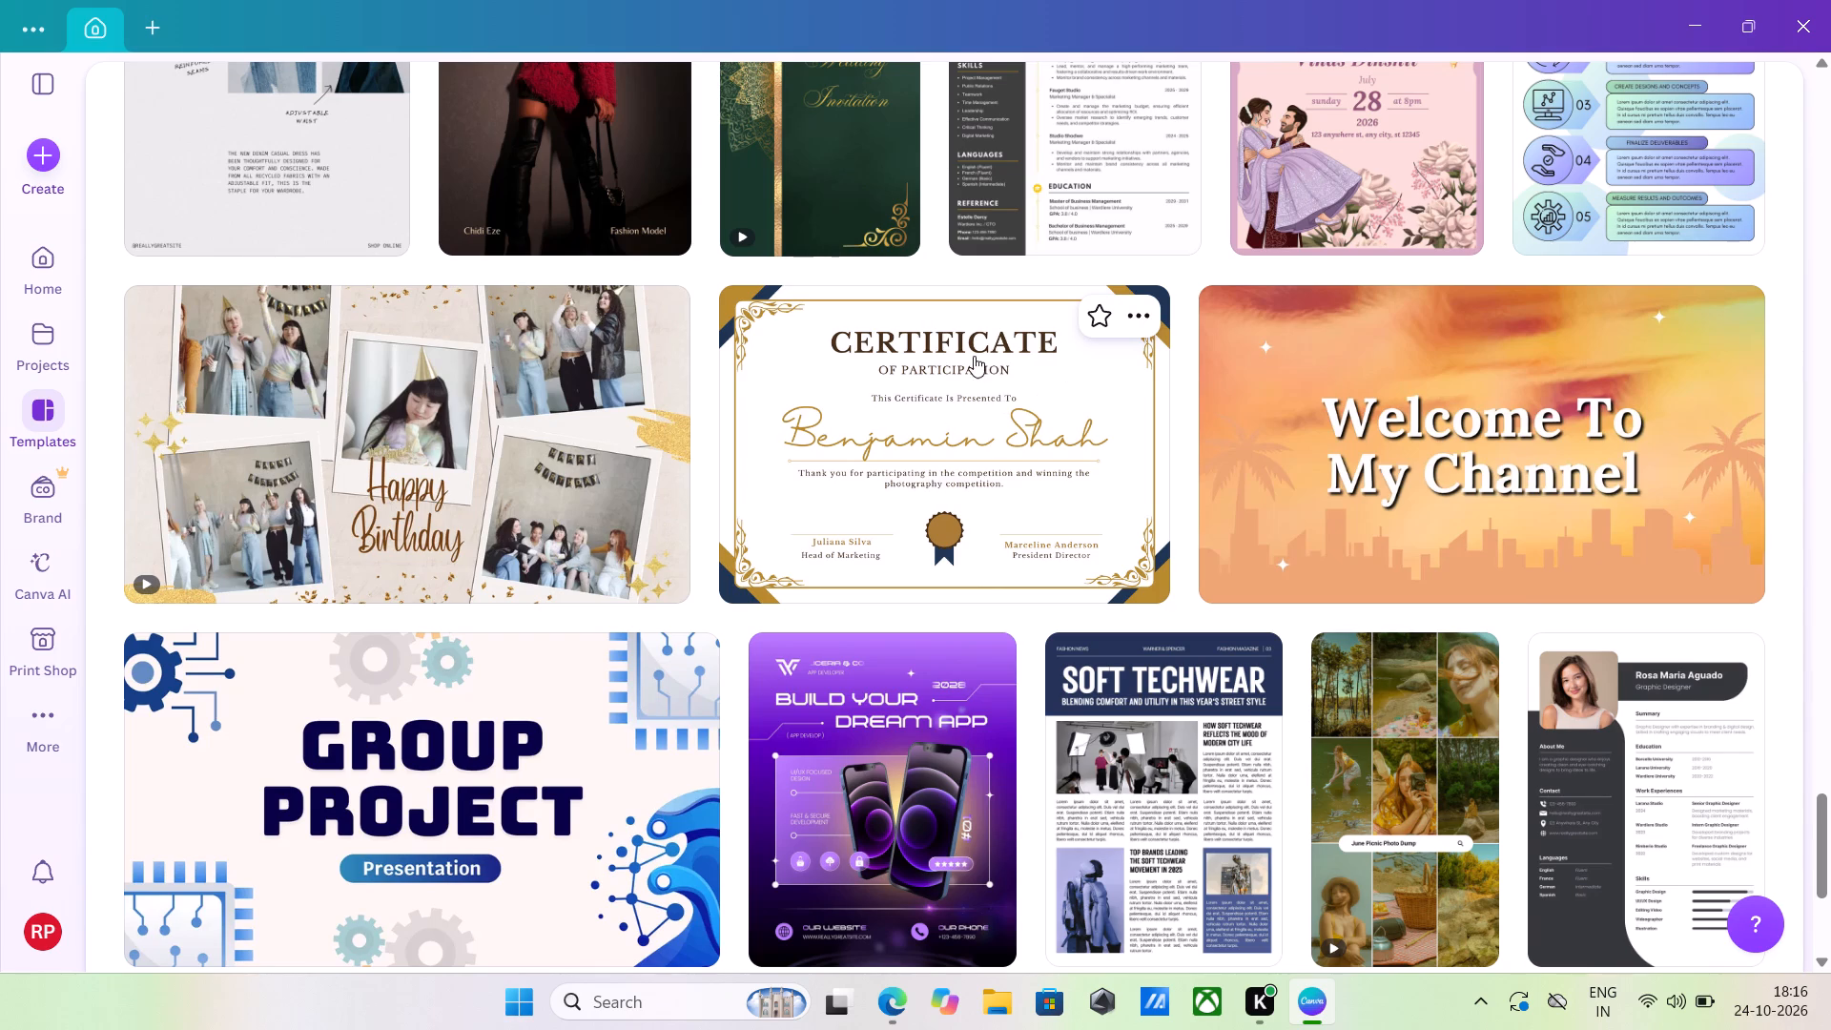
scroll(975, 356, "down", 2)
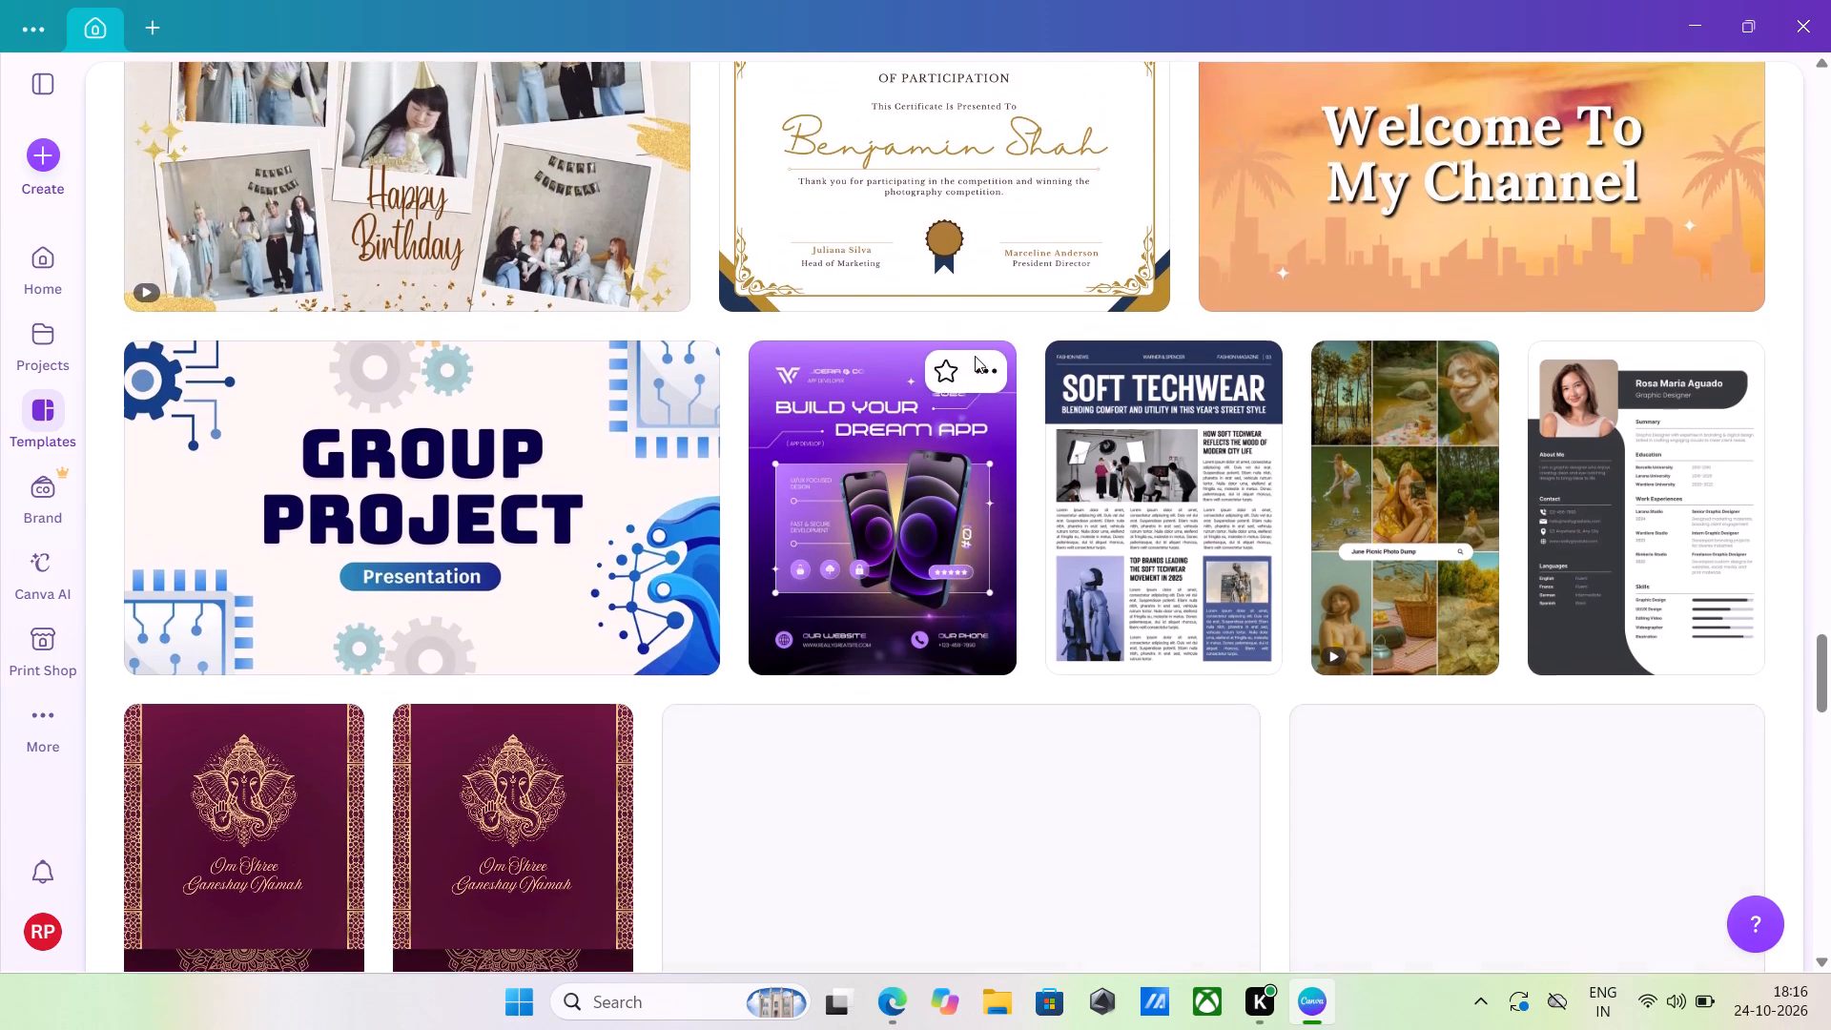
scroll(975, 356, "up", 1)
scroll(975, 356, "down", 2)
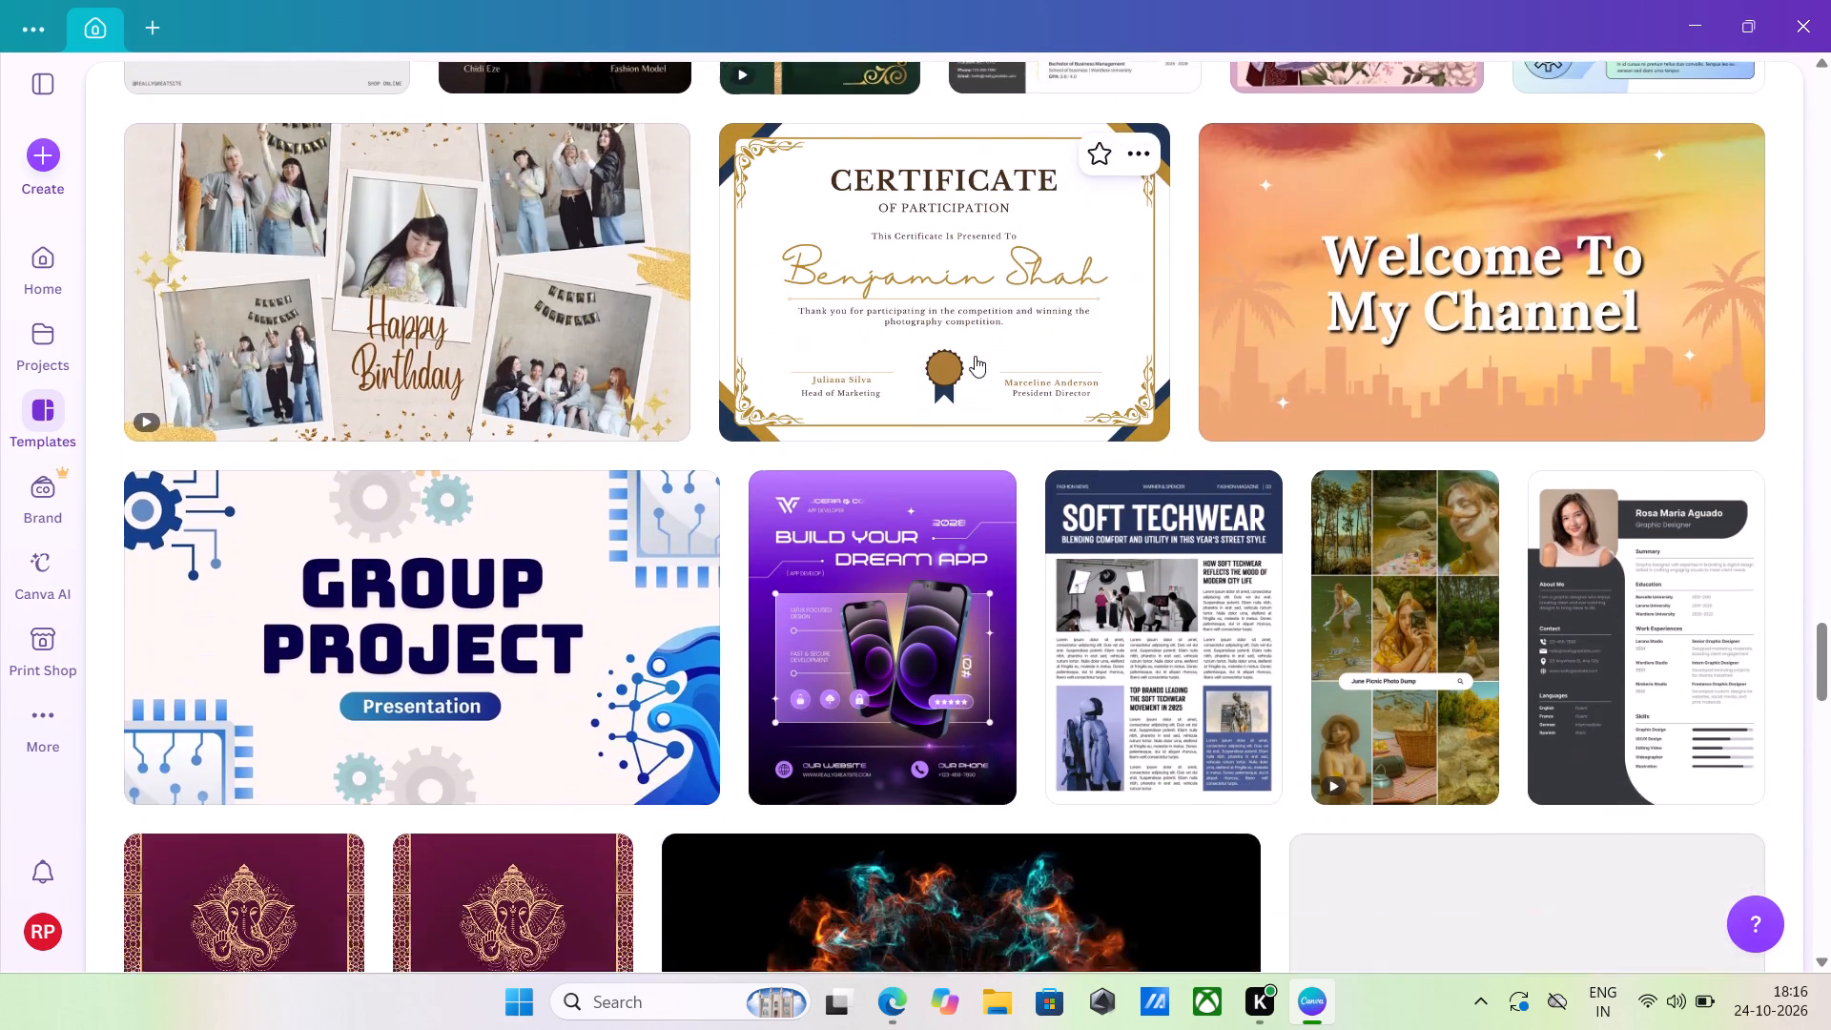
scroll(975, 356, "down", 3)
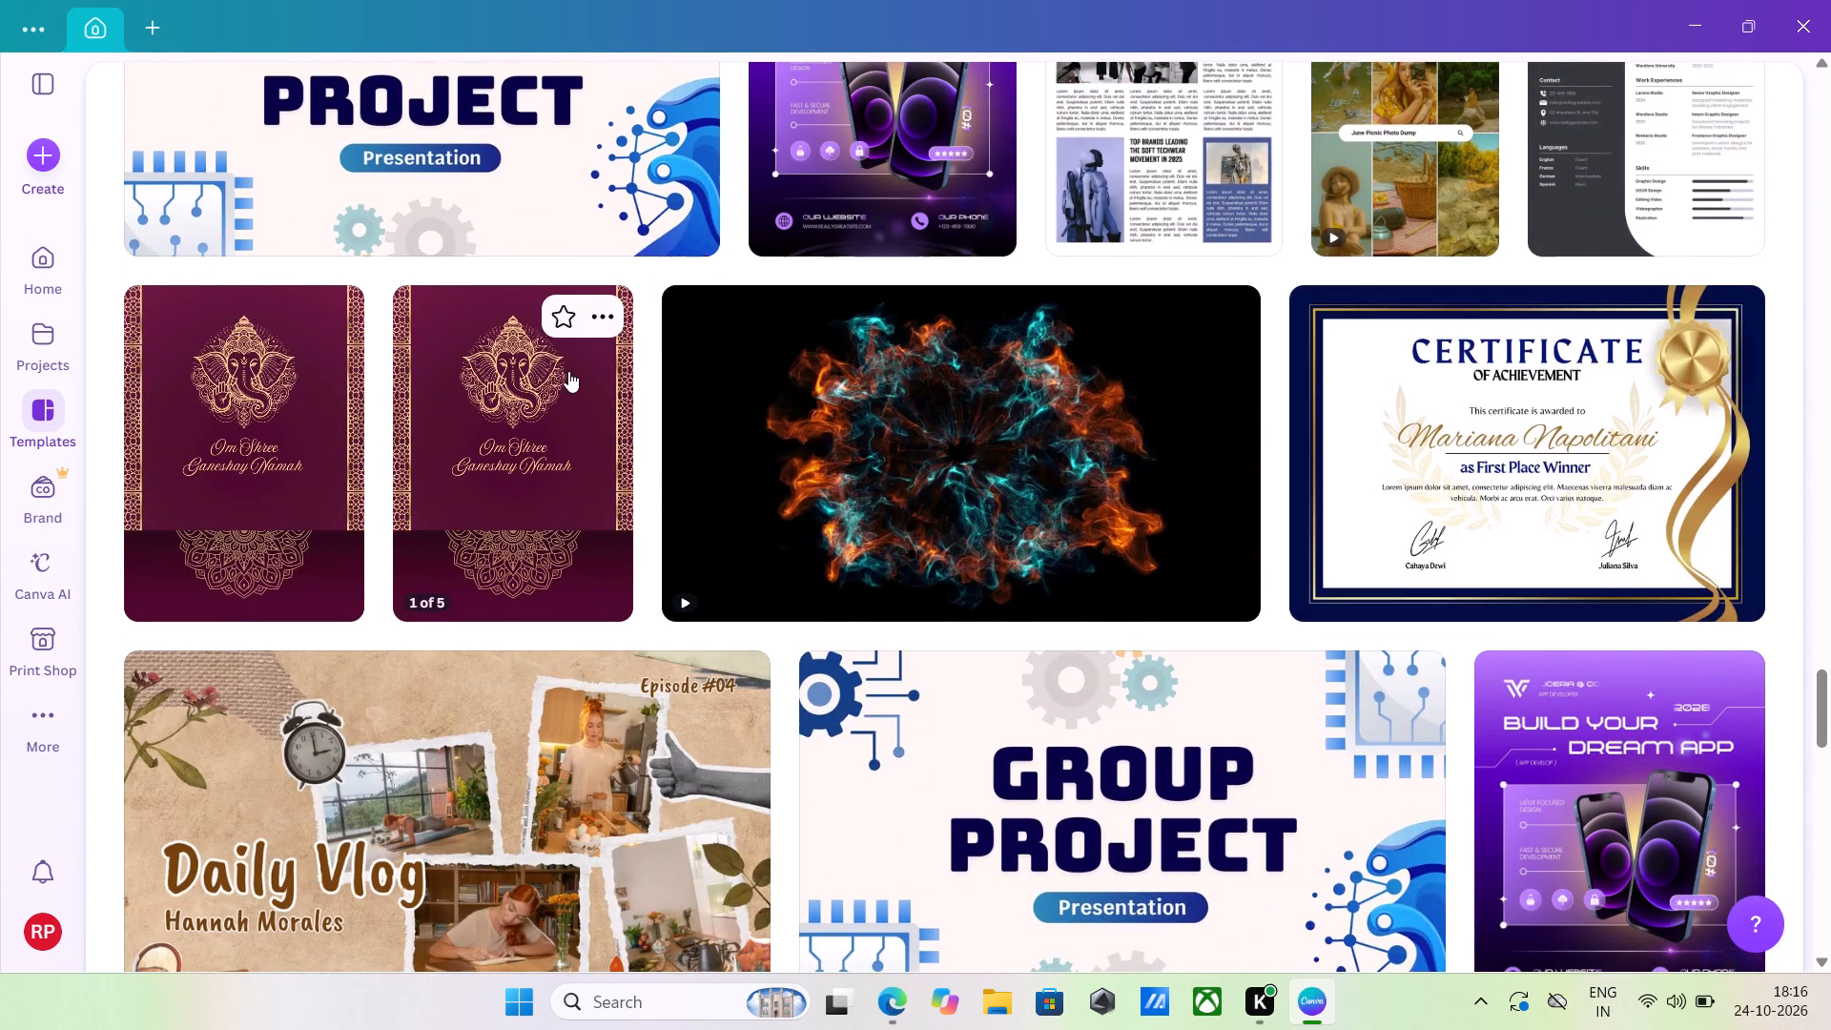
scroll(568, 371, "down", 2)
scroll(568, 371, "up", 1)
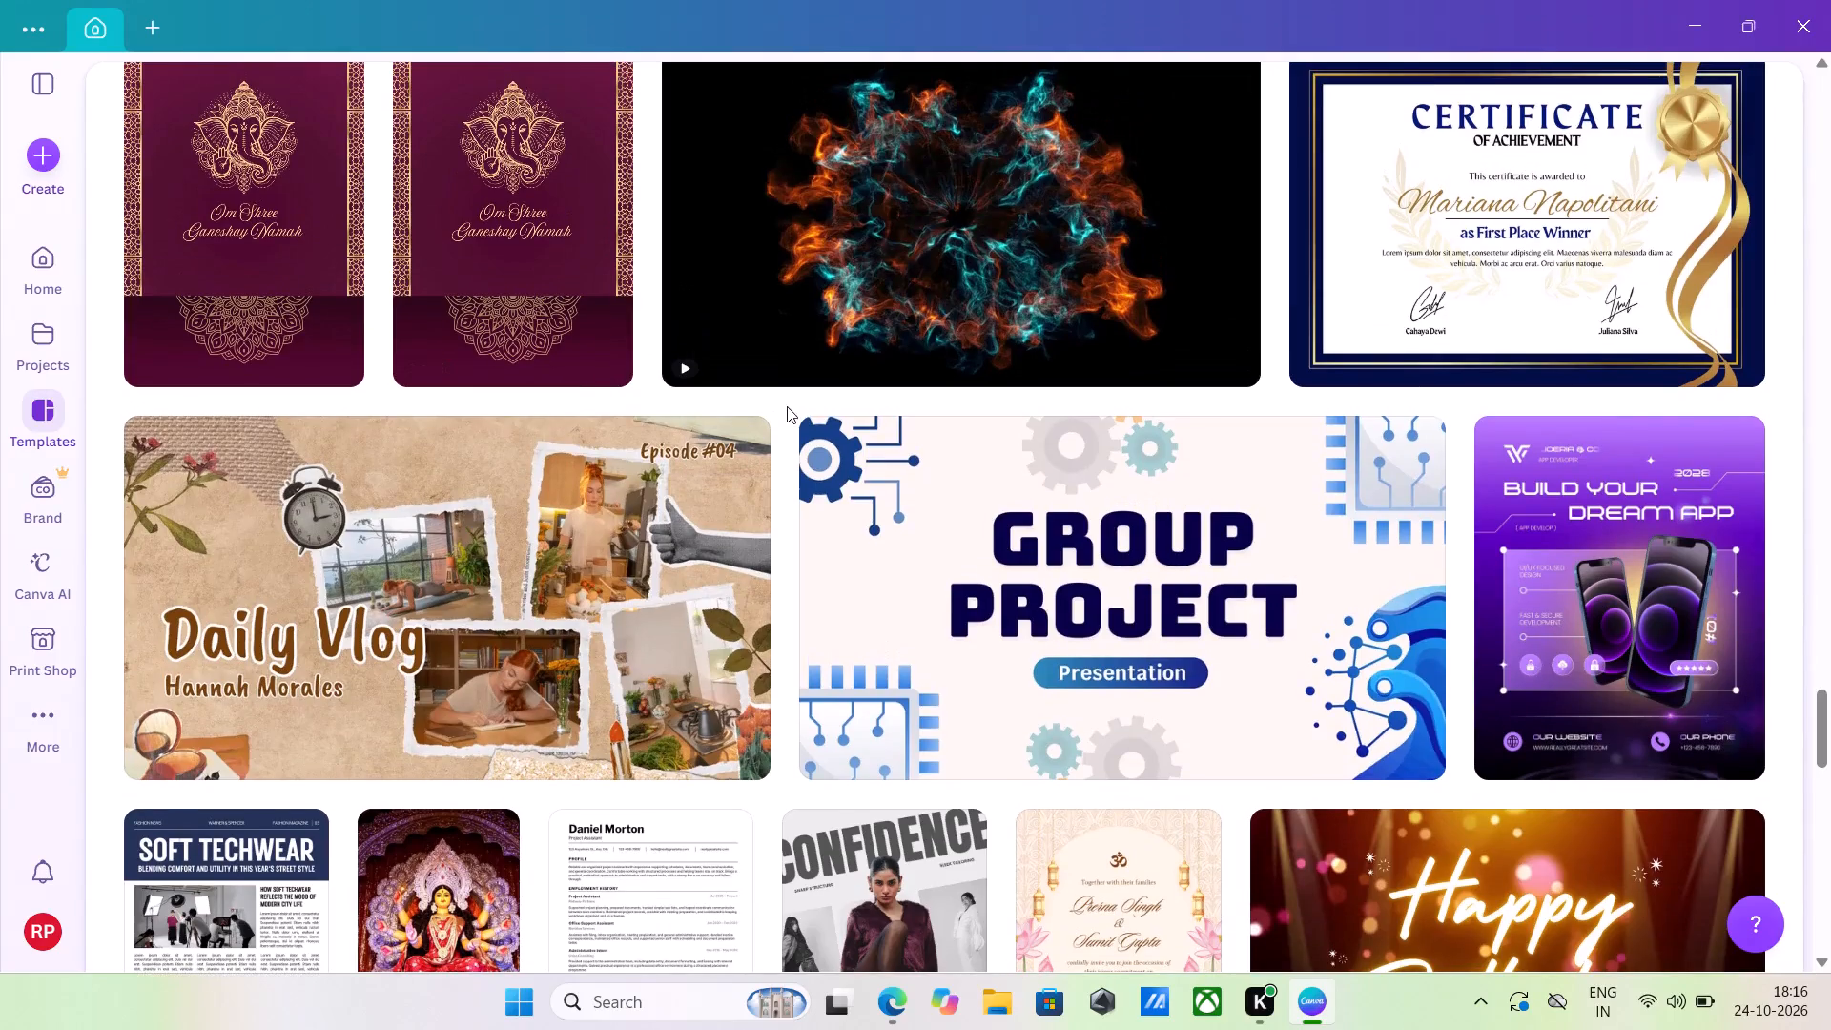
scroll(950, 441, "down", 1)
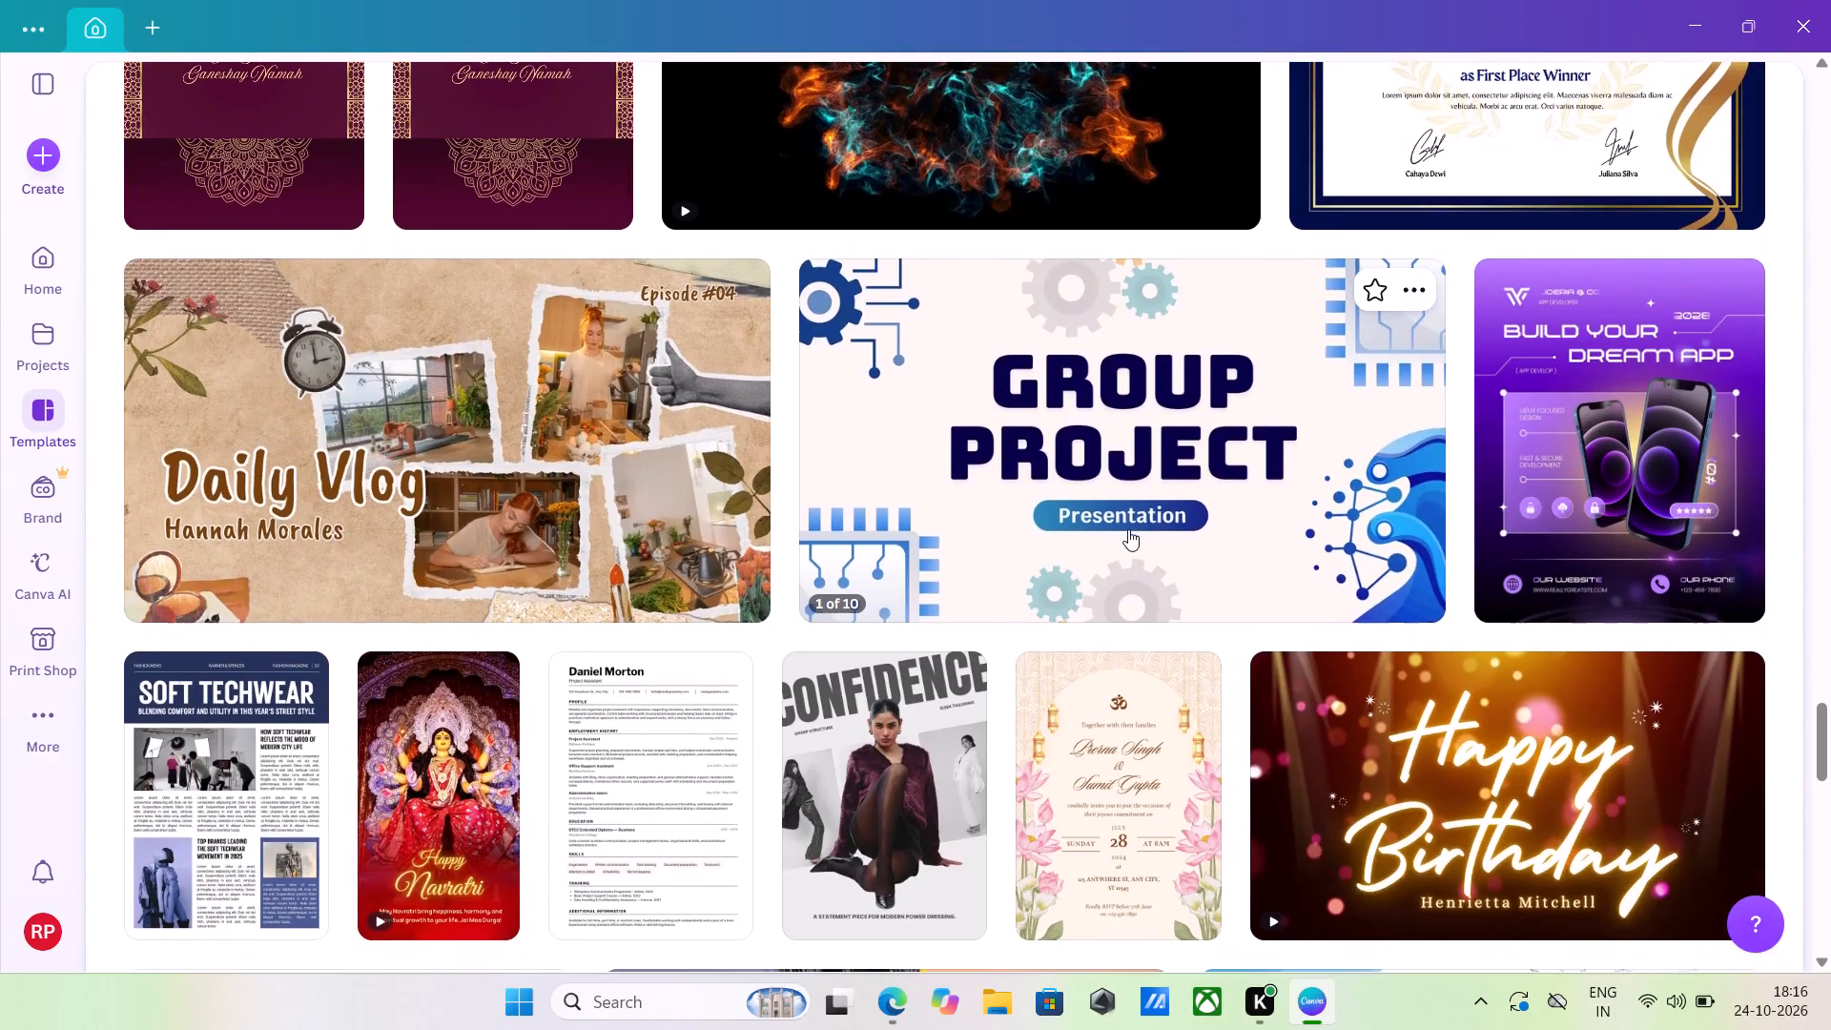
scroll(1132, 516, "up", 1)
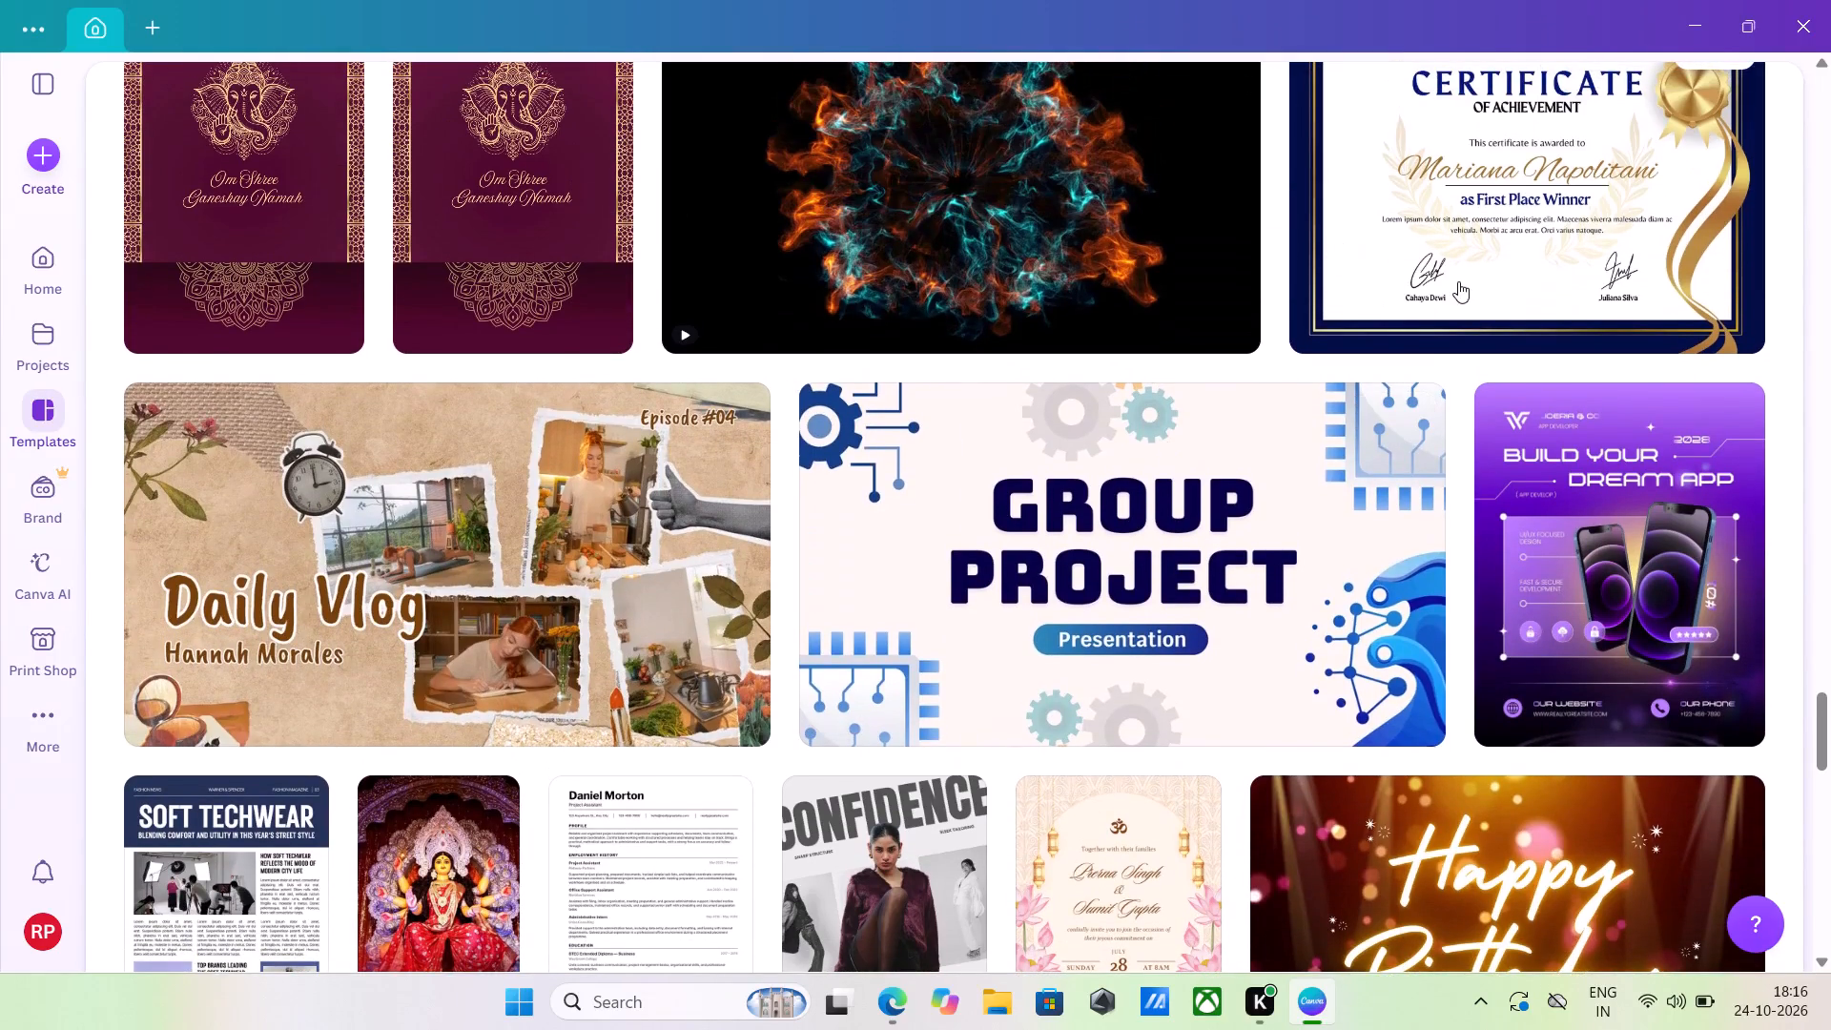
scroll(1353, 348, "down", 4)
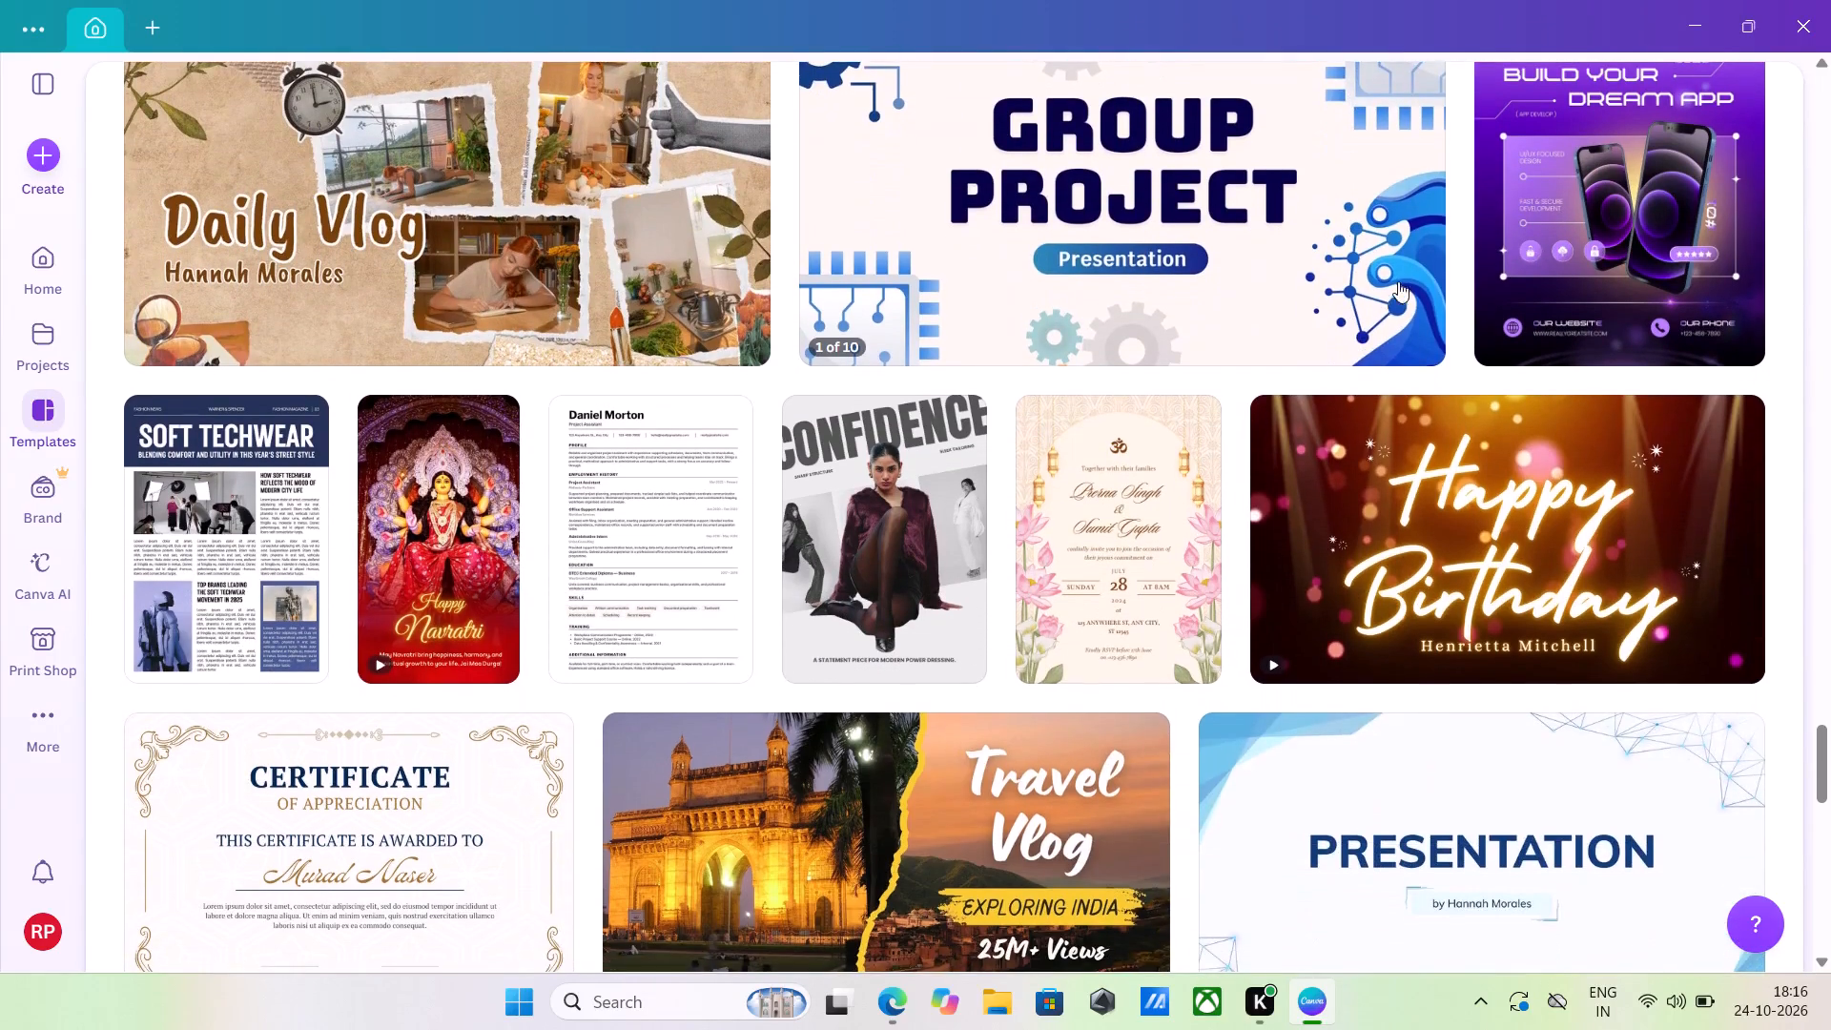
scroll(1398, 281, "down", 4)
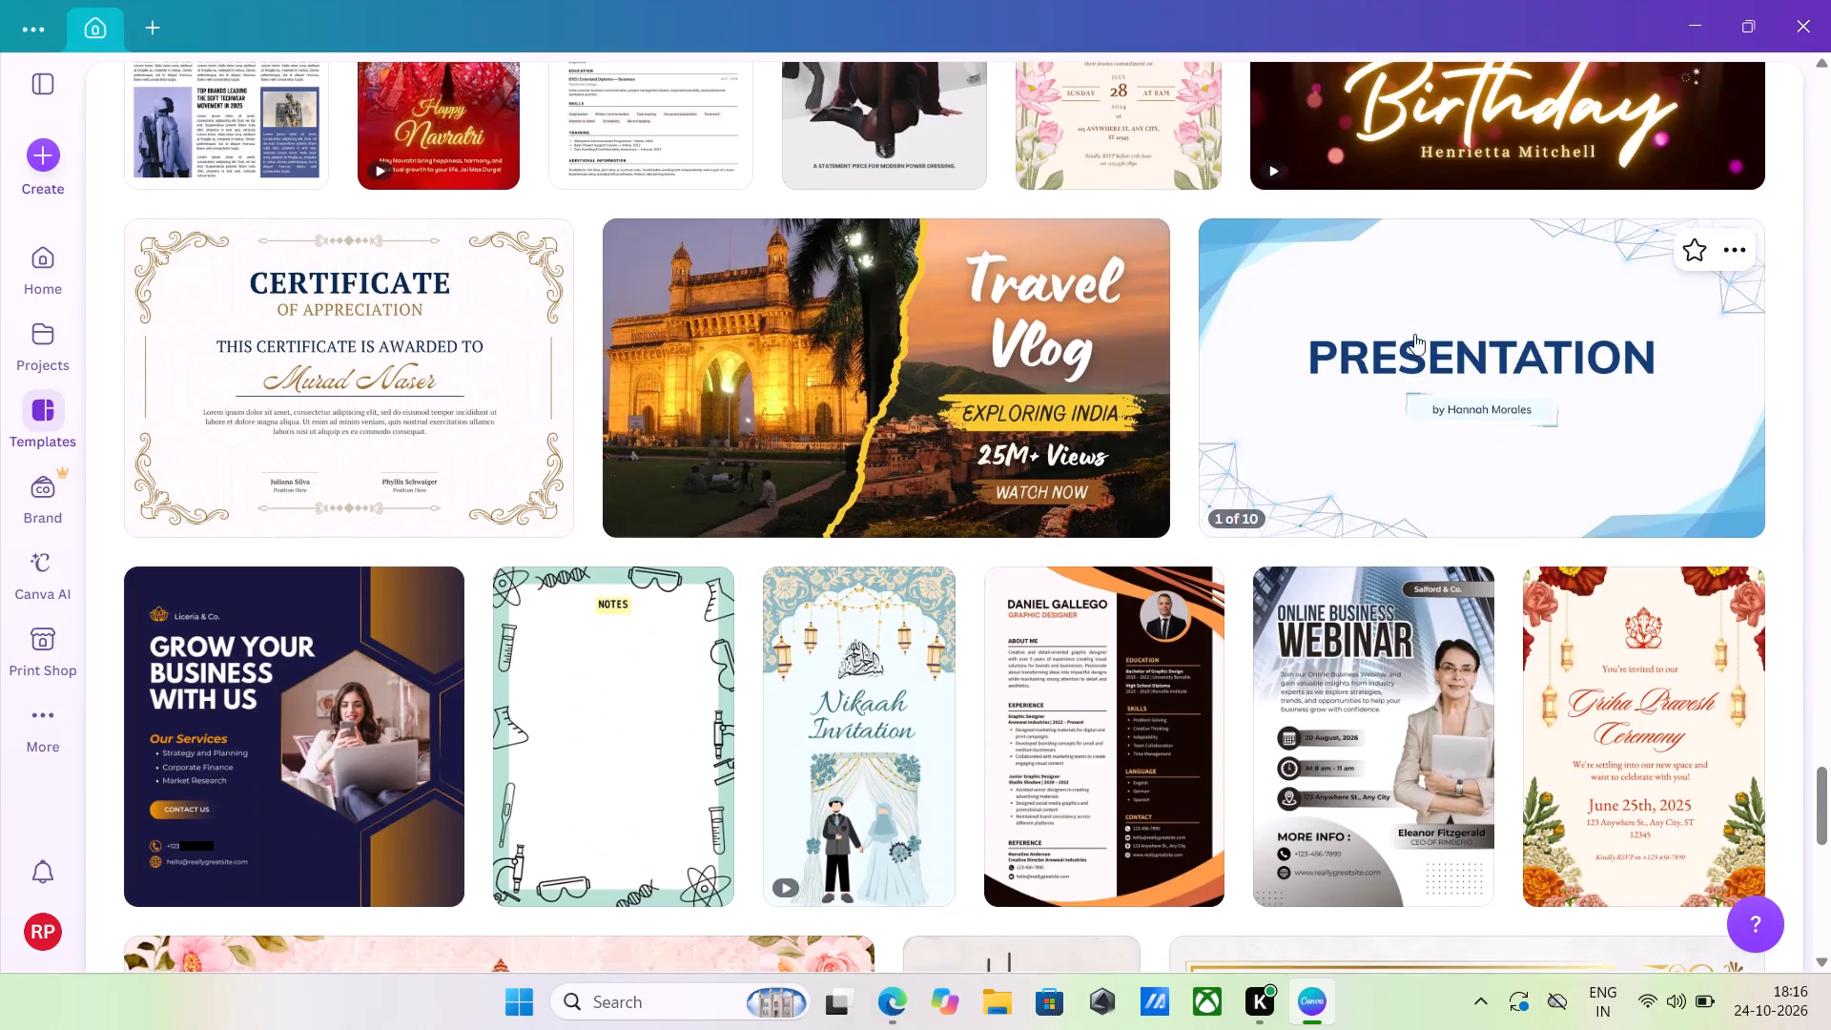
Preview the Blue Futuristic Minimalist Project Presentation template and examine its Introduction and Research Background pages.
left_click(1427, 359)
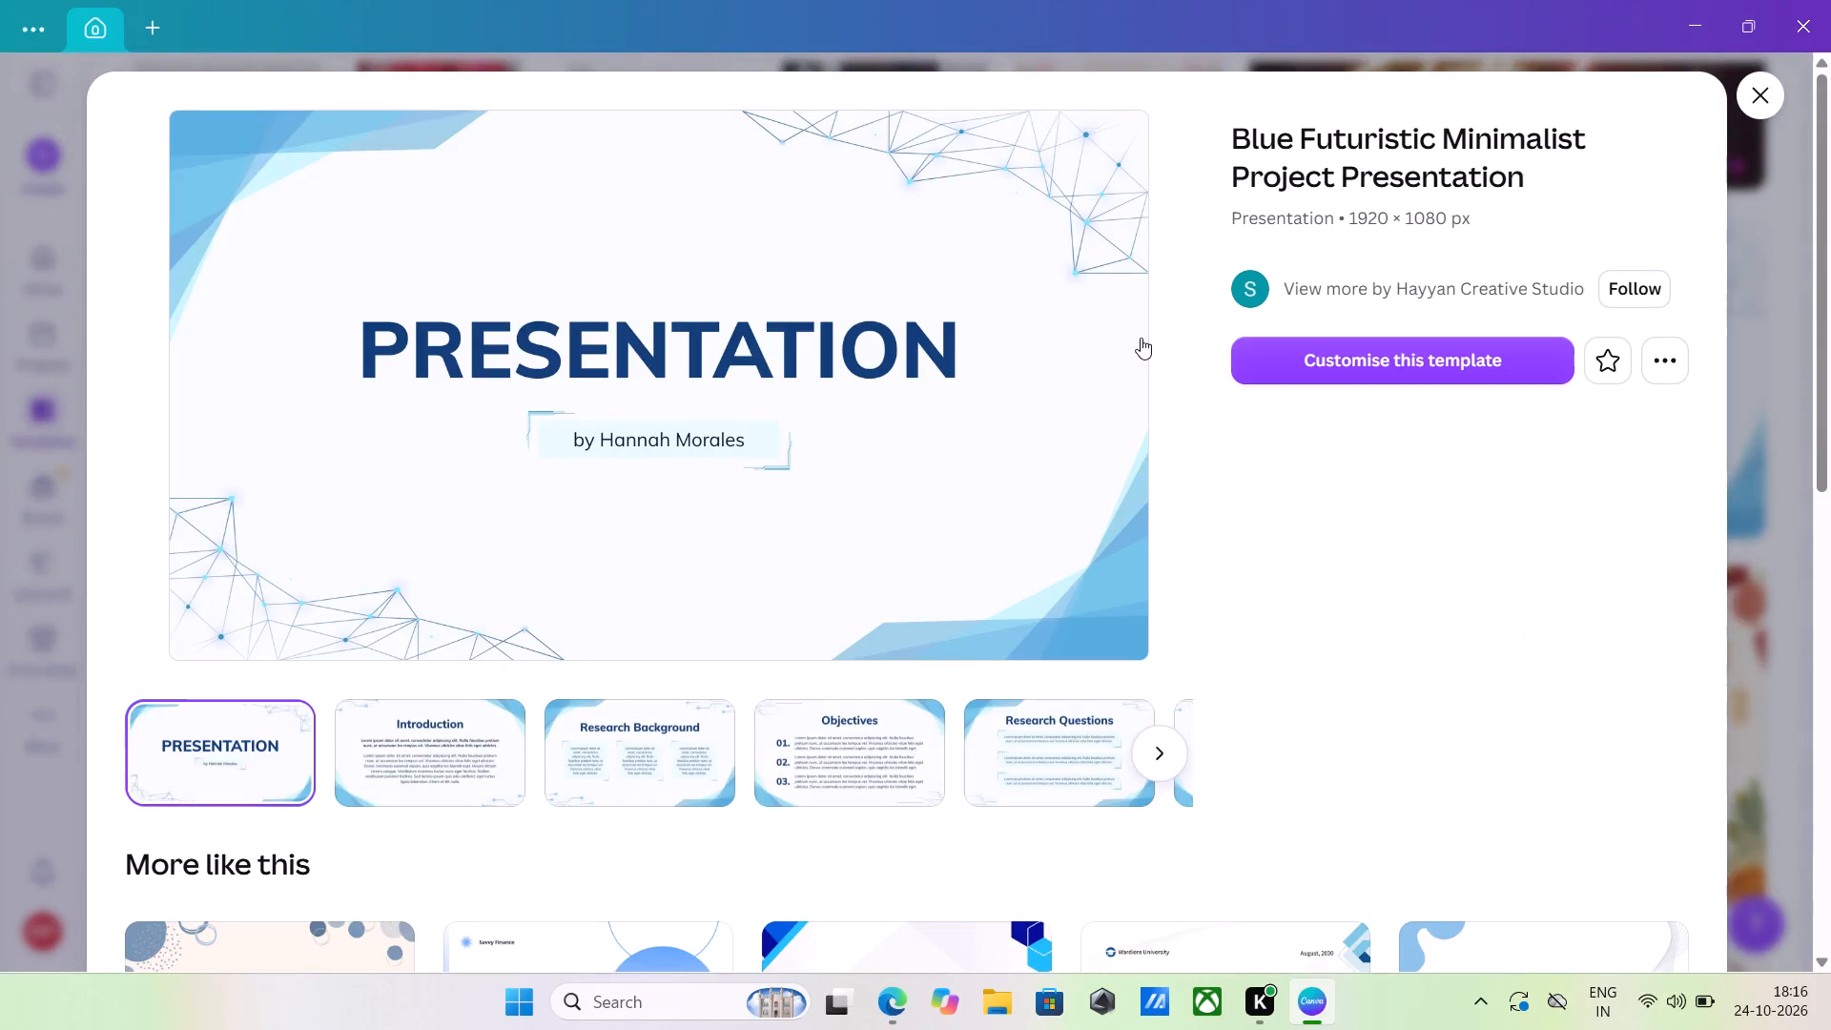
left_click(446, 731)
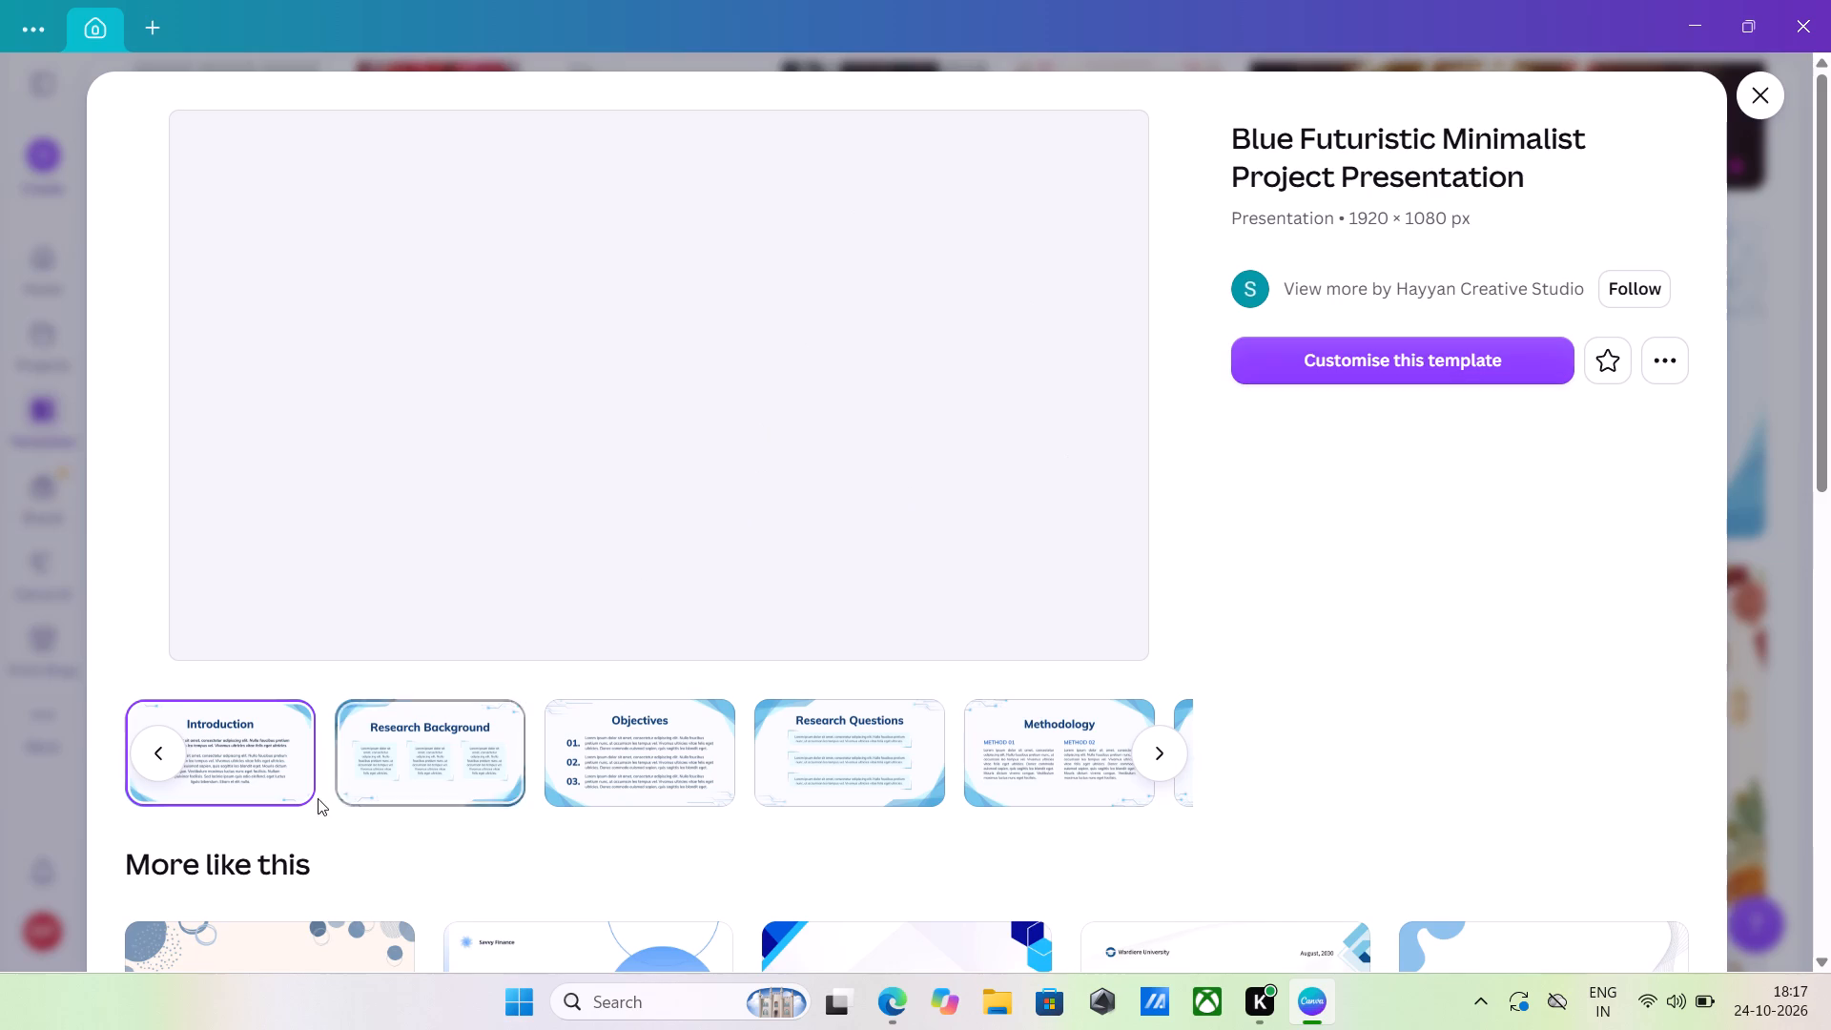
left_click(448, 736)
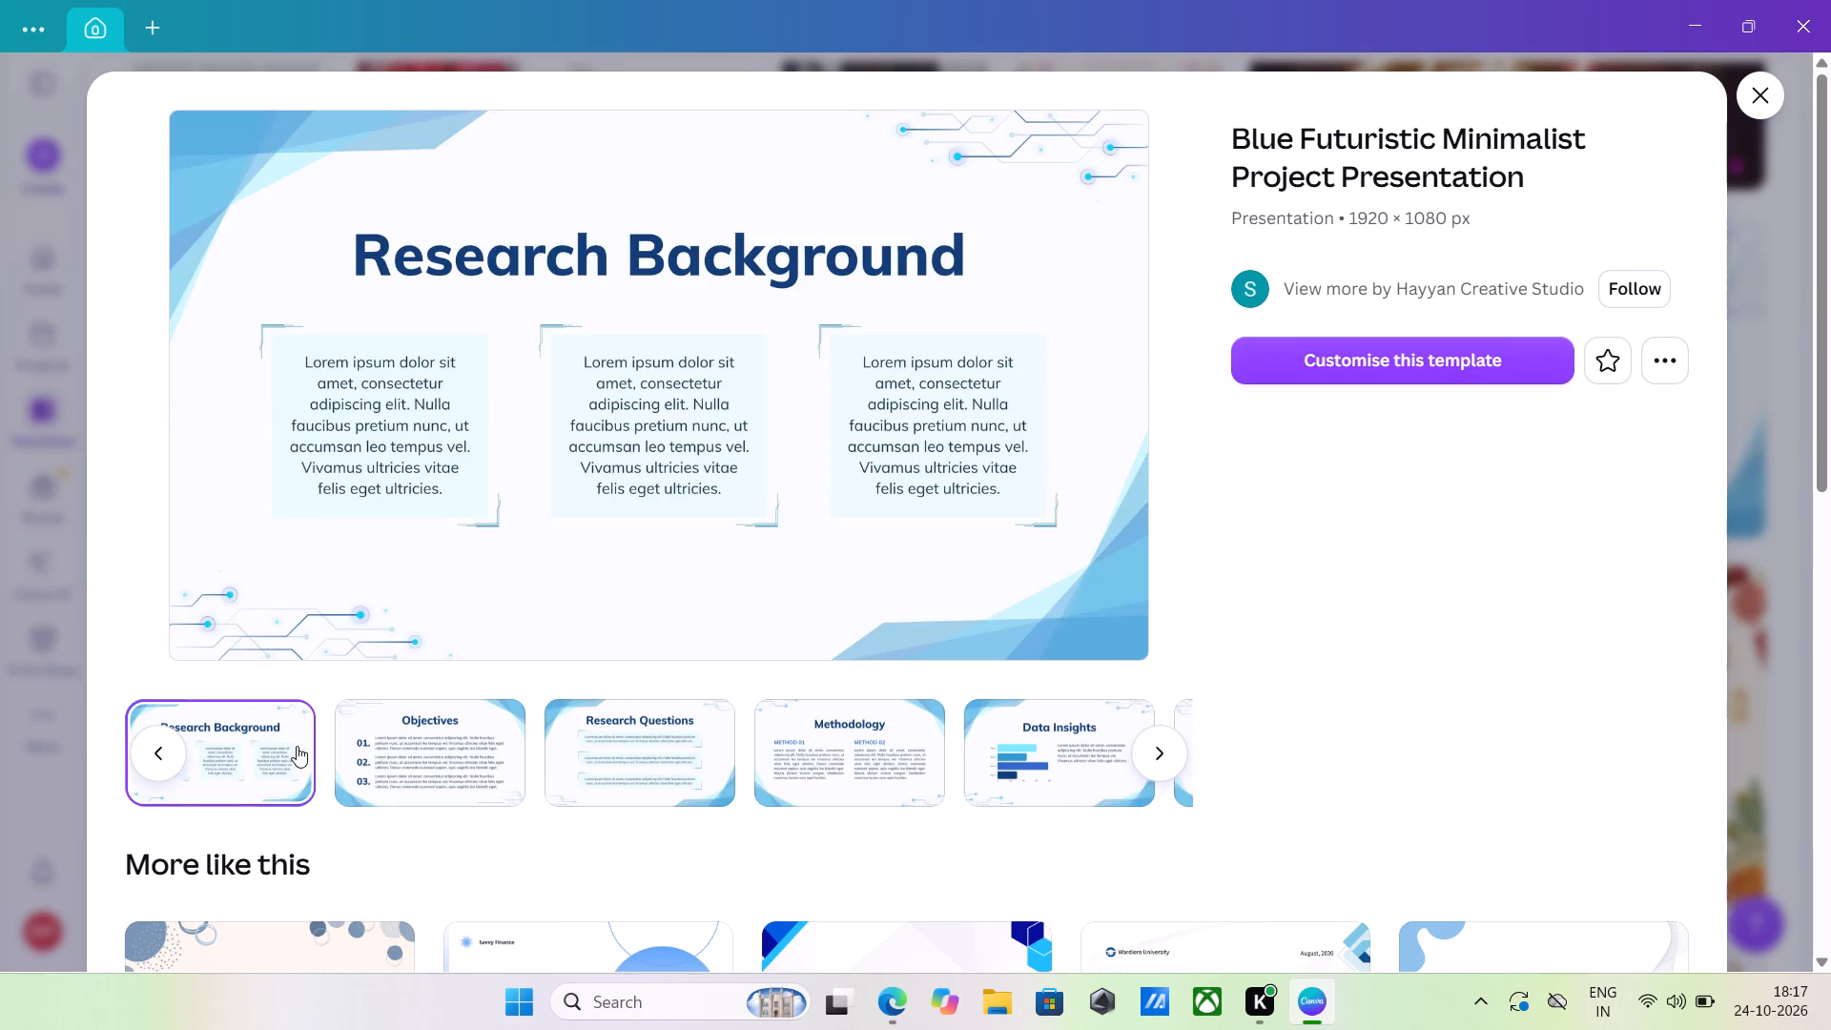
left_click(159, 743)
left_click(408, 767)
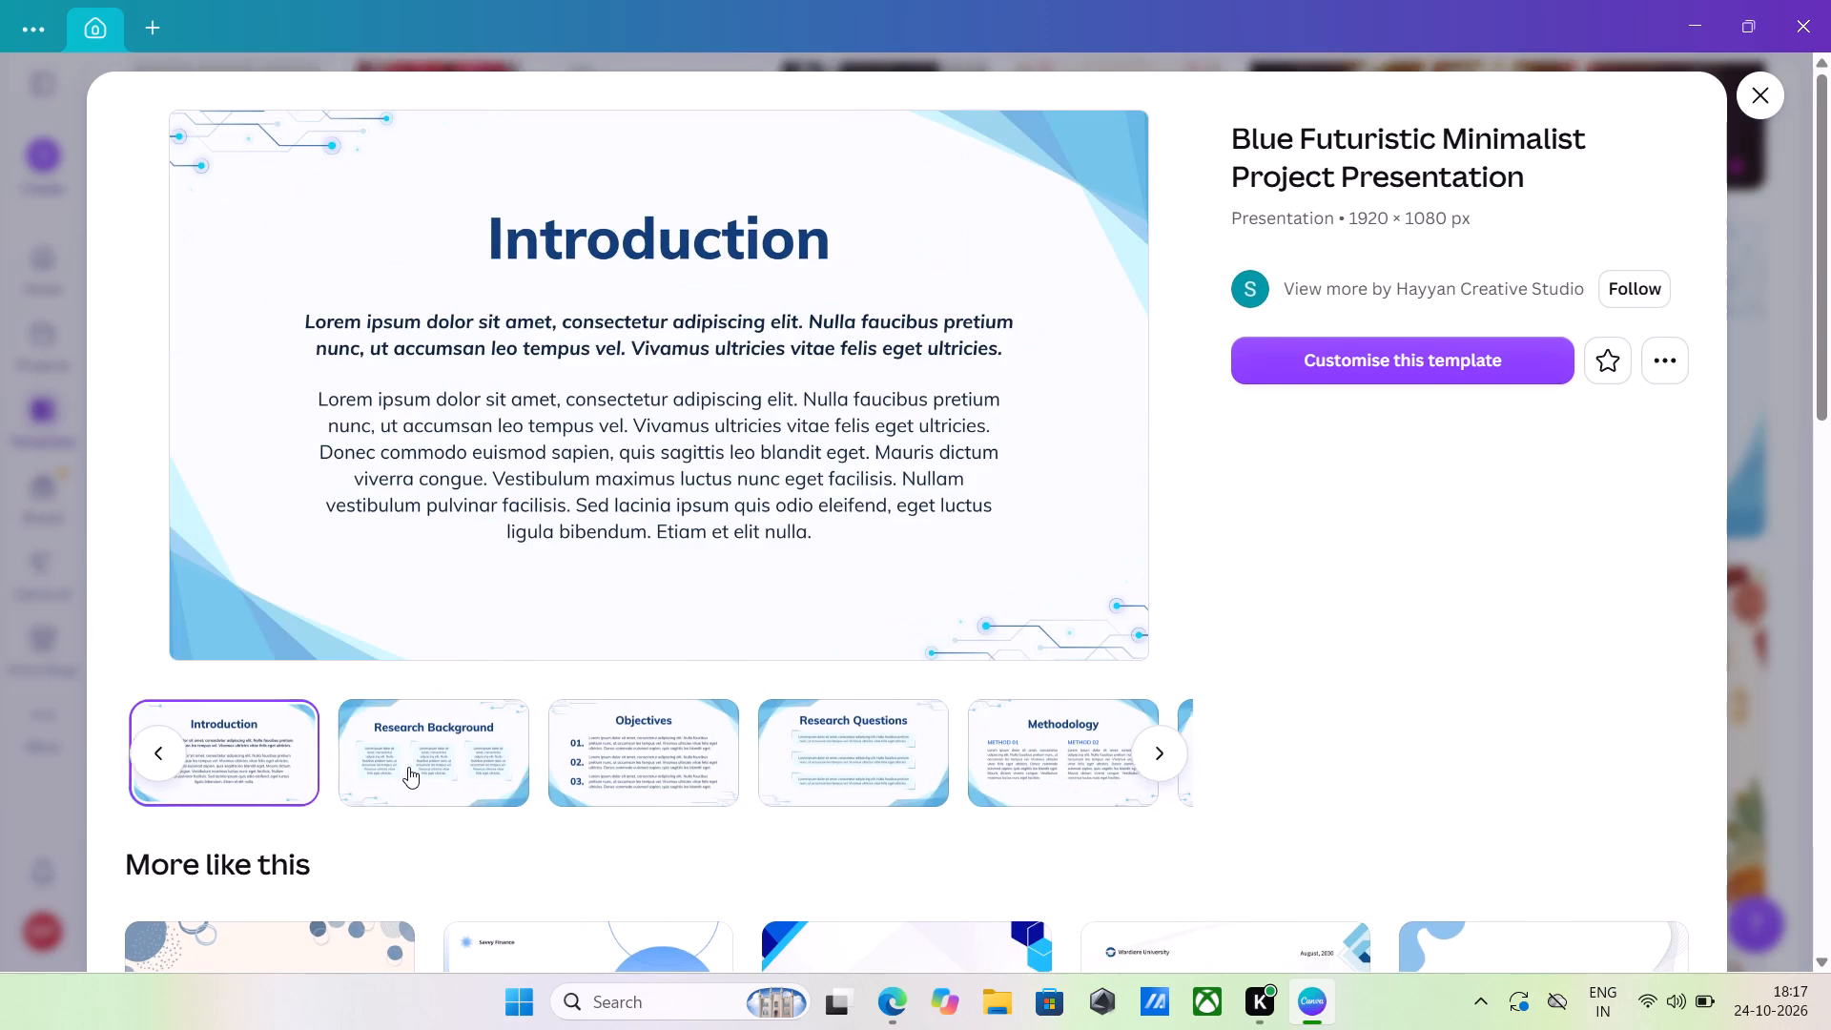
Start customising the Blue Futuristic Minimalist Project Presentation template as a new design.
left_click(1533, 360)
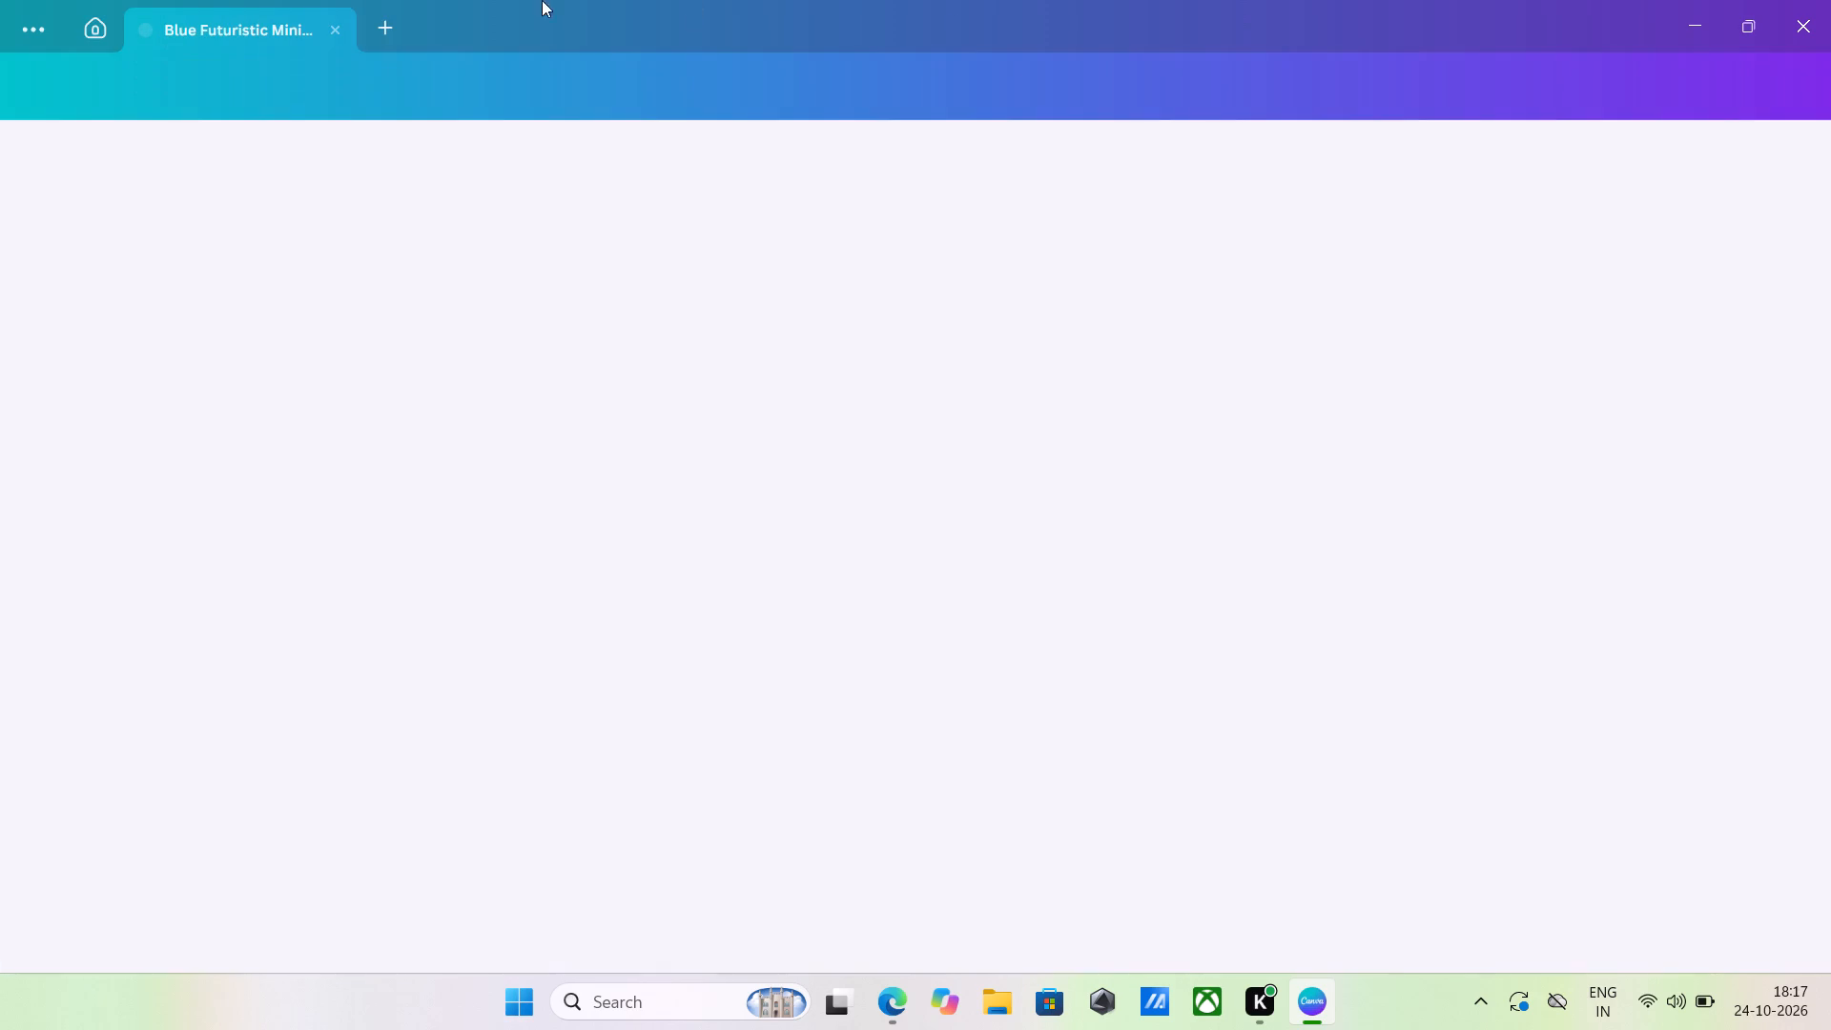
Close the new Blue Futuristic Minimalist design and the preview of its template.
left_click(341, 28)
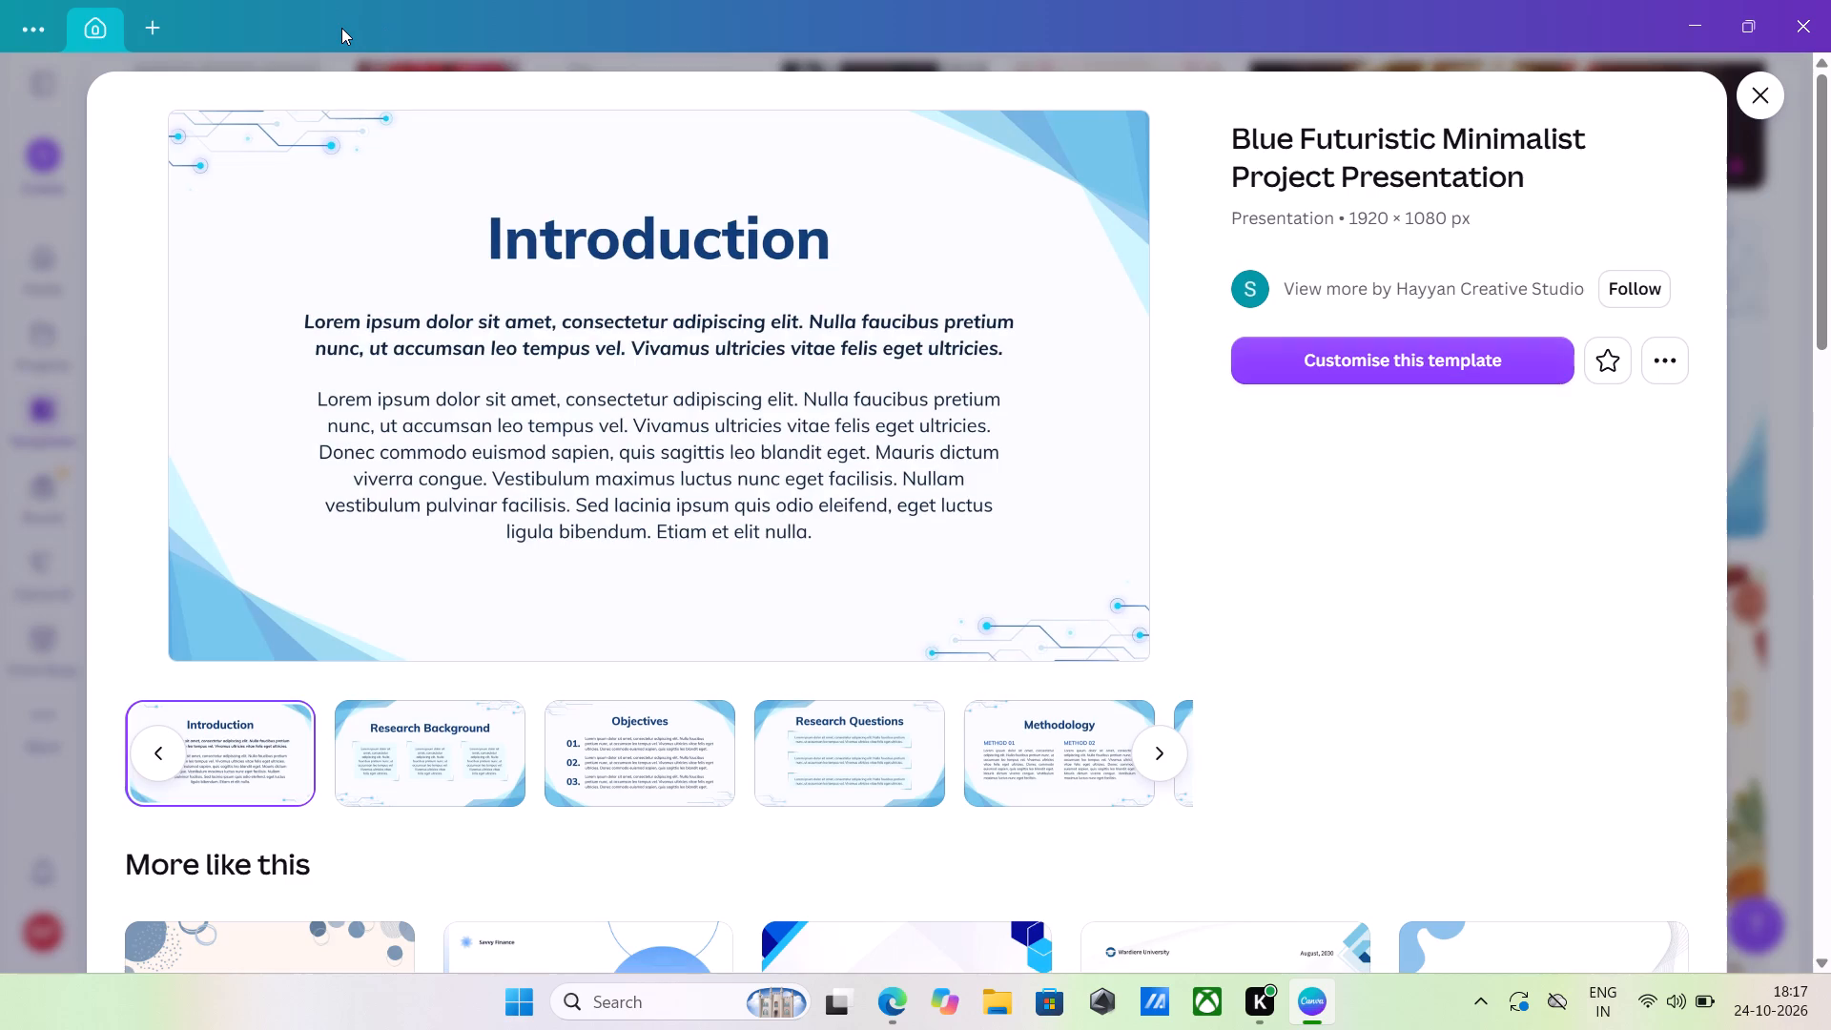
left_click(1753, 88)
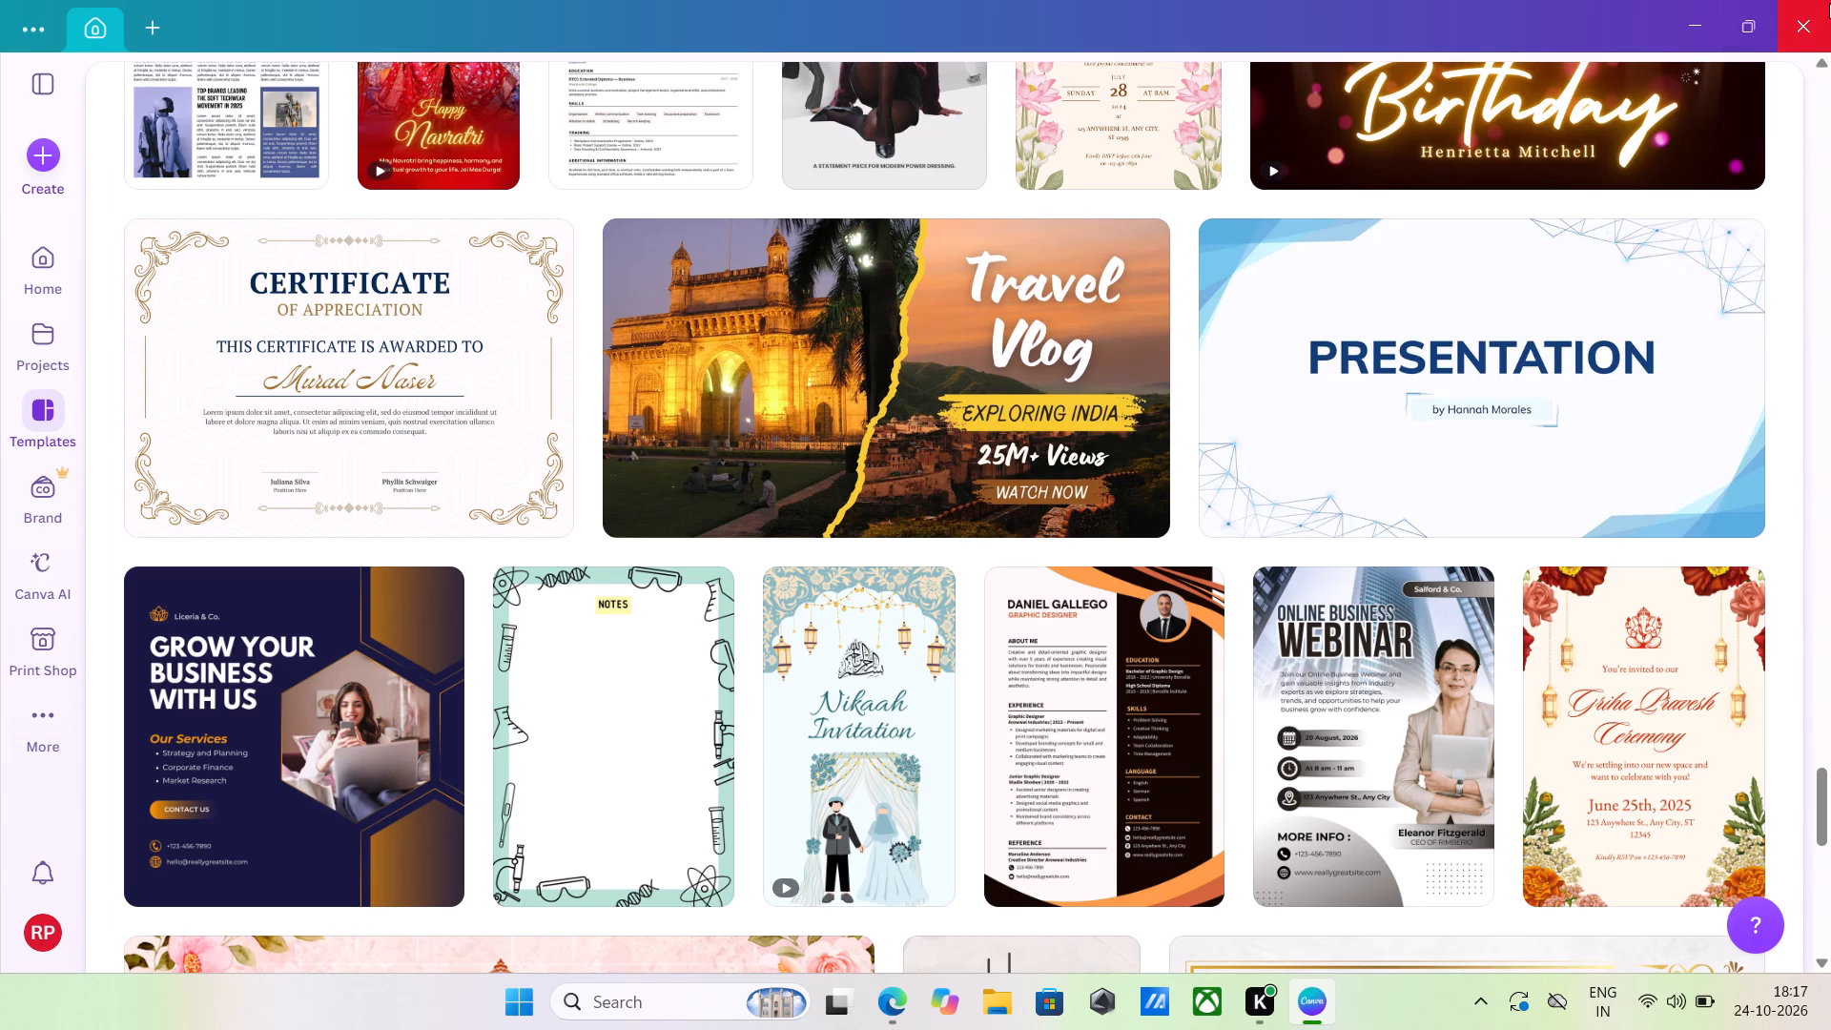
Open Create a design and search the design types for PHYSICS THEME P PRESENTATION.
left_click(60, 173)
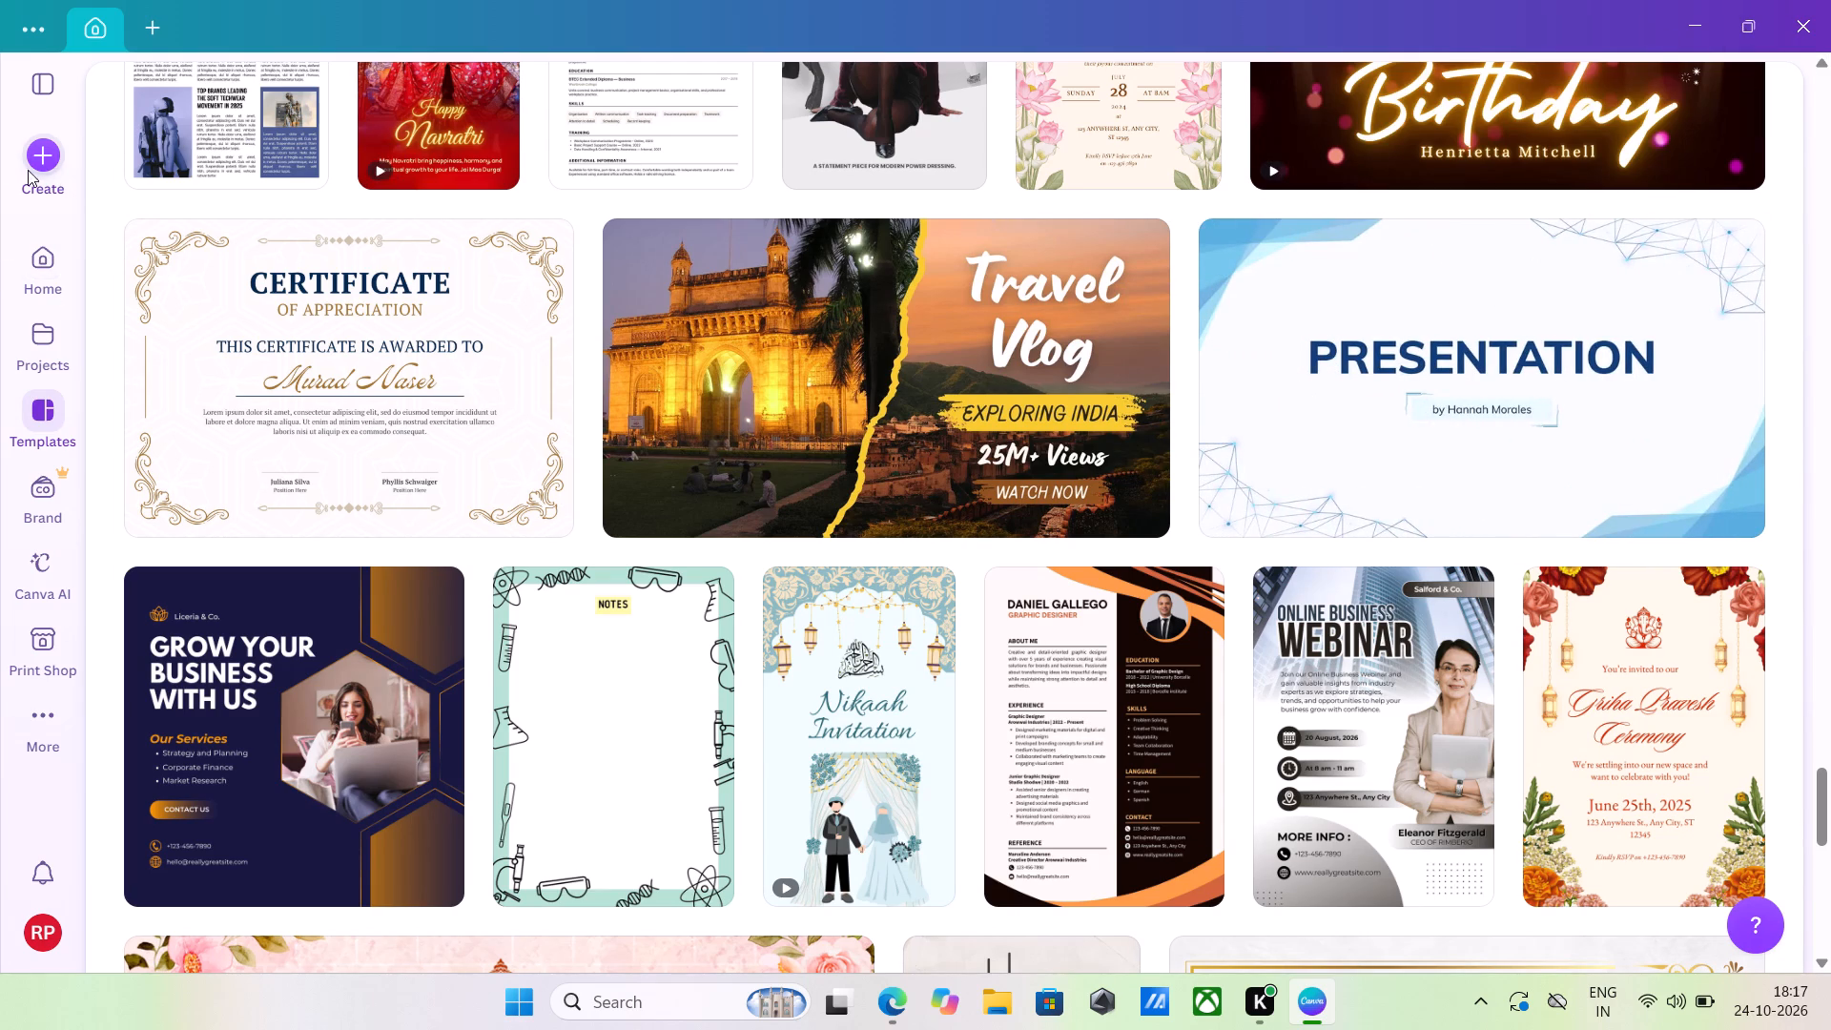
left_click_drag(75, 160, 48, 153)
double_click(48, 153)
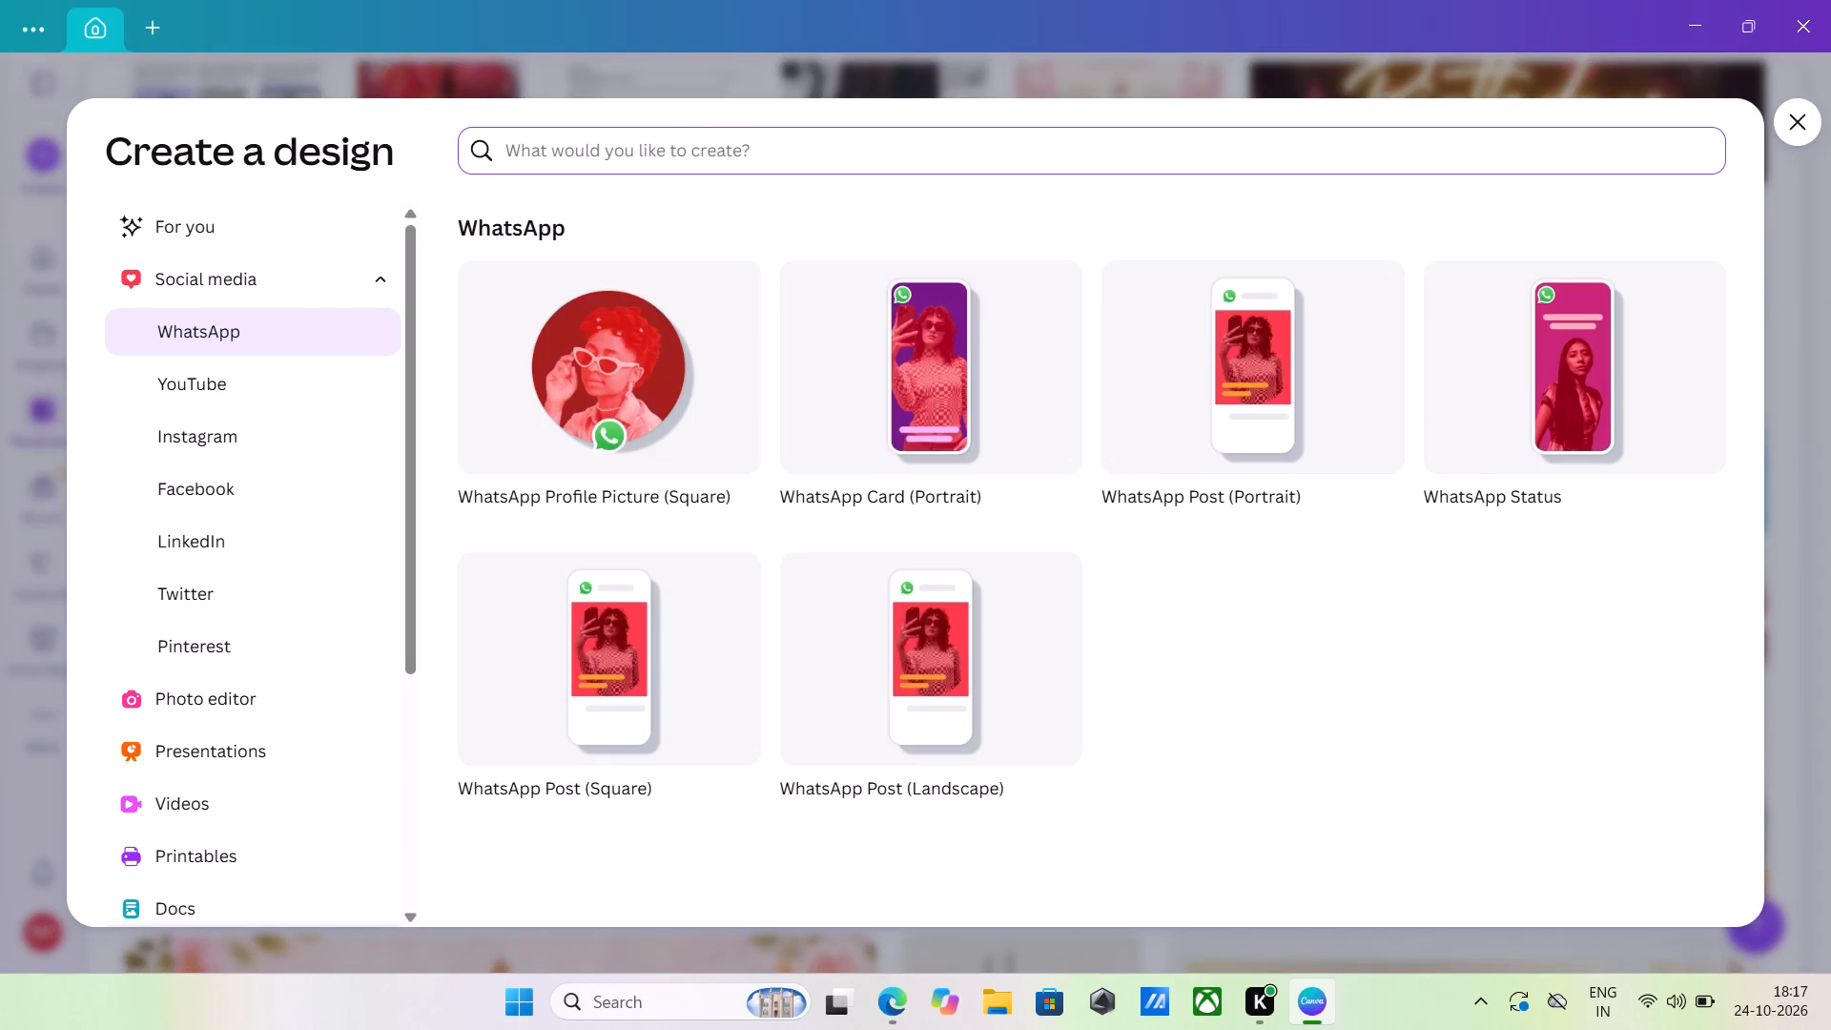
left_click(733, 154)
type("PHYSICS")
key("space")
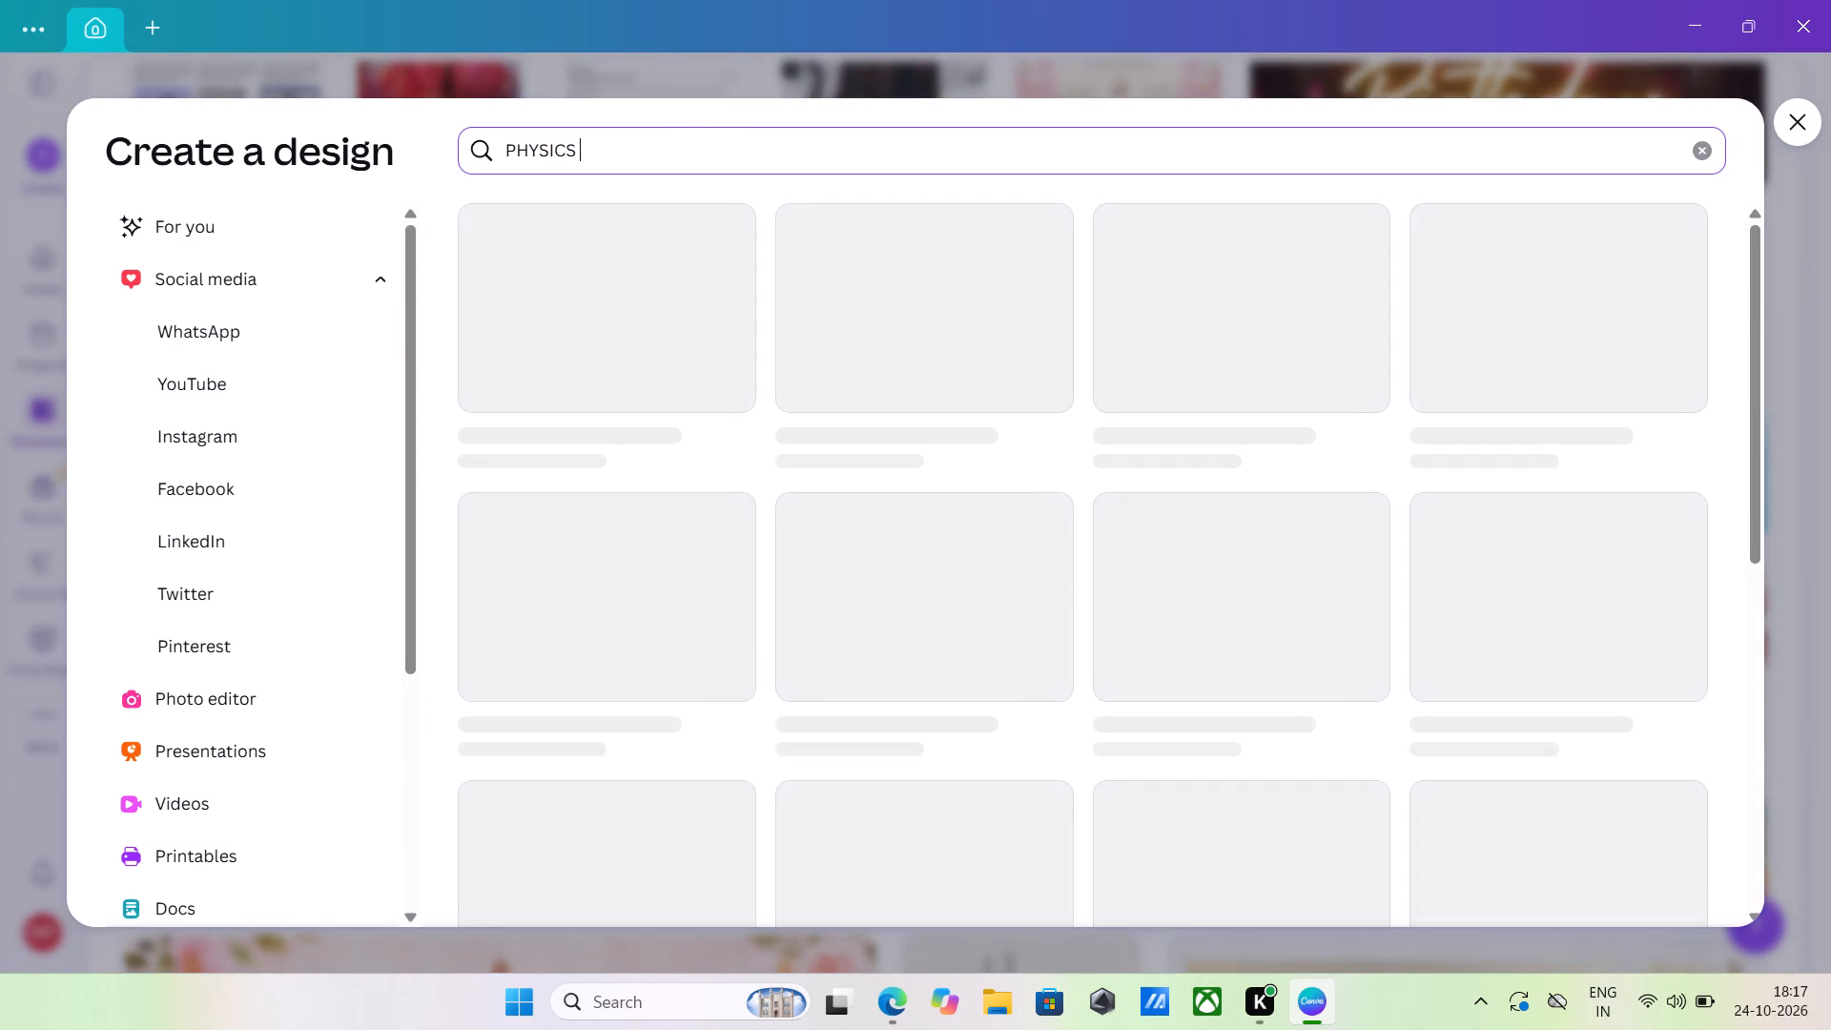
type("TH")
key("w")
key("BackSpace")
type("EME")
key("space")
type("P RE")
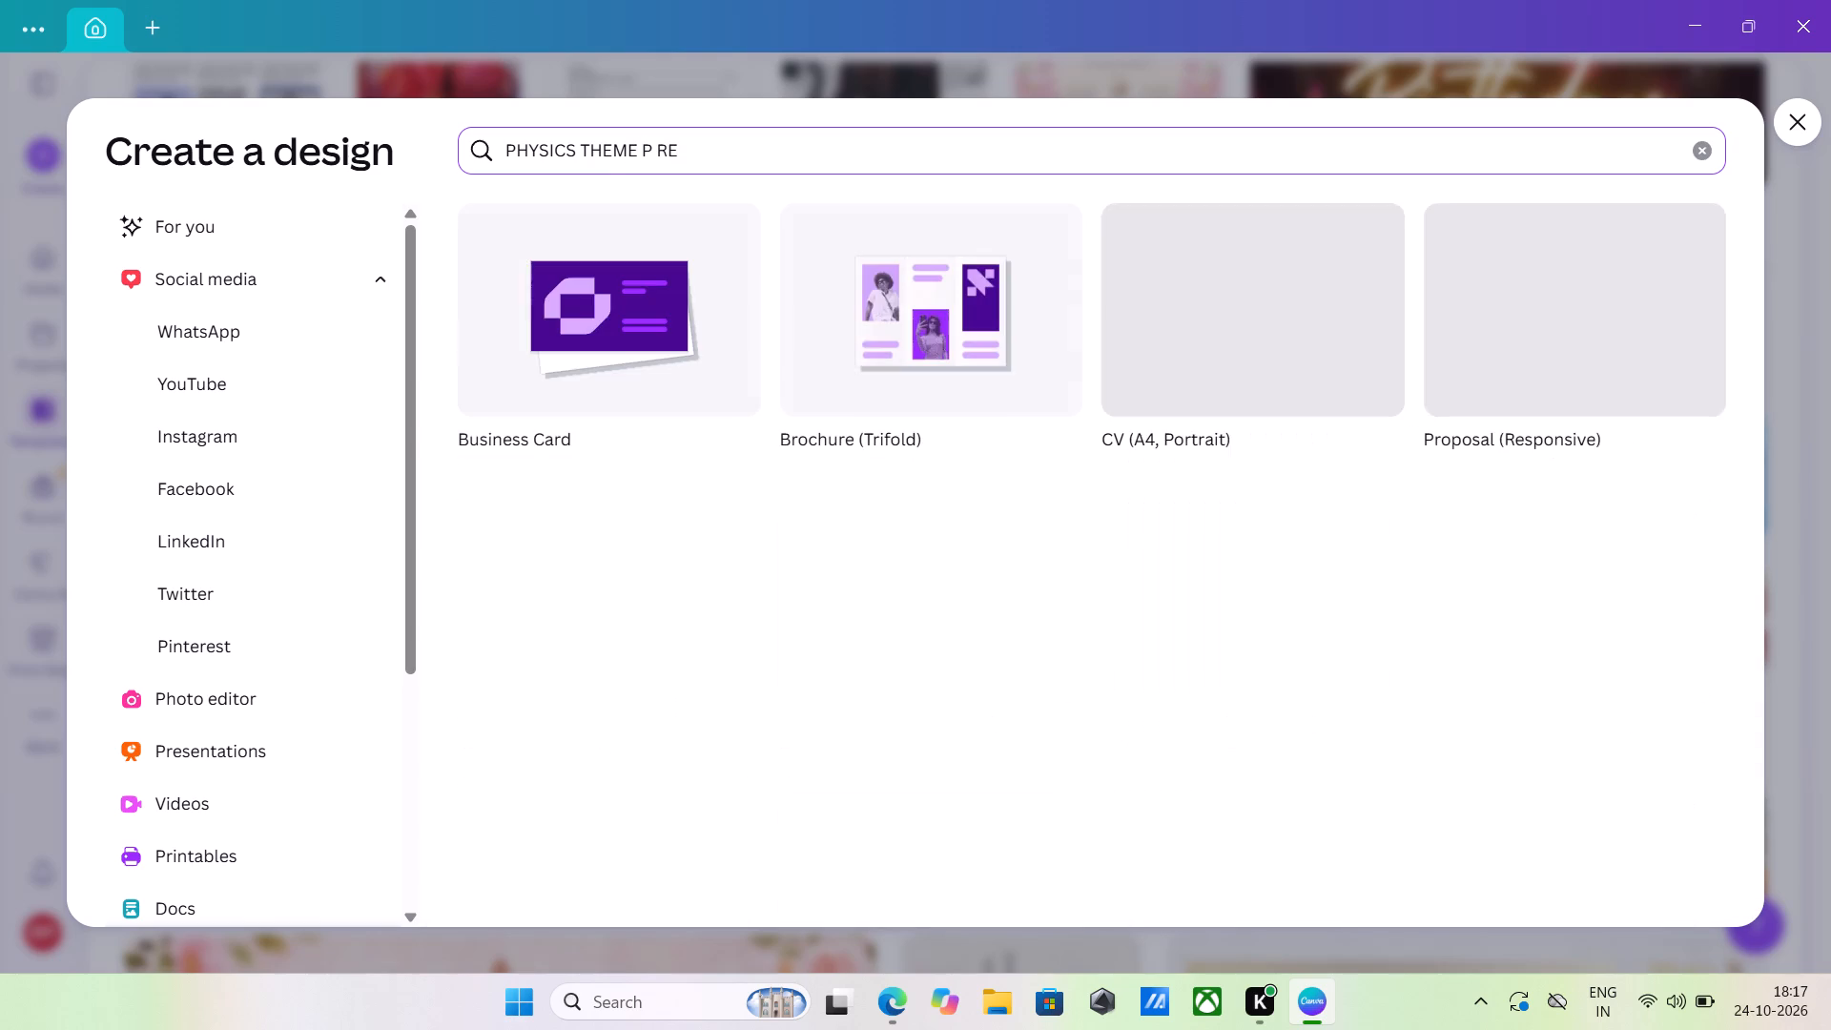
key("BackSpace")
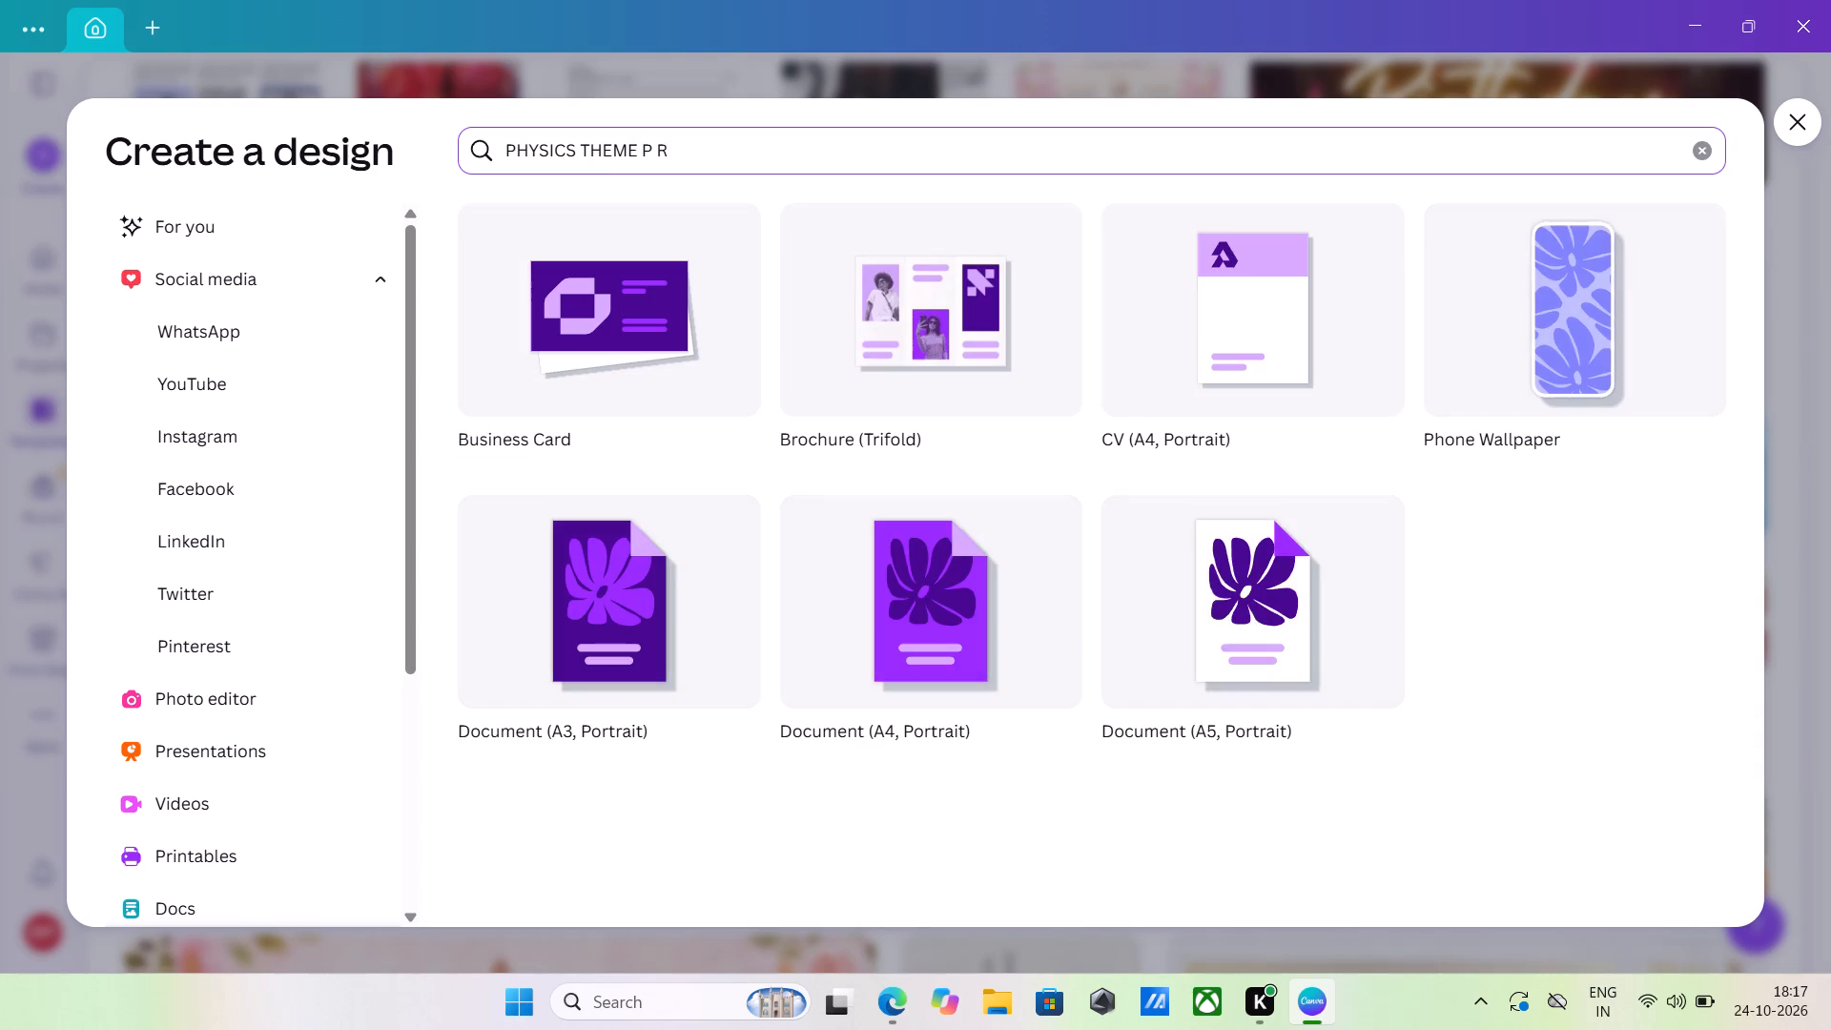
key("BackSpace")
type("PRESENTATIO")
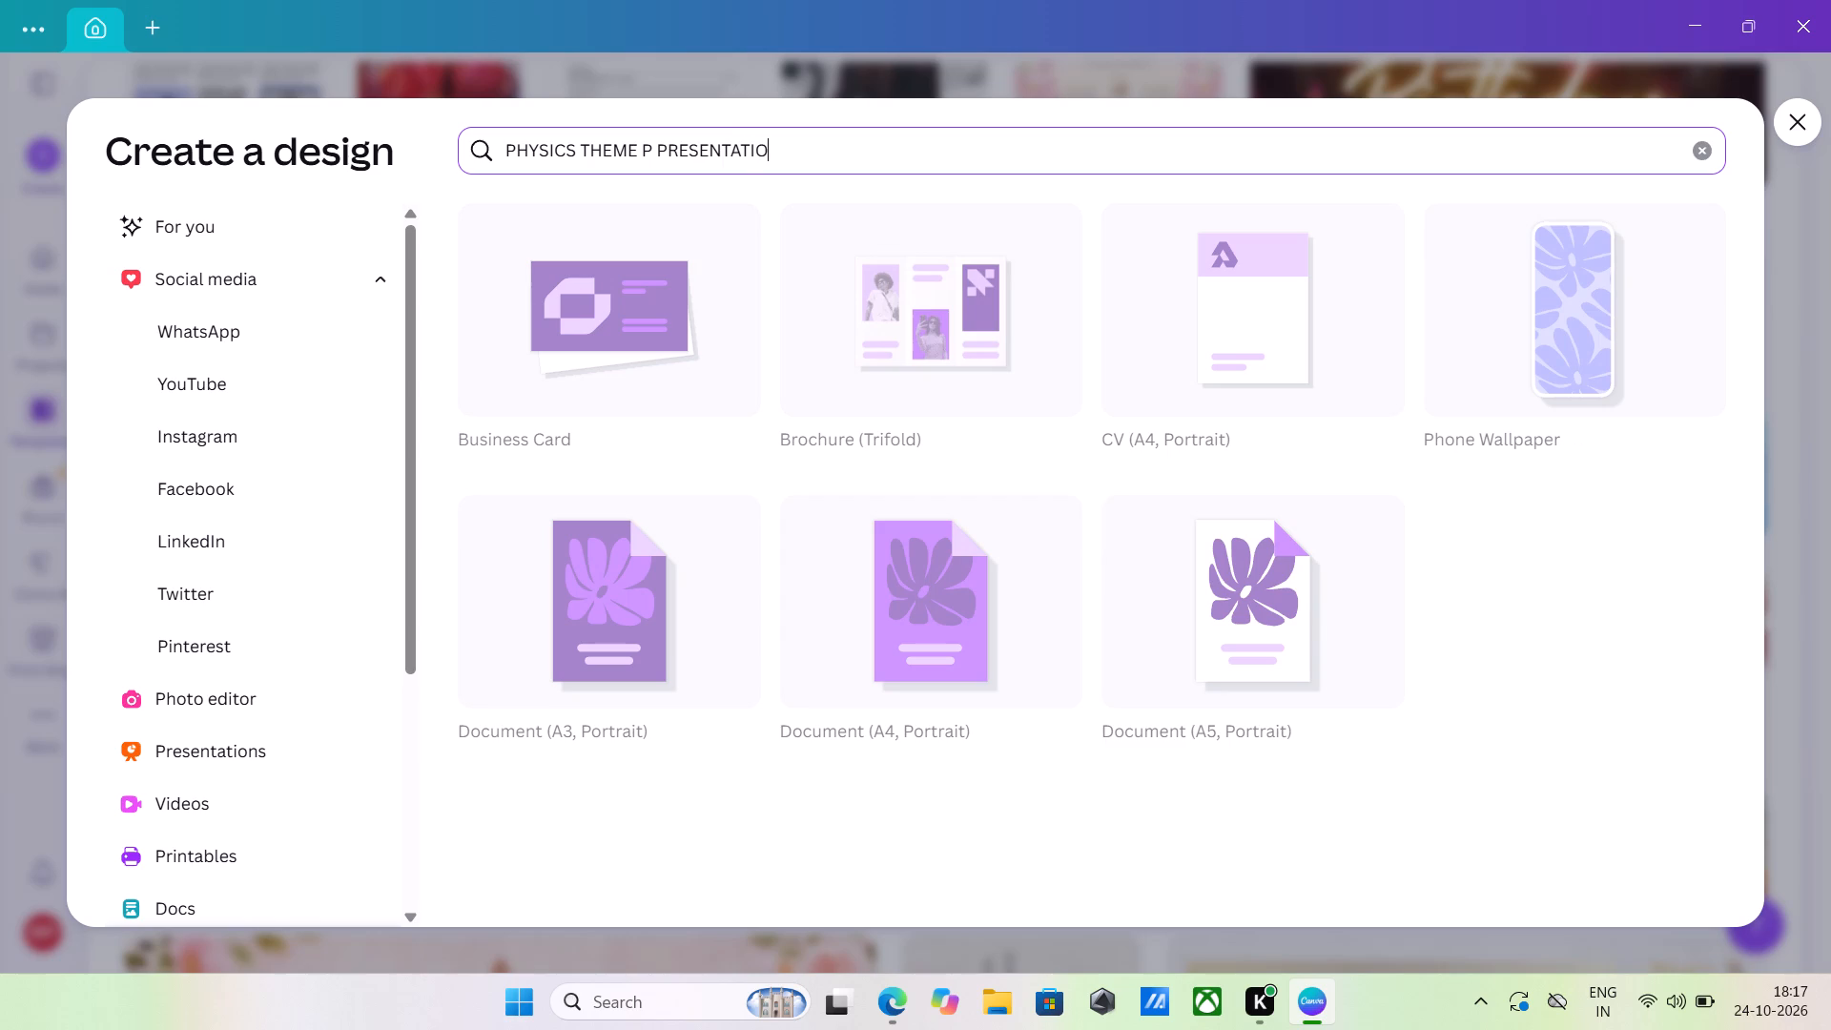
key("n")
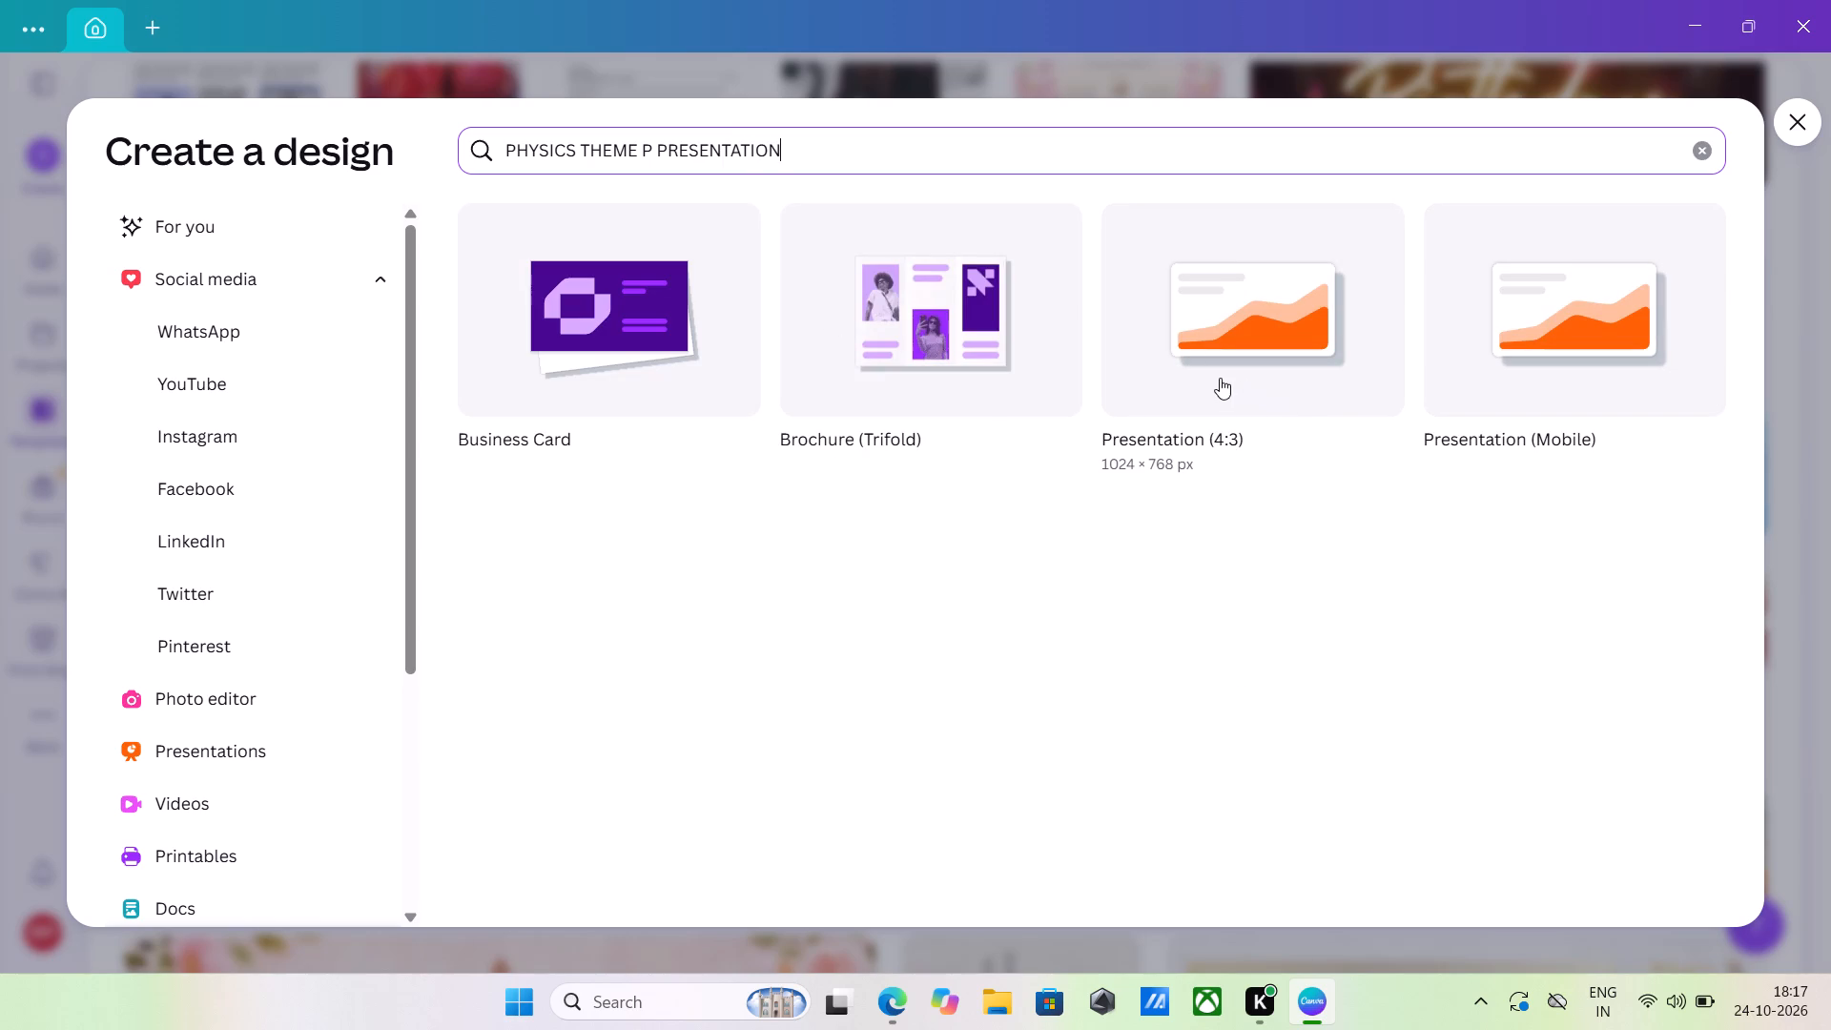
scroll(908, 408, "down", 1)
Create a blank Presentation design of 1920 × 1080 px from the Presentations category.
left_click(205, 764)
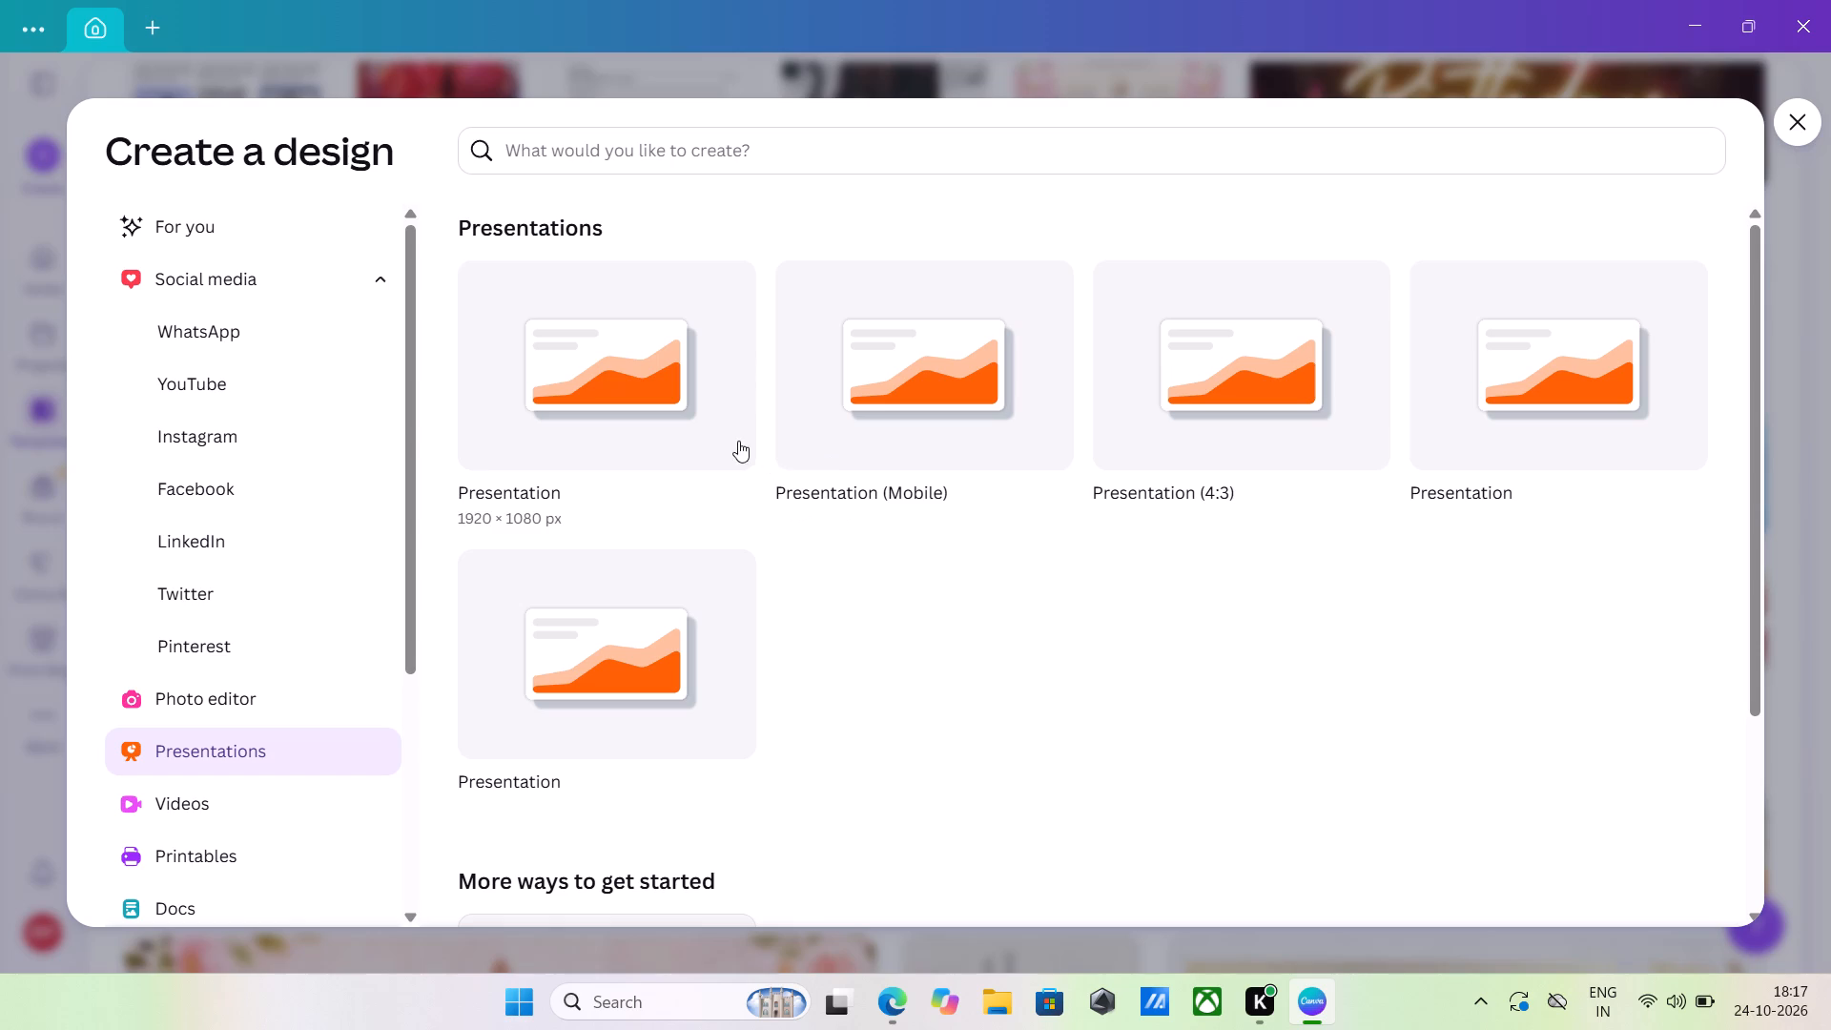
left_click(694, 425)
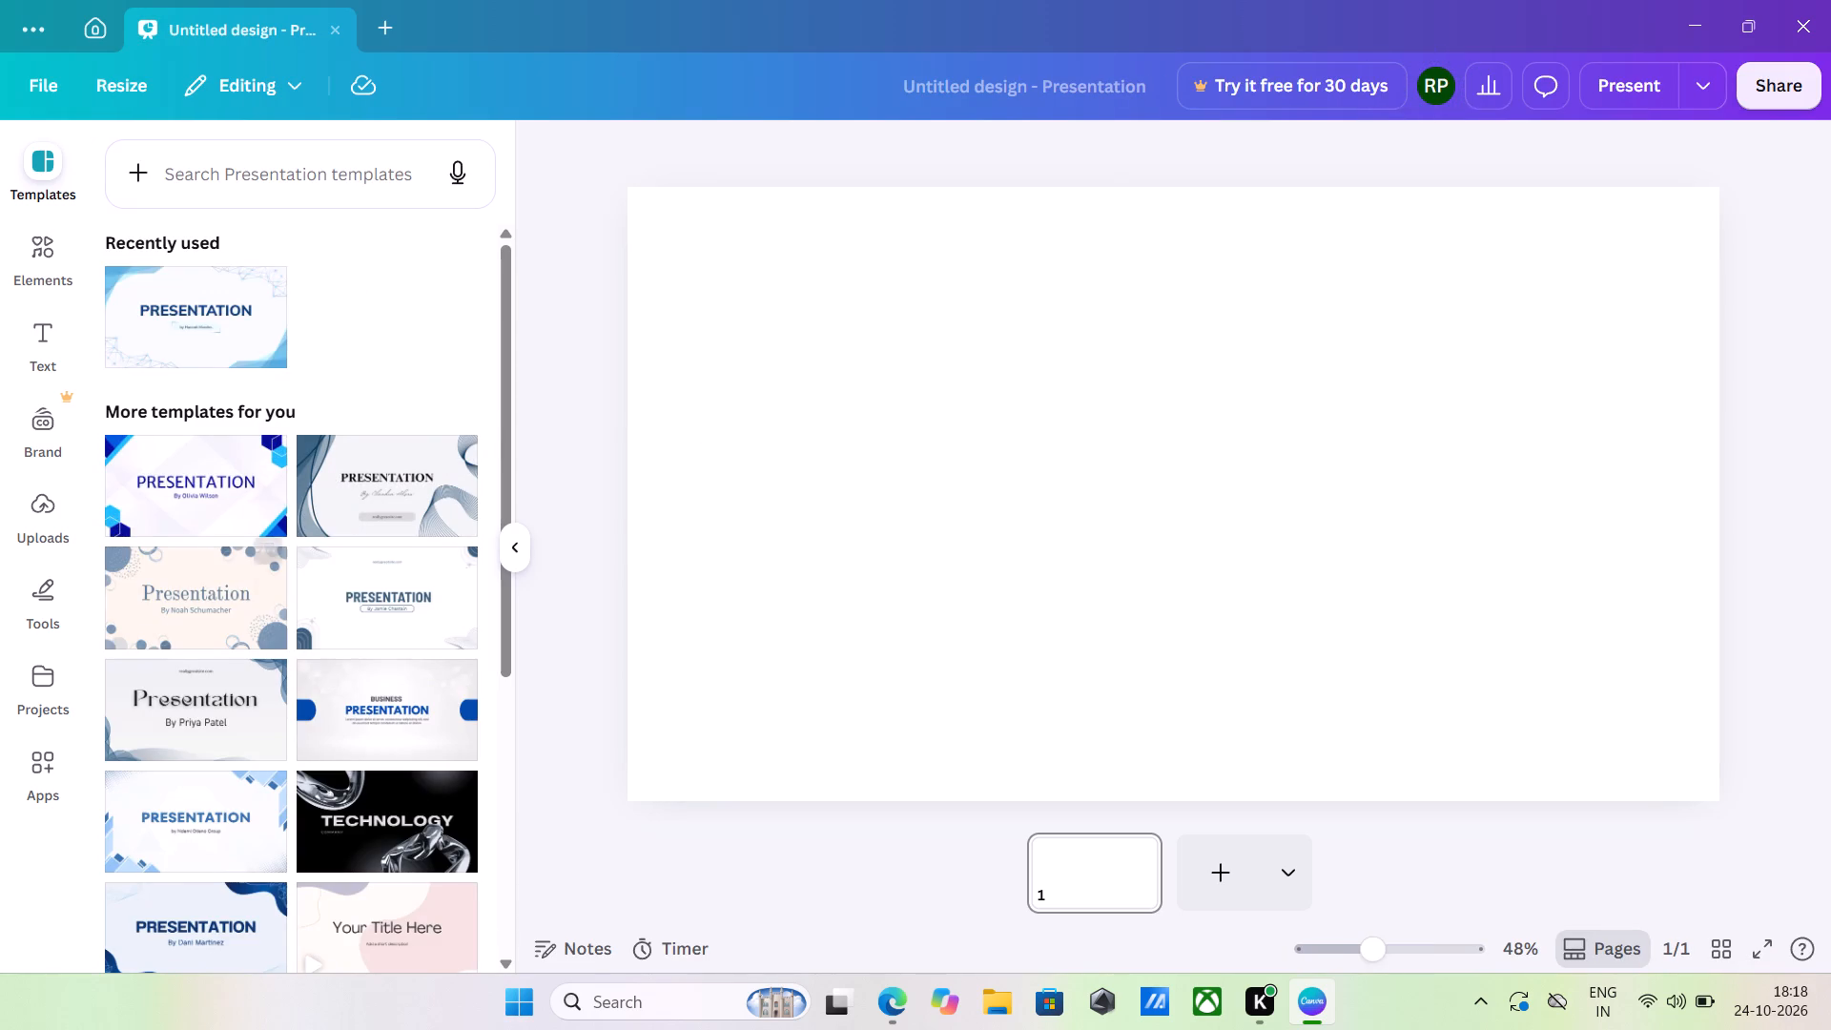
Search the presentation templates for the suggested term physics project.
left_click(237, 173)
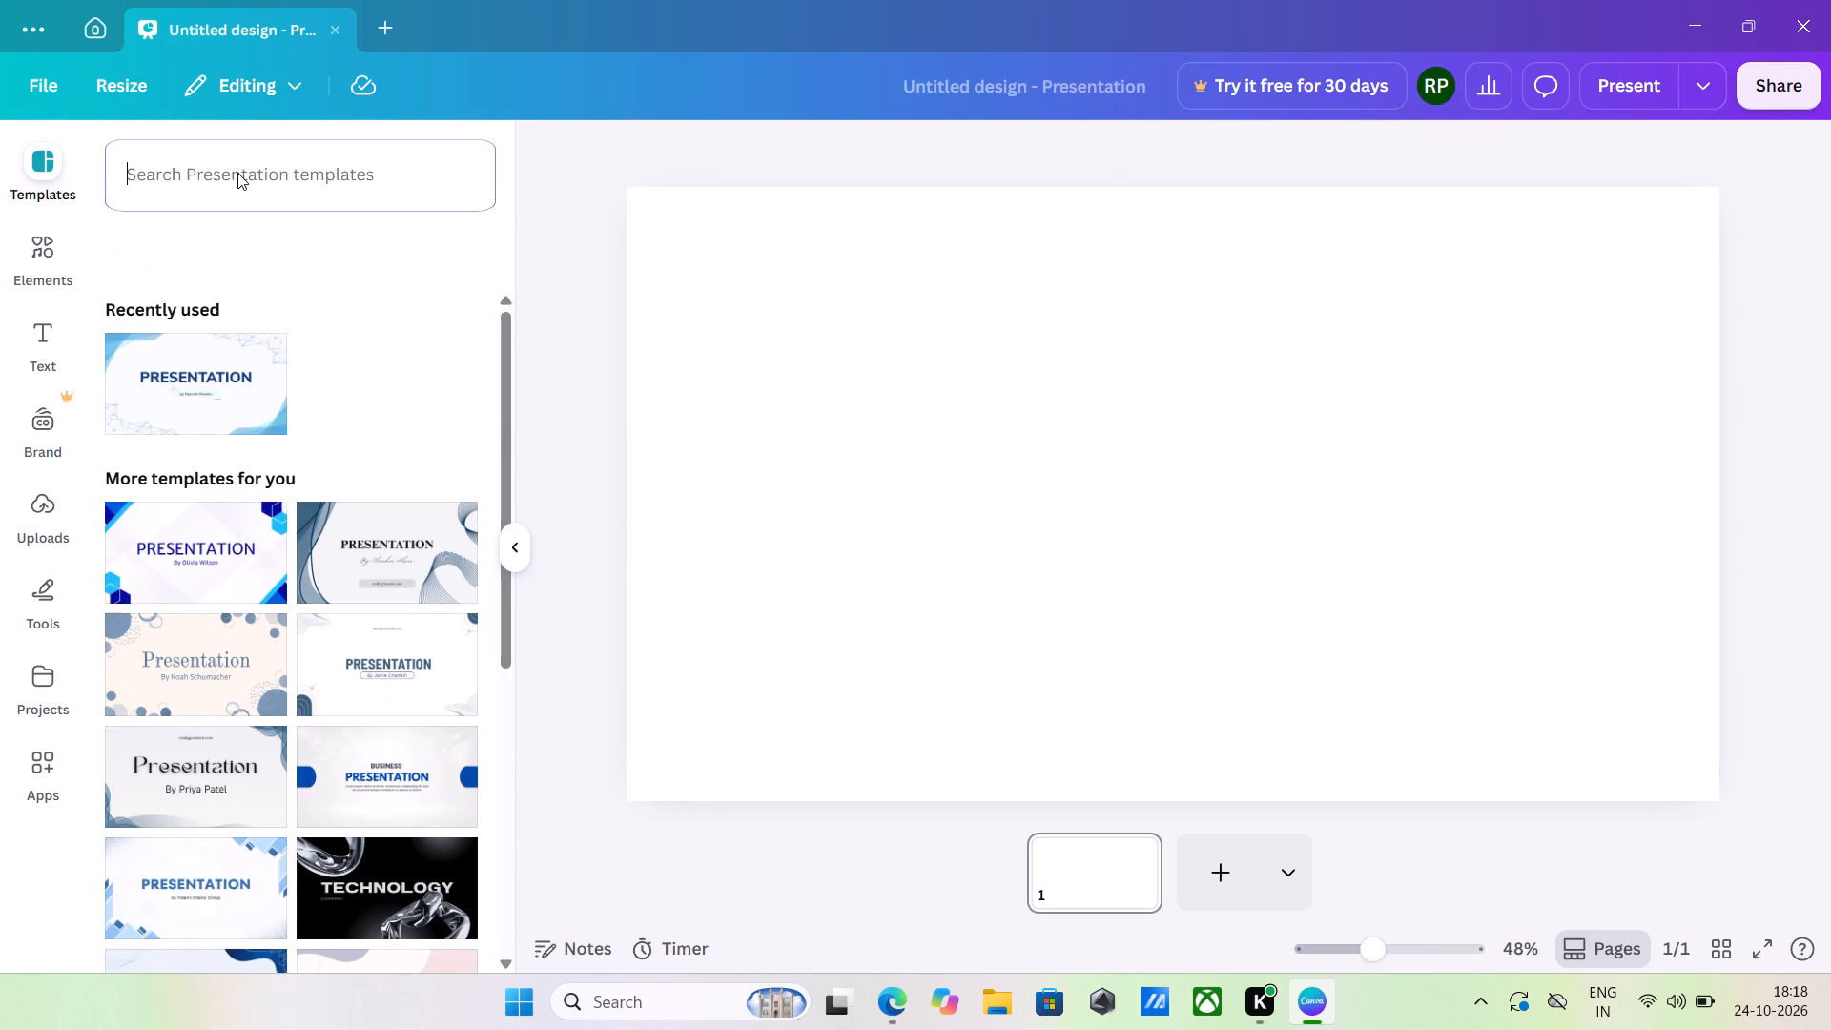
type("PHYSICS")
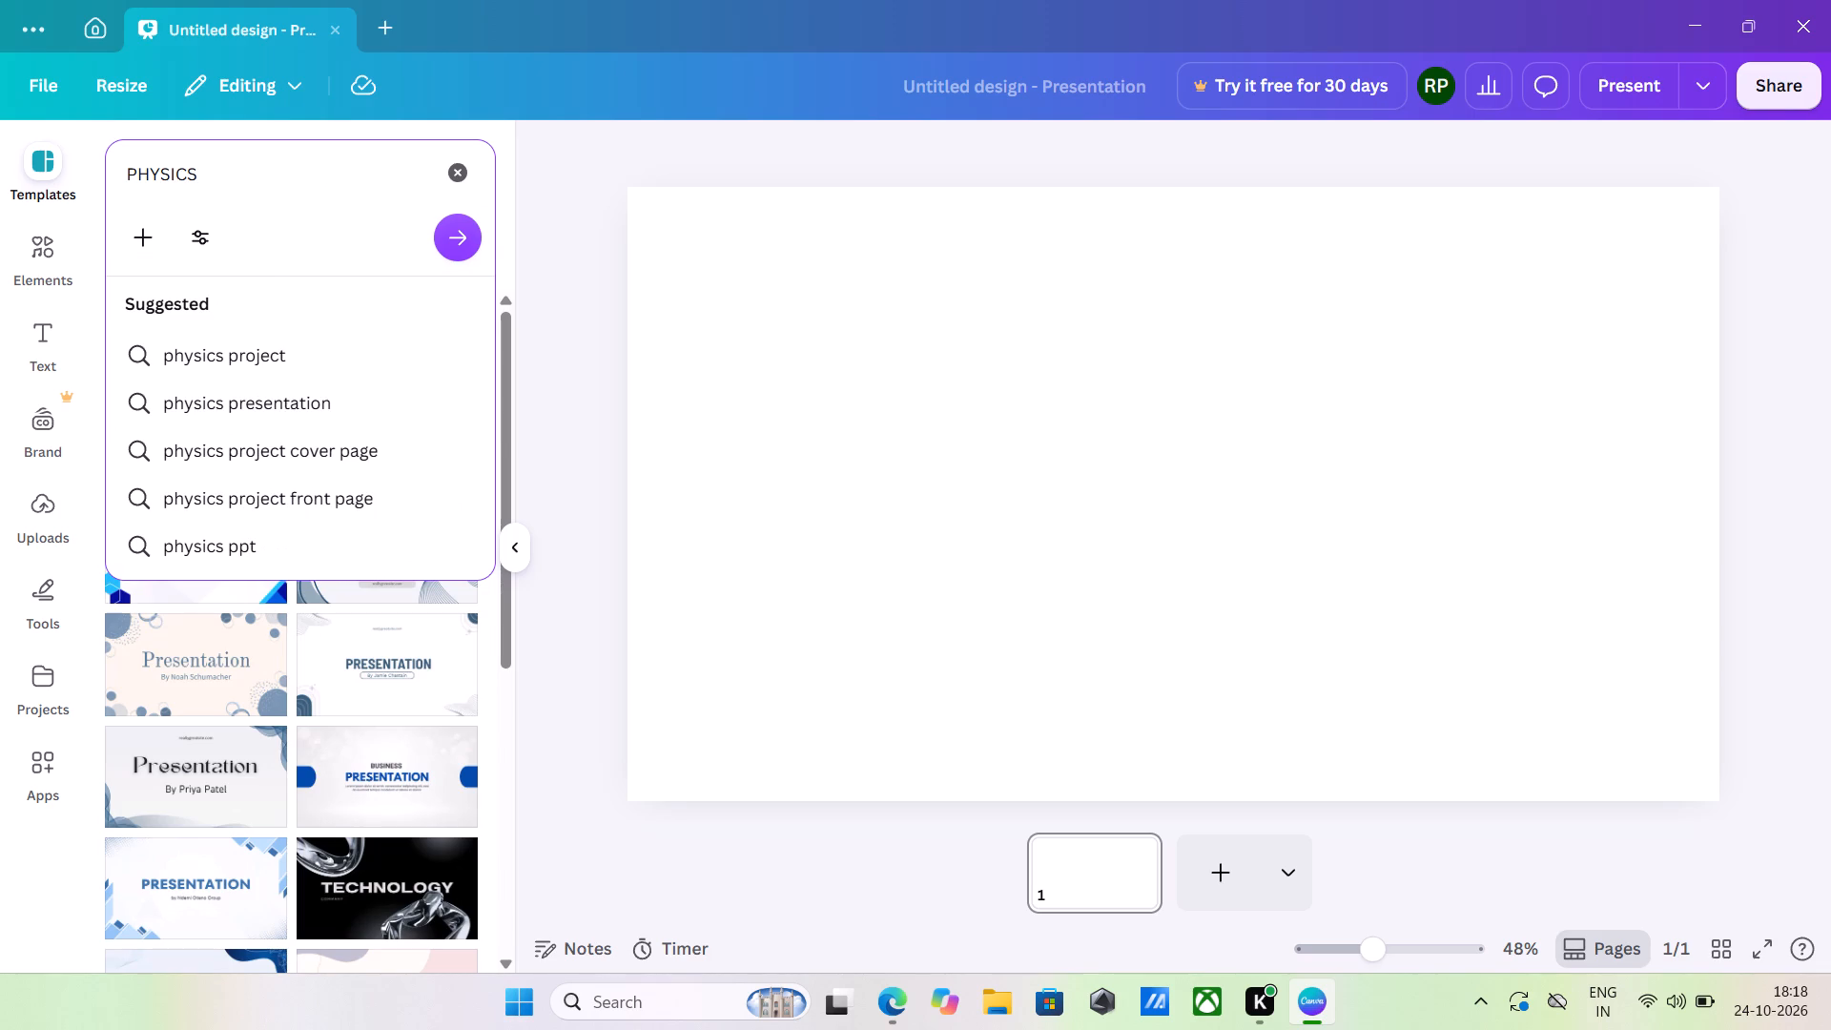
left_click(286, 360)
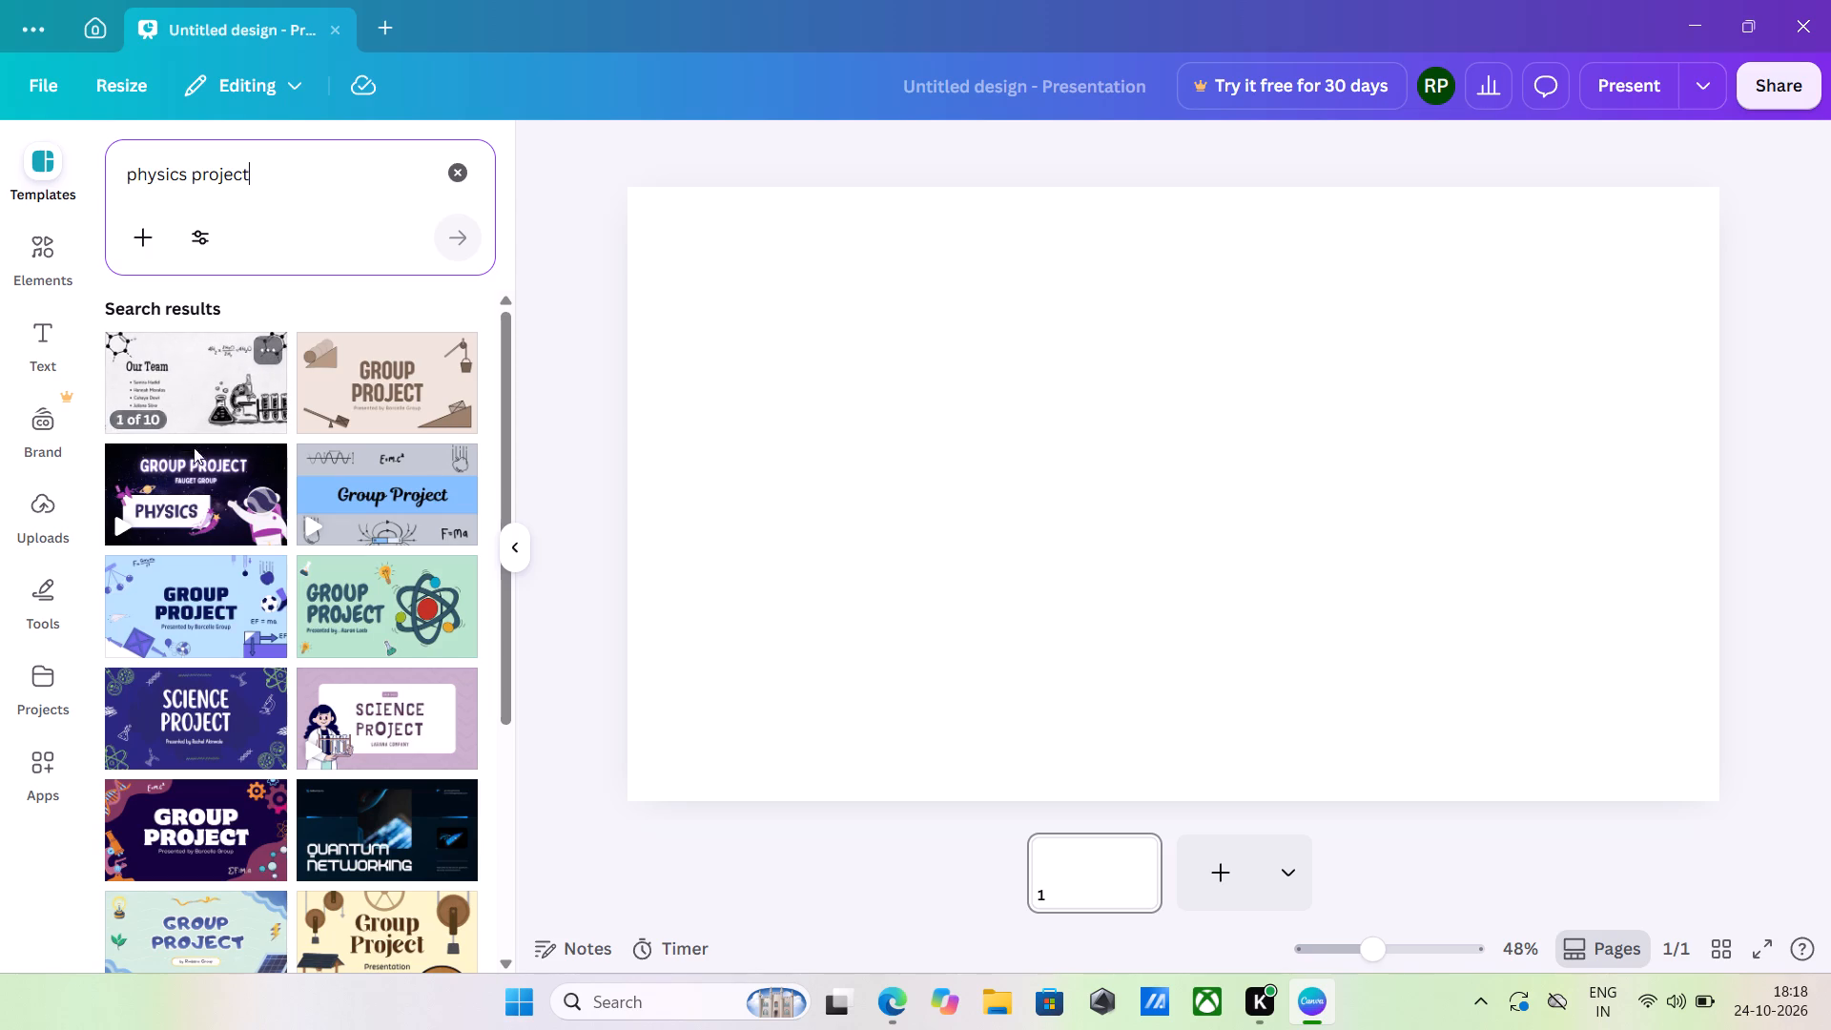
Apply only the dark blue GROUP PROJECT cover page of the Blue White Professional Science Group Project Presentation template.
scroll(211, 636, "down", 2)
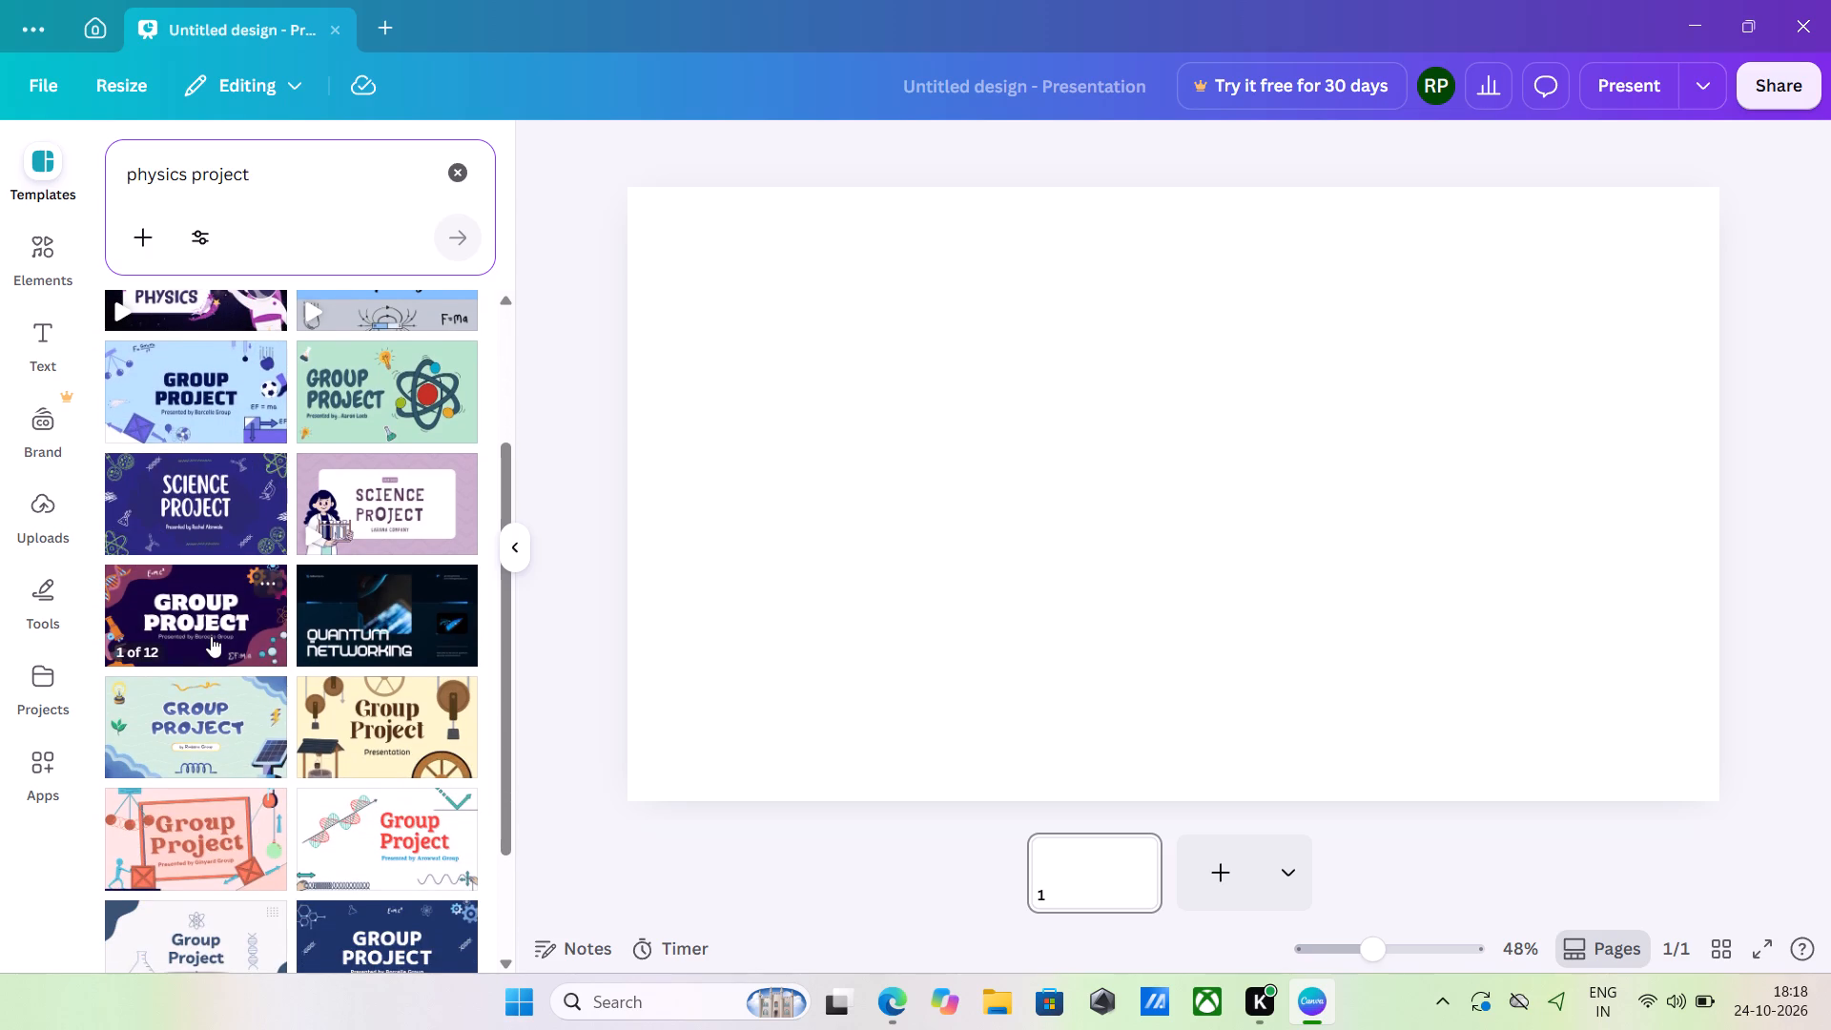
scroll(254, 721, "down", 2)
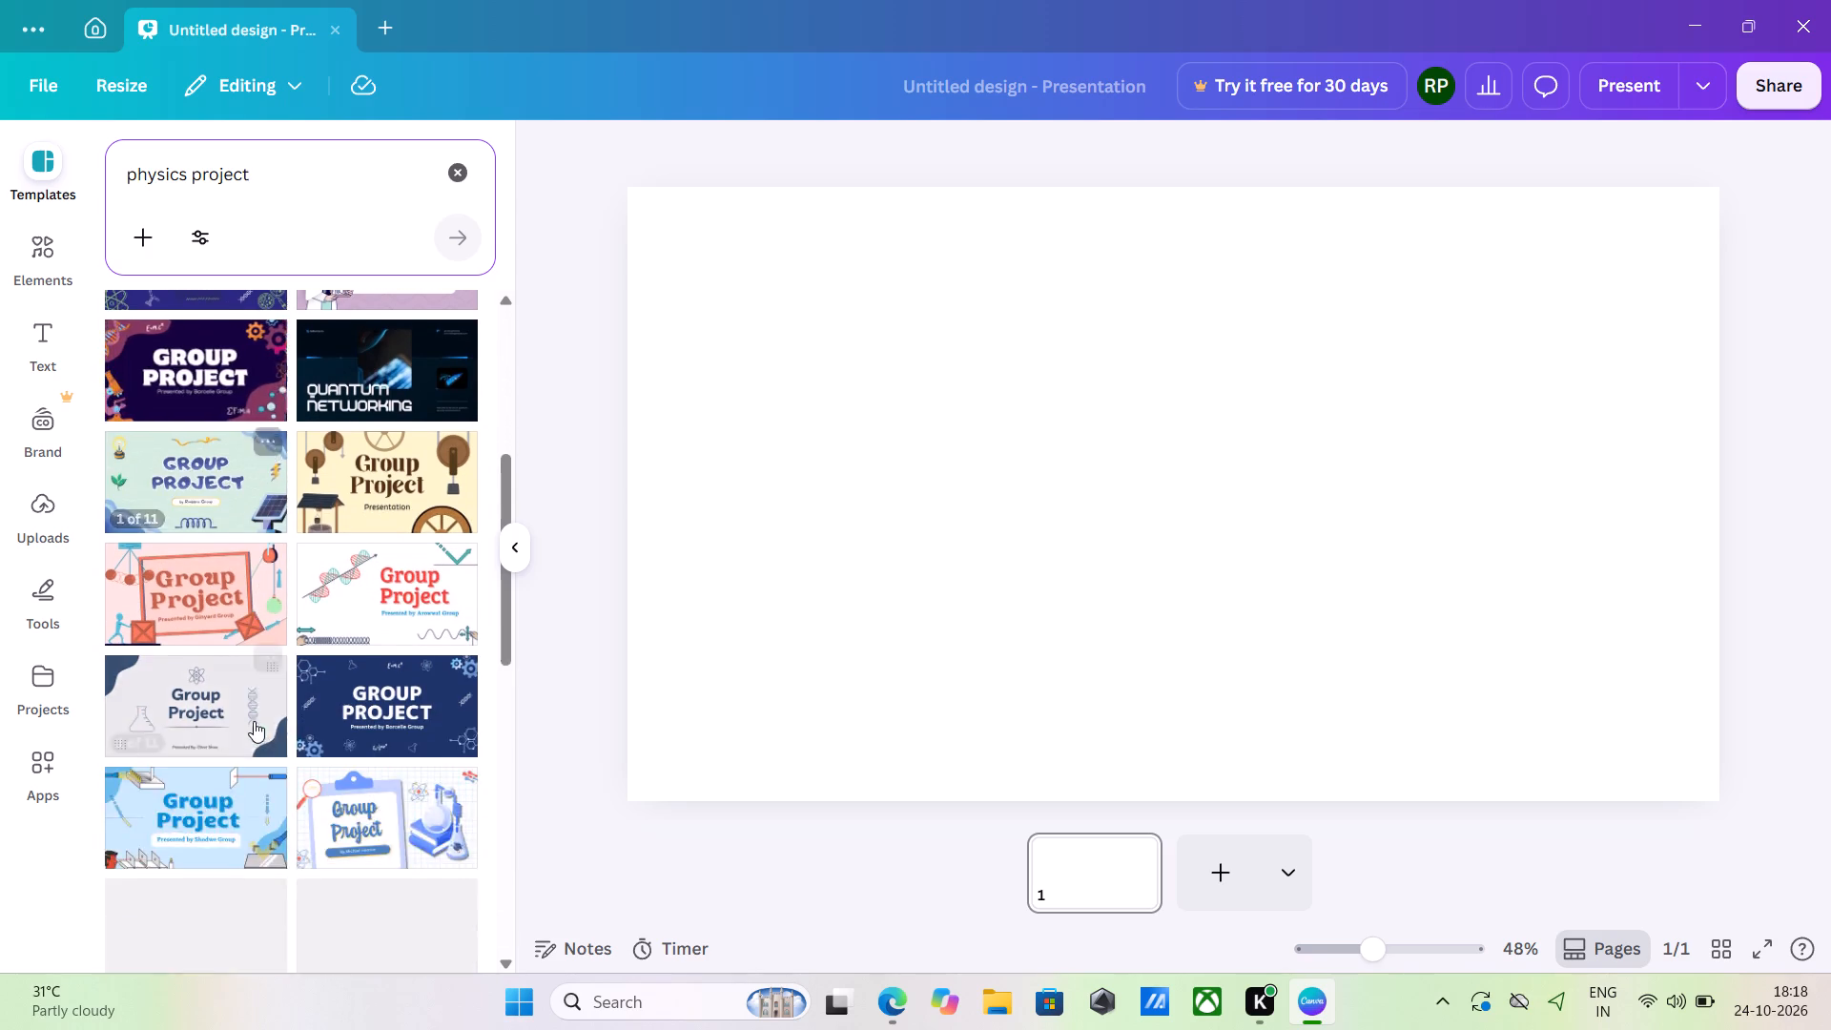
scroll(254, 721, "down", 1)
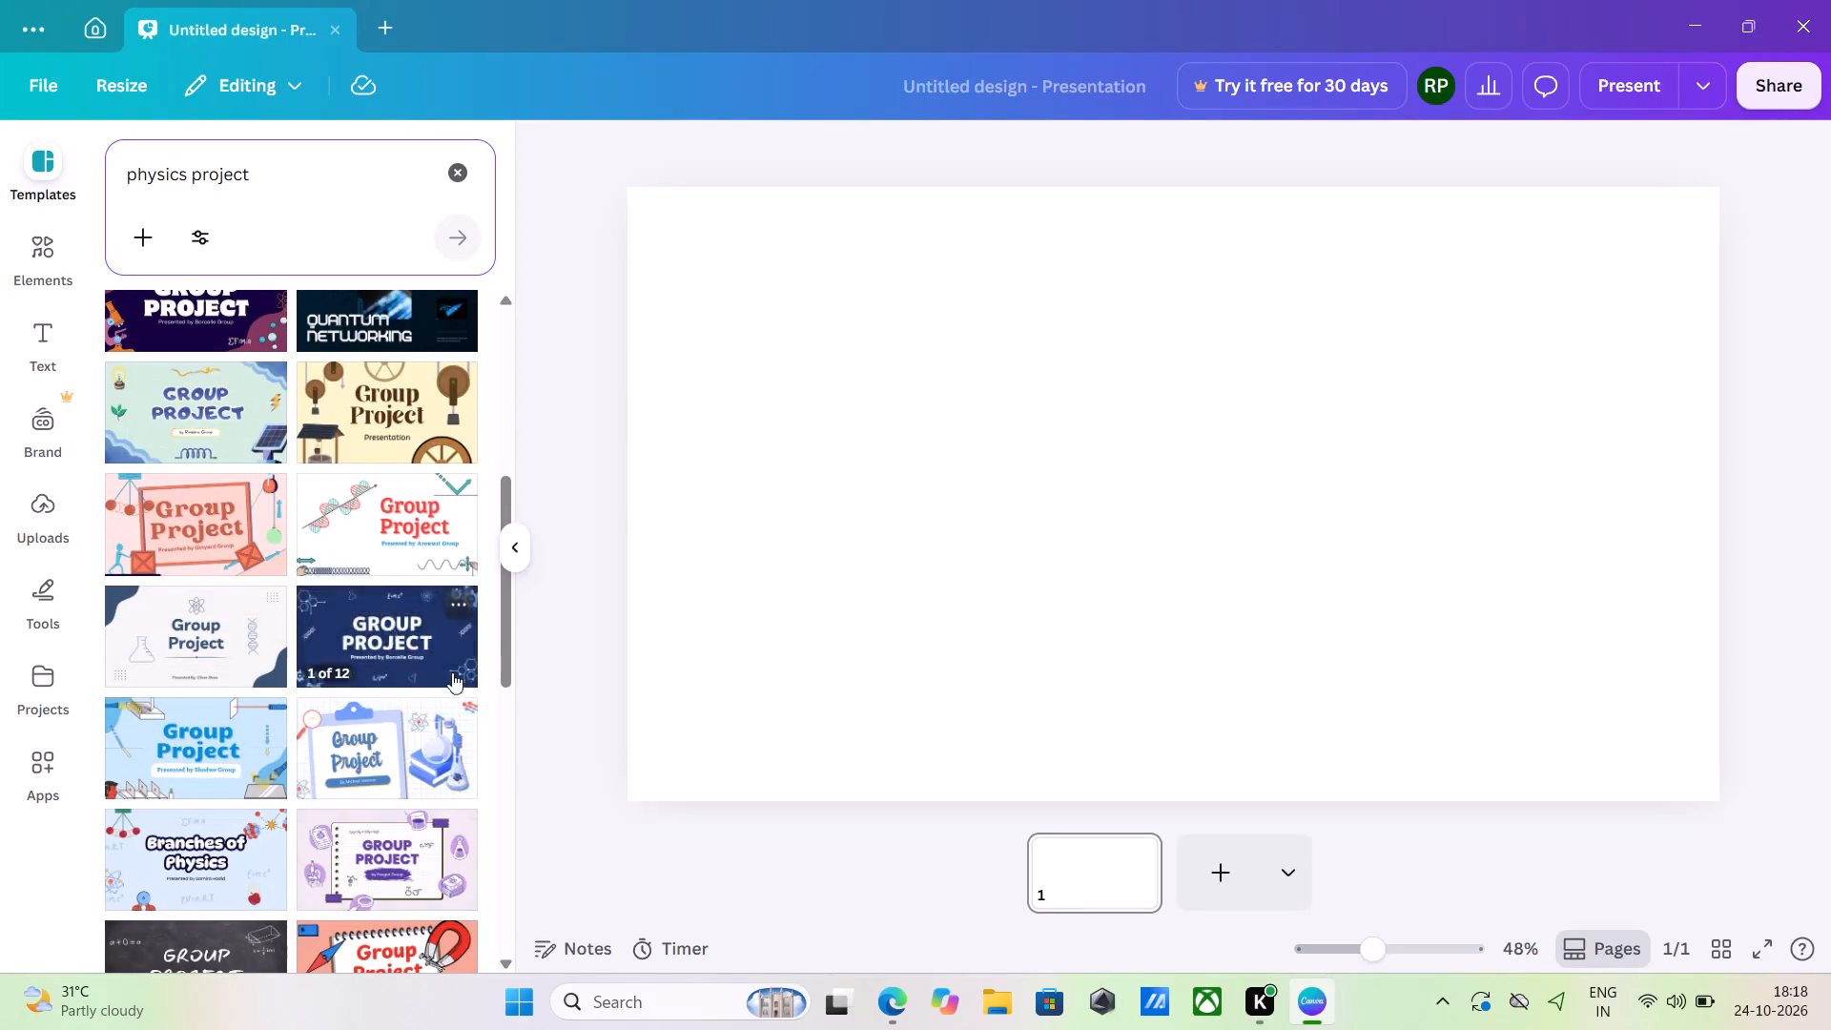
left_click(407, 637)
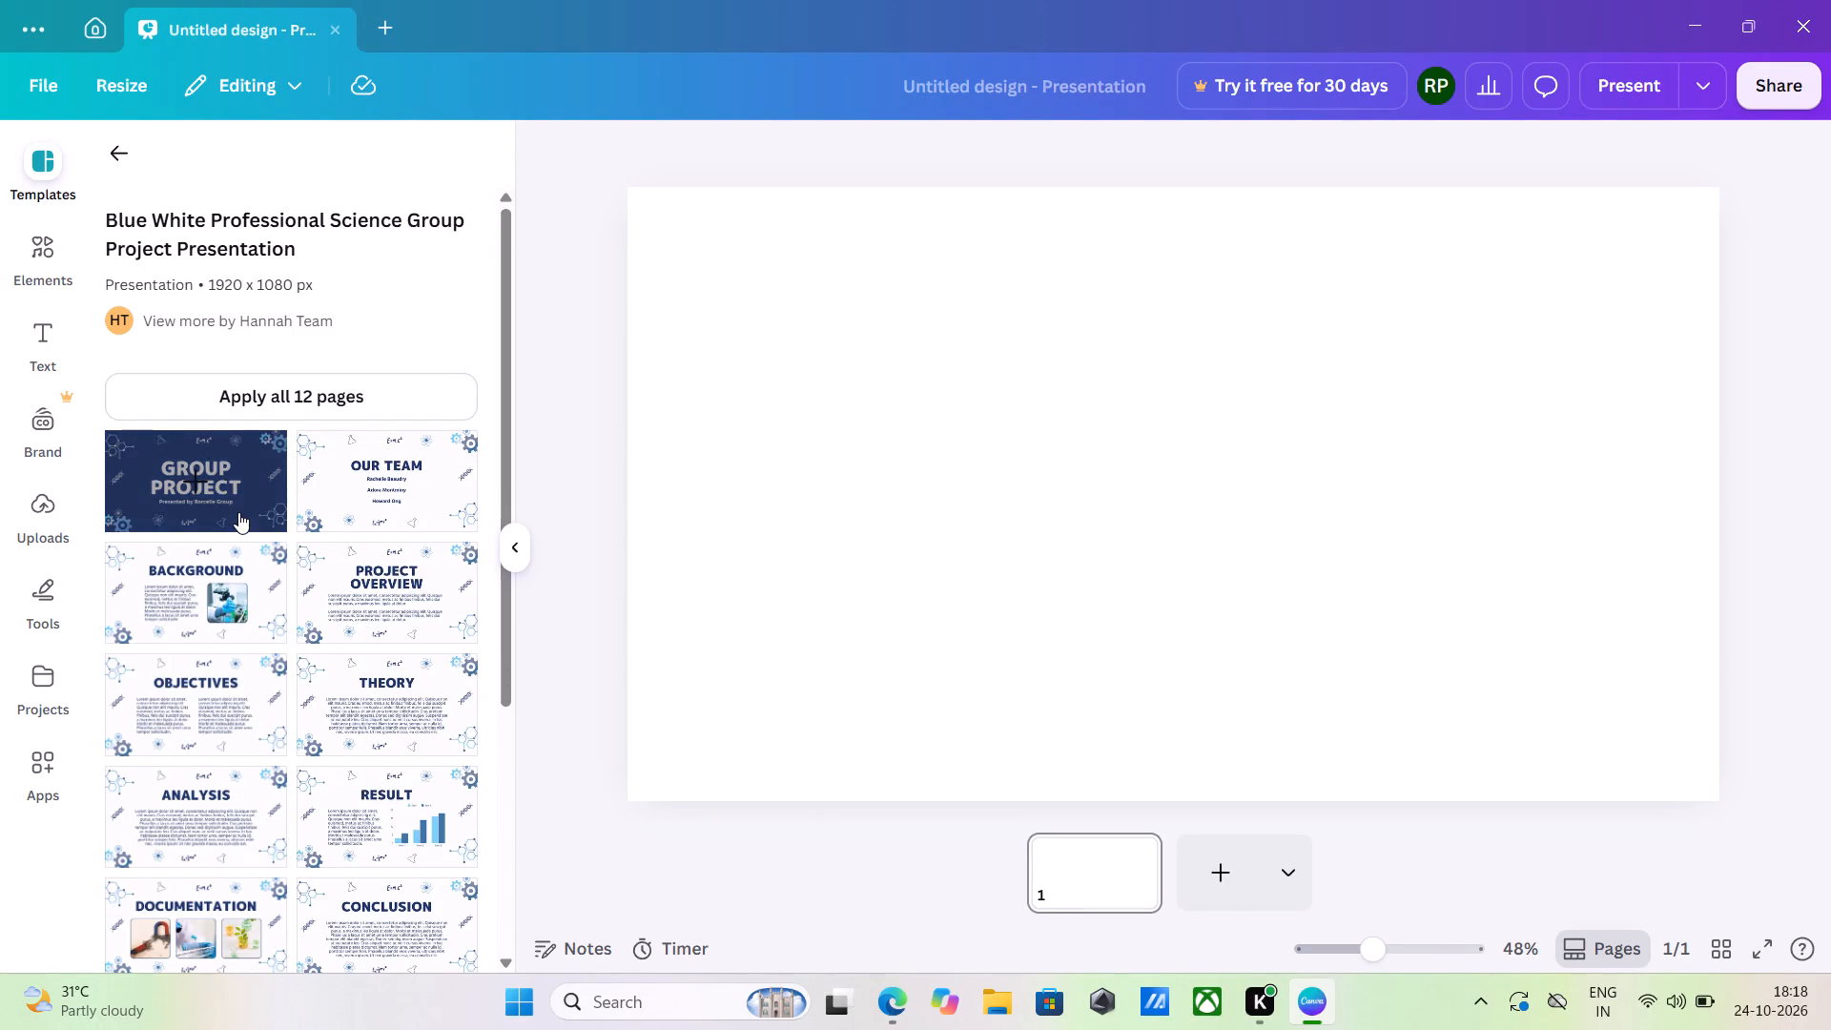
left_click(244, 465)
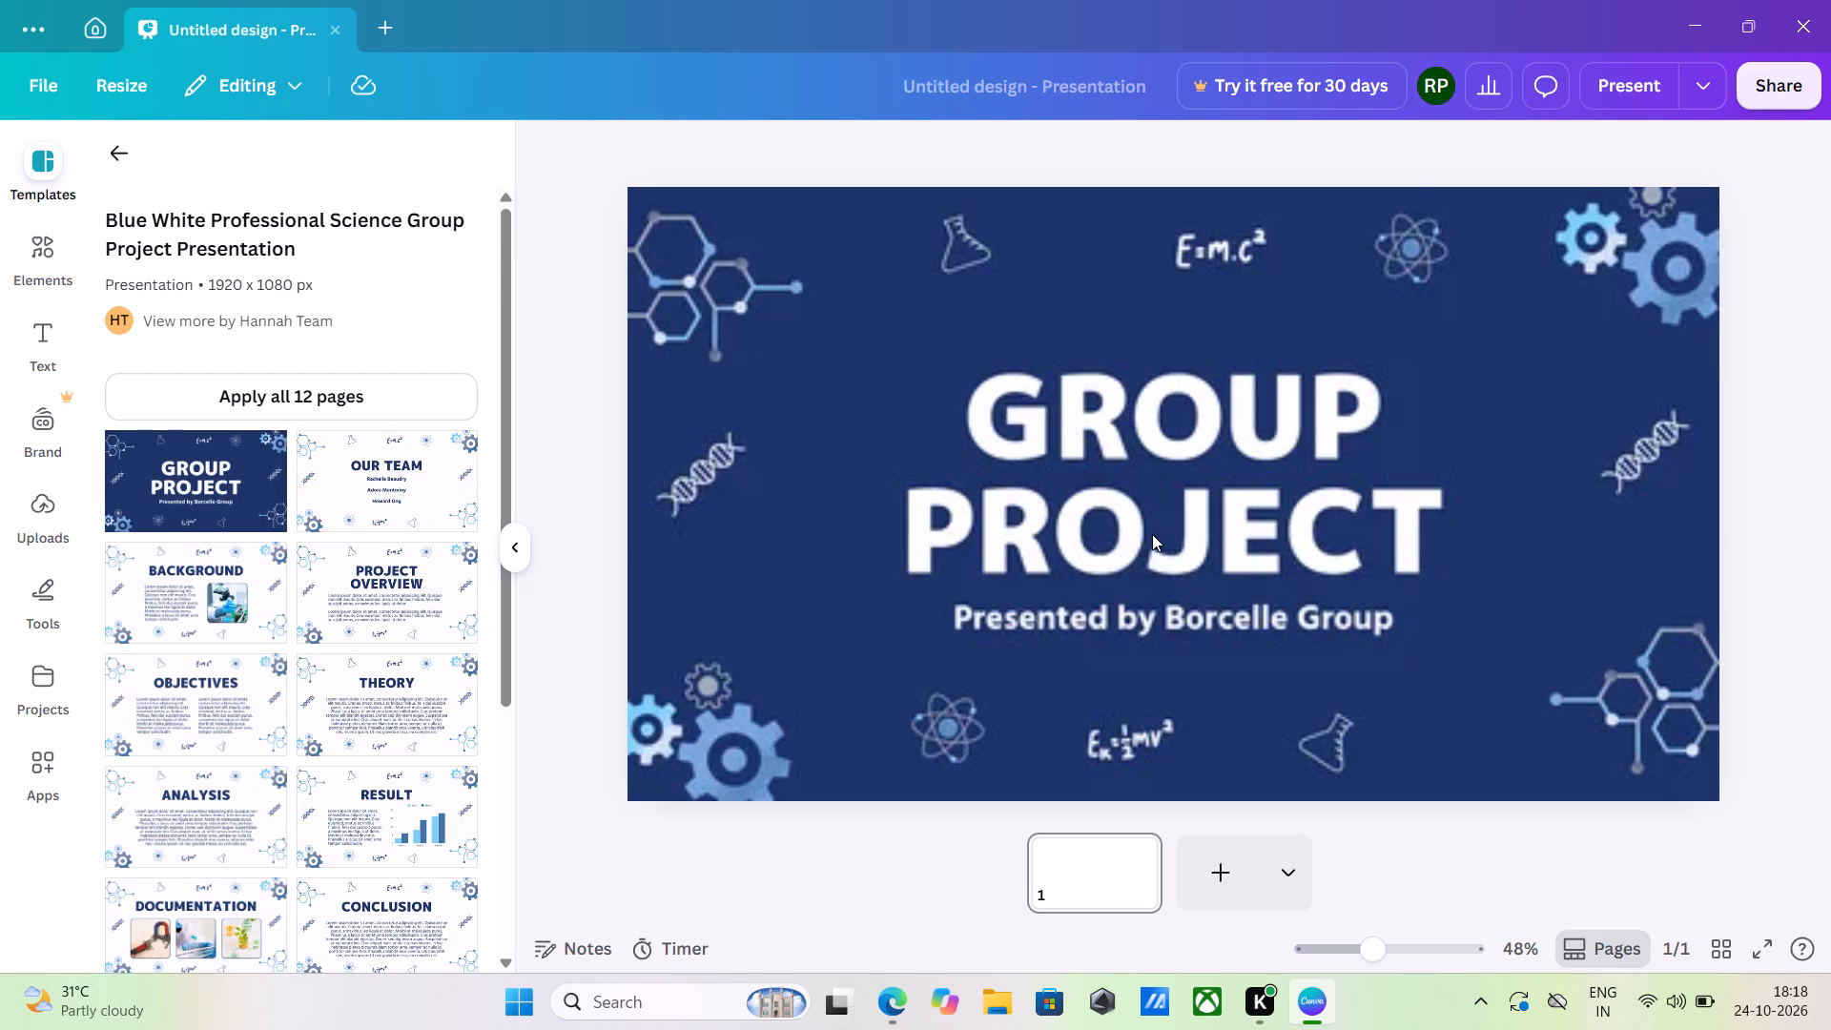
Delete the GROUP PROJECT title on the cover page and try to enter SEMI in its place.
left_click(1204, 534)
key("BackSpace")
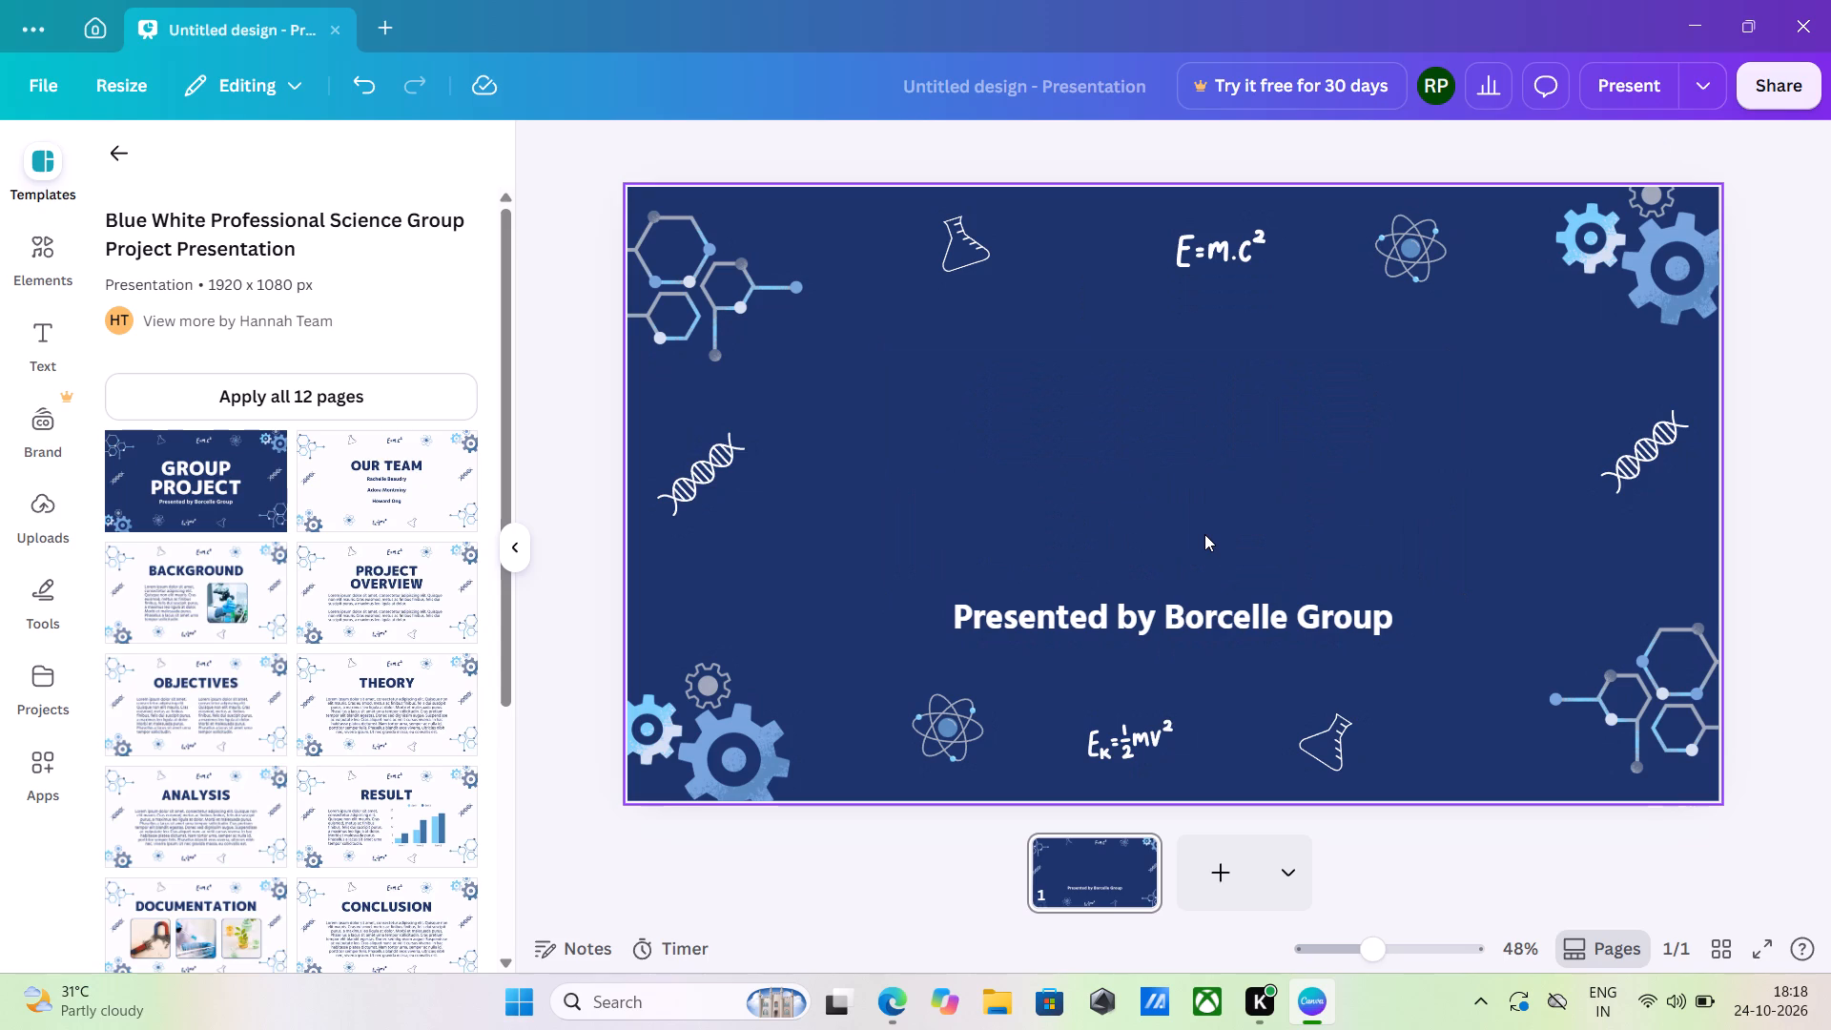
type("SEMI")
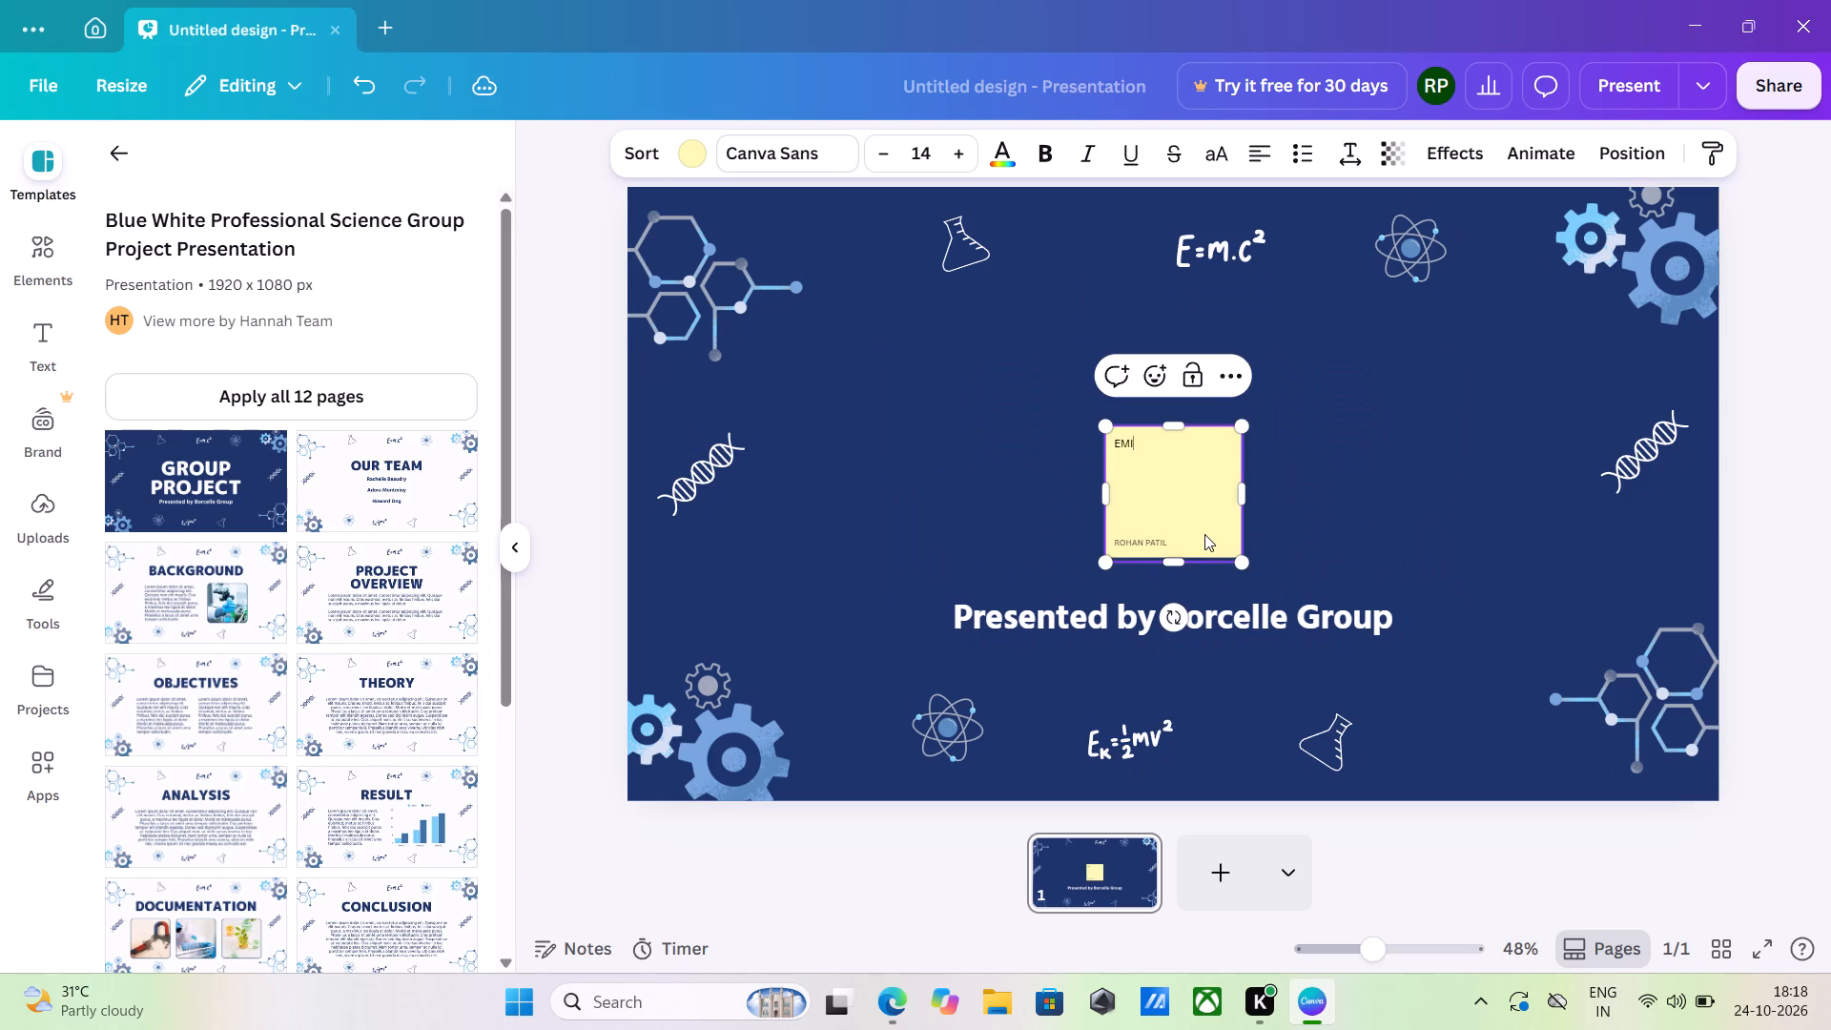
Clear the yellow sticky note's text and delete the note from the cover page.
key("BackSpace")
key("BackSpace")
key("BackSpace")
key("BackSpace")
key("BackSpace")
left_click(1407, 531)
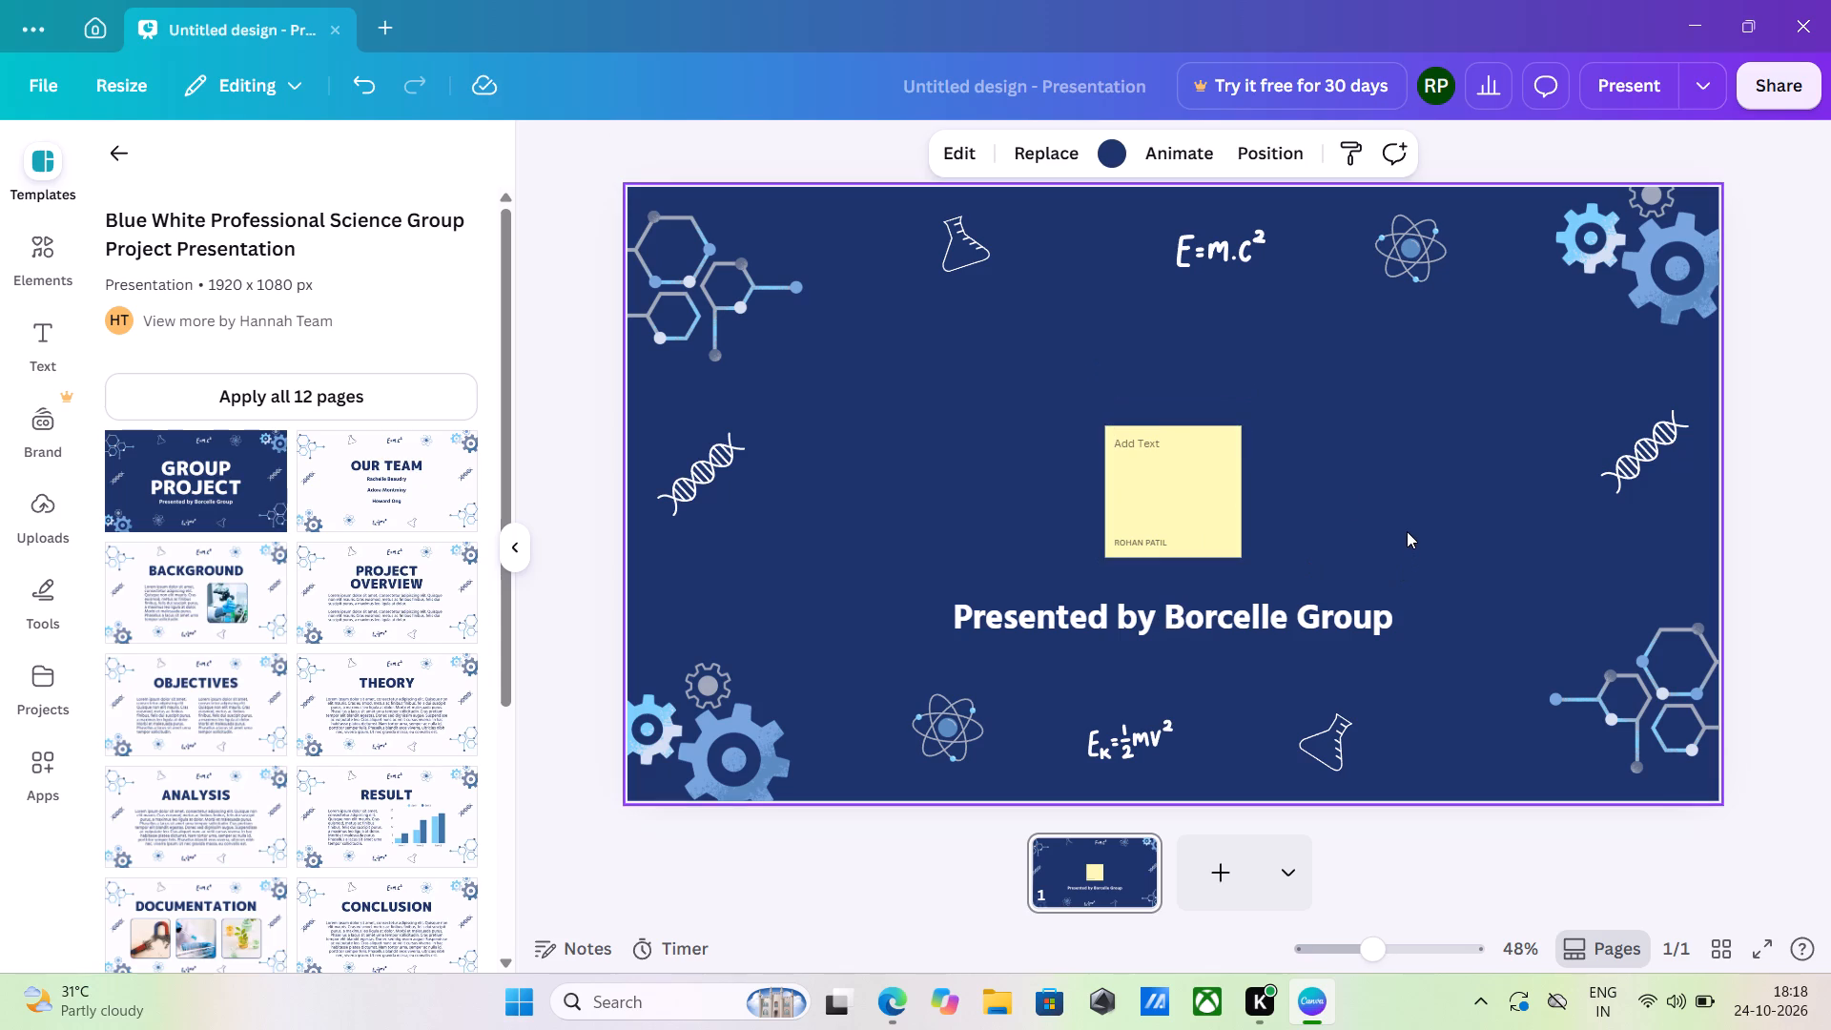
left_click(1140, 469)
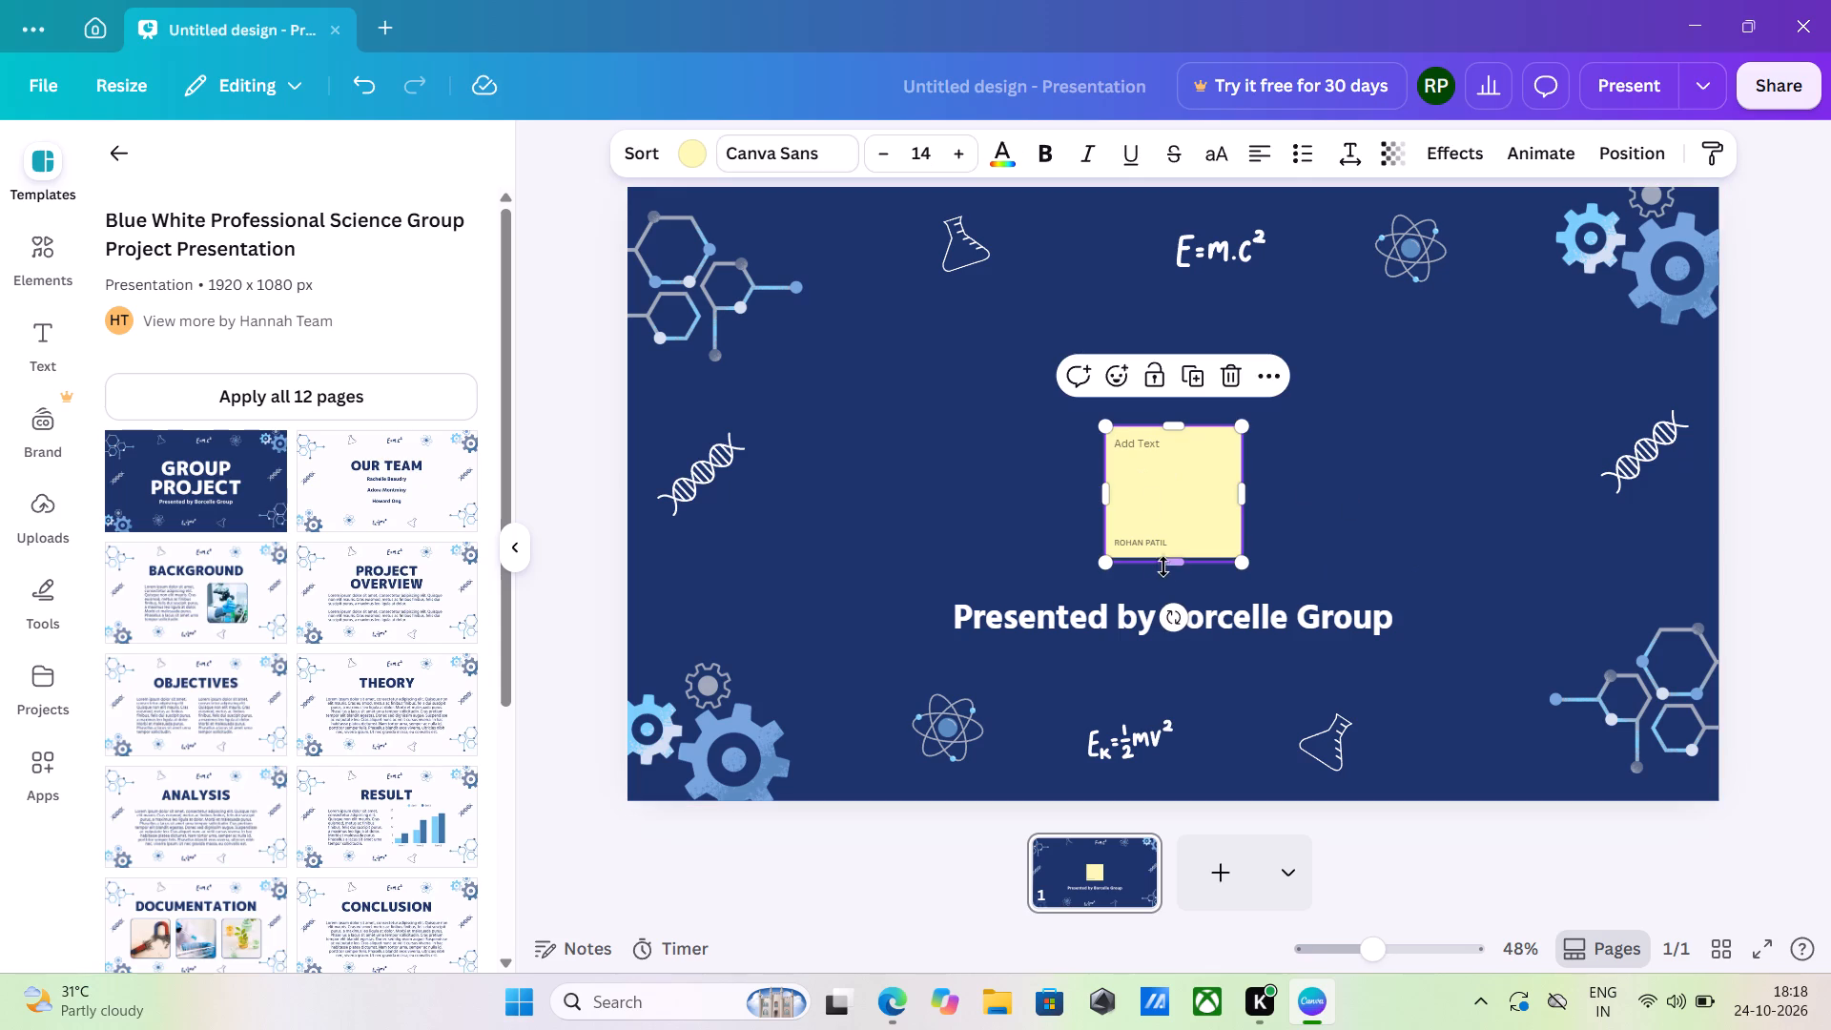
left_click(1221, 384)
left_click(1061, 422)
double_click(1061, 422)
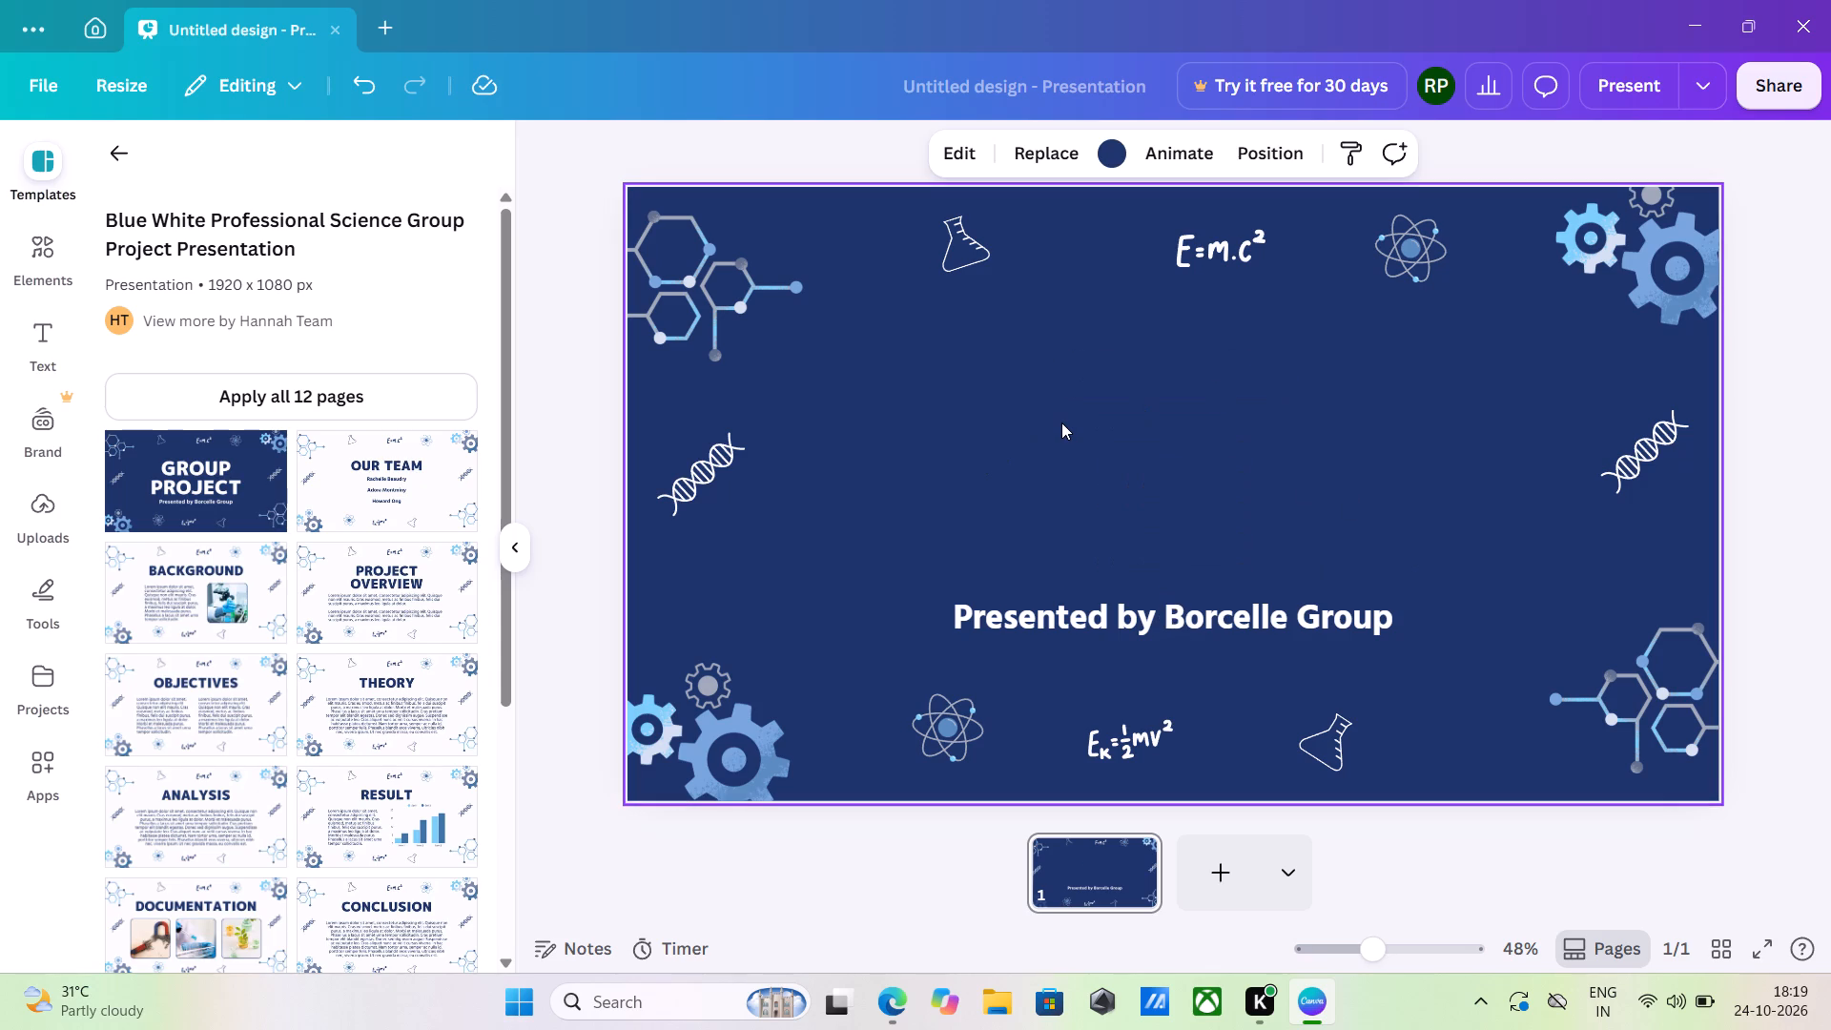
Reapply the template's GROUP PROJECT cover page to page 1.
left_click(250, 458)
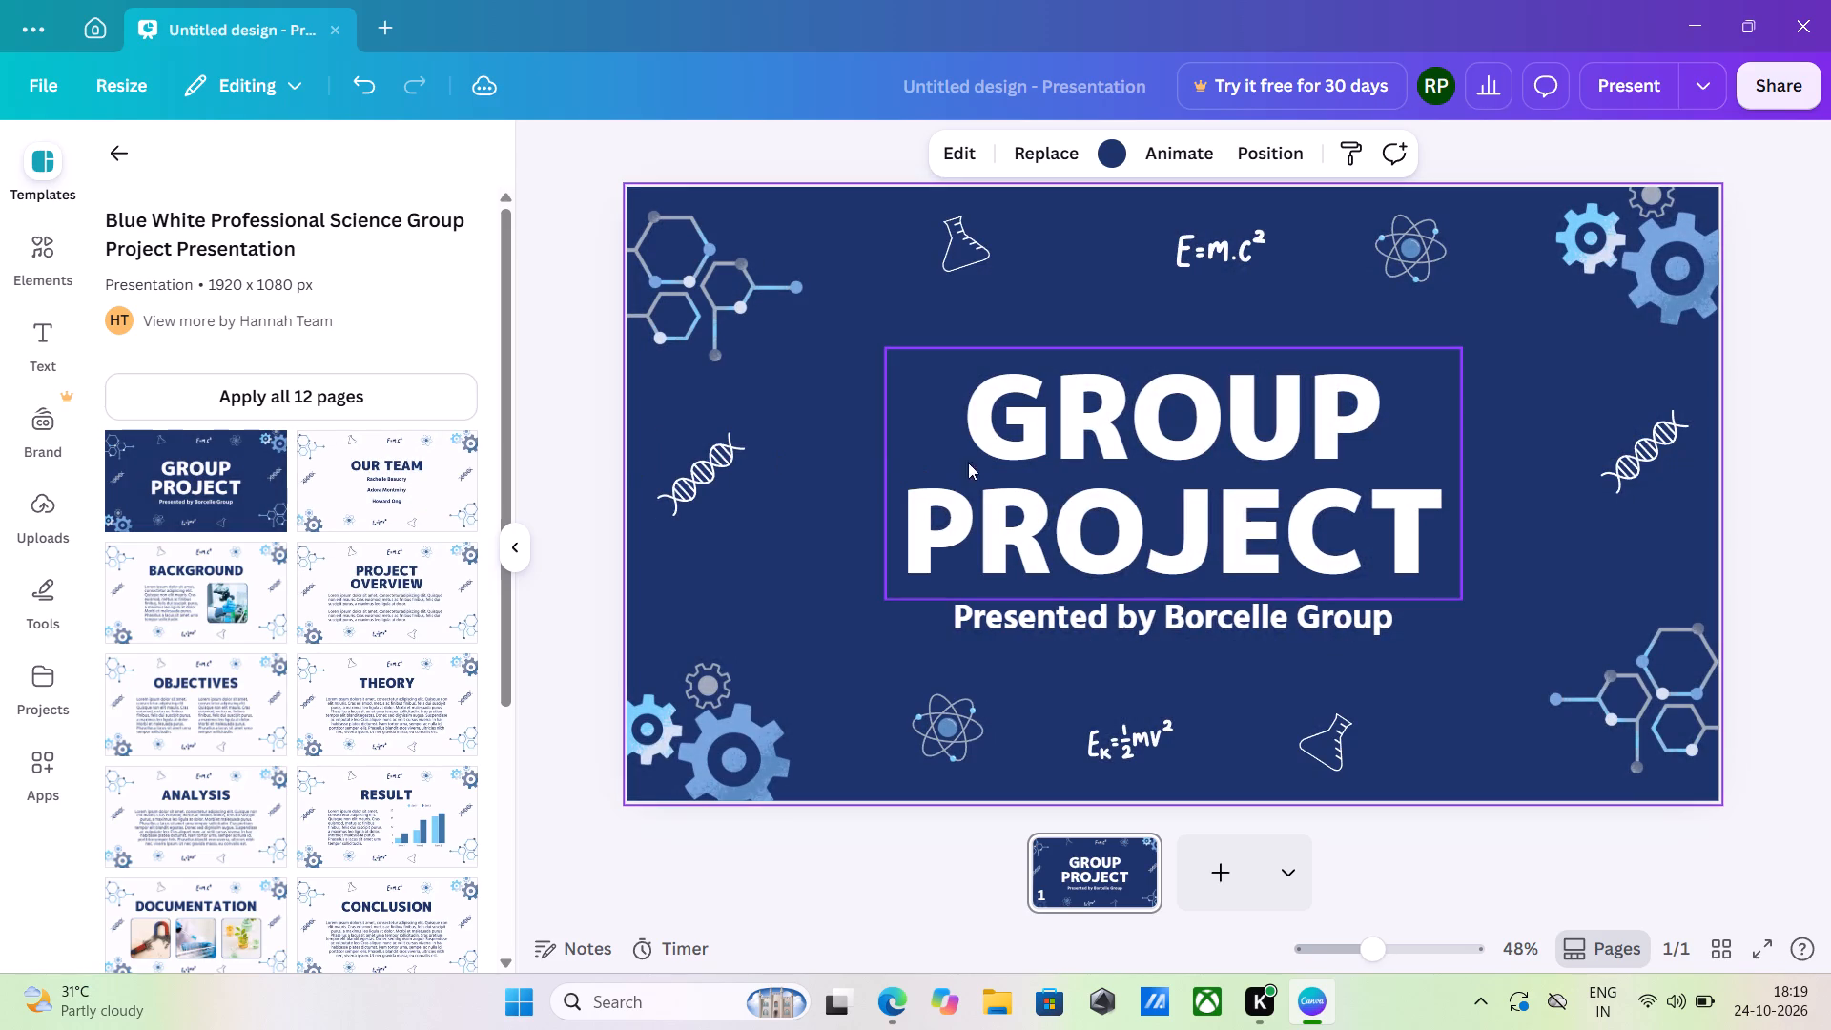
Replace the GROUP PROJECT title on the cover page with a blue square containing the text SEMICONDUCTOR.
left_click(1026, 424)
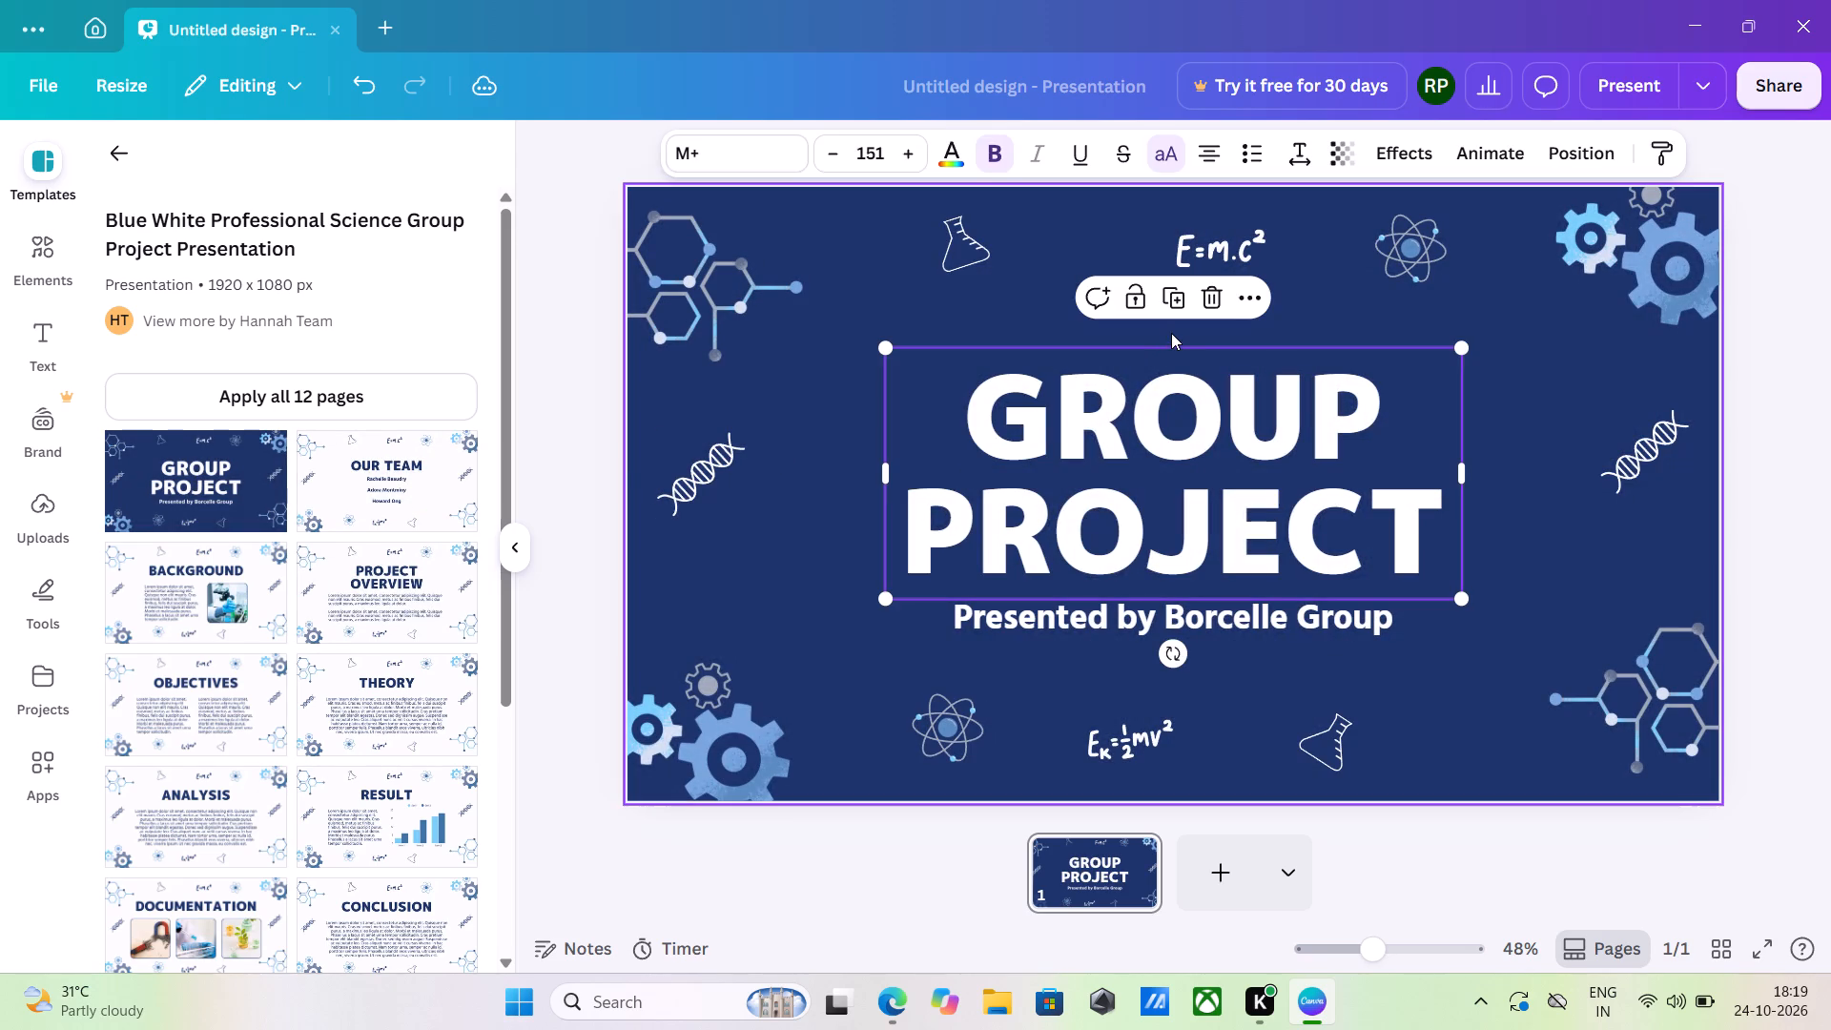
key("BackSpace")
key("r")
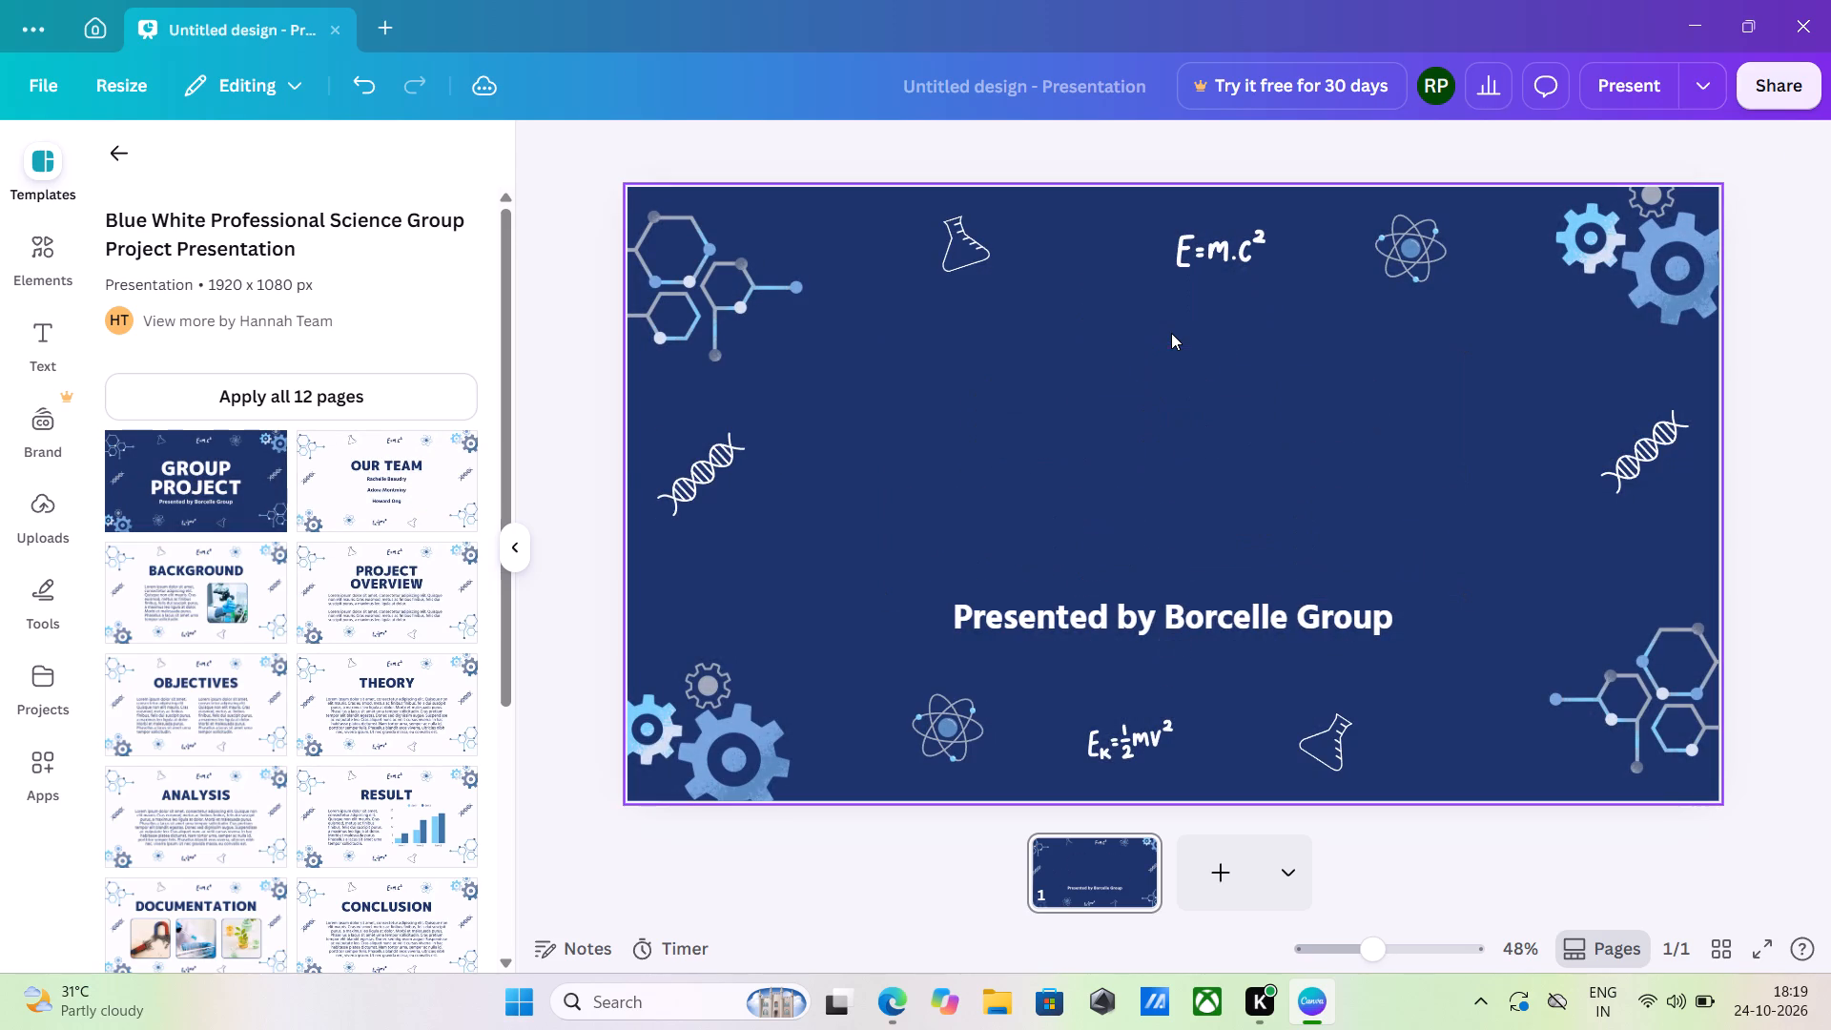
key("r")
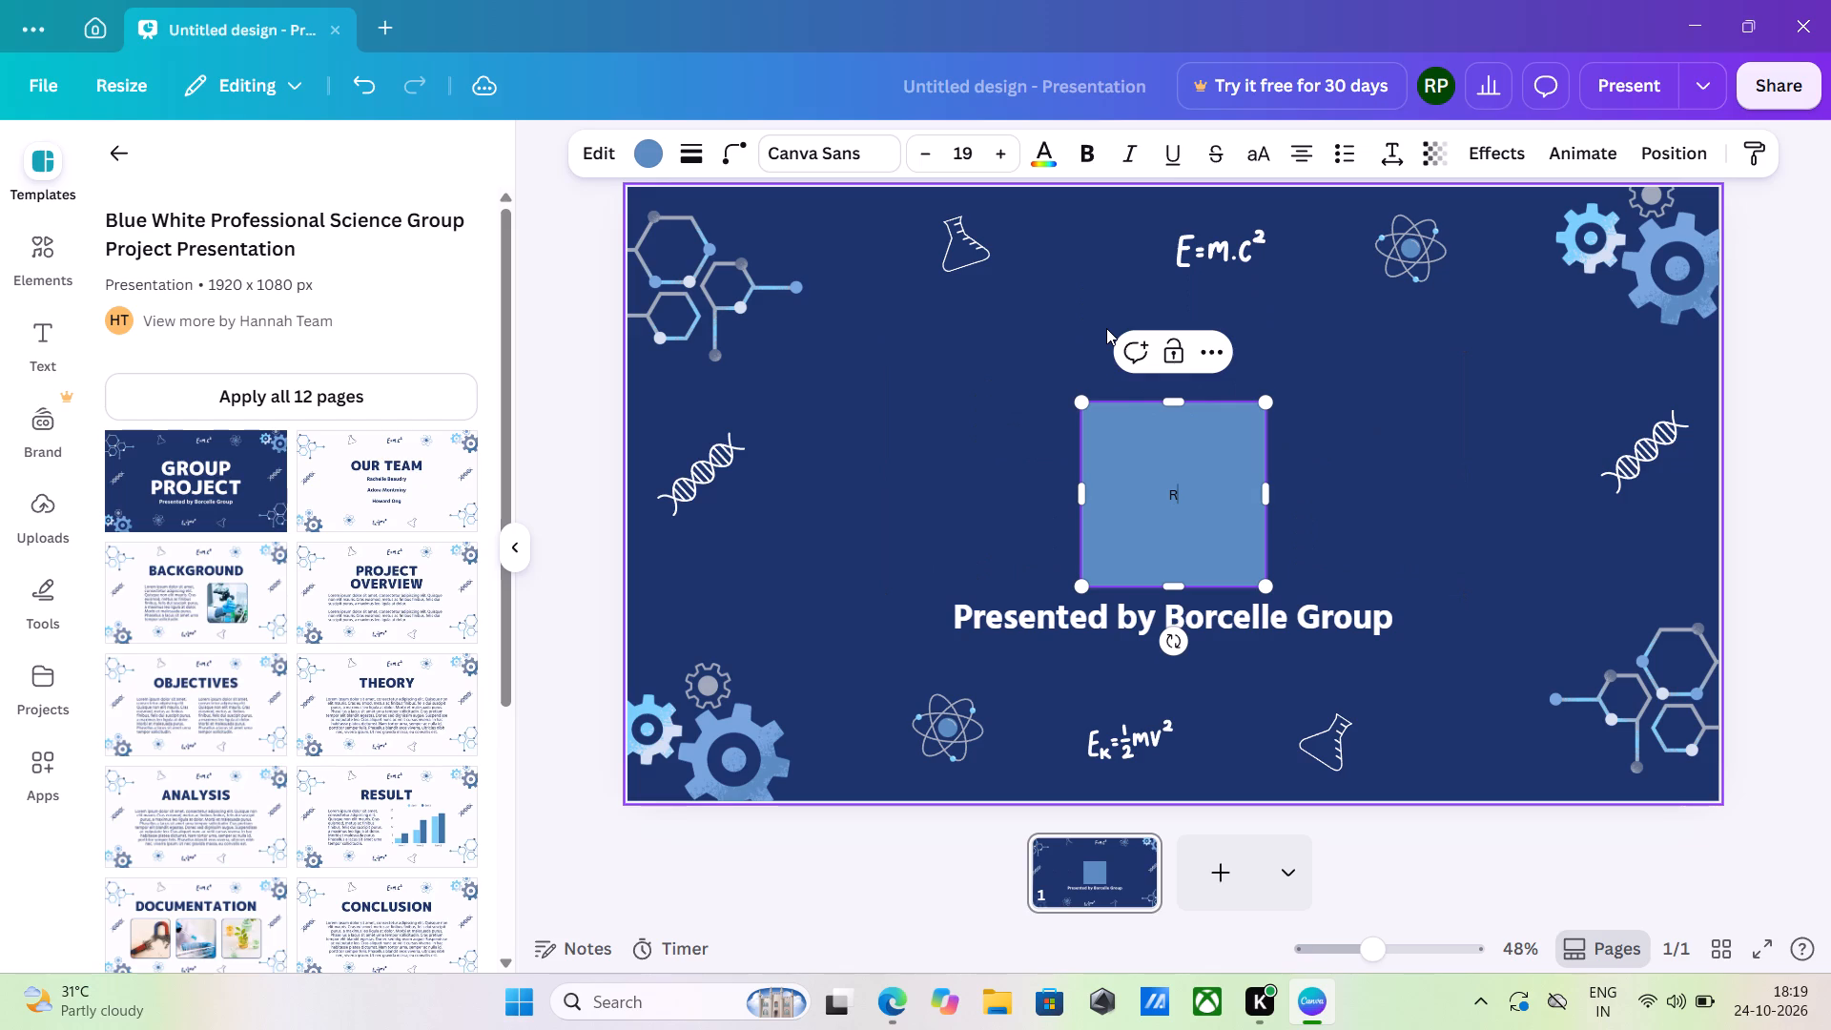
key("BackSpace")
key("BackSpace")
type("SEMICOND")
key("u")
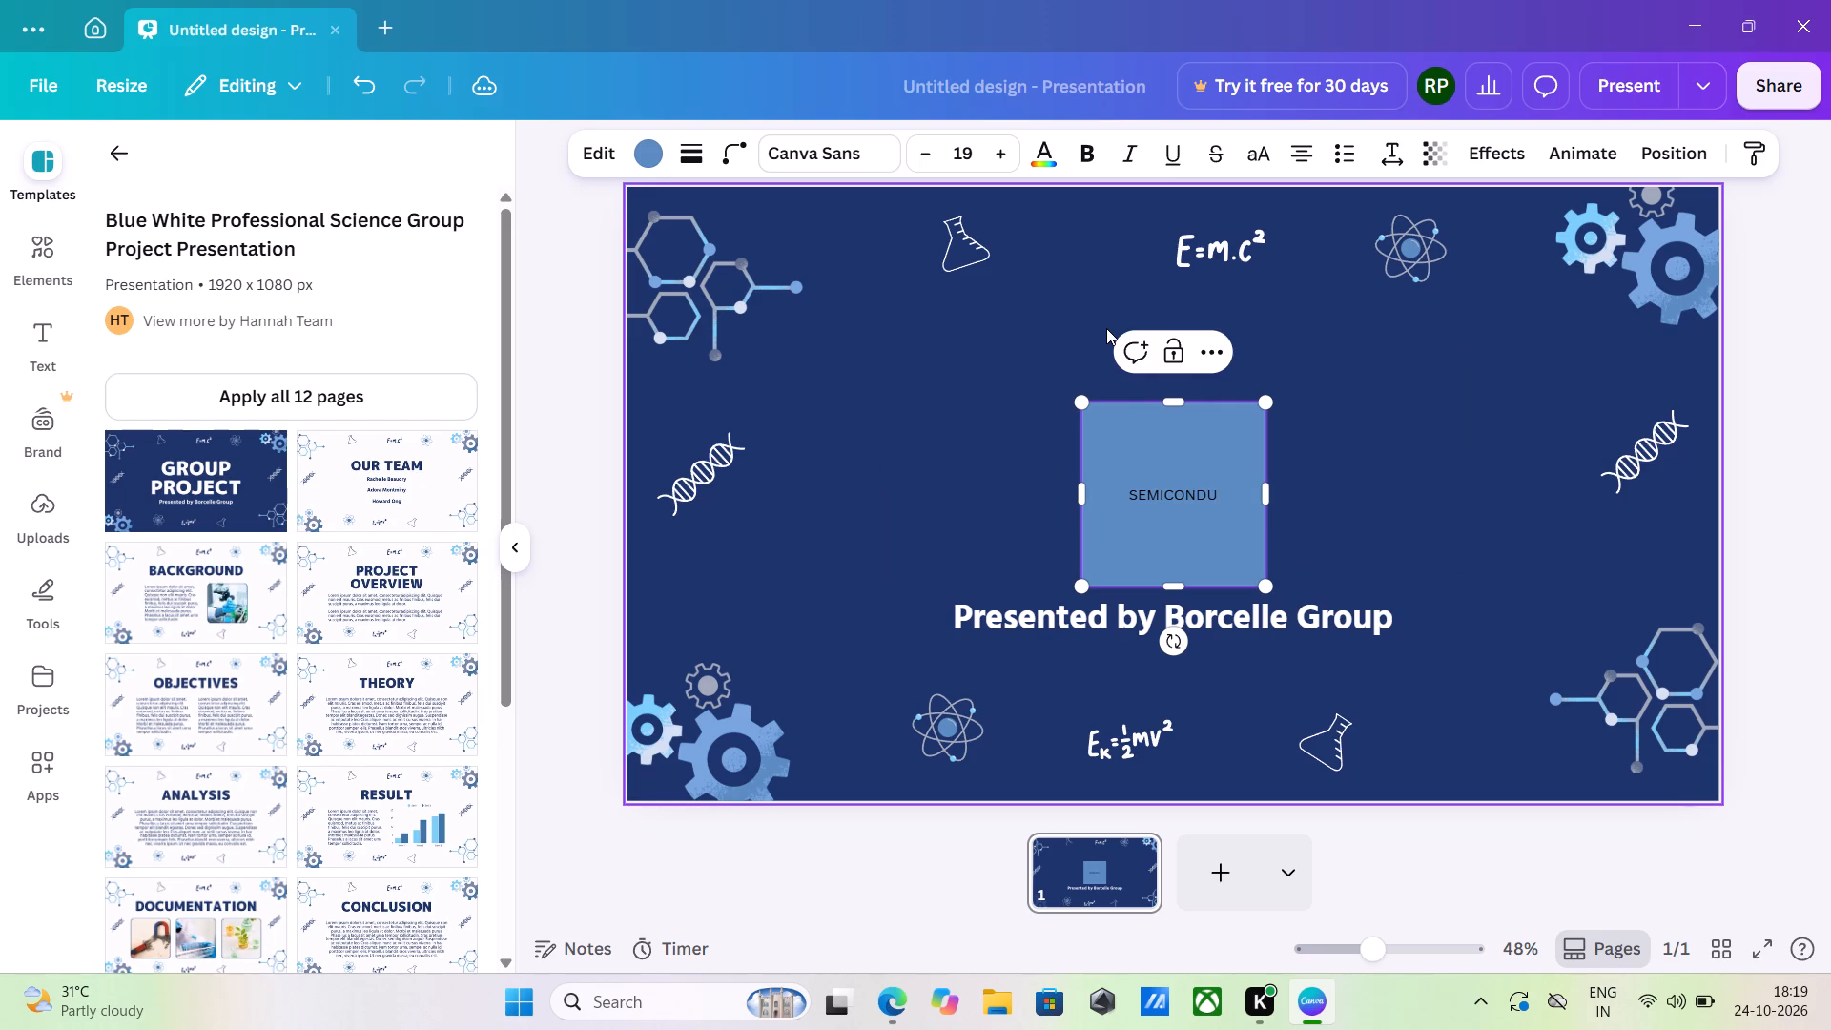
type("CTOR")
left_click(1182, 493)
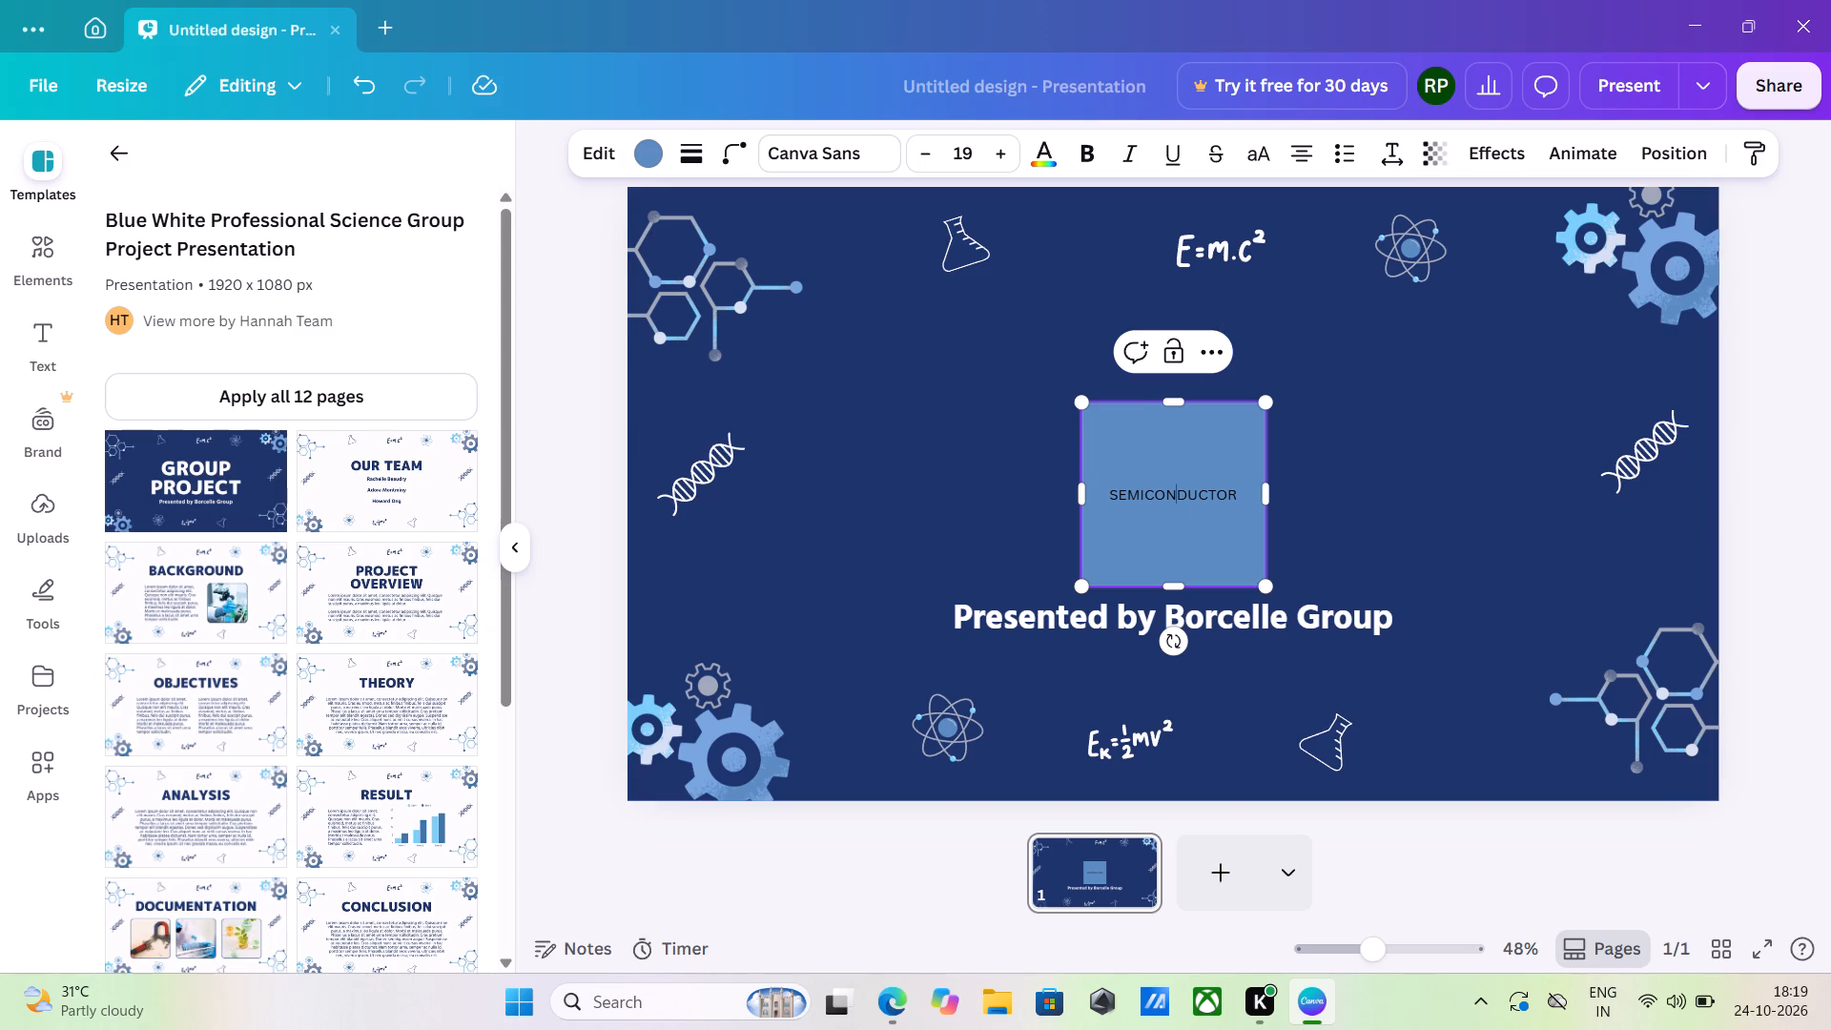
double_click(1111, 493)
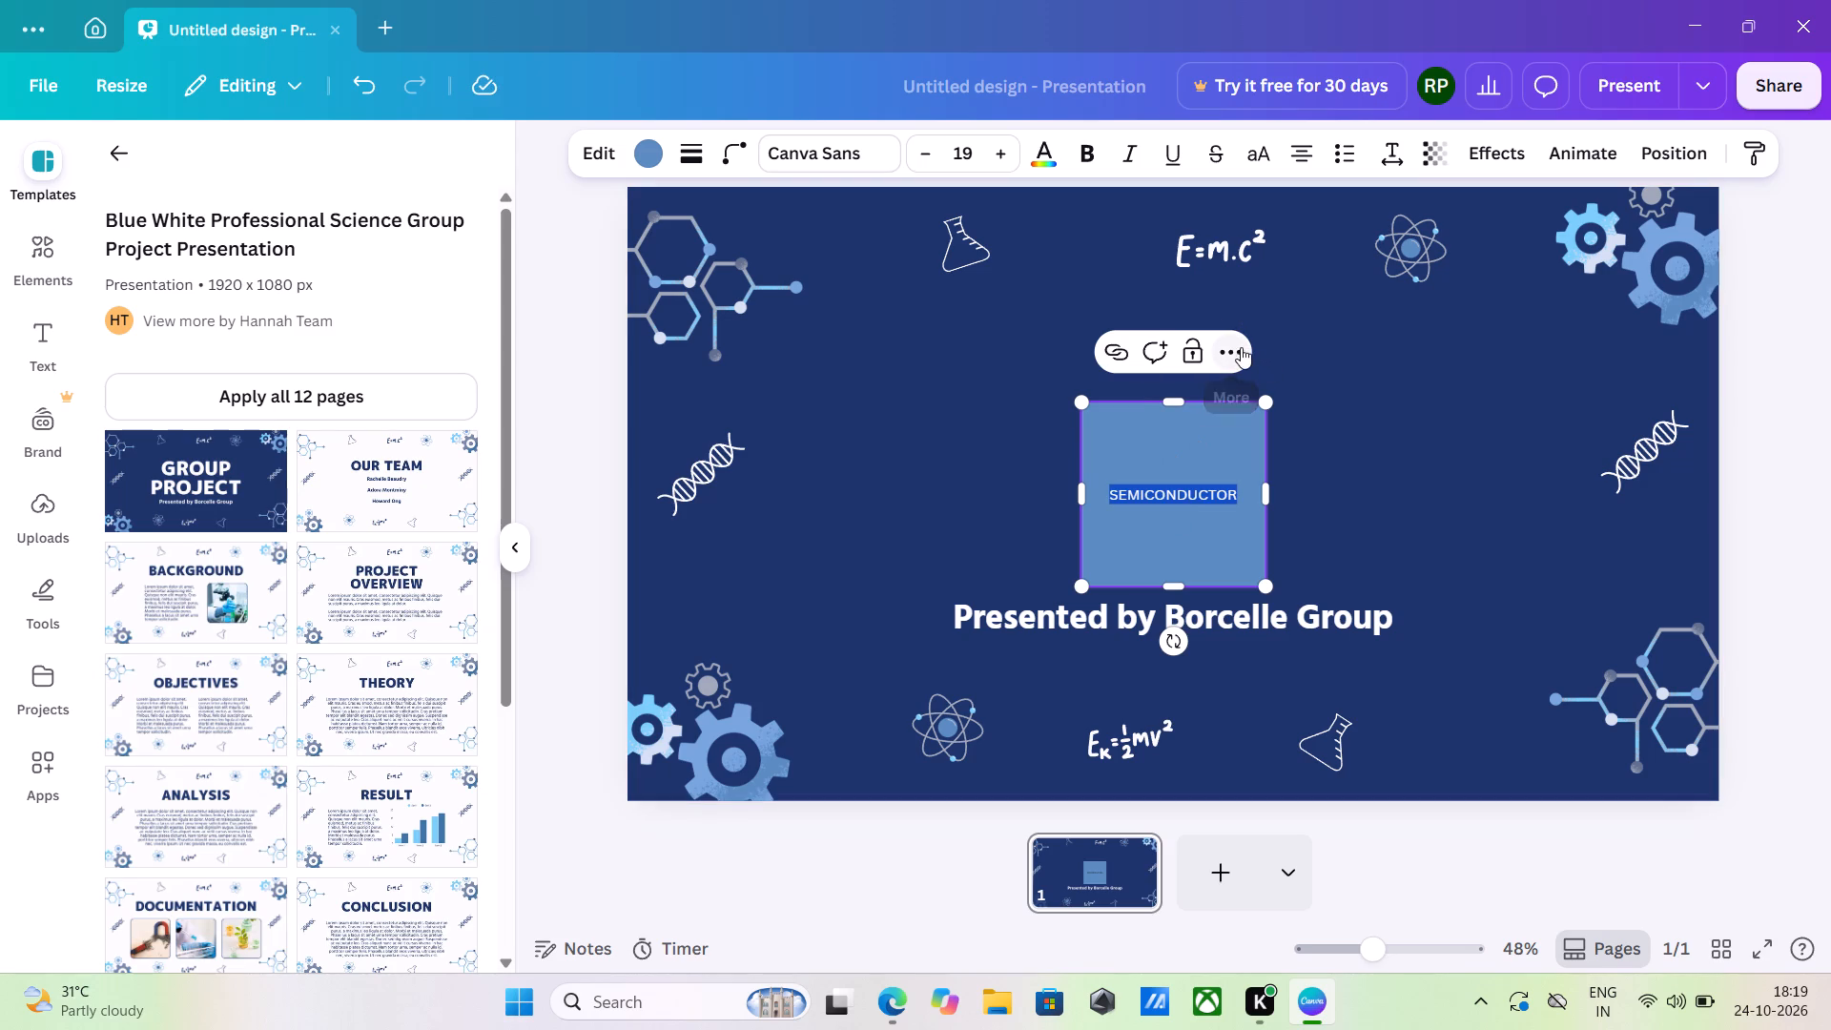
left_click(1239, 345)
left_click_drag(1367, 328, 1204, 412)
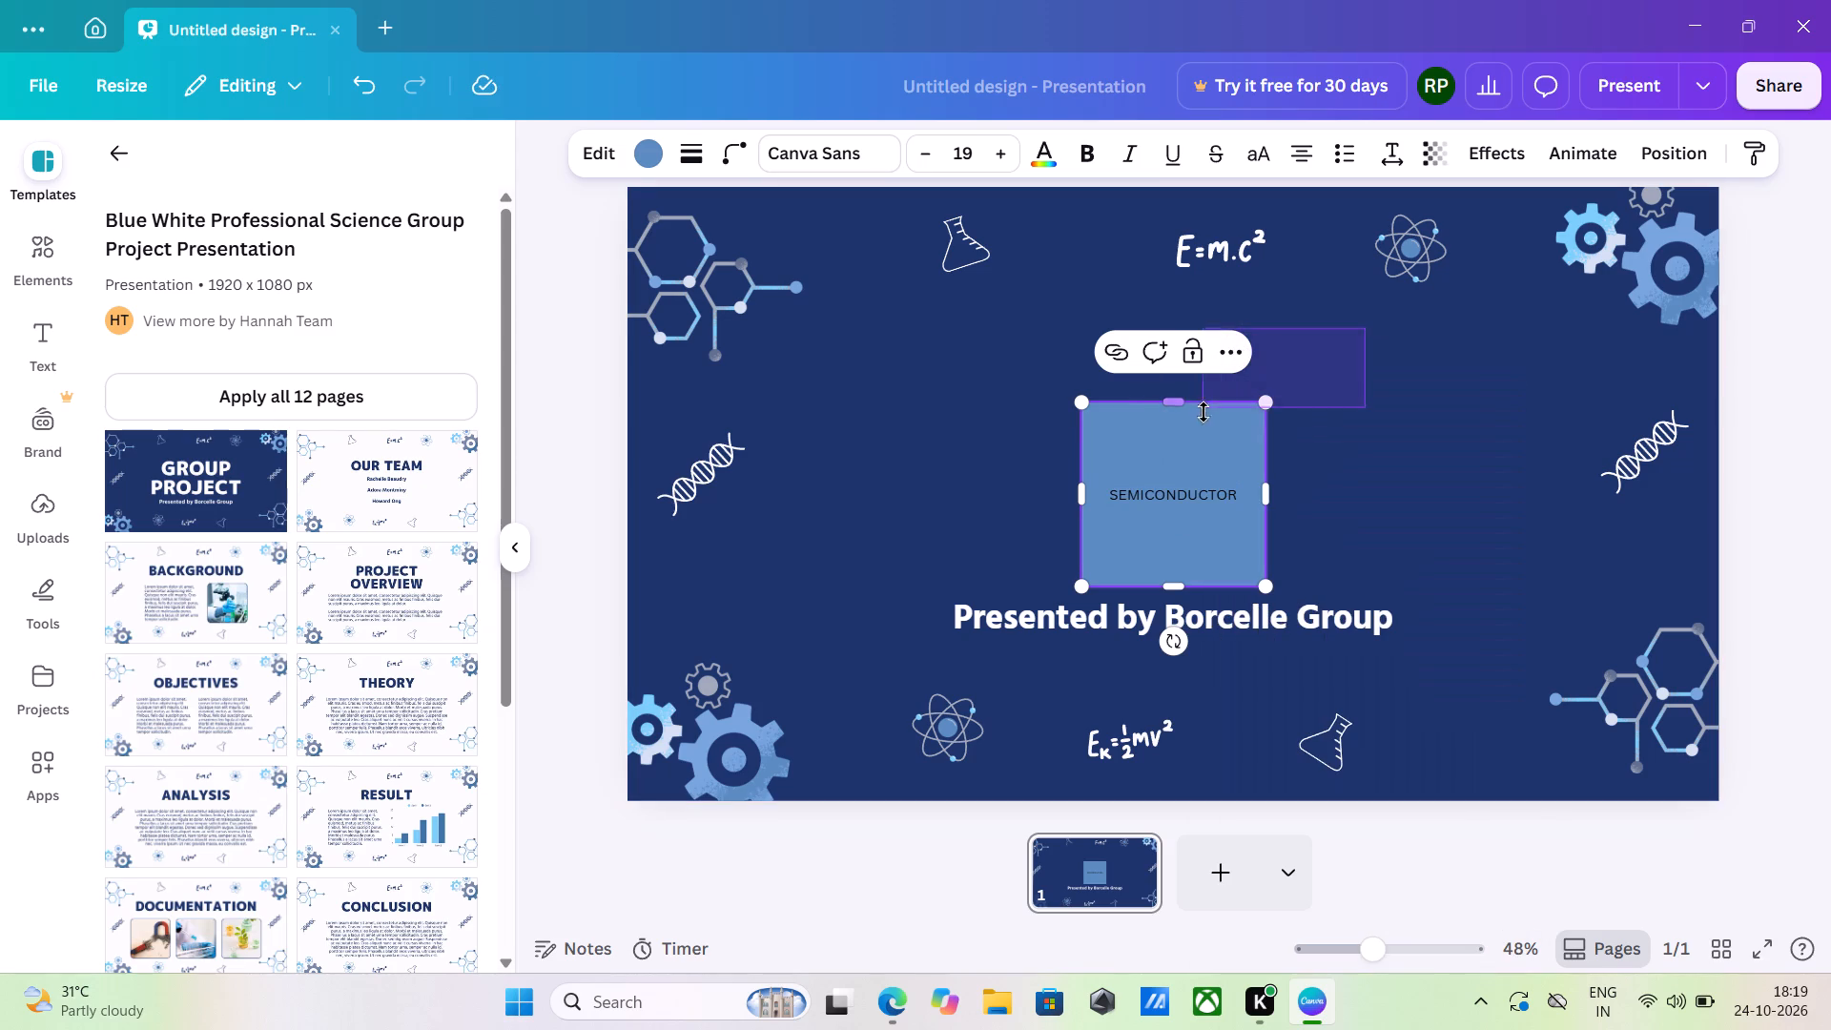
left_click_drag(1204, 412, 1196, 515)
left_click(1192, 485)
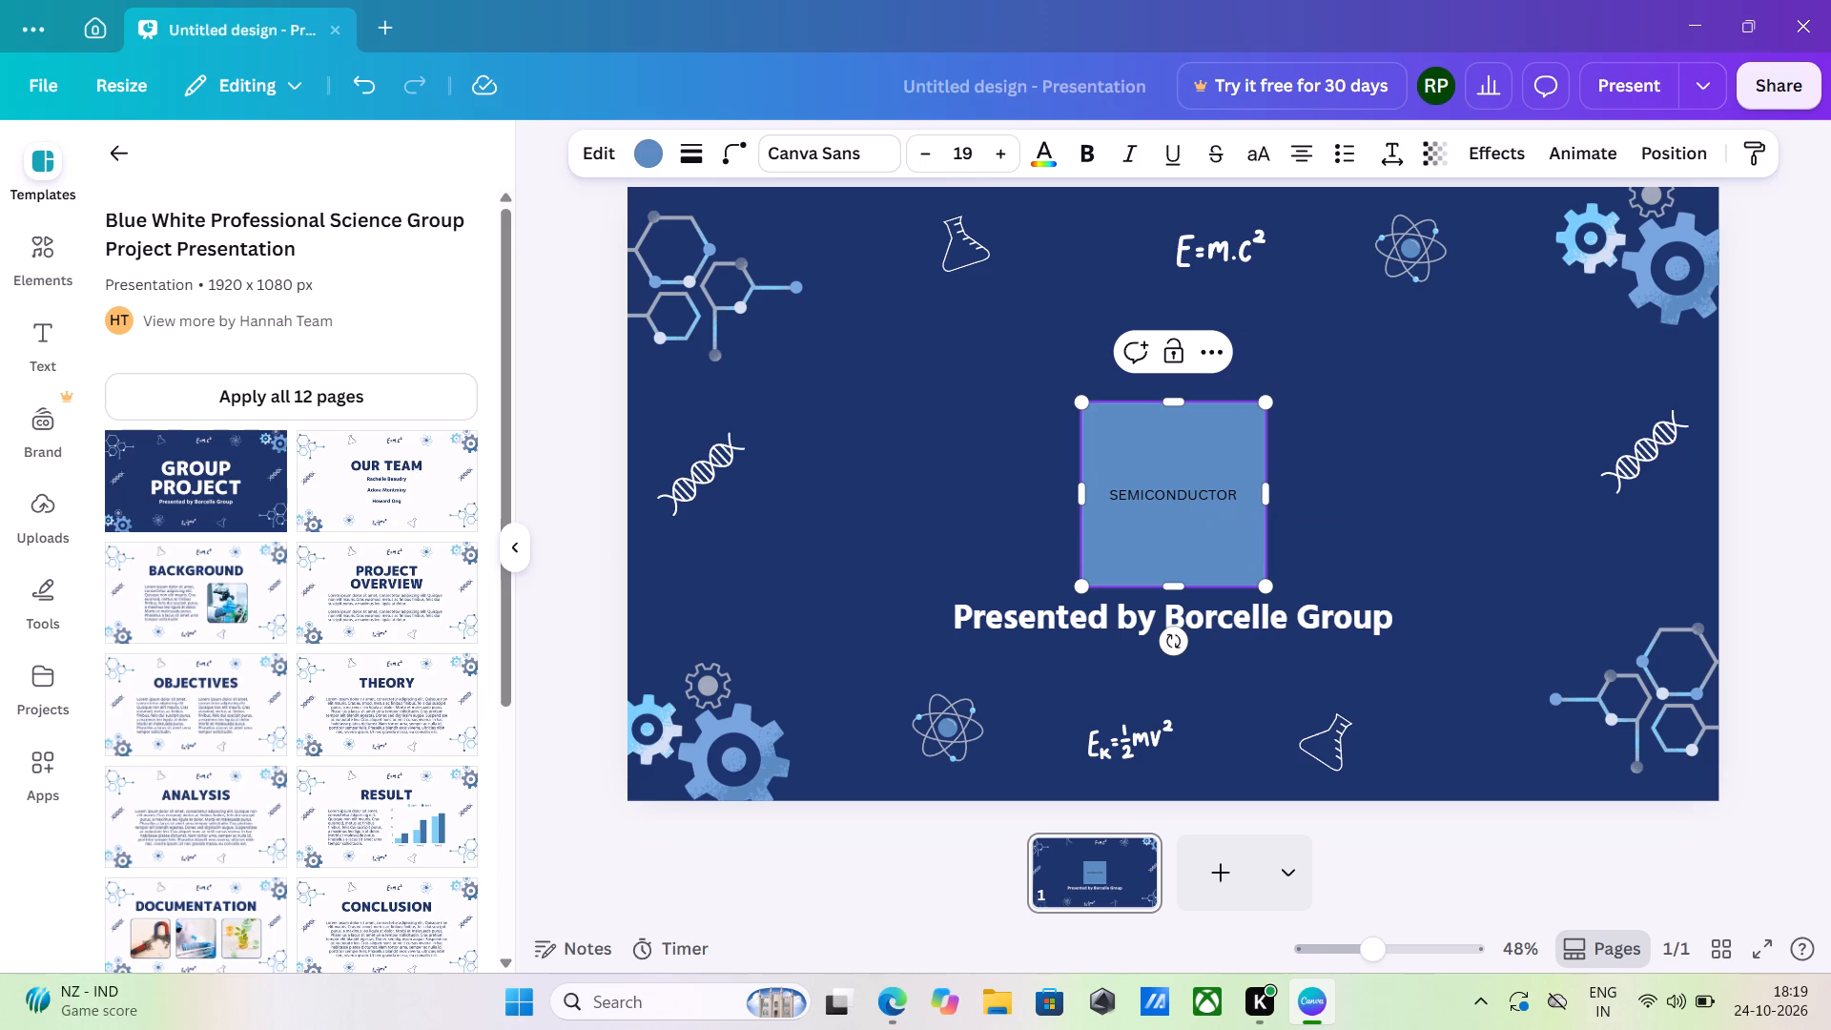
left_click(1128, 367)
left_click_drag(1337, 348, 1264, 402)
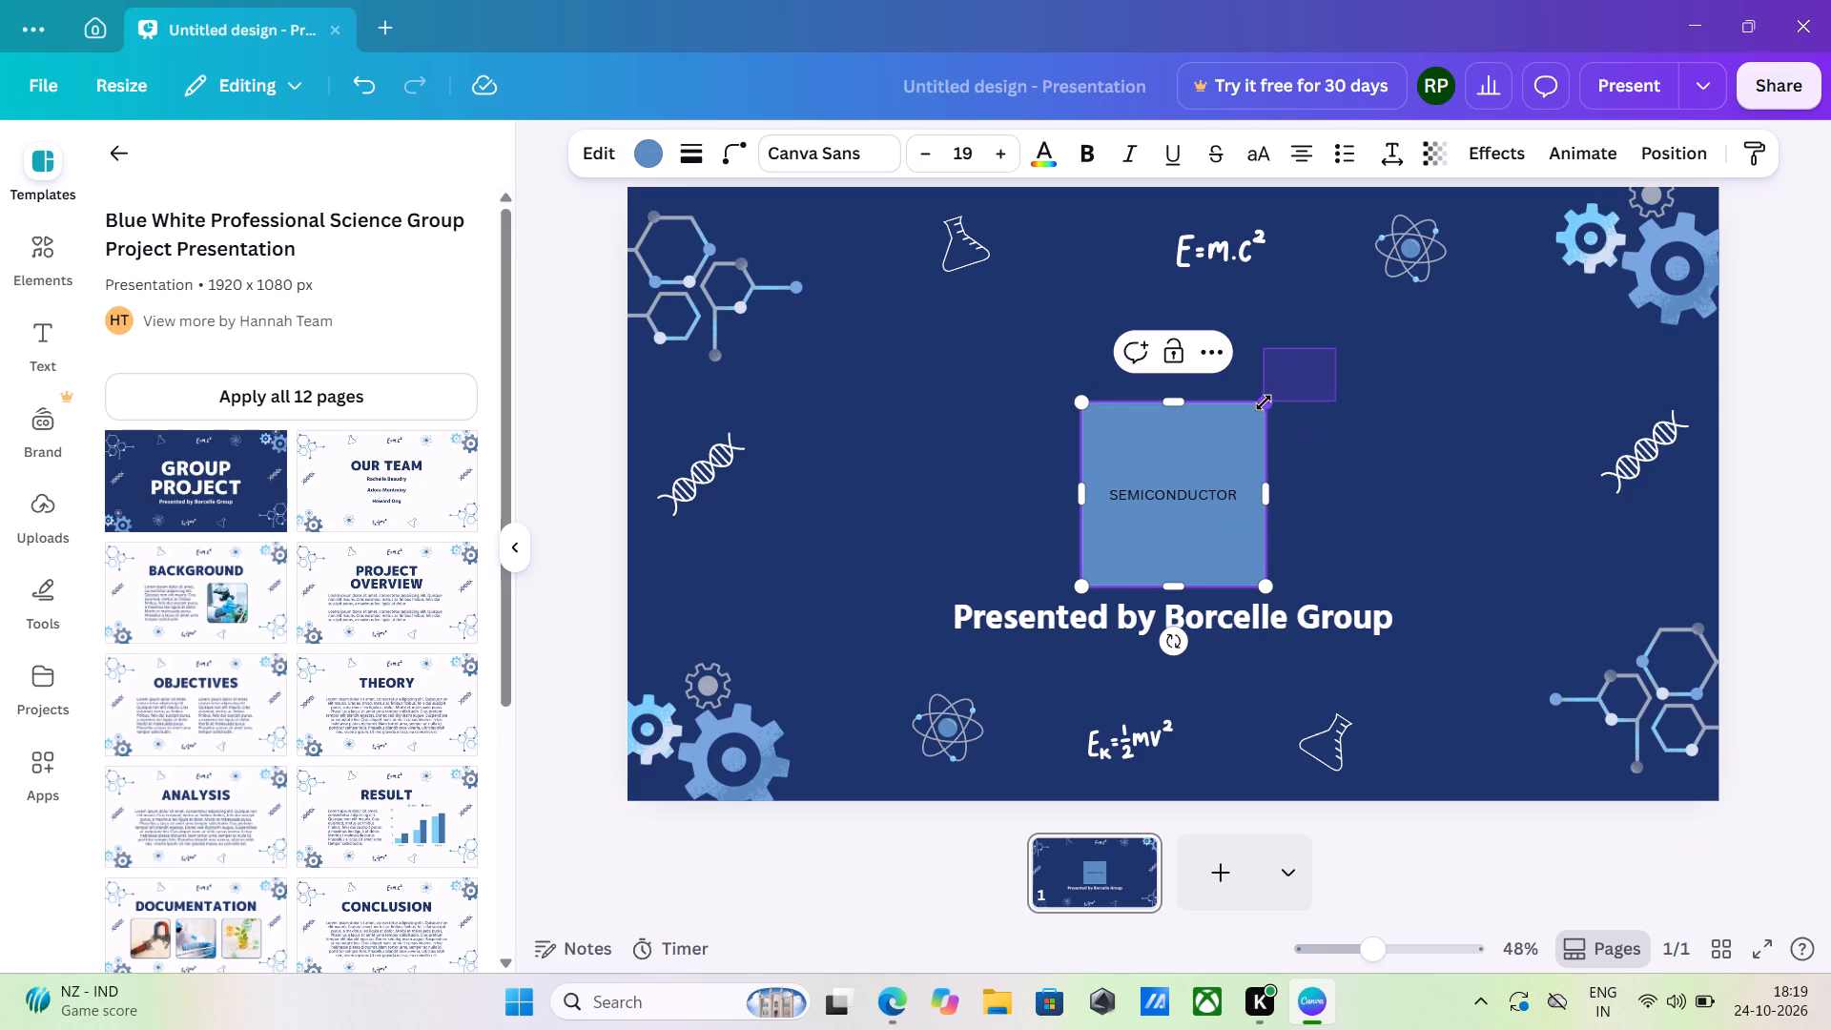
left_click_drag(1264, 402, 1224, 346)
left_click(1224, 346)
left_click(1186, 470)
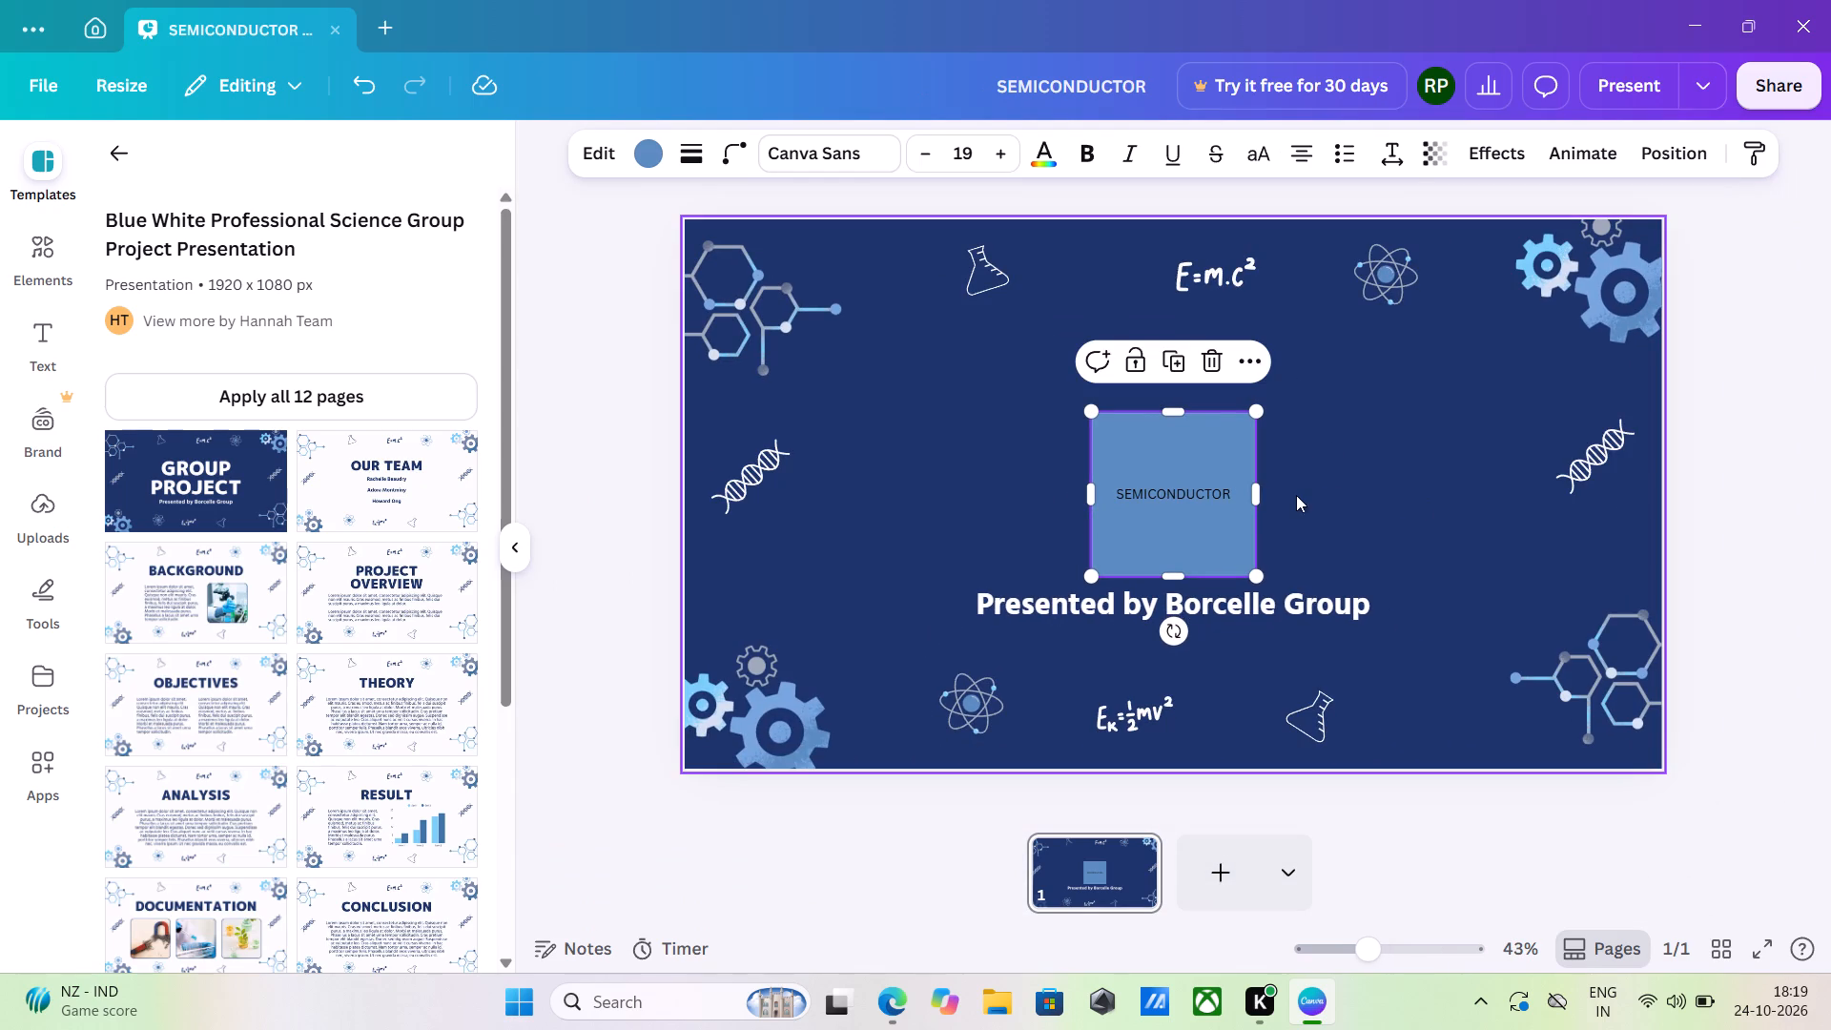
Widen the blue SEMICONDUCTOR square on both sides and extend its top edge up to the E=m.c² formula.
left_click(1257, 484)
left_click_drag(1257, 484, 1362, 481)
left_click(1091, 490)
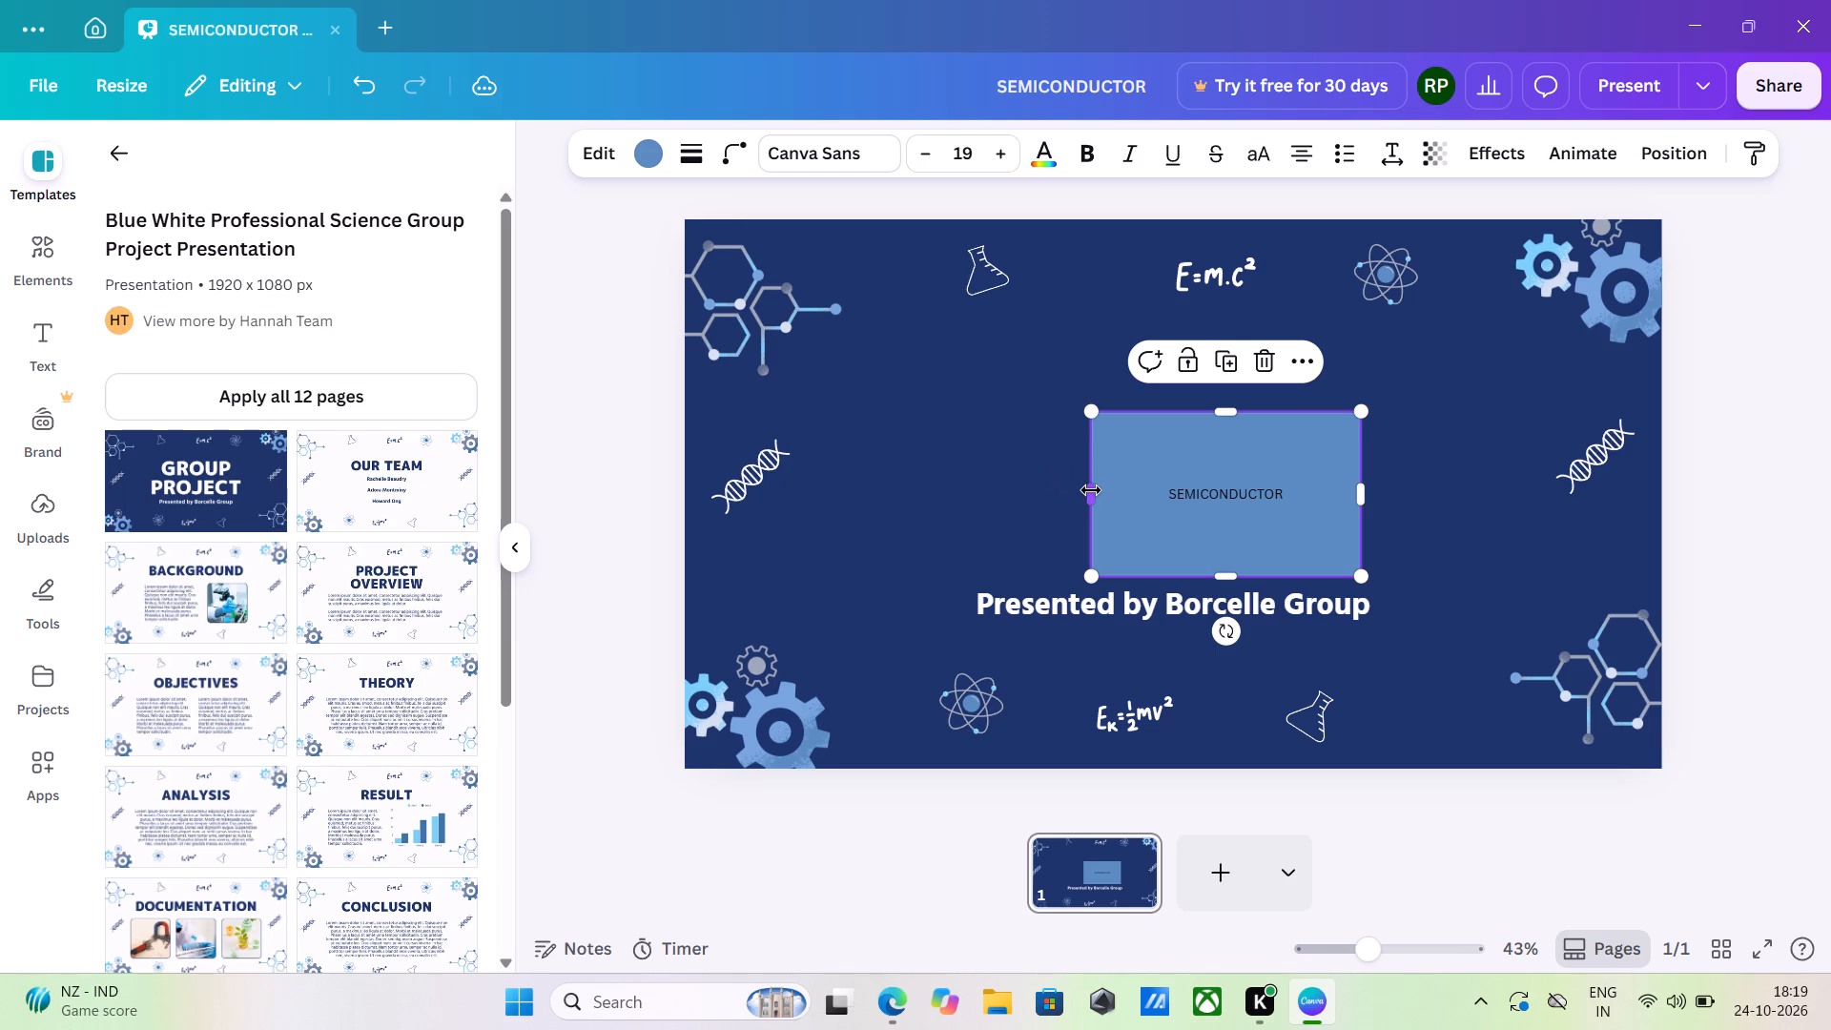
left_click_drag(1091, 490, 1005, 478)
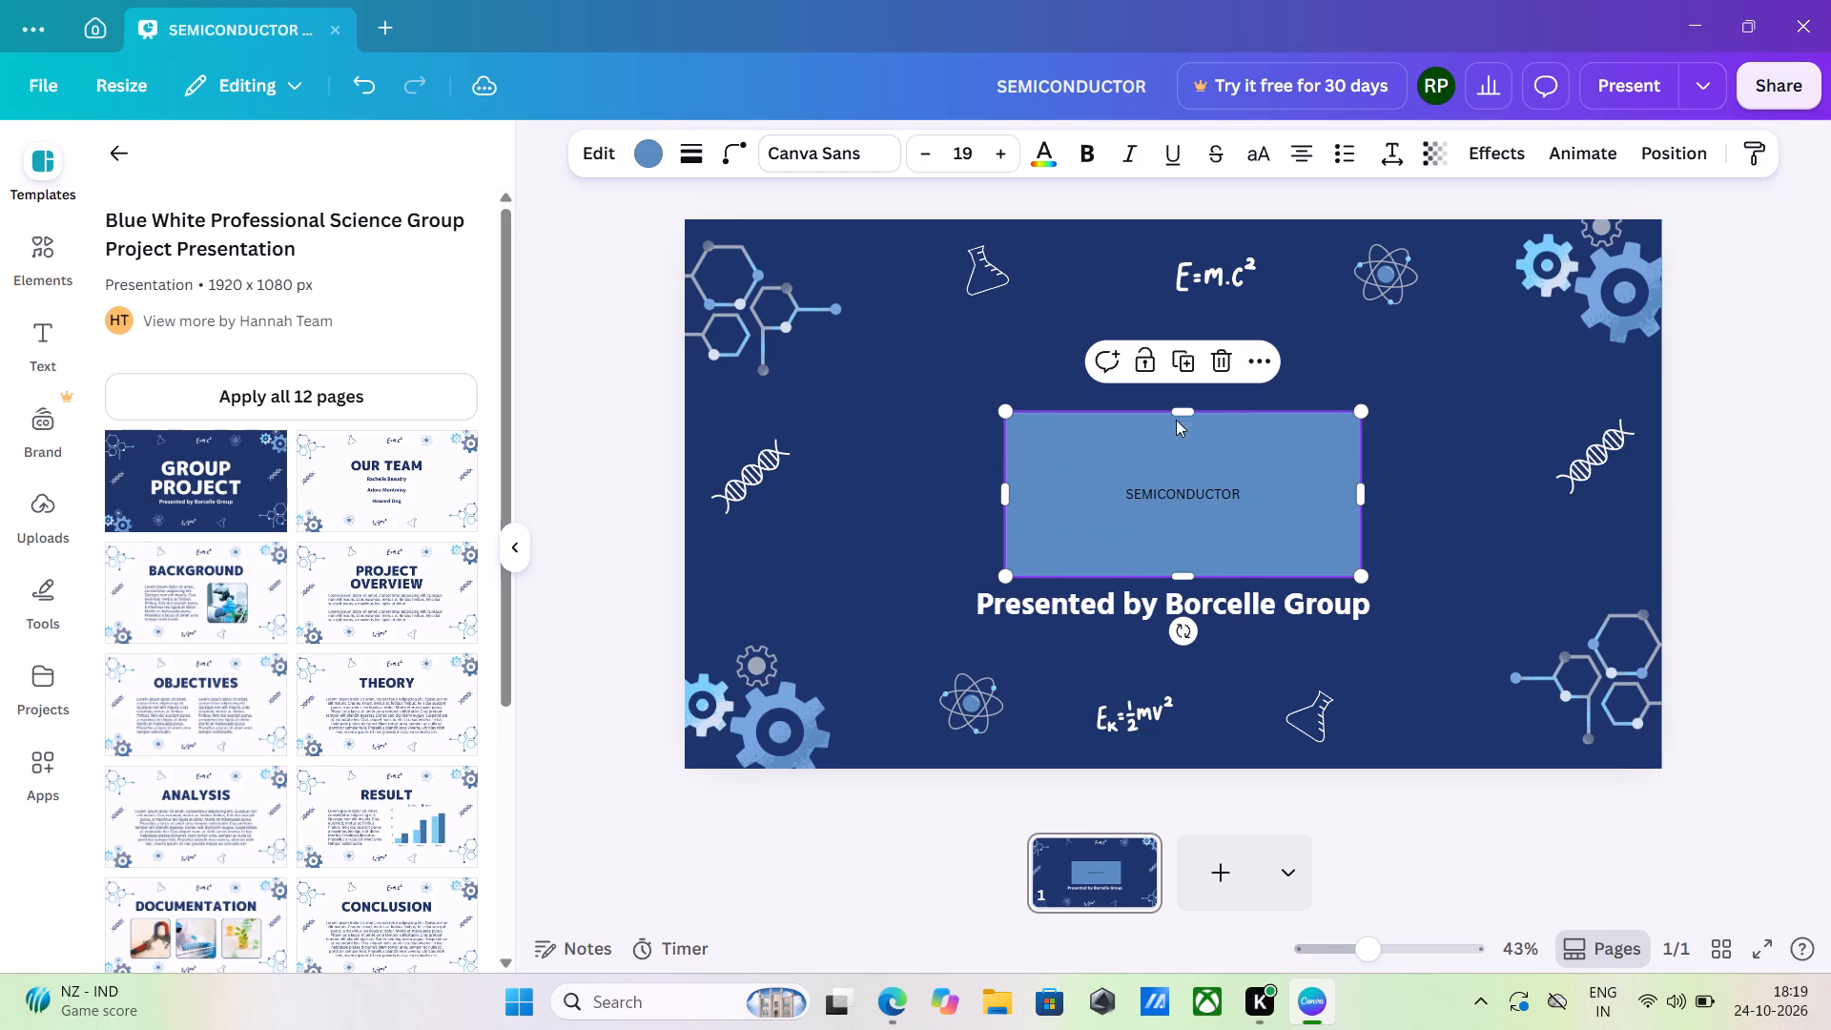
left_click(1188, 416)
left_click_drag(1188, 416, 1198, 301)
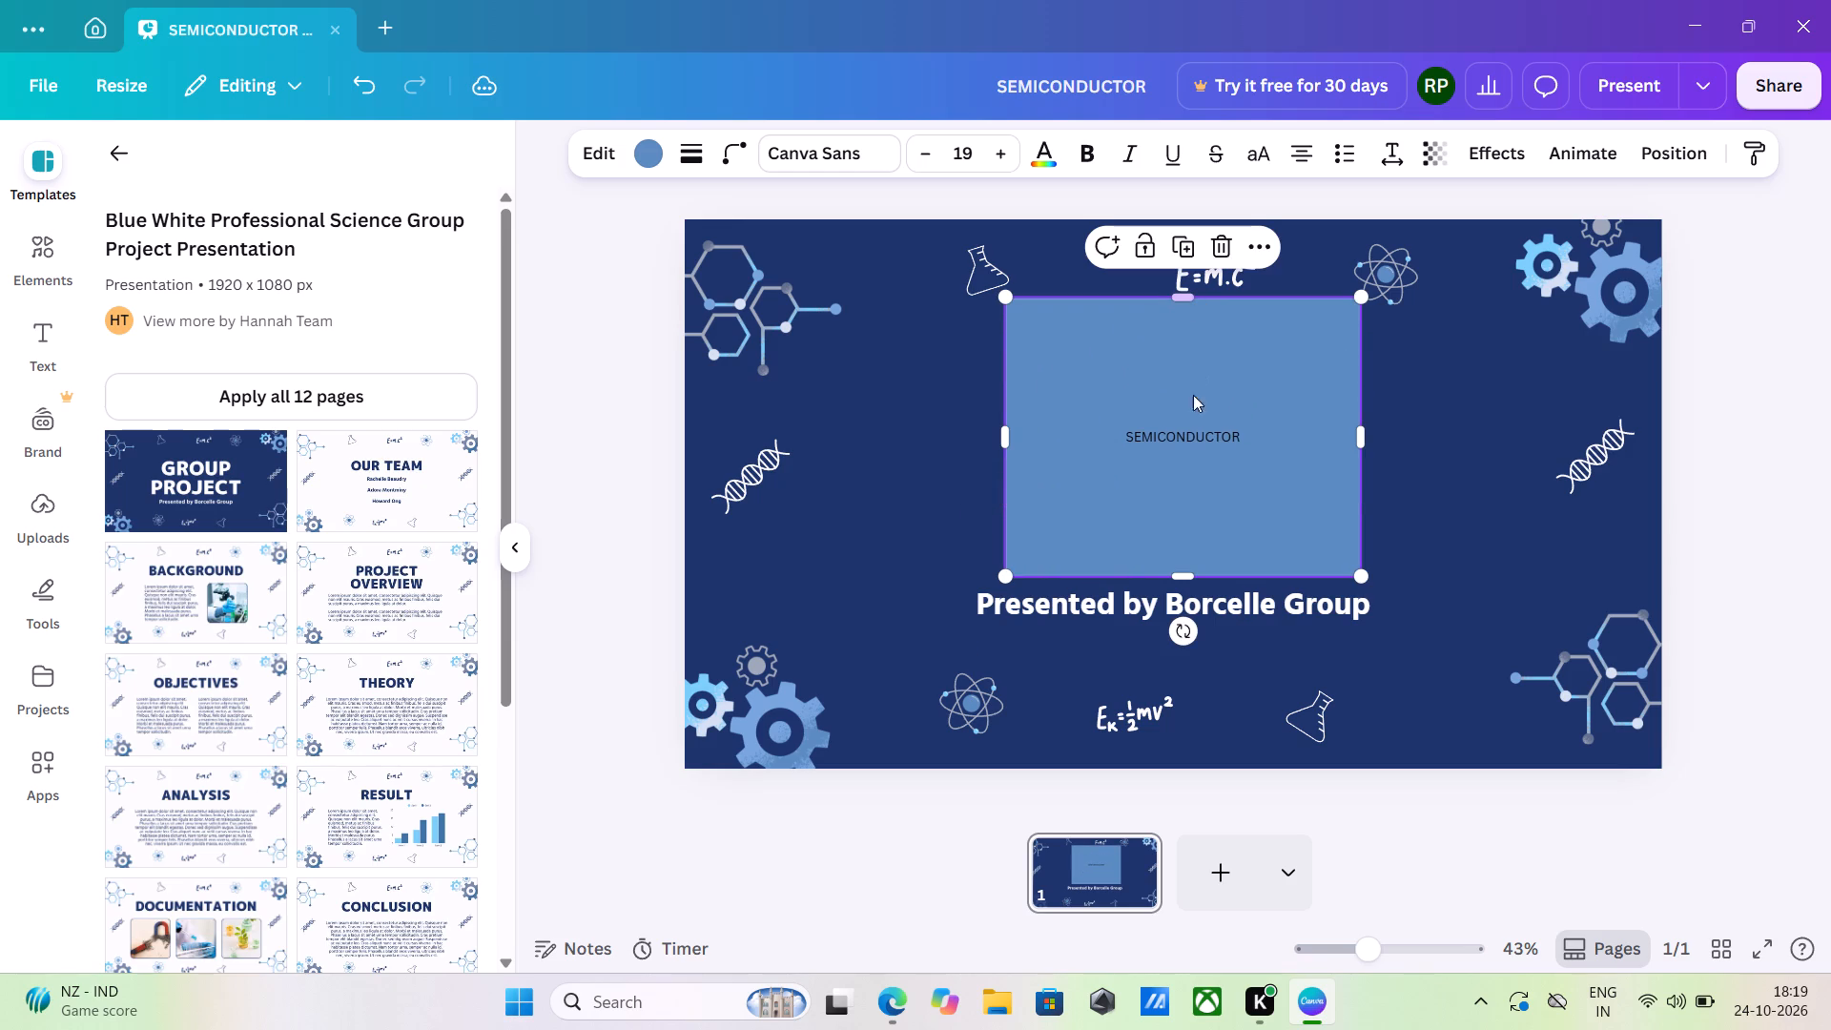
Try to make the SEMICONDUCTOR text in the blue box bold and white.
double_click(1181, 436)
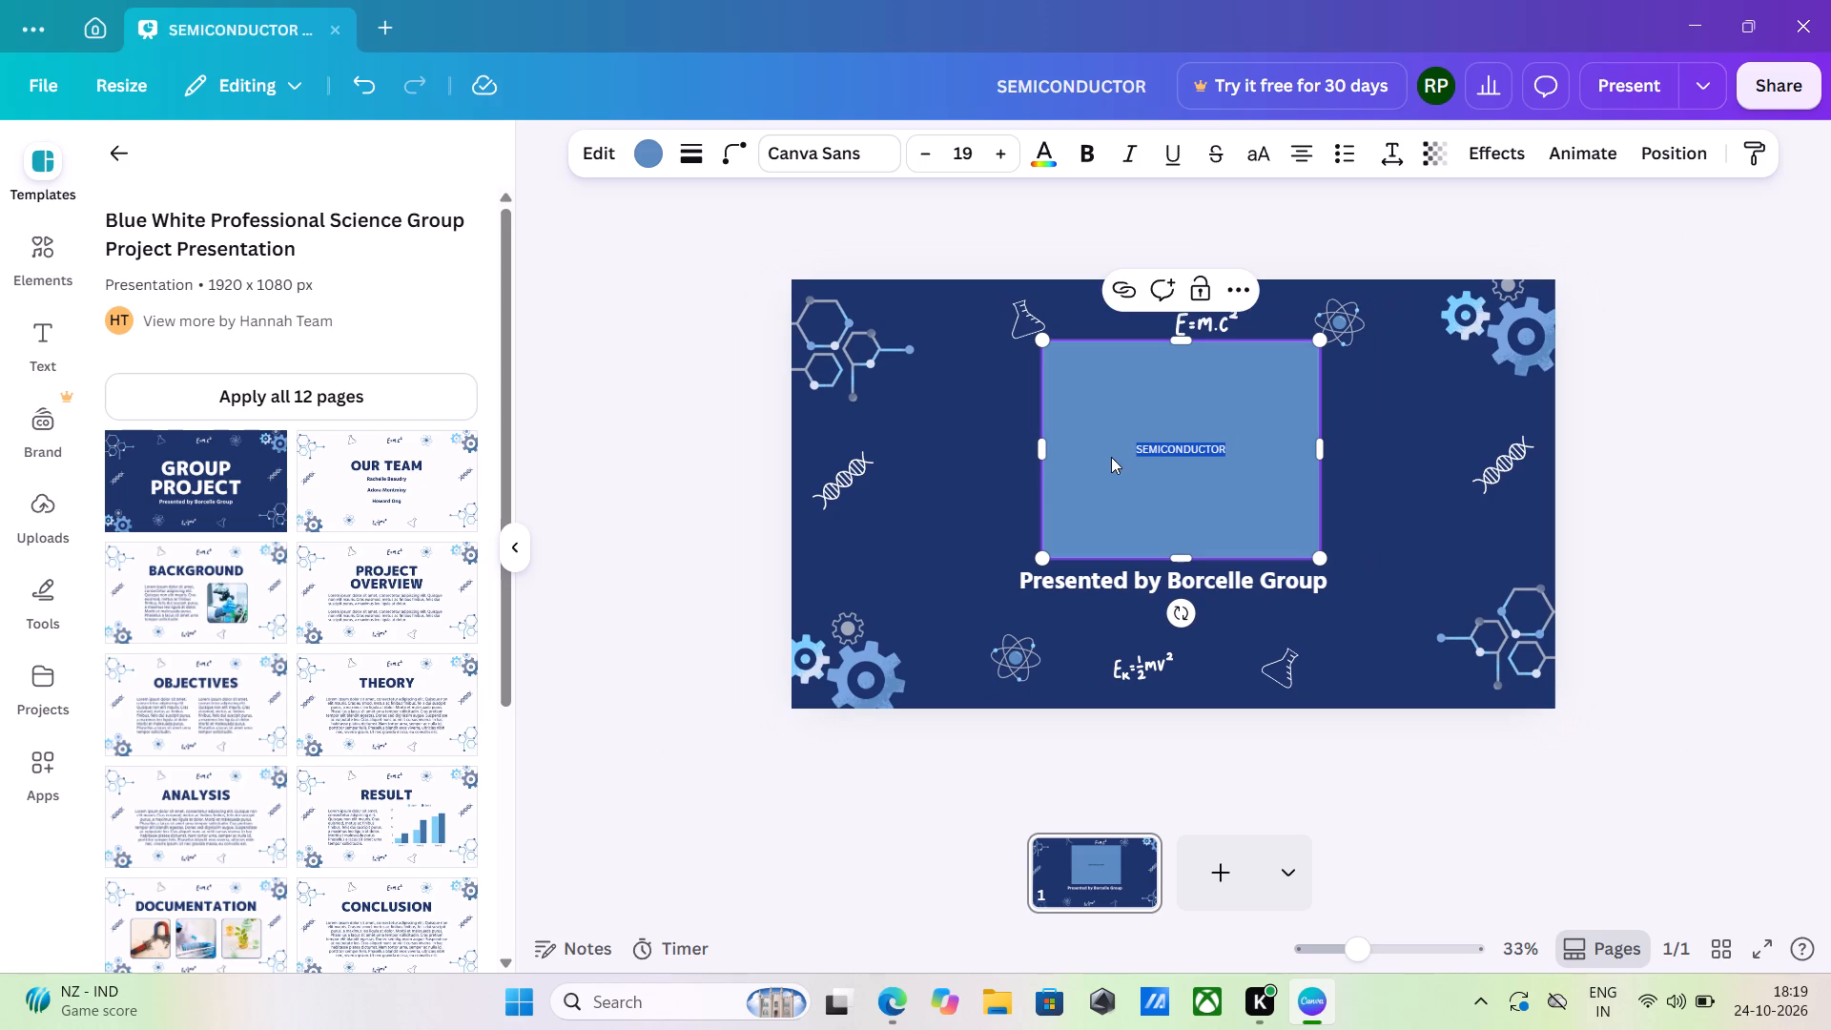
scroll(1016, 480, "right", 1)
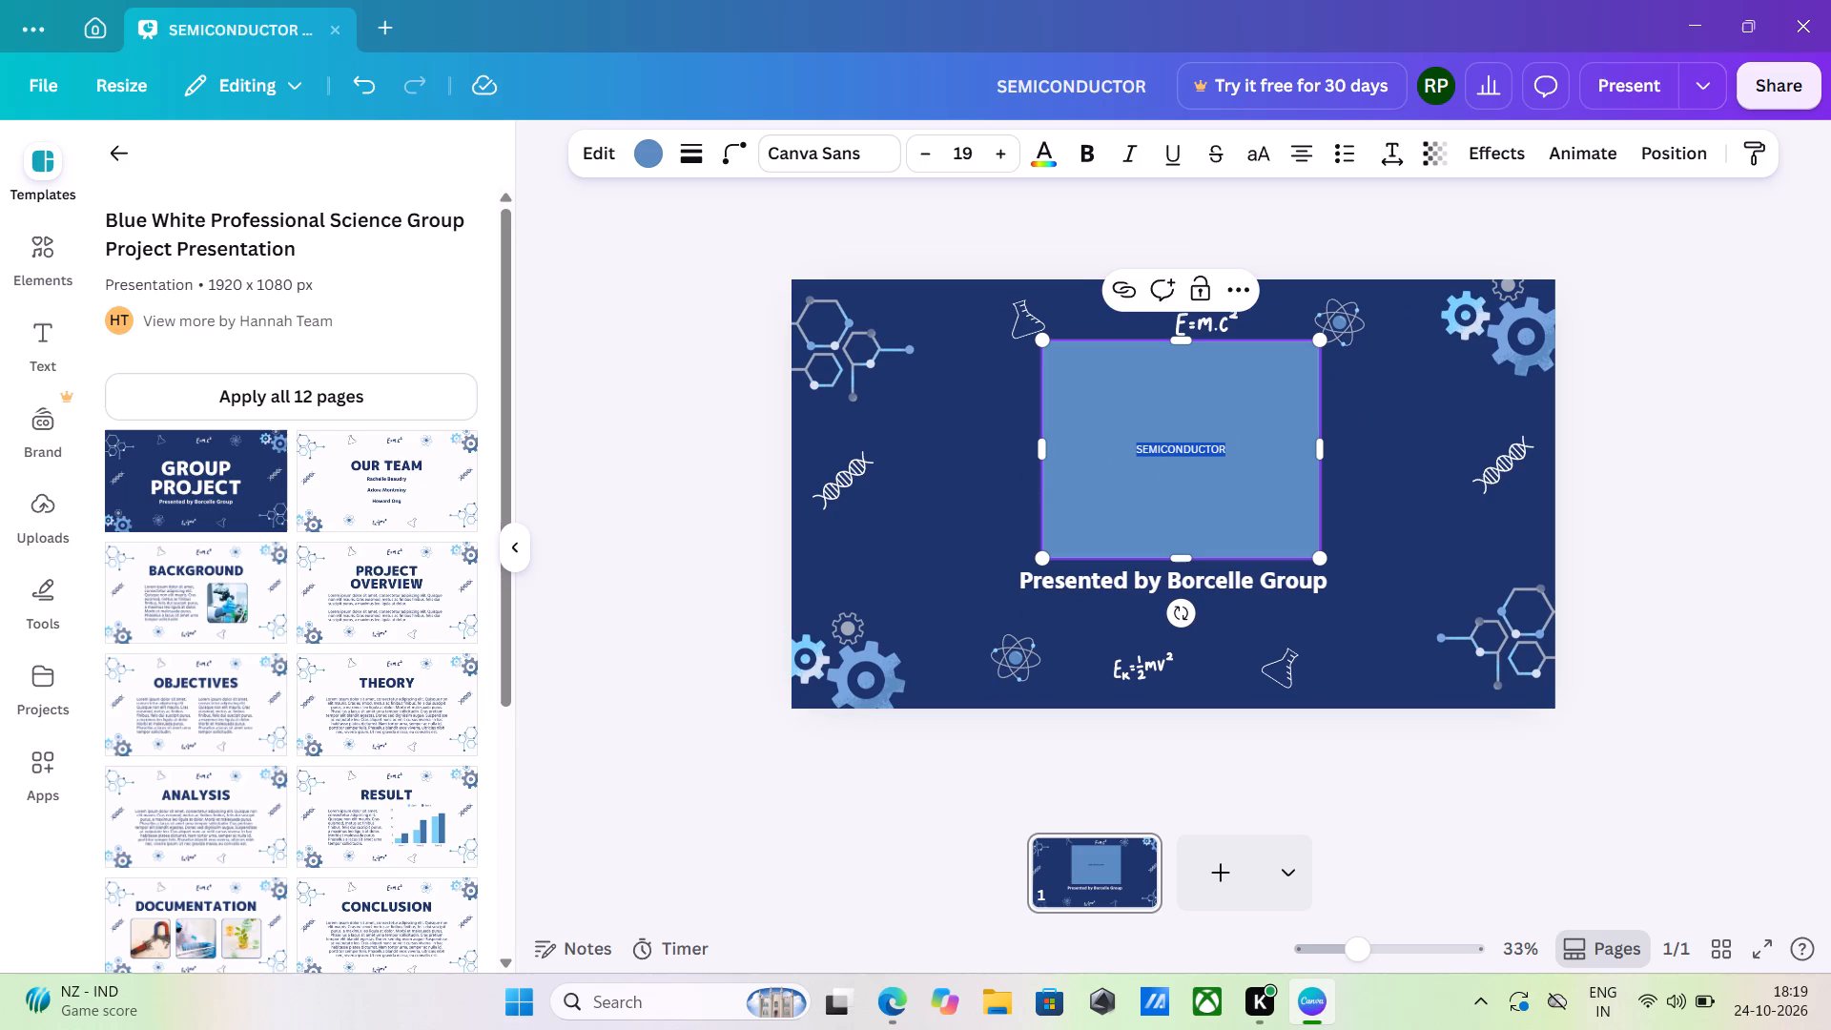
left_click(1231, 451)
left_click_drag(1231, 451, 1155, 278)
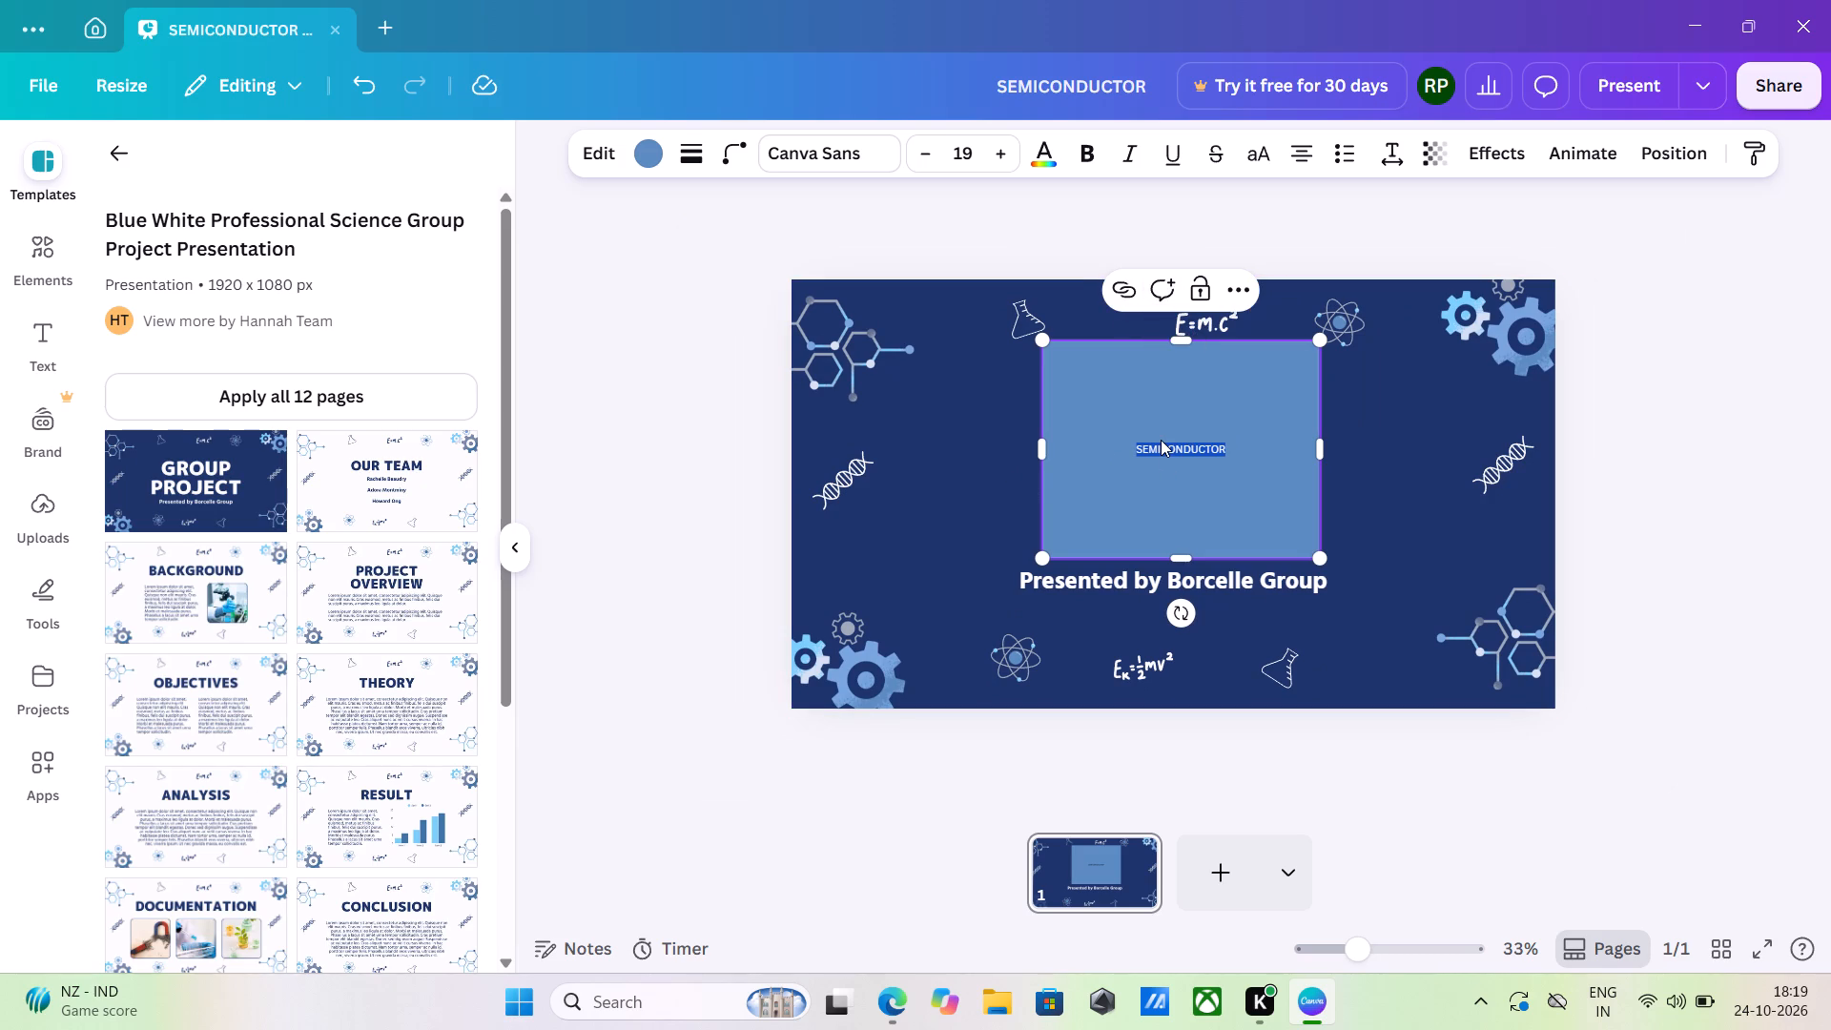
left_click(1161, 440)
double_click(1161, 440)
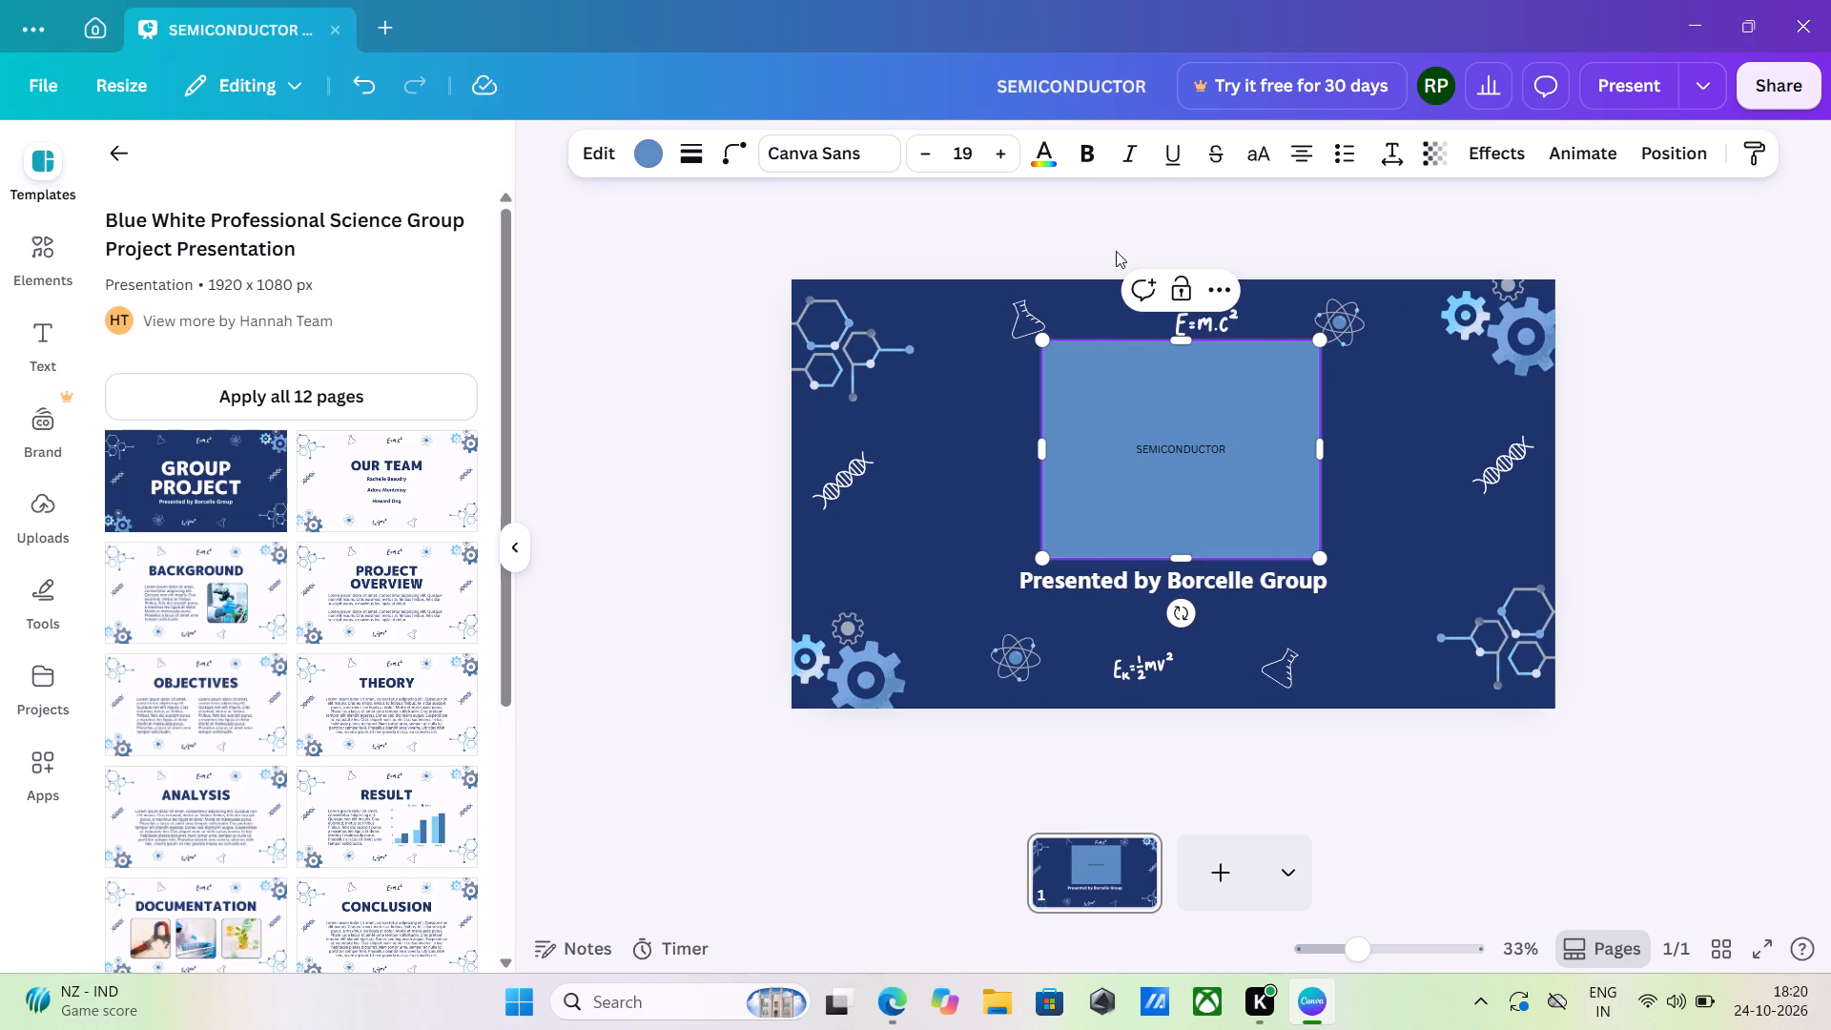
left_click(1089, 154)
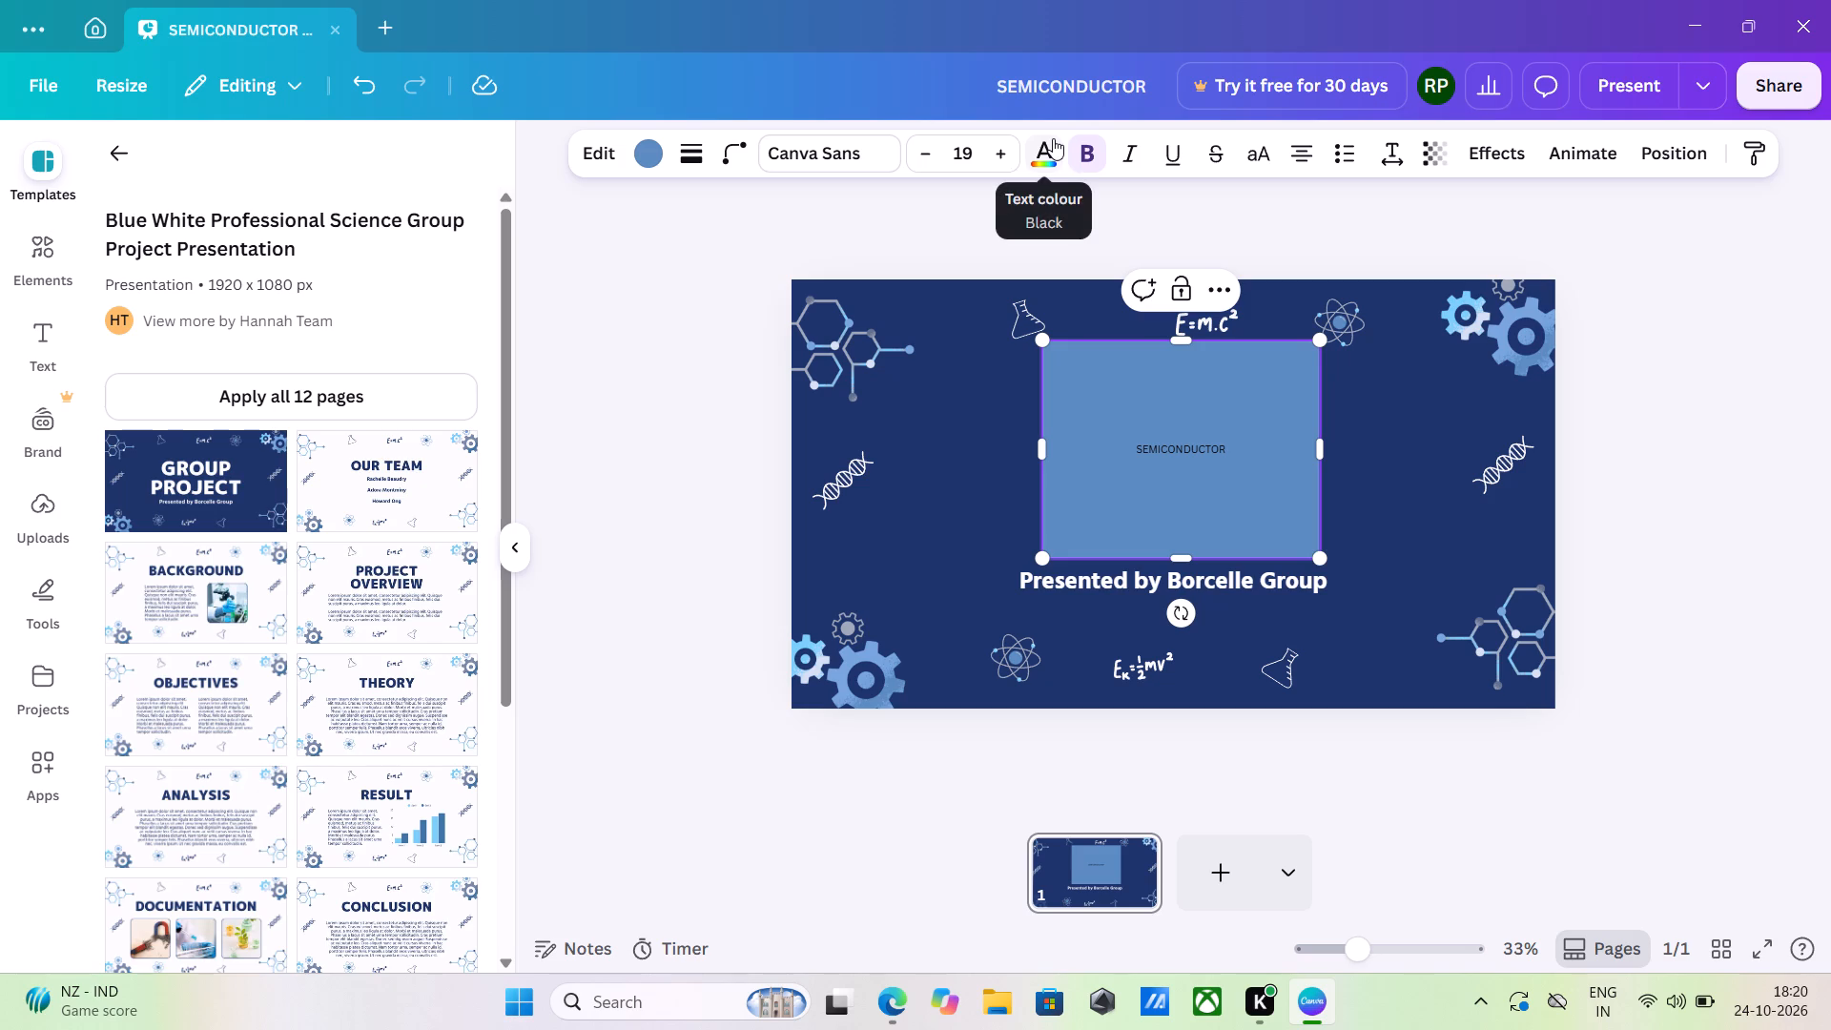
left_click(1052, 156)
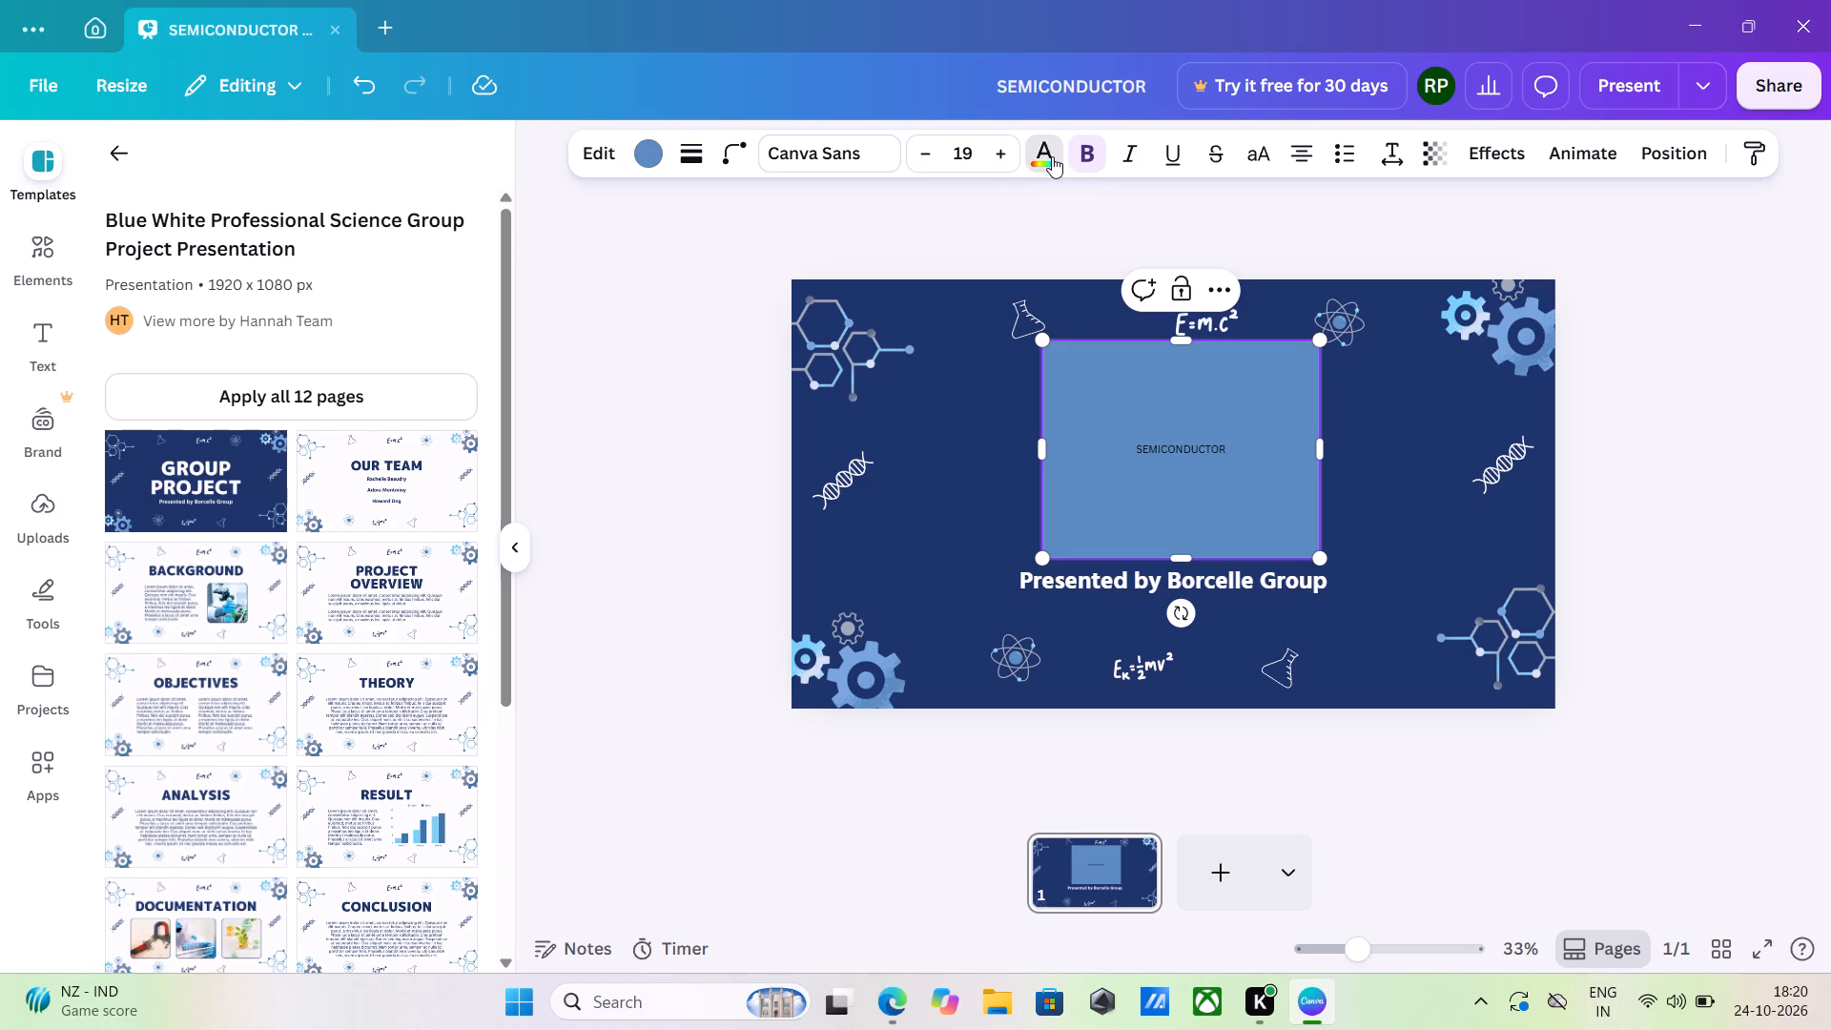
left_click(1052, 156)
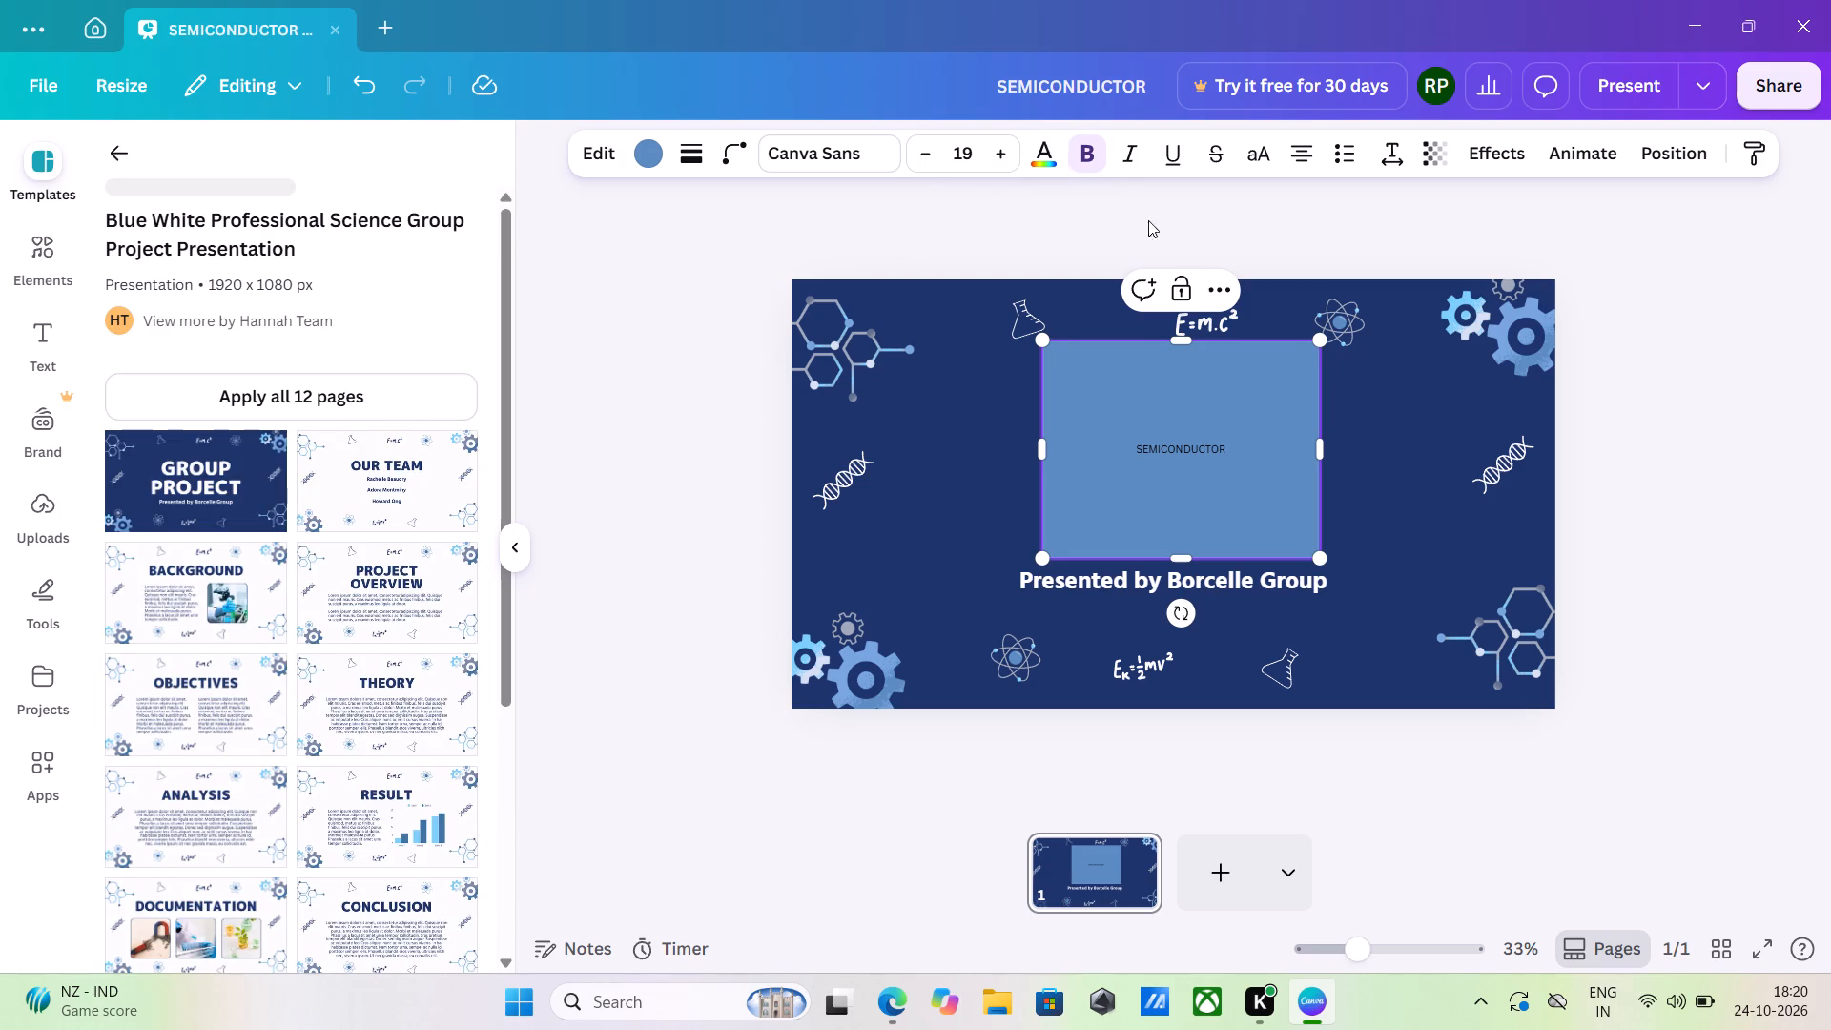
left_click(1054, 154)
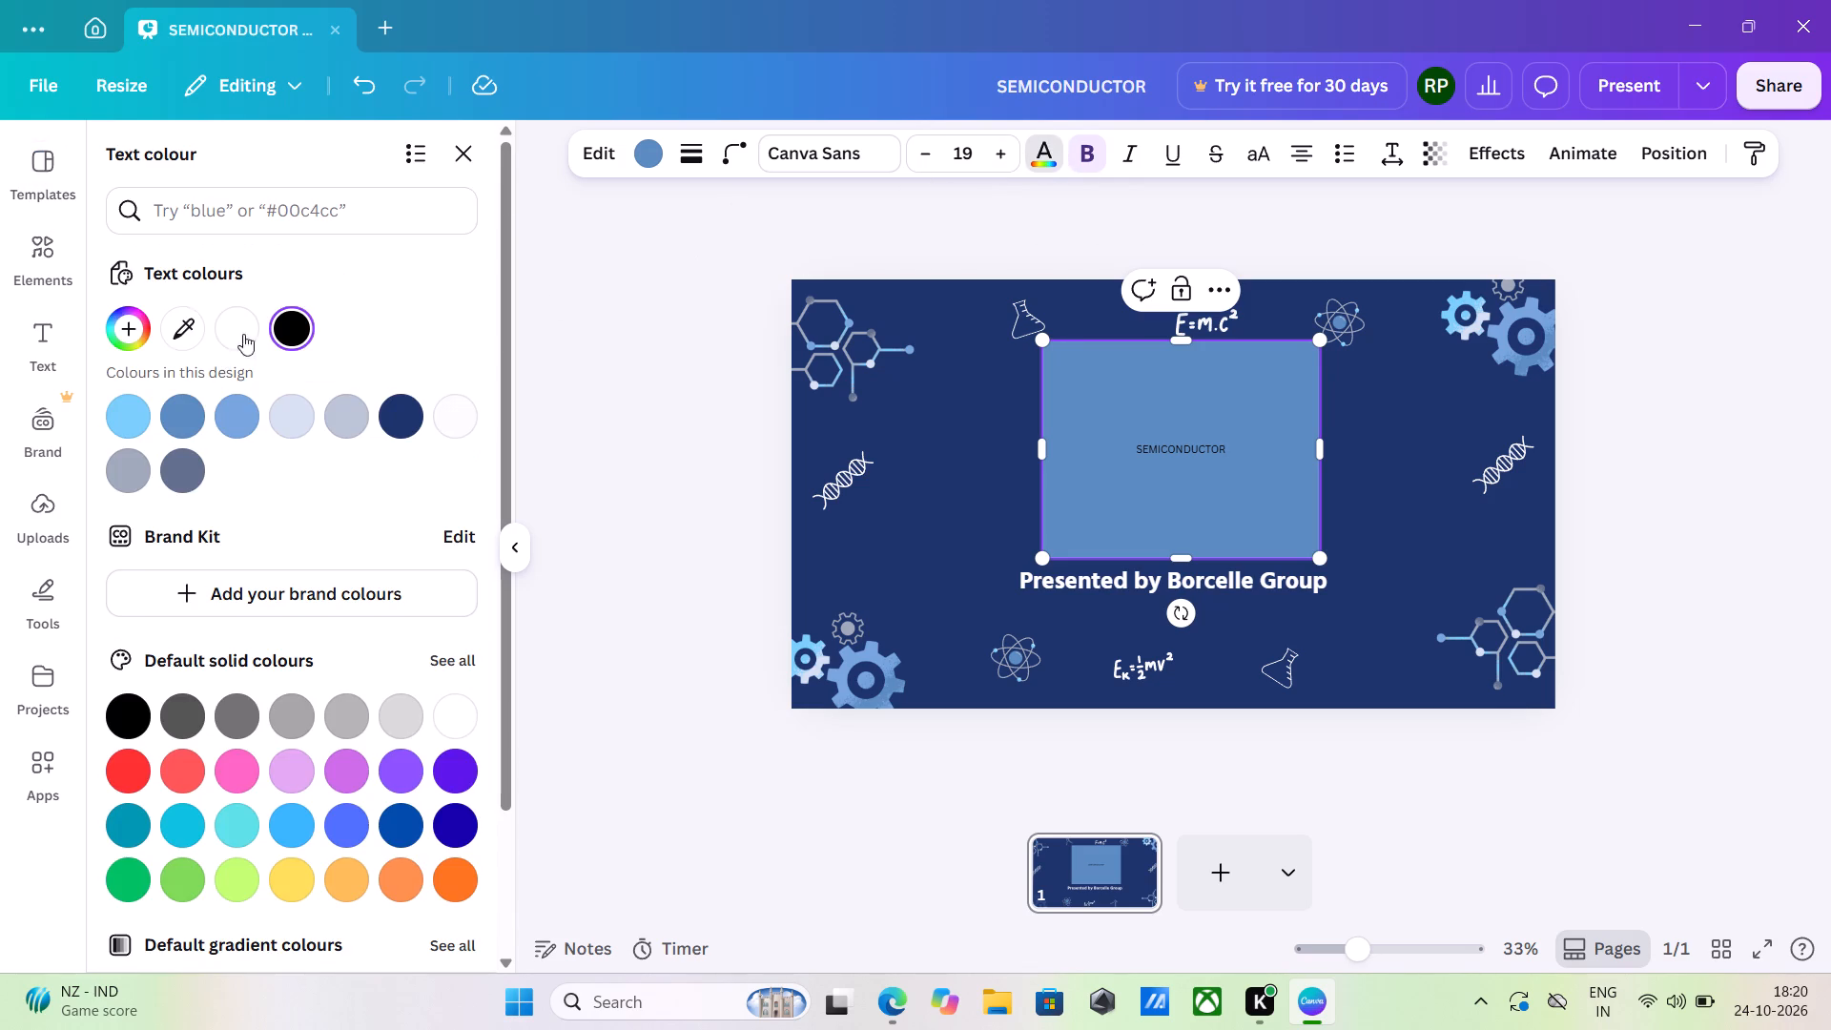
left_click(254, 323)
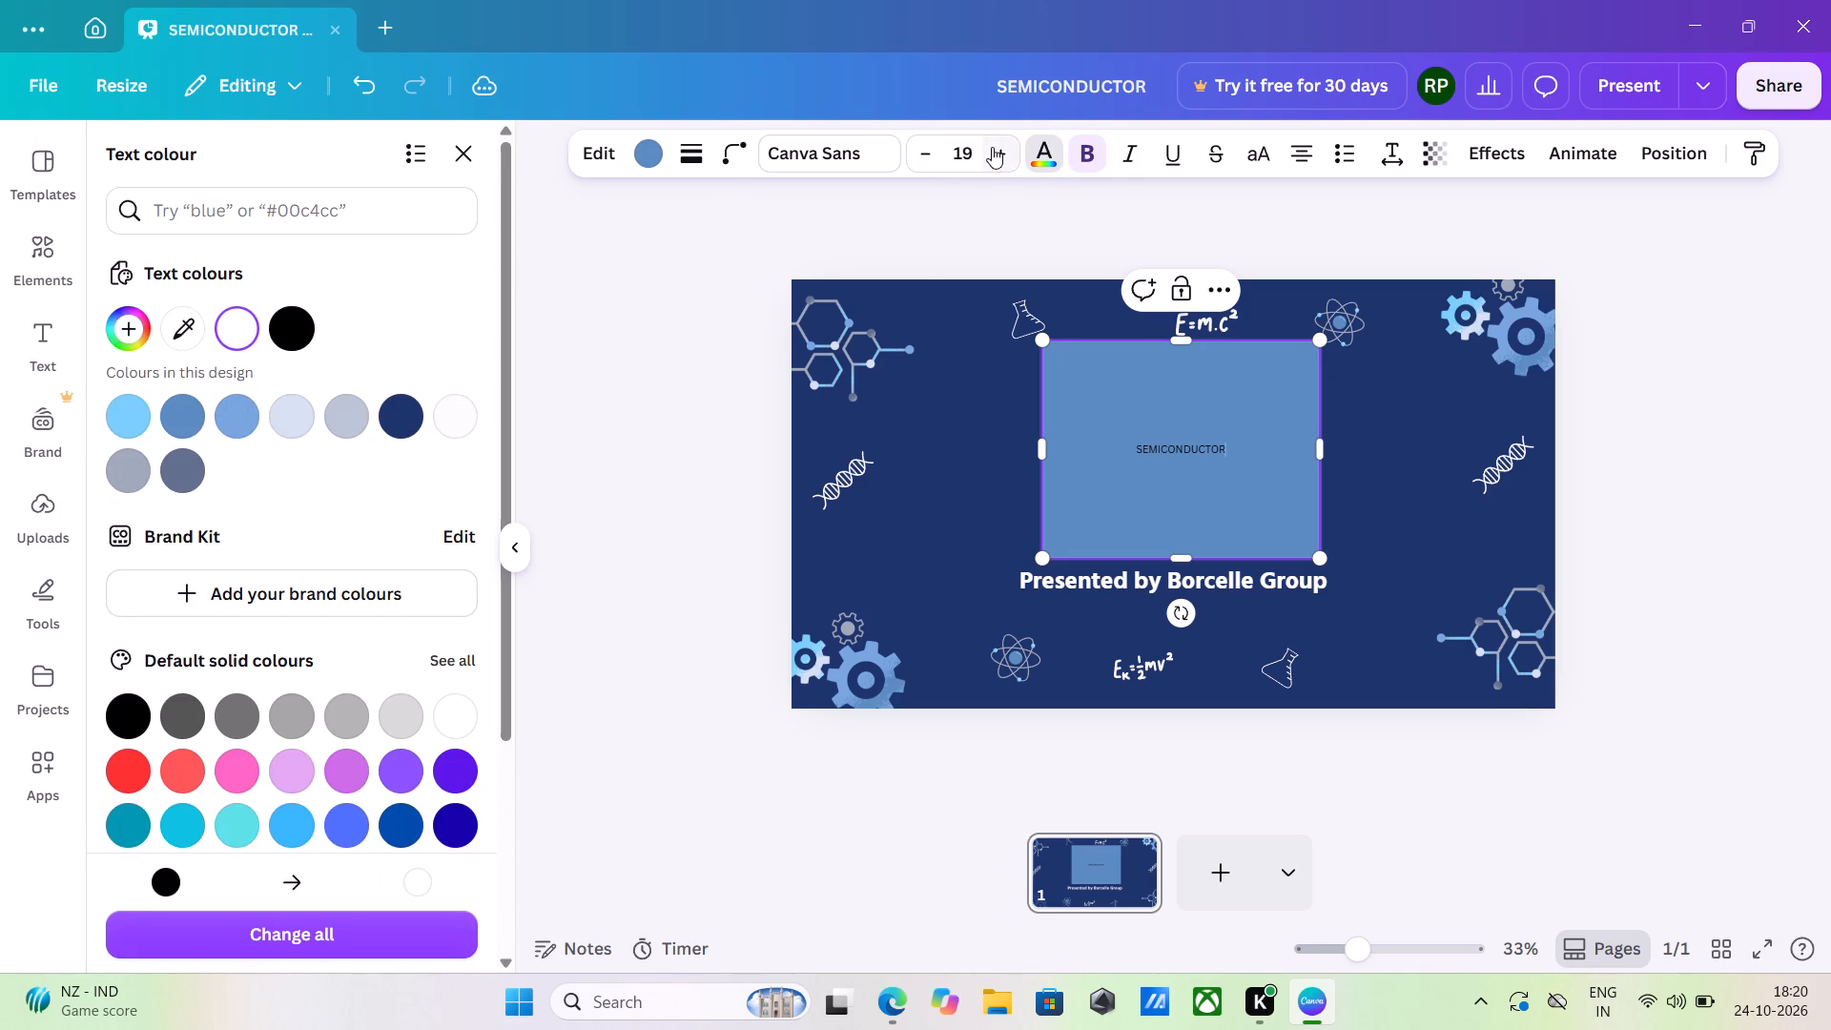
Enlarge the SEMICONDUCTOR text to size 67 and widen the blue box so the word fits on one line.
triple_click(992, 147)
triple_click(992, 147)
triple_click(992, 147)
triple_click(992, 147)
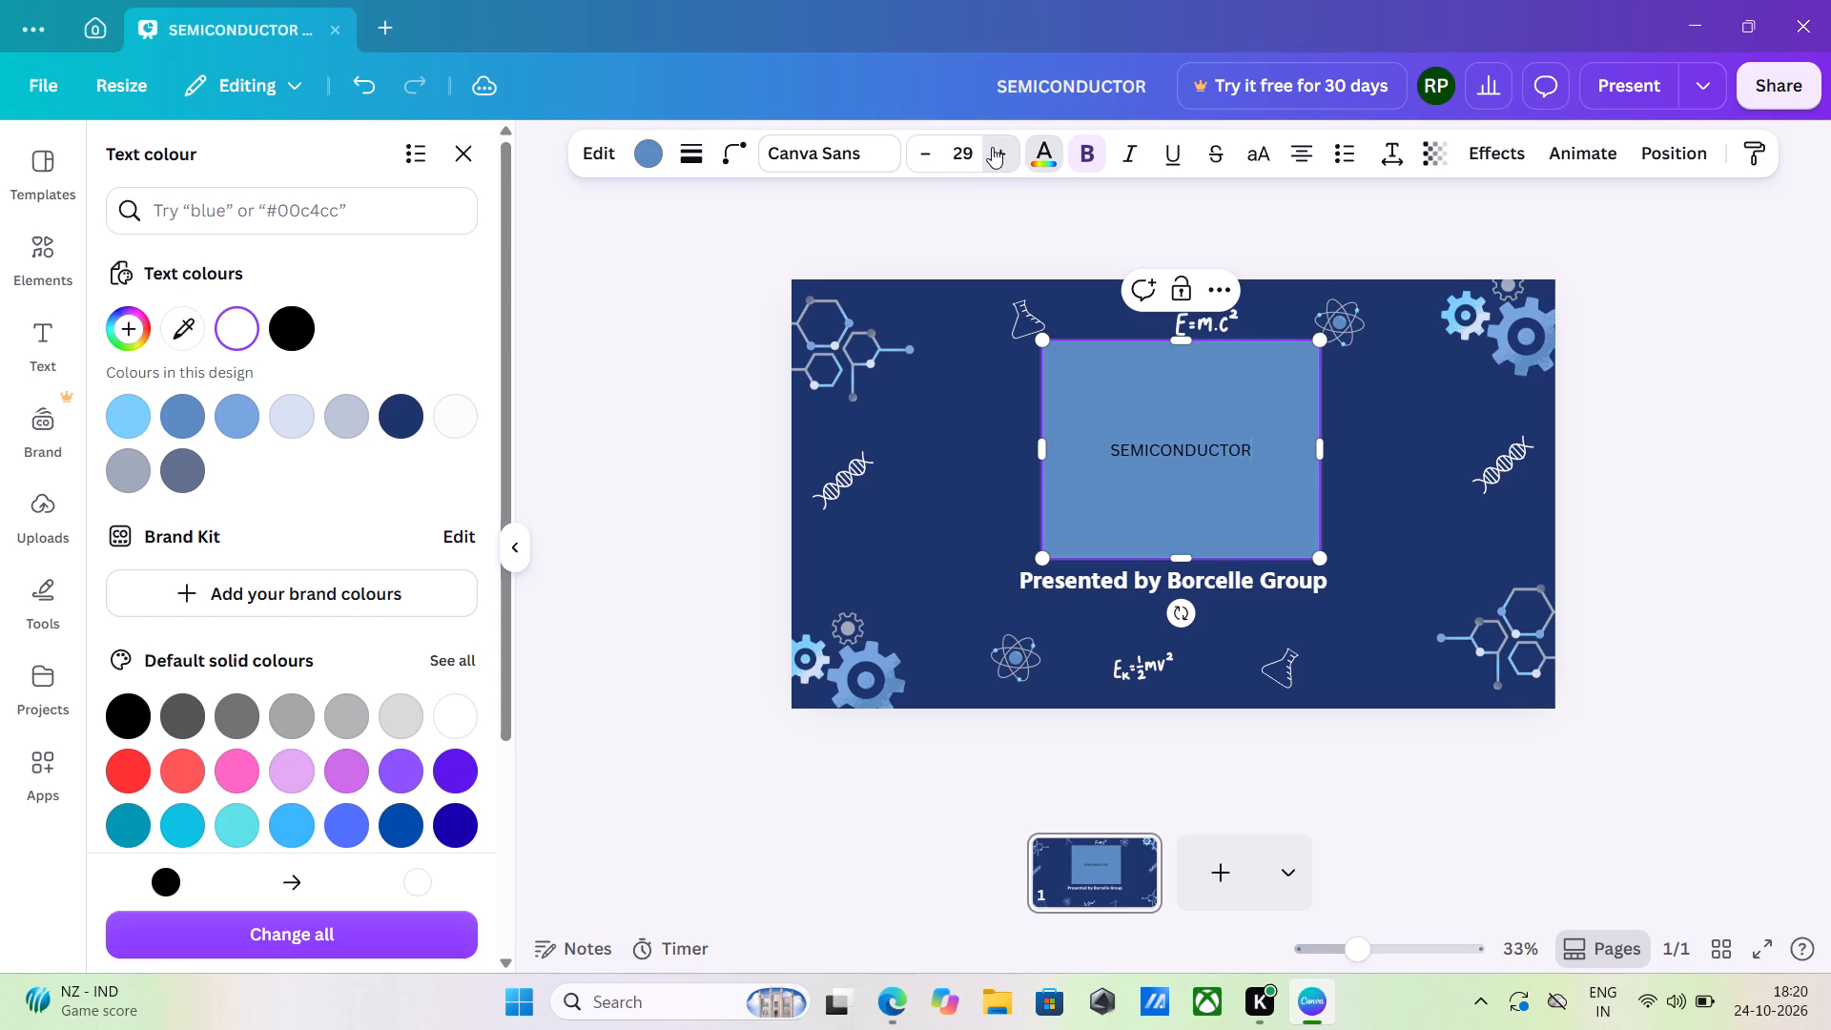
triple_click(992, 147)
triple_click(992, 147)
double_click(992, 147)
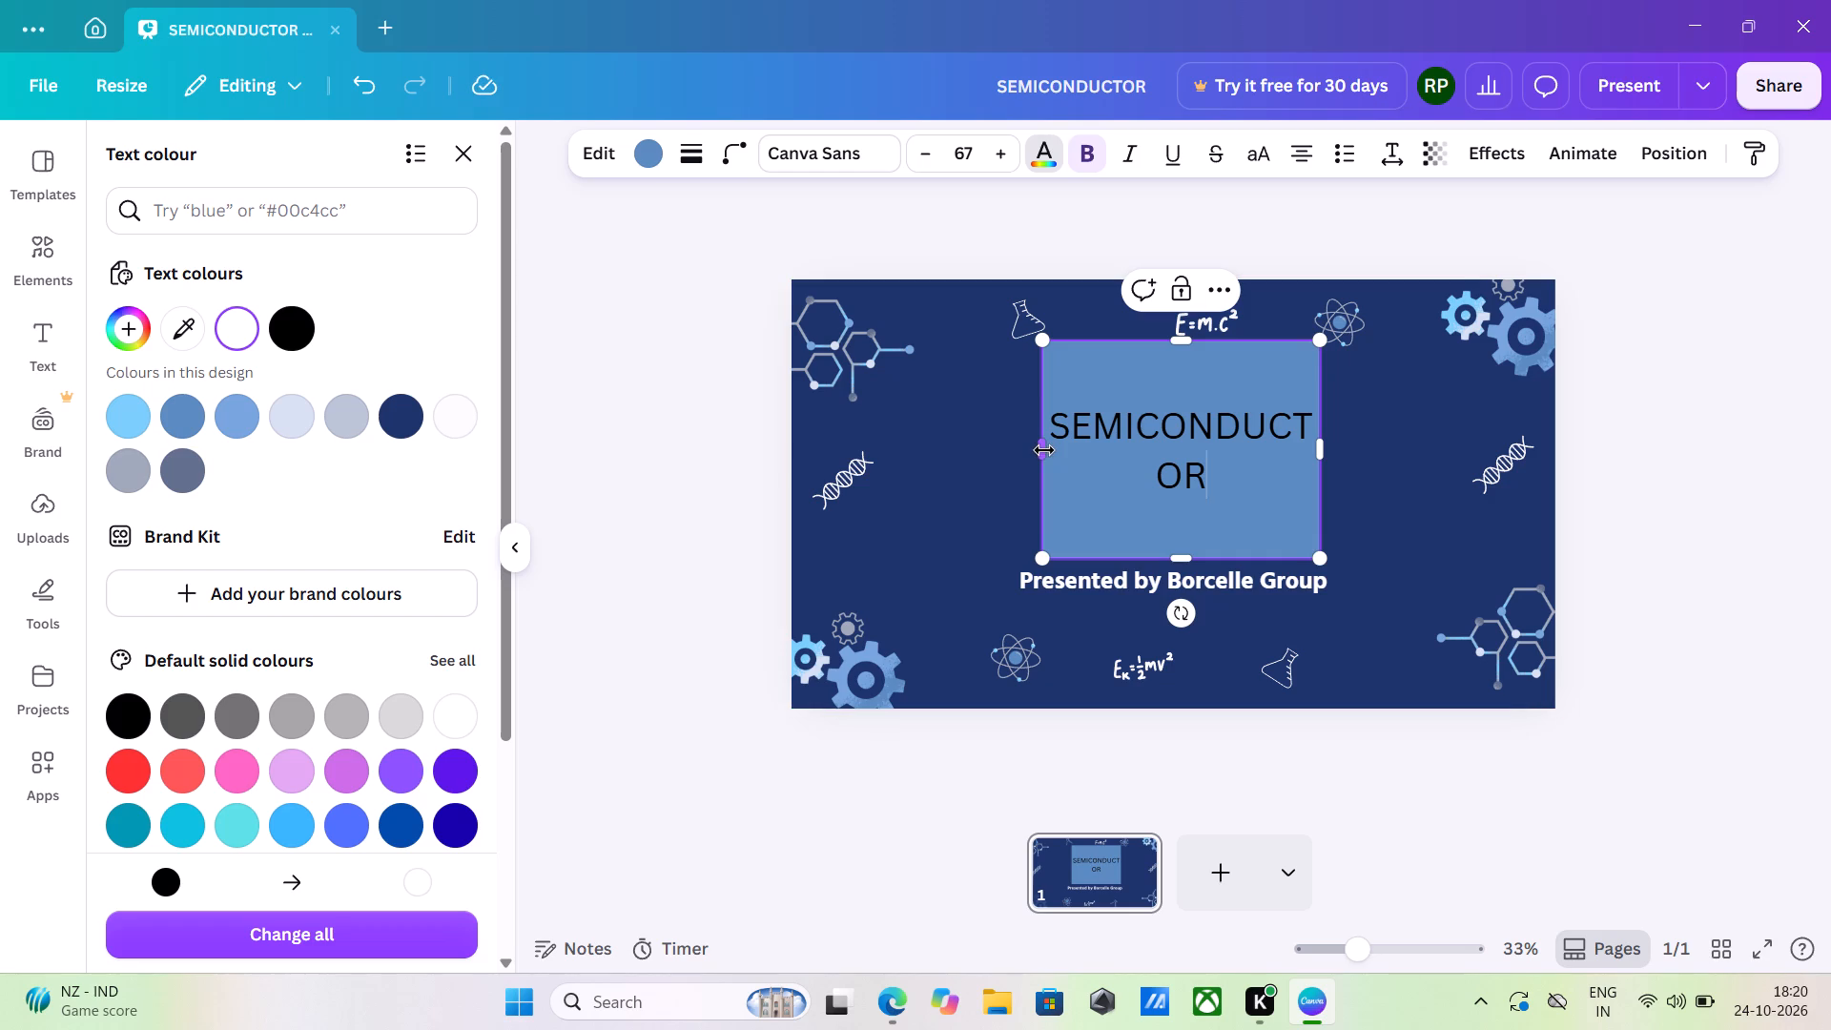
left_click_drag(1044, 450, 990, 445)
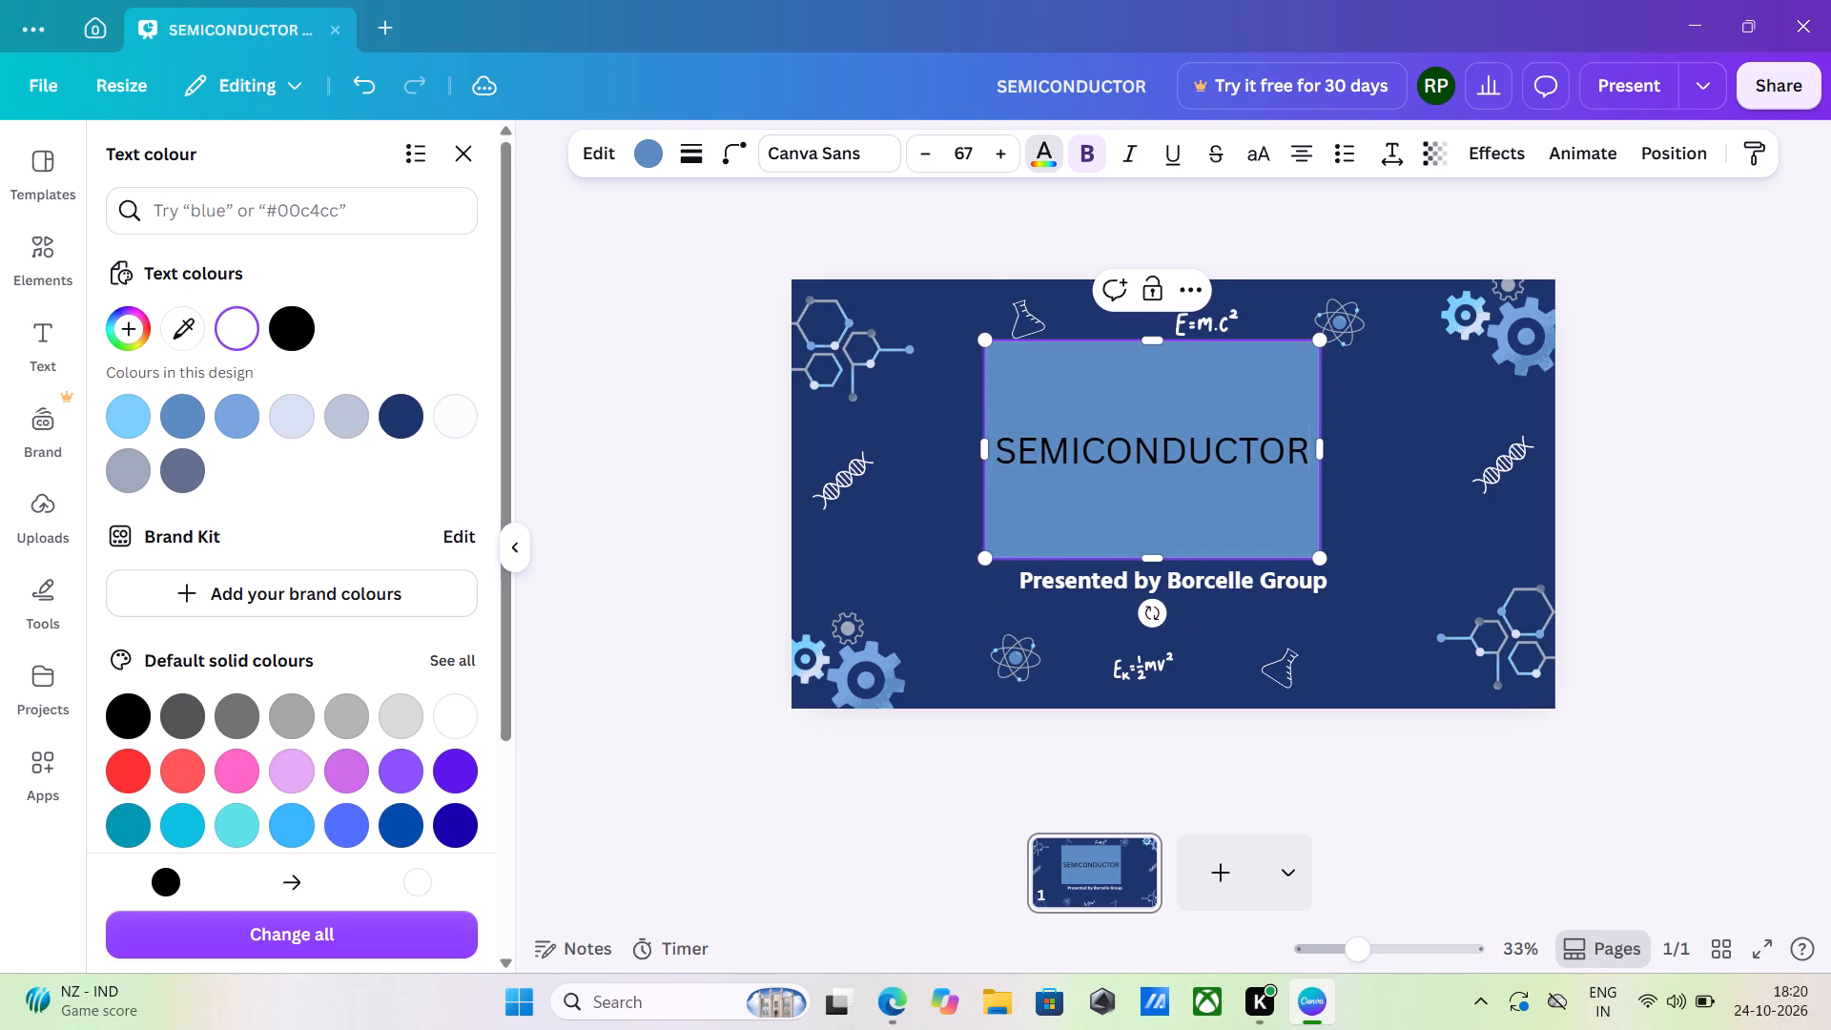
Increase the SEMICONDUCTOR text size to 85 and widen the blue box to about 1,020 to hold it on one line.
left_click(932, 154)
left_click_drag(932, 154, 996, 162)
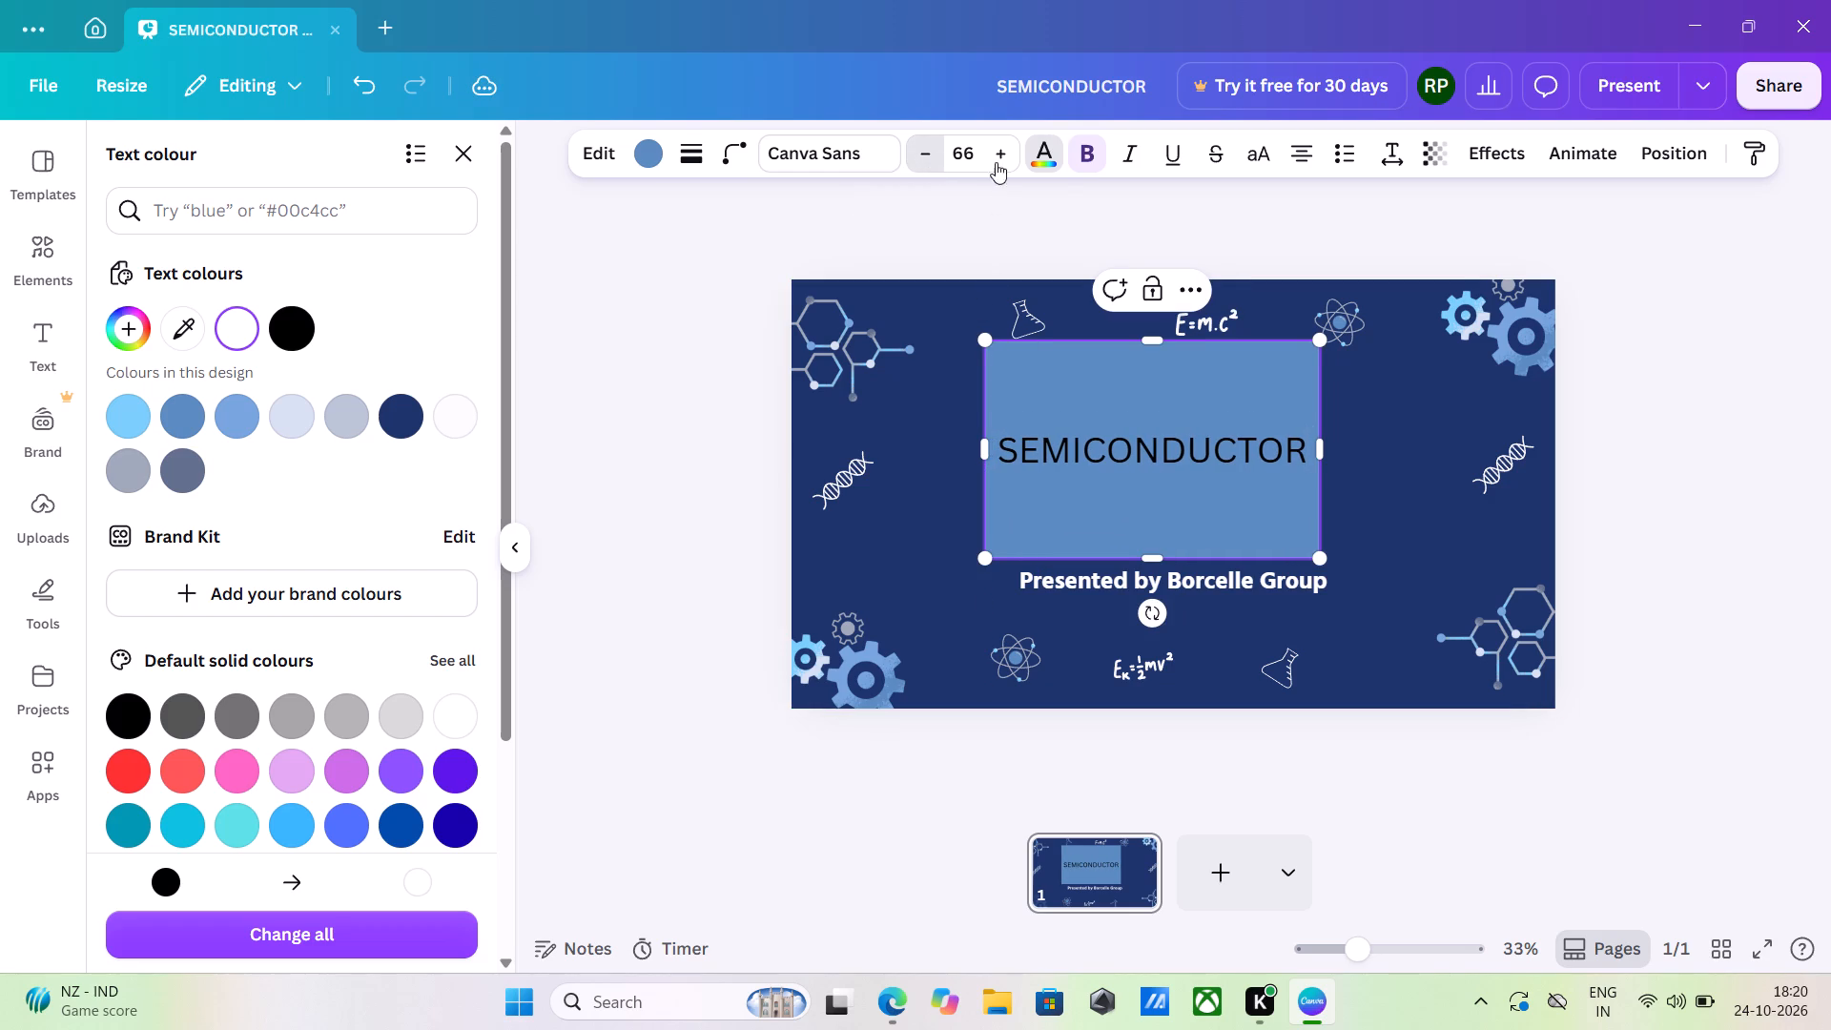
left_click_drag(996, 162, 1017, 165)
left_click(1017, 165)
left_click_drag(1017, 165, 1001, 156)
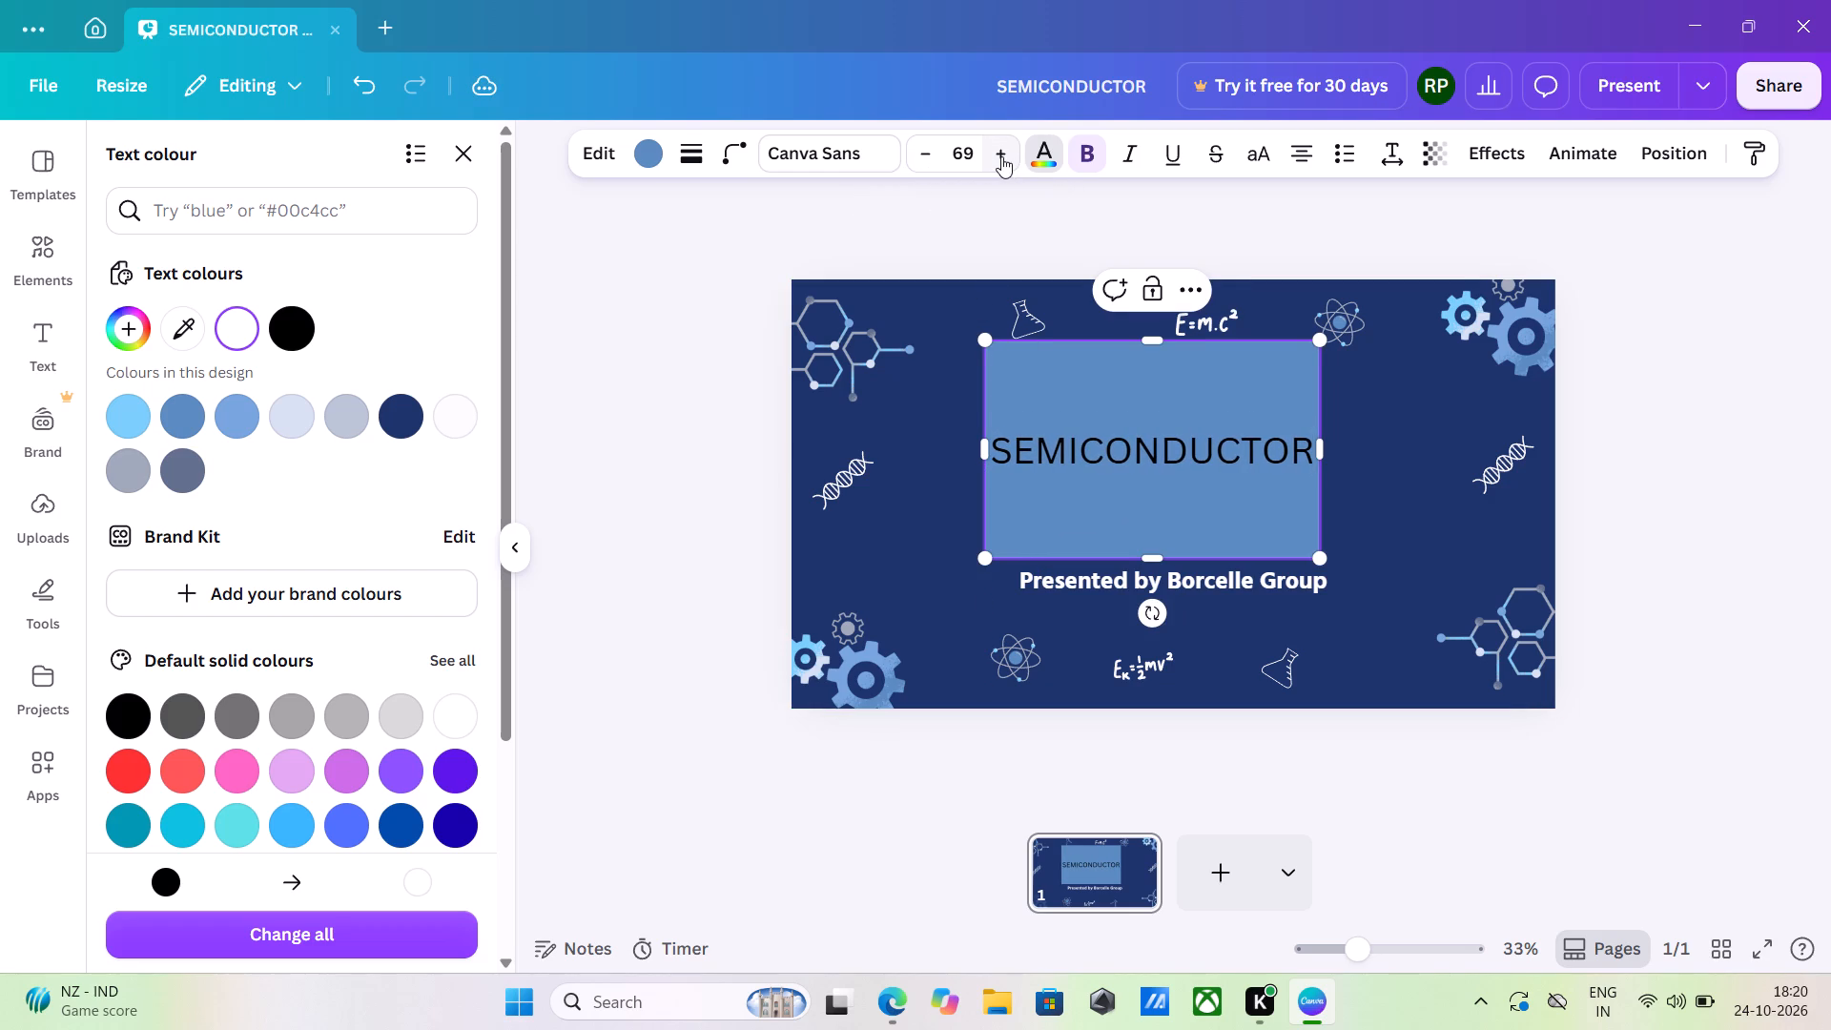
left_click(1001, 156)
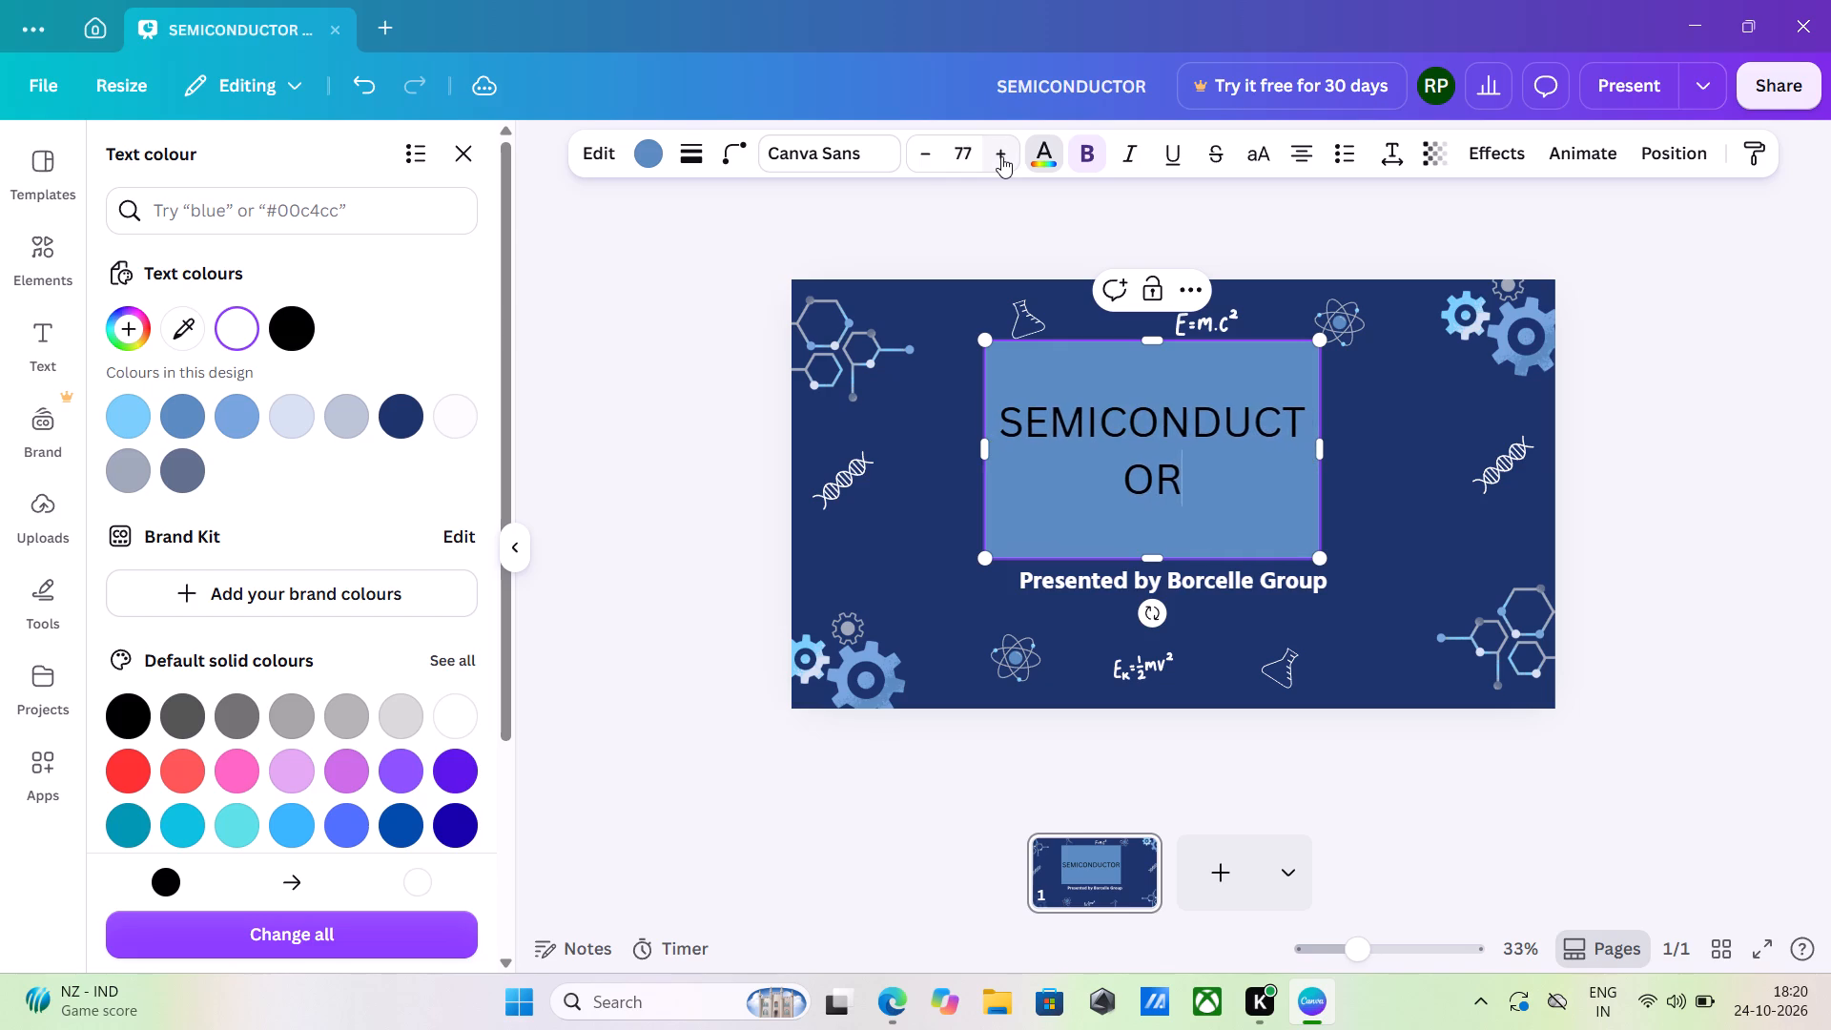
left_click(1002, 152)
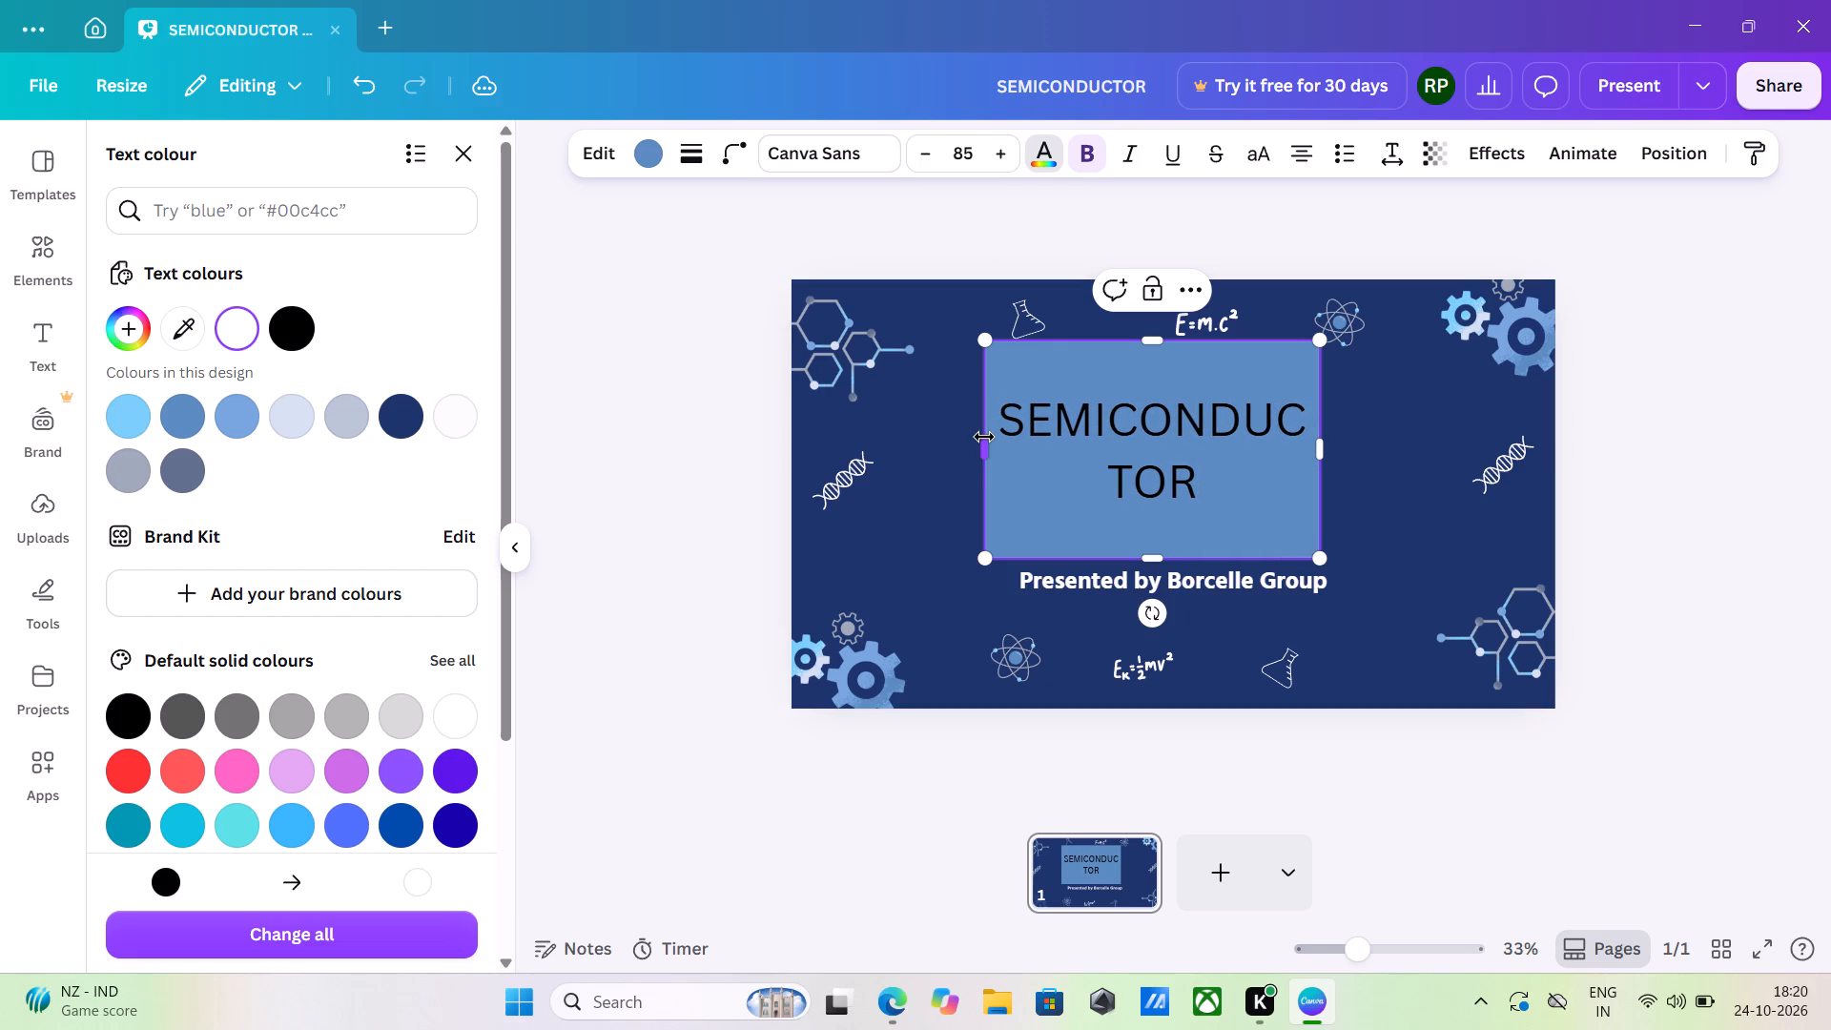
left_click_drag(976, 448, 905, 448)
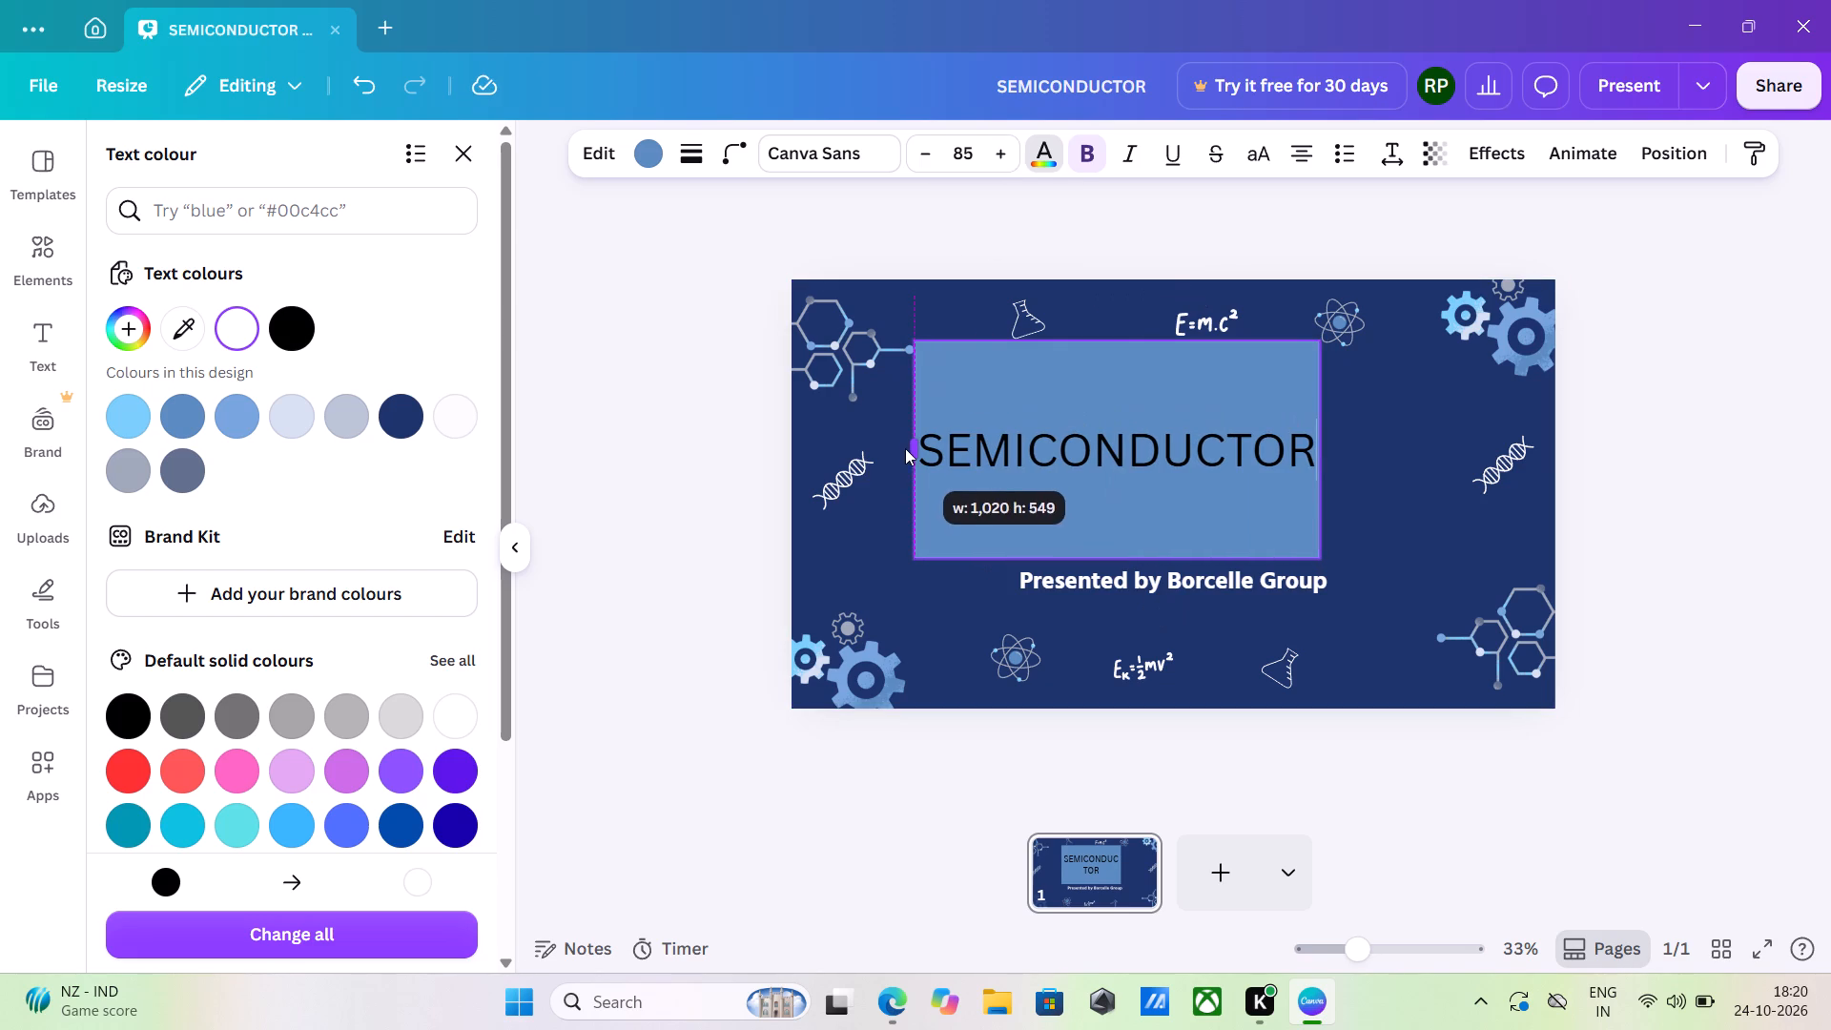
left_click_drag(905, 448, 904, 446)
Resize the blue SEMICONDUCTOR box into a banner about 1,314 wide and 306 high above the presenter line.
left_click_drag(975, 473, 1019, 507)
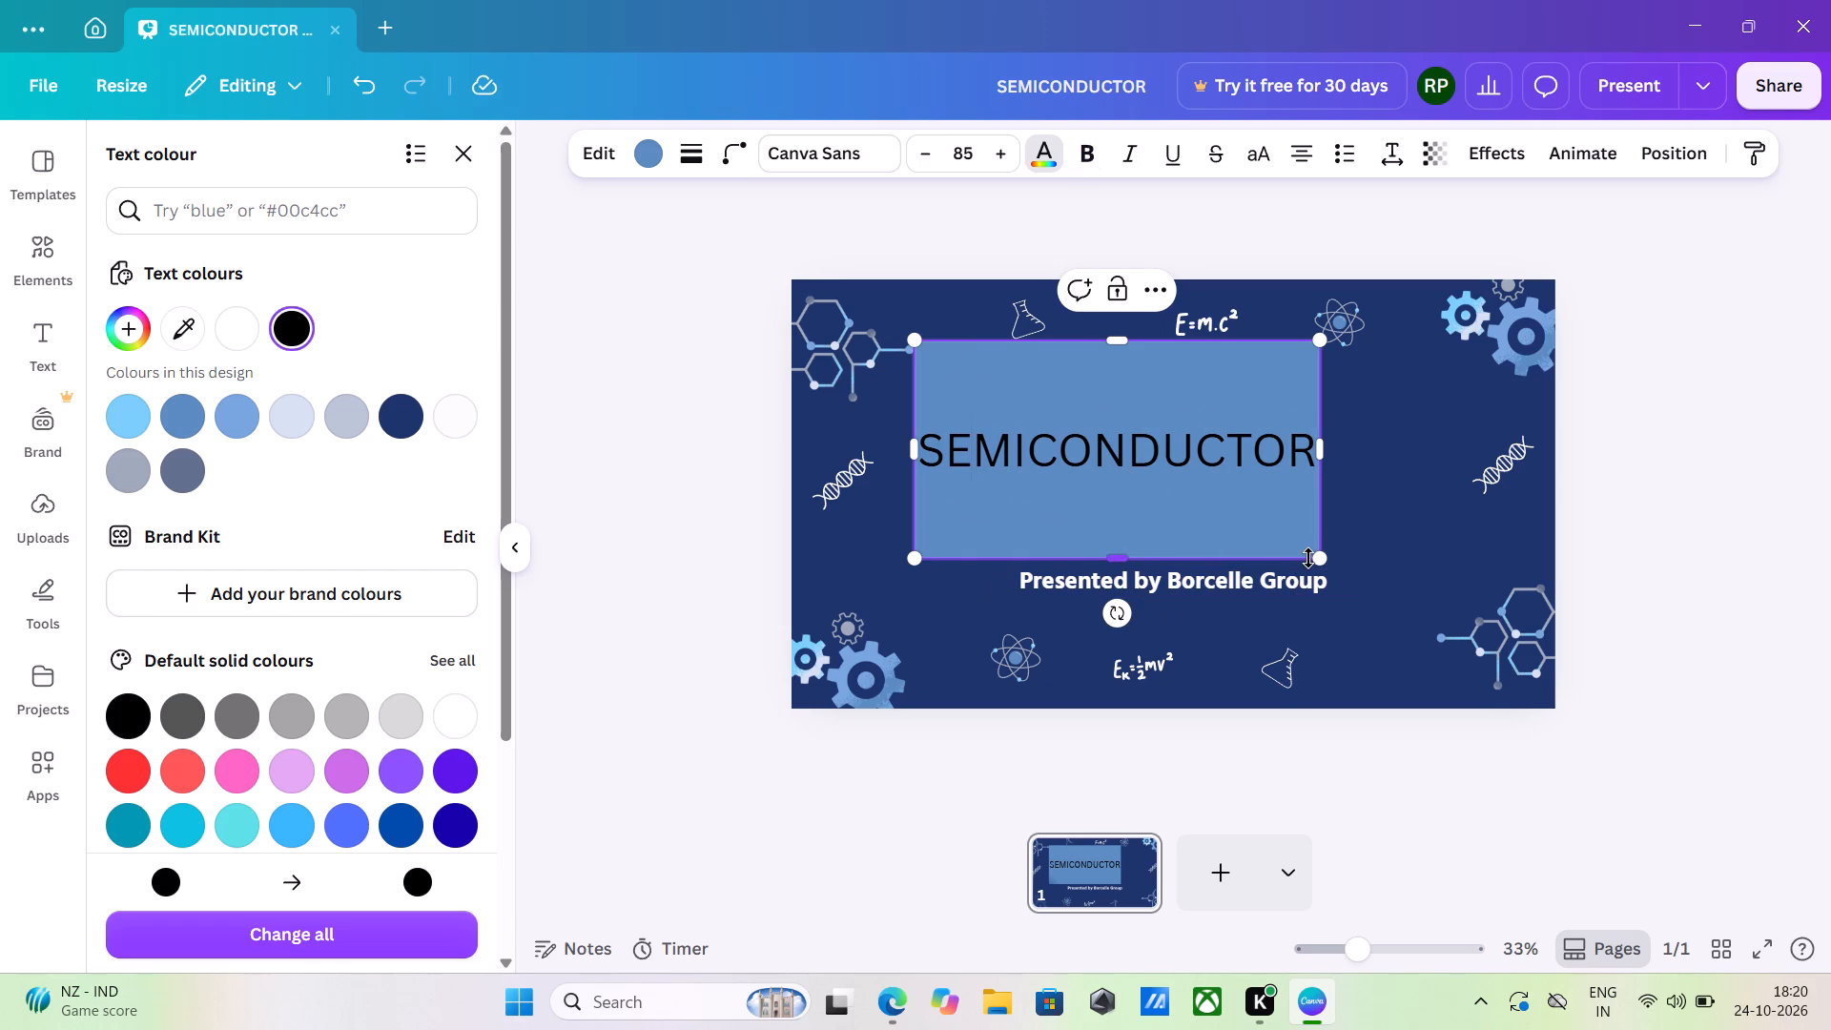
left_click(1316, 555)
left_click_drag(1316, 555, 1407, 565)
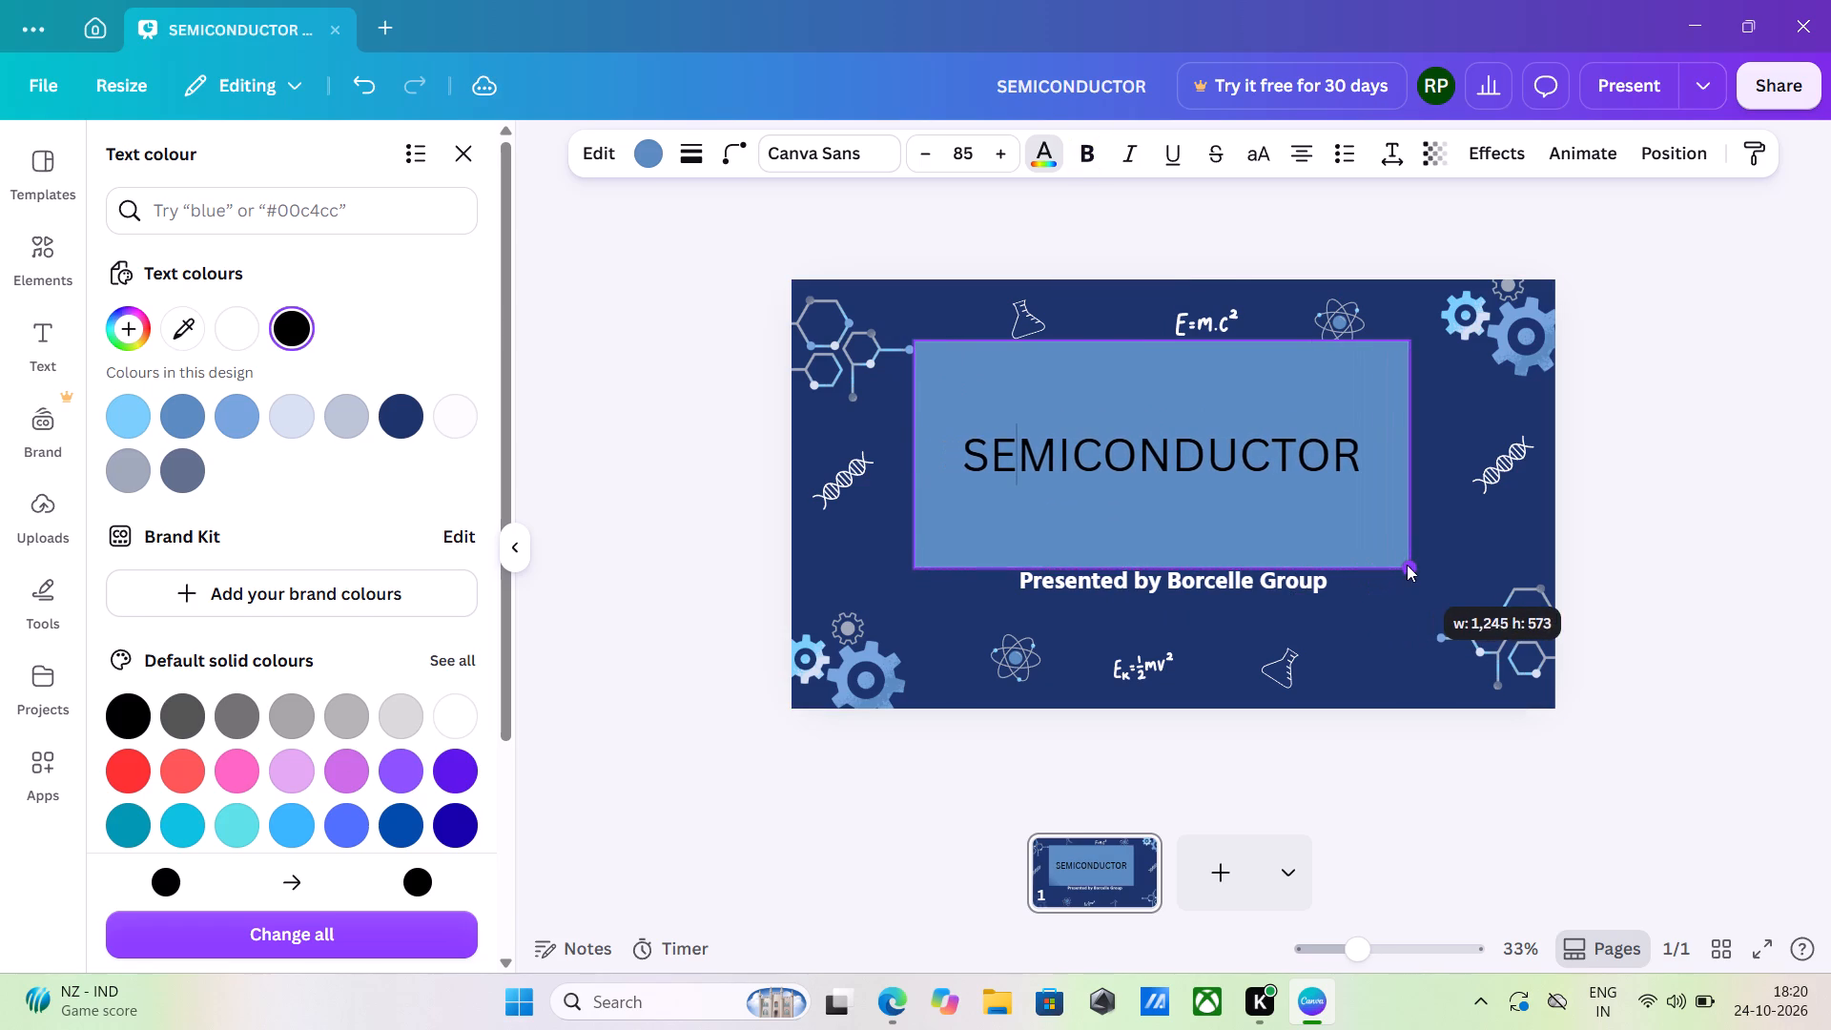
left_click_drag(1407, 565, 1430, 567)
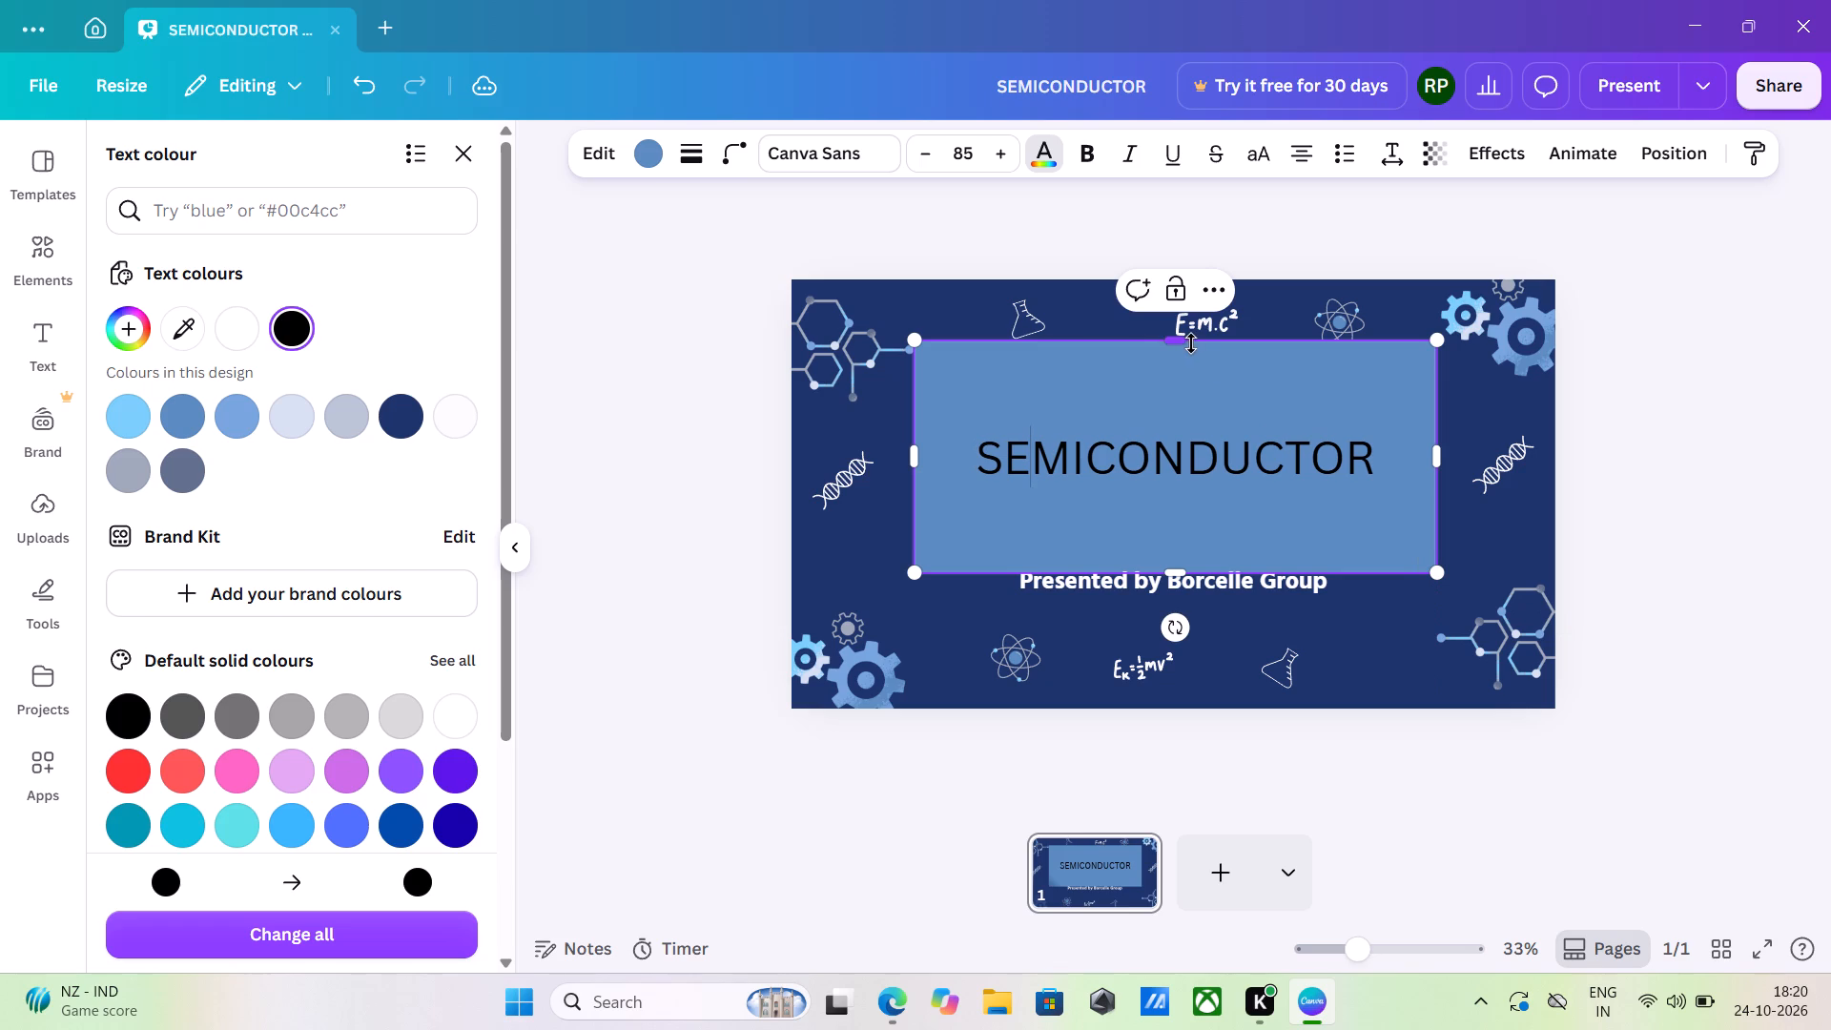
left_click(1183, 336)
left_click_drag(1183, 336, 1175, 443)
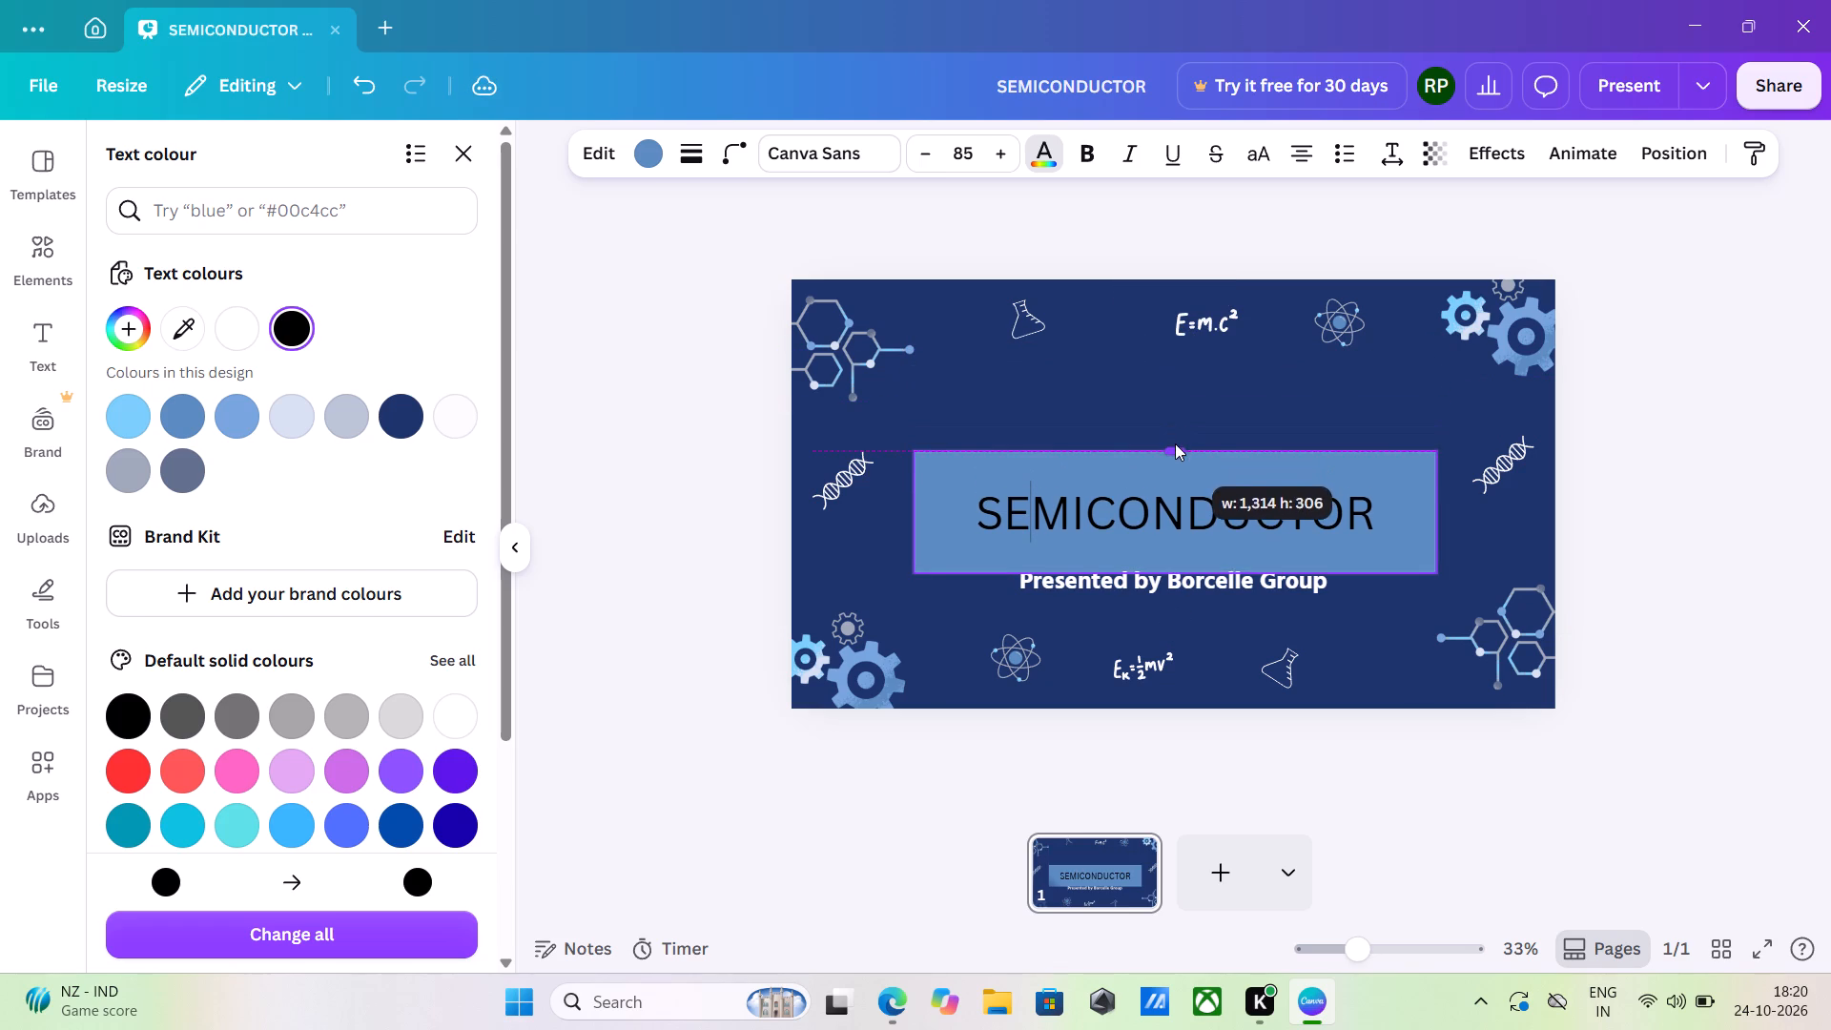
left_click_drag(1175, 443, 1175, 445)
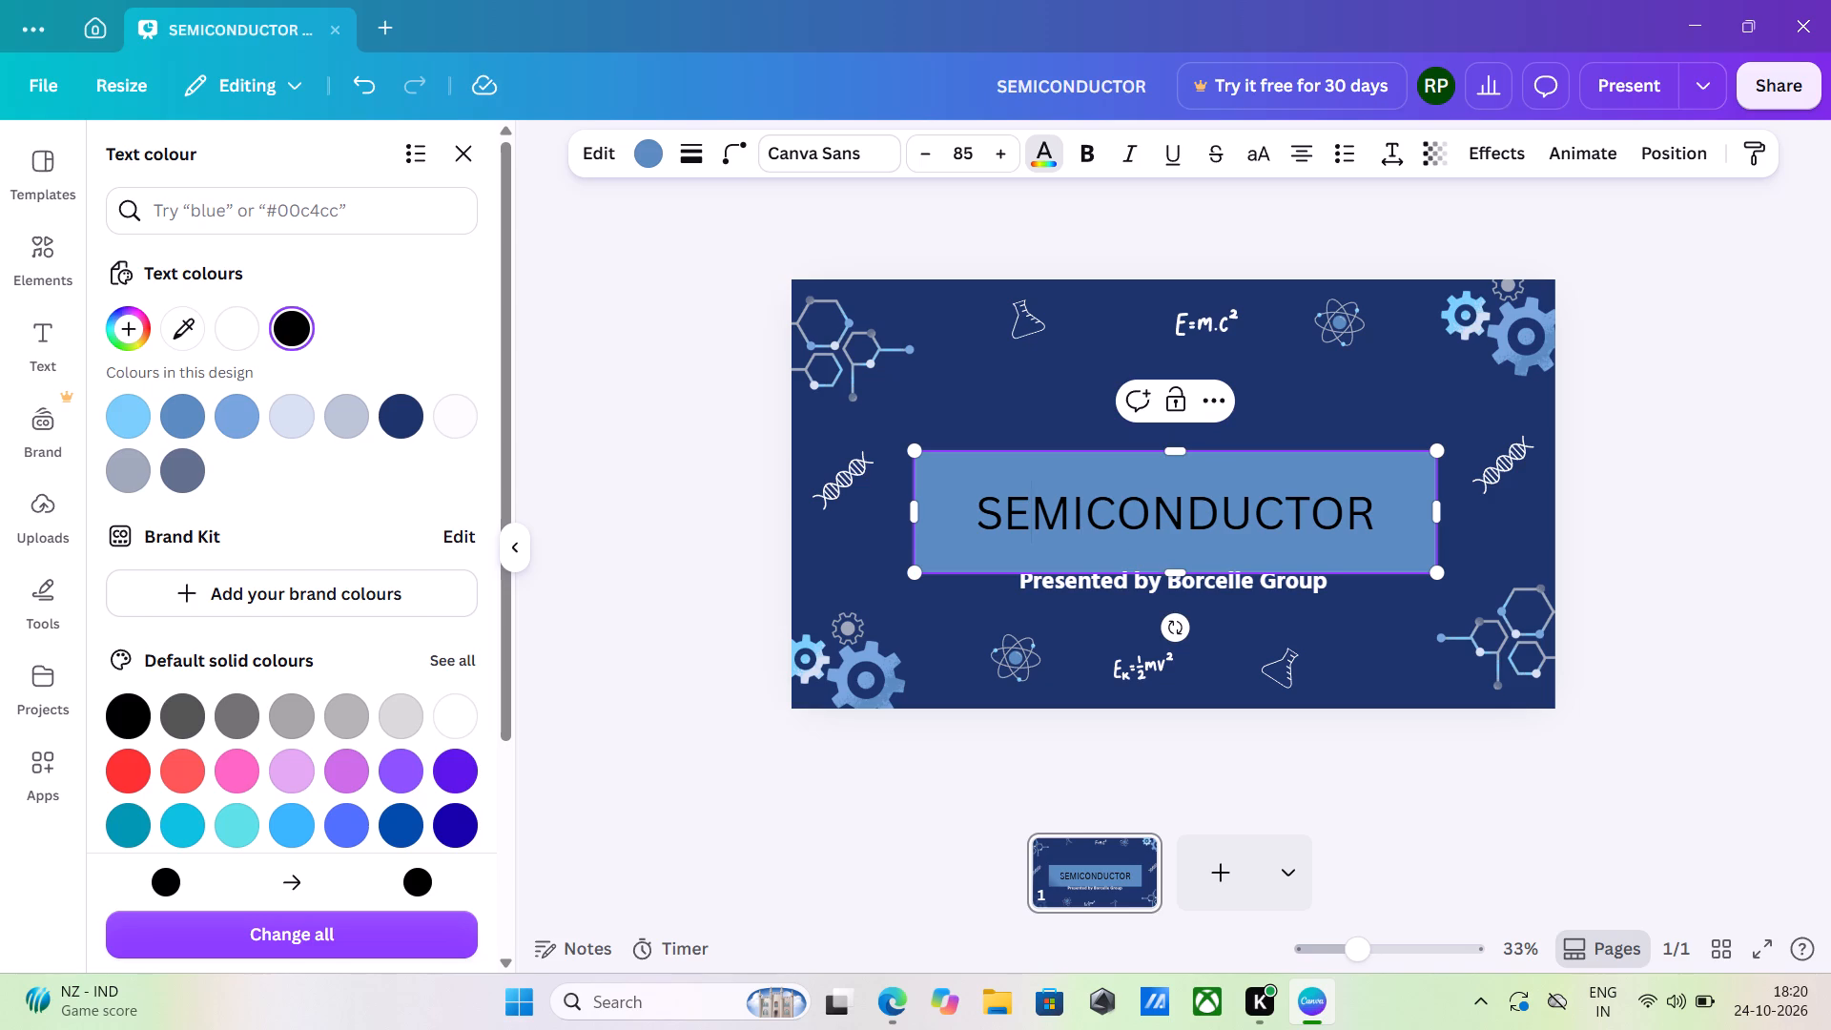
Try to italicise the SEMICONDUCTOR text in the blue banner.
left_click(1005, 512)
left_click(1127, 141)
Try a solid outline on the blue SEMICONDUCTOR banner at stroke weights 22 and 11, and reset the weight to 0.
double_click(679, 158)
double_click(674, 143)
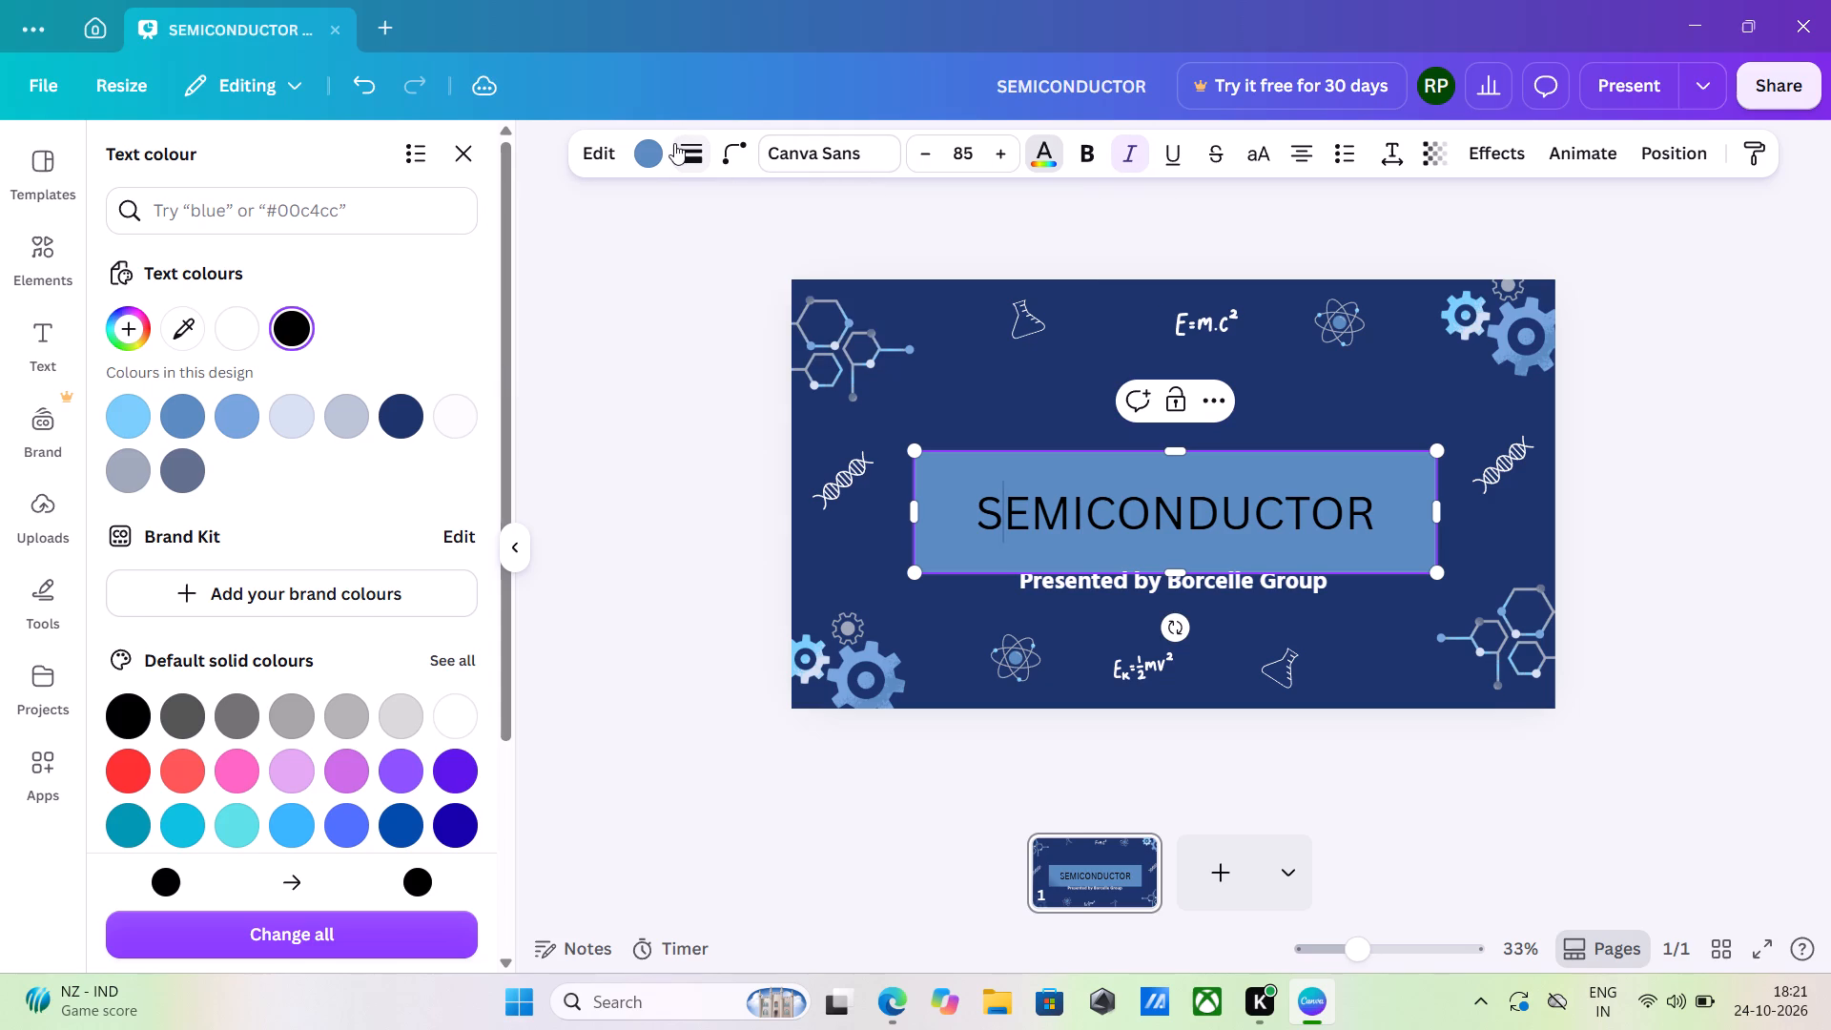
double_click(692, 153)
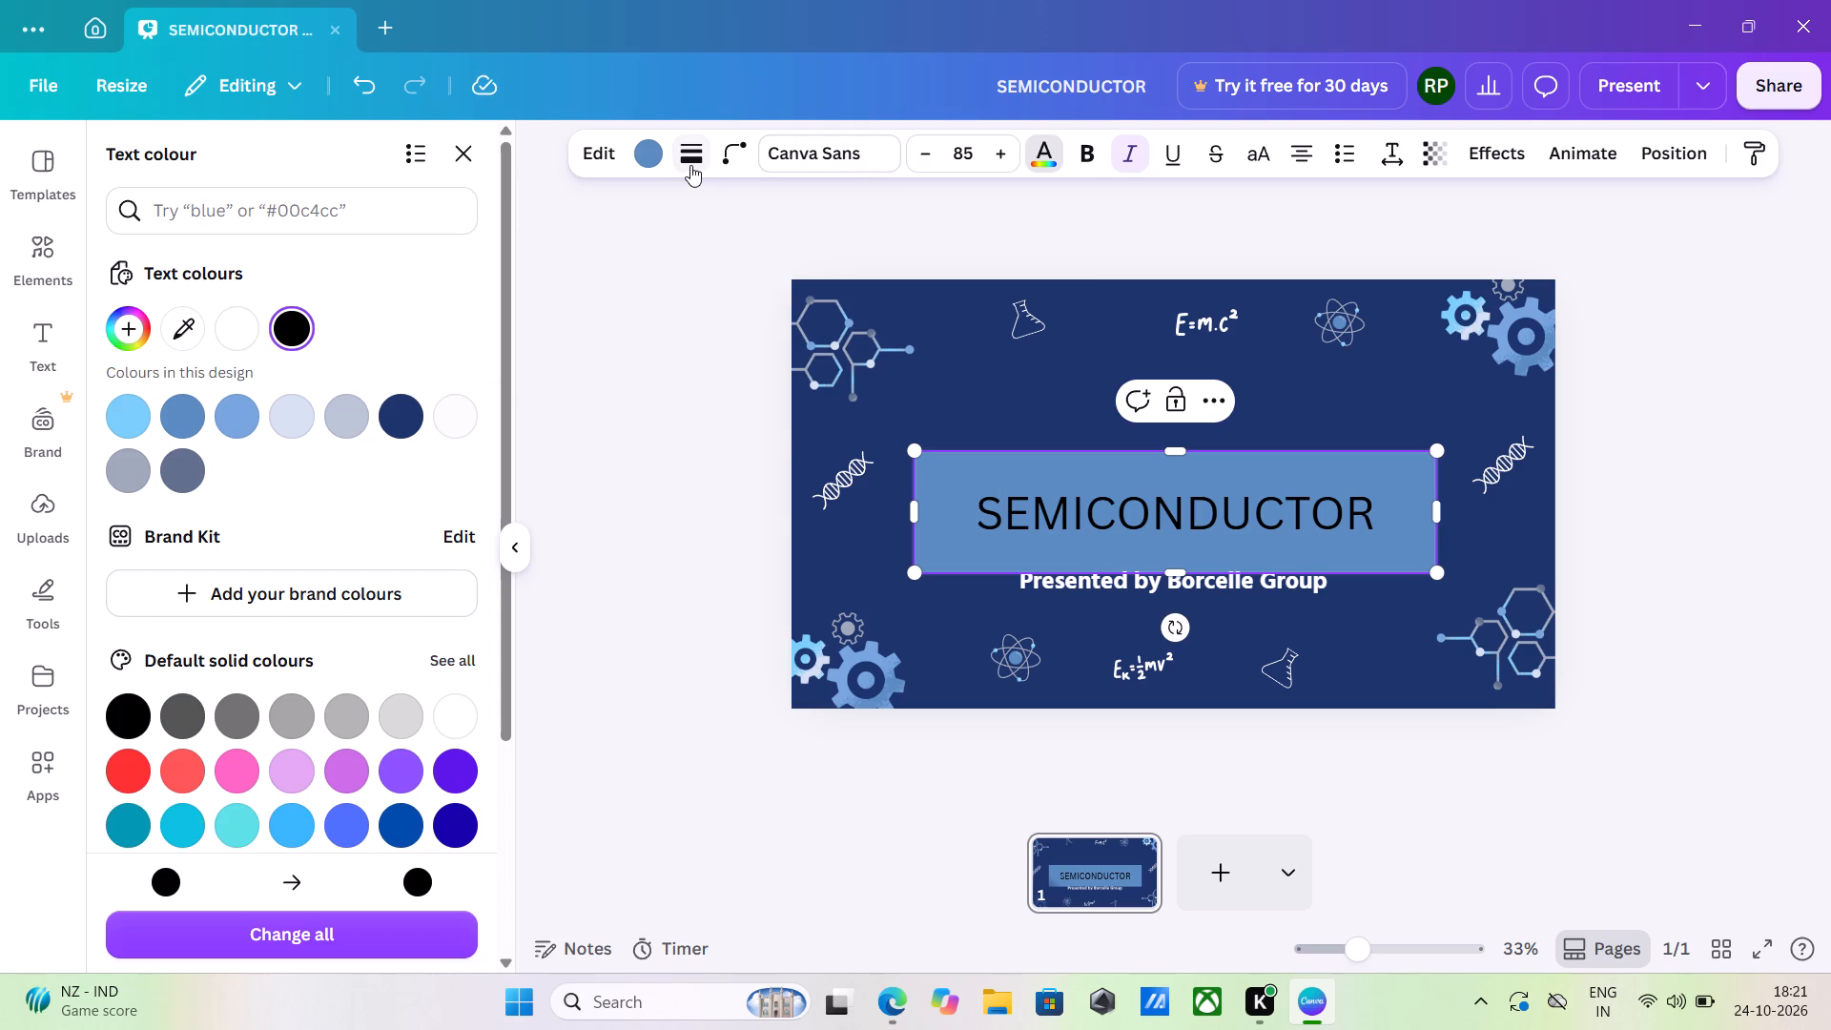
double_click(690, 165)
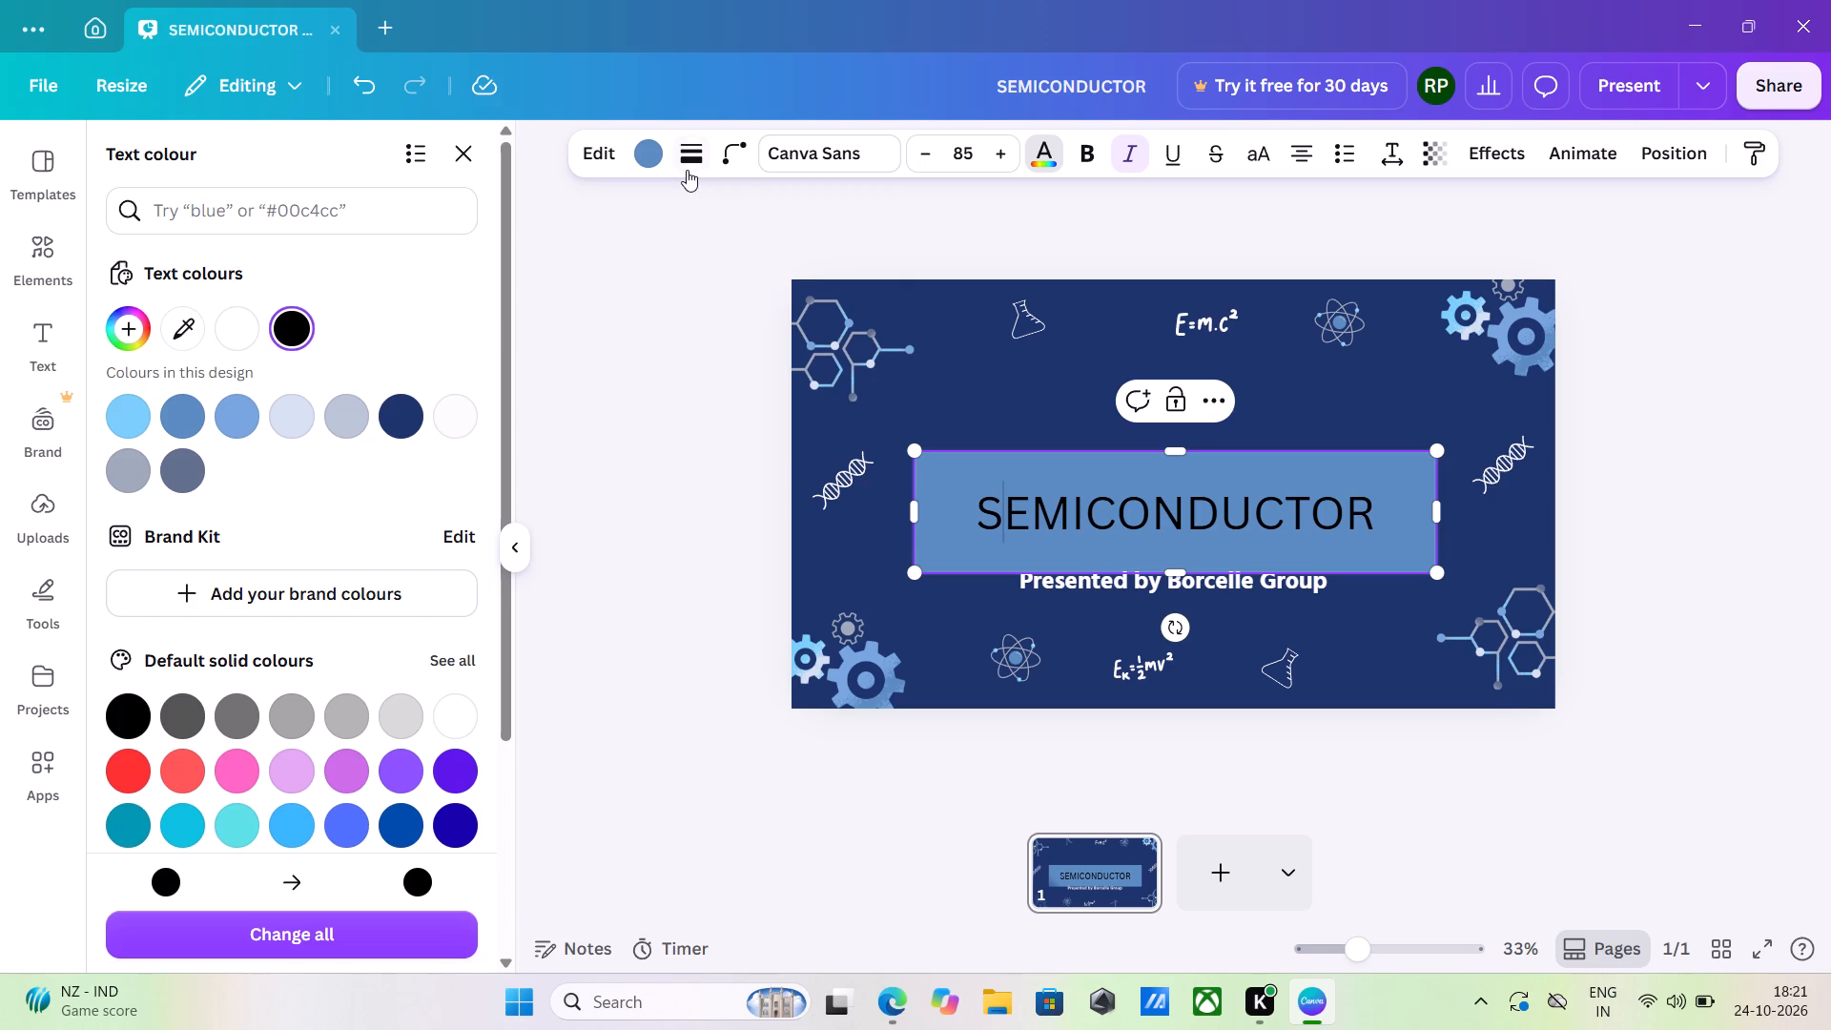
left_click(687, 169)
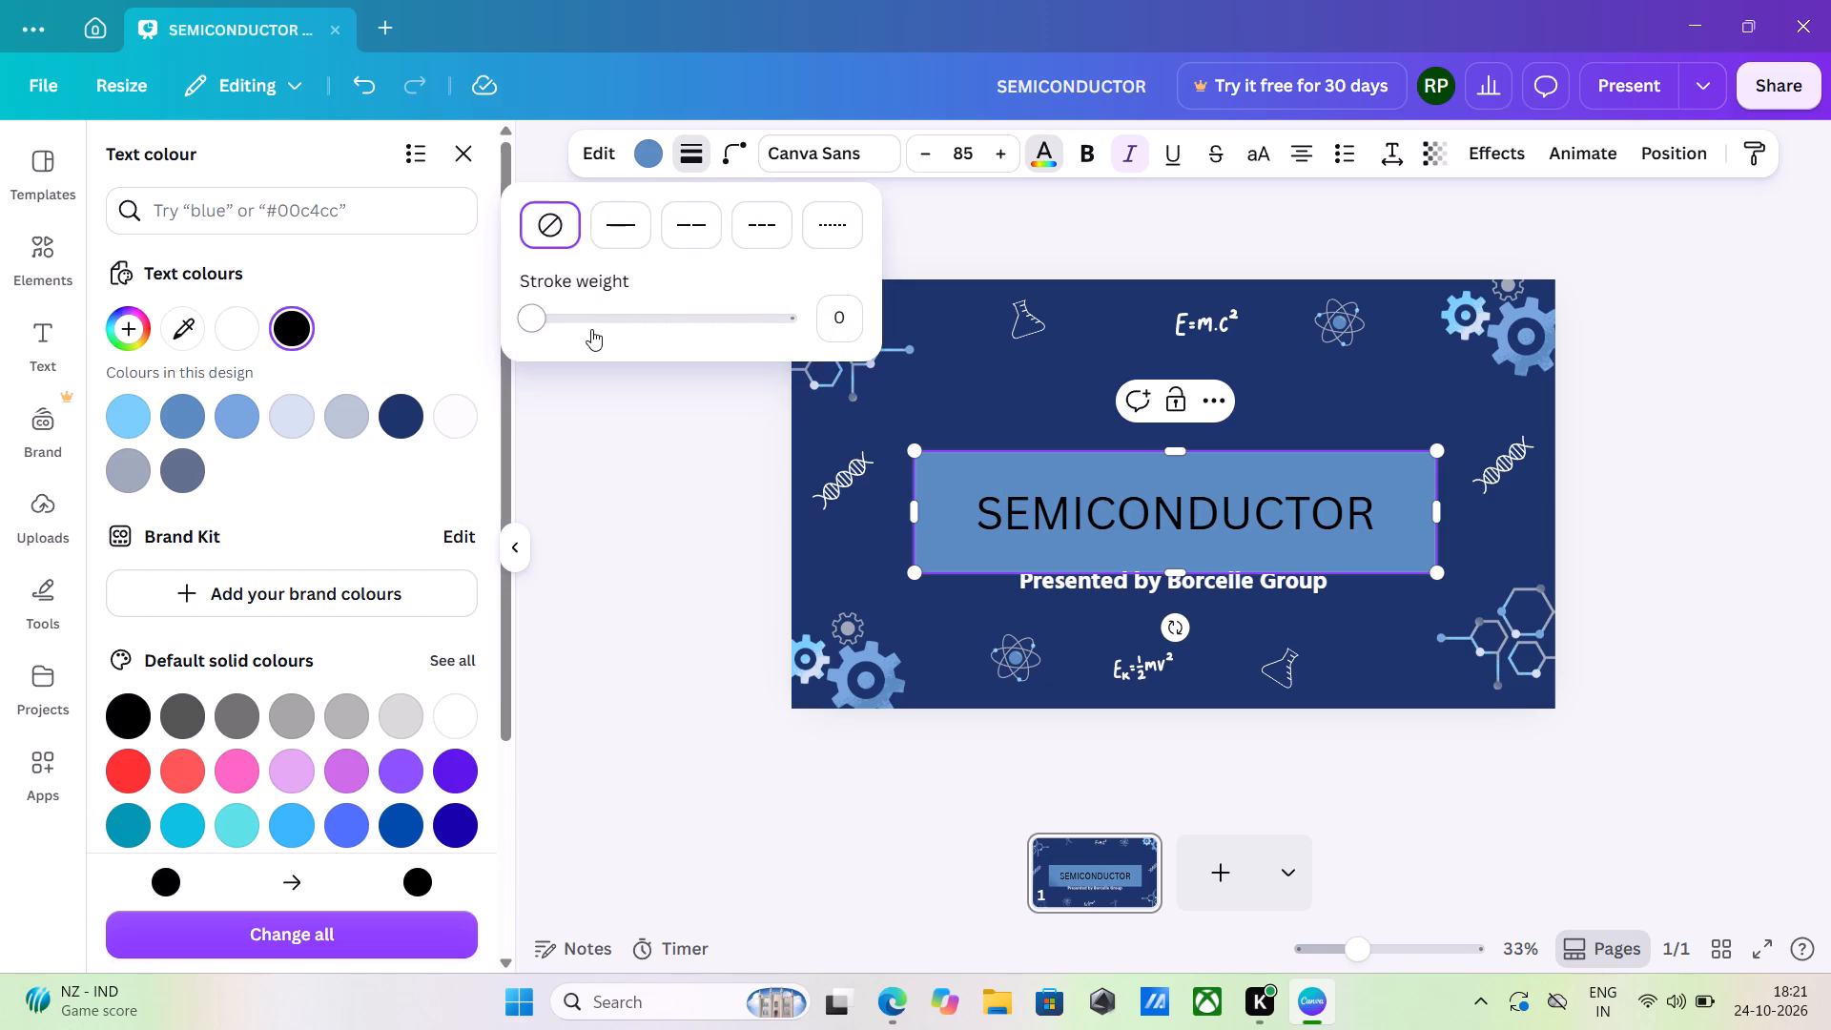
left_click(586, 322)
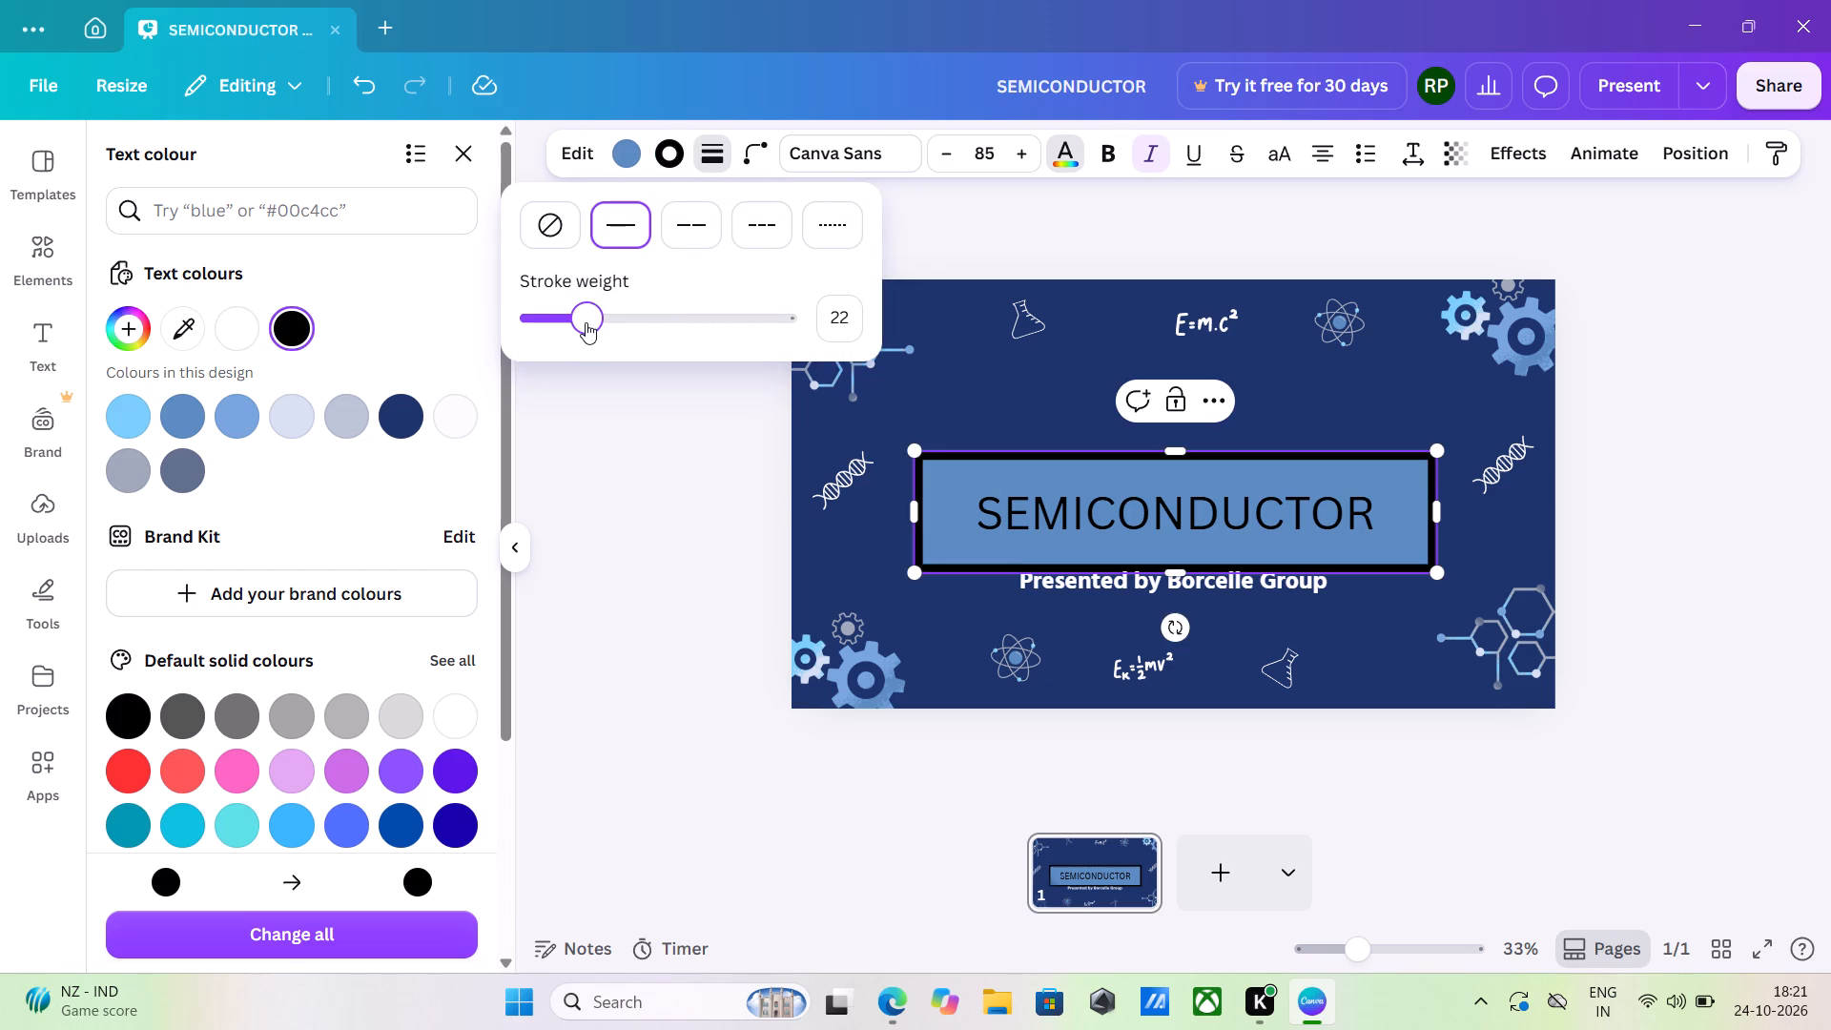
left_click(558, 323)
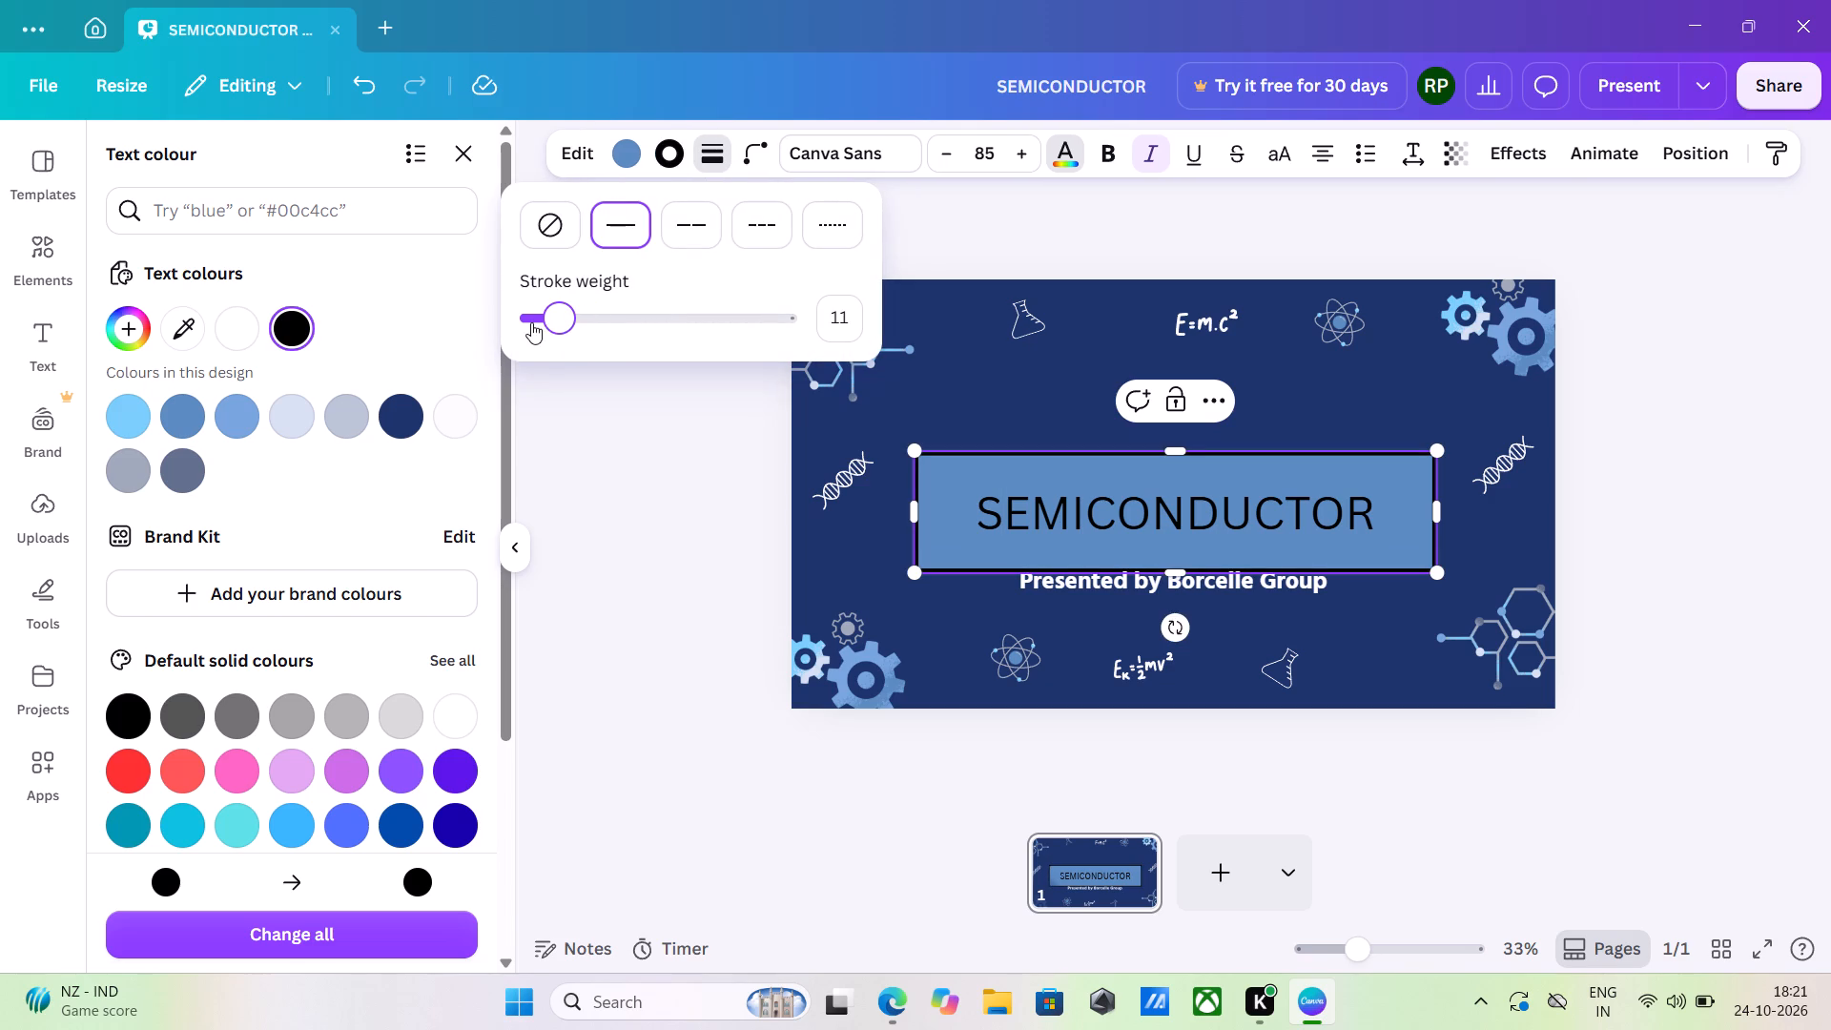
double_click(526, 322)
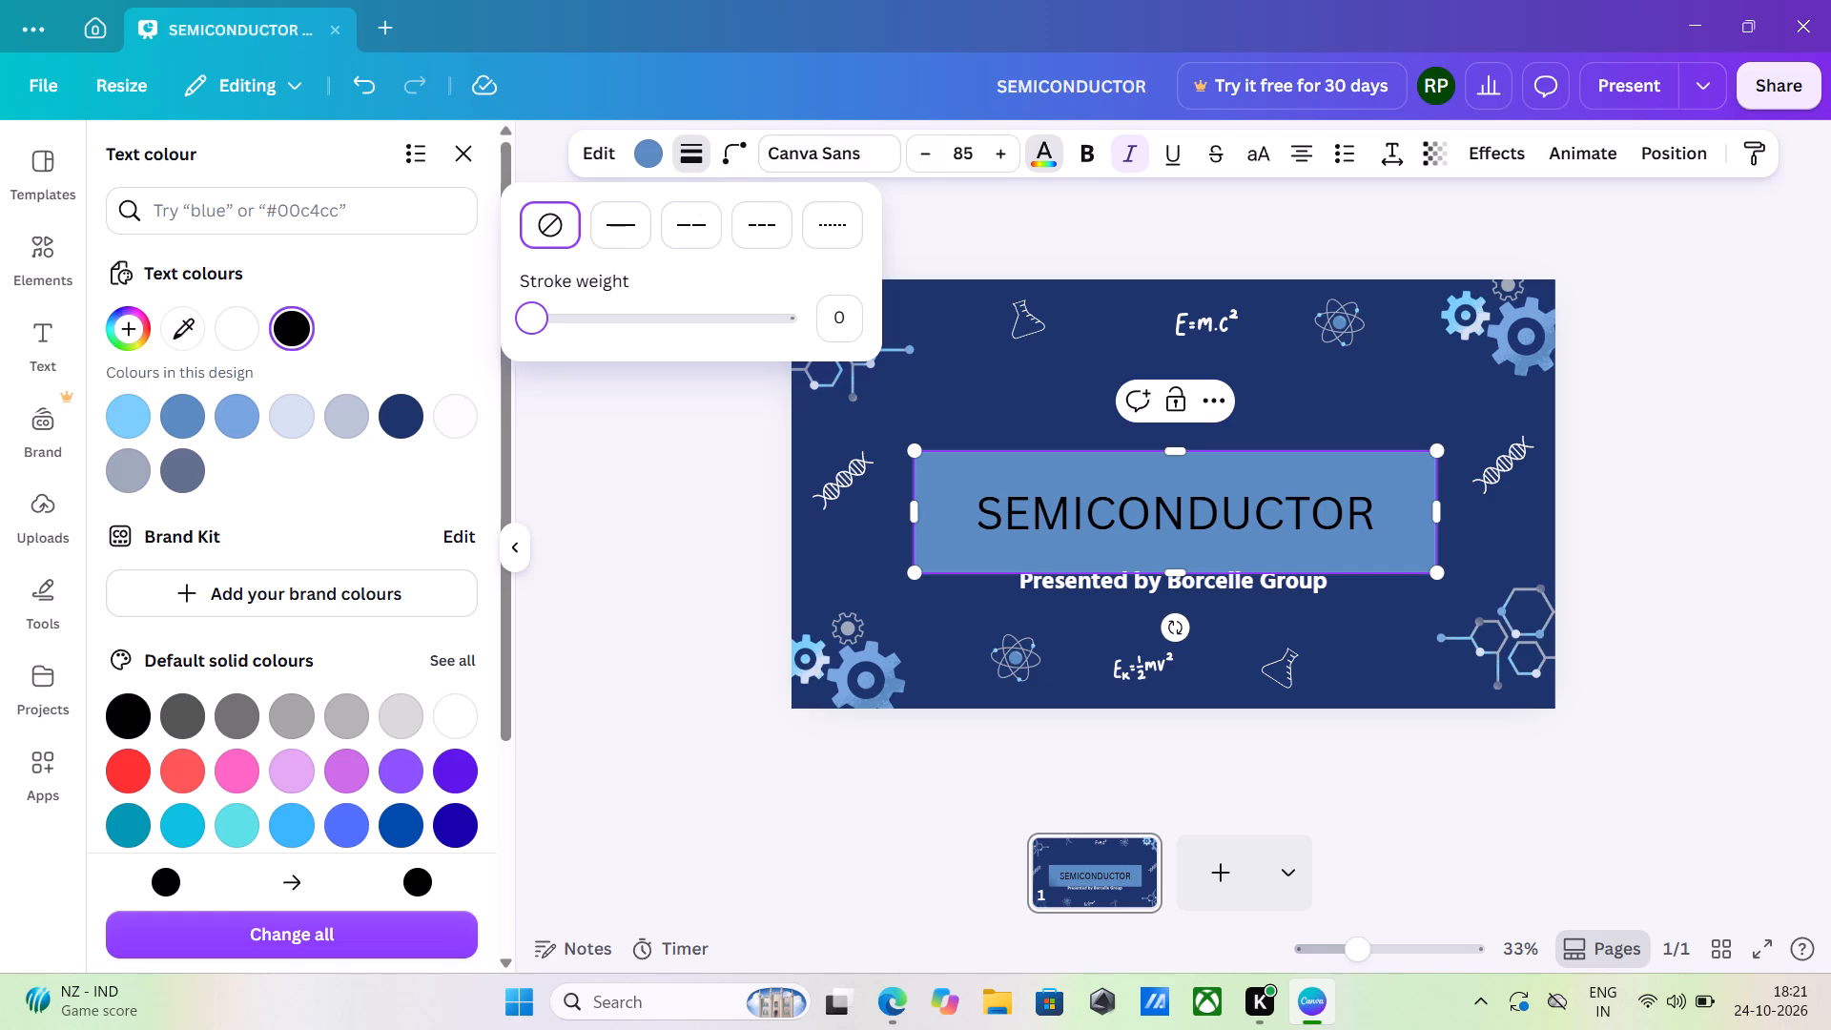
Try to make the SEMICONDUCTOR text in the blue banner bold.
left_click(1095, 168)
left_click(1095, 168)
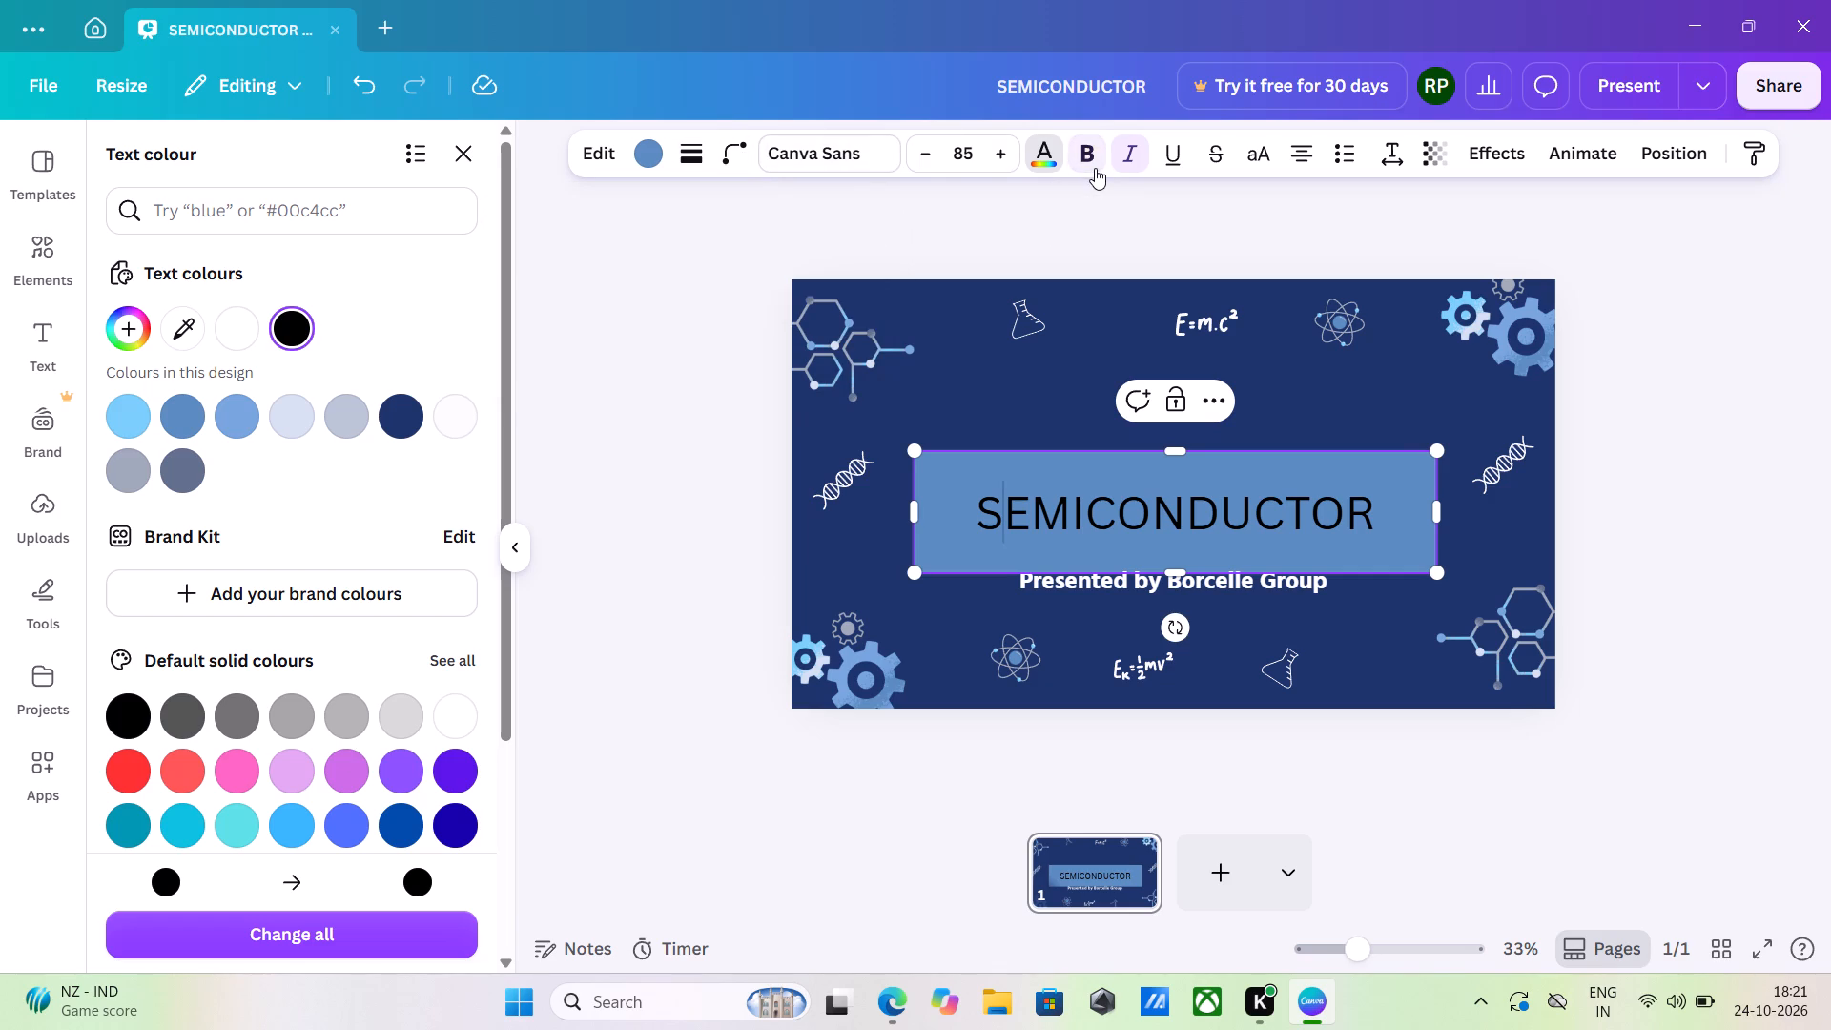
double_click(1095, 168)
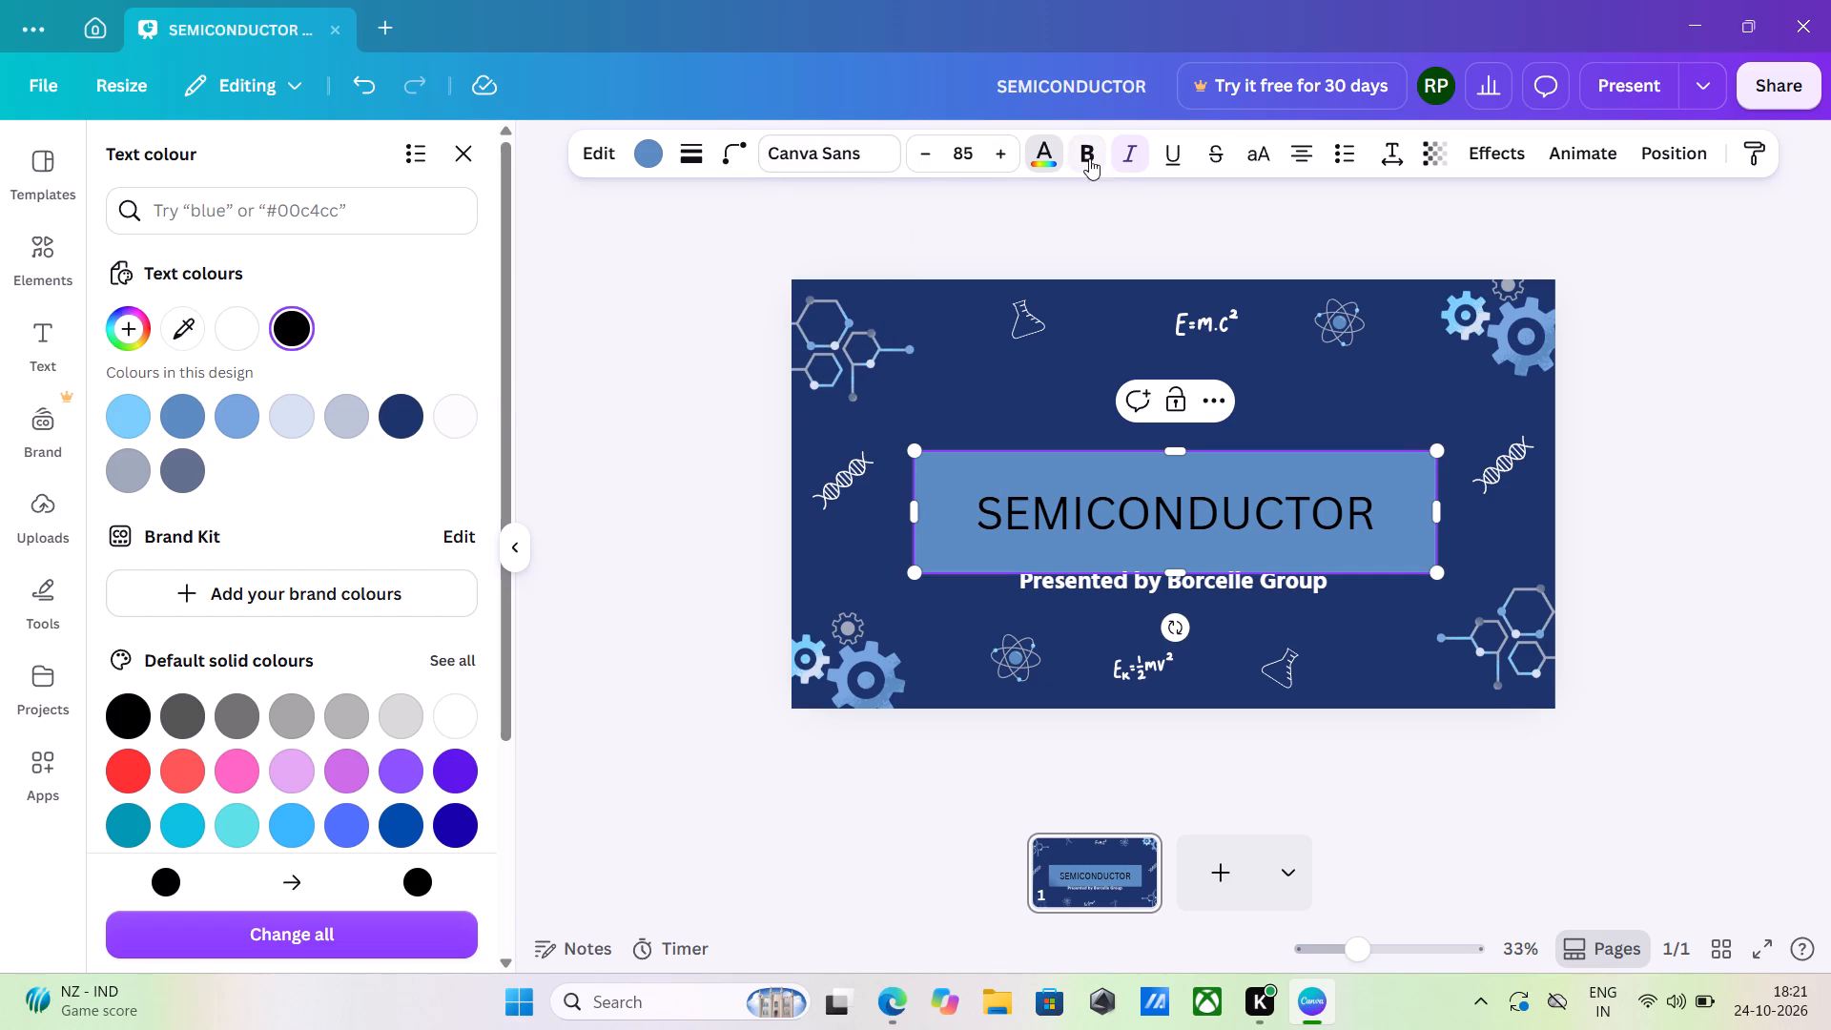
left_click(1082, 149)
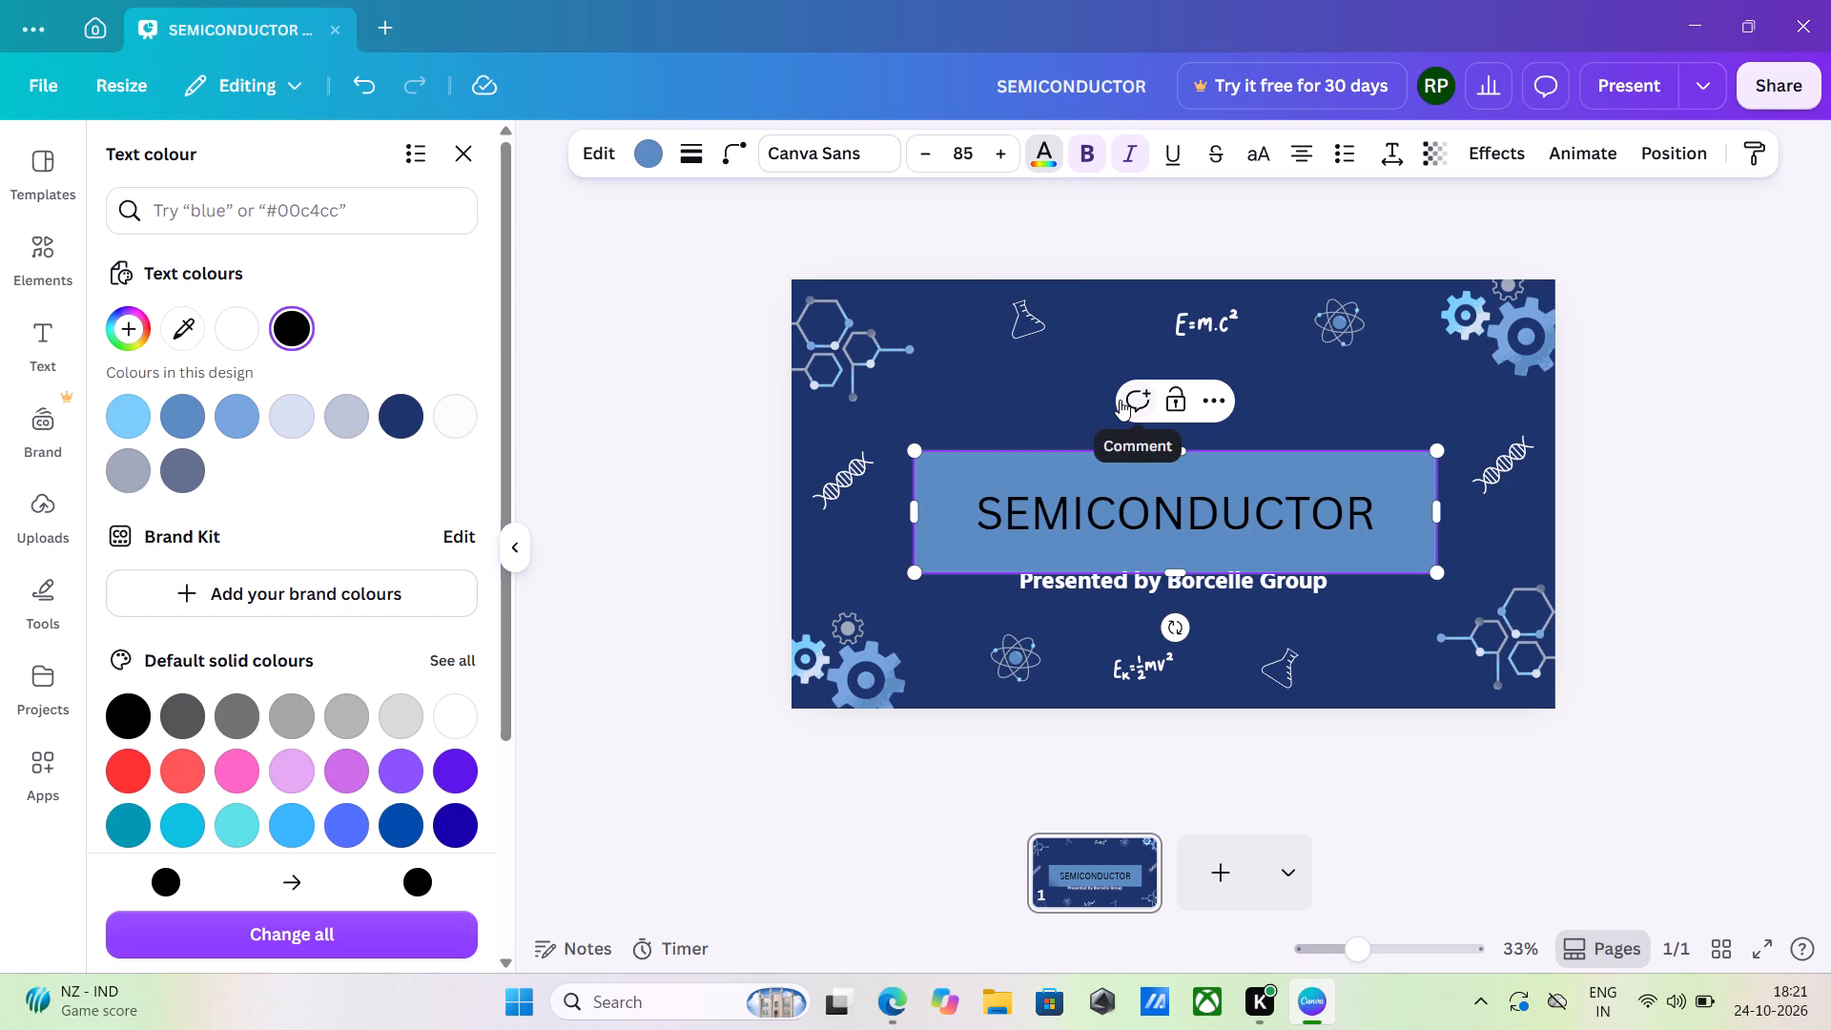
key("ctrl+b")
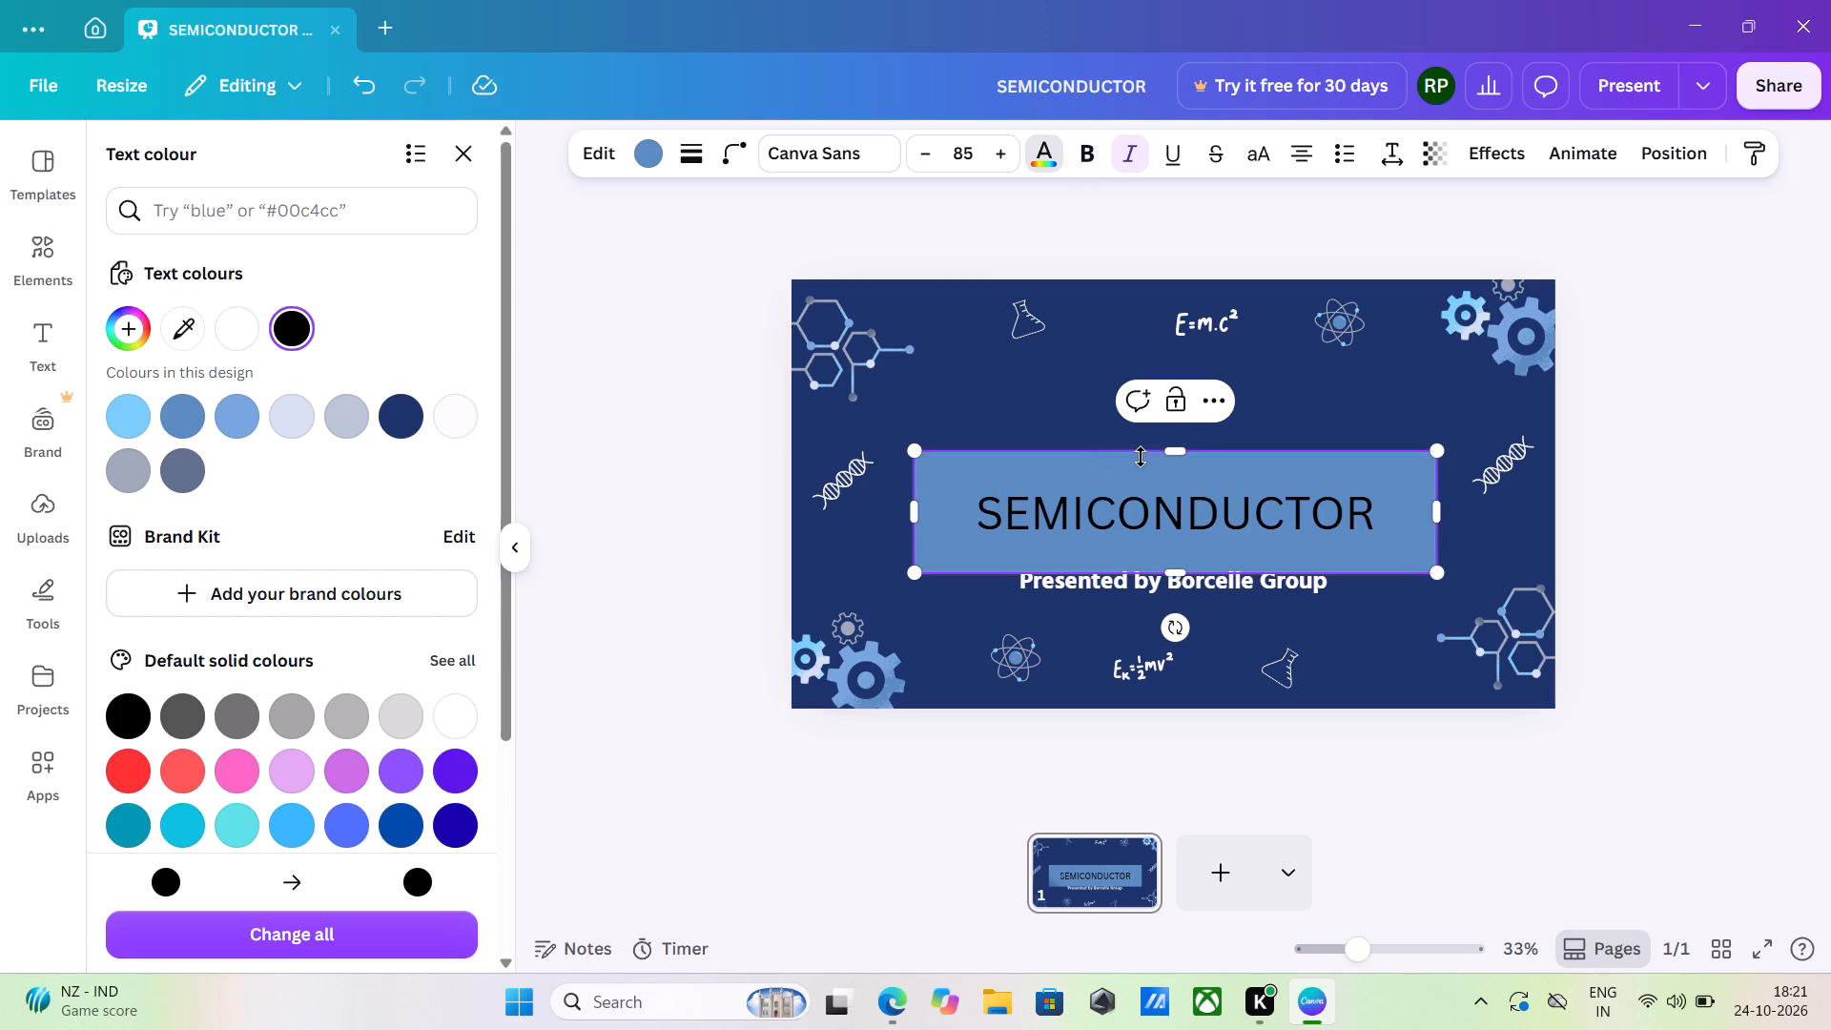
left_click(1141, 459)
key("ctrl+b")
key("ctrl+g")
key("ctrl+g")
Set the SEMICONDUCTOR text's line spacing to 1.41 and its padding to 4.
left_click(1378, 154)
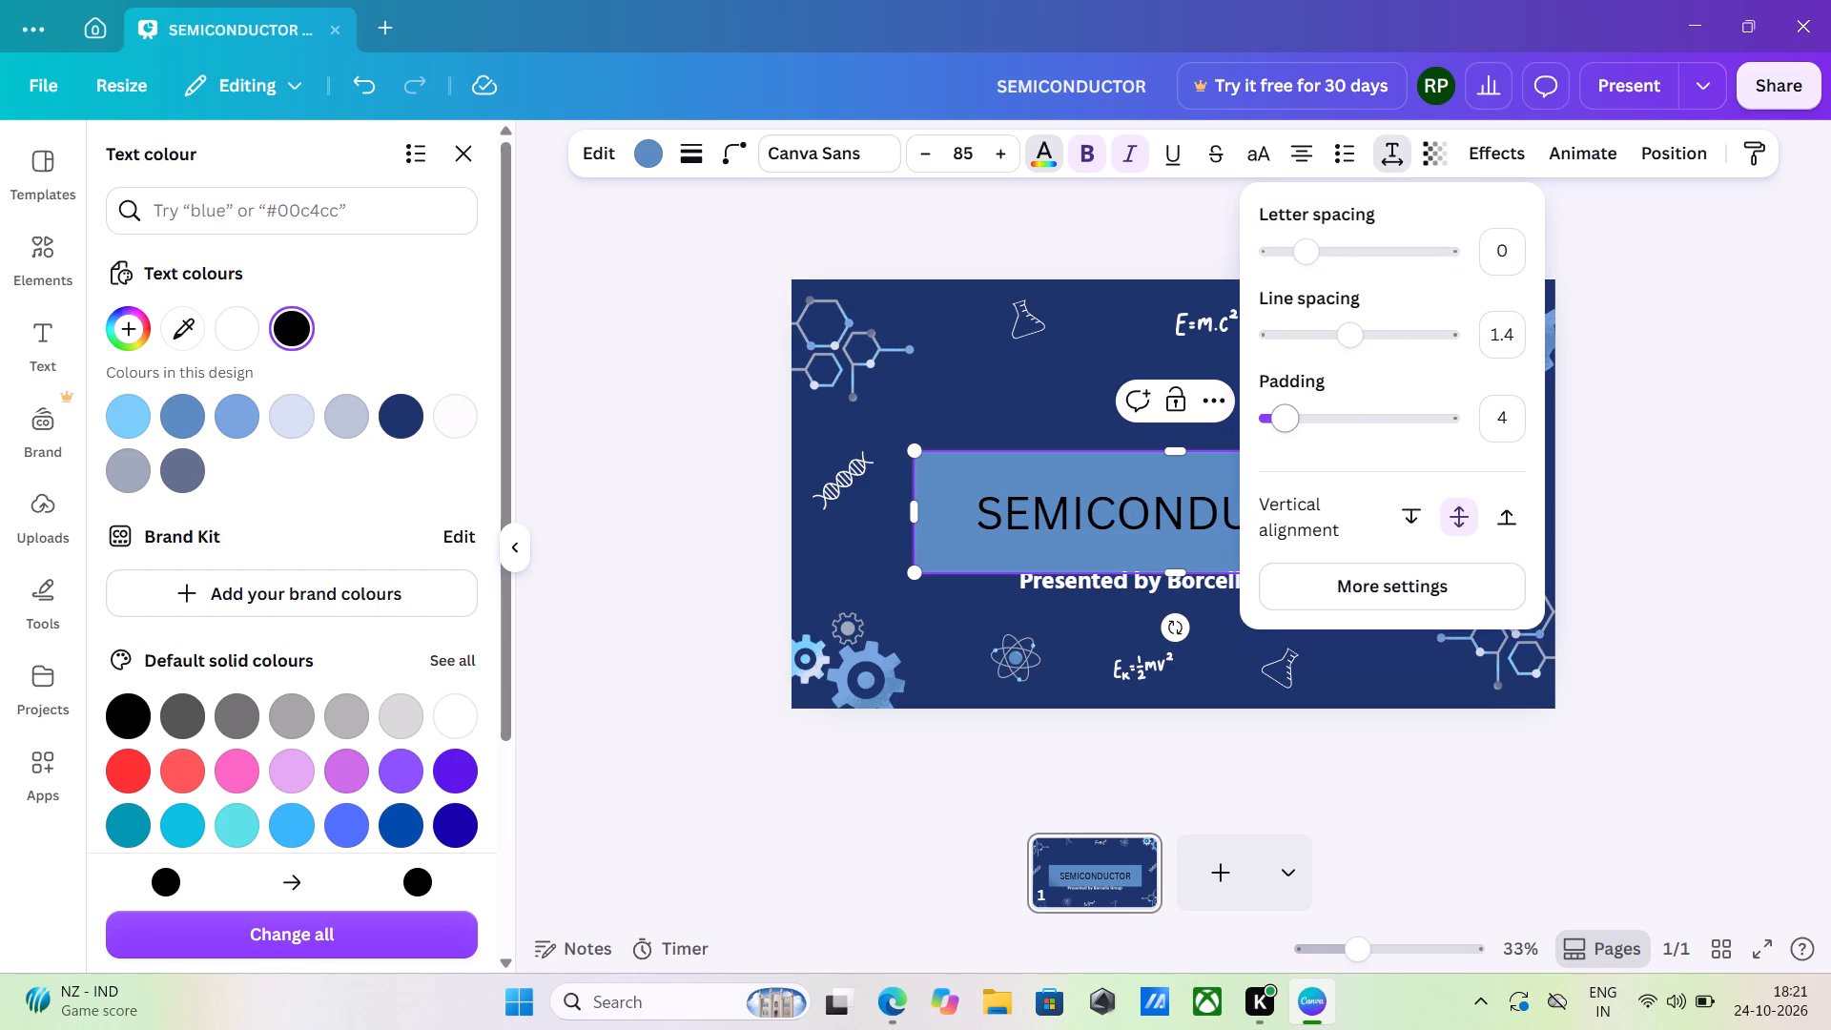
left_click(1330, 420)
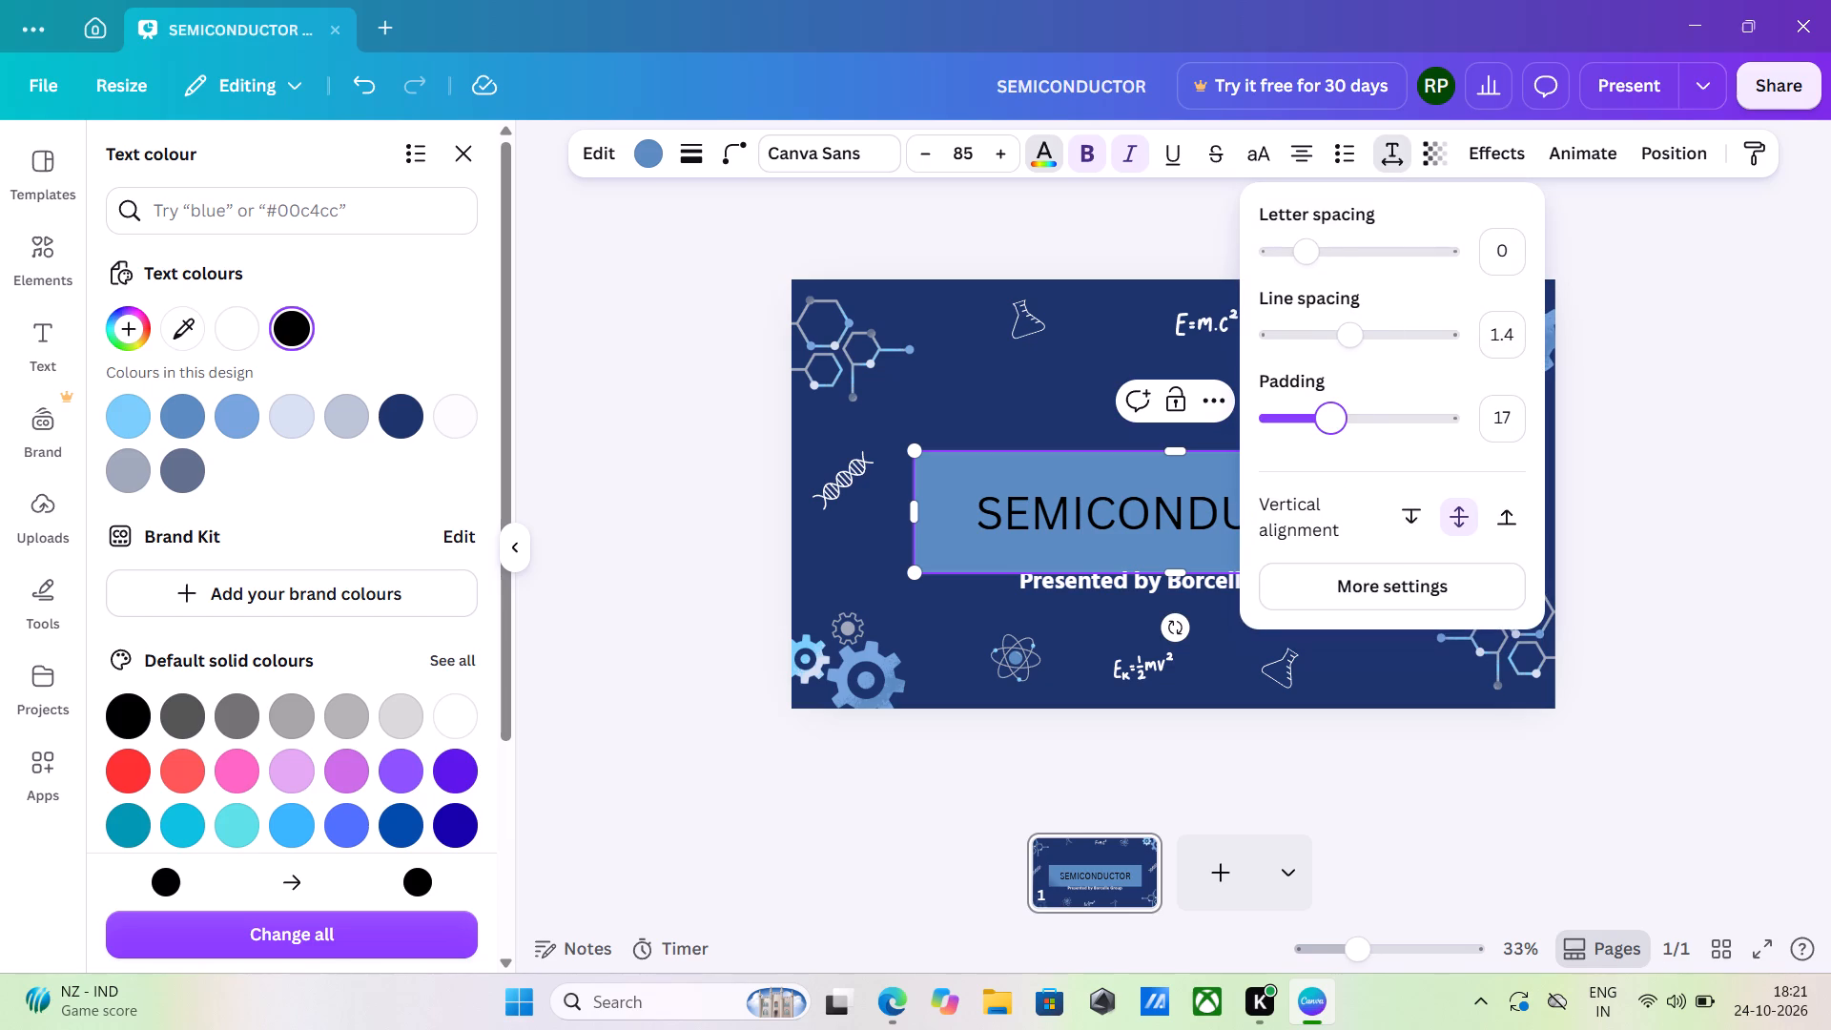
left_click(1362, 413)
left_click(1391, 340)
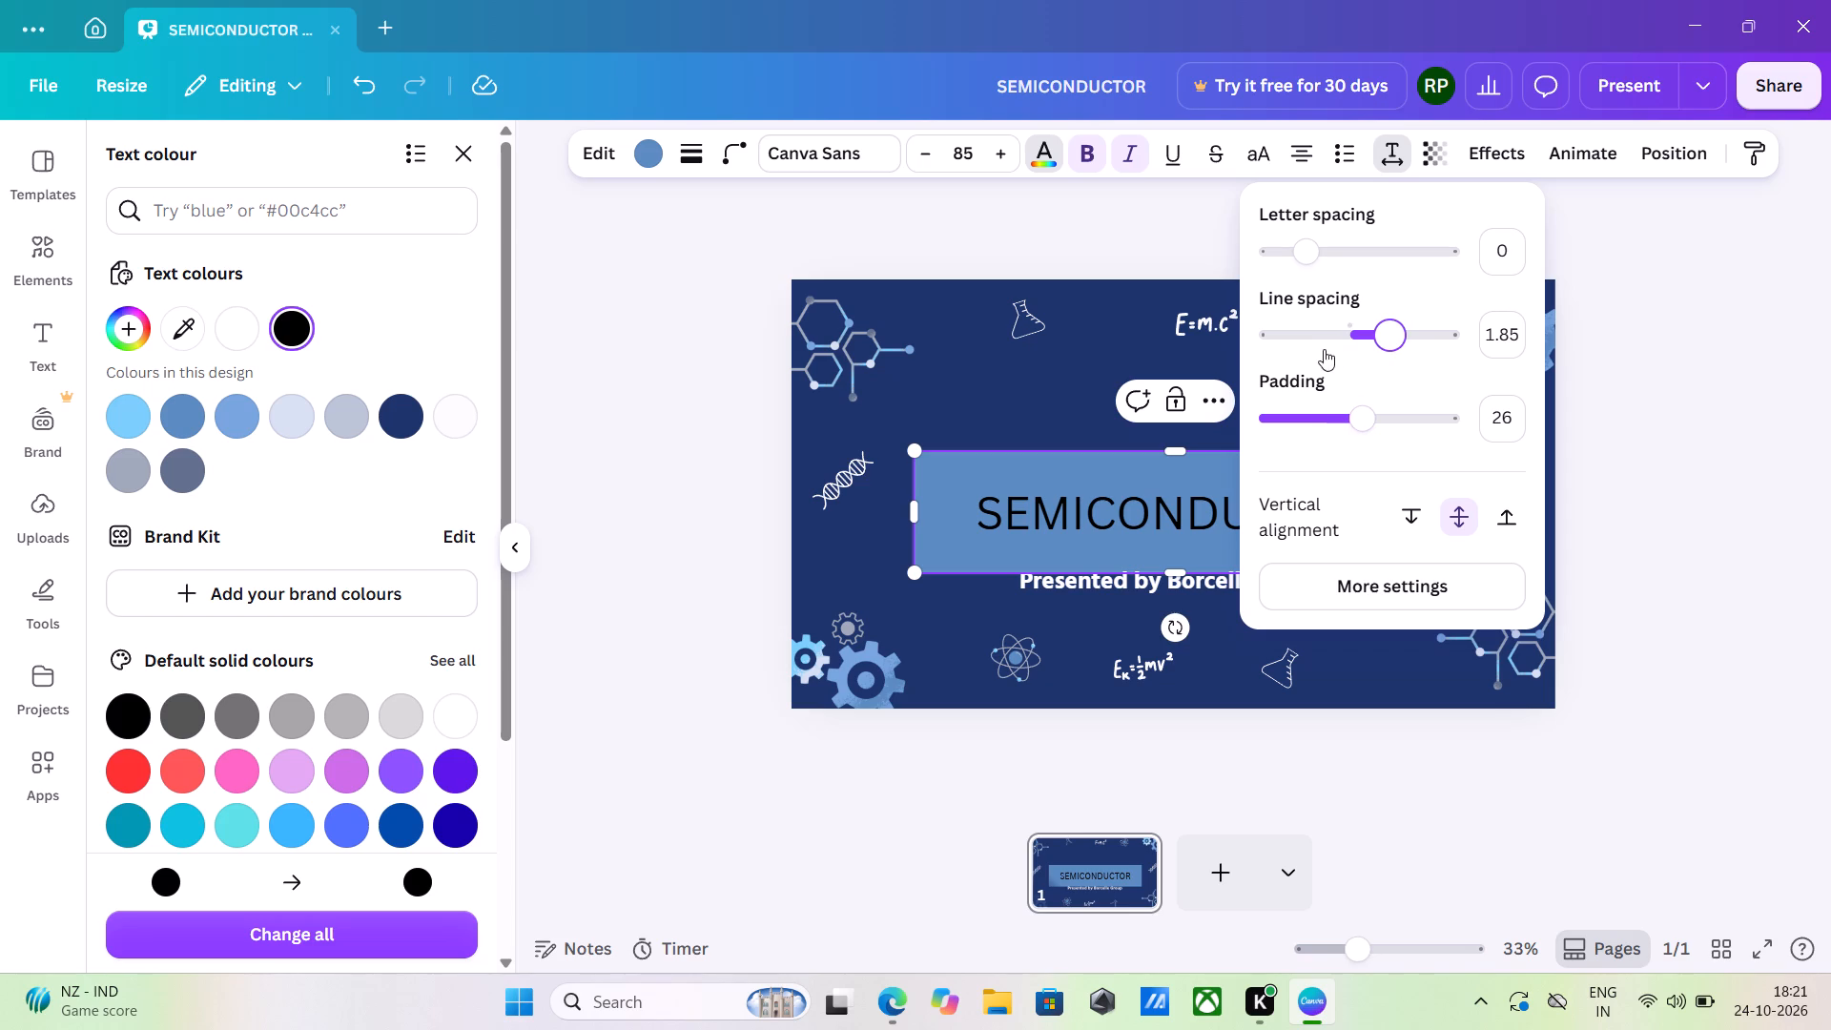
left_click(1351, 327)
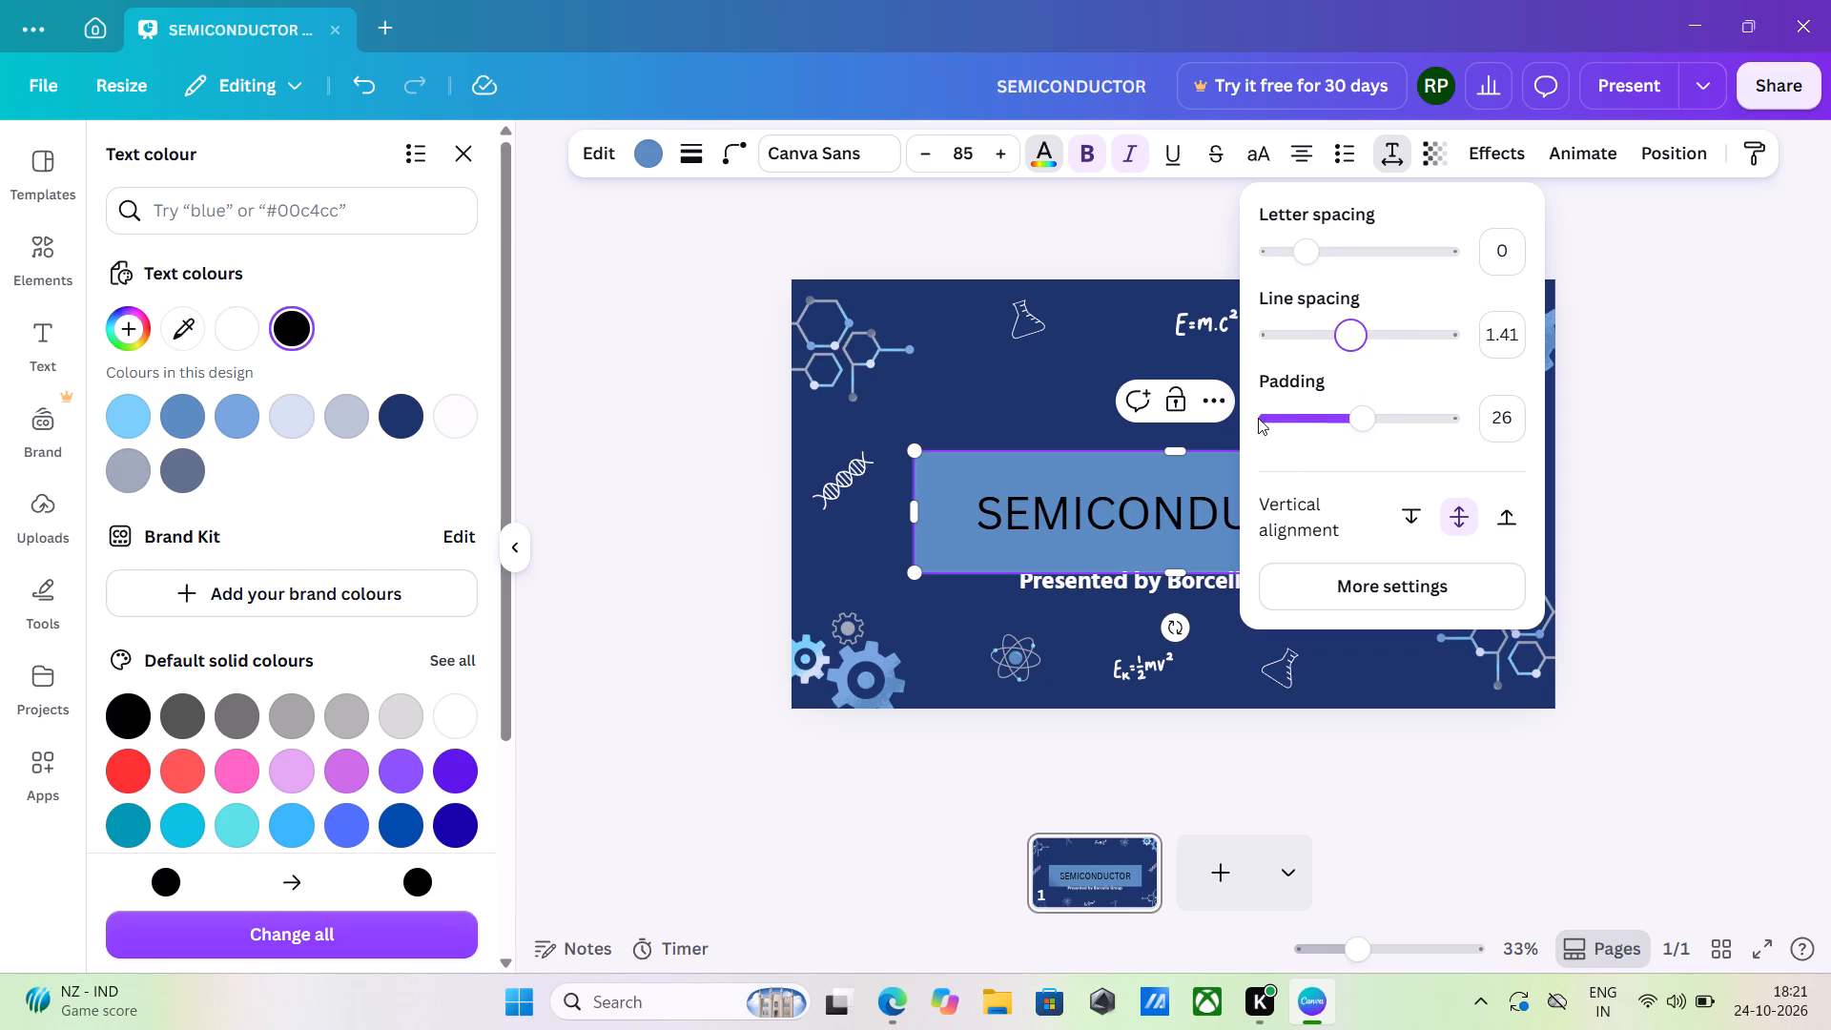
left_click(1258, 418)
left_click(1271, 416)
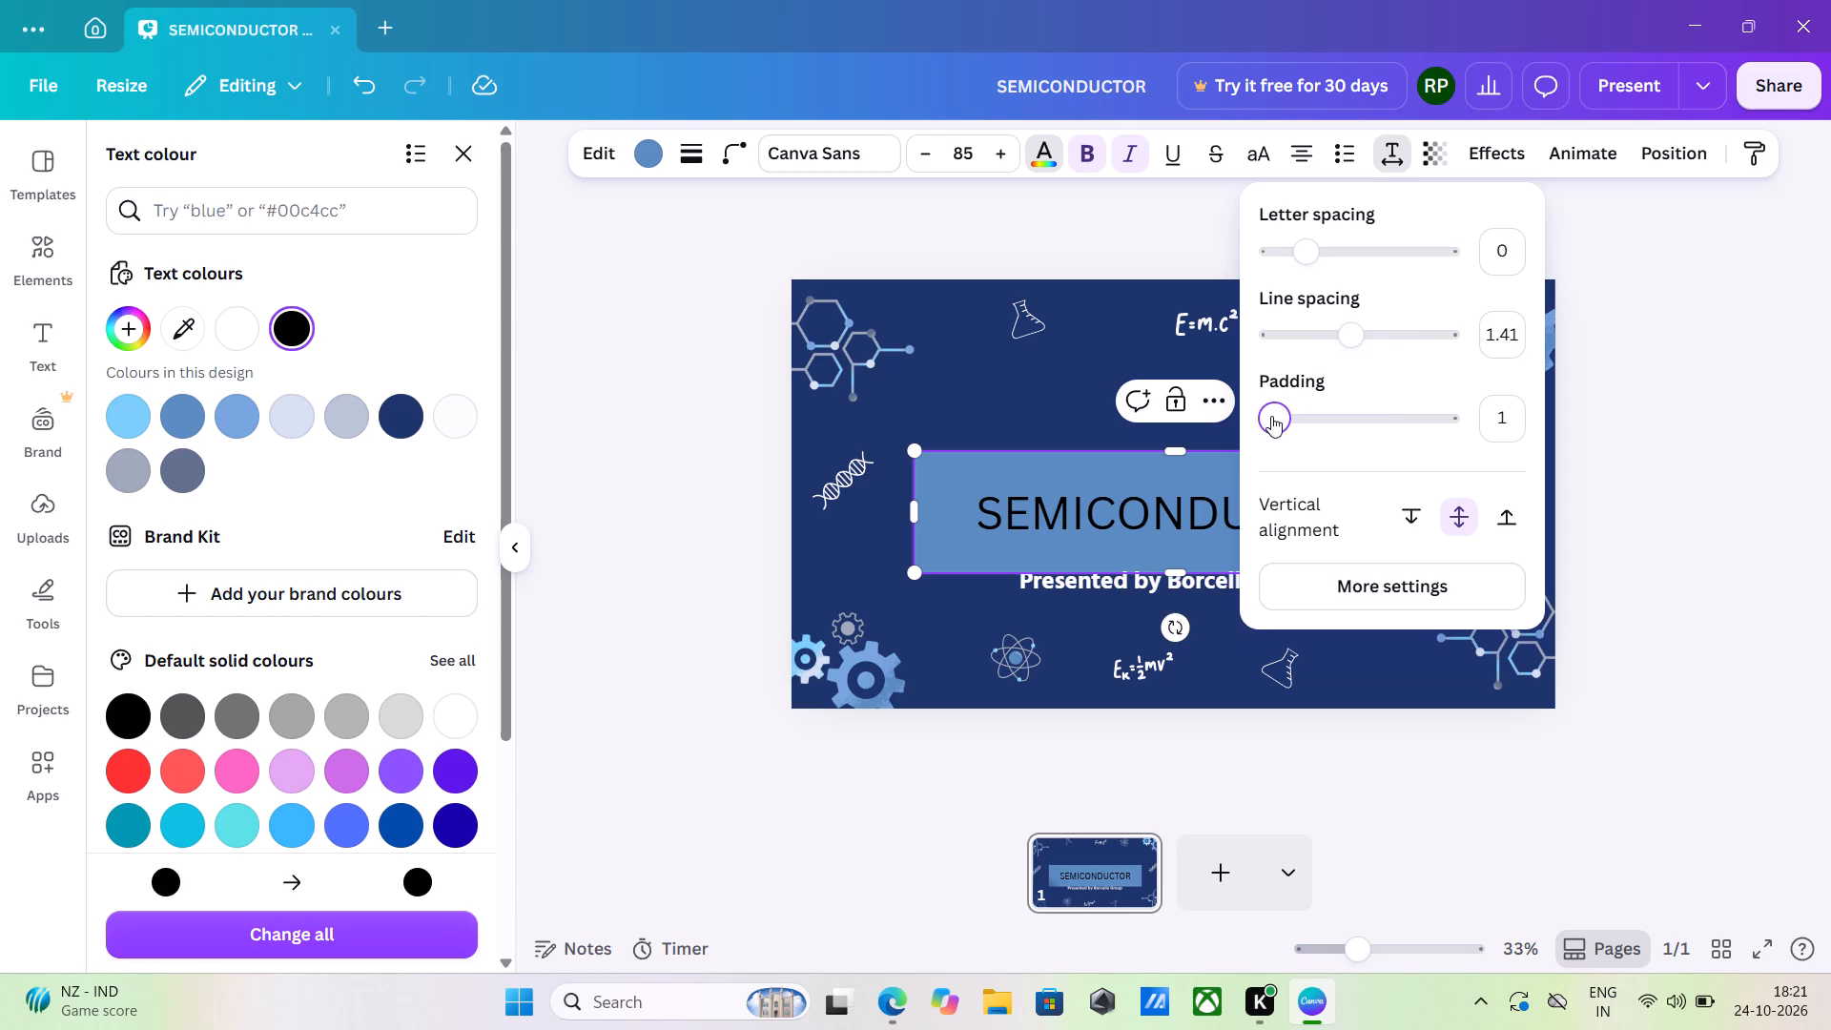
left_click(1291, 414)
left_click(1289, 418)
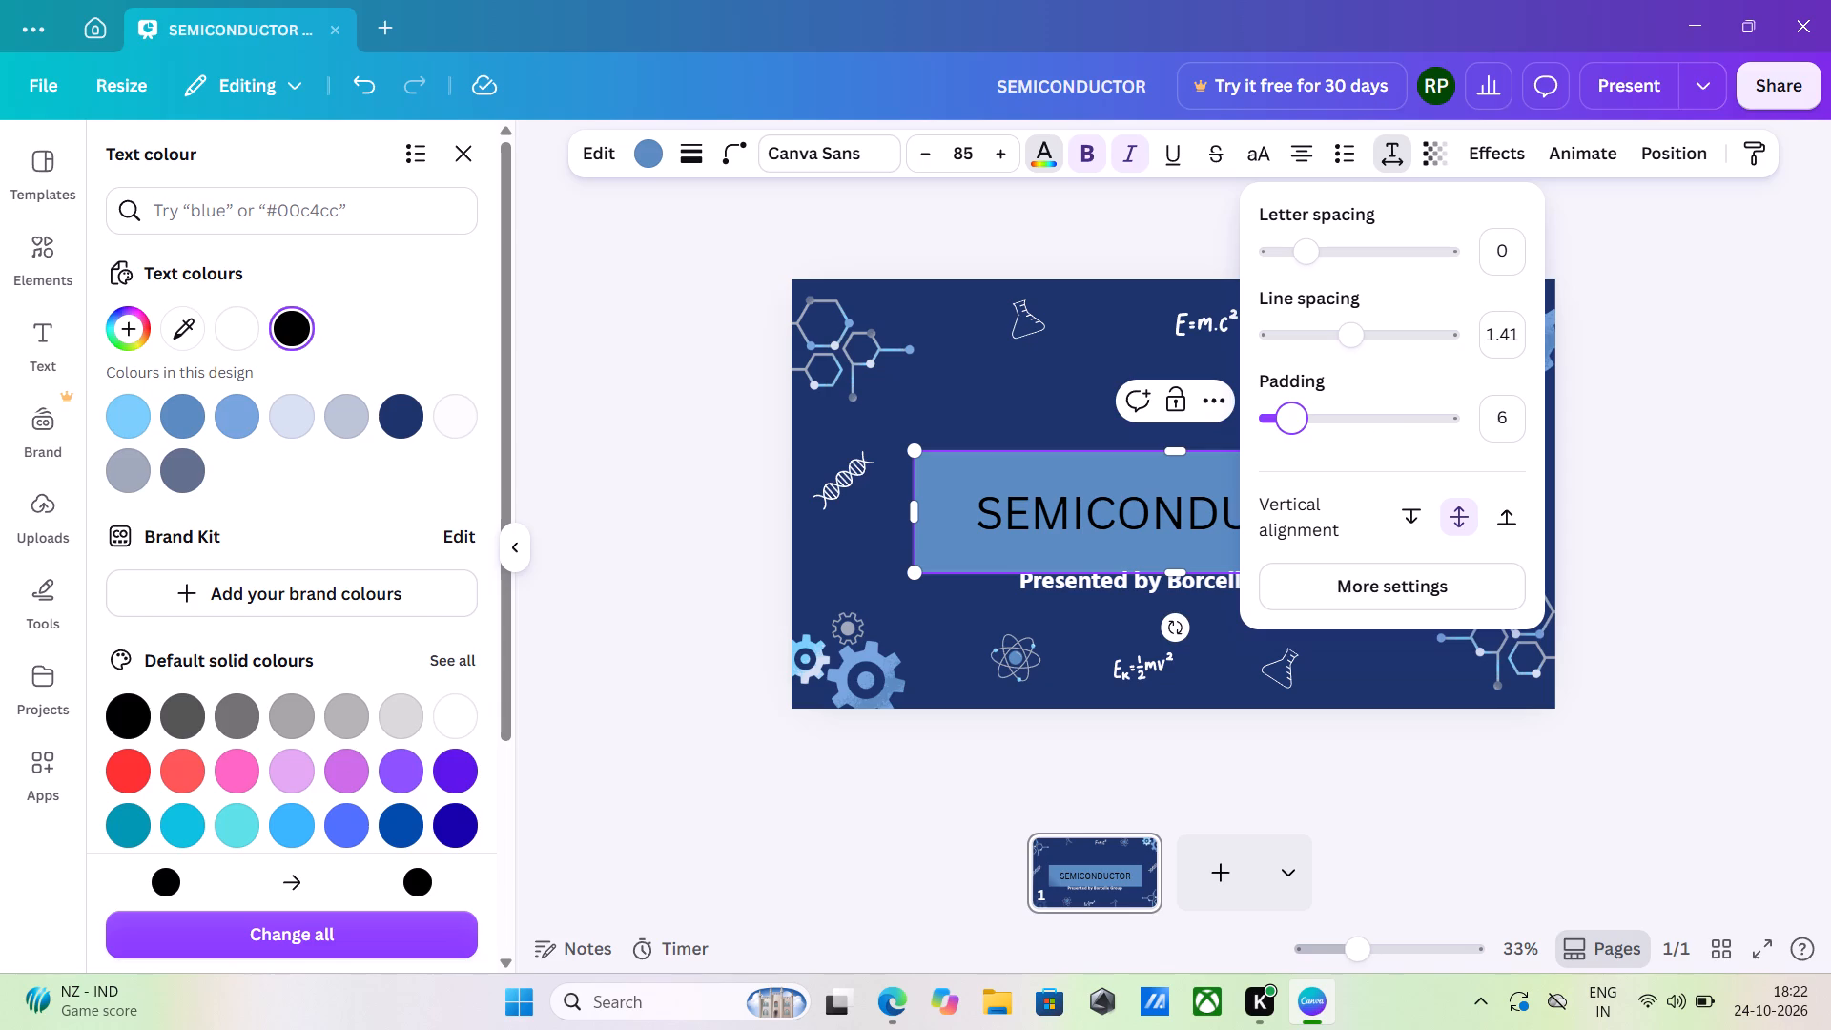
left_click(1276, 420)
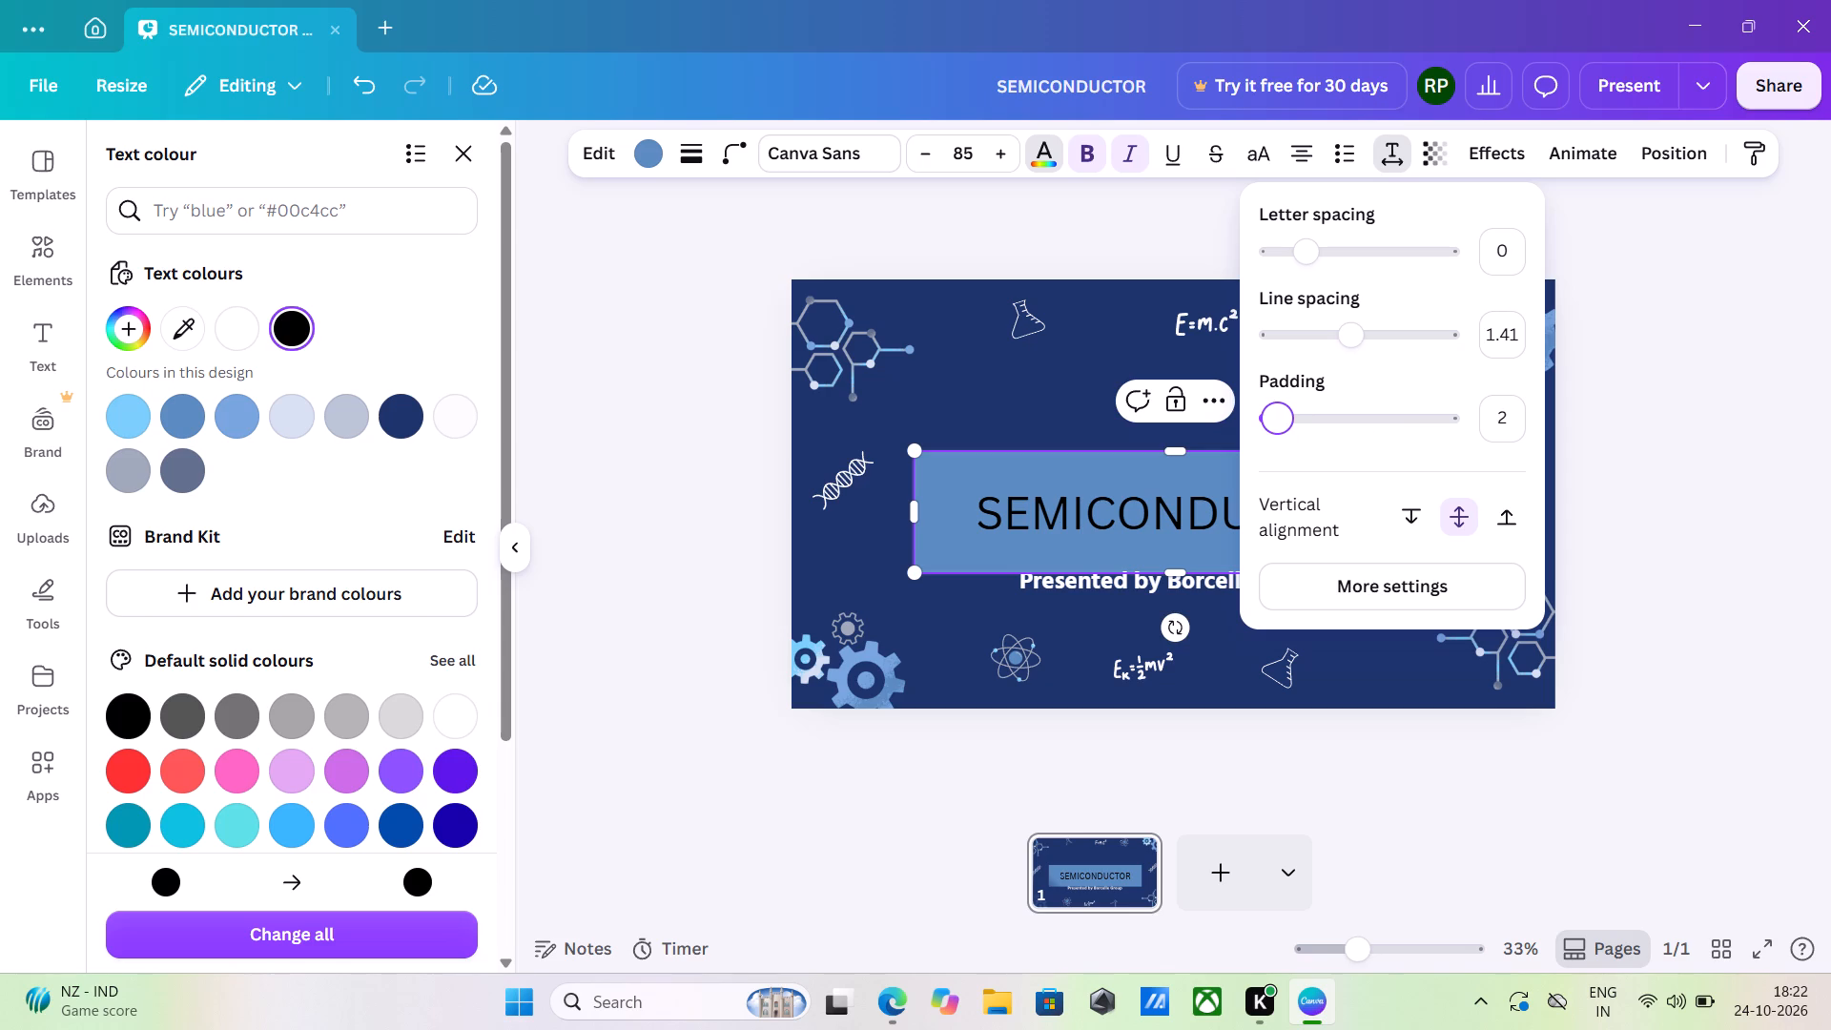
left_click(1284, 422)
left_click(1293, 421)
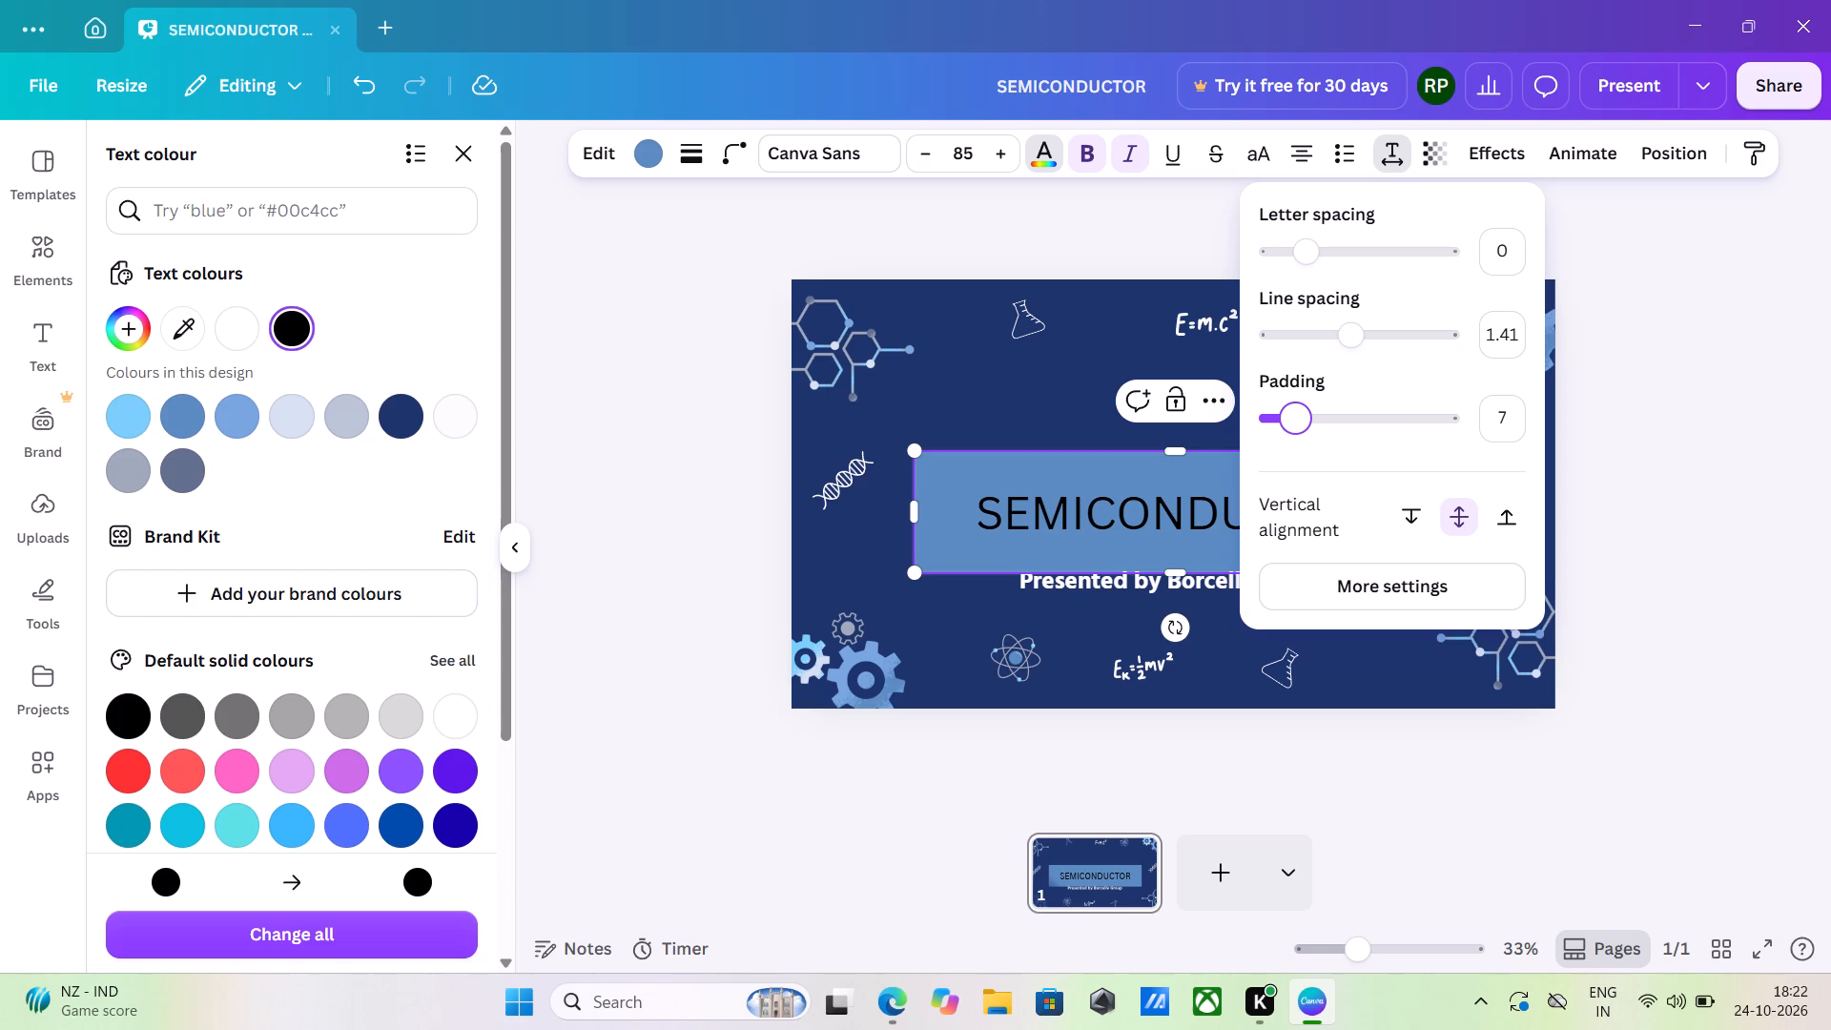
left_click(1286, 421)
left_click(1501, 422)
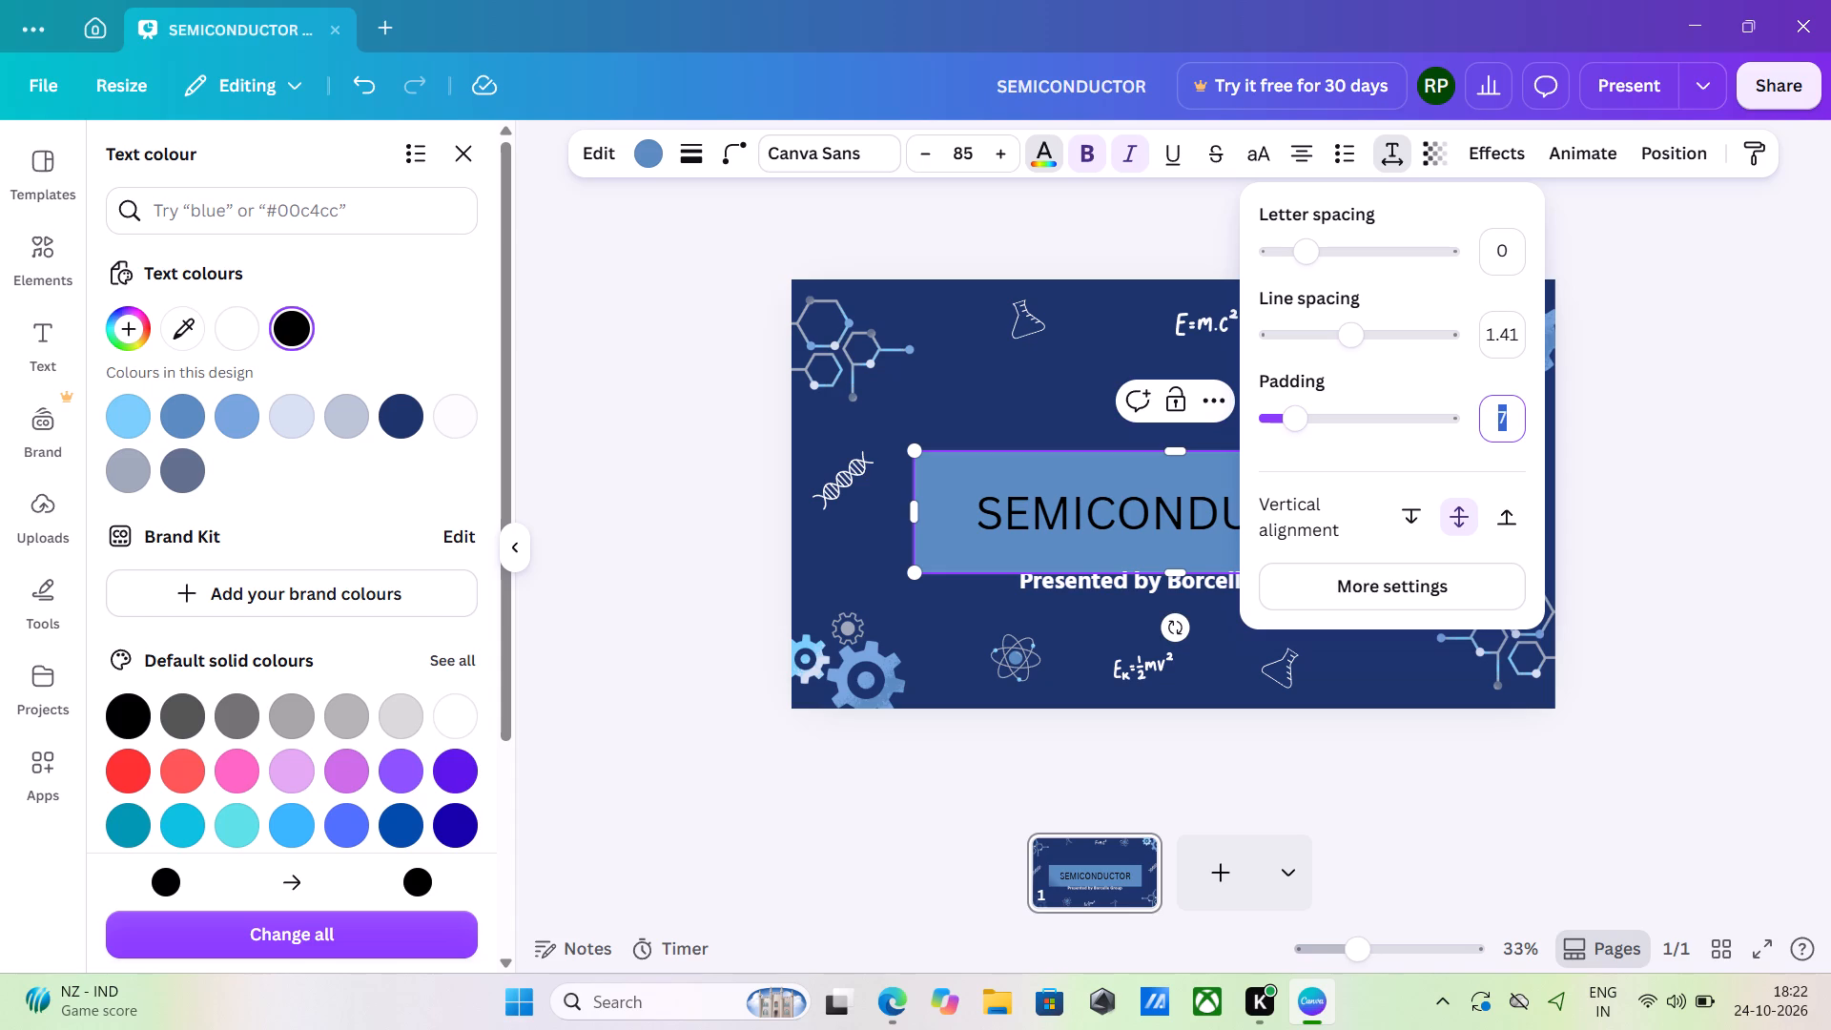
key("BackSpace")
key("4")
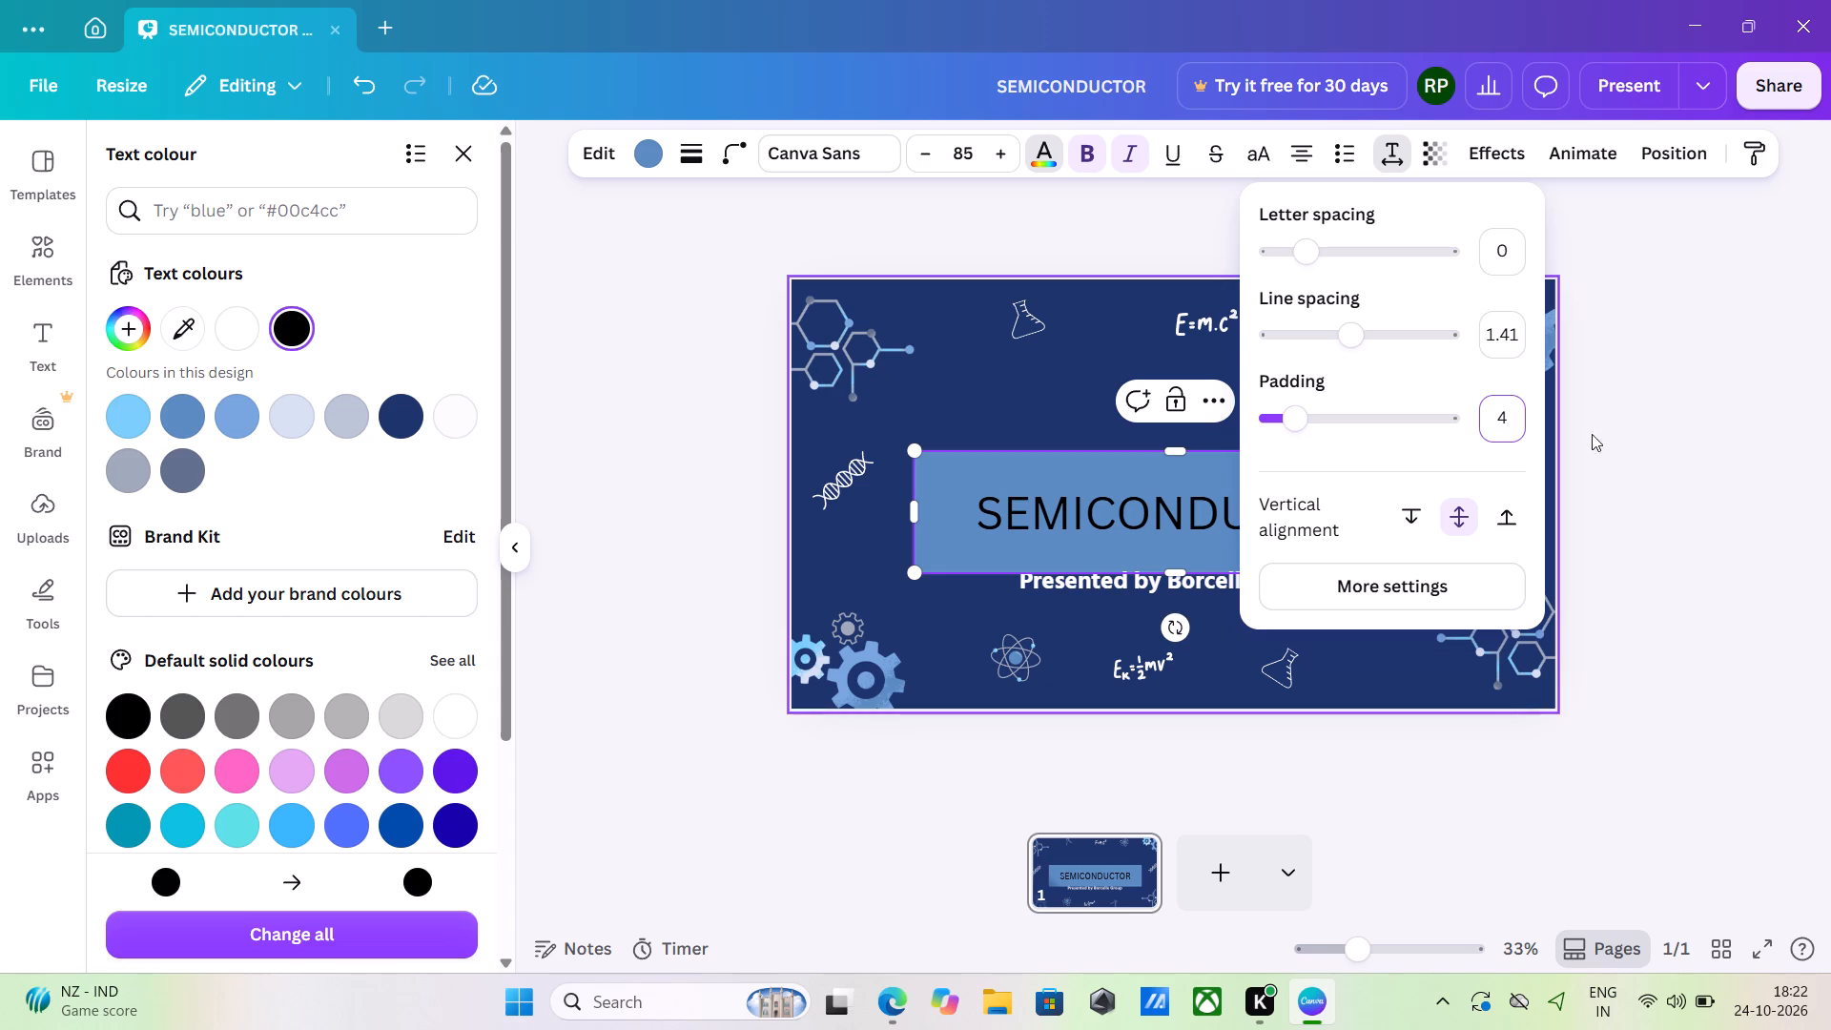
left_click(1562, 476)
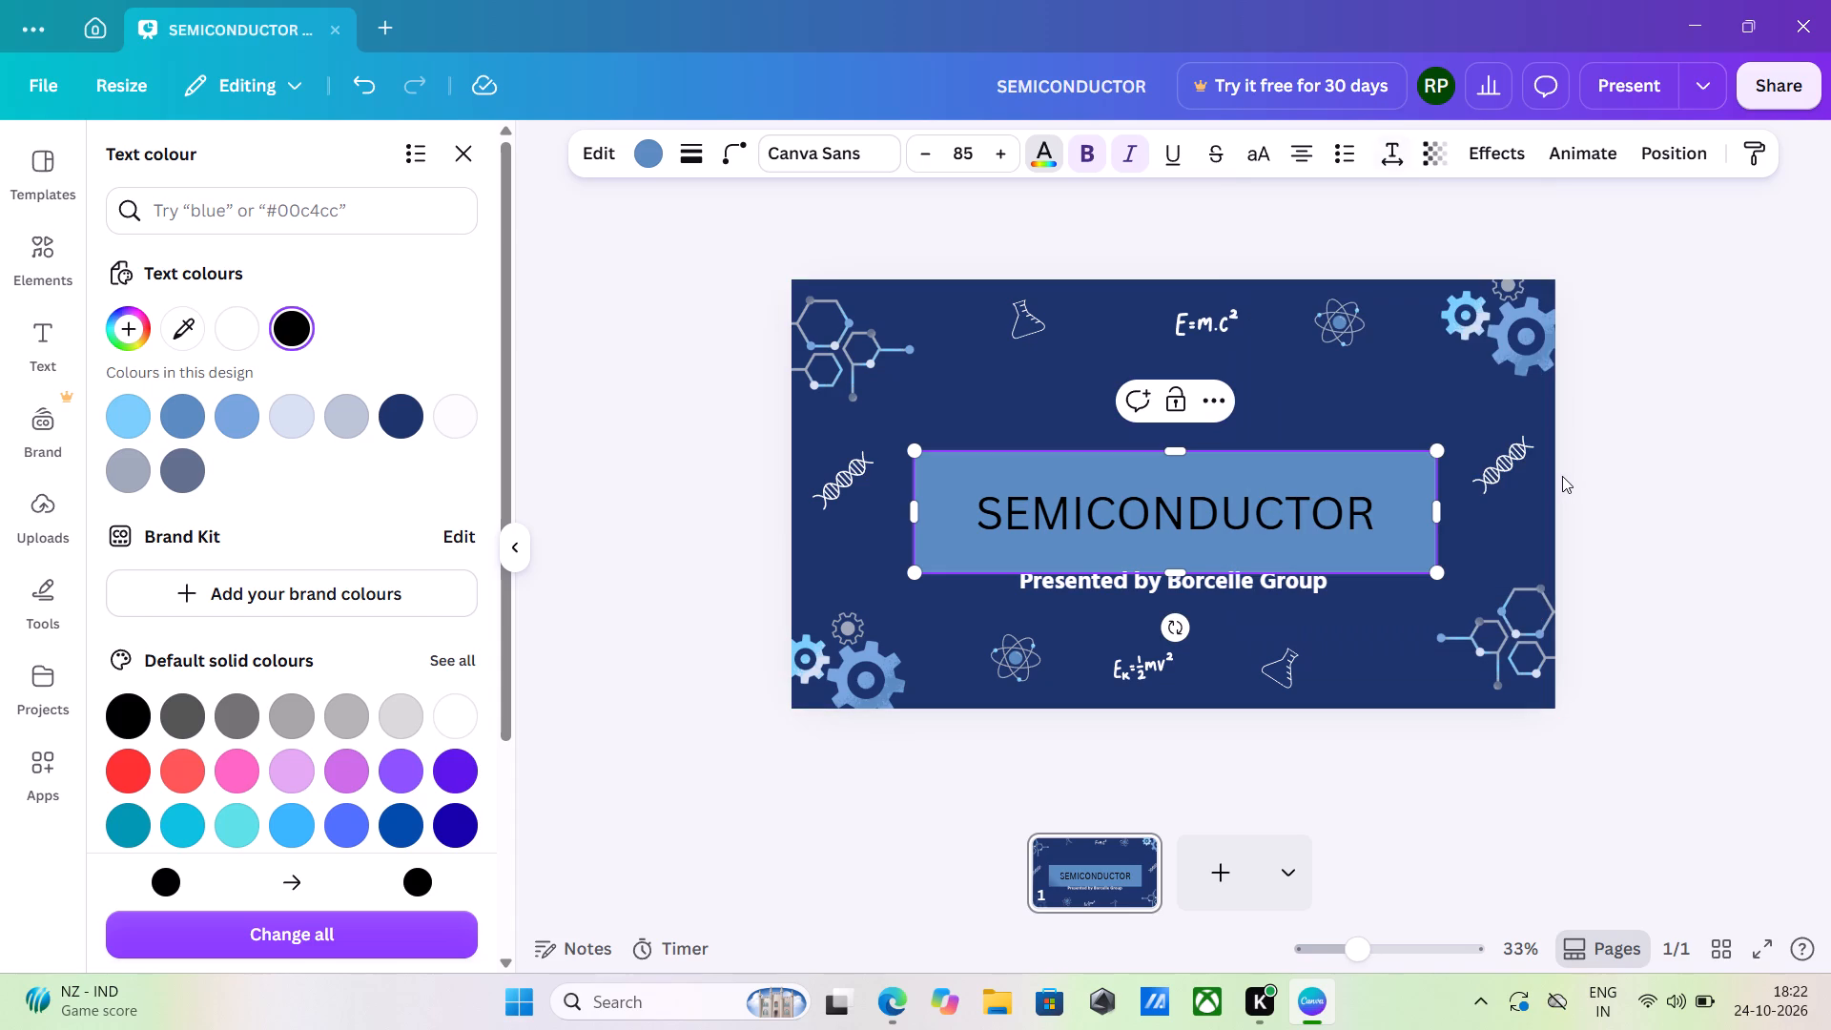
Try different transparency levels on the blue SEMICONDUCTOR banner and set its transparency value to 0.
left_click(1434, 164)
left_click_drag(1457, 258, 1319, 272)
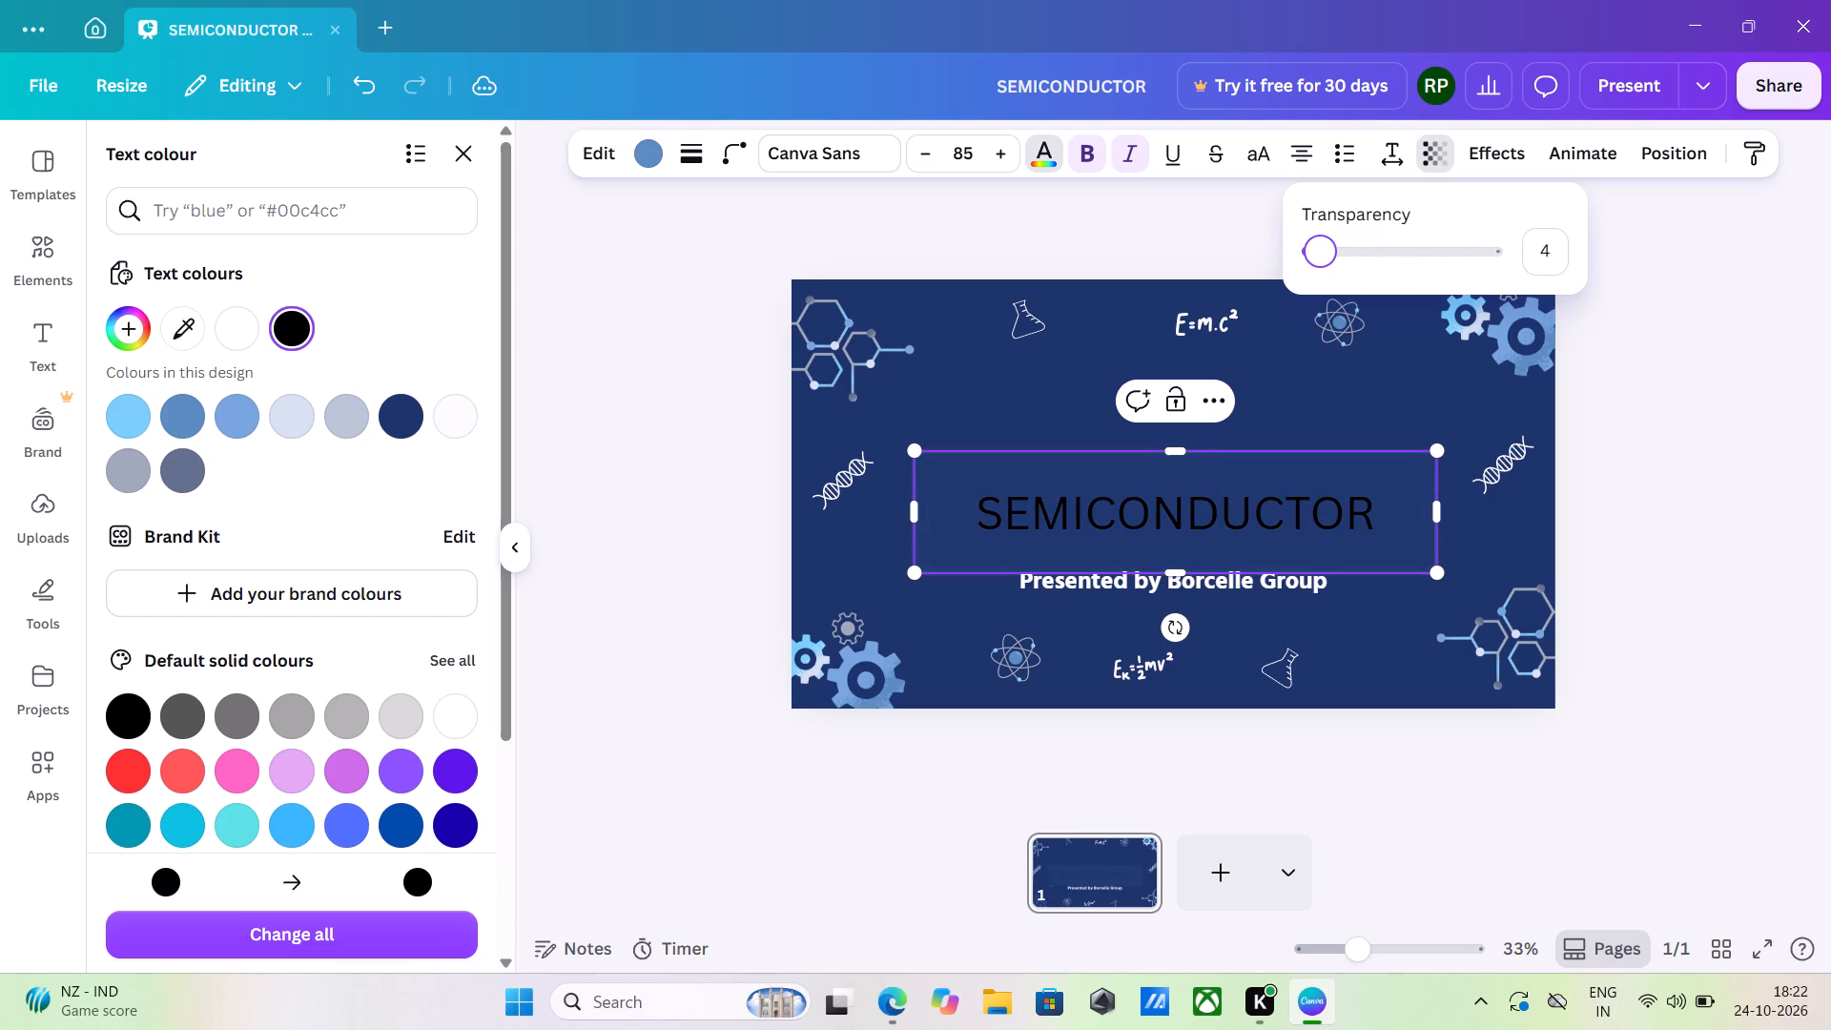
left_click_drag(1319, 272, 1327, 270)
left_click_drag(1327, 270, 1569, 229)
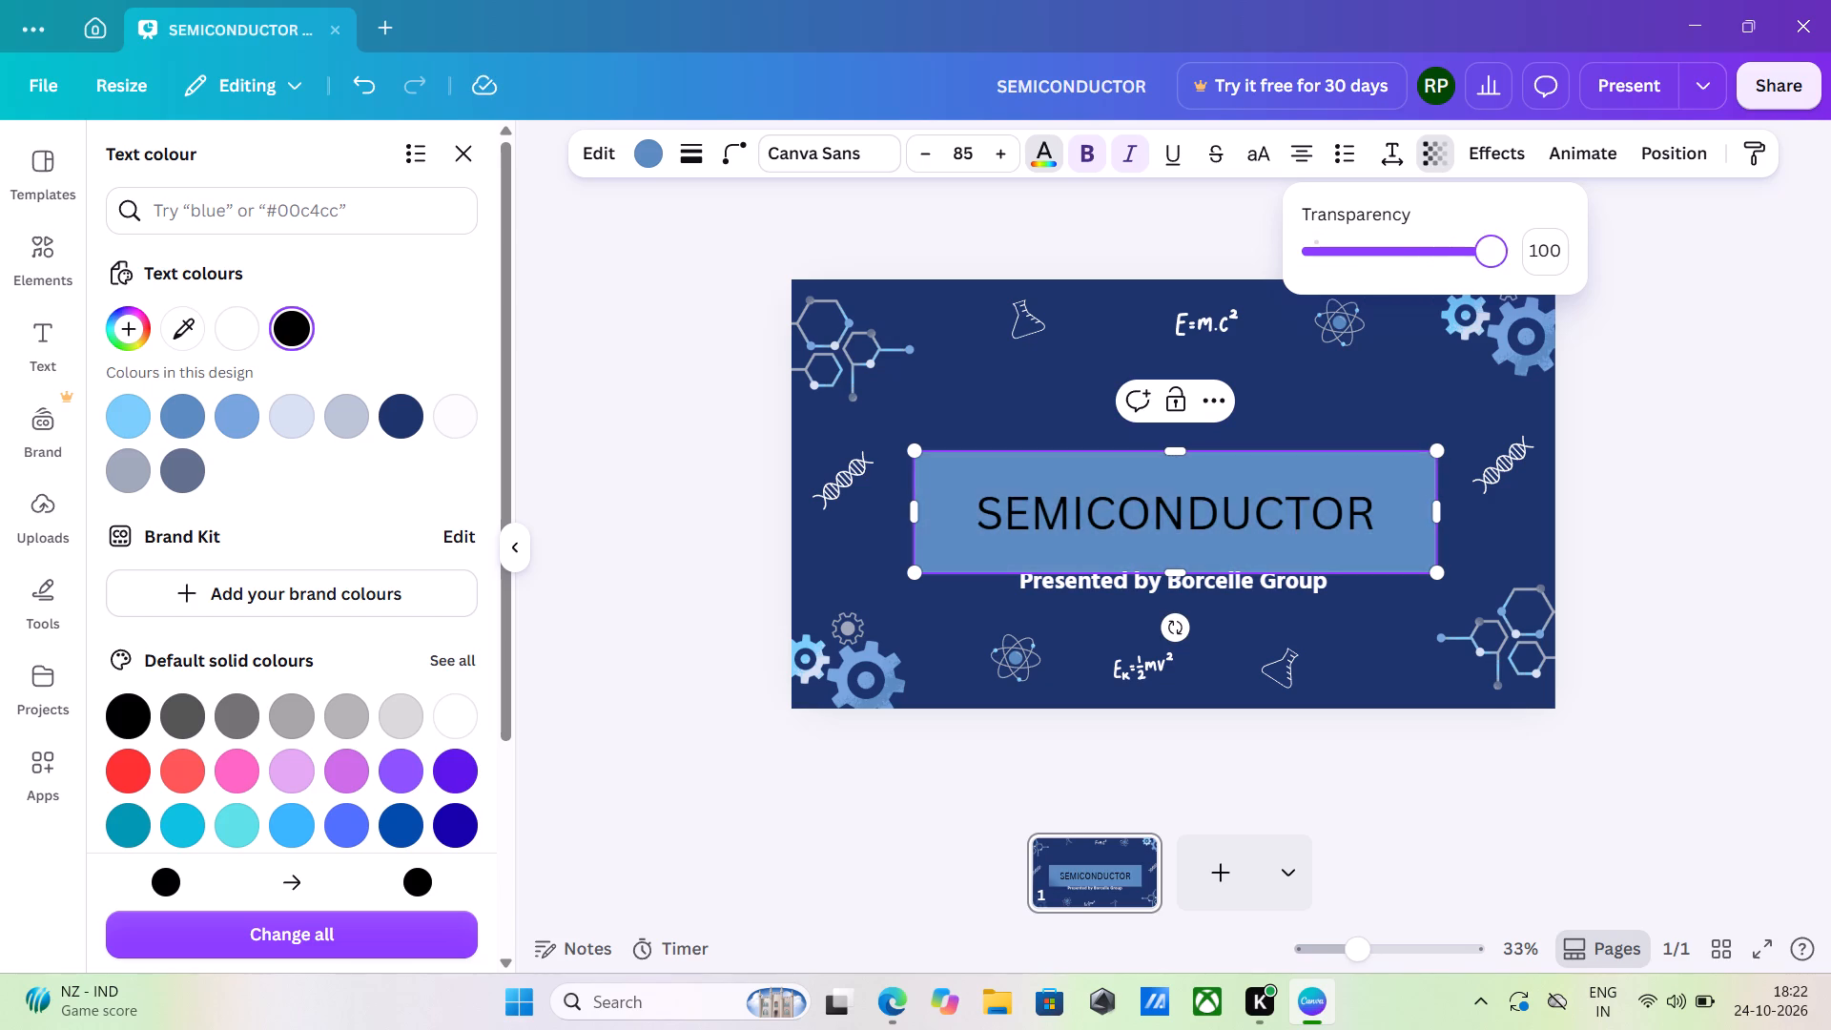
left_click_drag(1569, 229, 1204, 291)
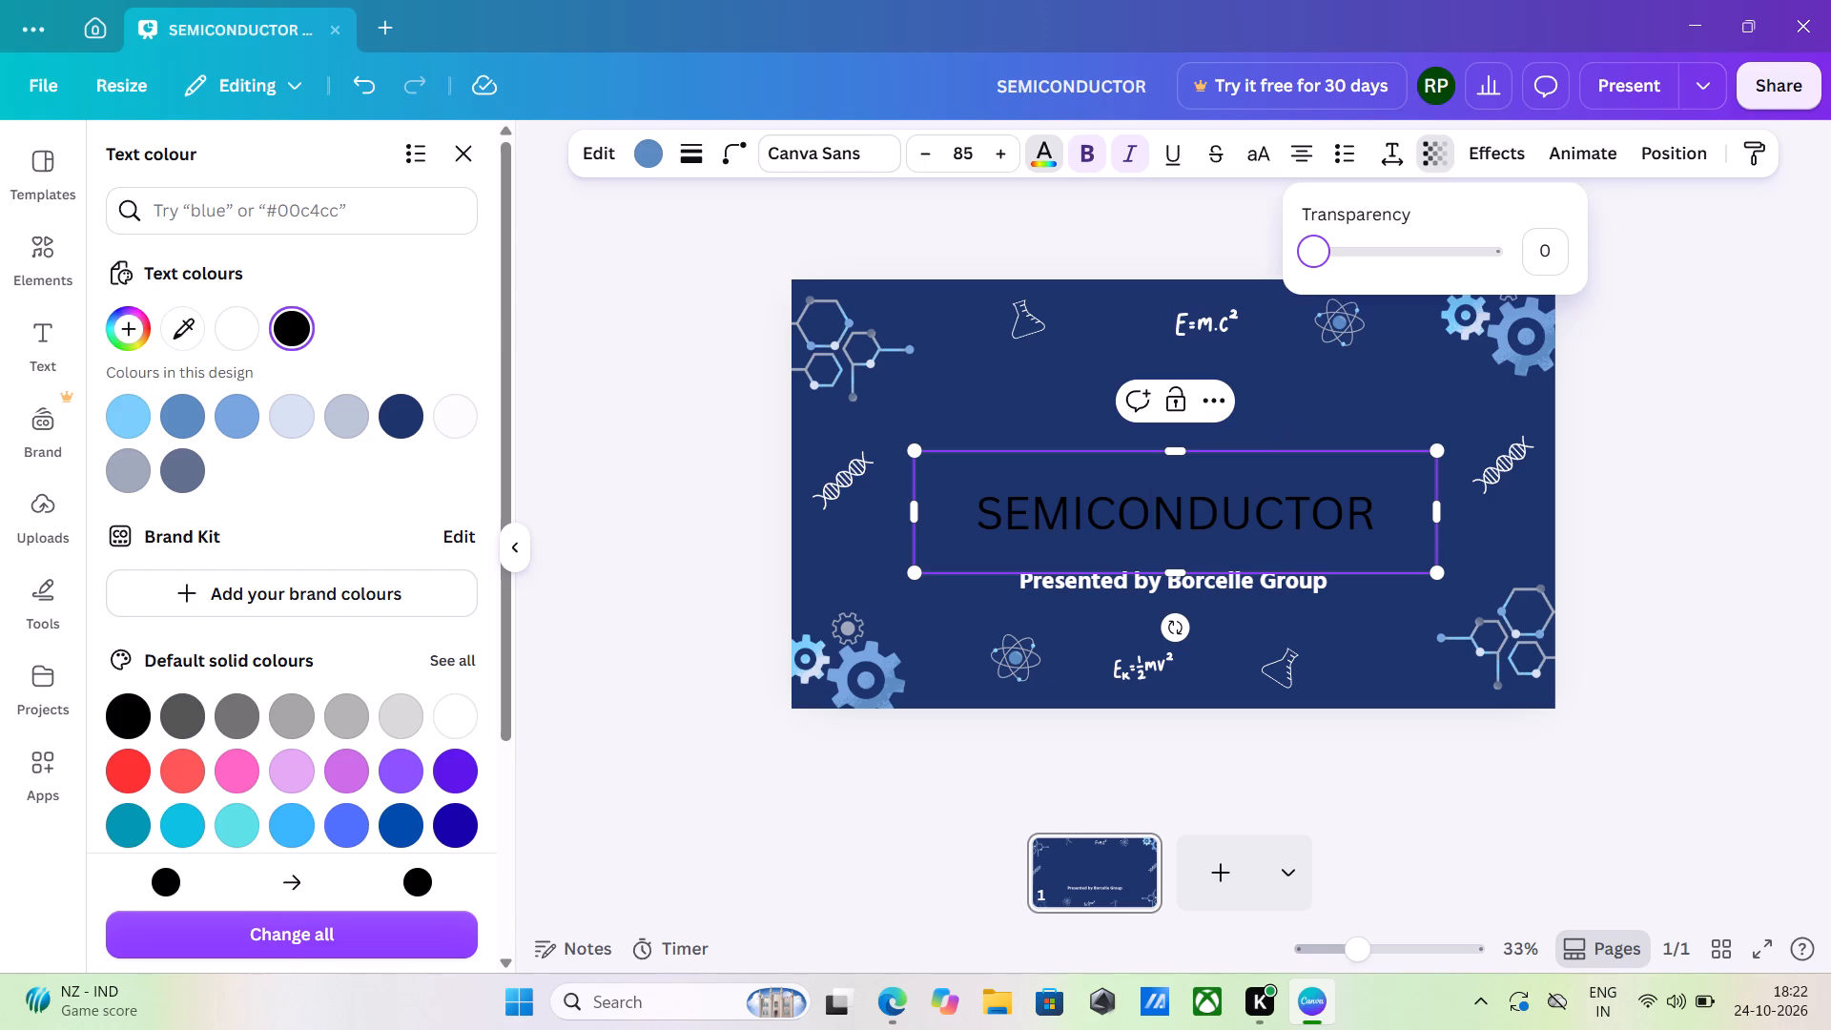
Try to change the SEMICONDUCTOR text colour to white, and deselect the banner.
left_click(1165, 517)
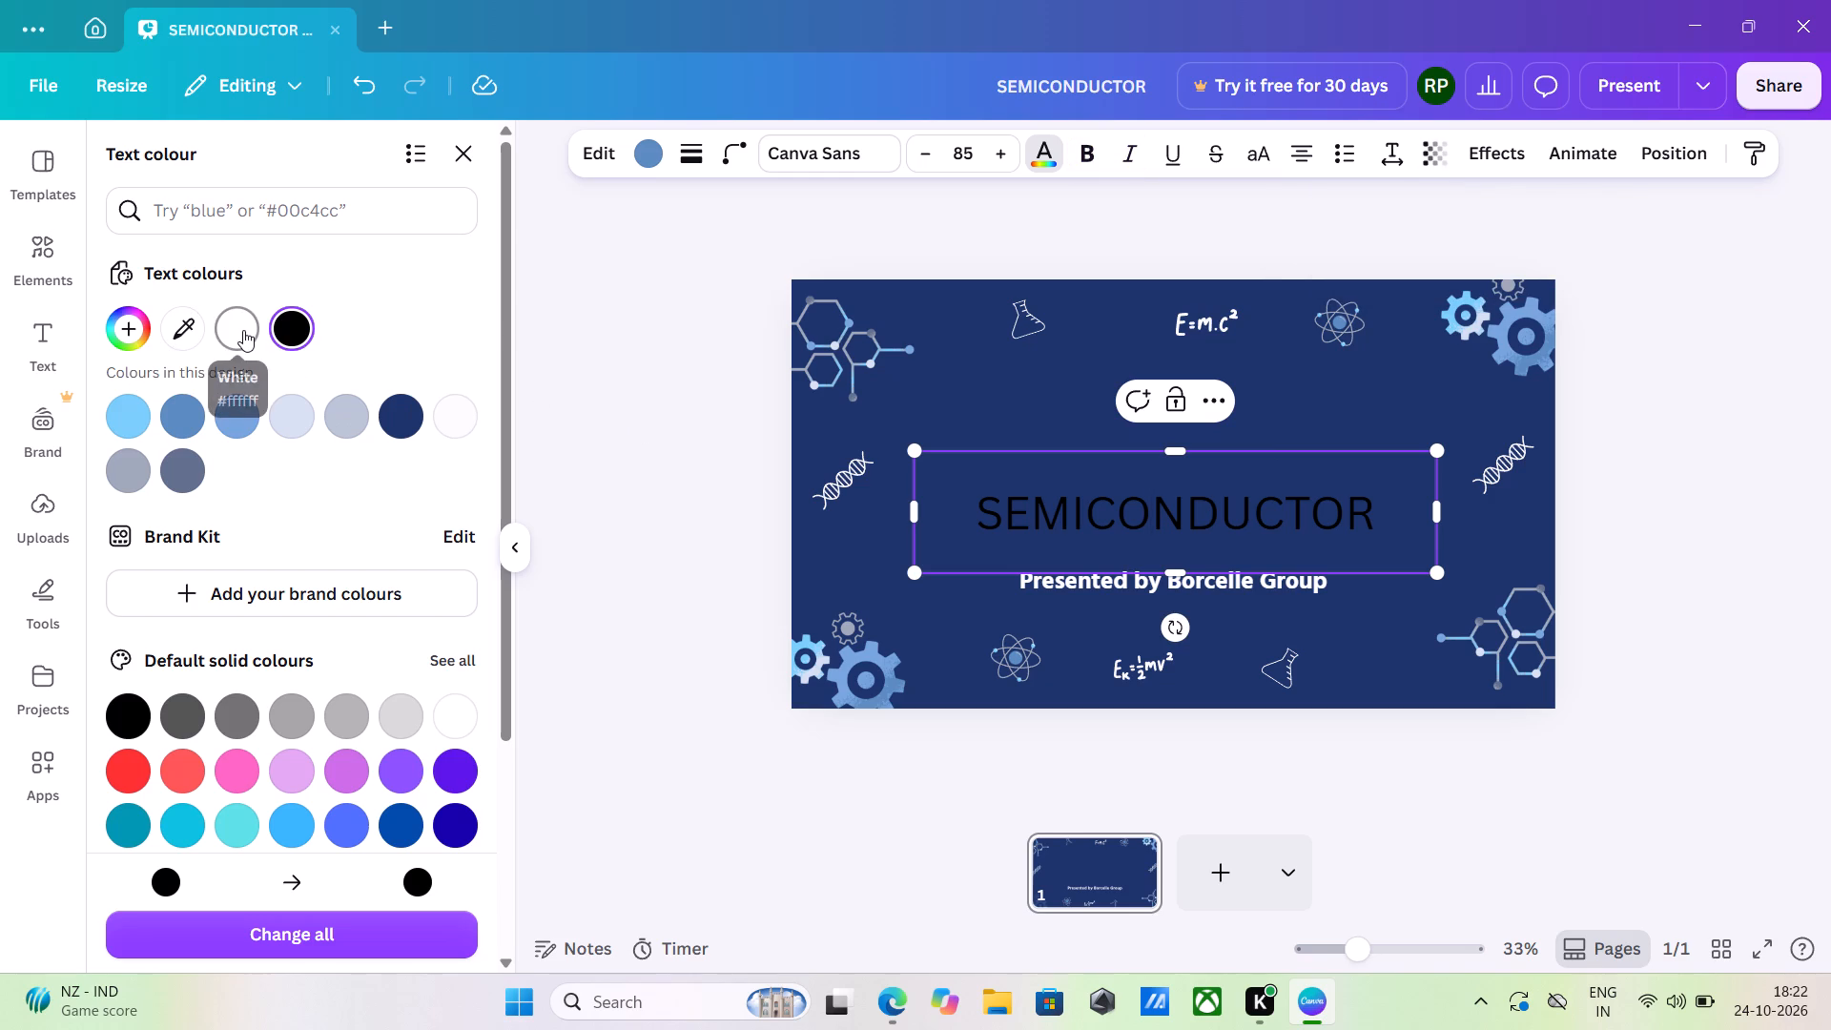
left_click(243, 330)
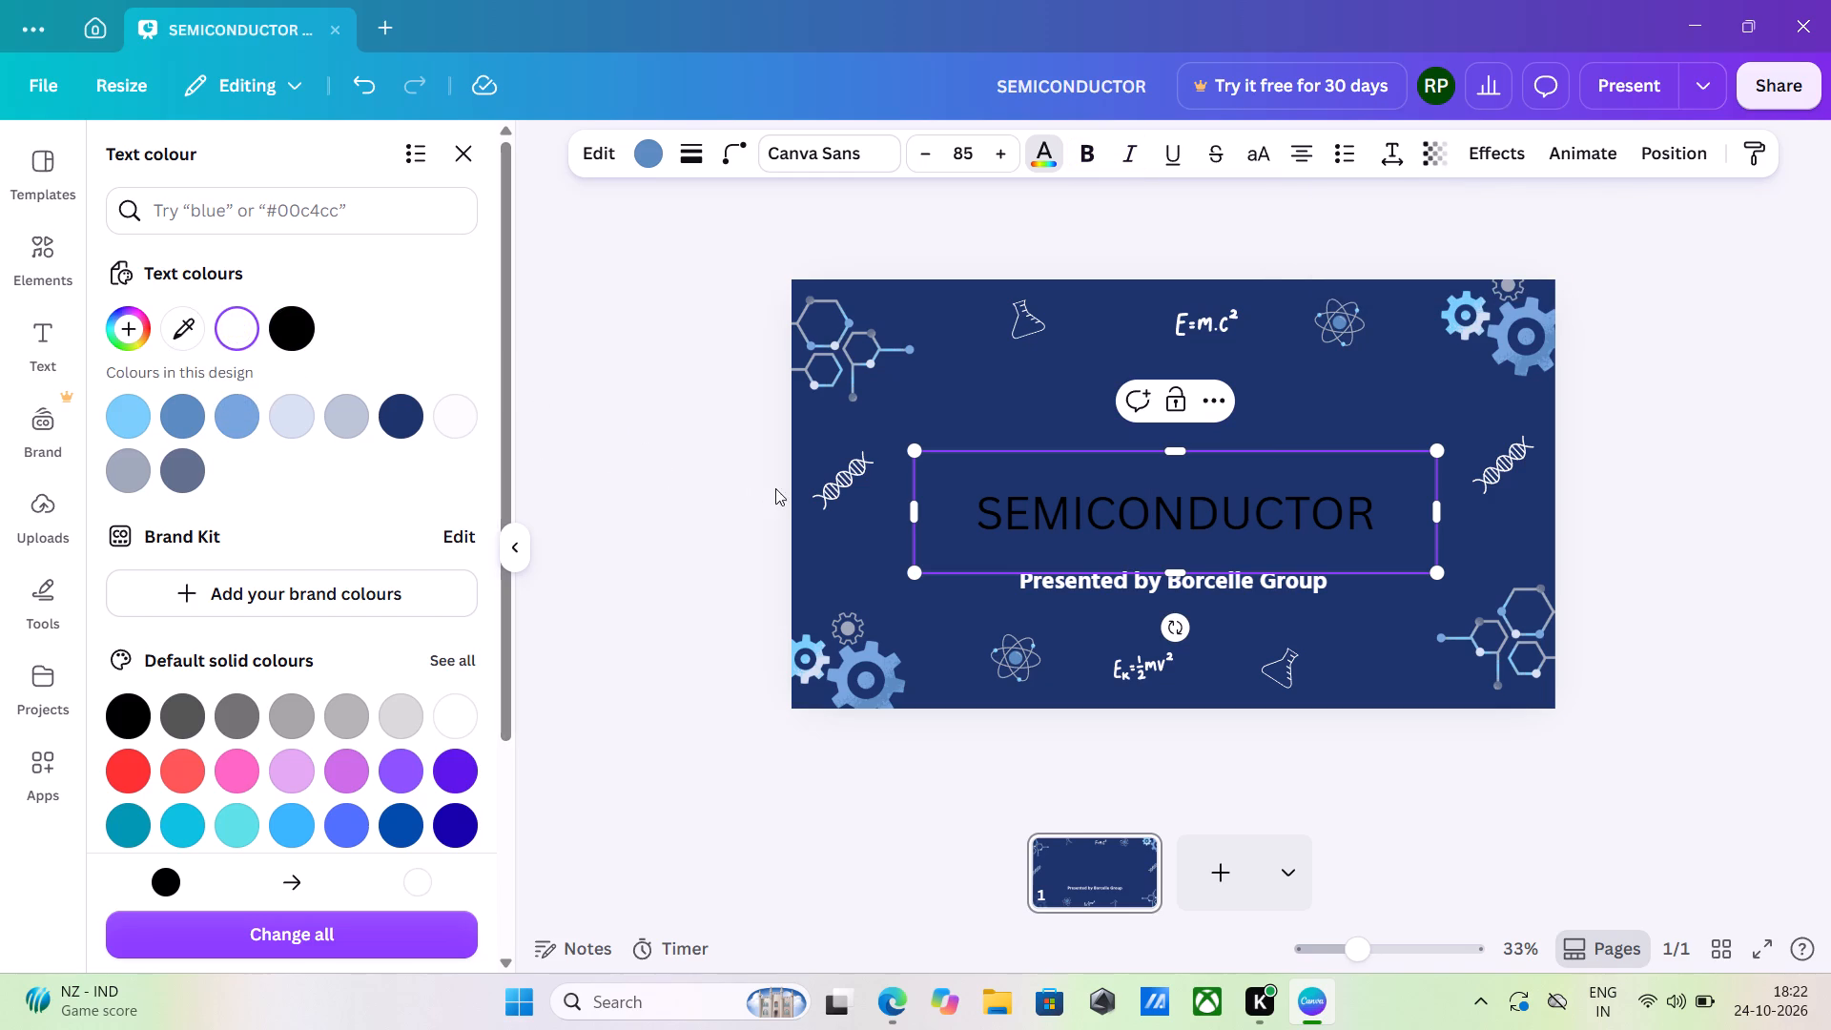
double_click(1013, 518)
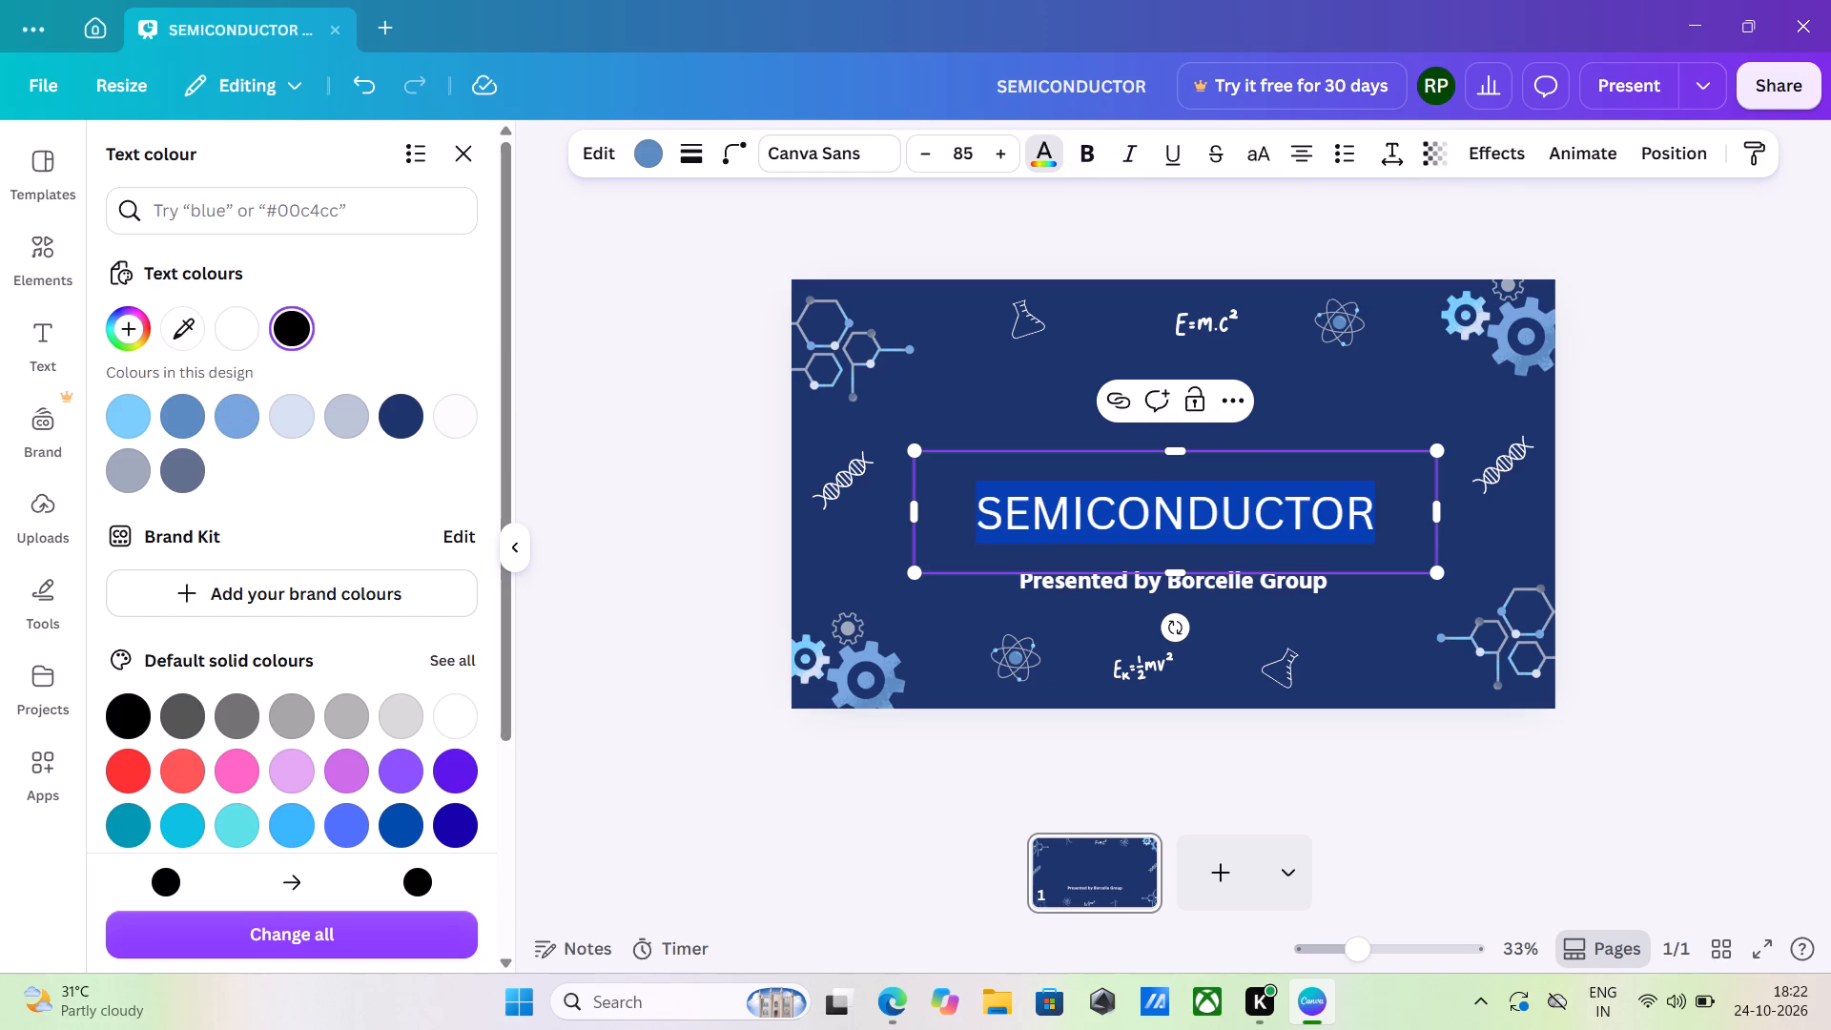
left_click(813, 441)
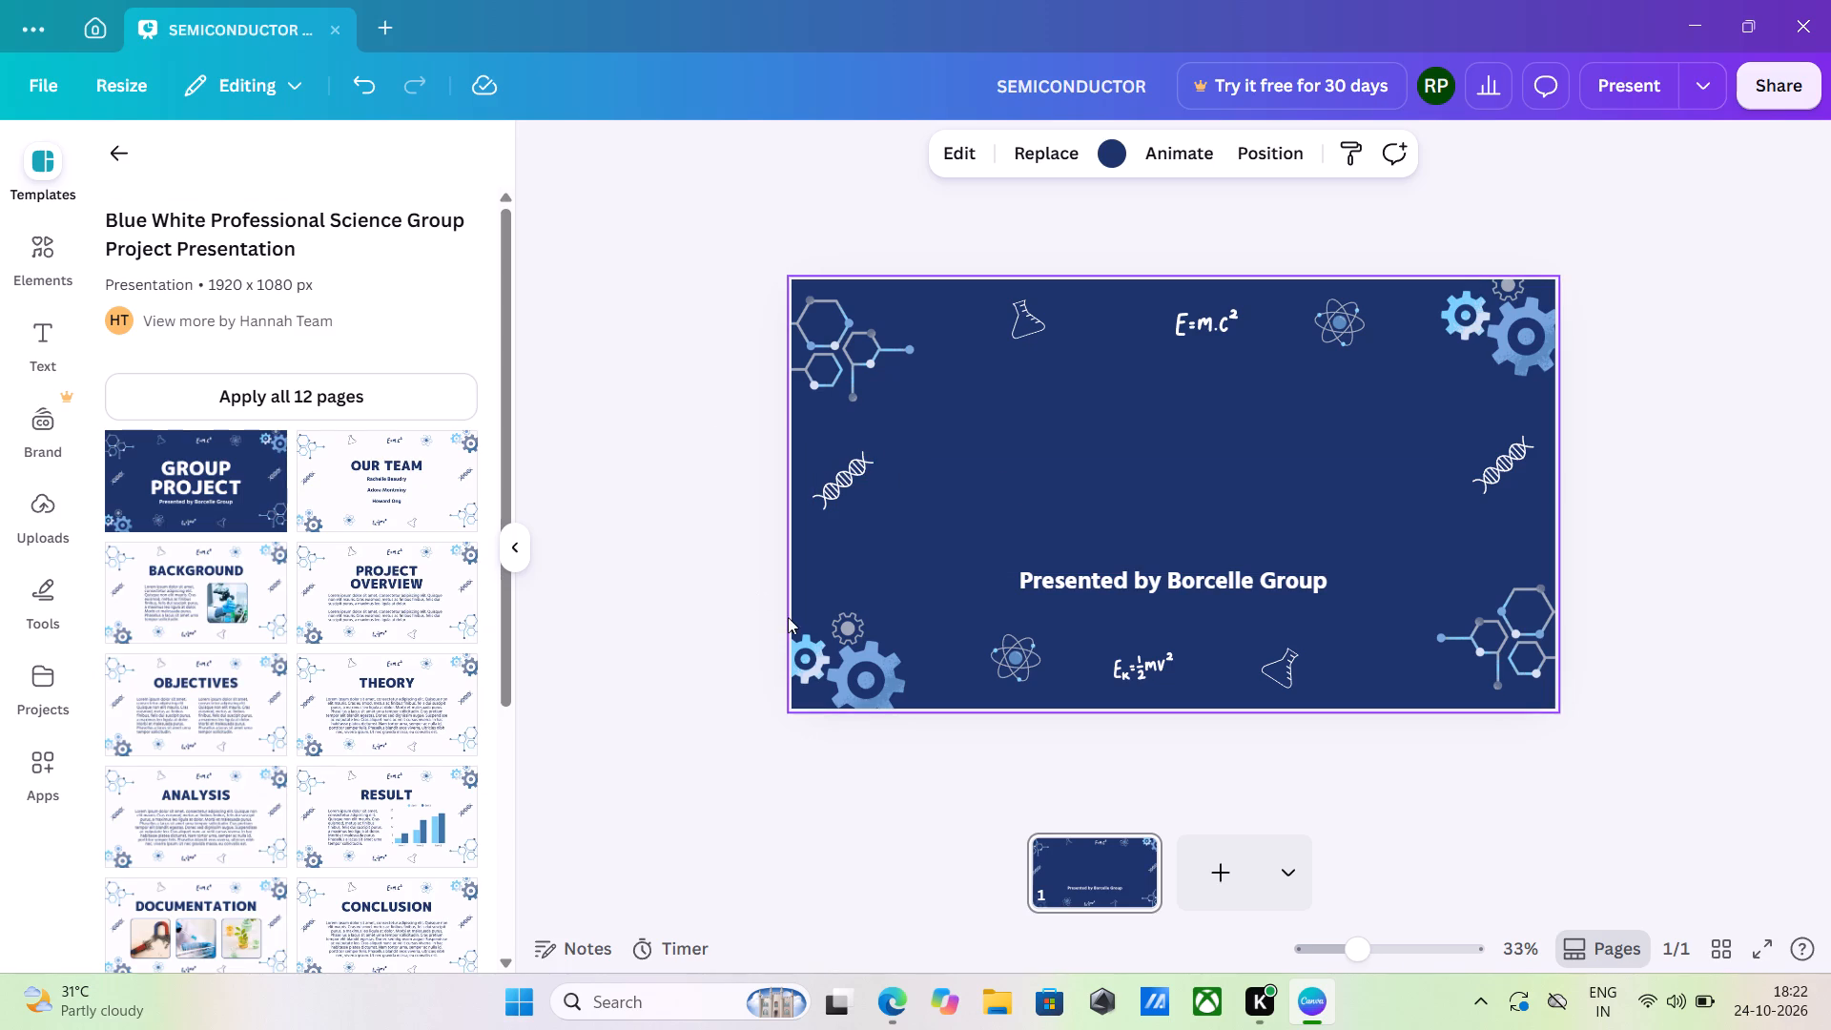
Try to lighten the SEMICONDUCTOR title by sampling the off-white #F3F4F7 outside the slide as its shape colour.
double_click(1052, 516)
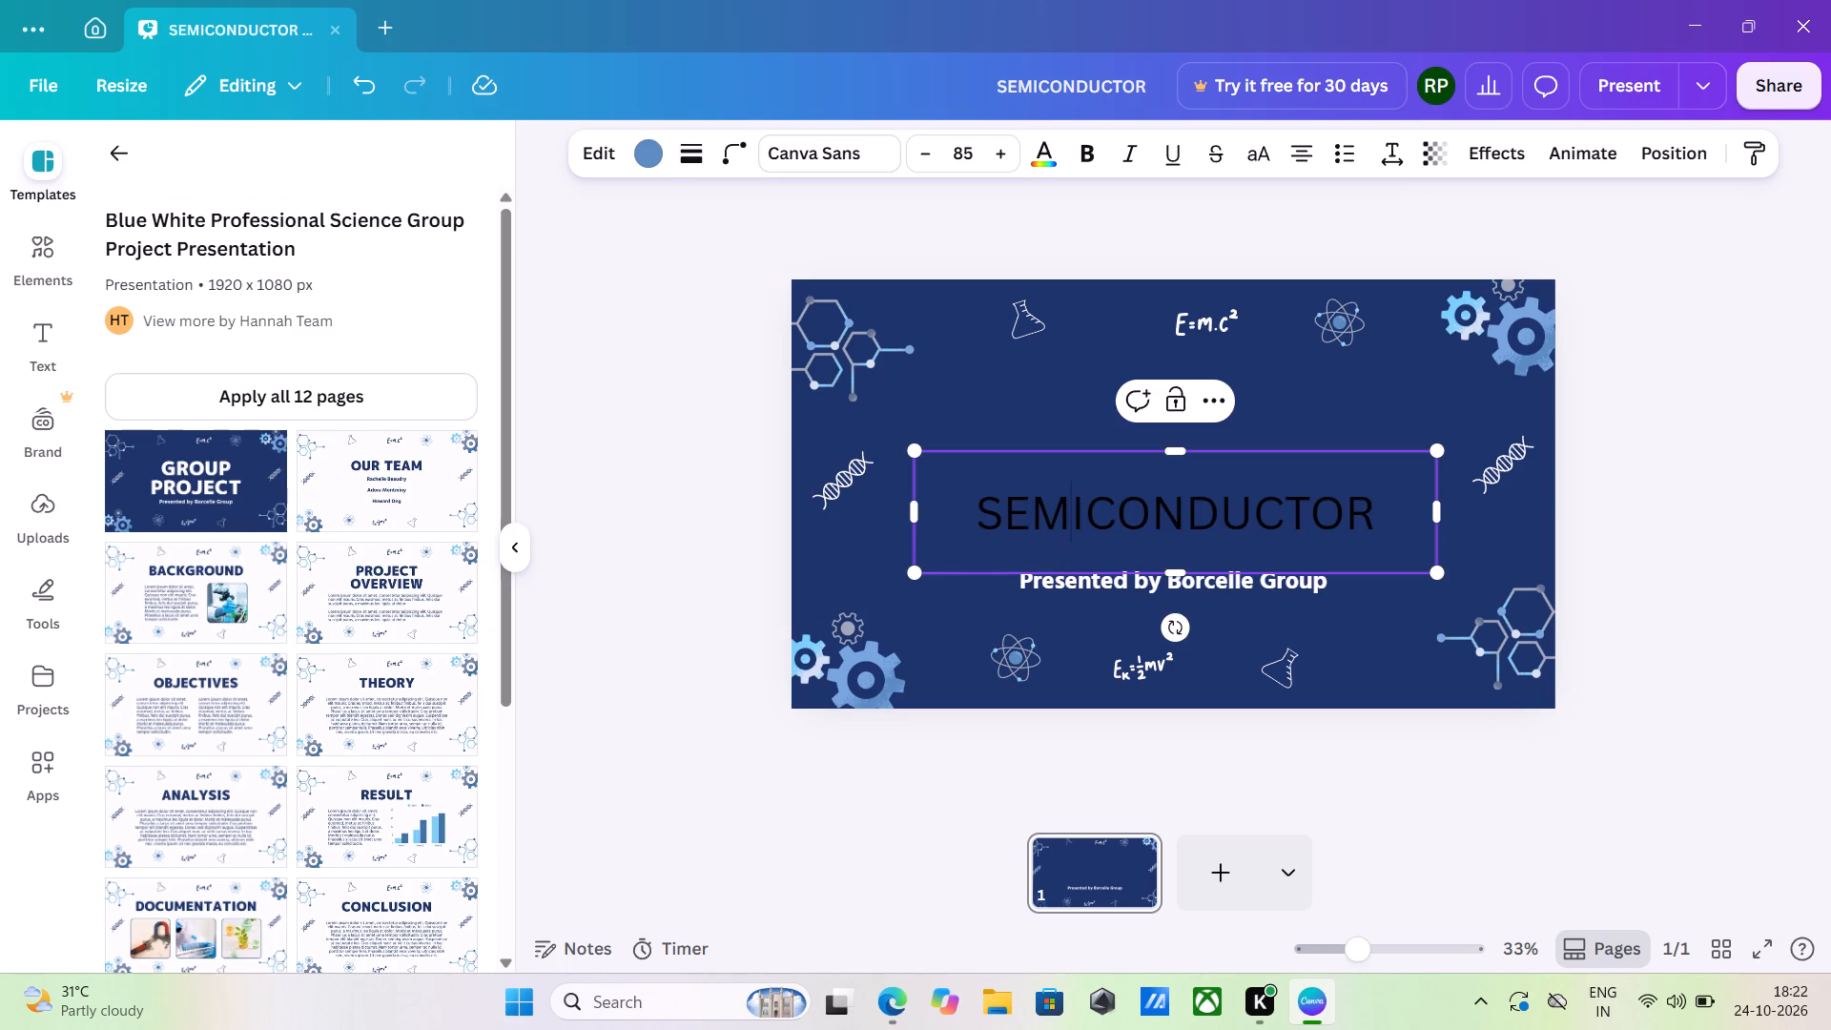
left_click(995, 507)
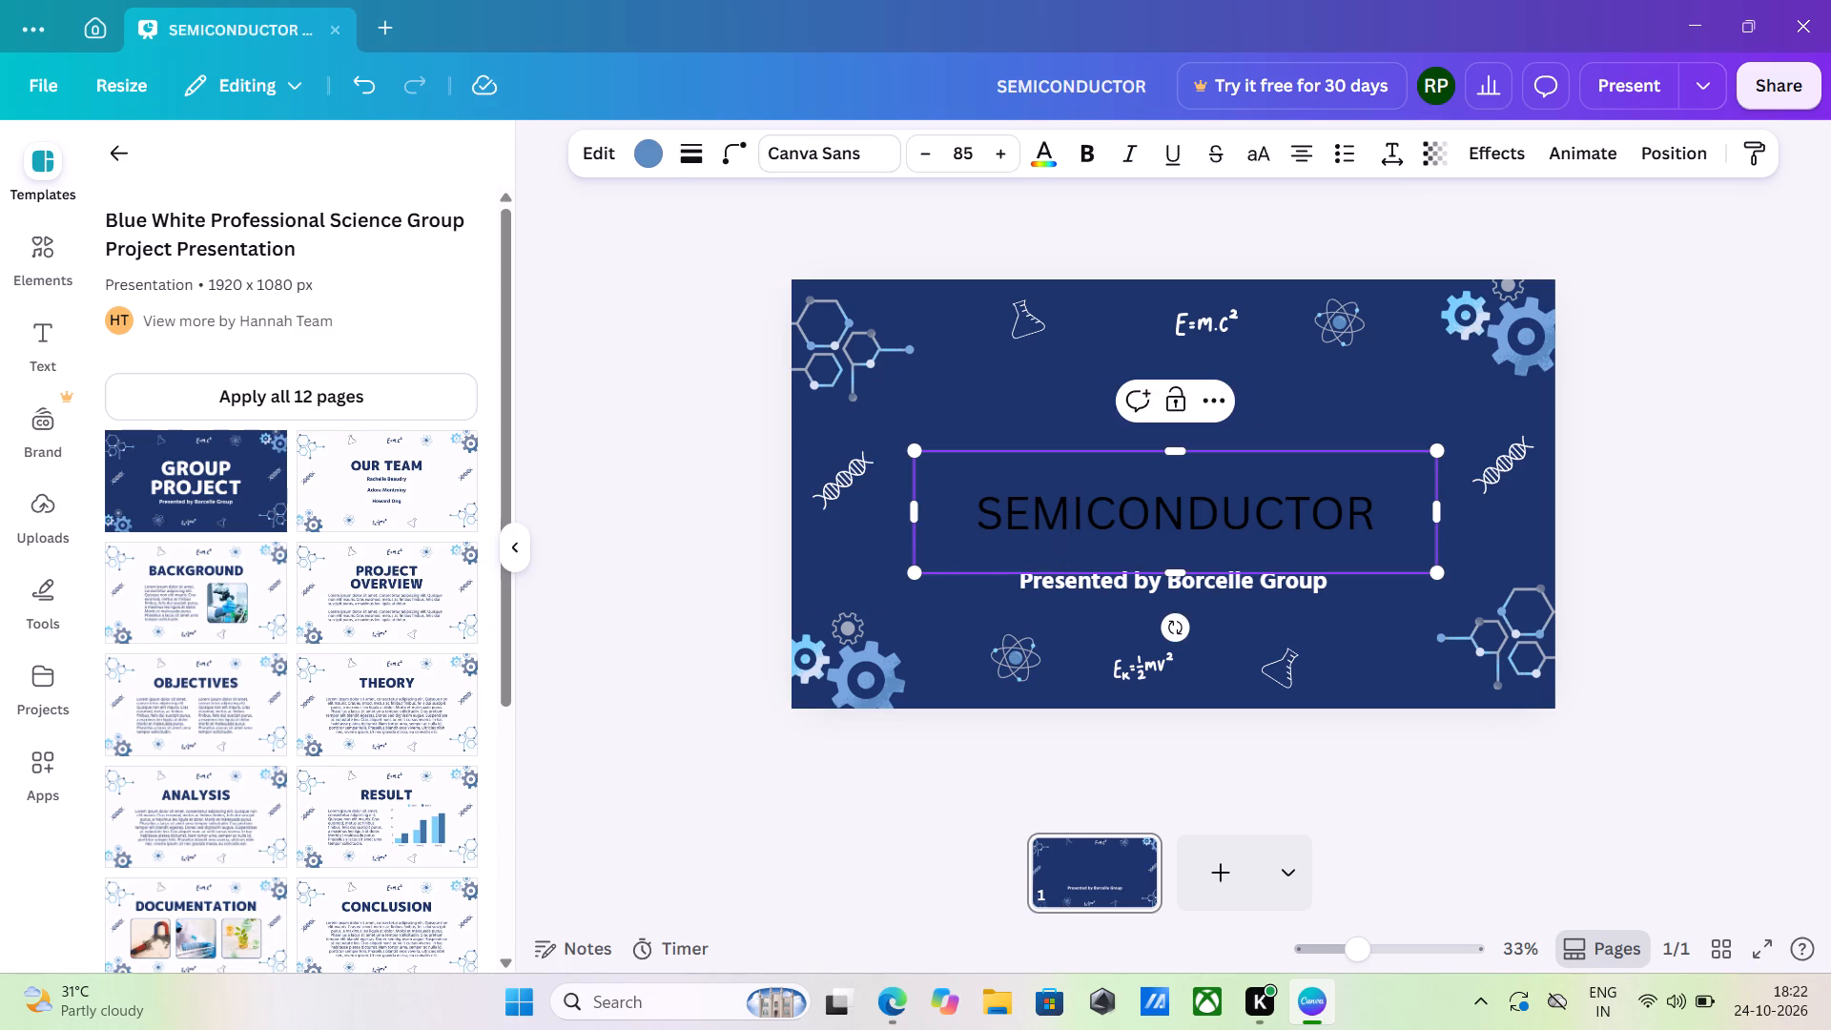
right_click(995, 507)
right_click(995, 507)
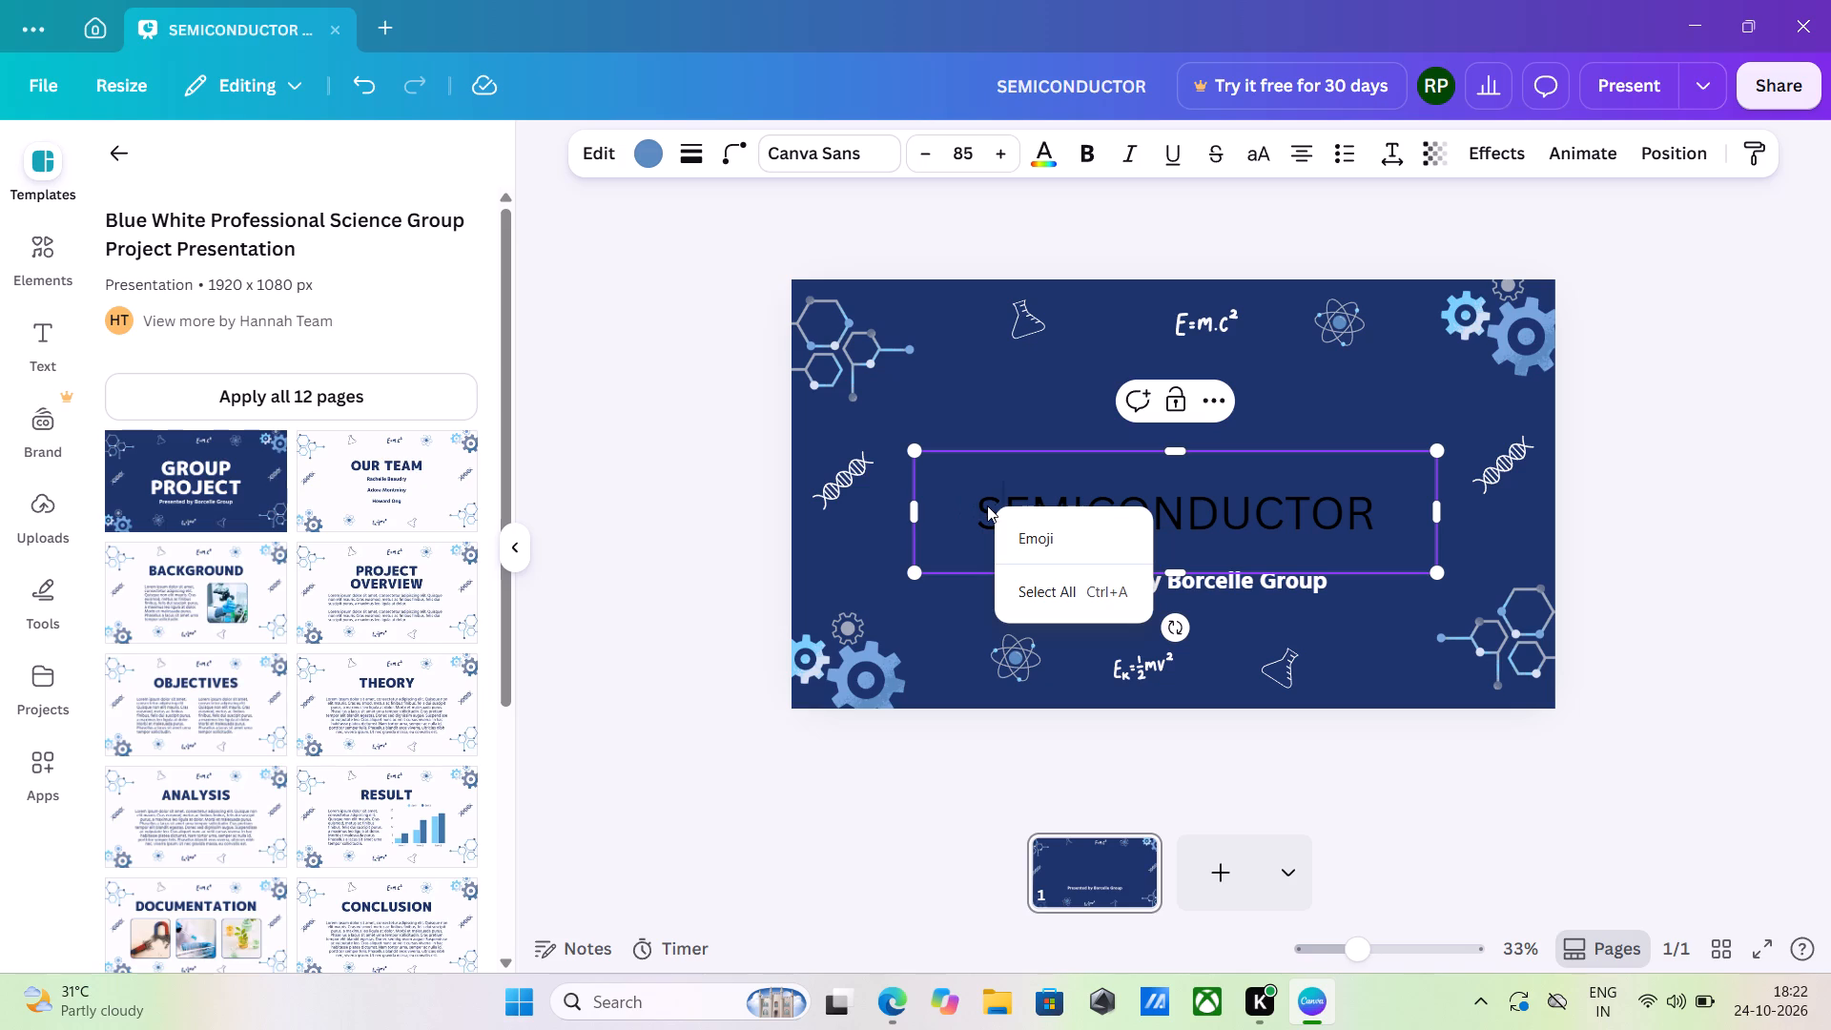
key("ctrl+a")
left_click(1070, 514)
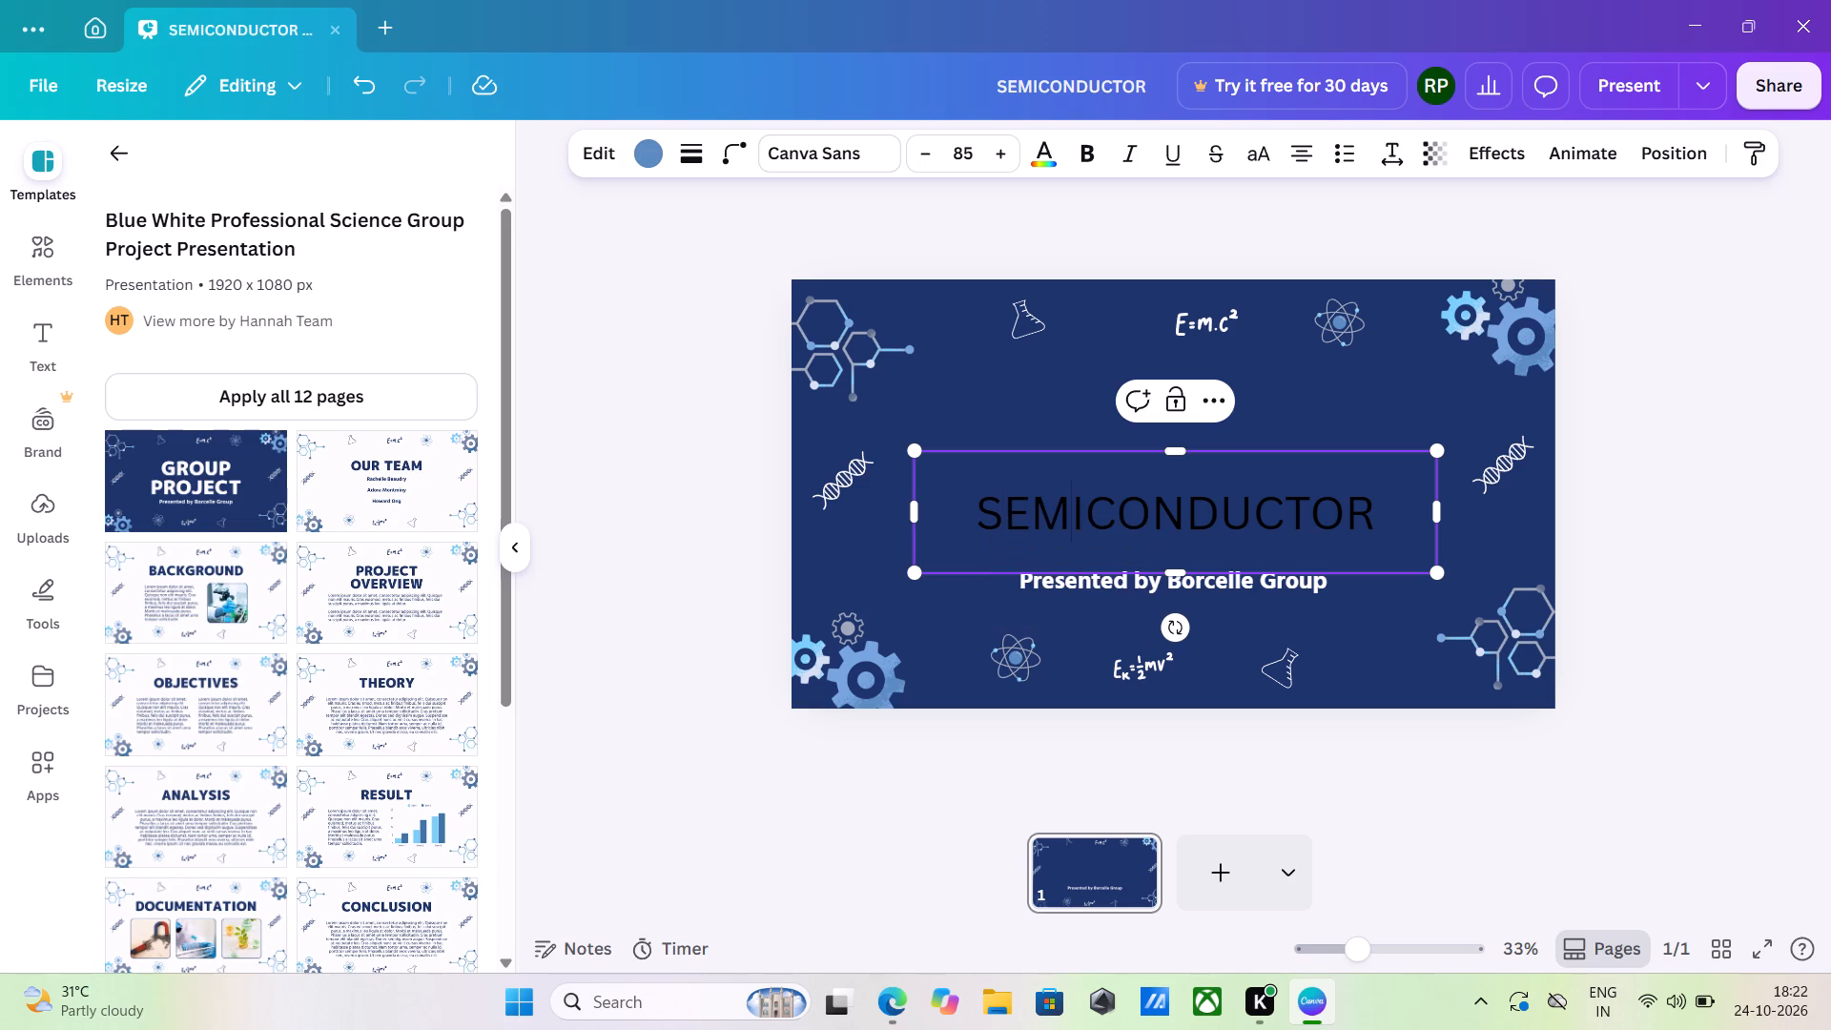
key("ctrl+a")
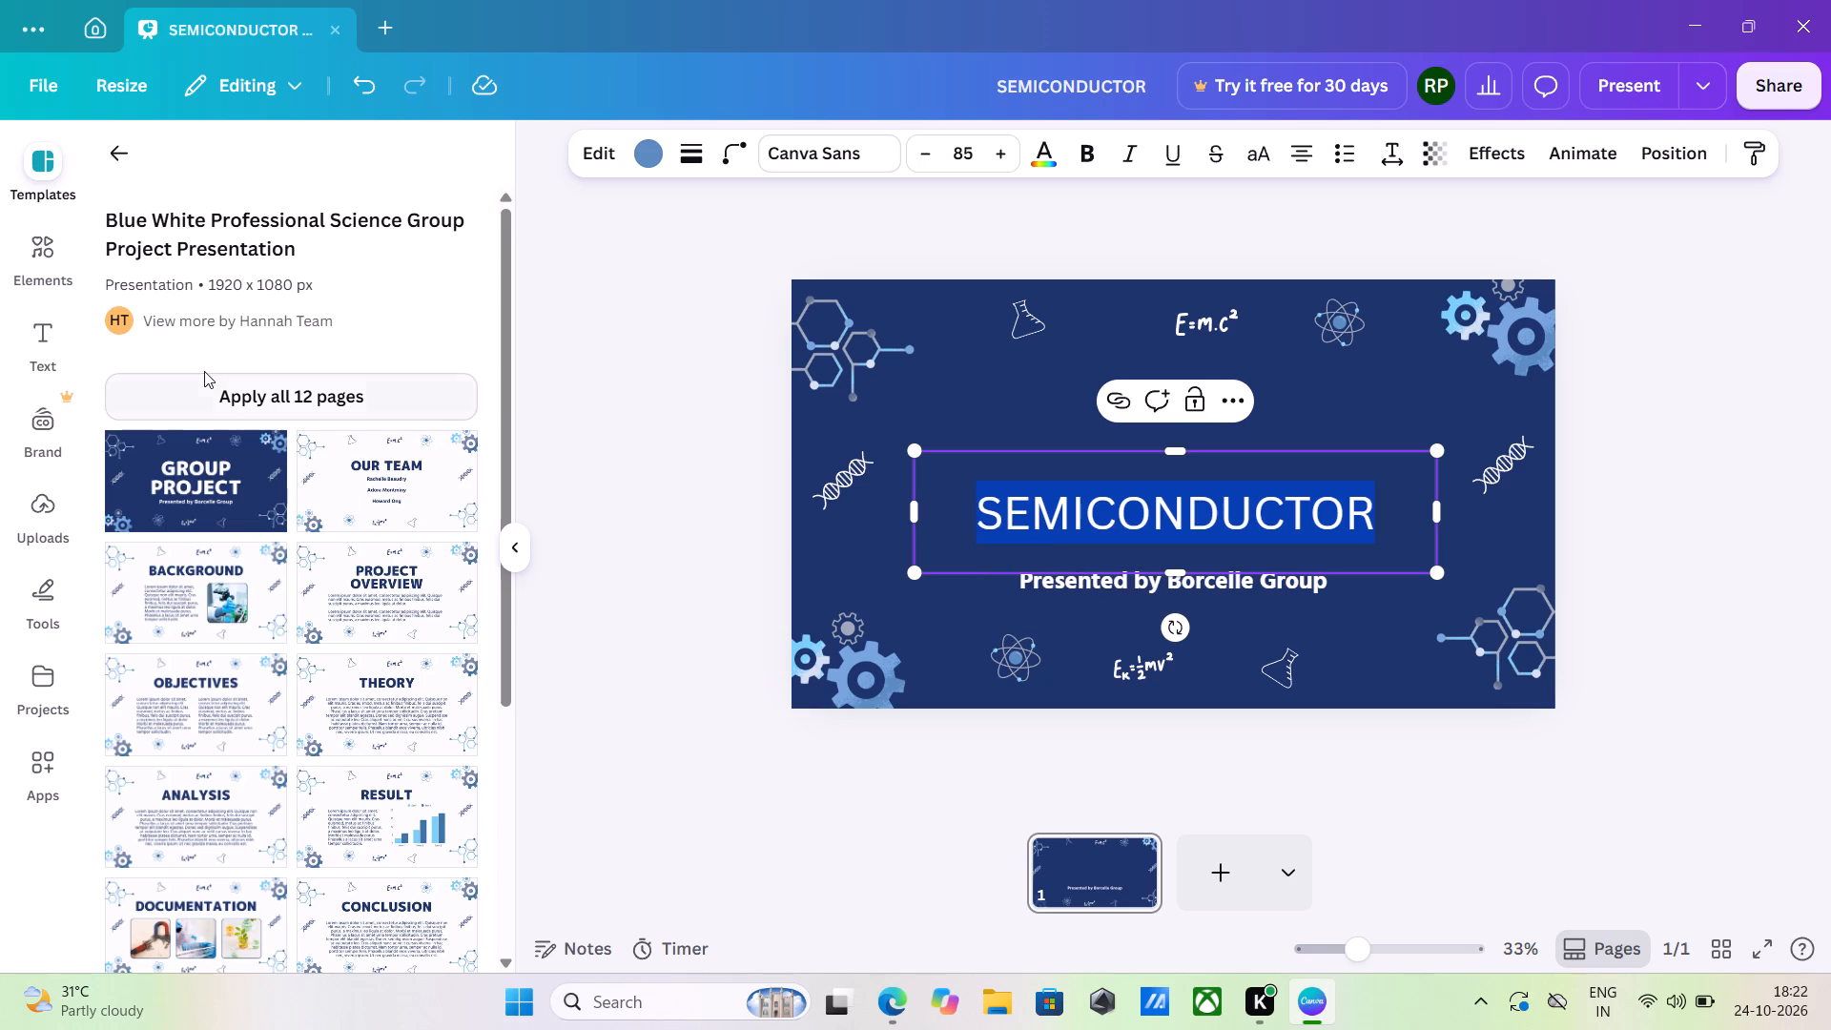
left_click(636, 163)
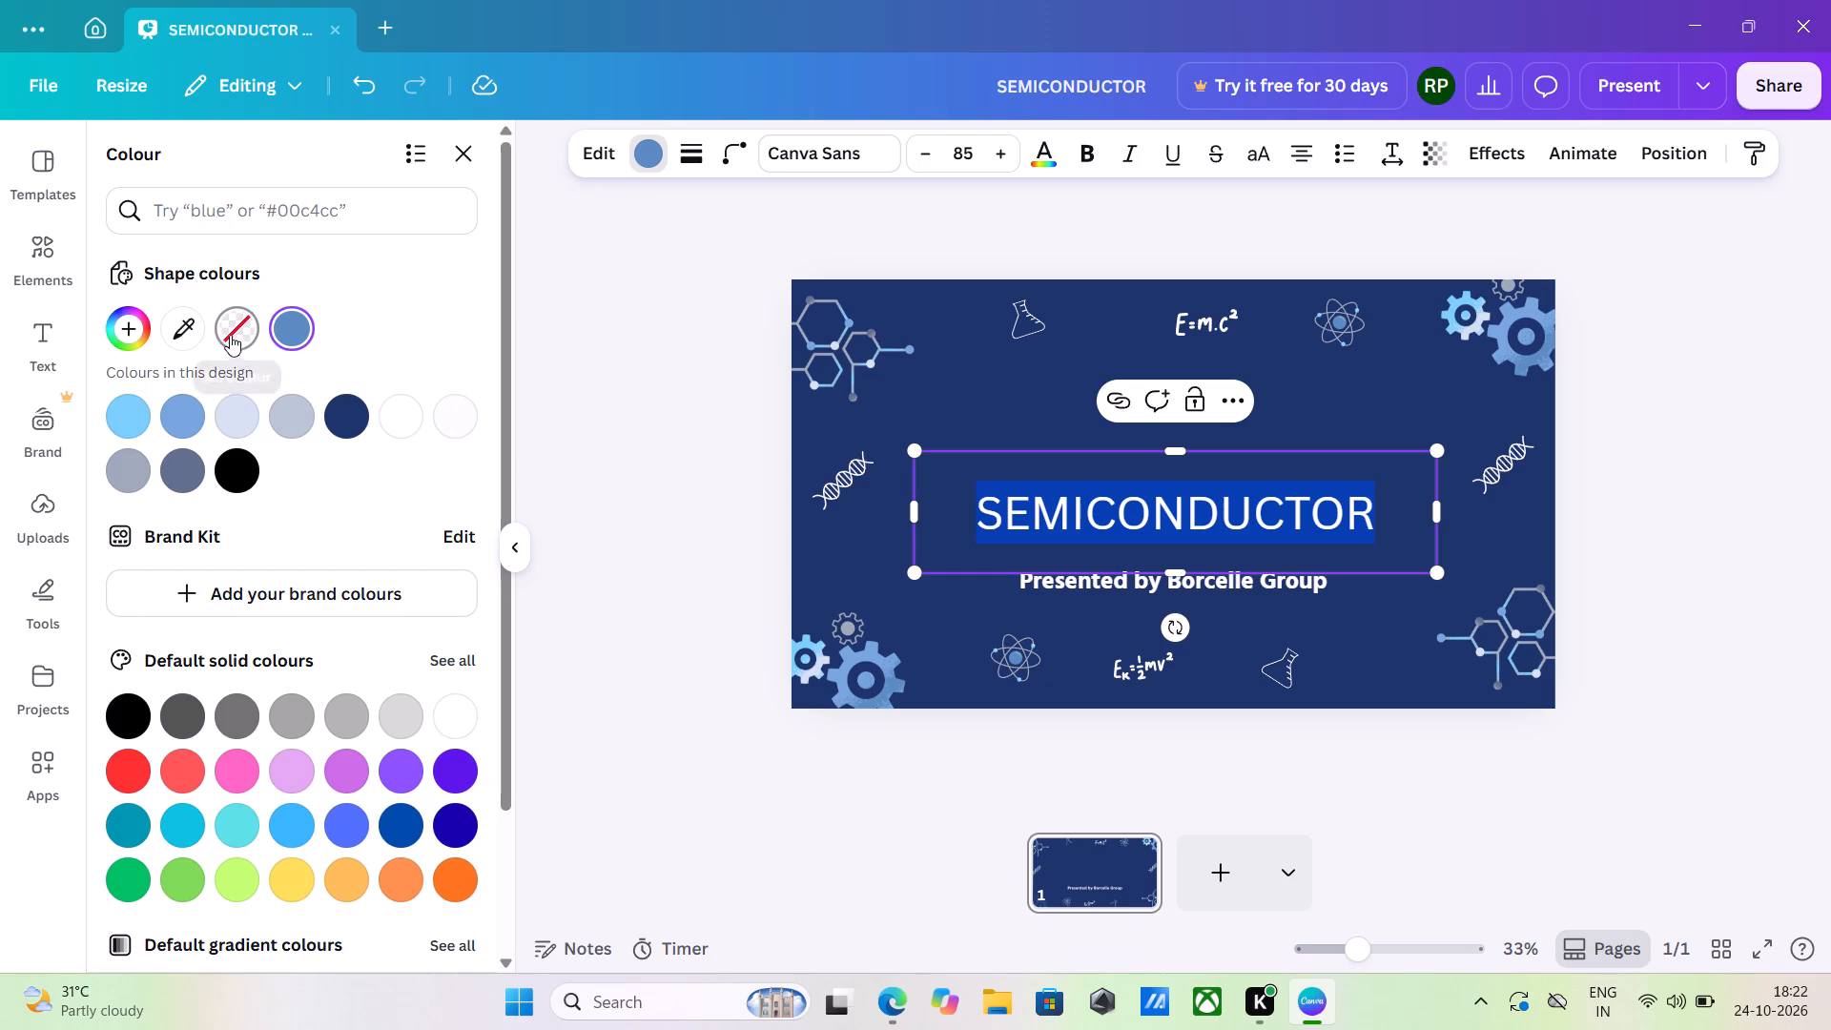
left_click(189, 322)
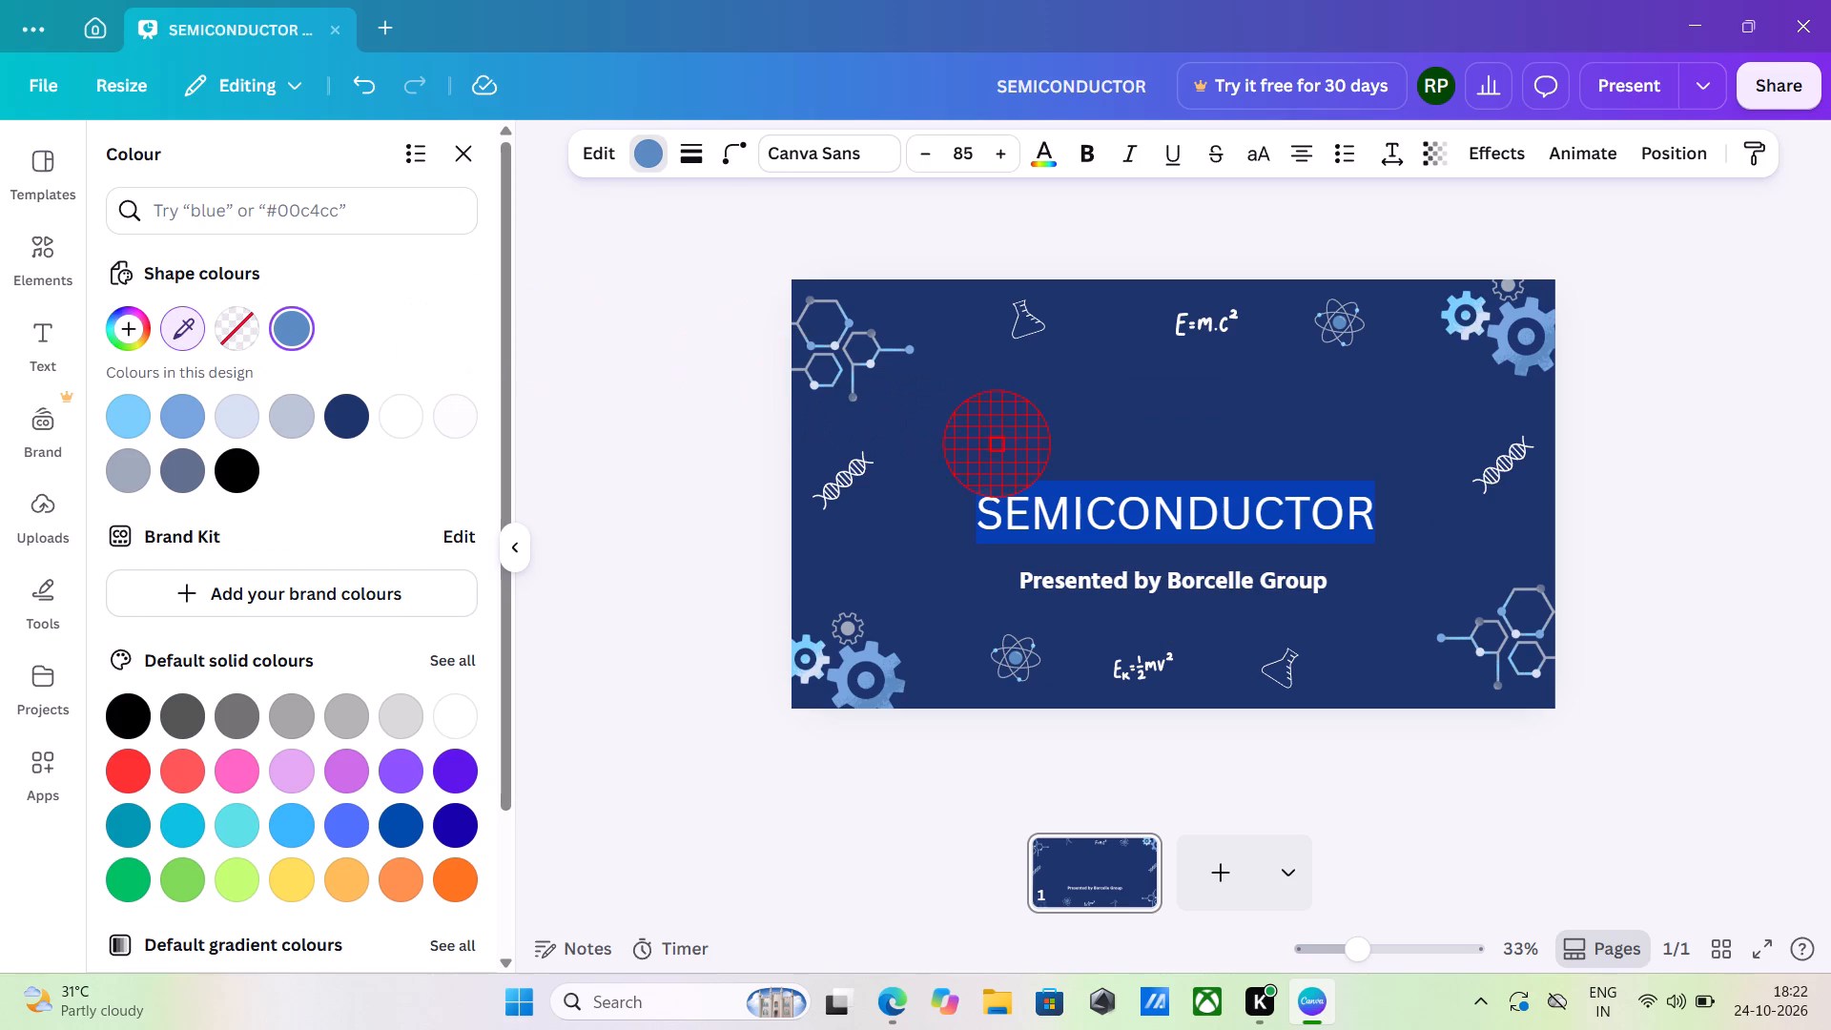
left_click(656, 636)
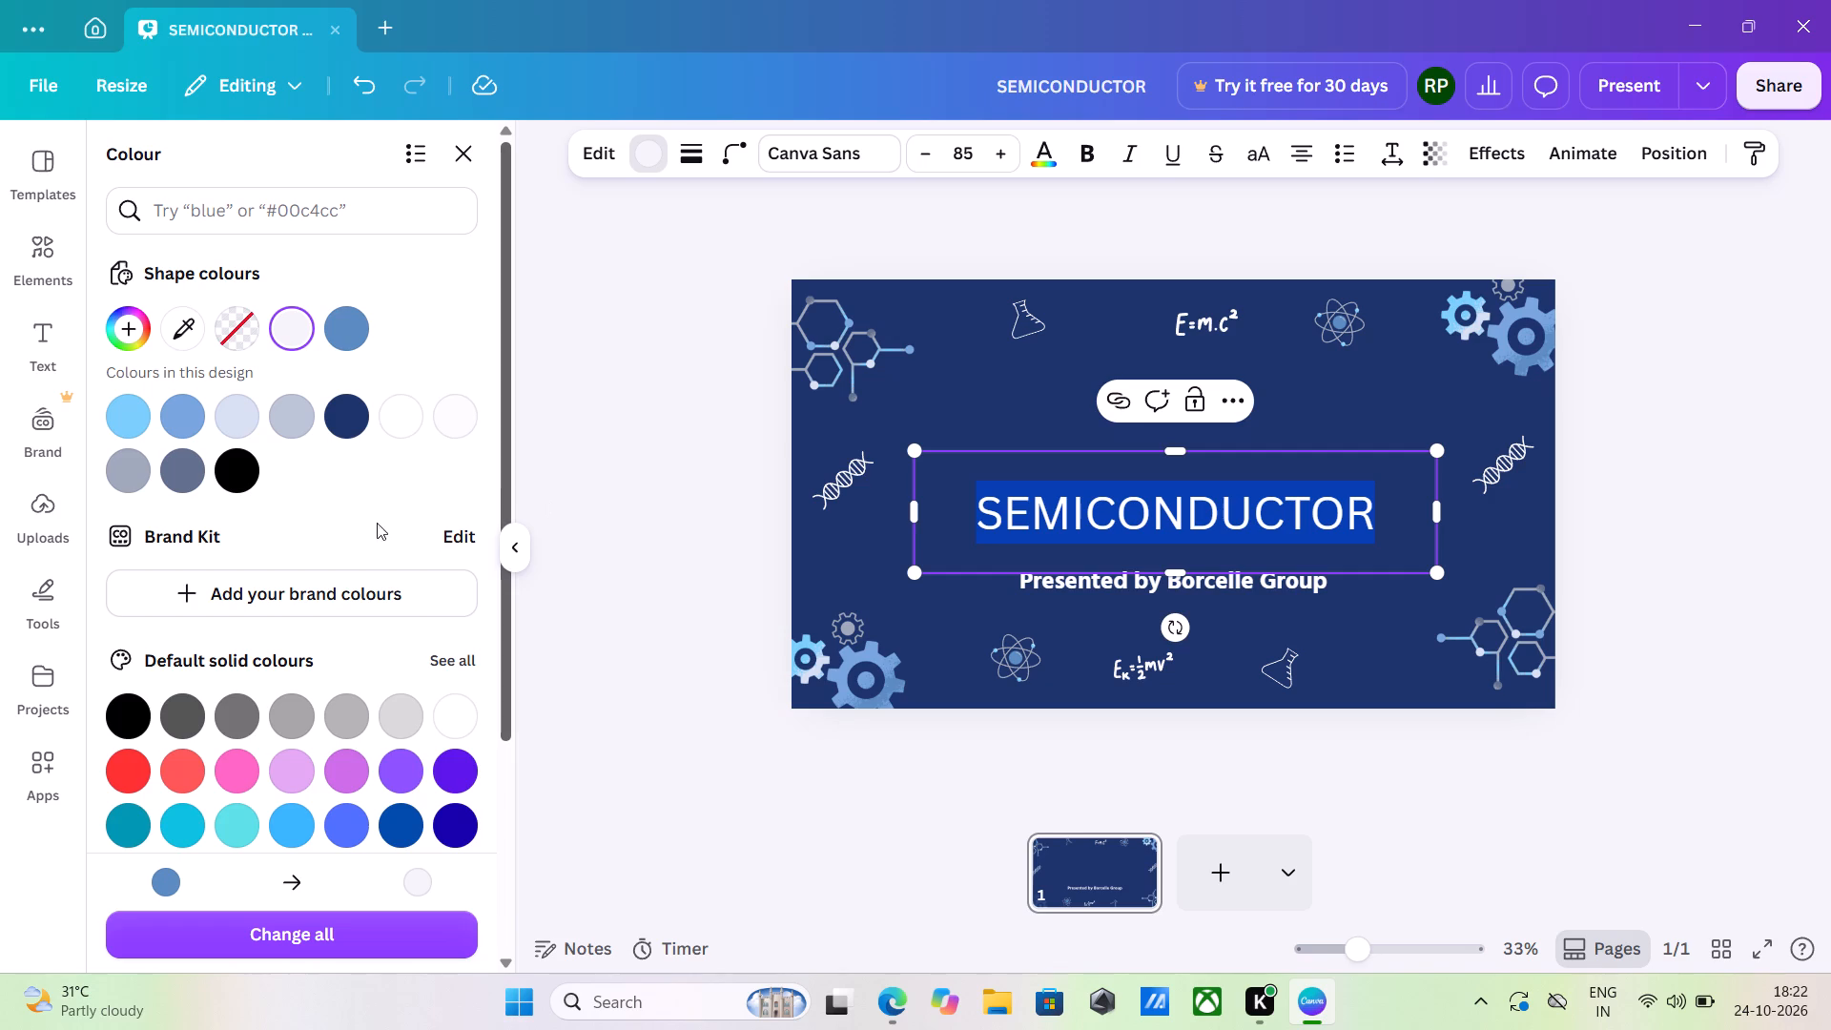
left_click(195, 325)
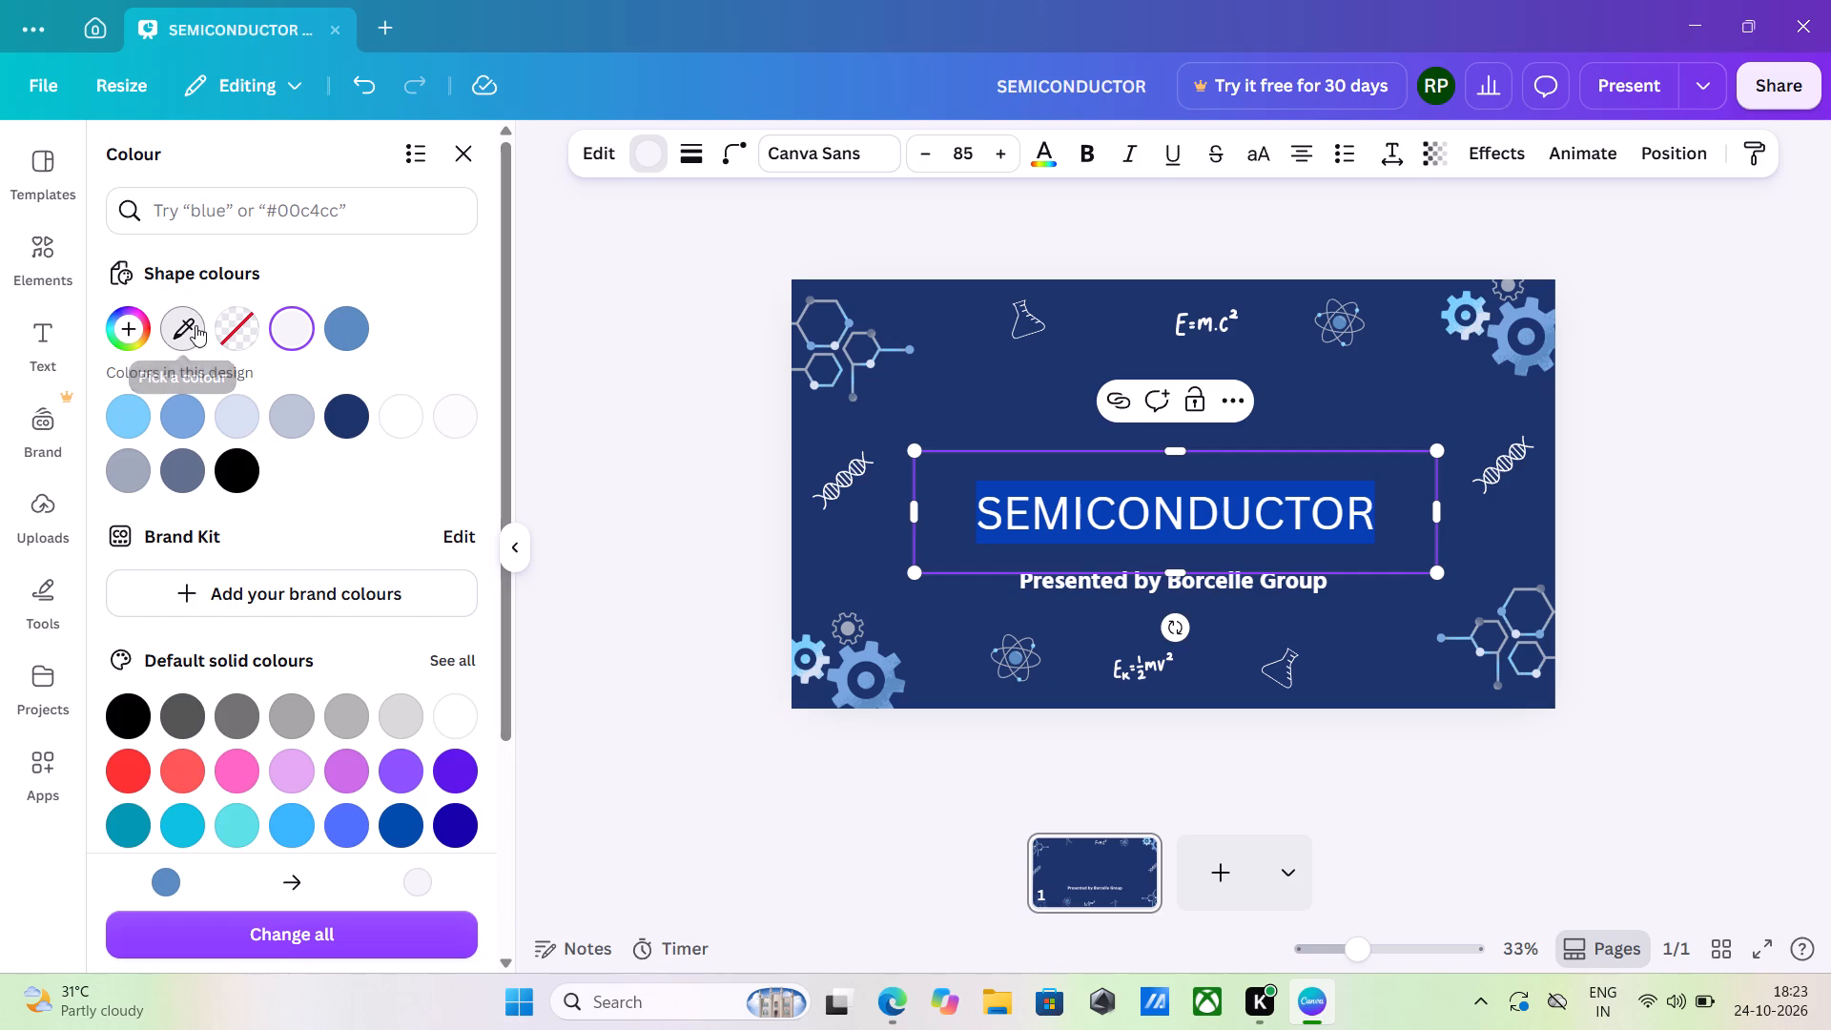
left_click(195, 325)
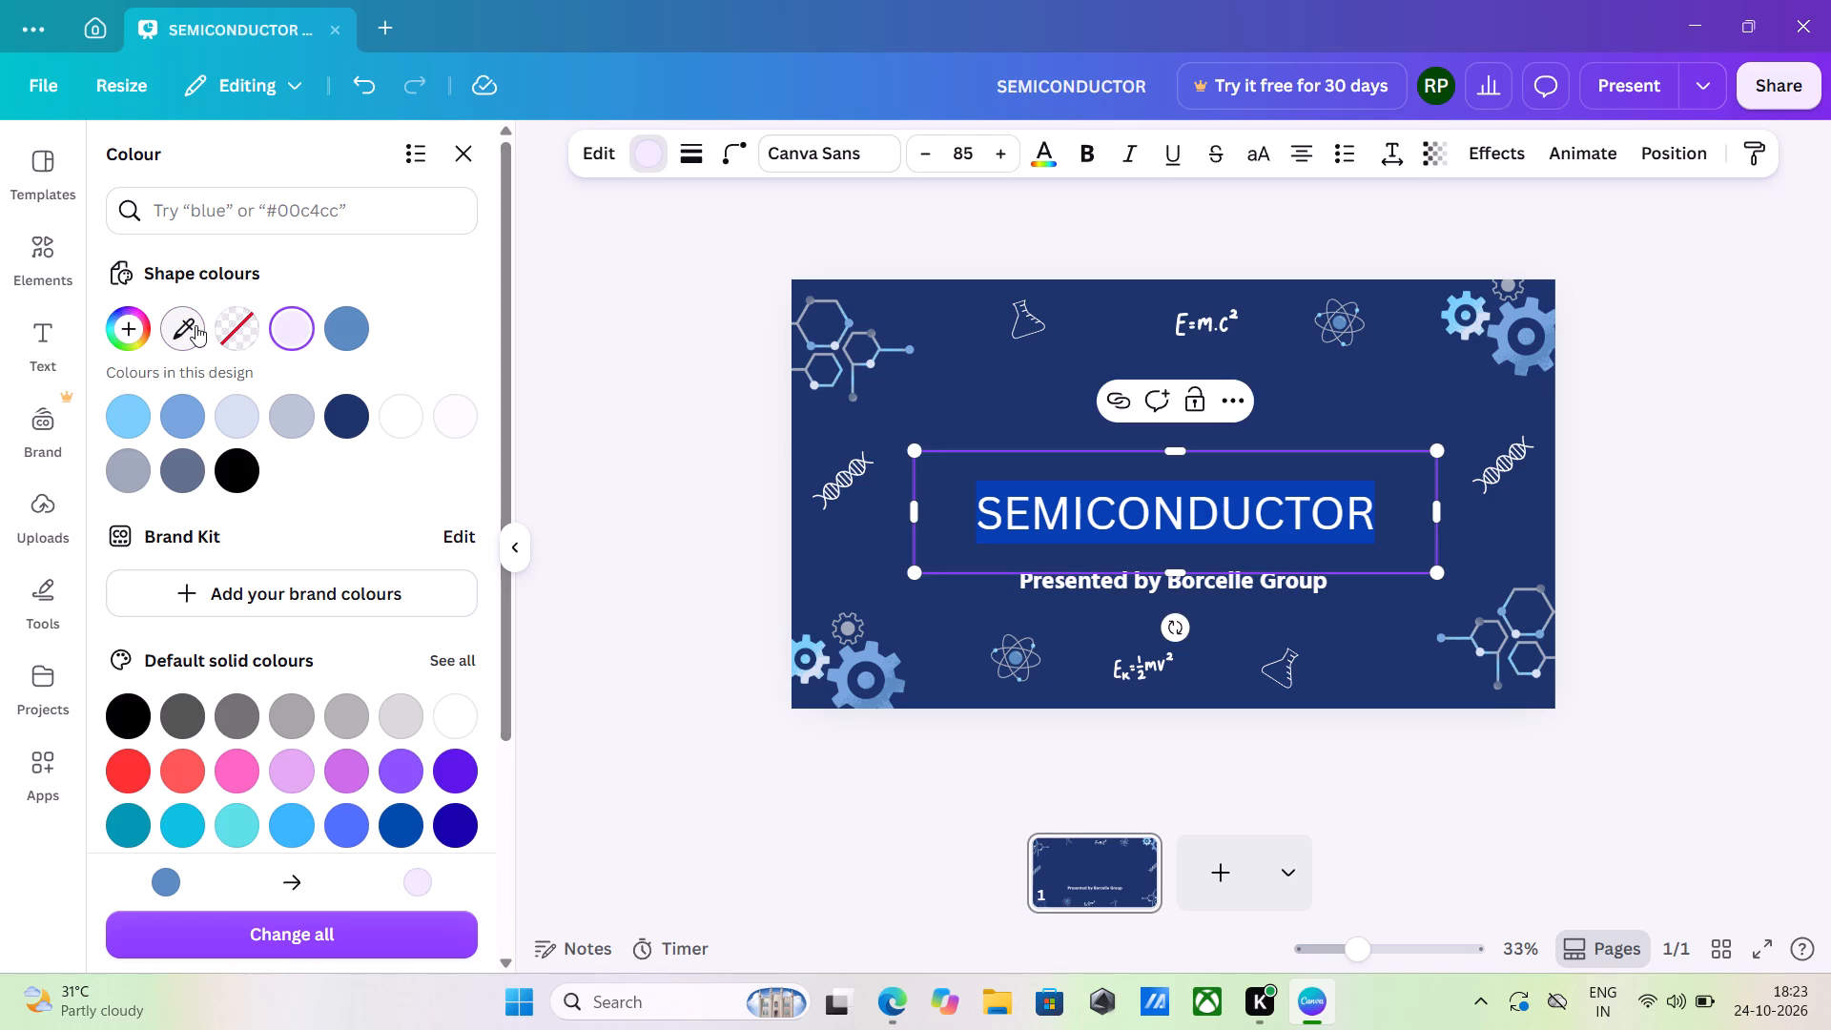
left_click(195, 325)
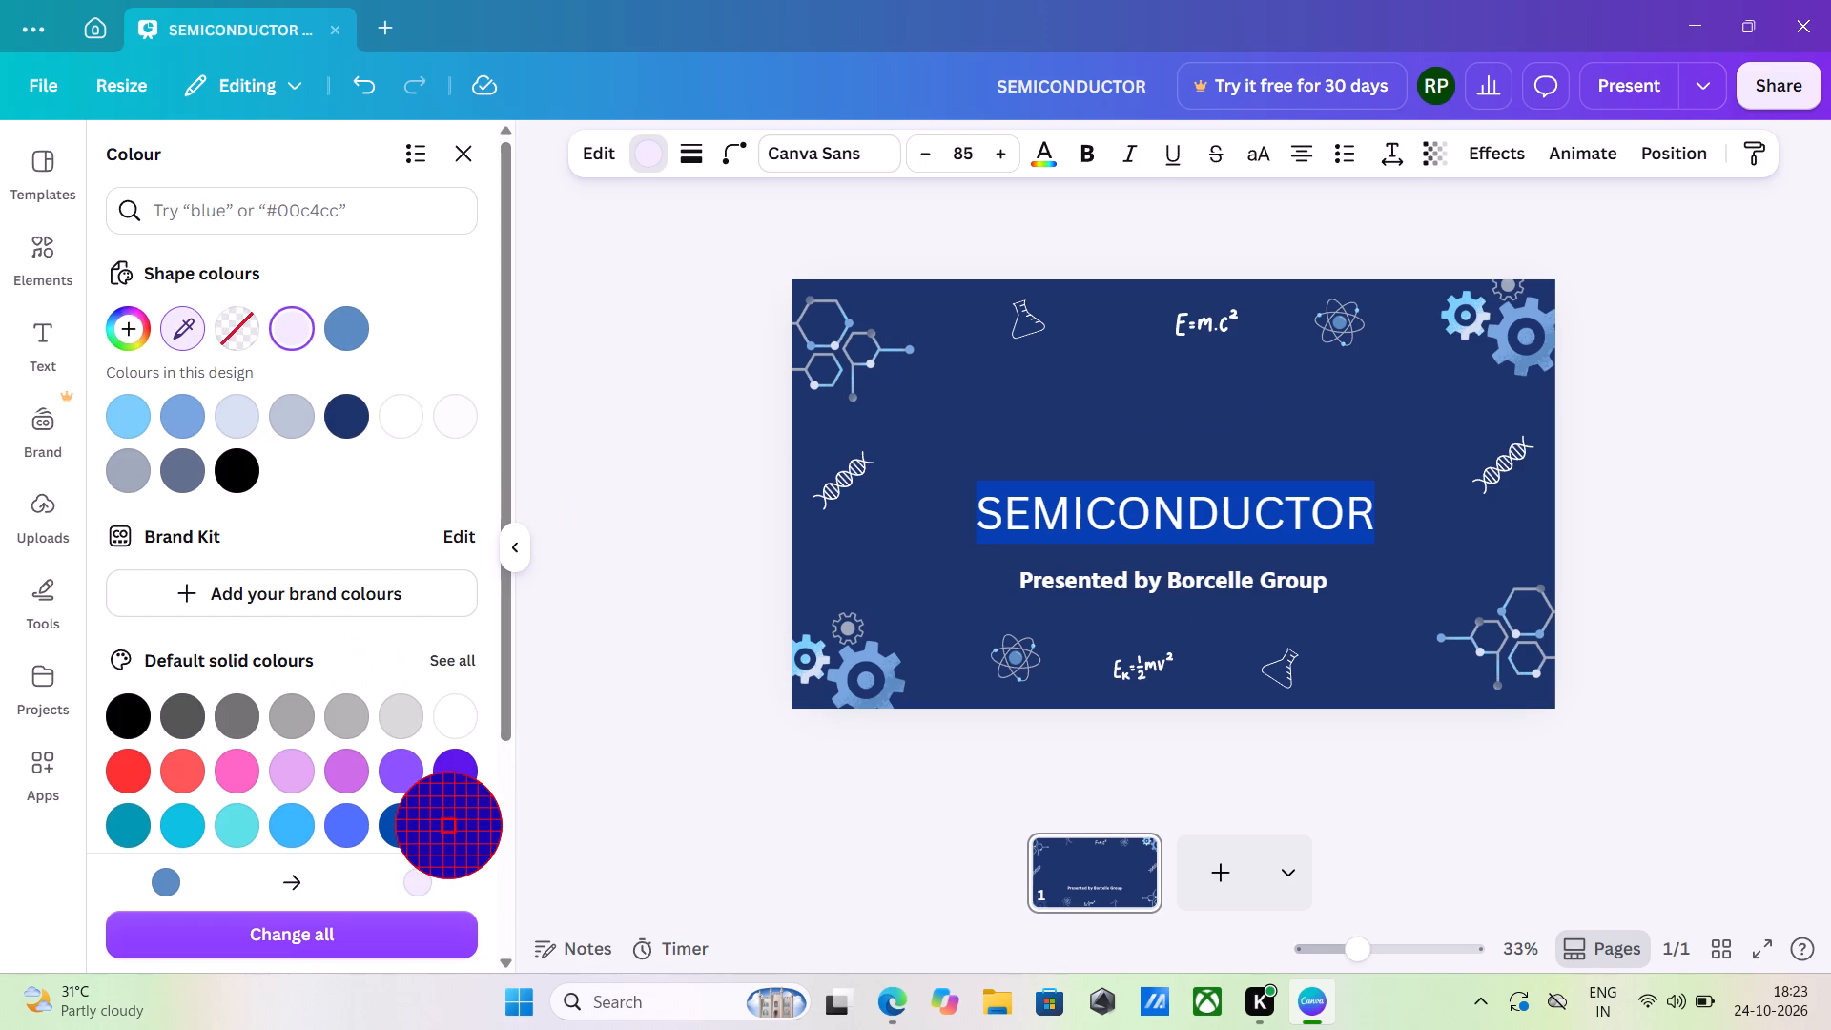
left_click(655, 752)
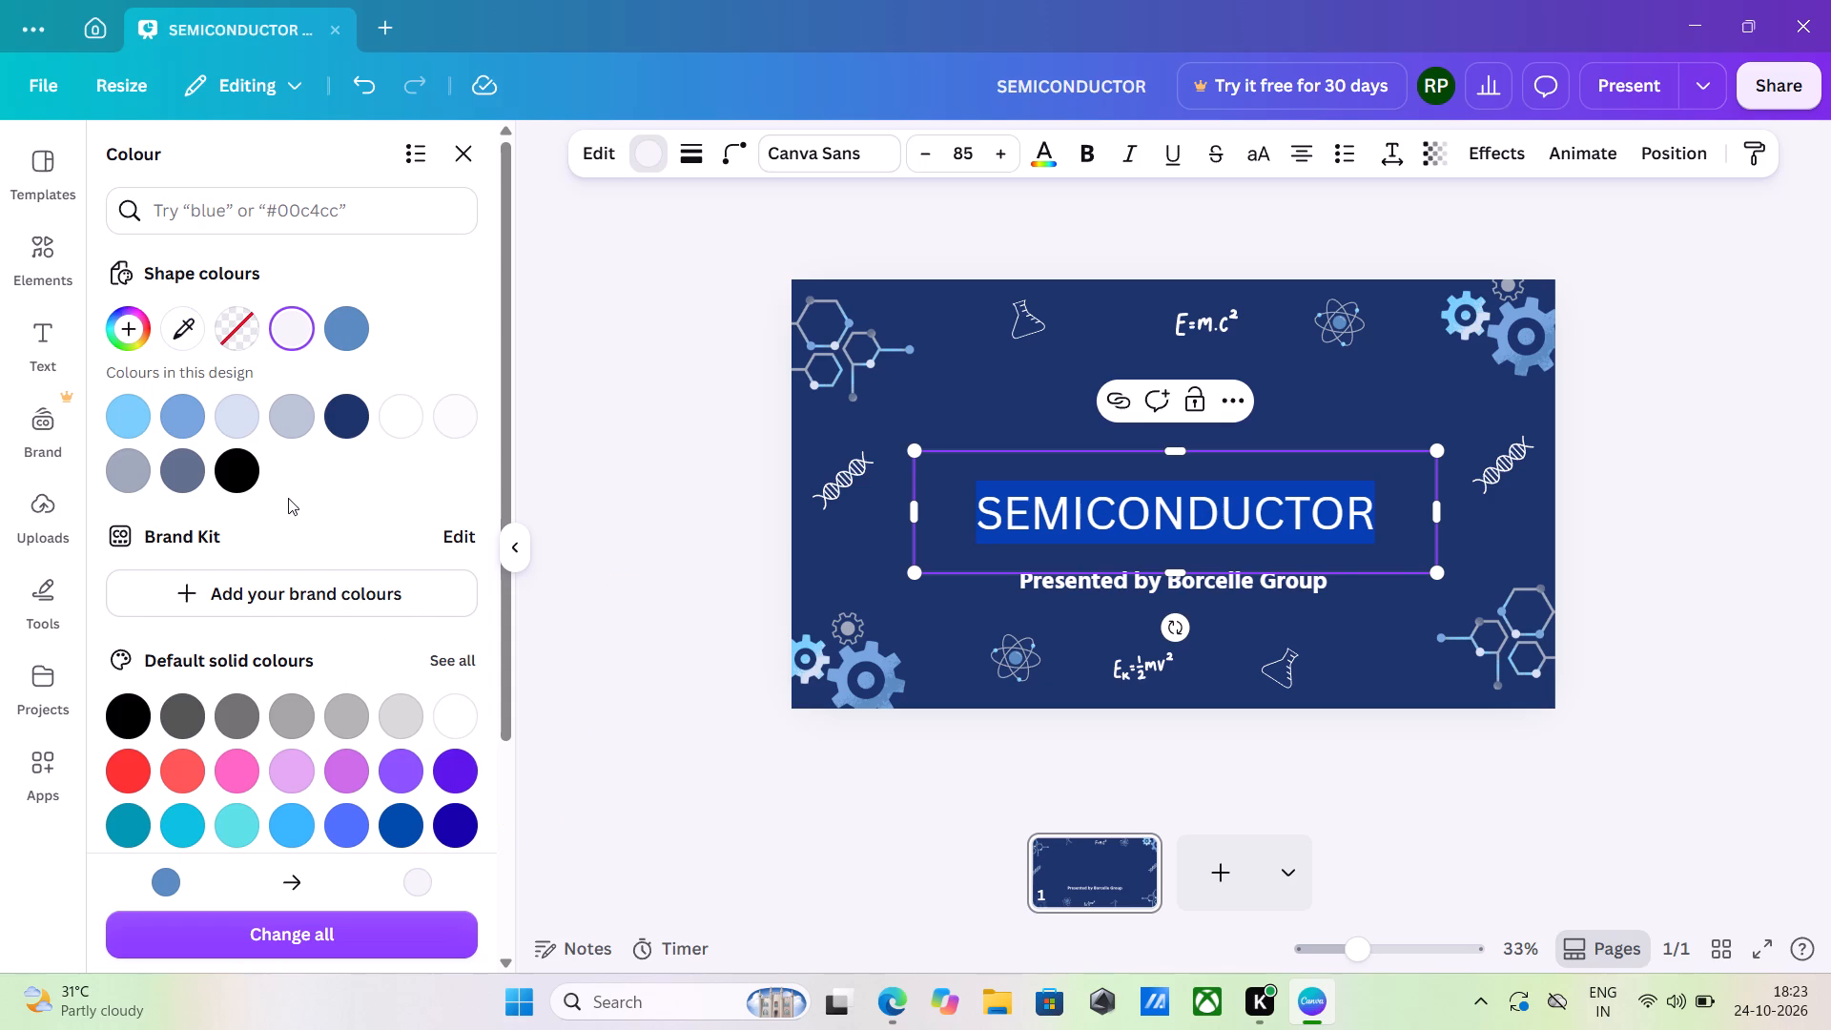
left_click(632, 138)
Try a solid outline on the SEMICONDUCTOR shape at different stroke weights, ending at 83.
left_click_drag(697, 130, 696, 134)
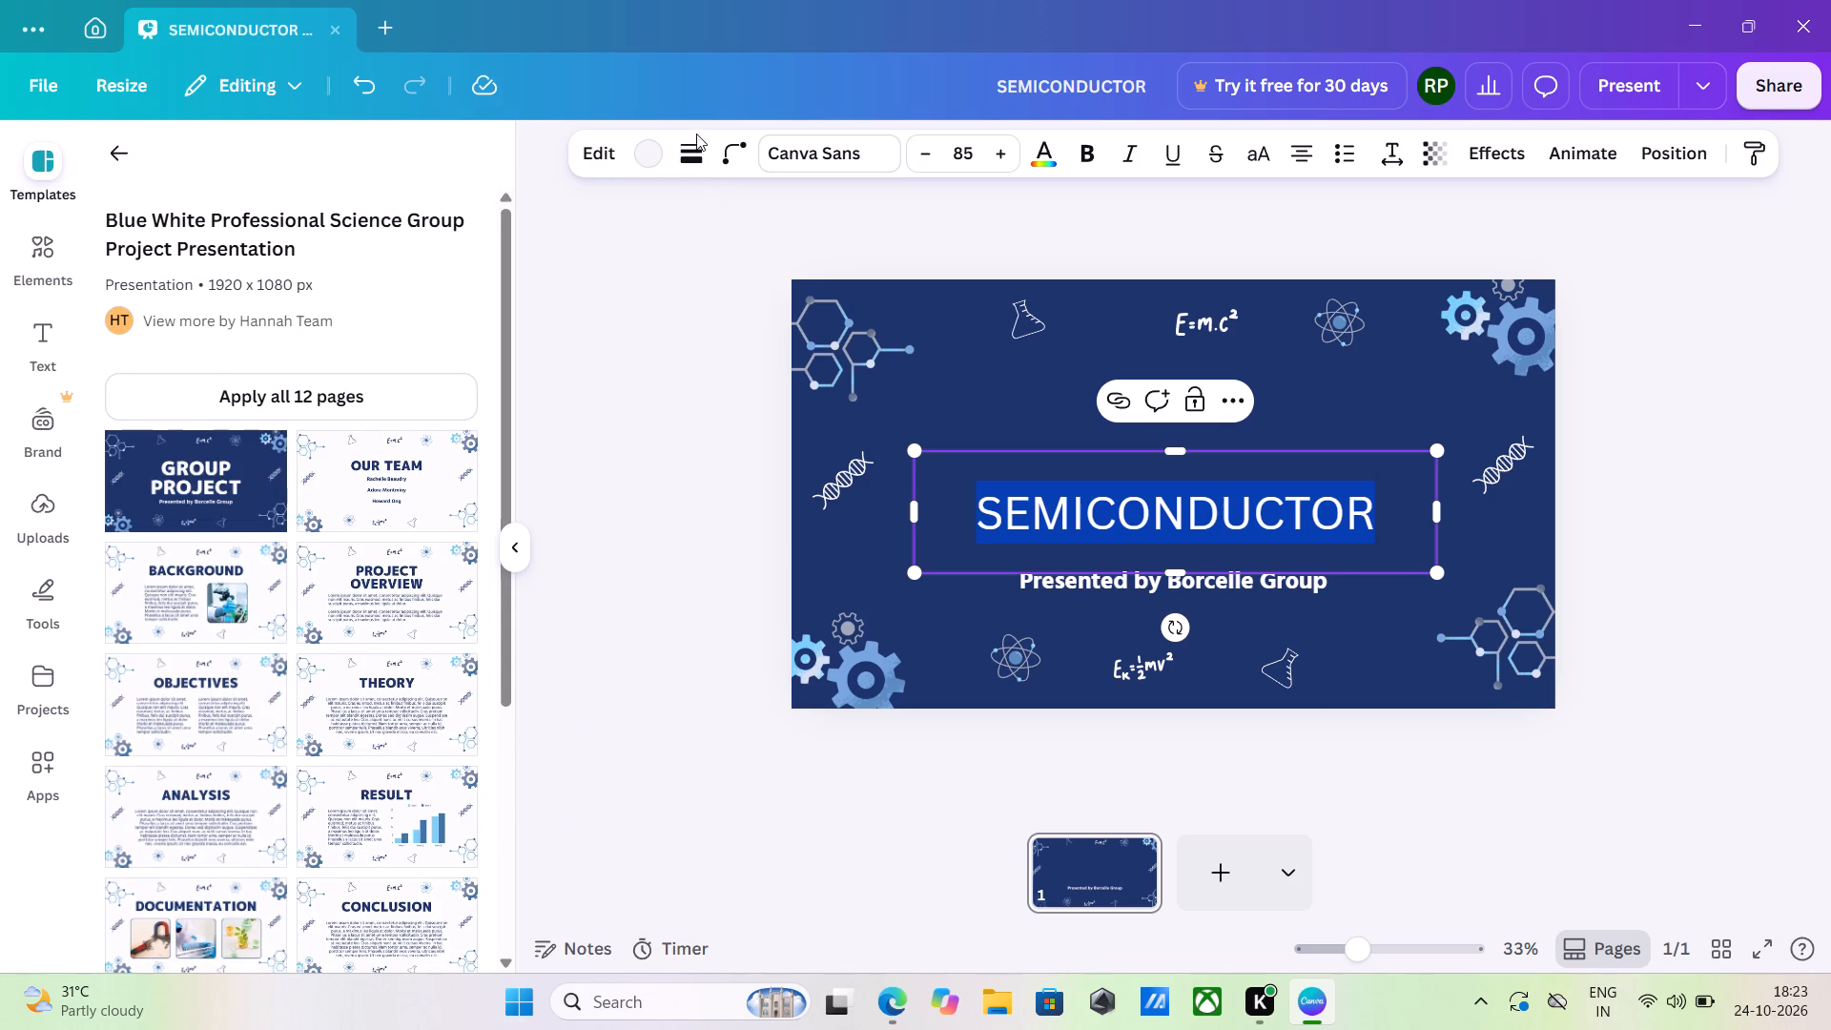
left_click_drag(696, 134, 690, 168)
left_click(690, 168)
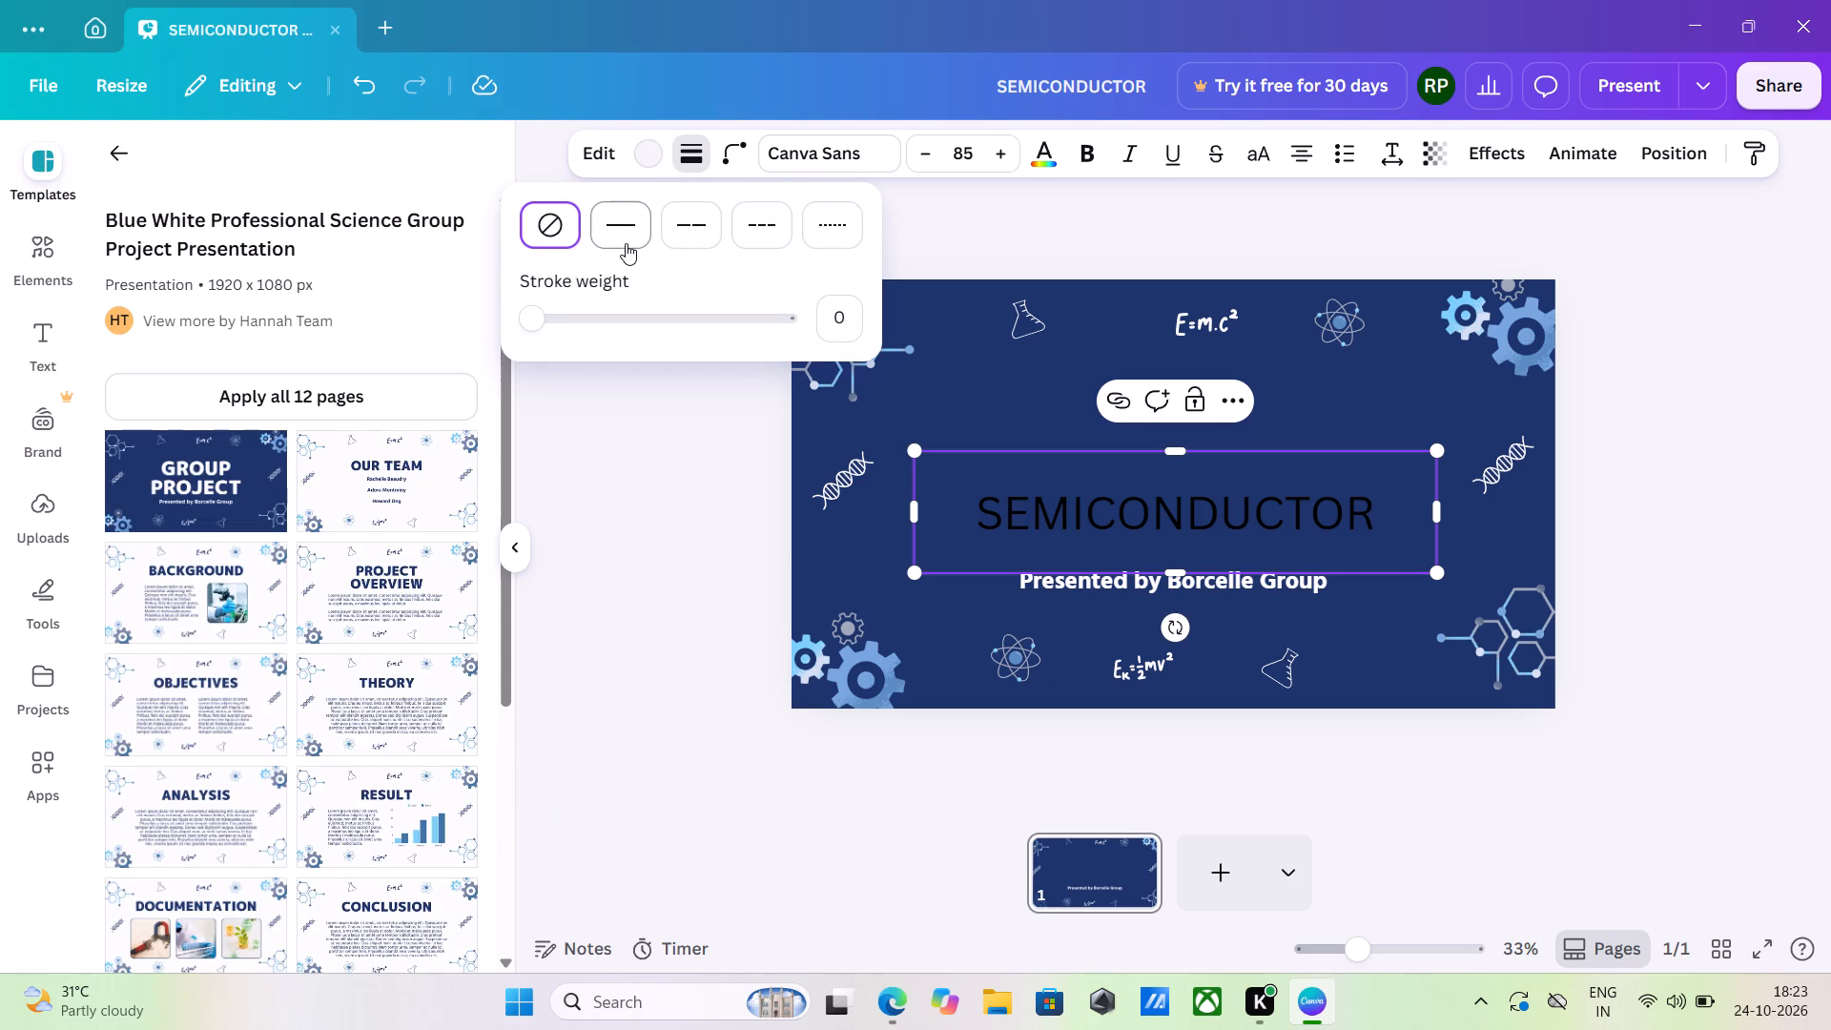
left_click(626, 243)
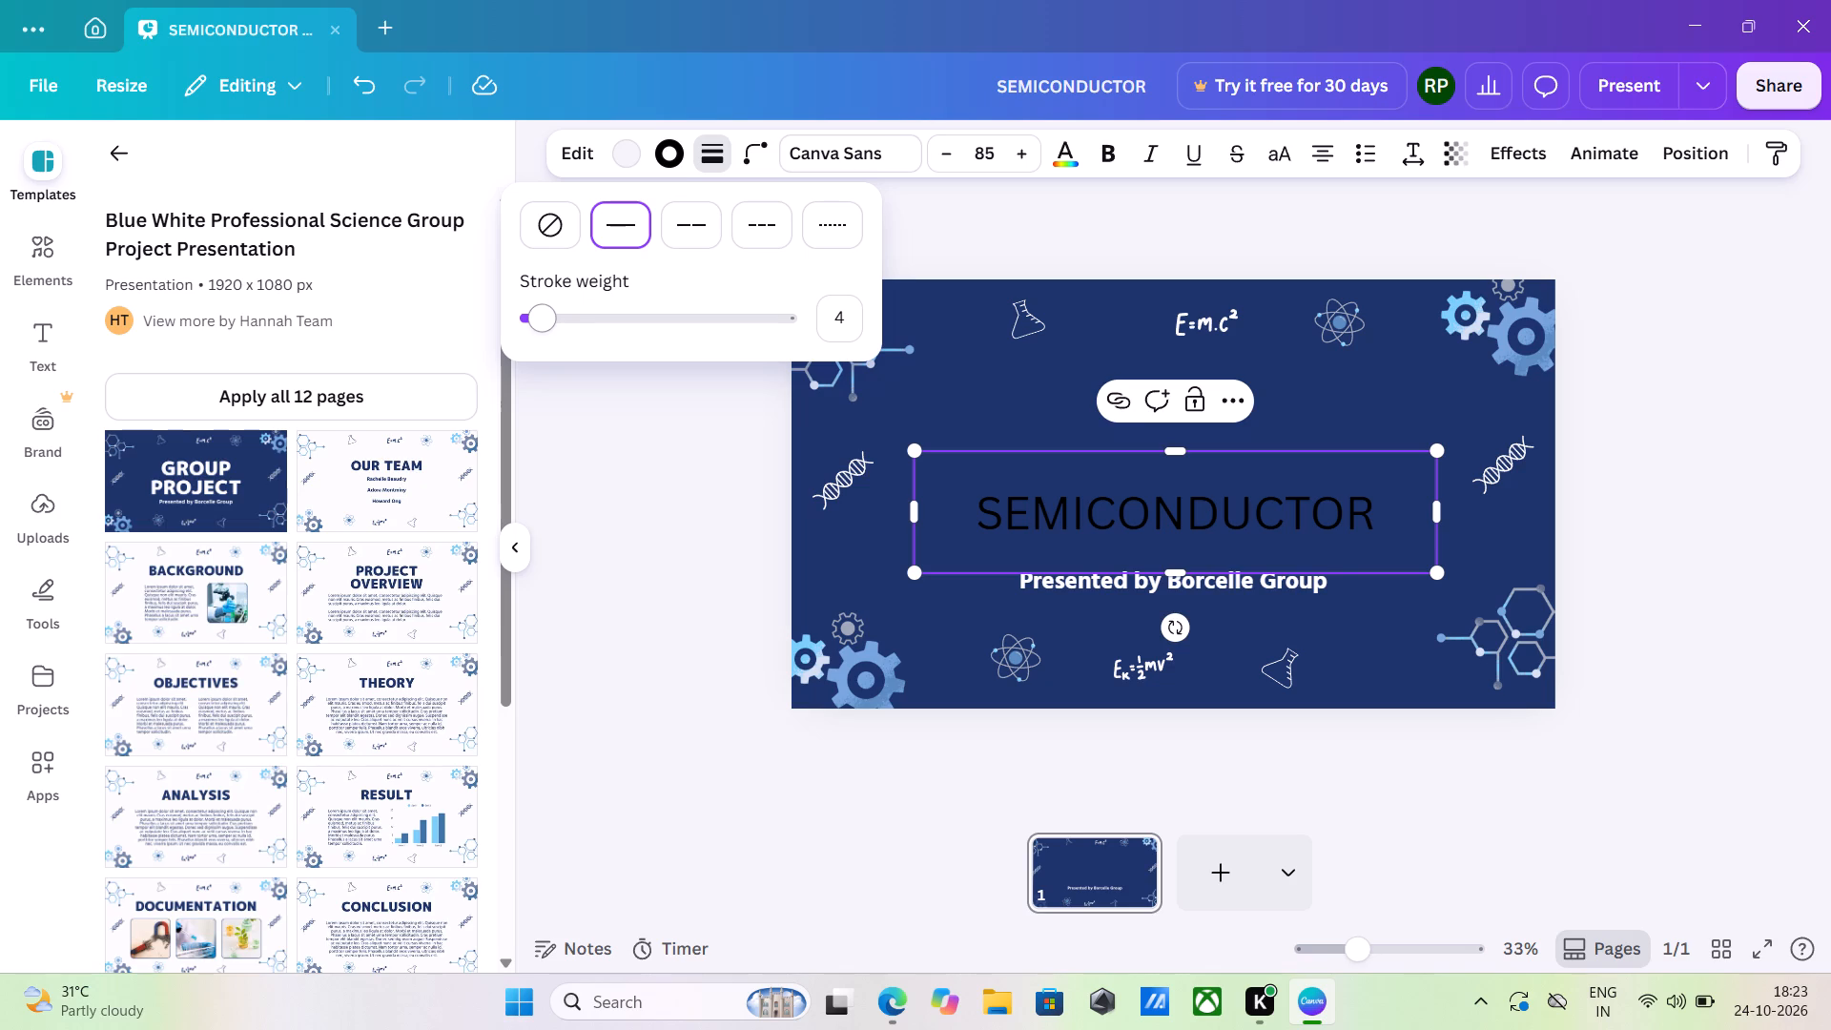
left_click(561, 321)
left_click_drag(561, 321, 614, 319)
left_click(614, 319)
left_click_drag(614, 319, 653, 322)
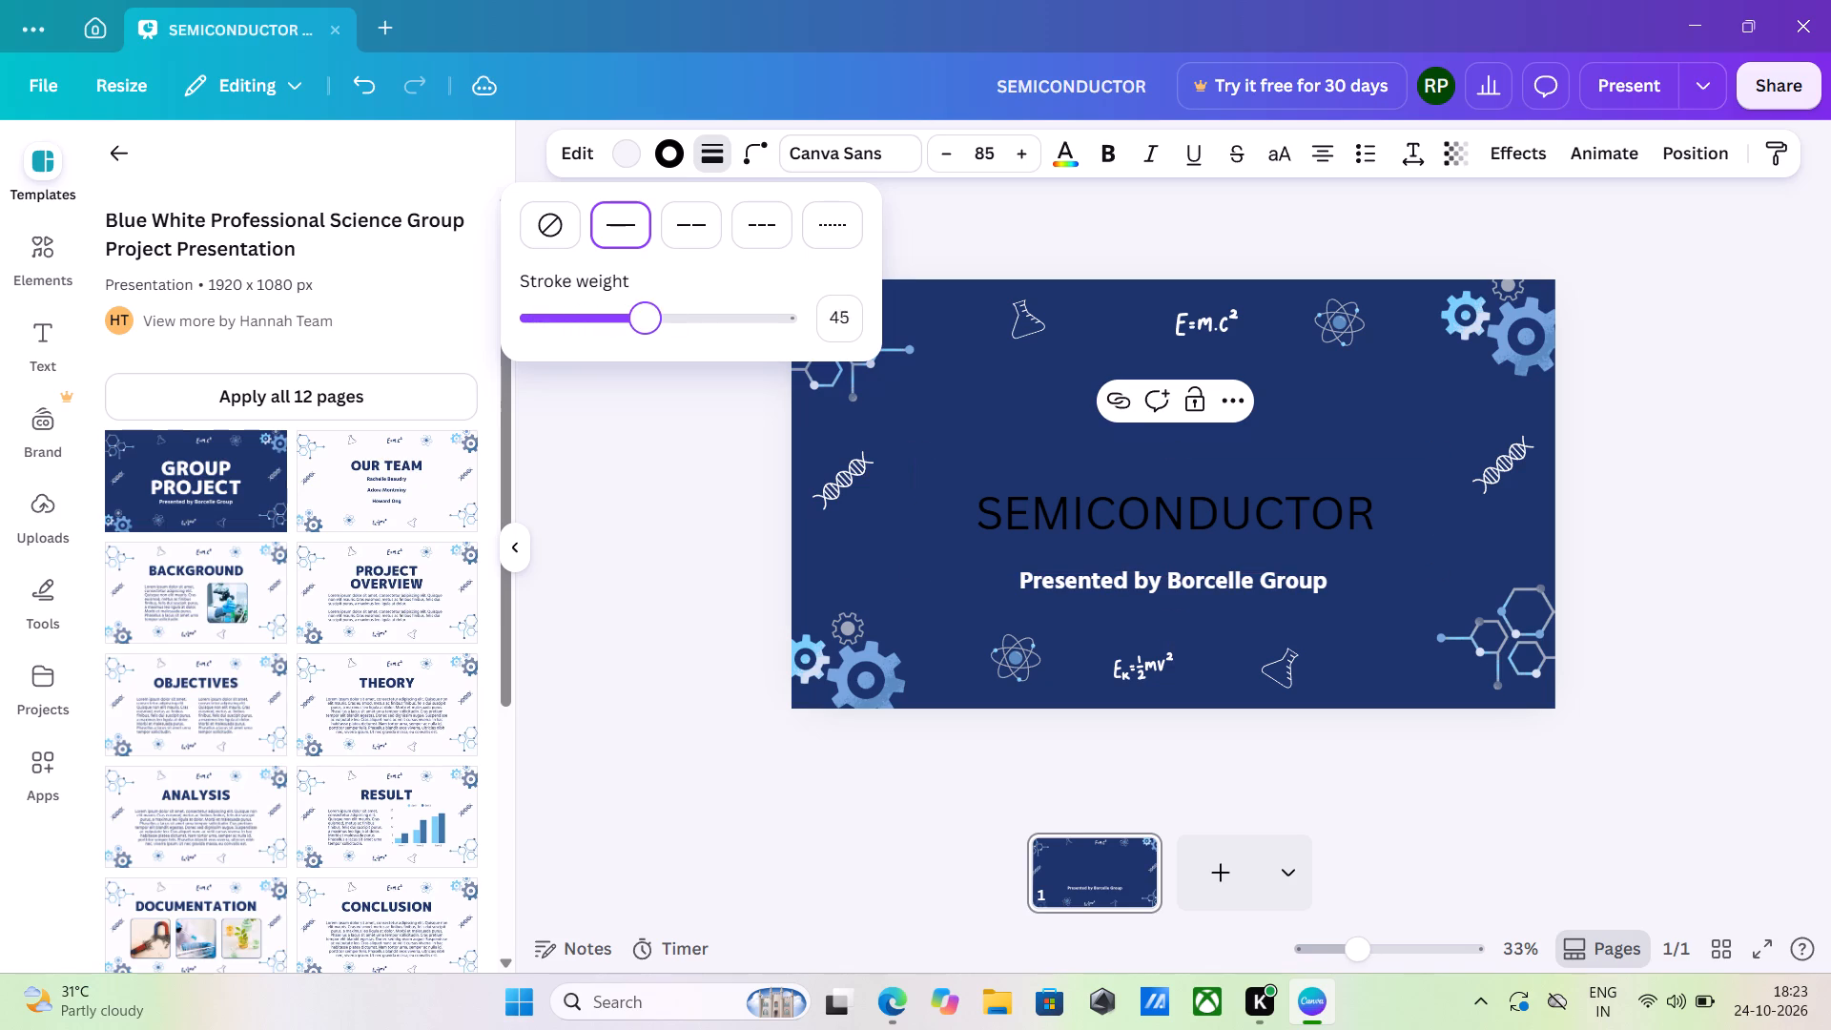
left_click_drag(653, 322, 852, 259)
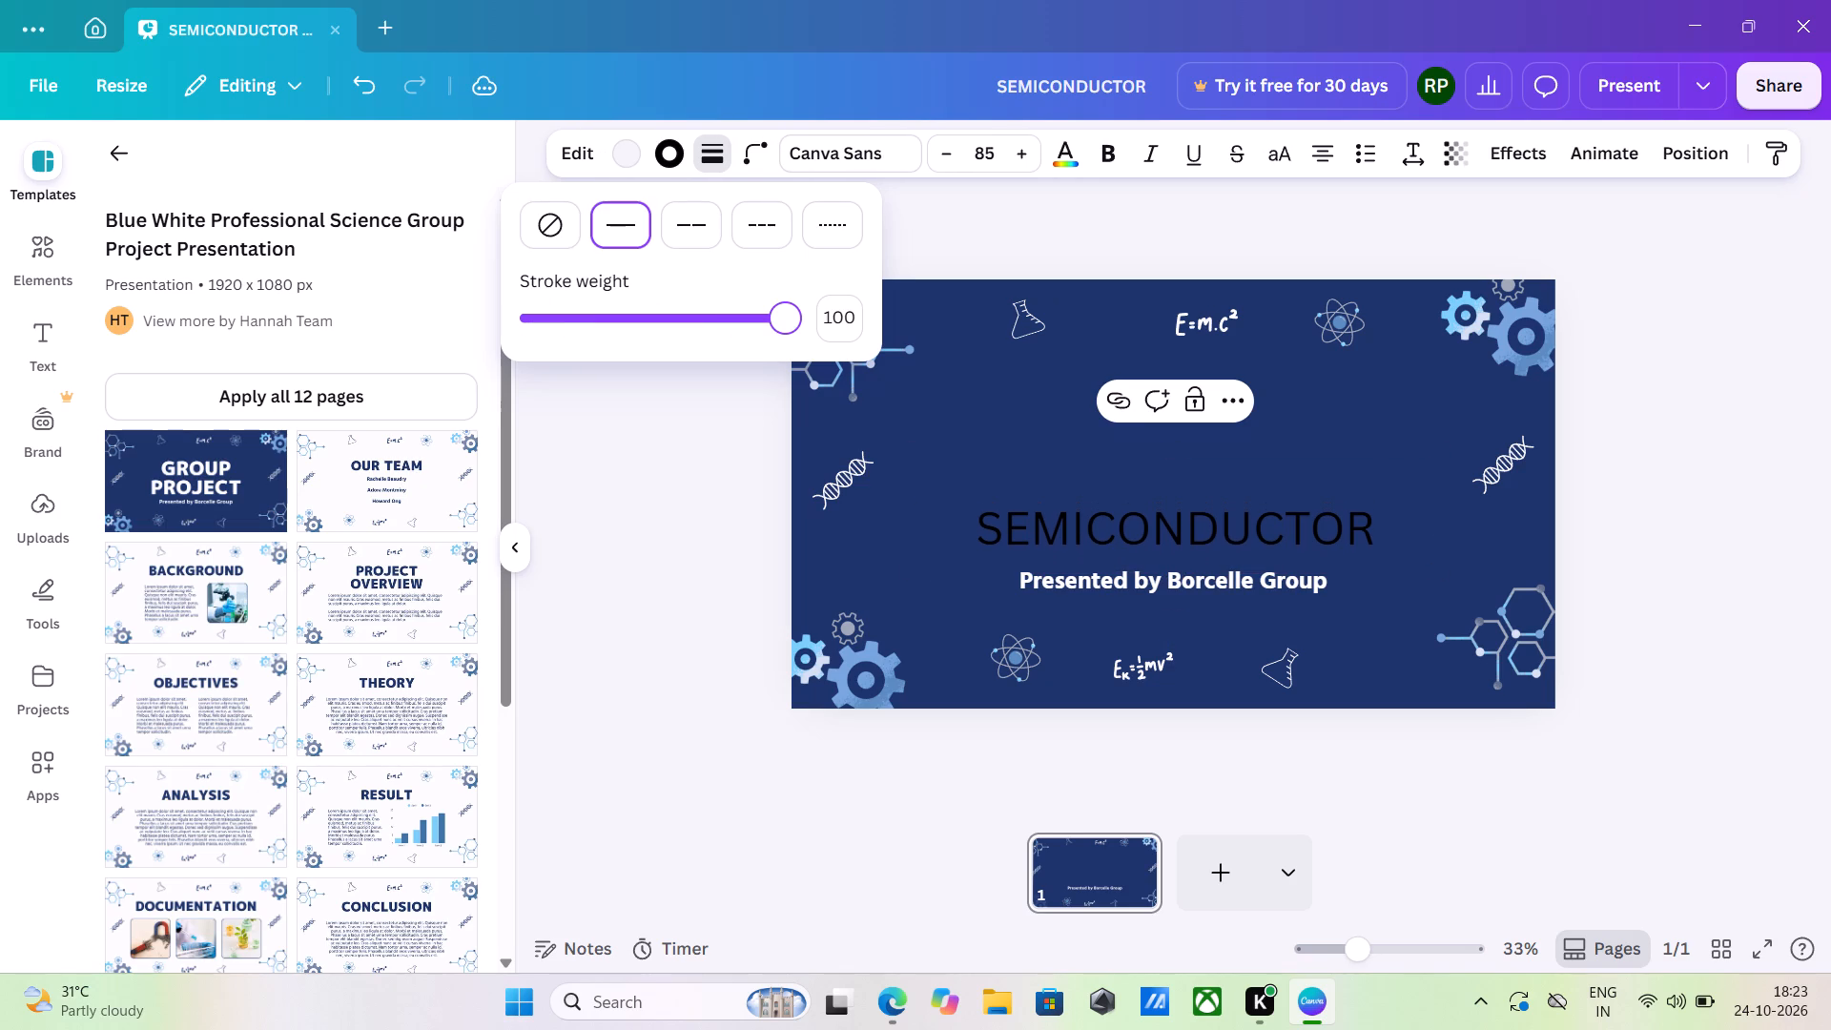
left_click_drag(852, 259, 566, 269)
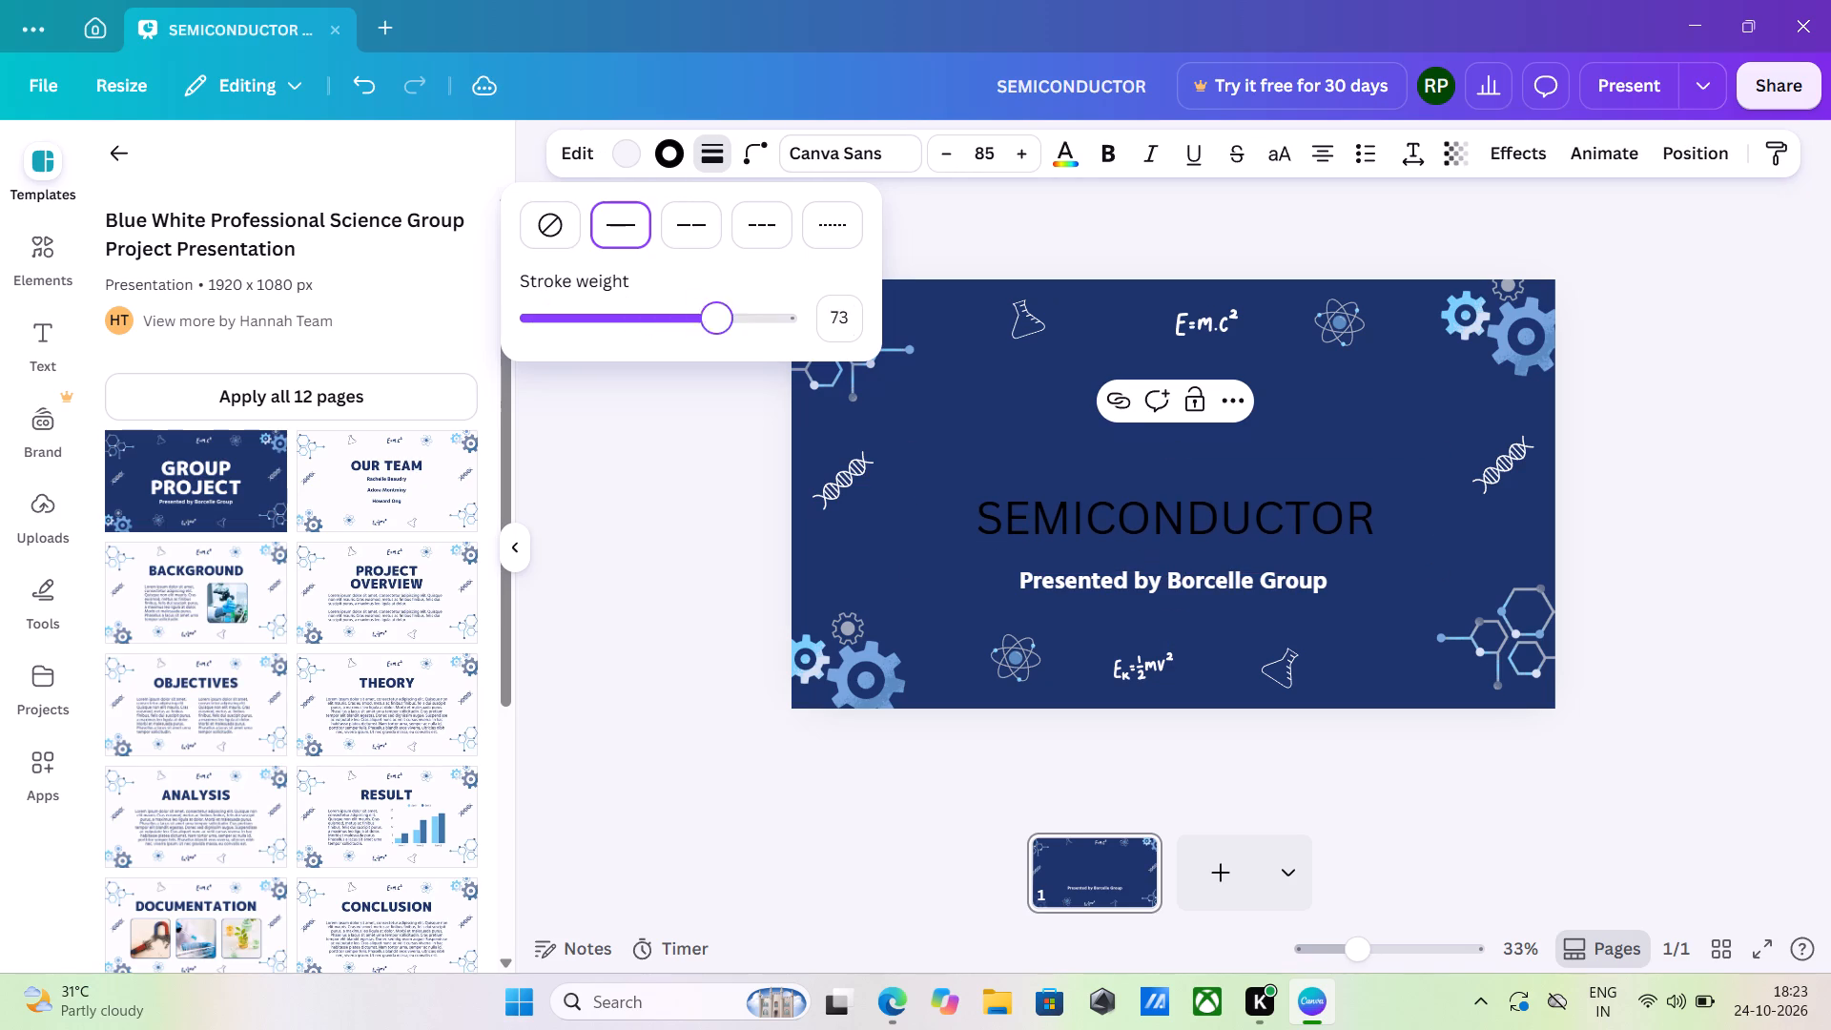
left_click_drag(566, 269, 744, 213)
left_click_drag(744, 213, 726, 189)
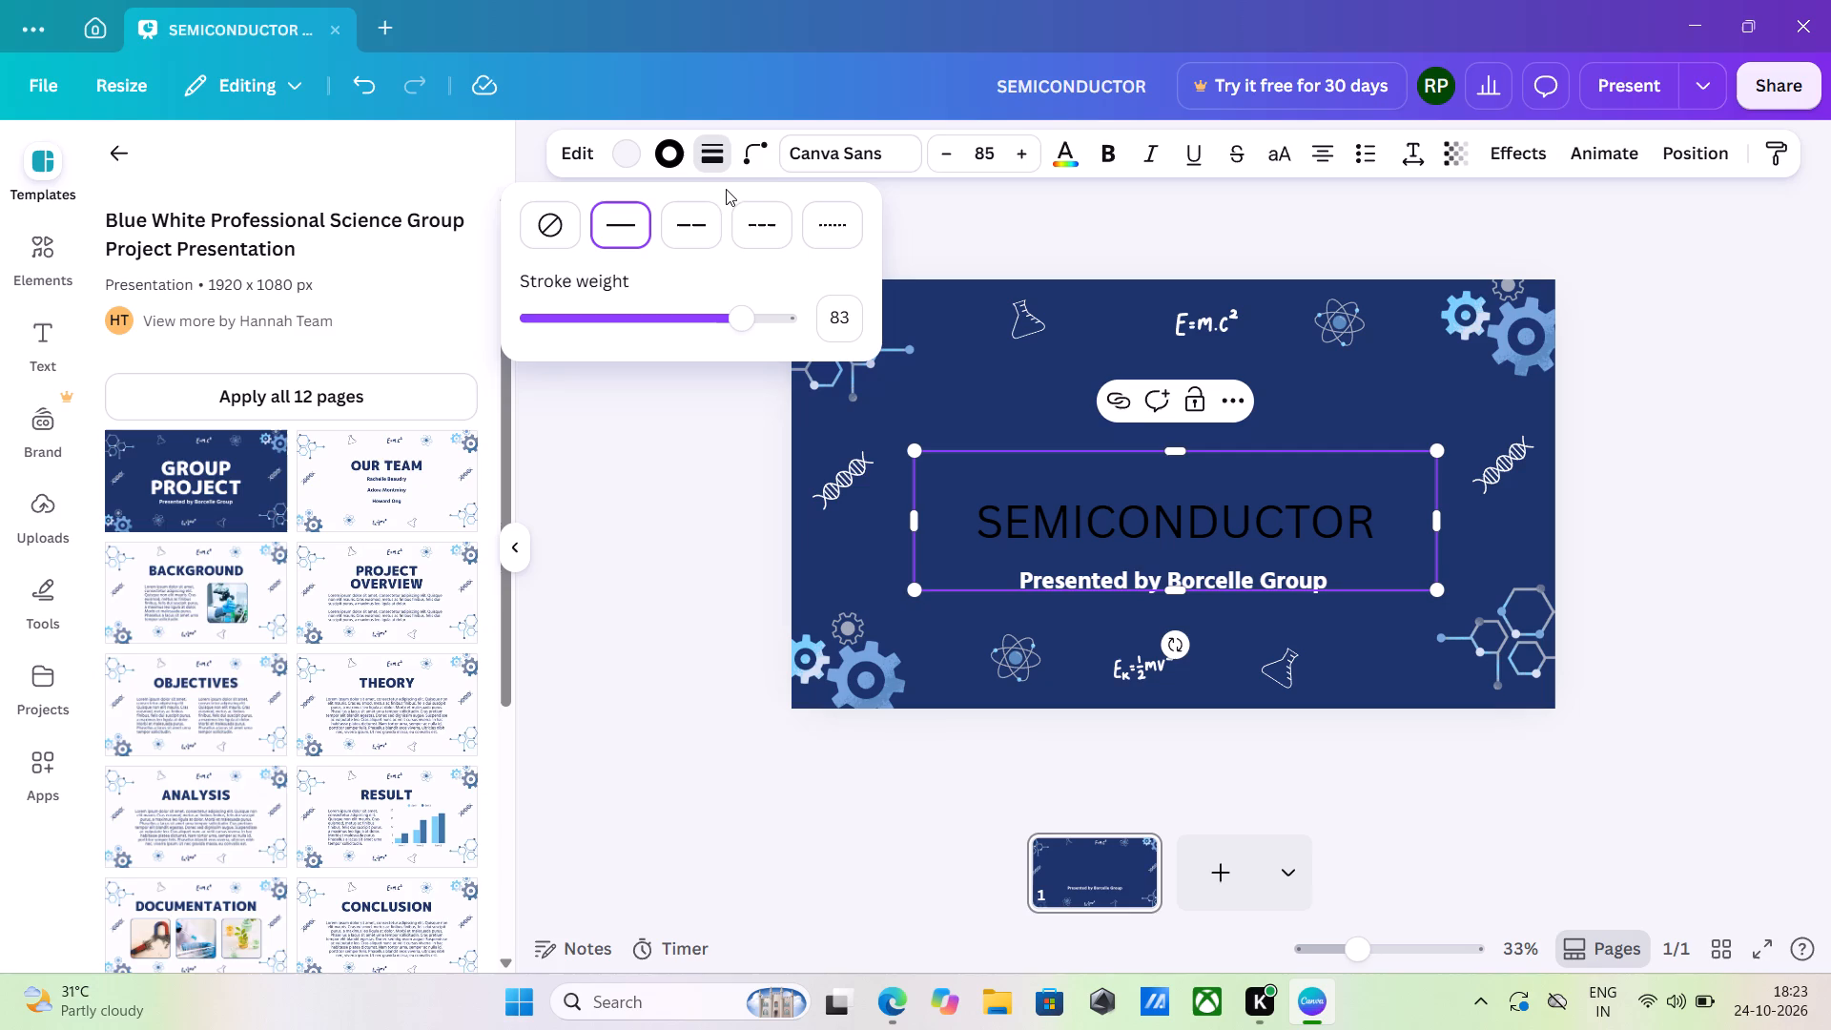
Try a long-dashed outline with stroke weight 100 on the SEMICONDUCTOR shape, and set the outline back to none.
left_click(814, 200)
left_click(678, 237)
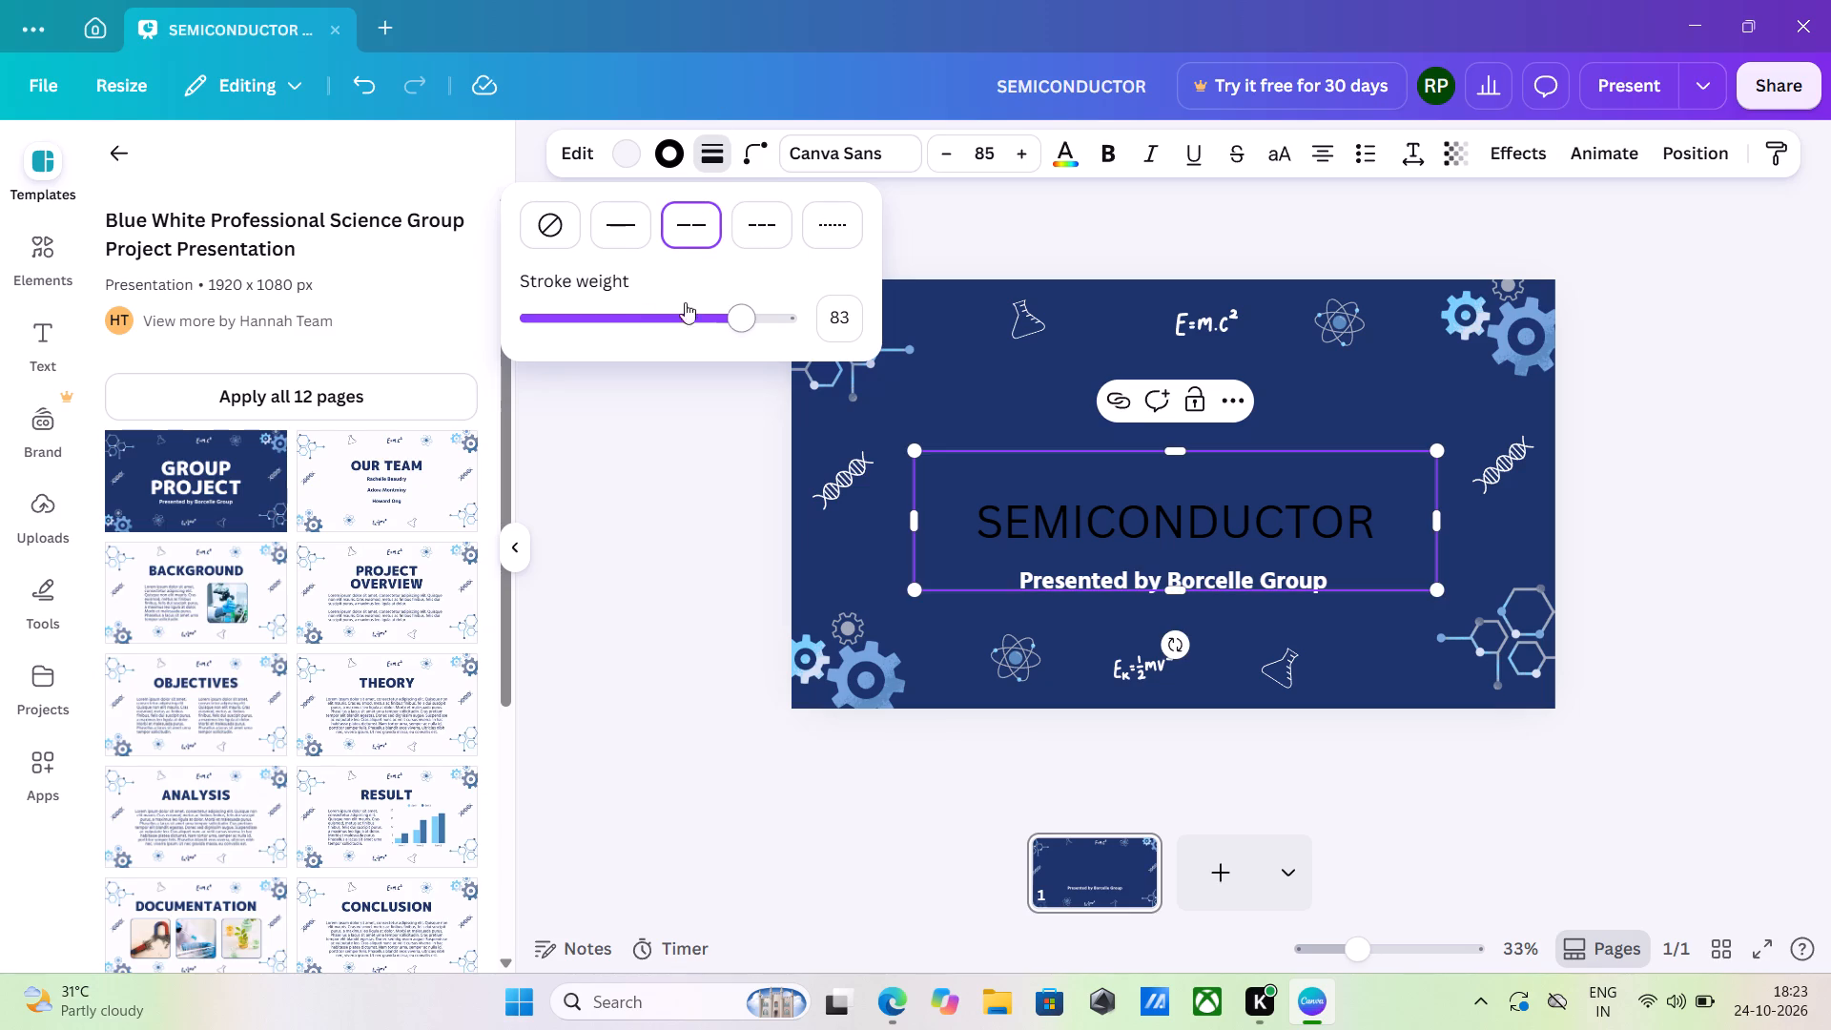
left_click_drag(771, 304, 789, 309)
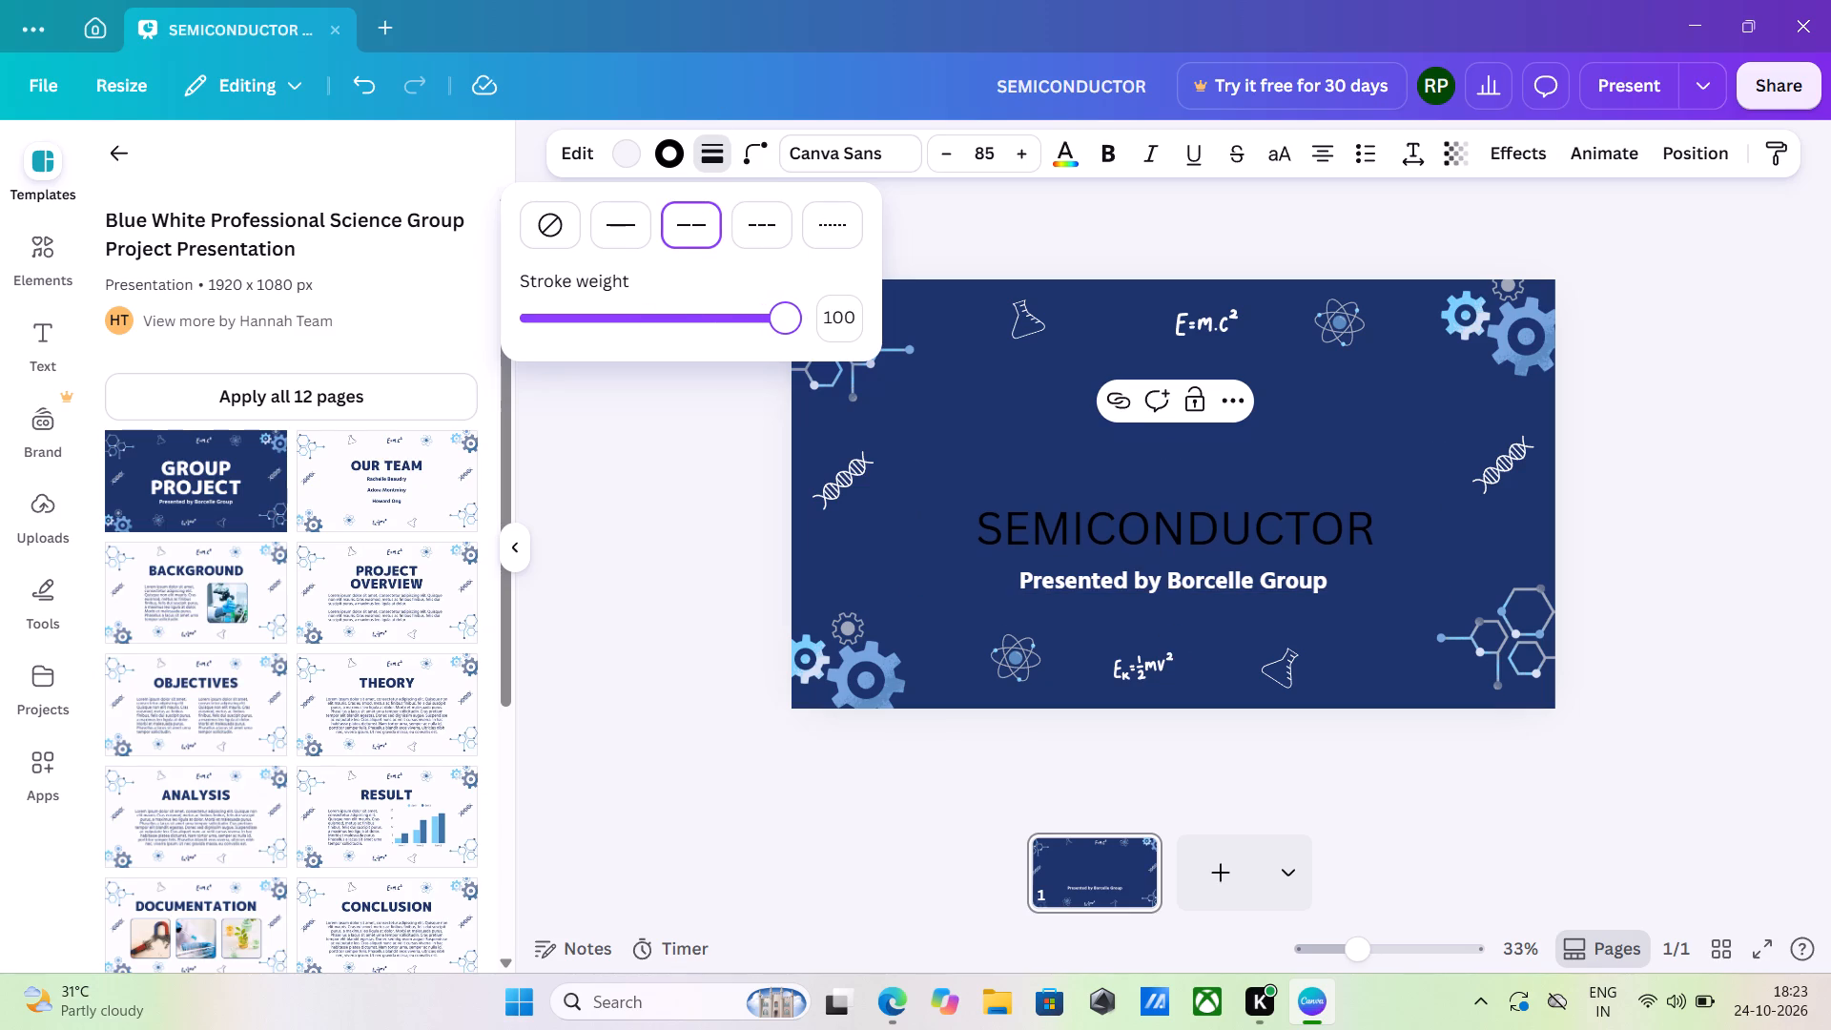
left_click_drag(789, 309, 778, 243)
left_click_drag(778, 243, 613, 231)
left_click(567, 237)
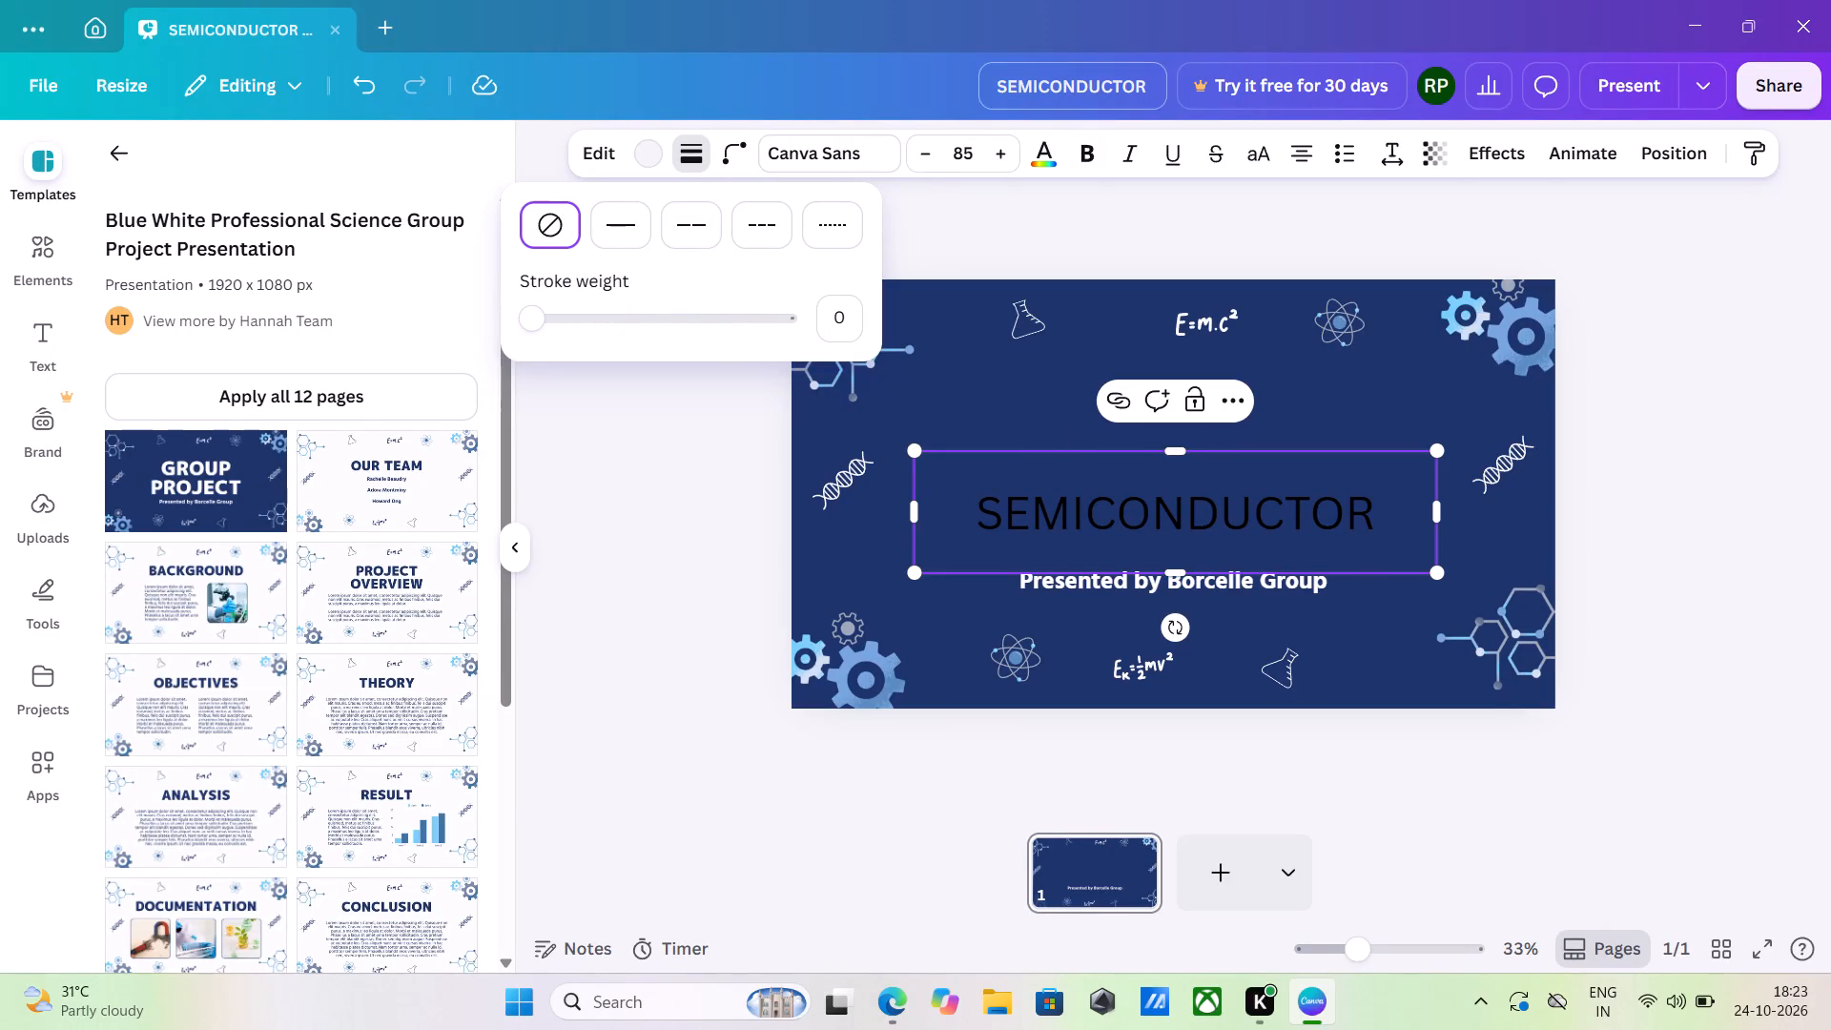
Make the SEMICONDUCTOR title text bold and deselect it.
left_click(1079, 150)
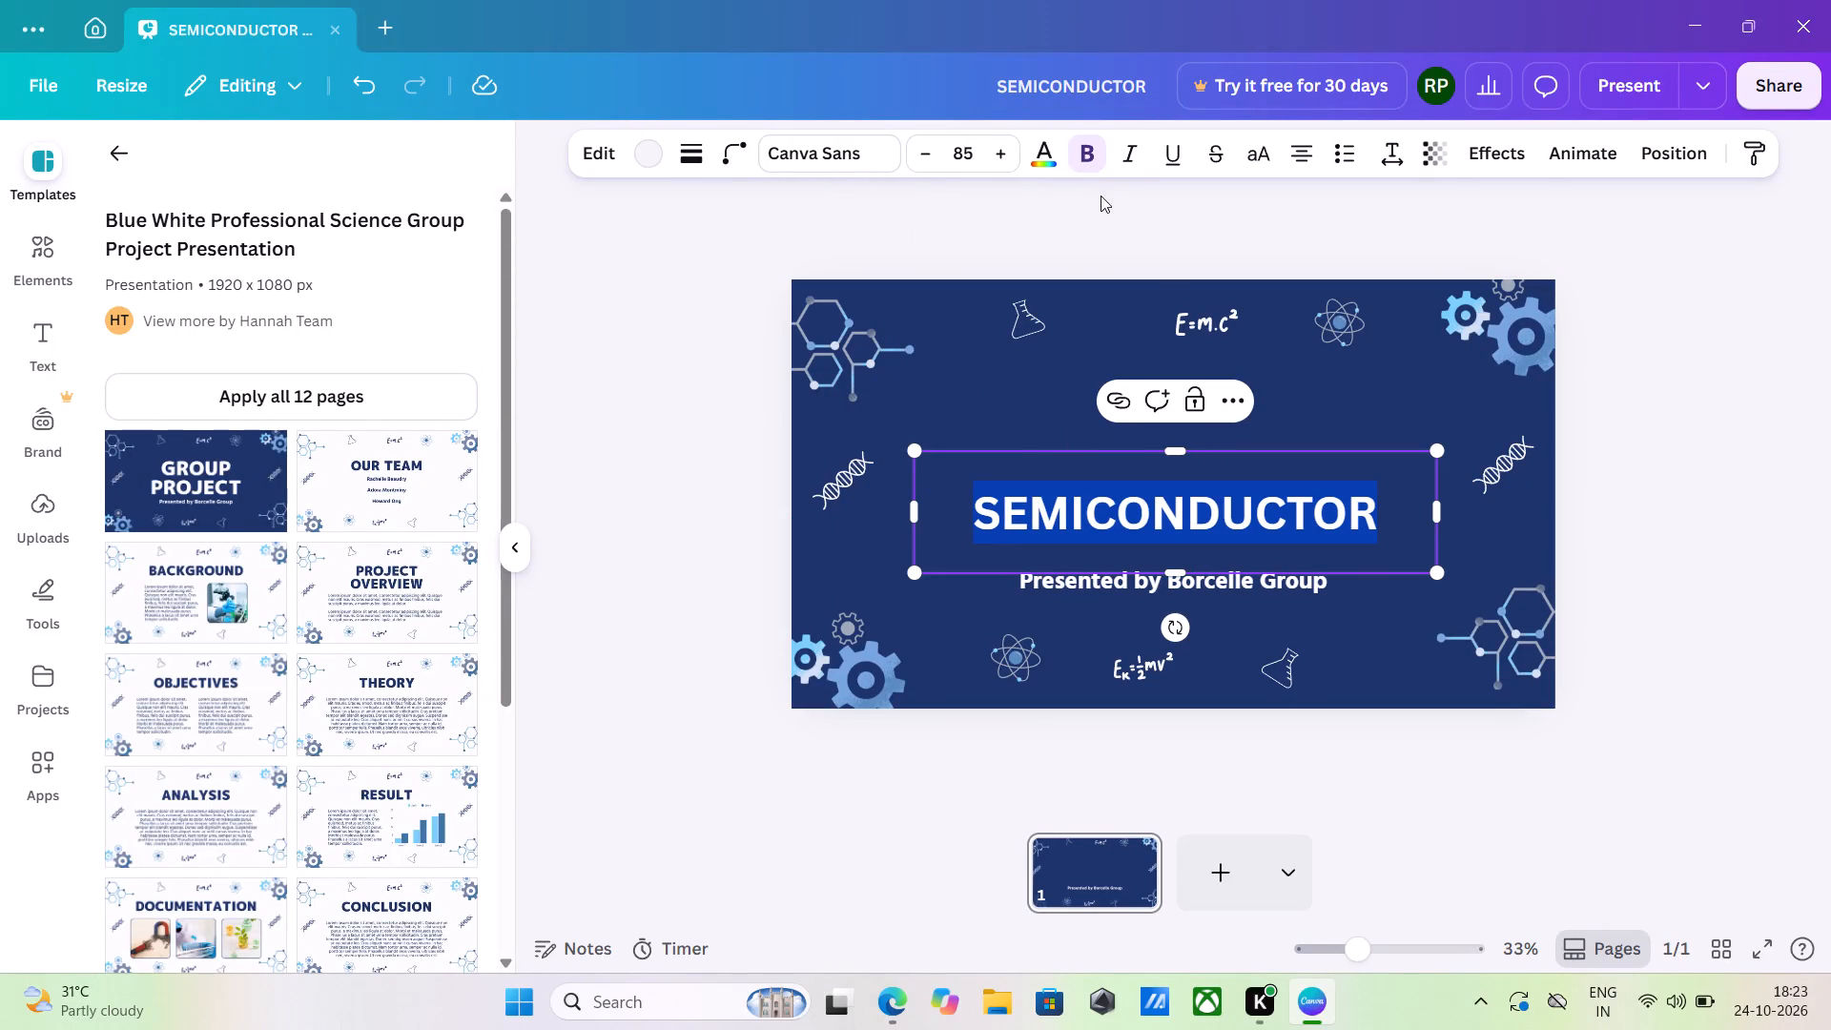
left_click(1265, 222)
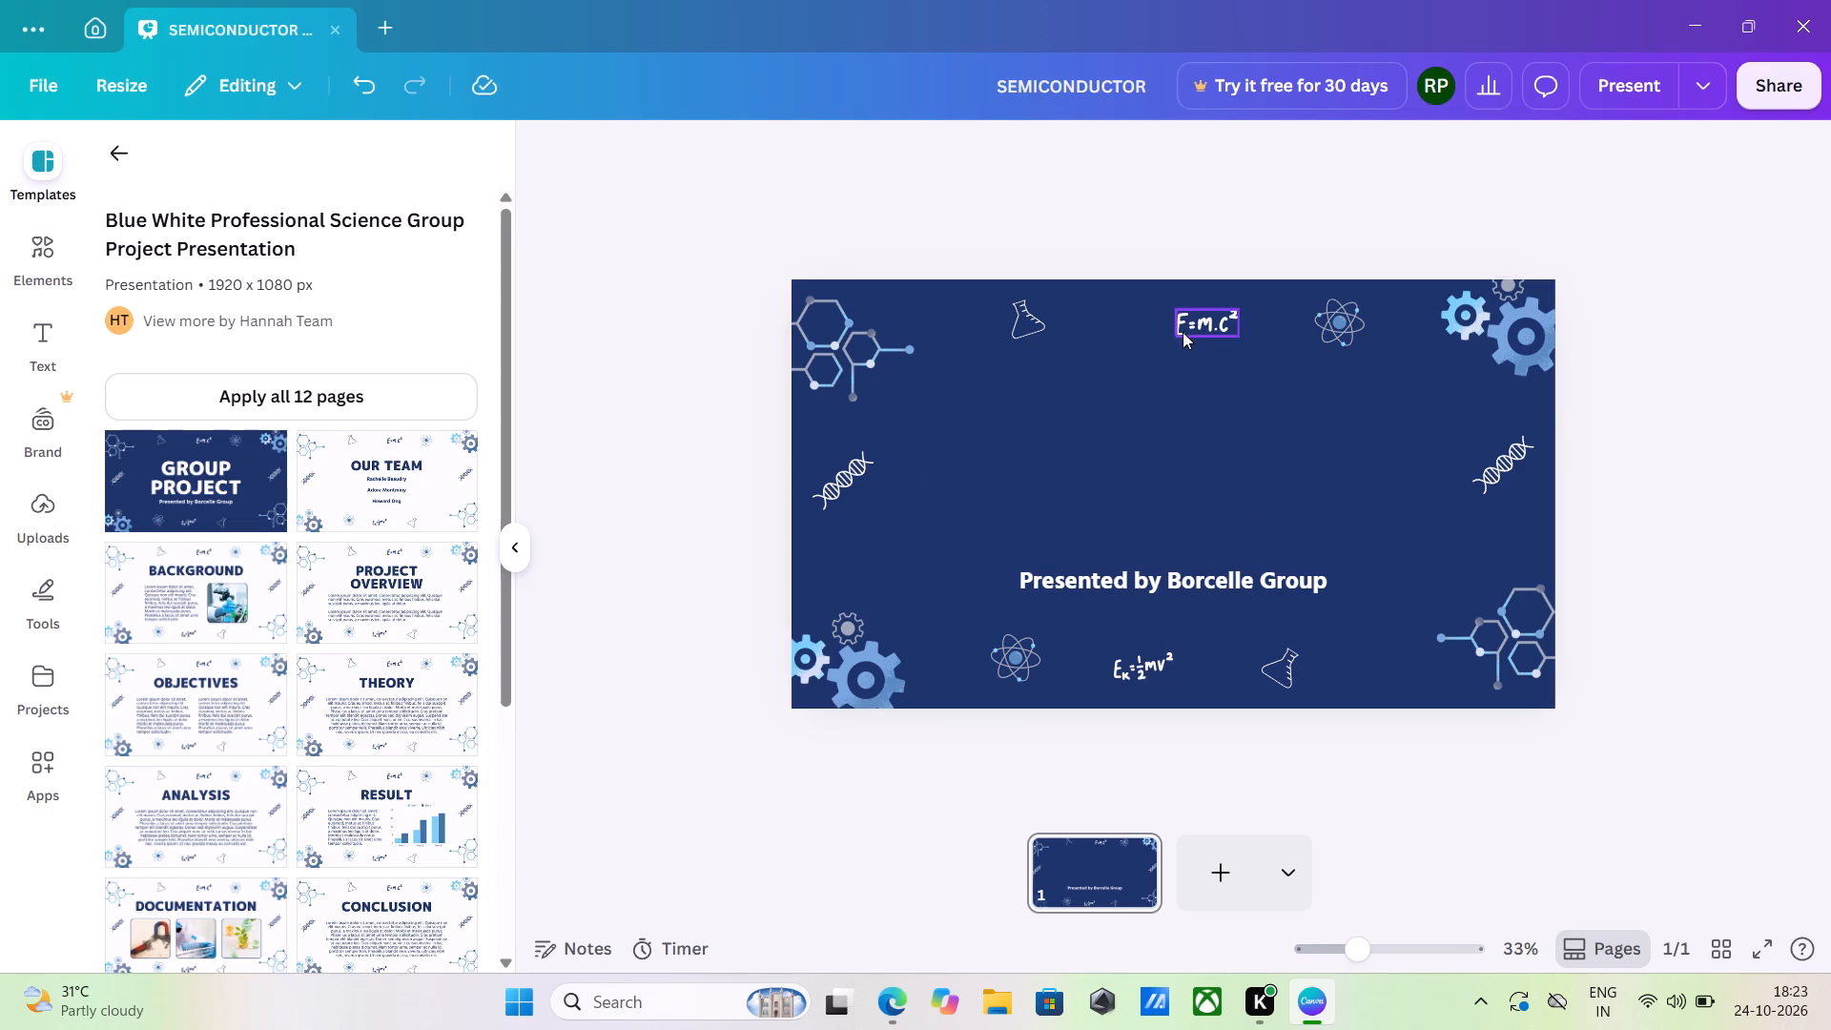
left_click(1161, 208)
Reselect the SEMICONDUCTOR title and change its shape colour to a light grey sampled with the colour picker.
left_click(1190, 445)
left_click(1190, 445)
double_click(1190, 445)
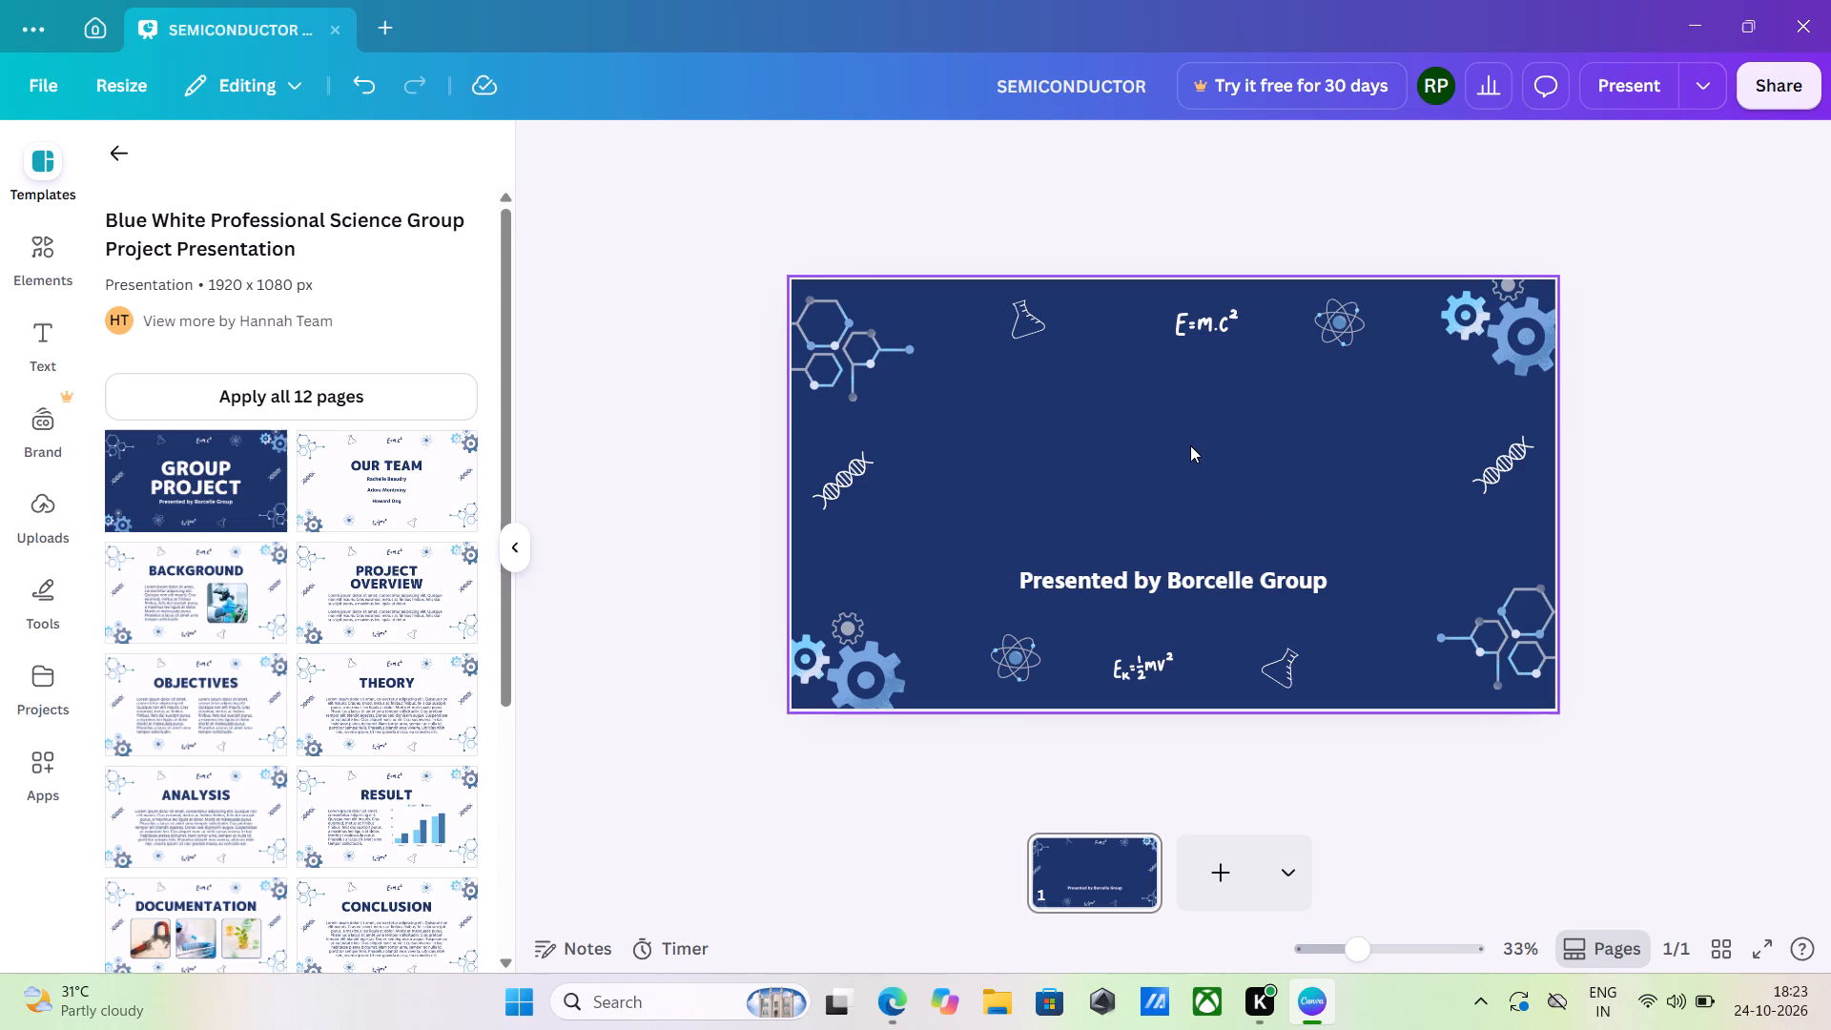
double_click(917, 161)
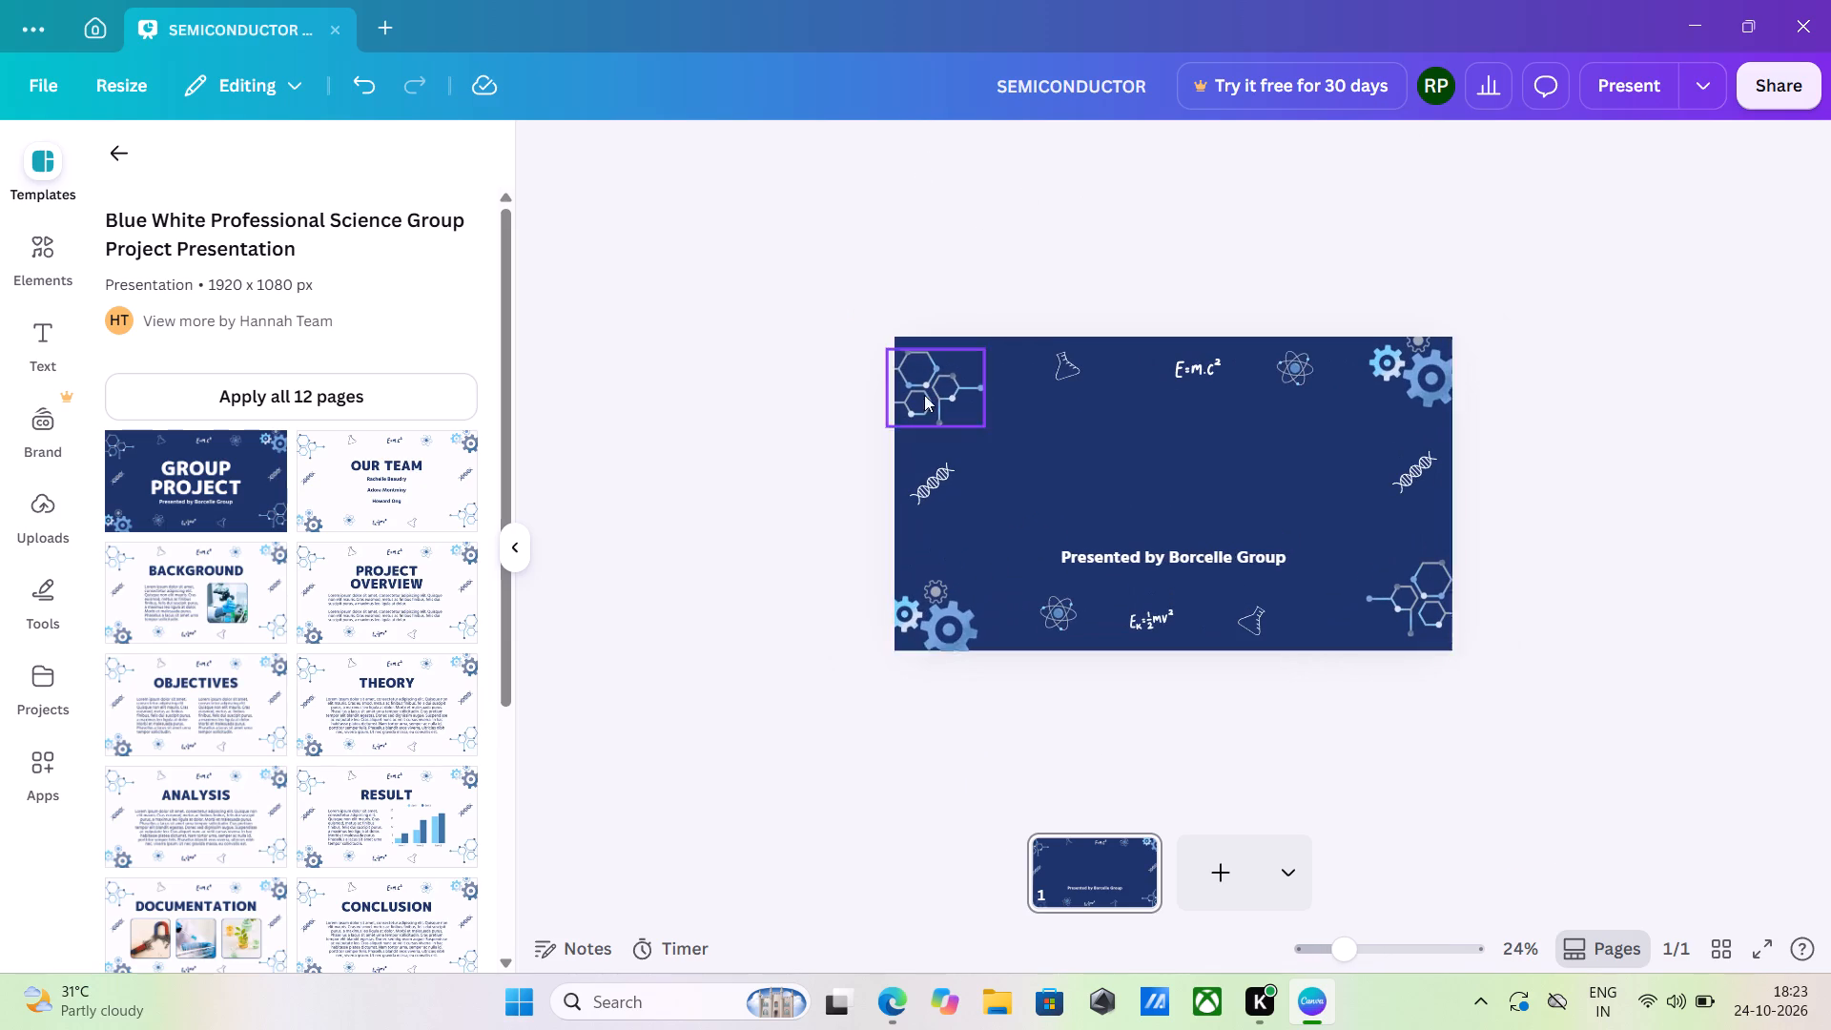
double_click(1111, 476)
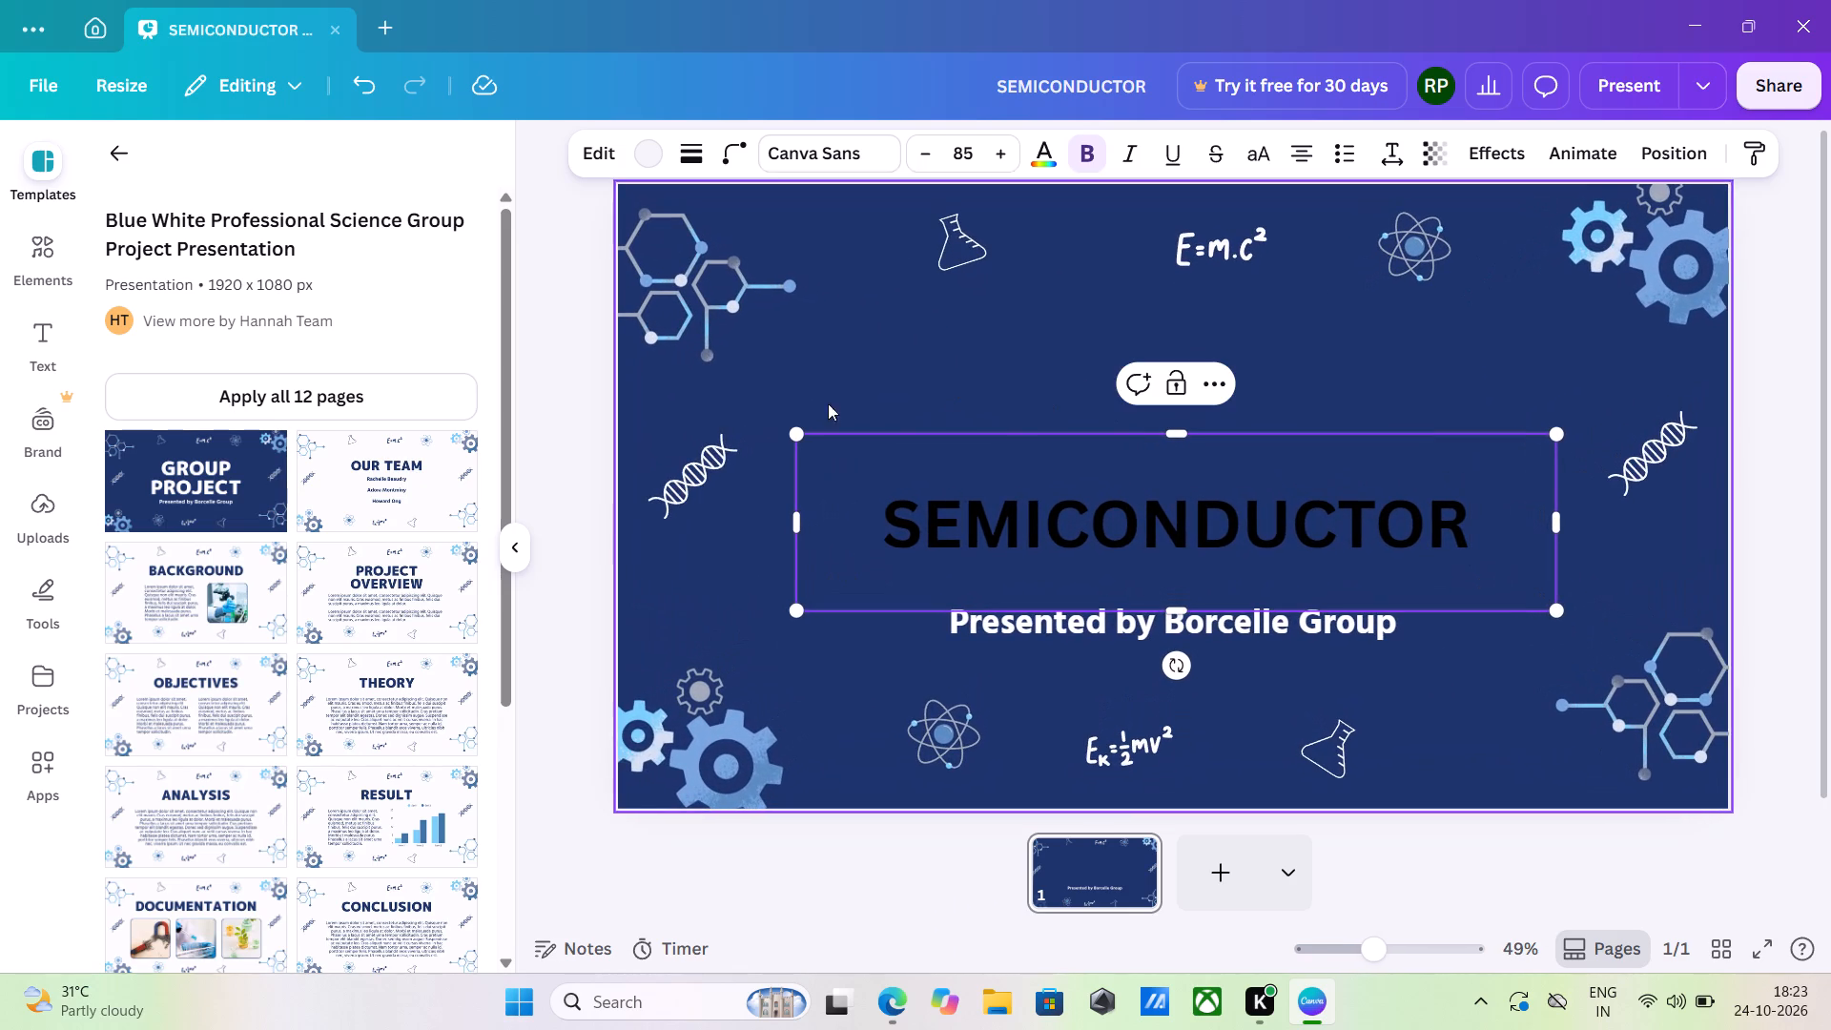
left_click(1017, 546)
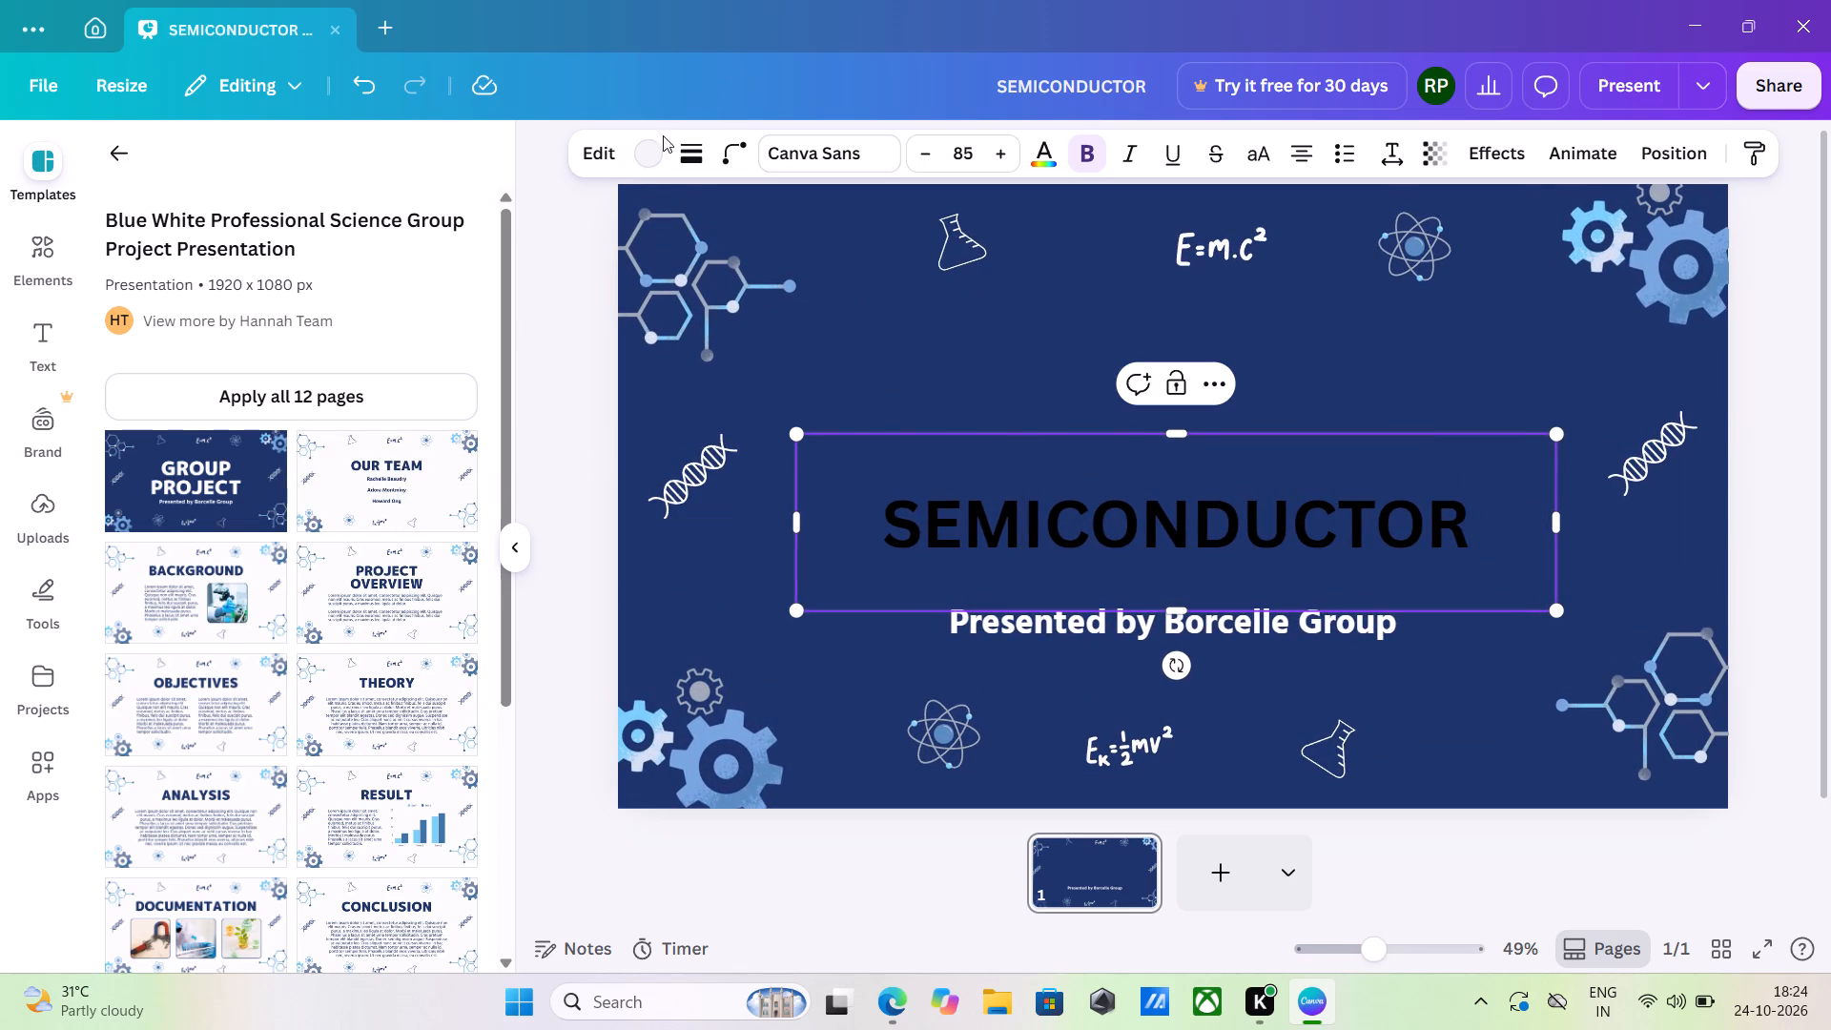
left_click(641, 162)
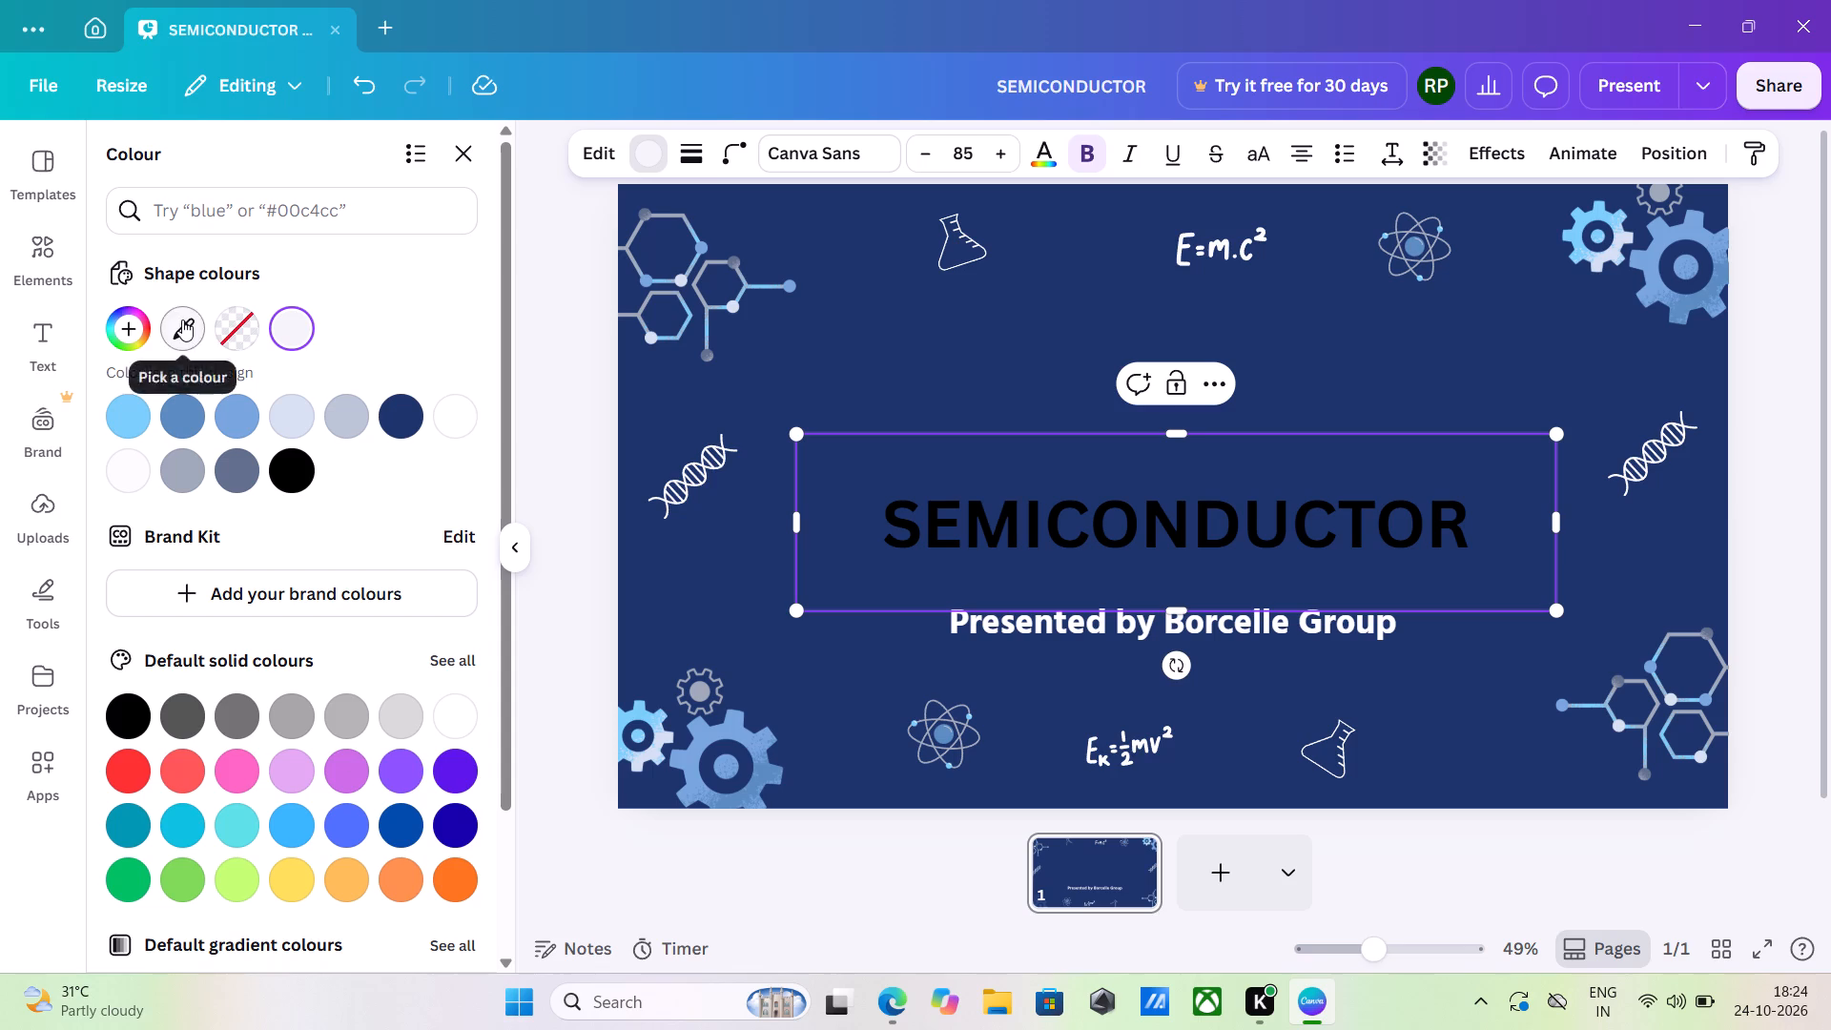
left_click(296, 324)
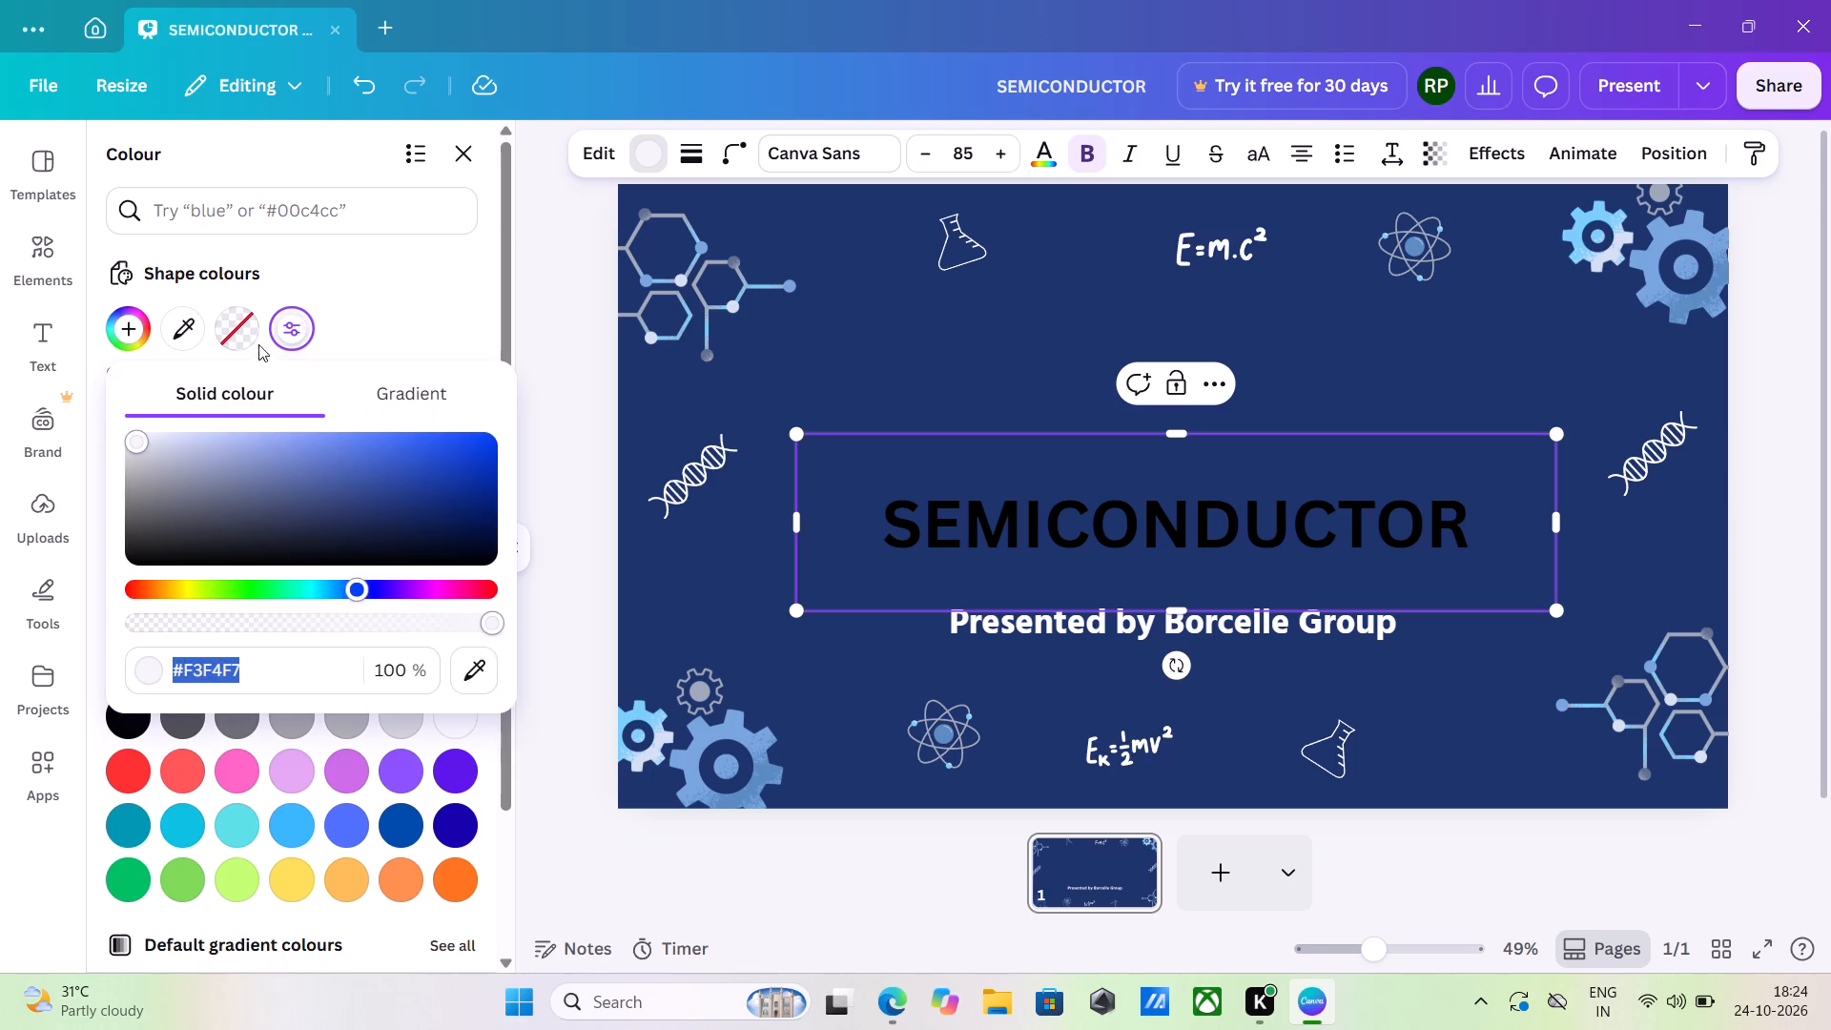
left_click(187, 313)
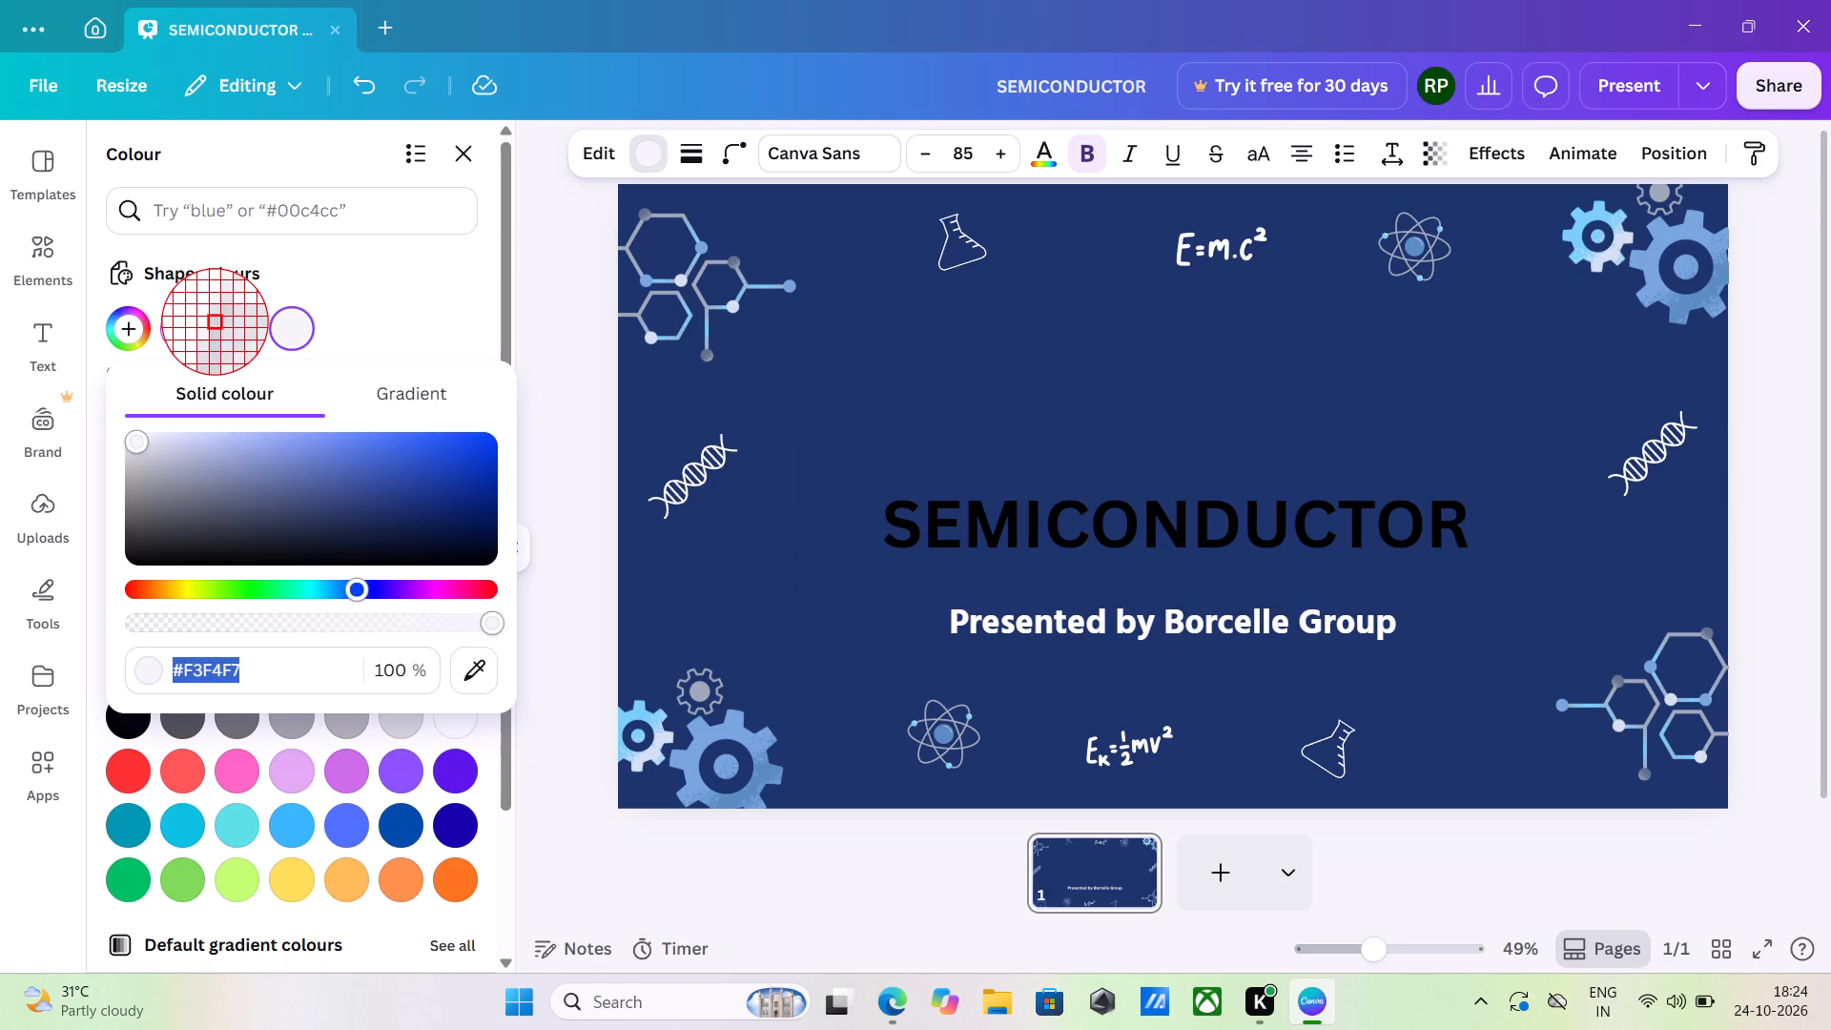
left_click(215, 322)
left_click(223, 349)
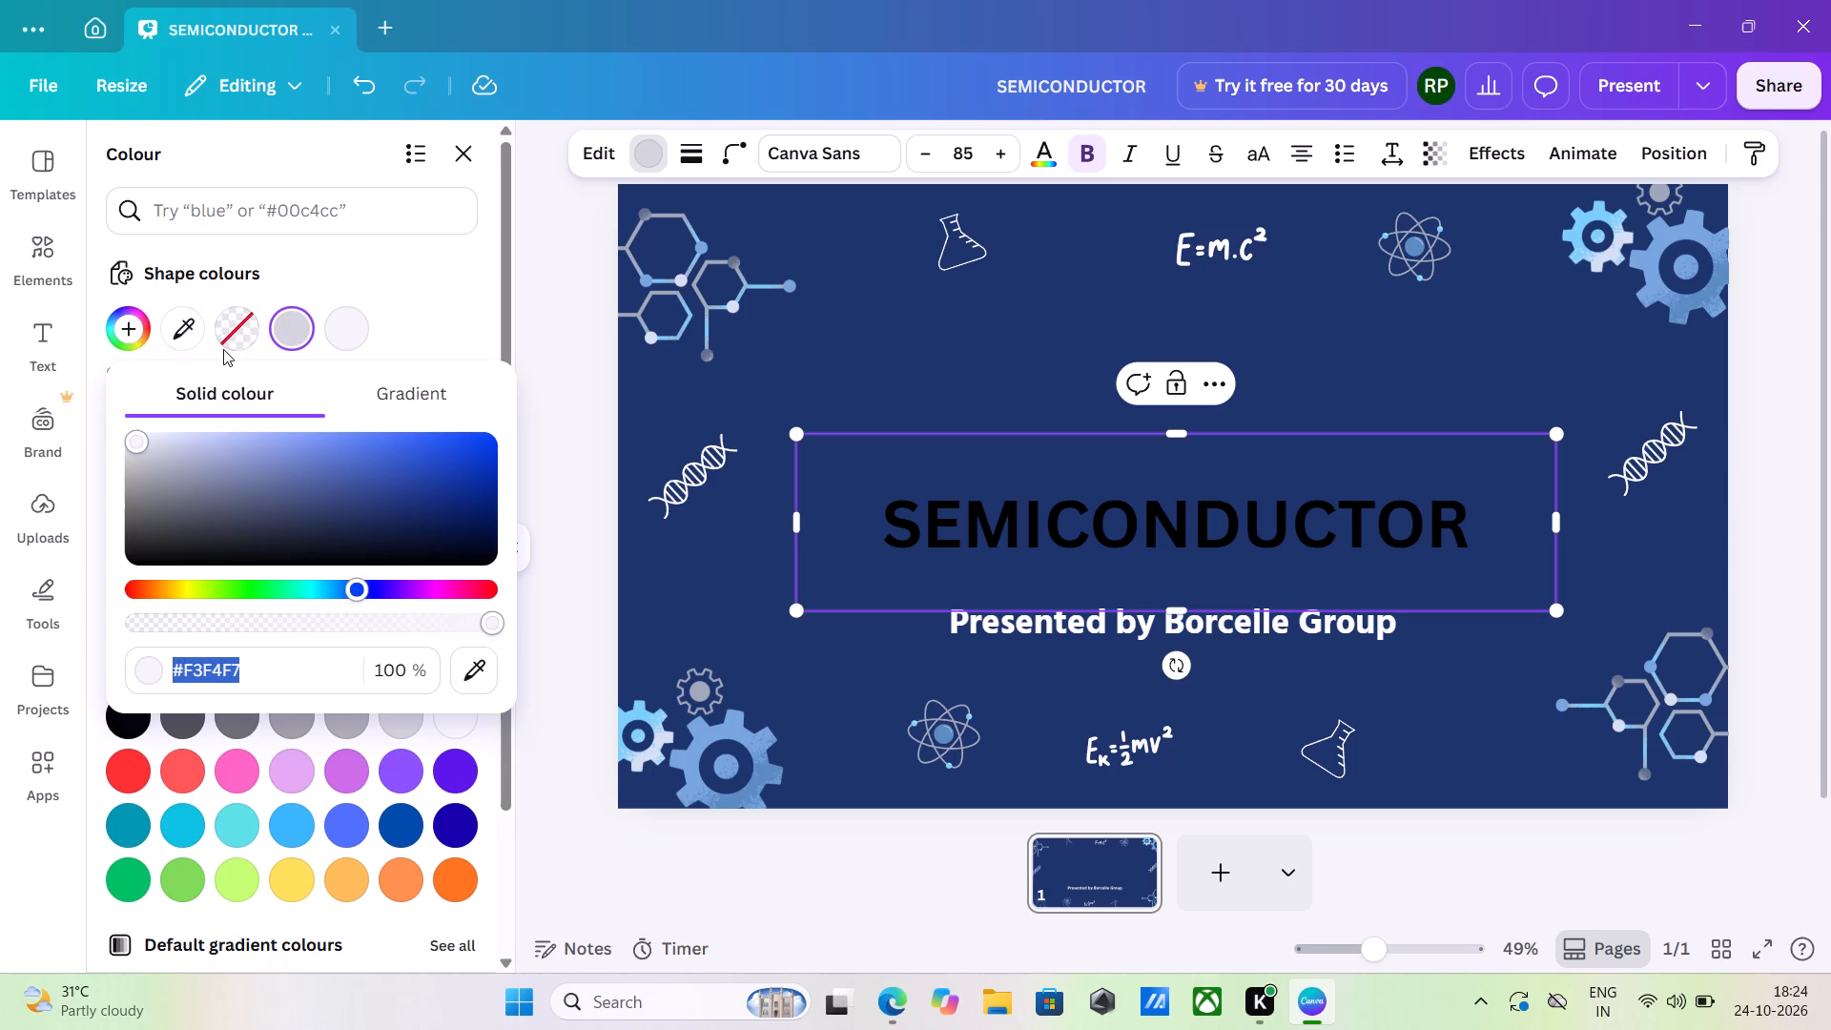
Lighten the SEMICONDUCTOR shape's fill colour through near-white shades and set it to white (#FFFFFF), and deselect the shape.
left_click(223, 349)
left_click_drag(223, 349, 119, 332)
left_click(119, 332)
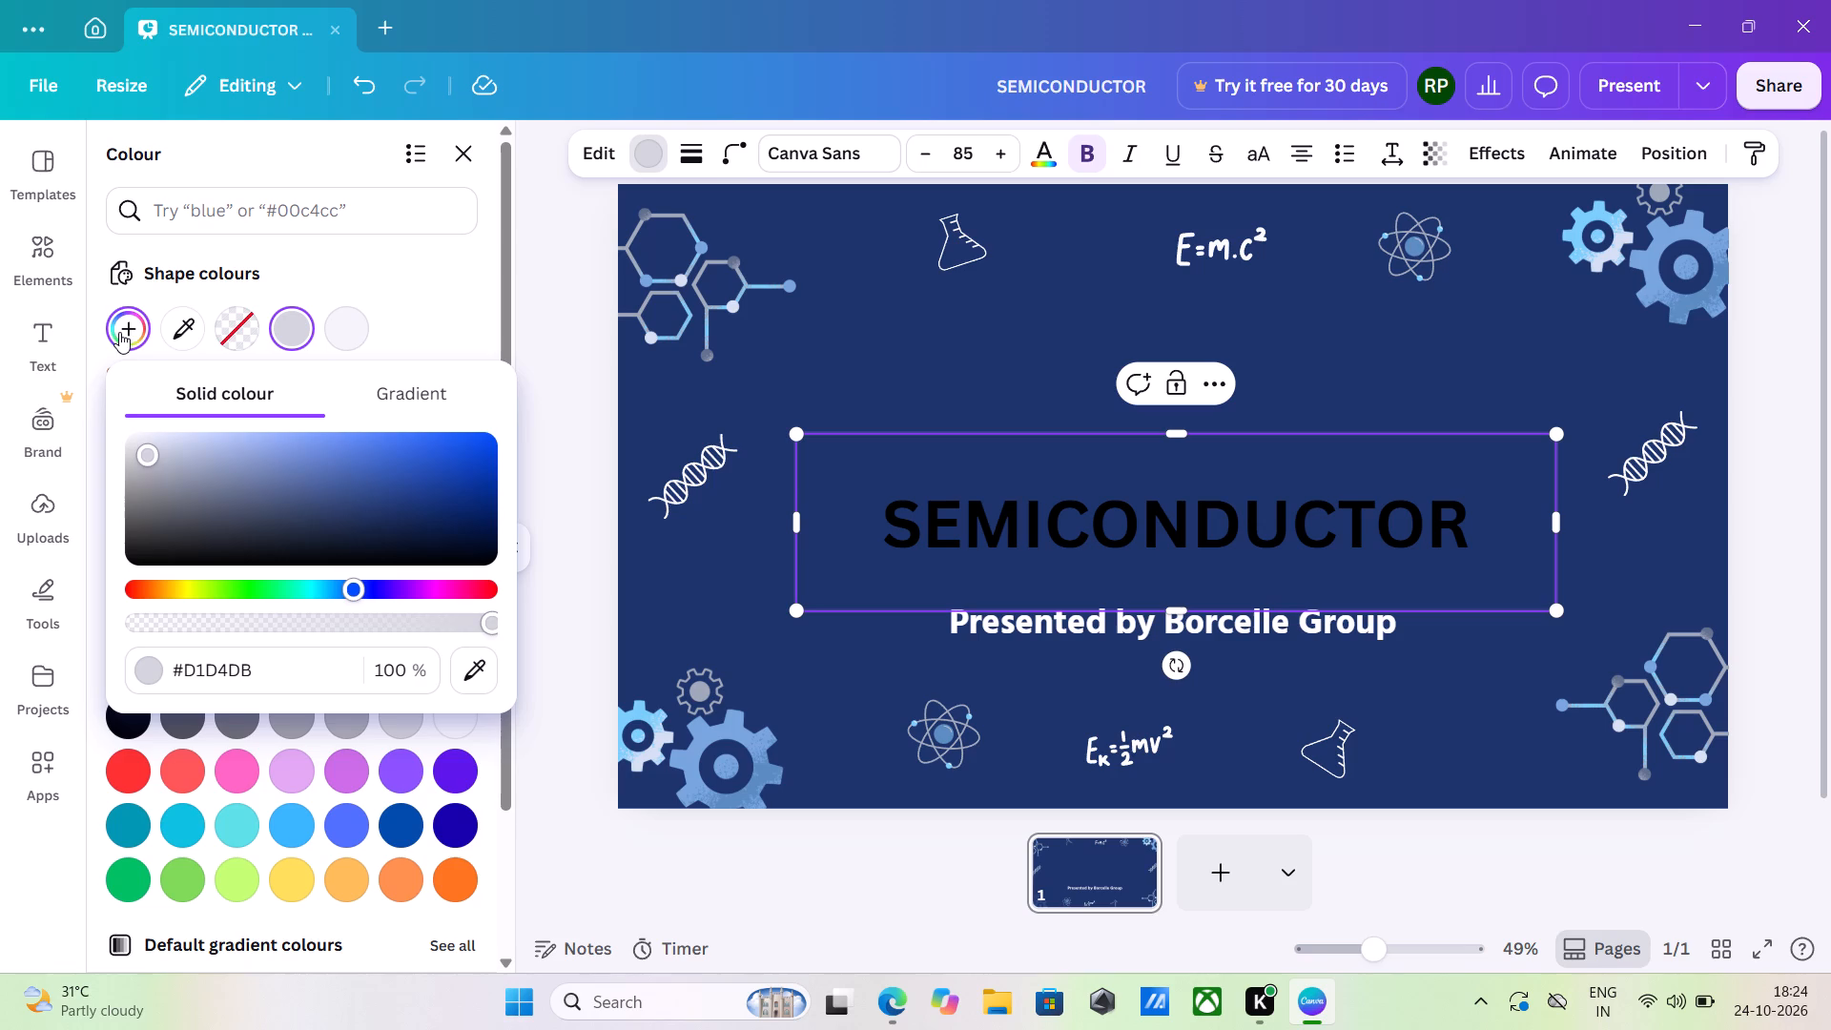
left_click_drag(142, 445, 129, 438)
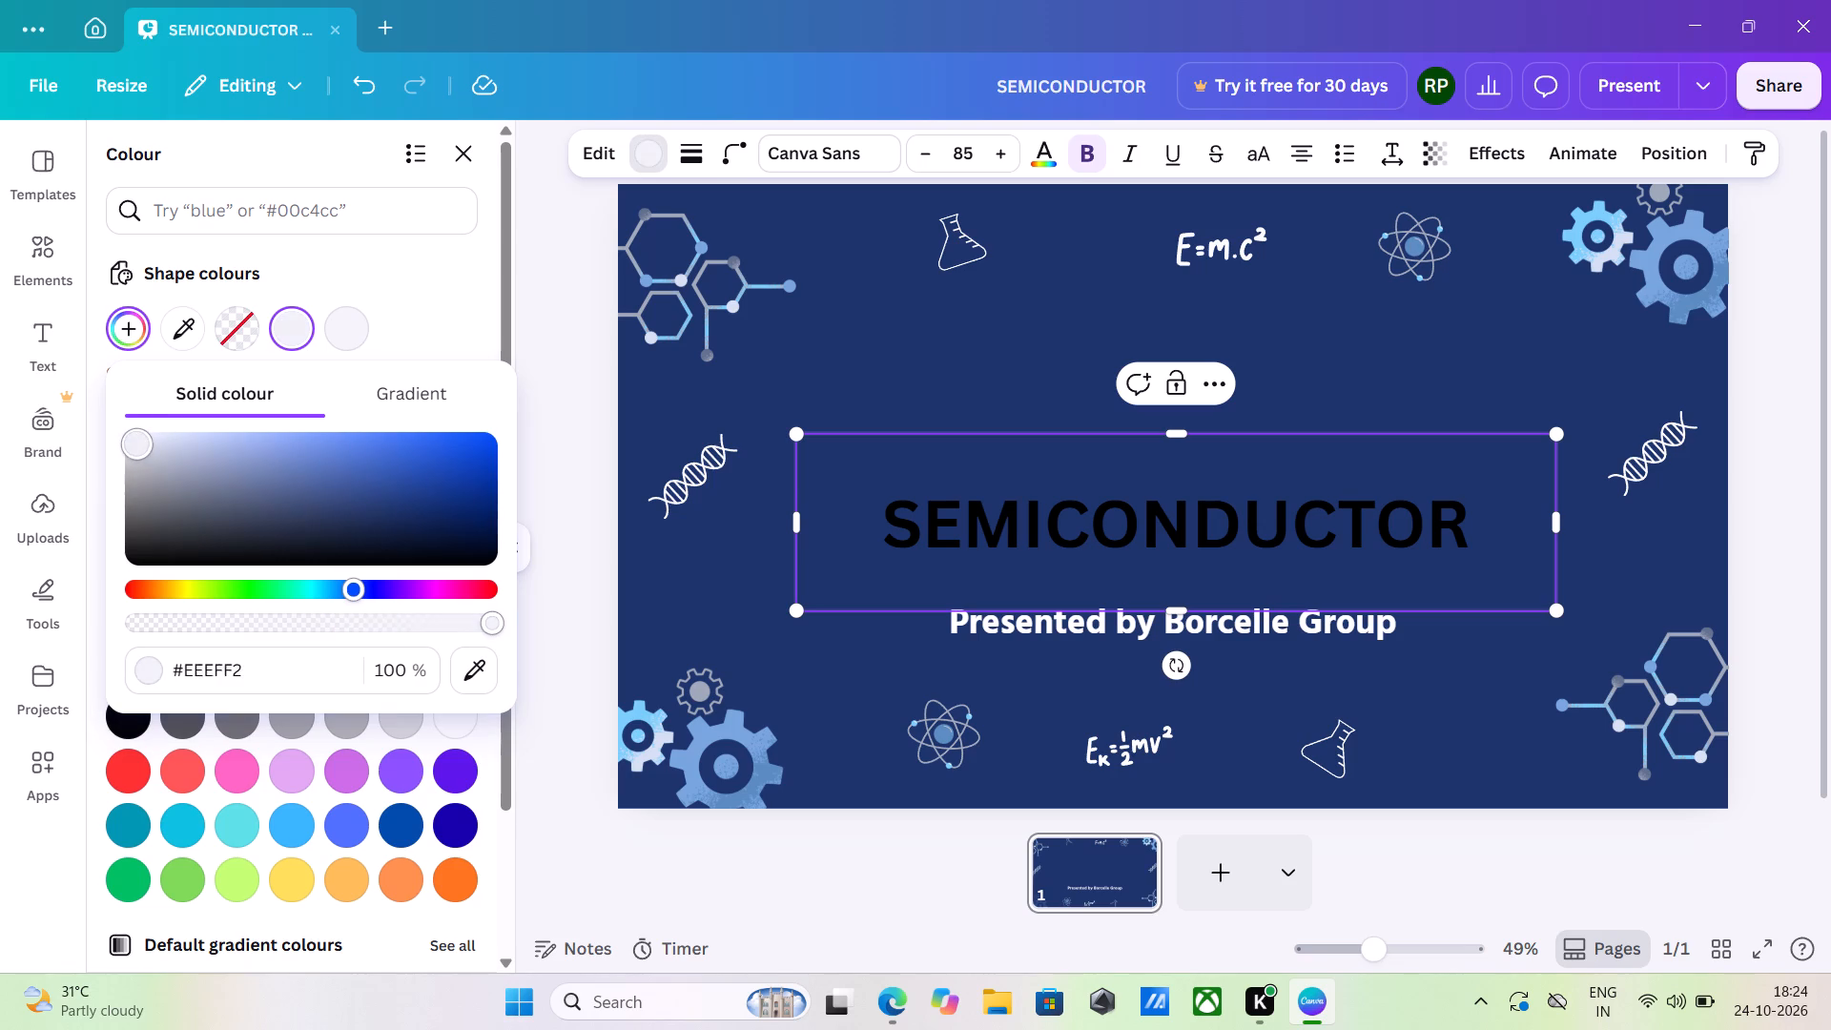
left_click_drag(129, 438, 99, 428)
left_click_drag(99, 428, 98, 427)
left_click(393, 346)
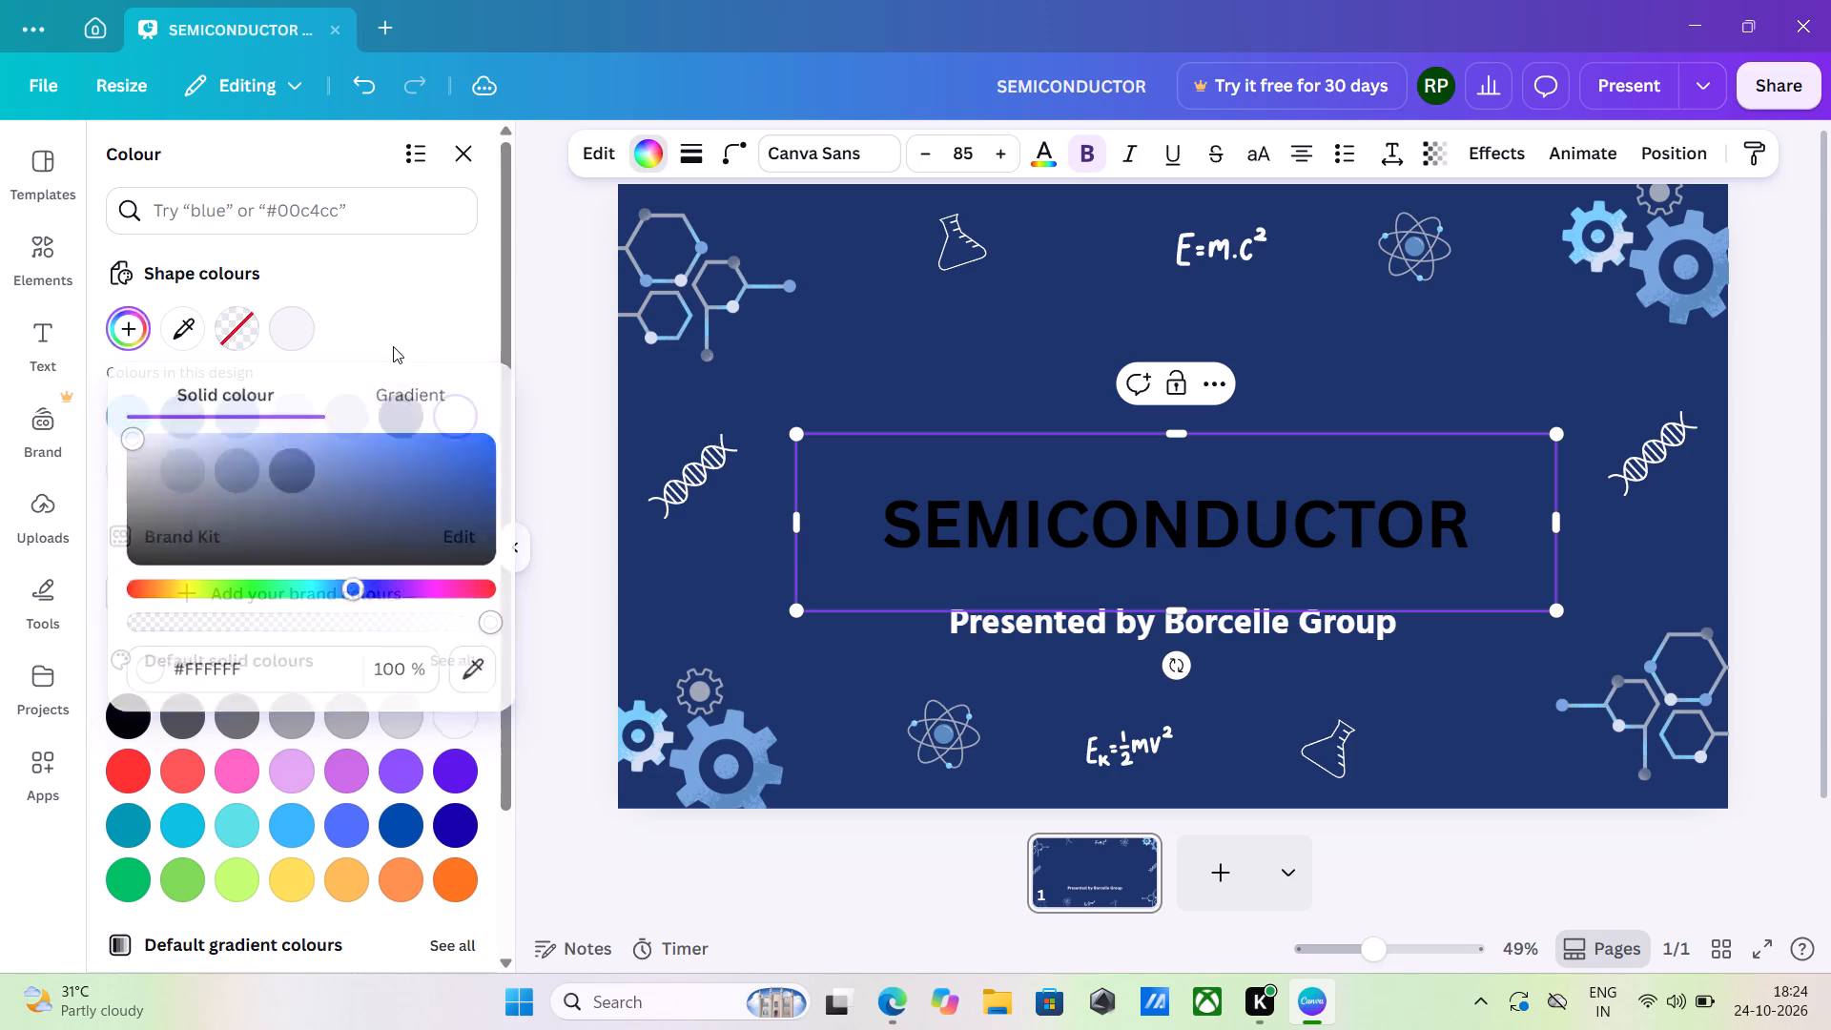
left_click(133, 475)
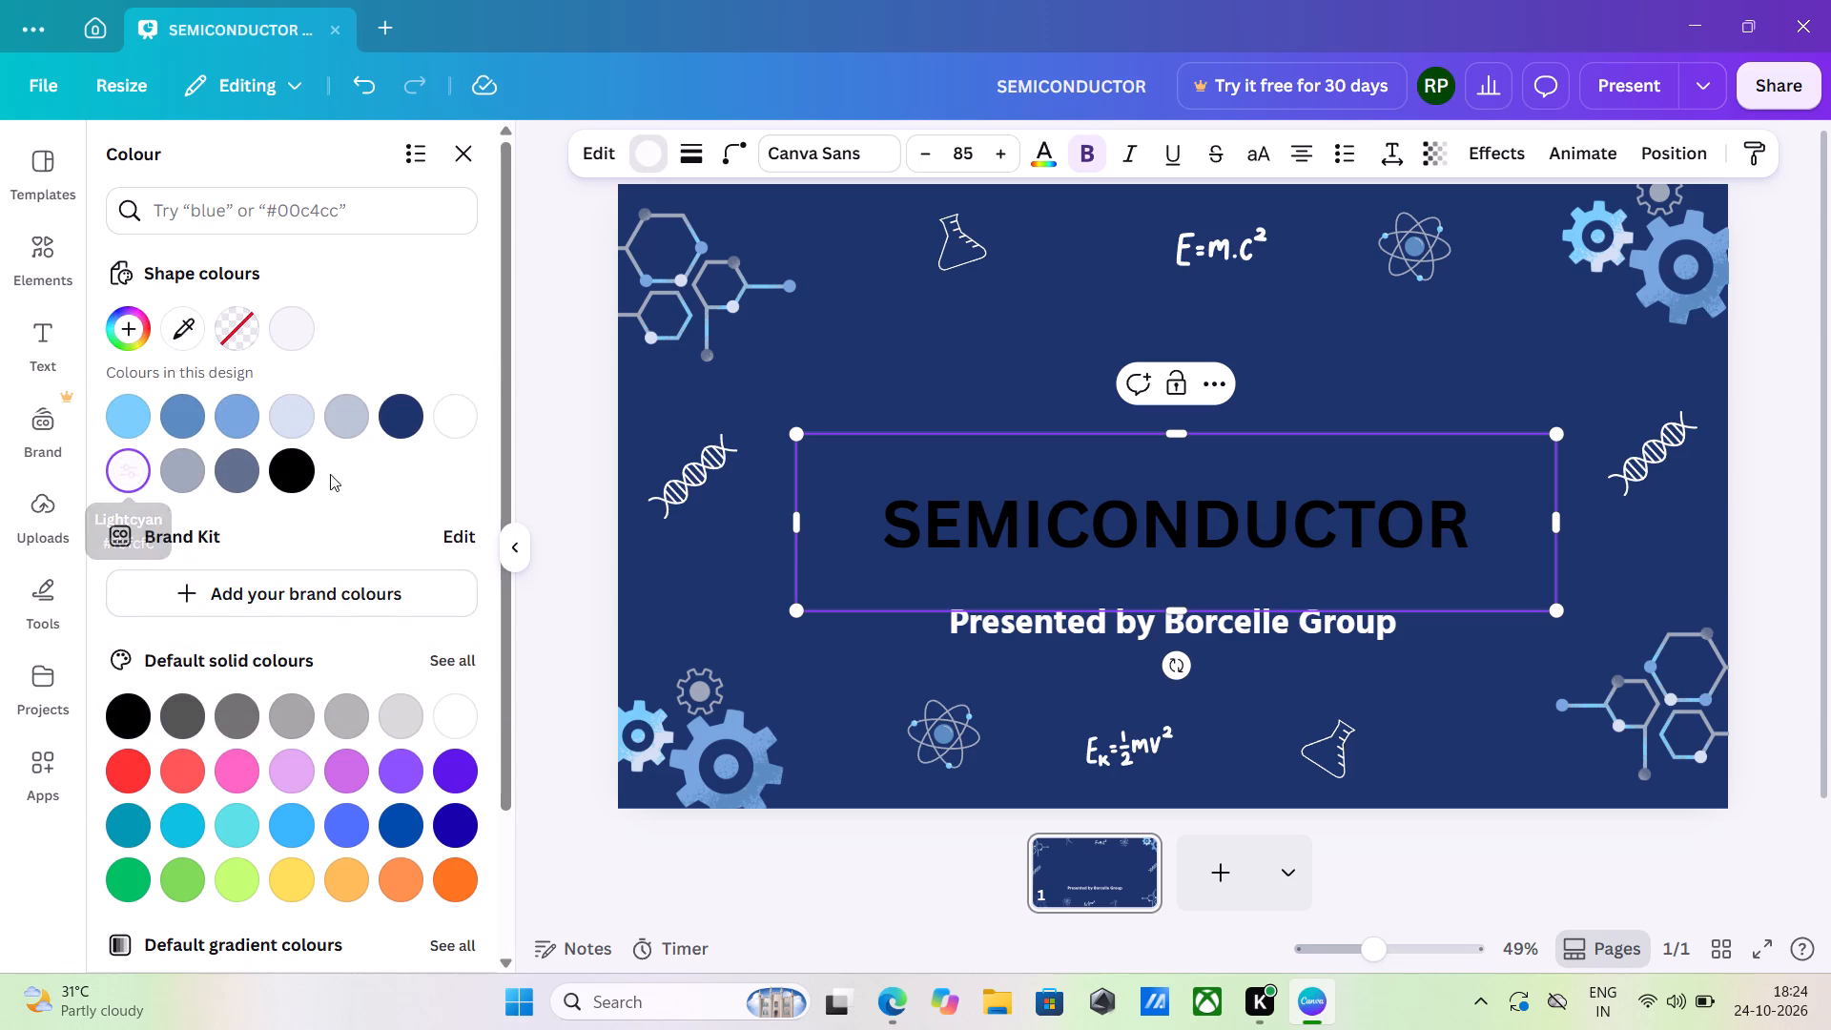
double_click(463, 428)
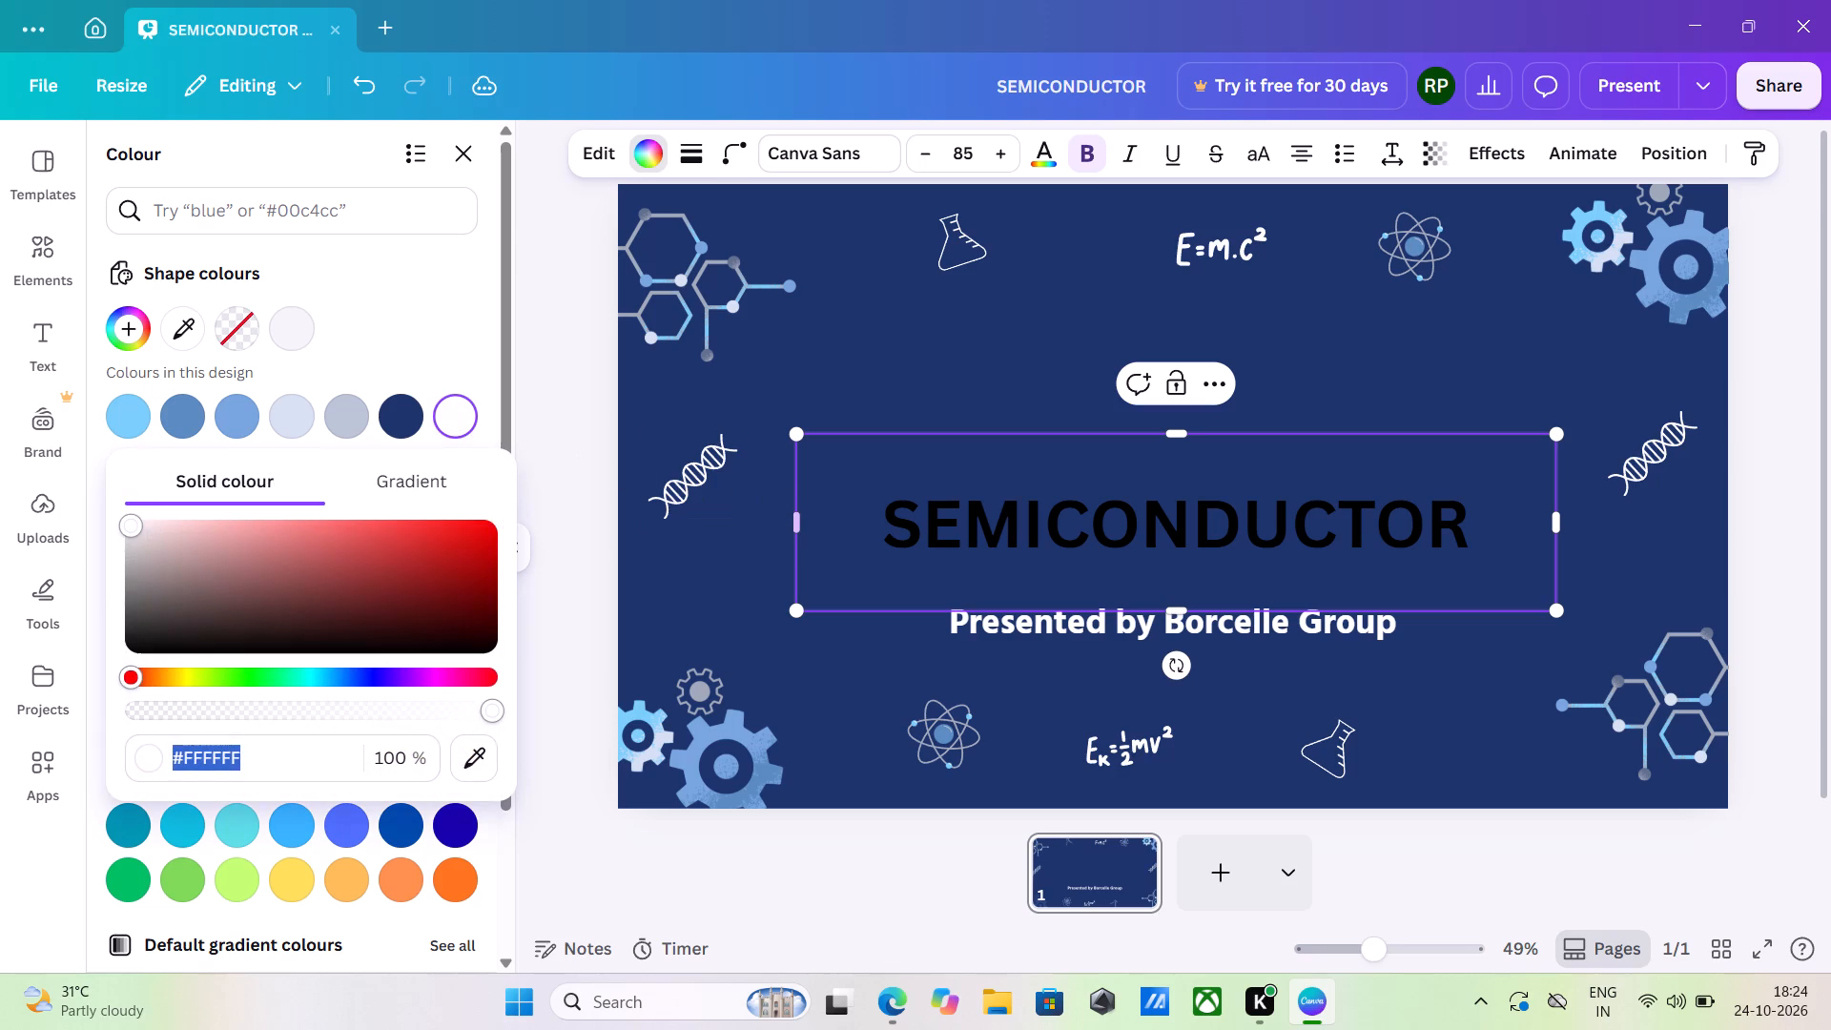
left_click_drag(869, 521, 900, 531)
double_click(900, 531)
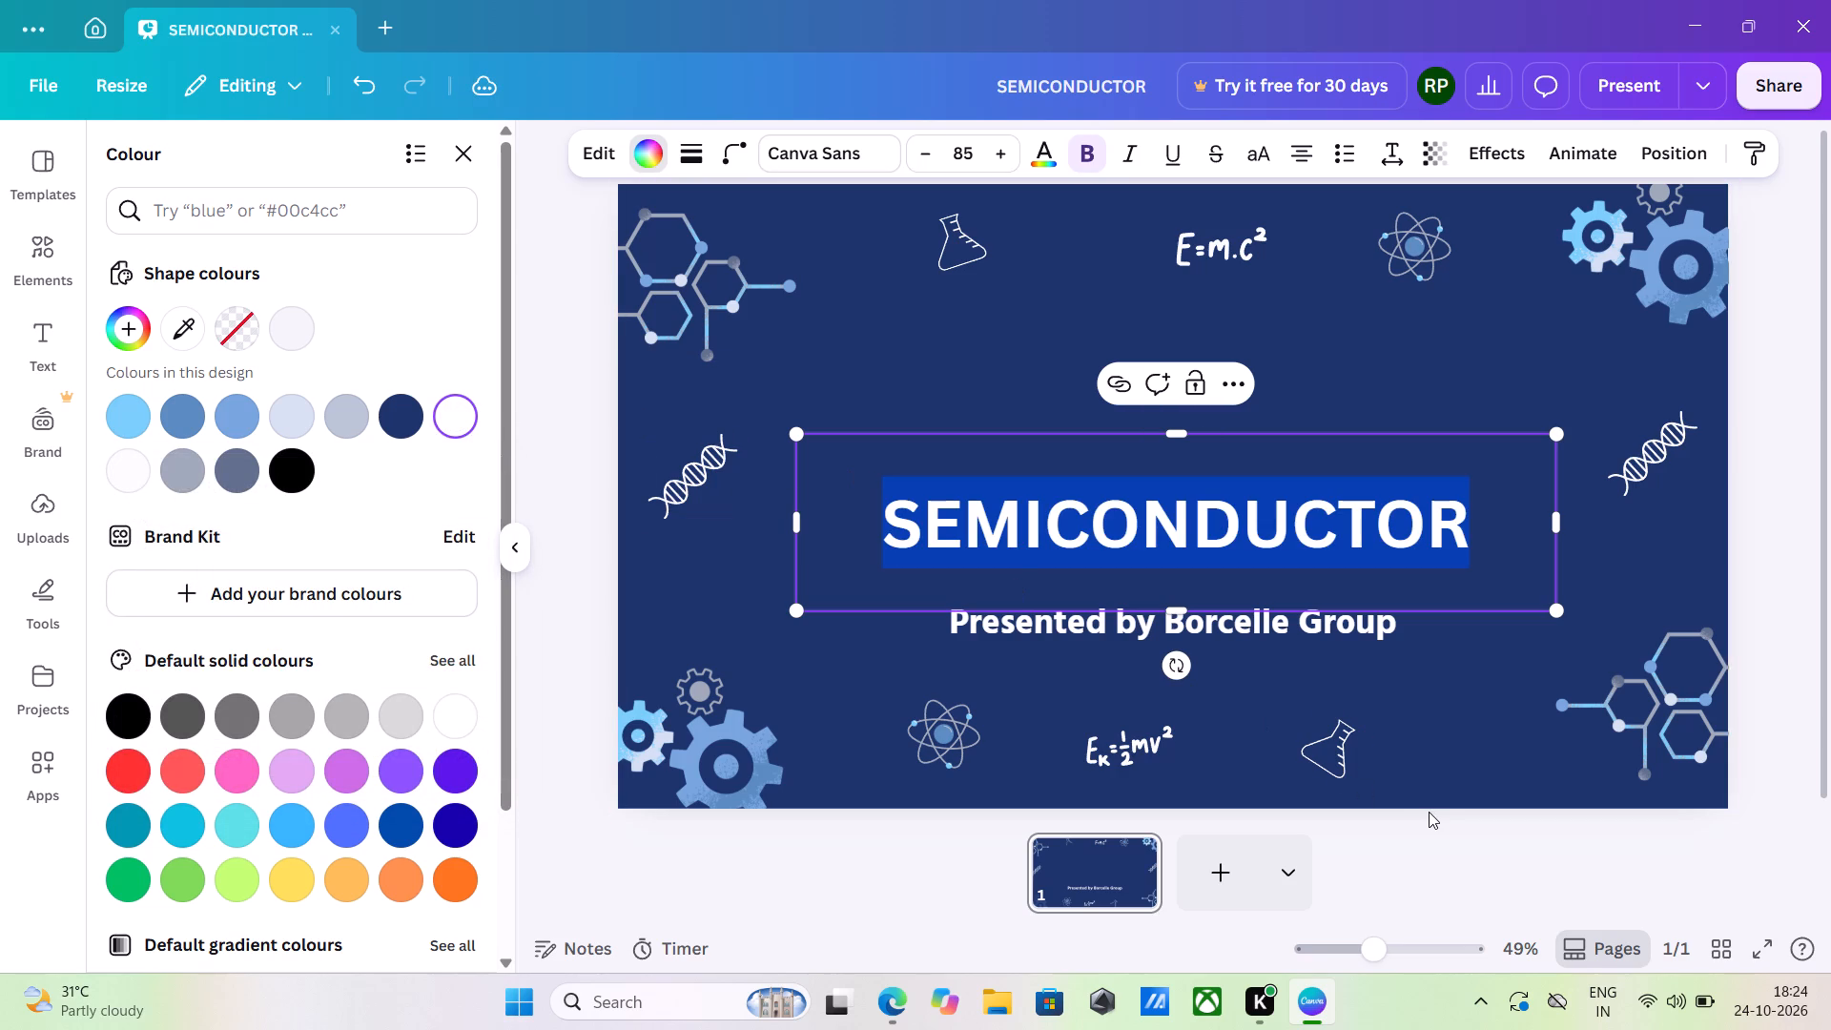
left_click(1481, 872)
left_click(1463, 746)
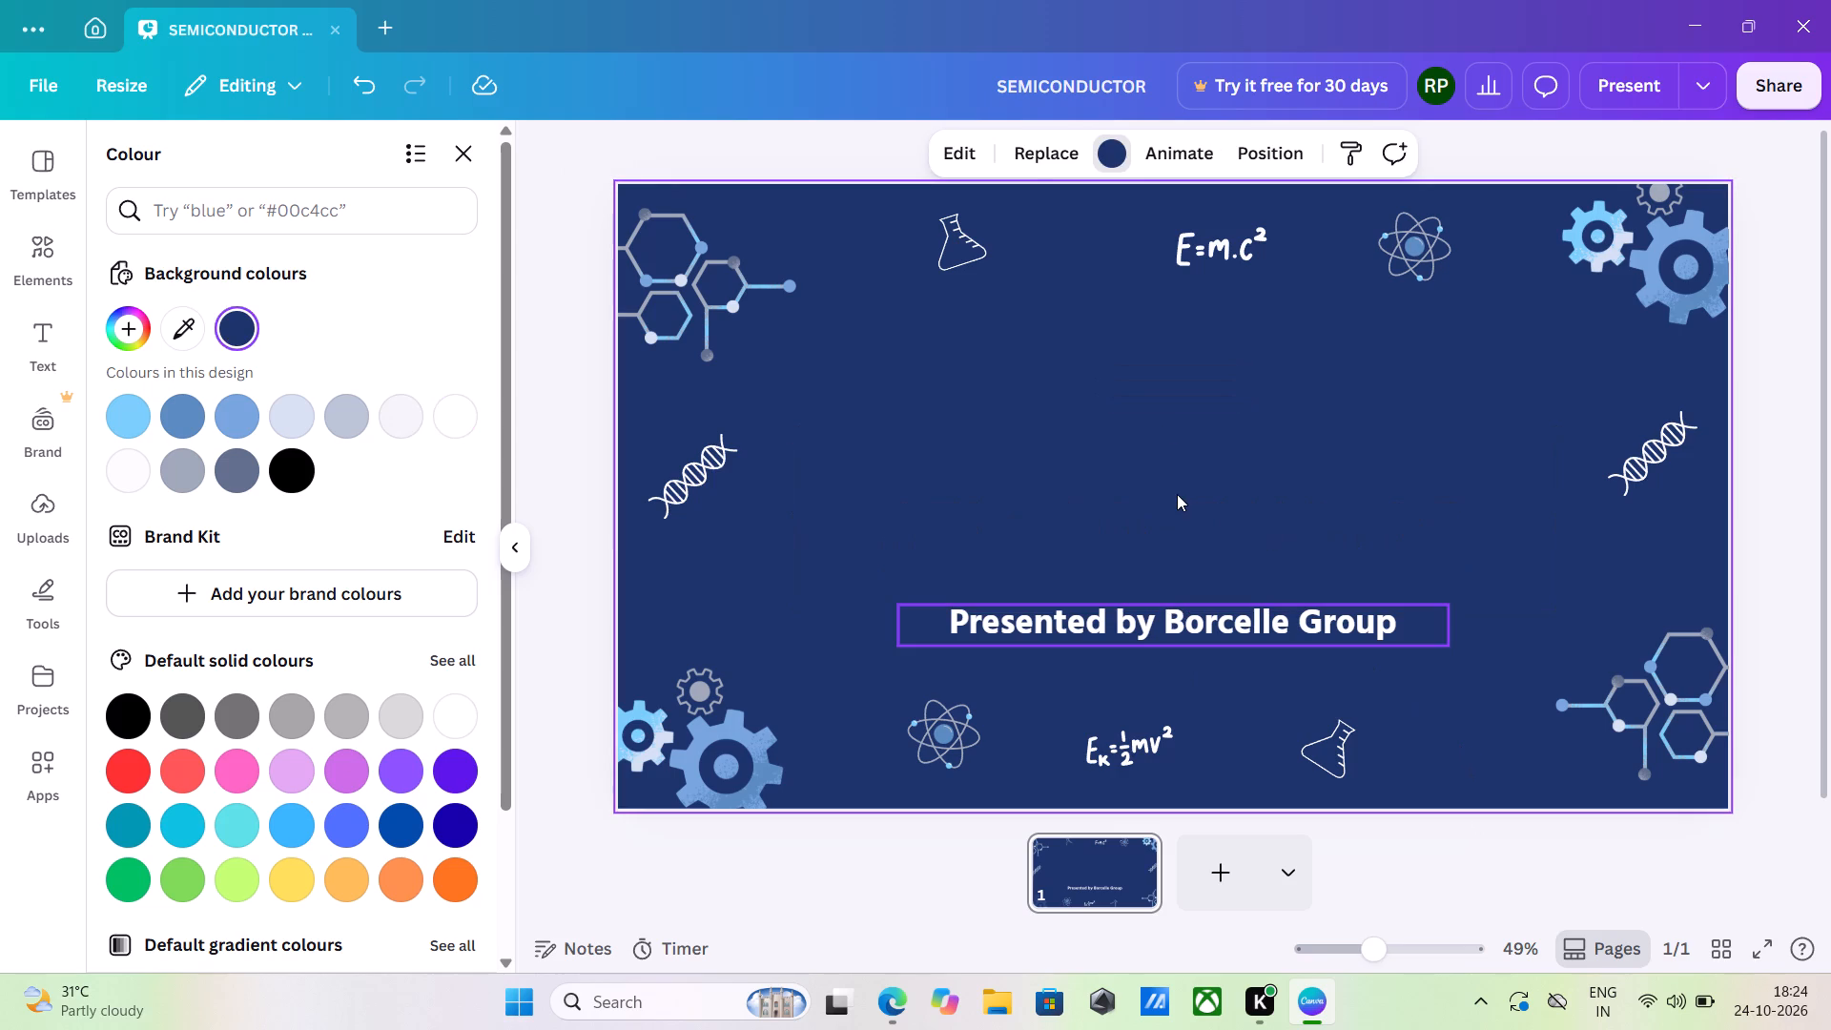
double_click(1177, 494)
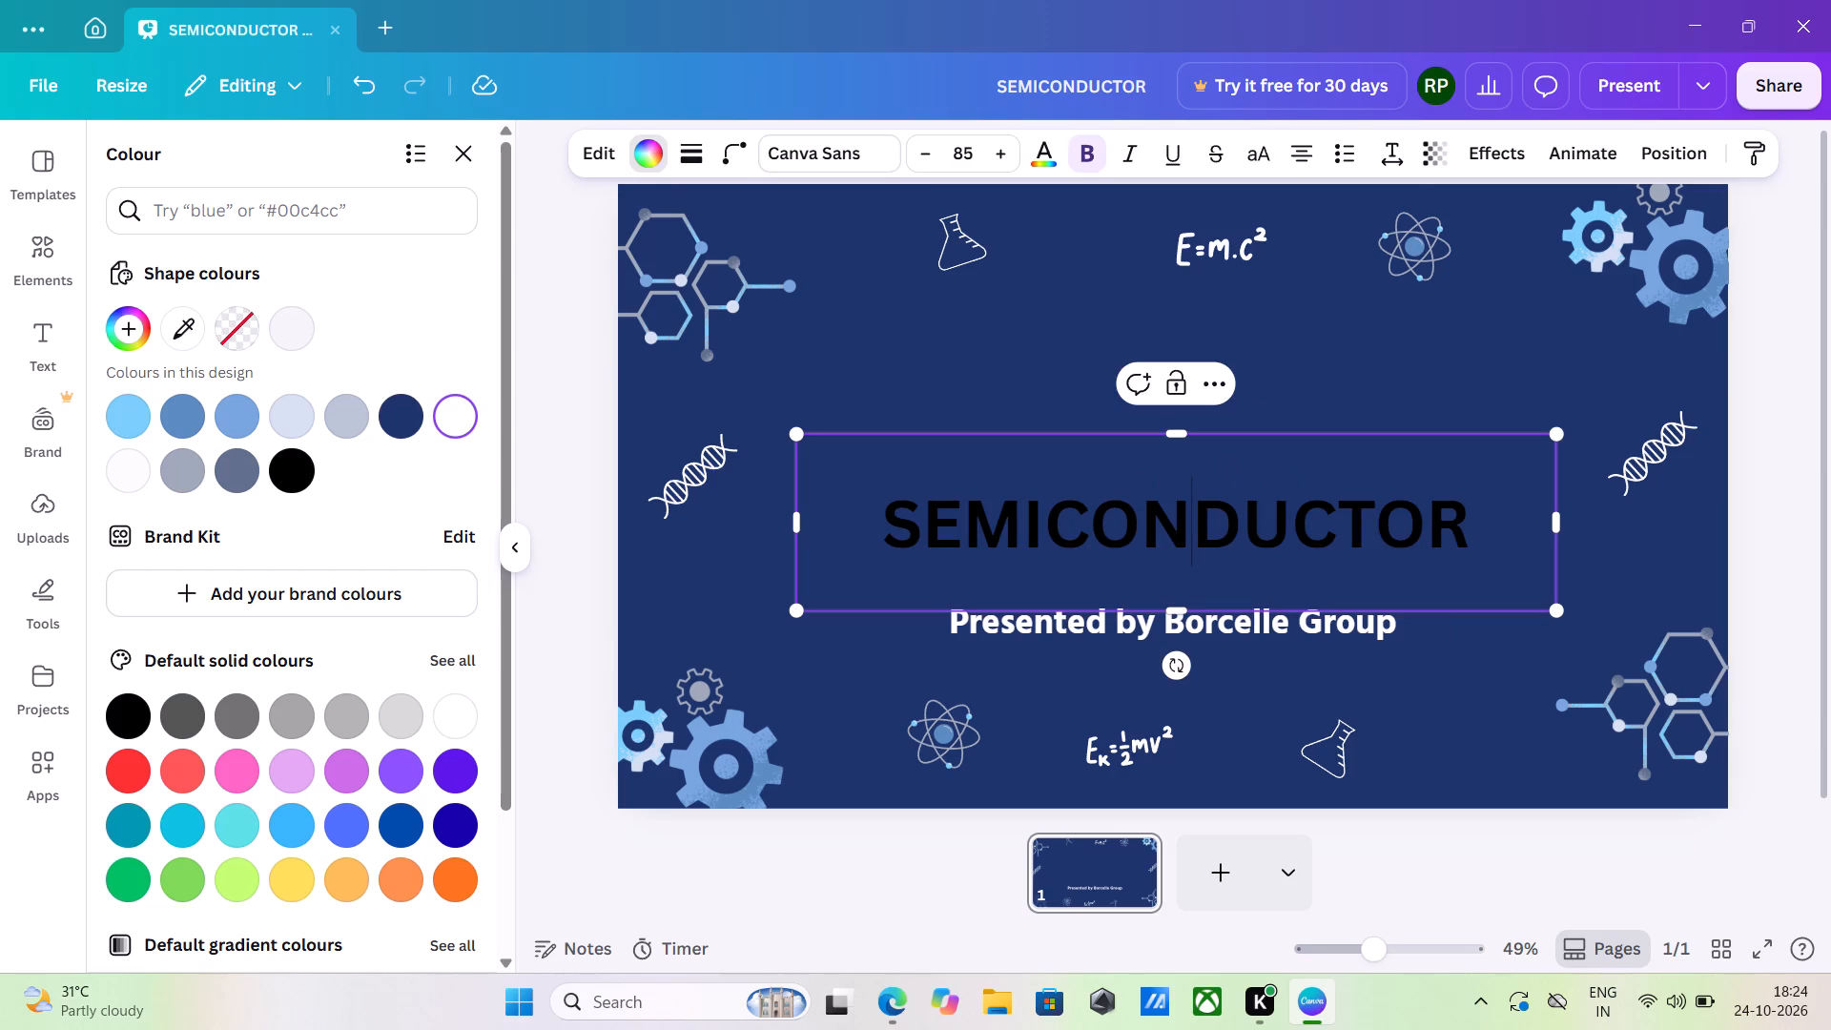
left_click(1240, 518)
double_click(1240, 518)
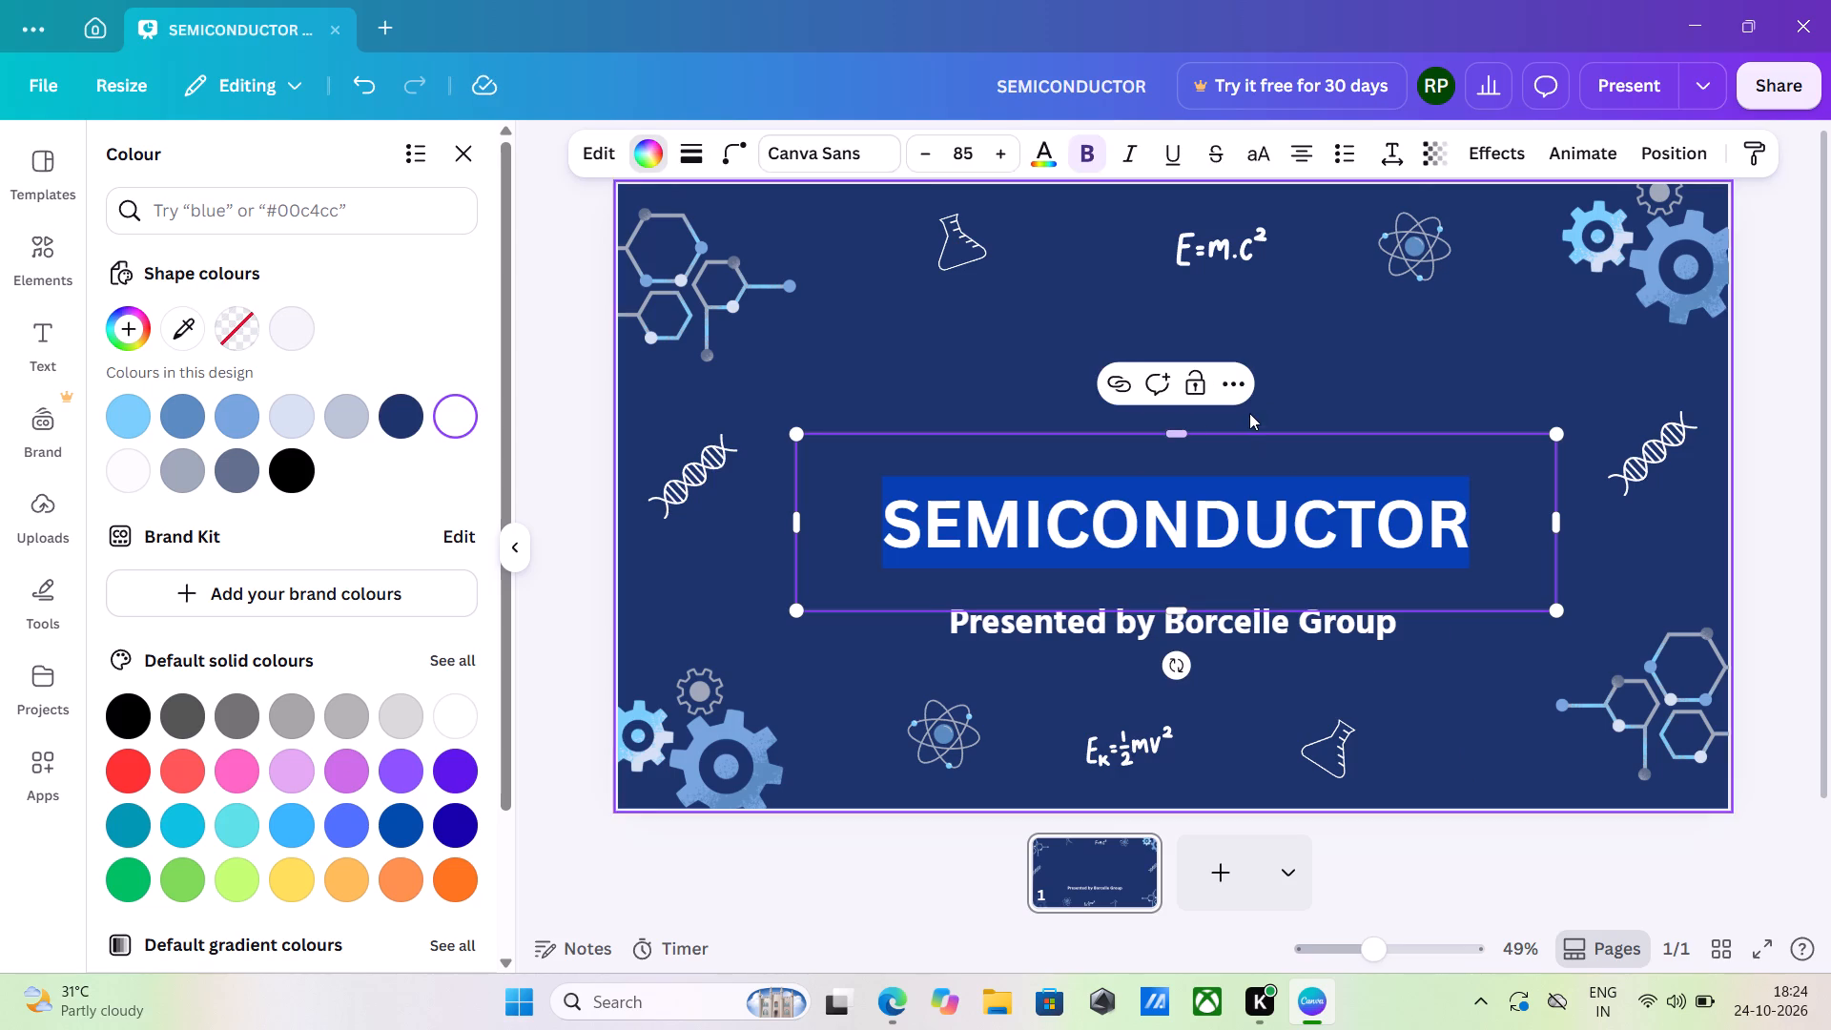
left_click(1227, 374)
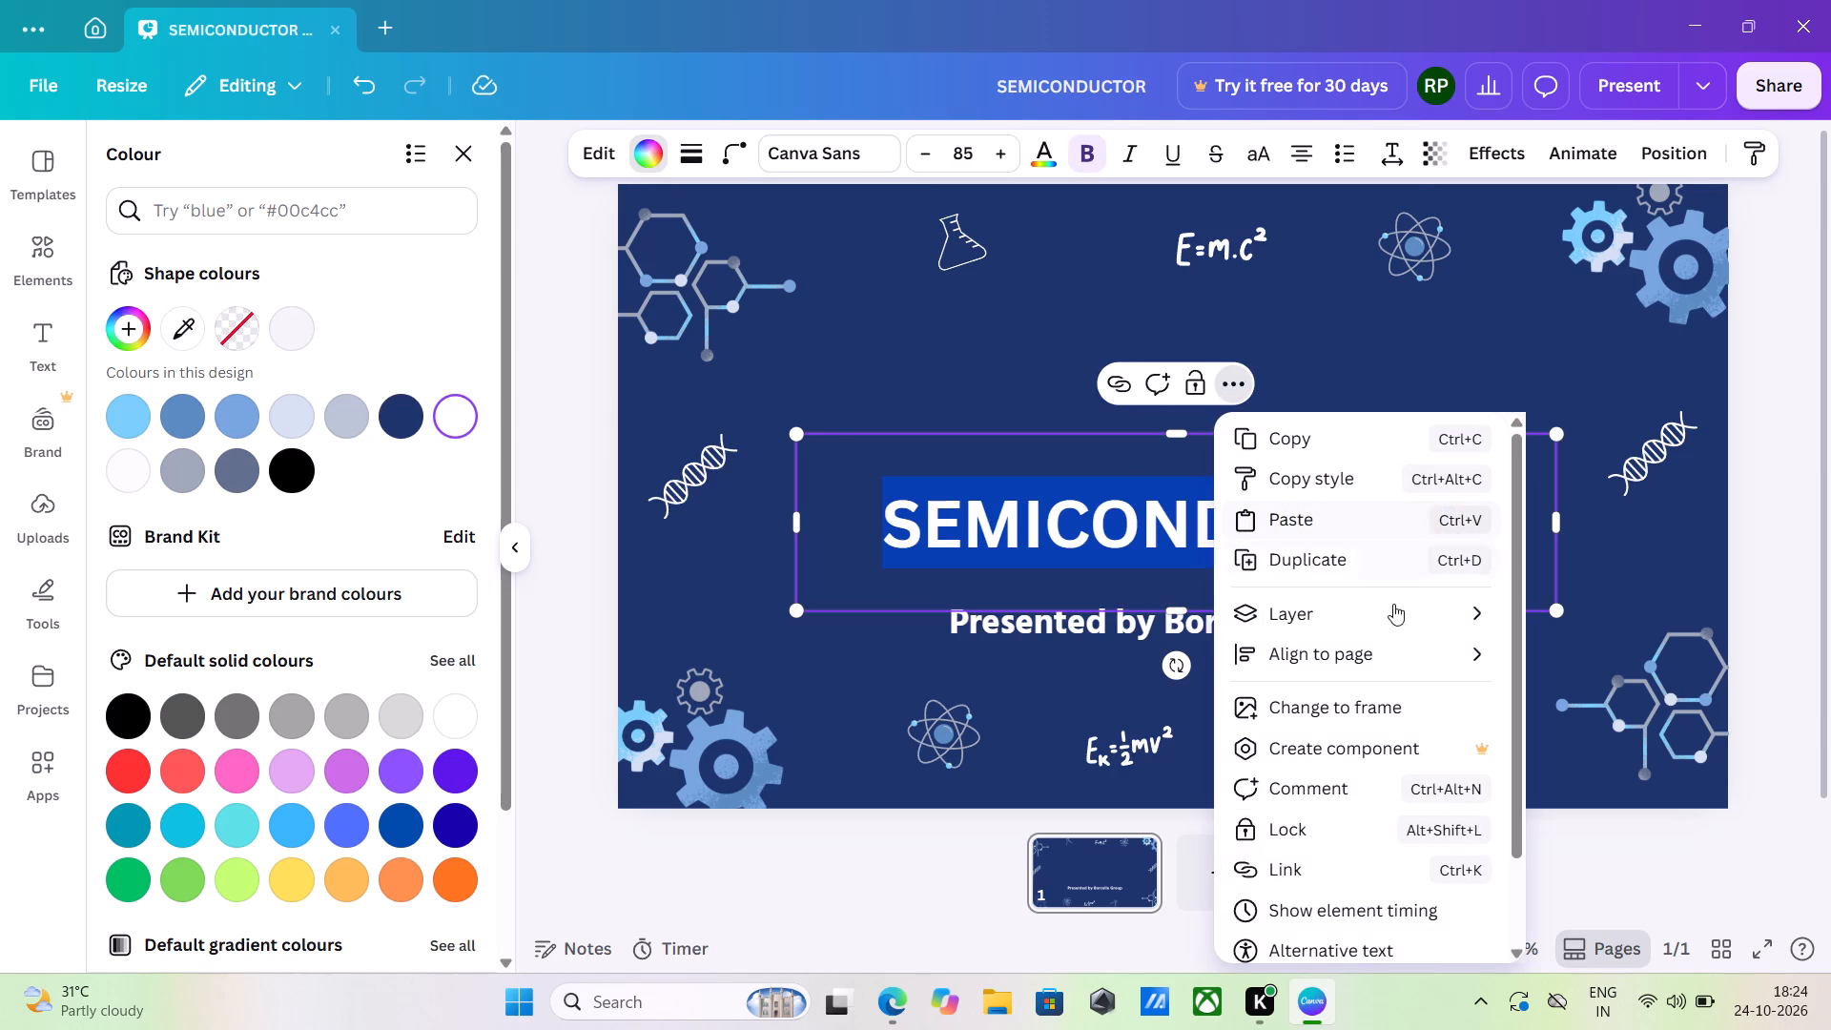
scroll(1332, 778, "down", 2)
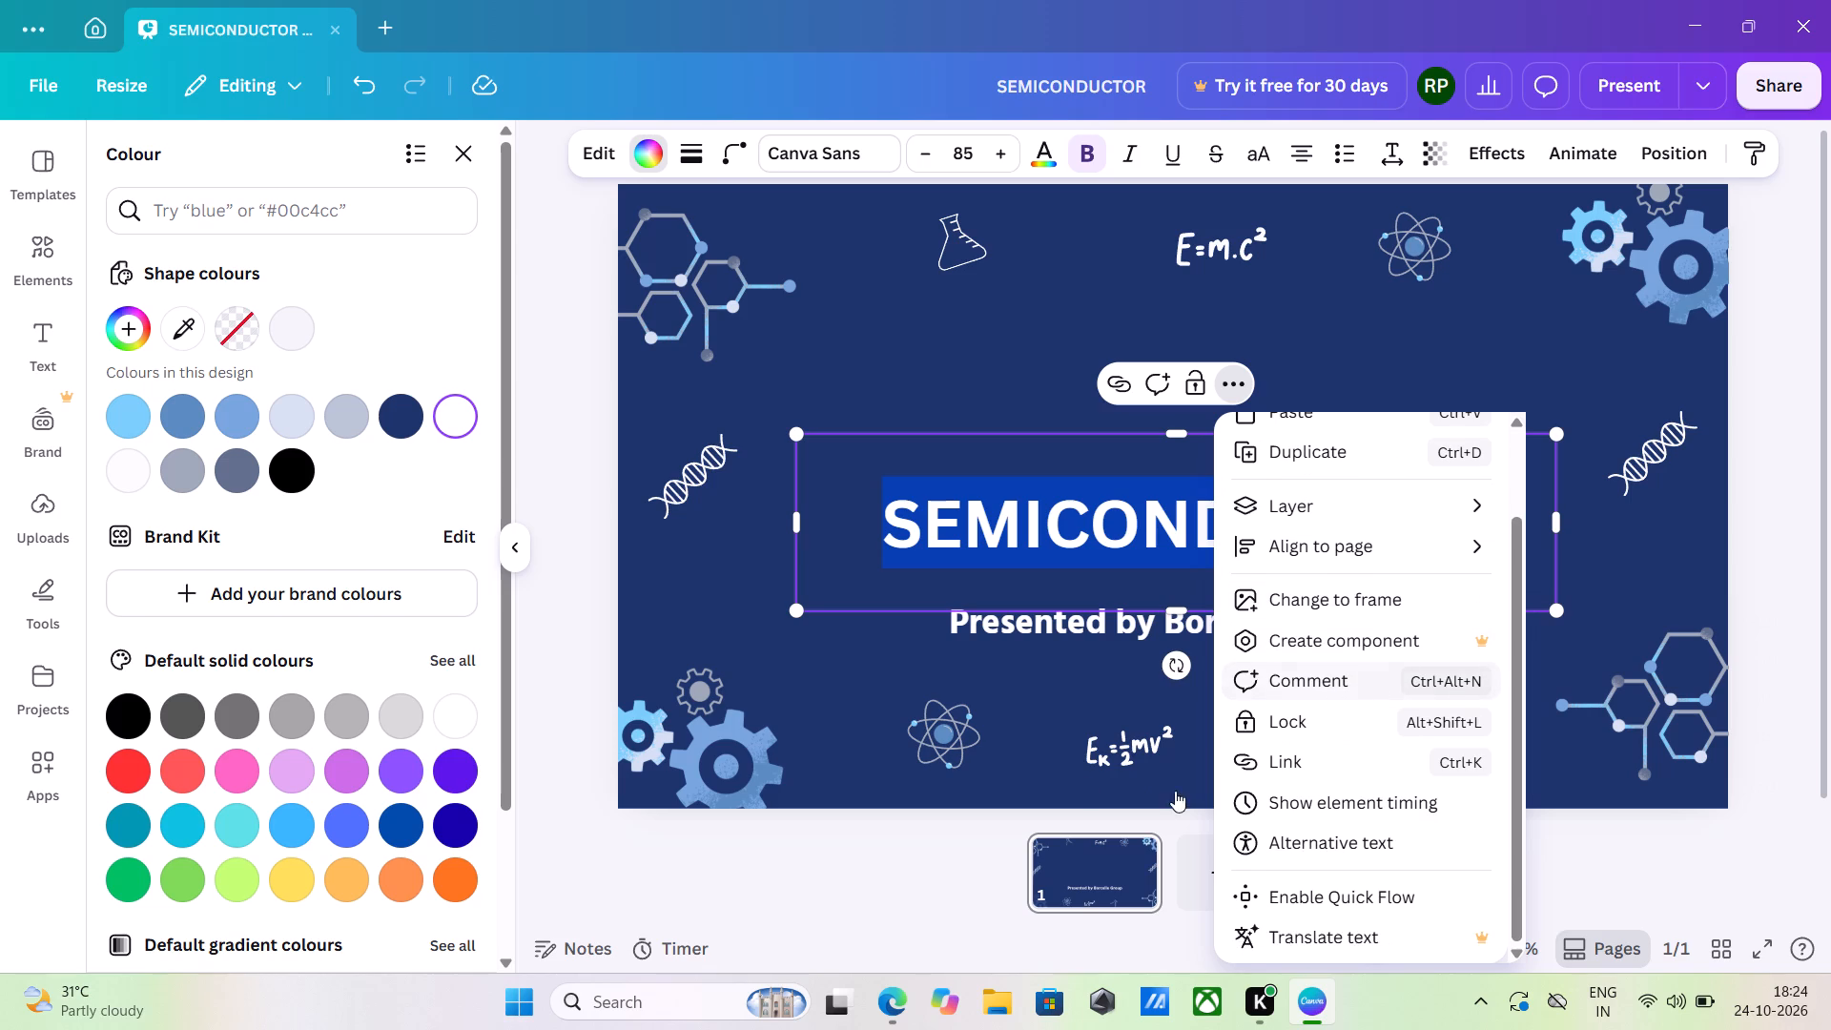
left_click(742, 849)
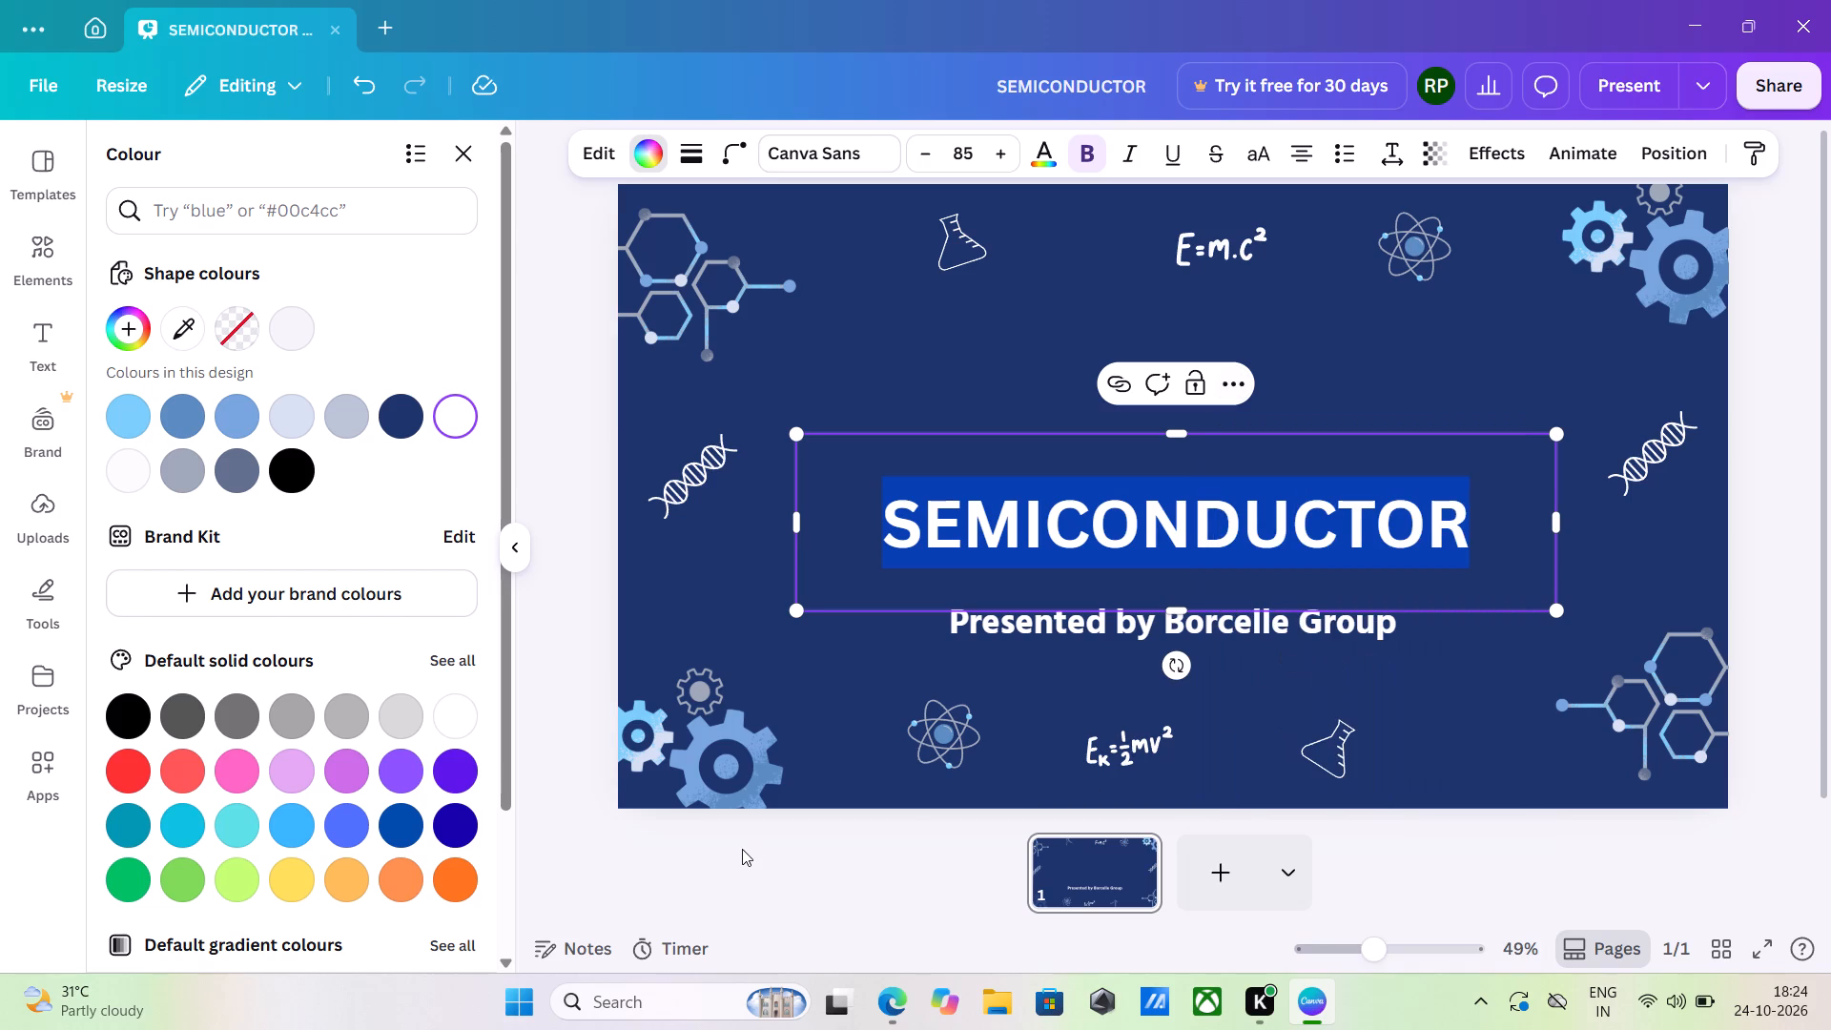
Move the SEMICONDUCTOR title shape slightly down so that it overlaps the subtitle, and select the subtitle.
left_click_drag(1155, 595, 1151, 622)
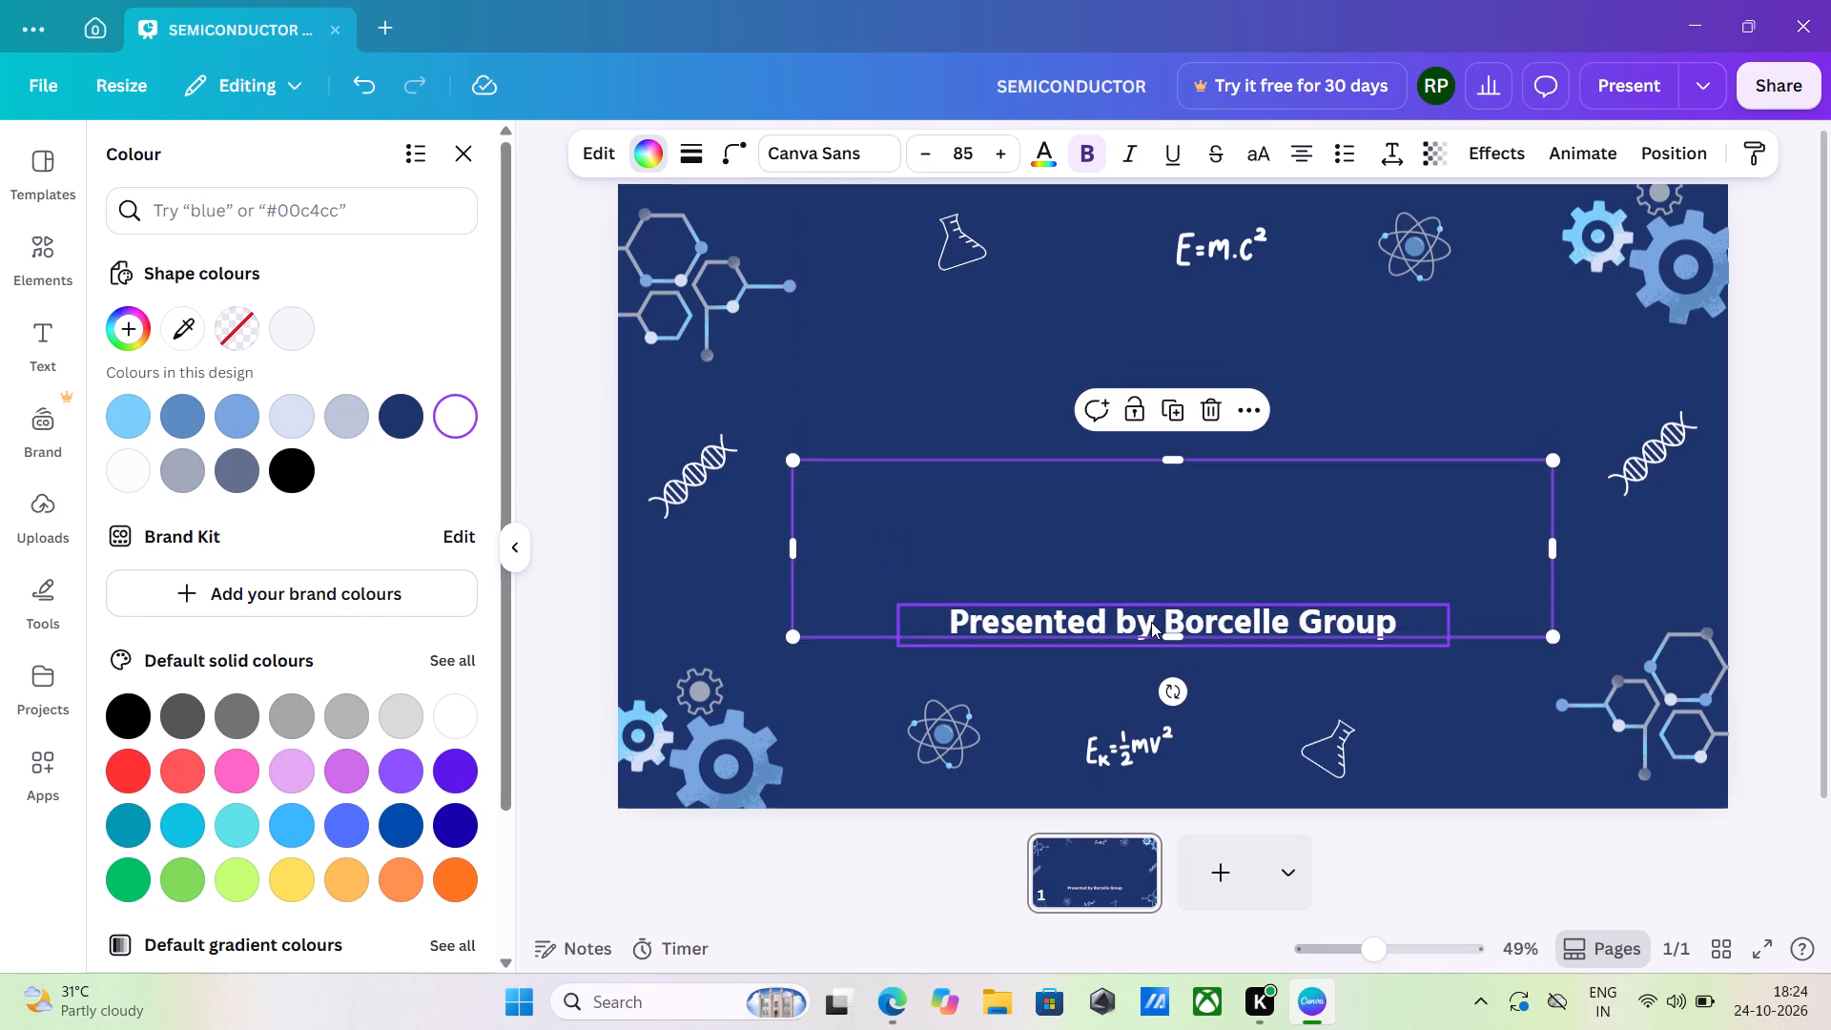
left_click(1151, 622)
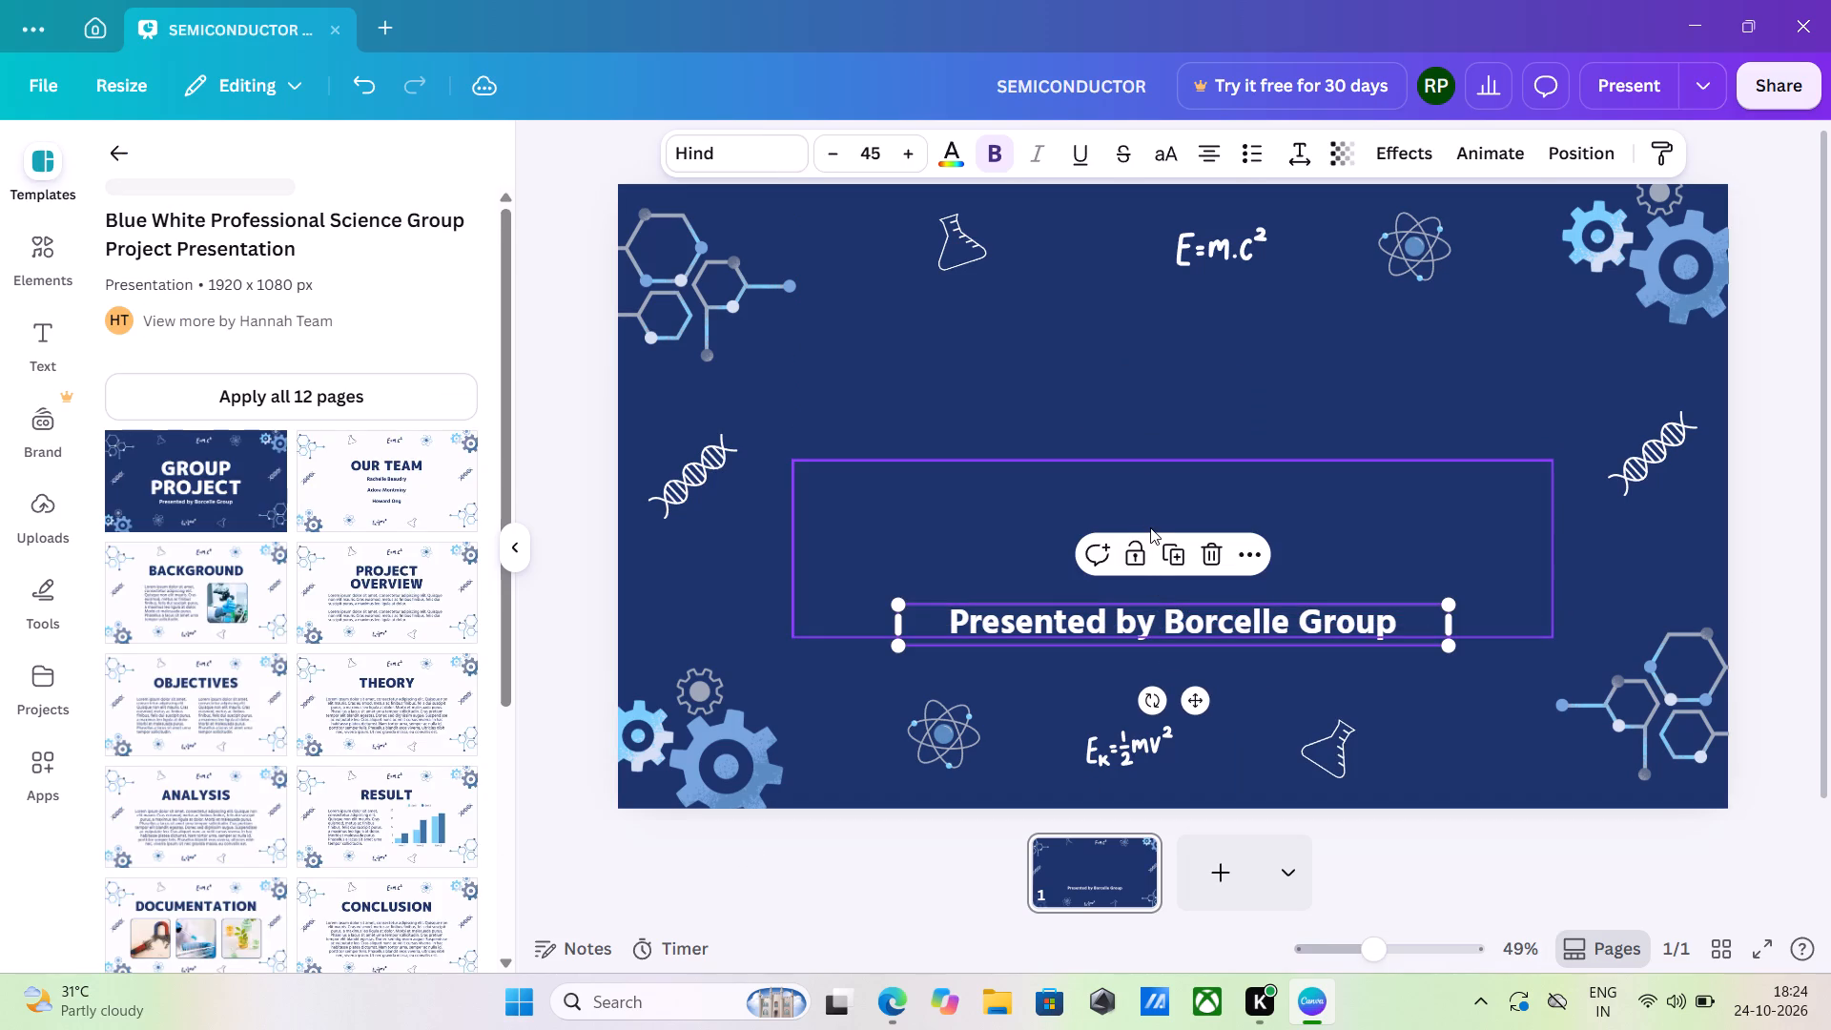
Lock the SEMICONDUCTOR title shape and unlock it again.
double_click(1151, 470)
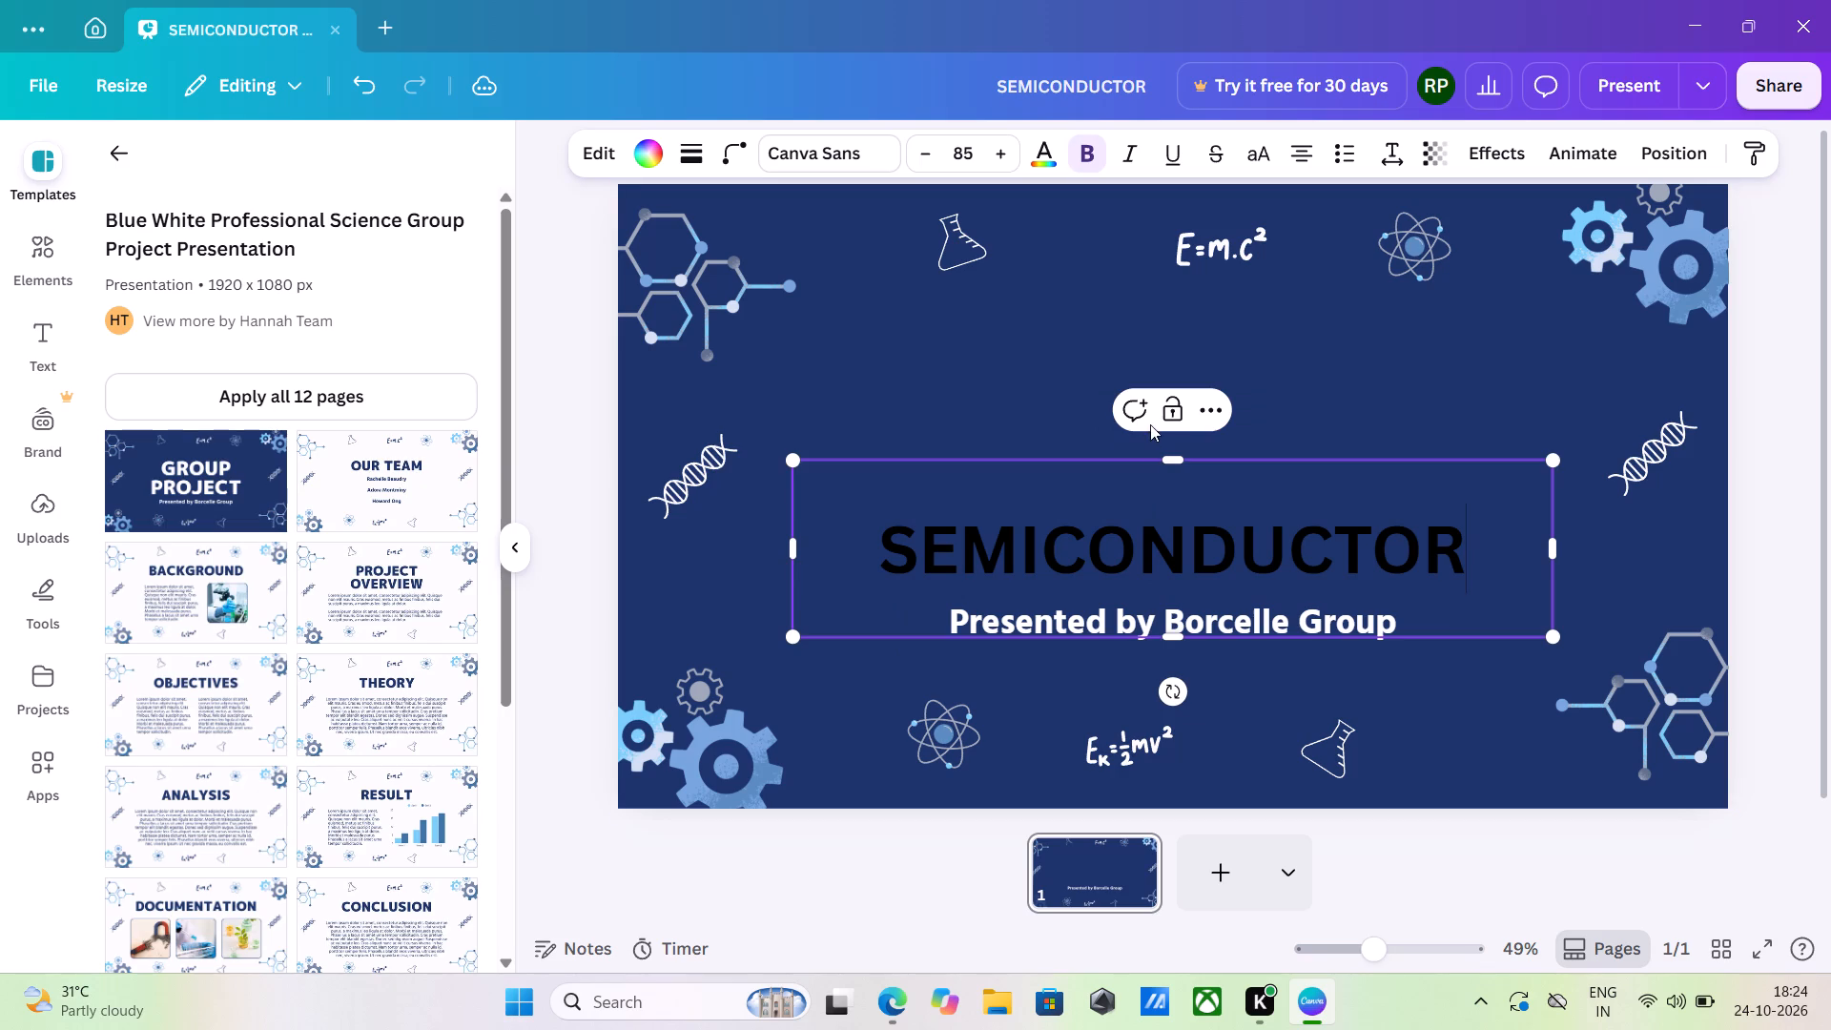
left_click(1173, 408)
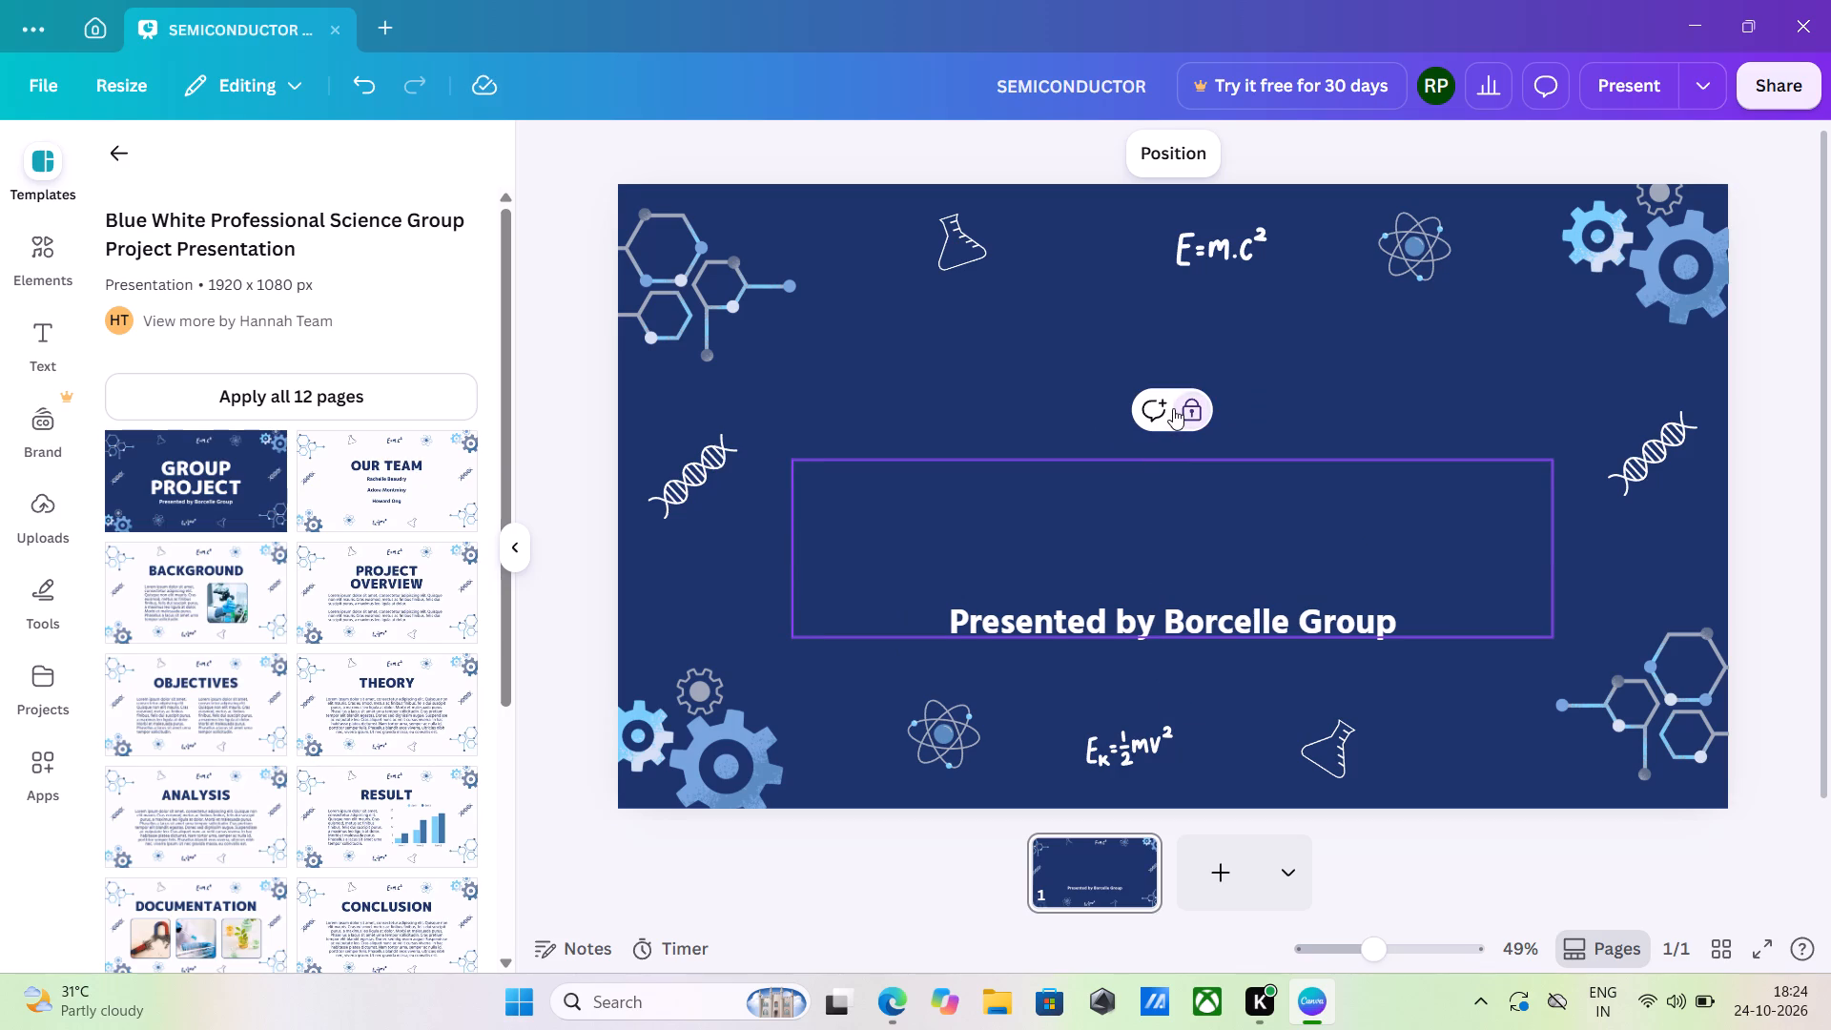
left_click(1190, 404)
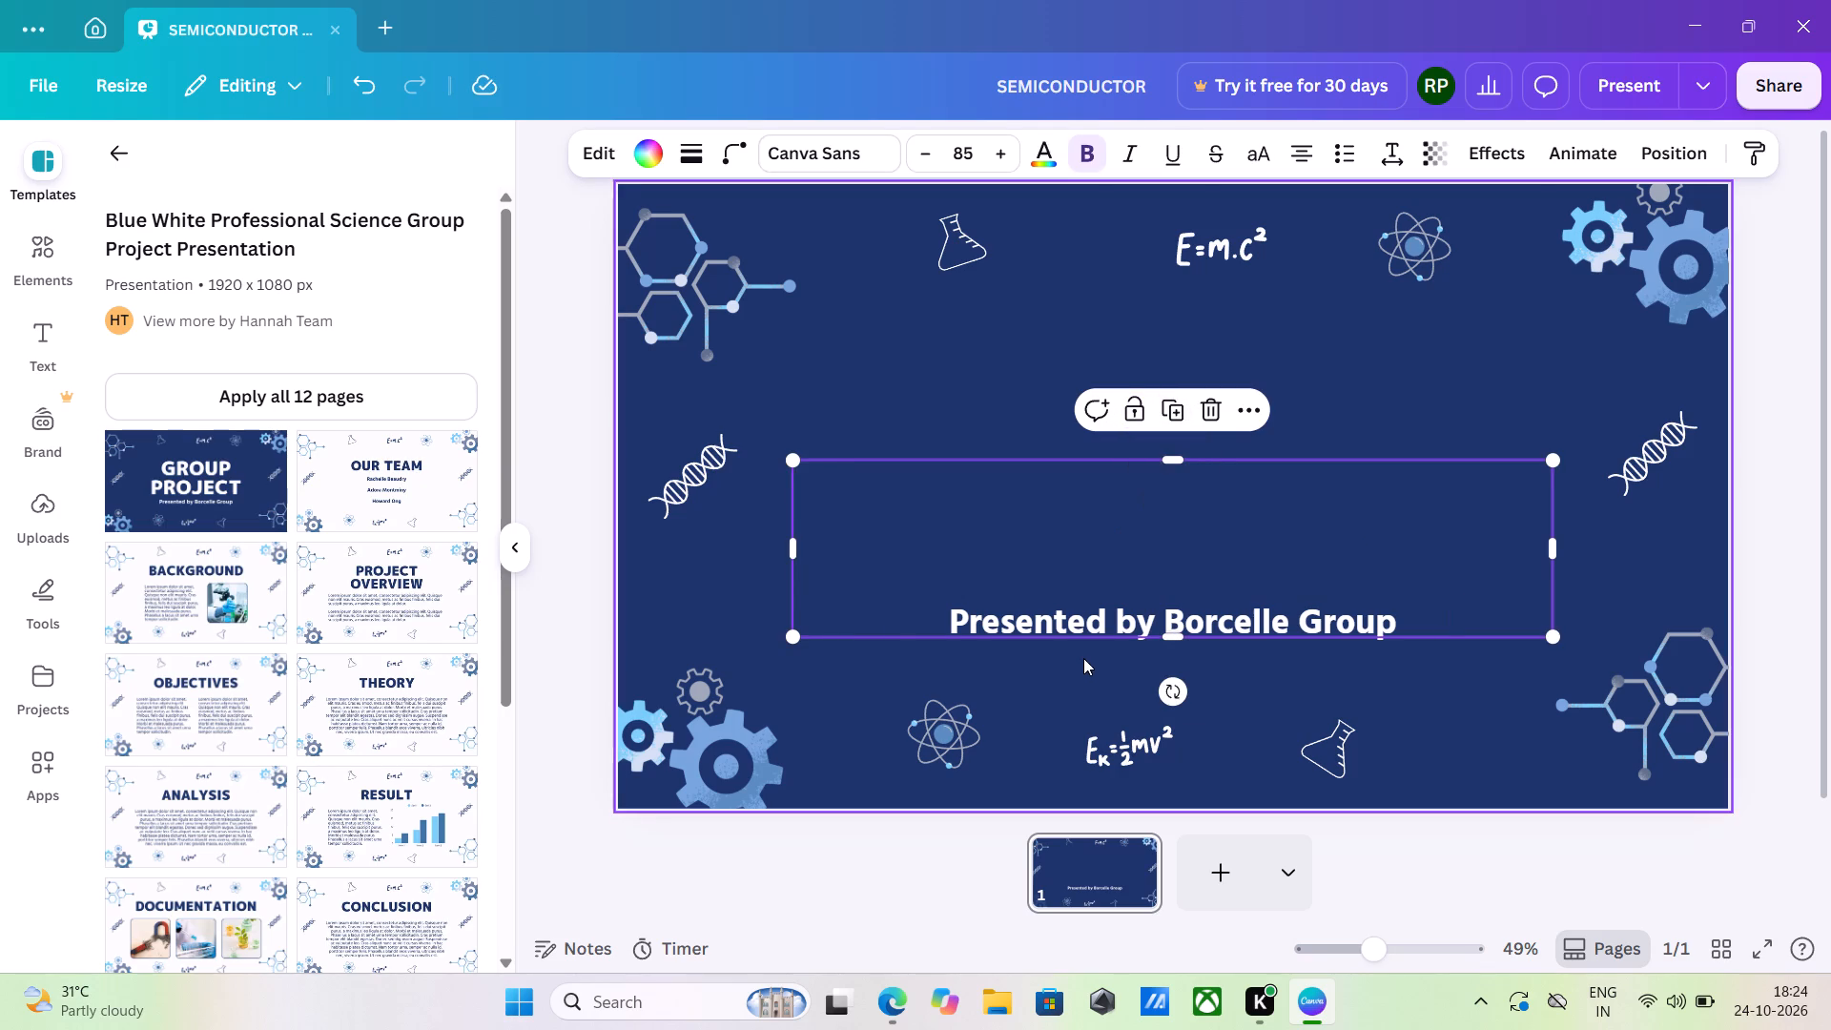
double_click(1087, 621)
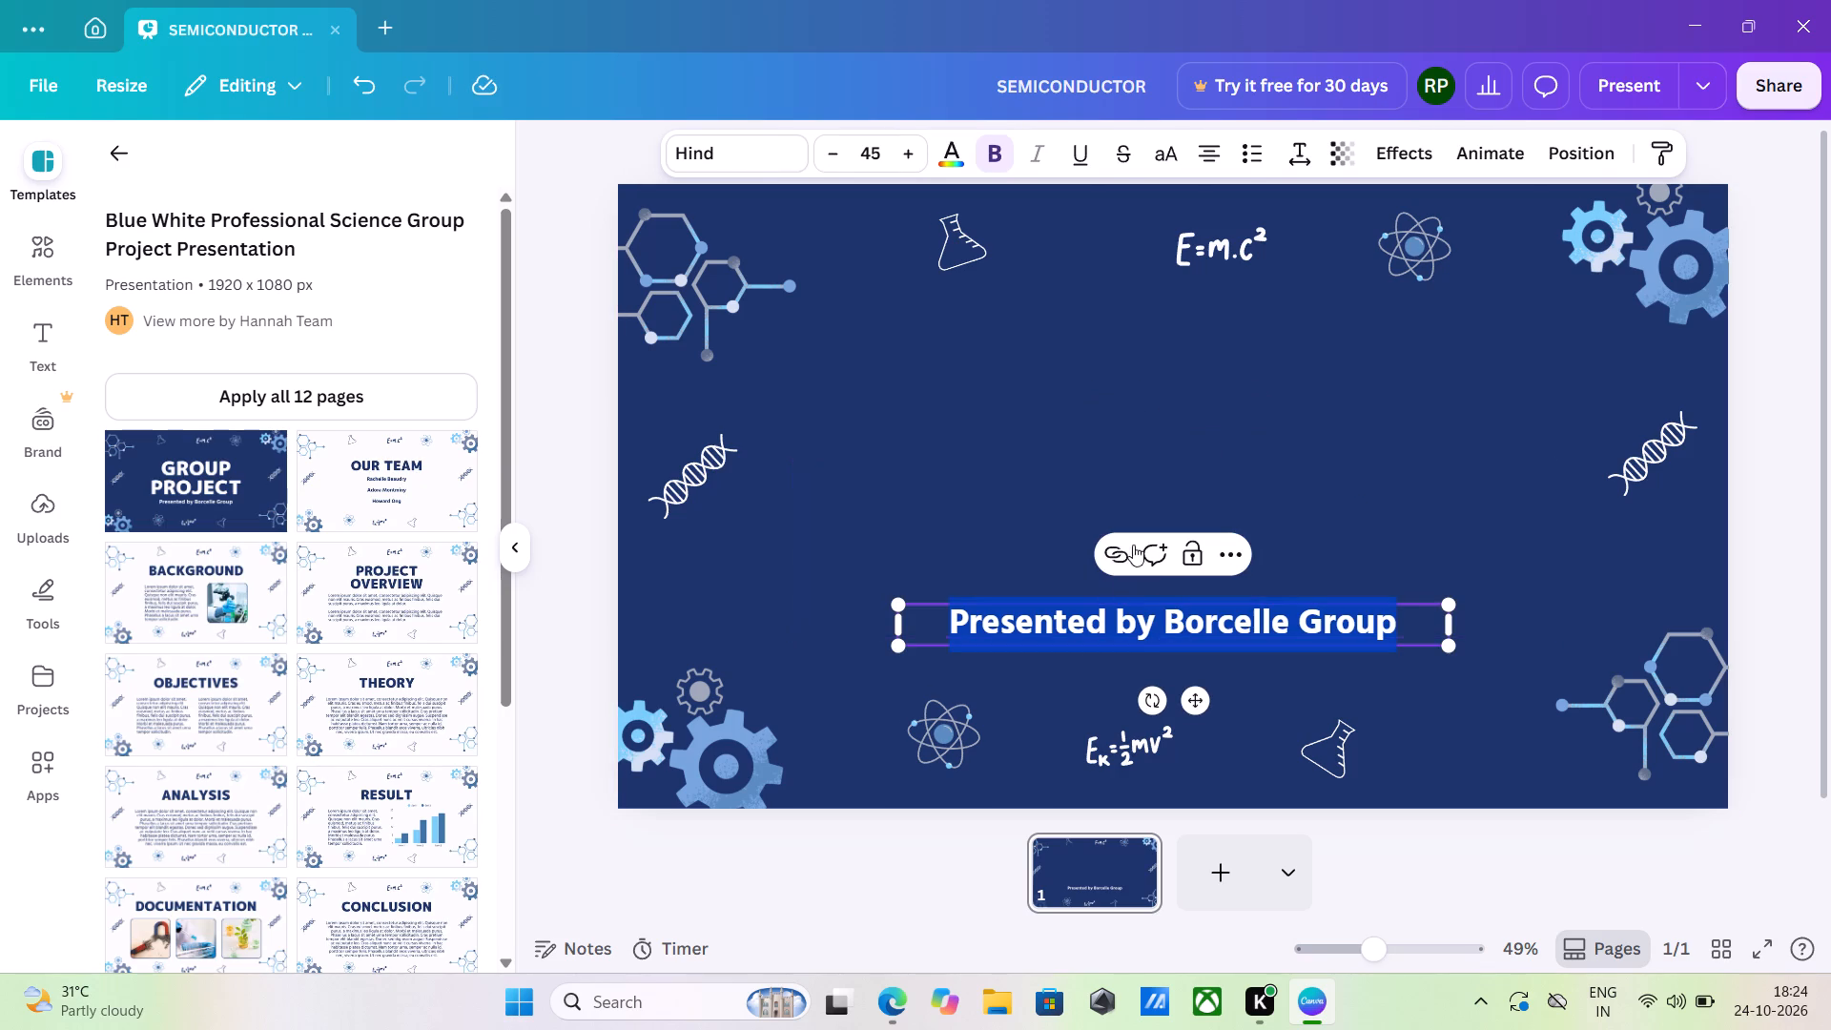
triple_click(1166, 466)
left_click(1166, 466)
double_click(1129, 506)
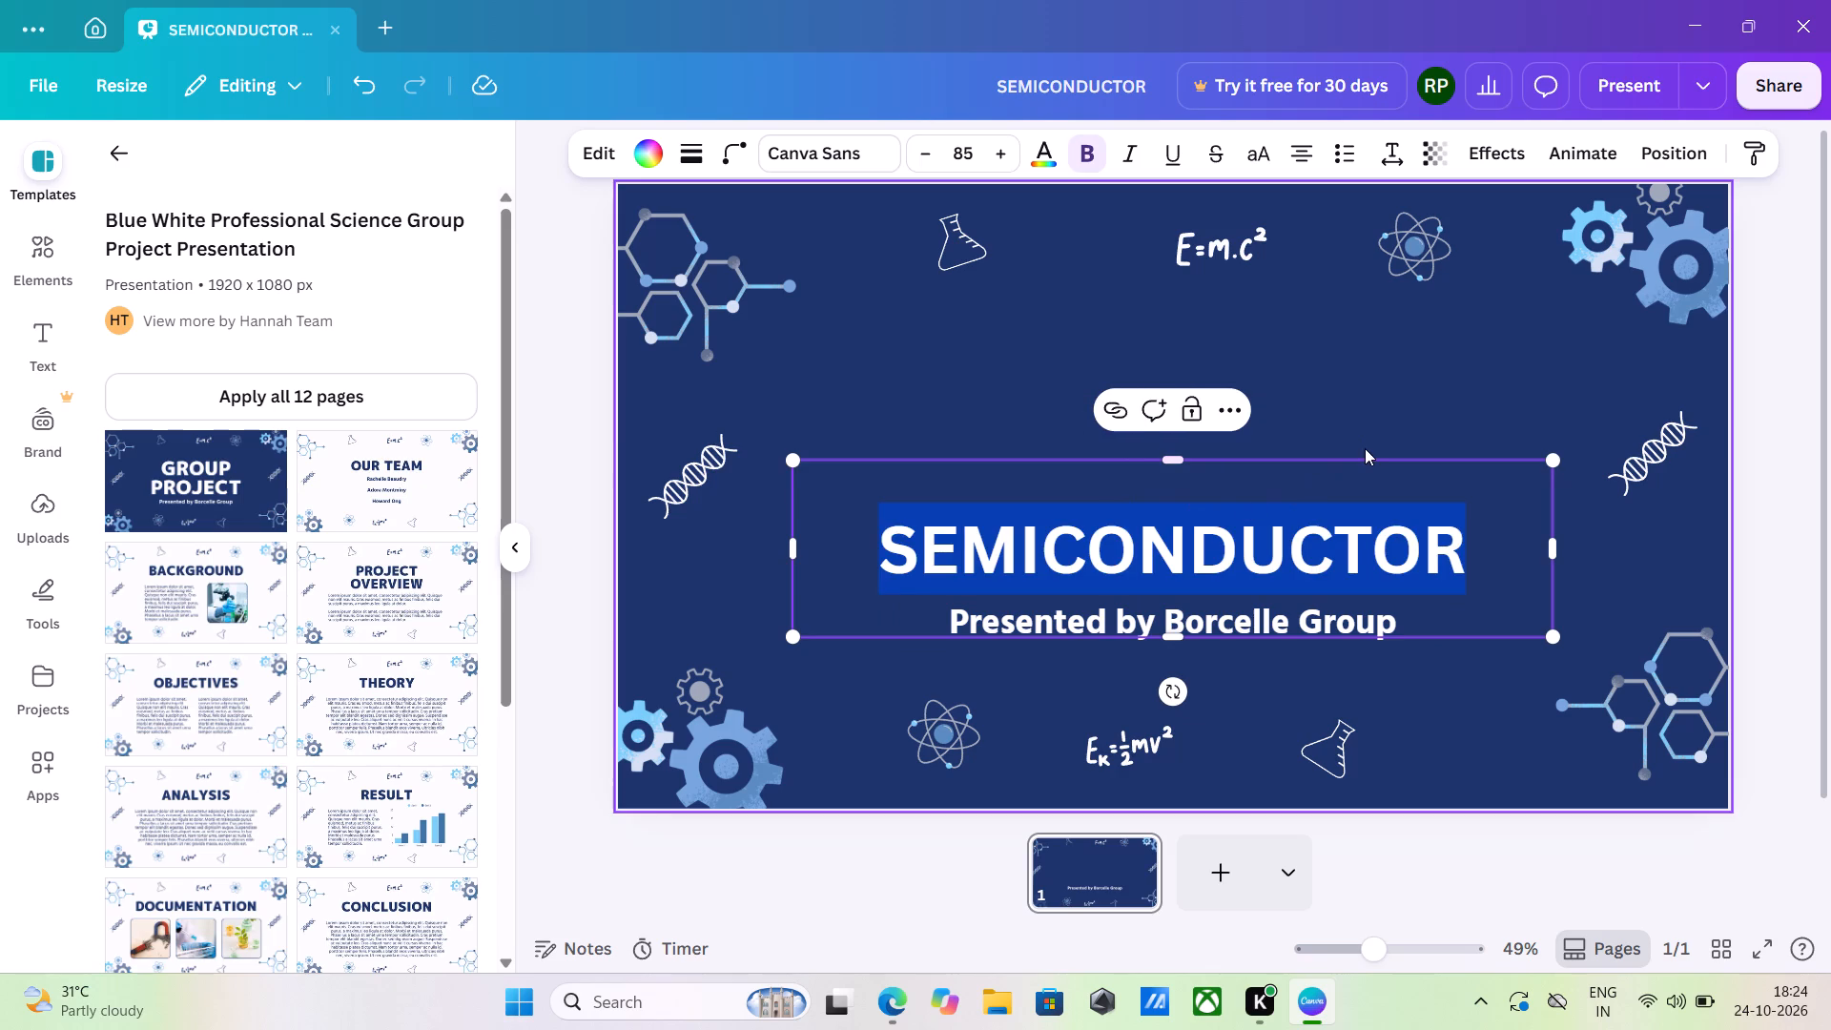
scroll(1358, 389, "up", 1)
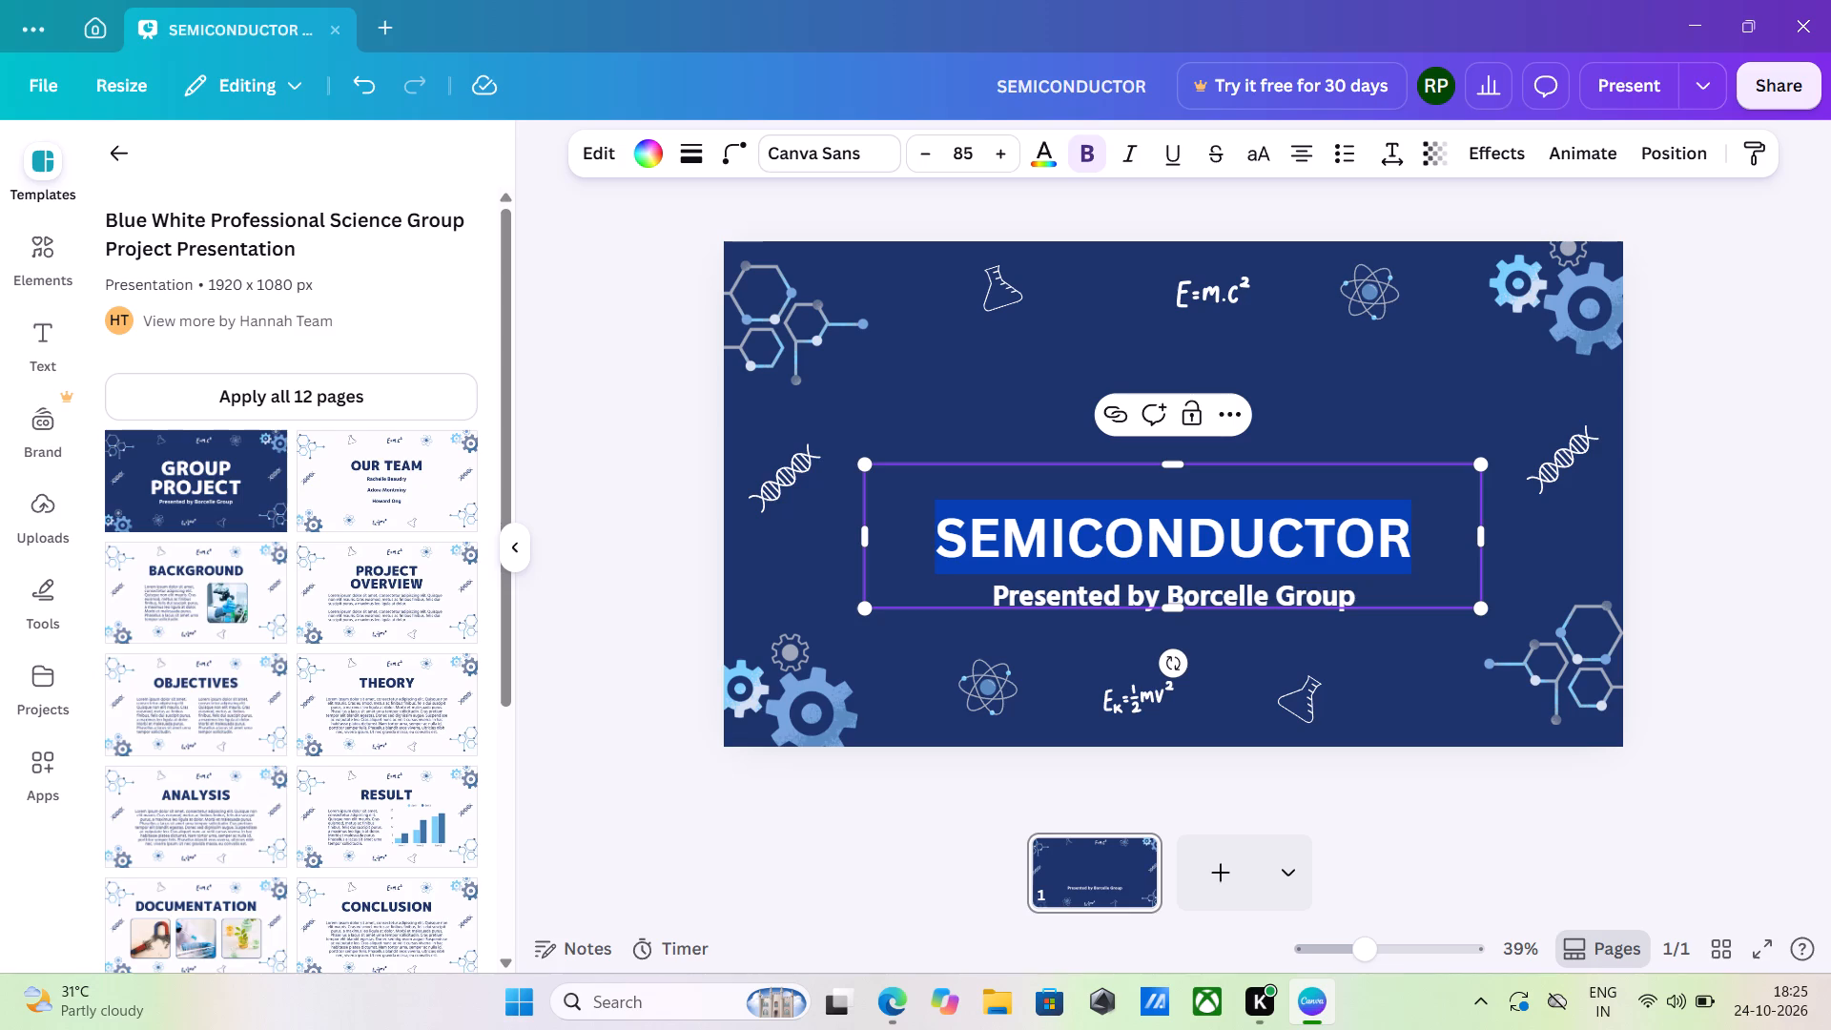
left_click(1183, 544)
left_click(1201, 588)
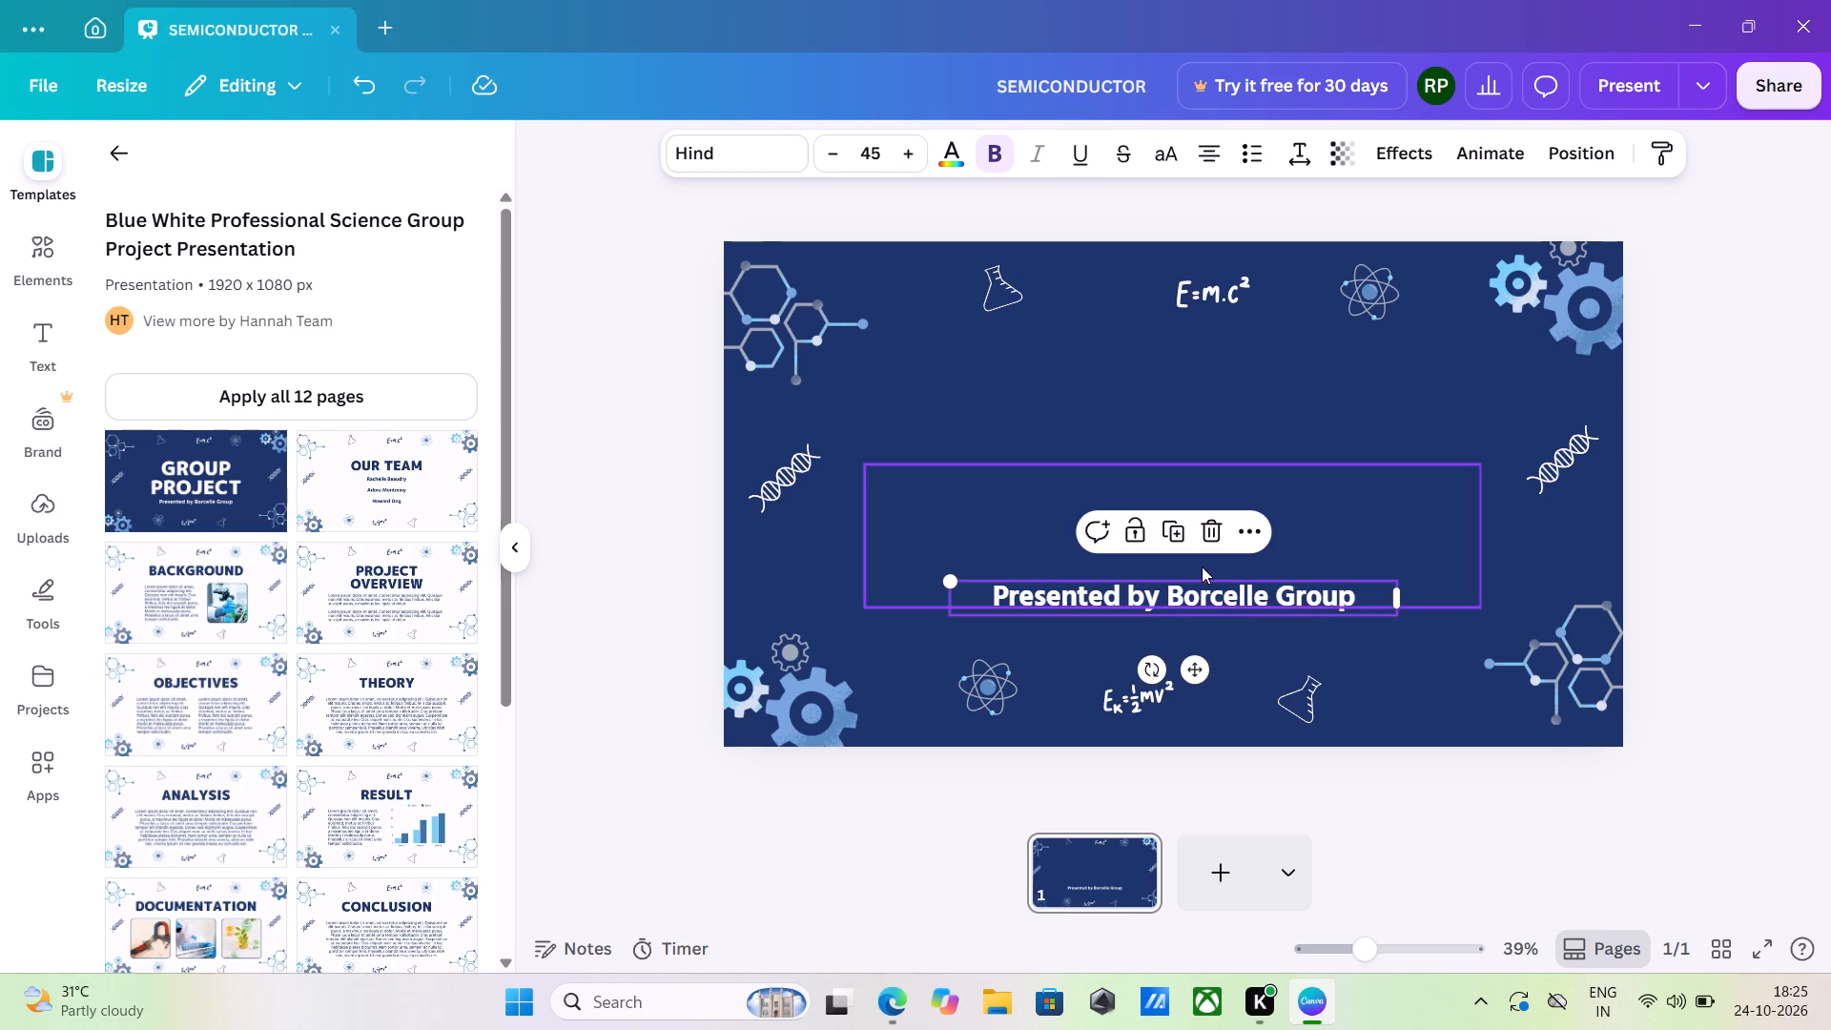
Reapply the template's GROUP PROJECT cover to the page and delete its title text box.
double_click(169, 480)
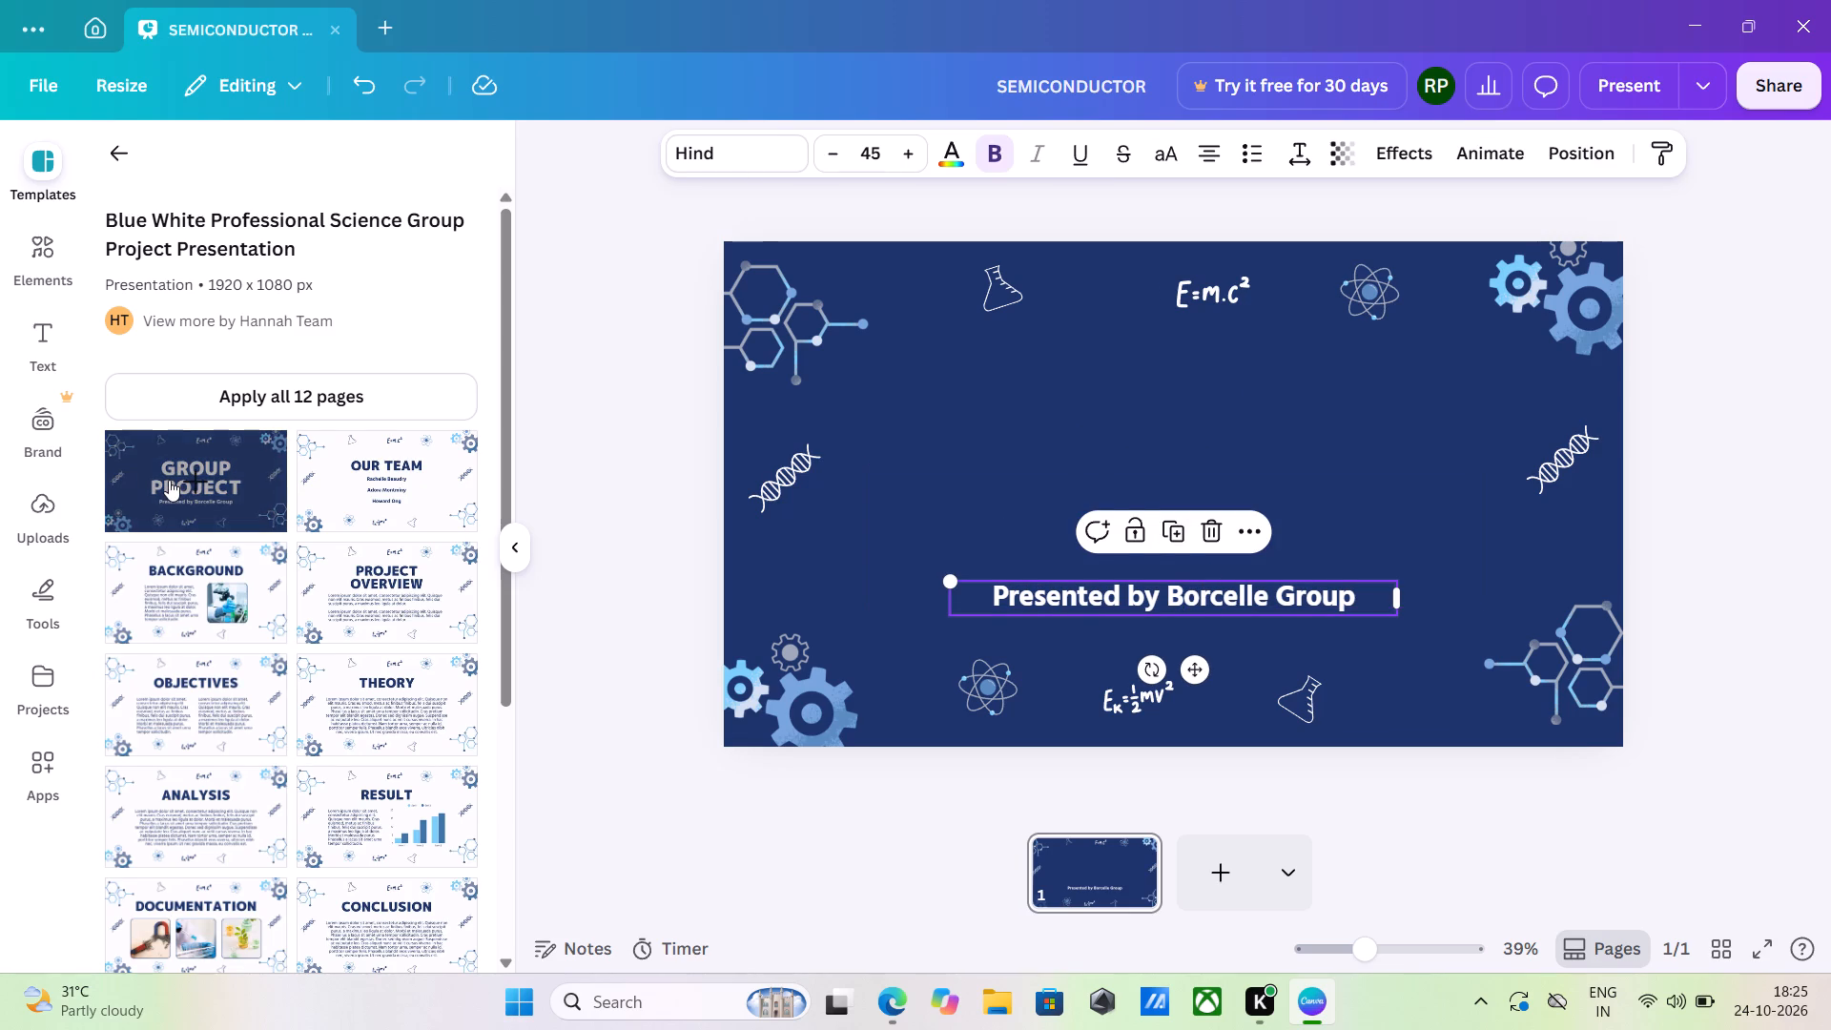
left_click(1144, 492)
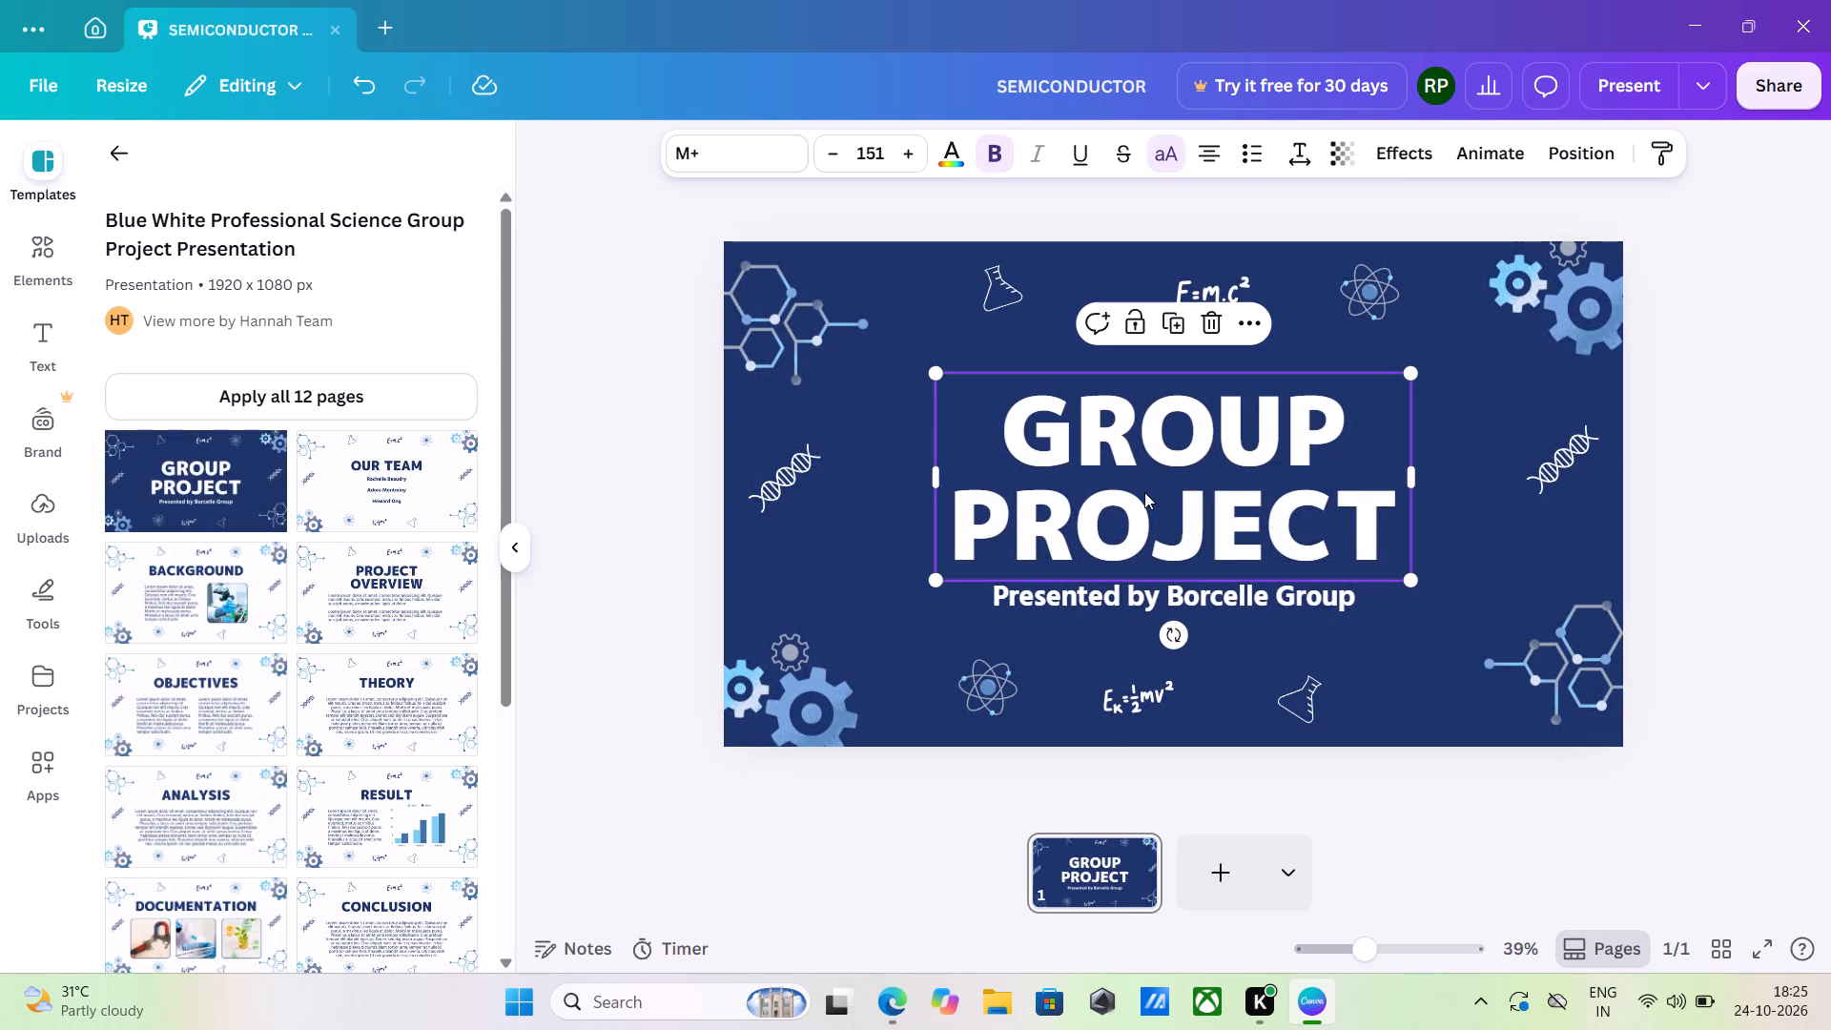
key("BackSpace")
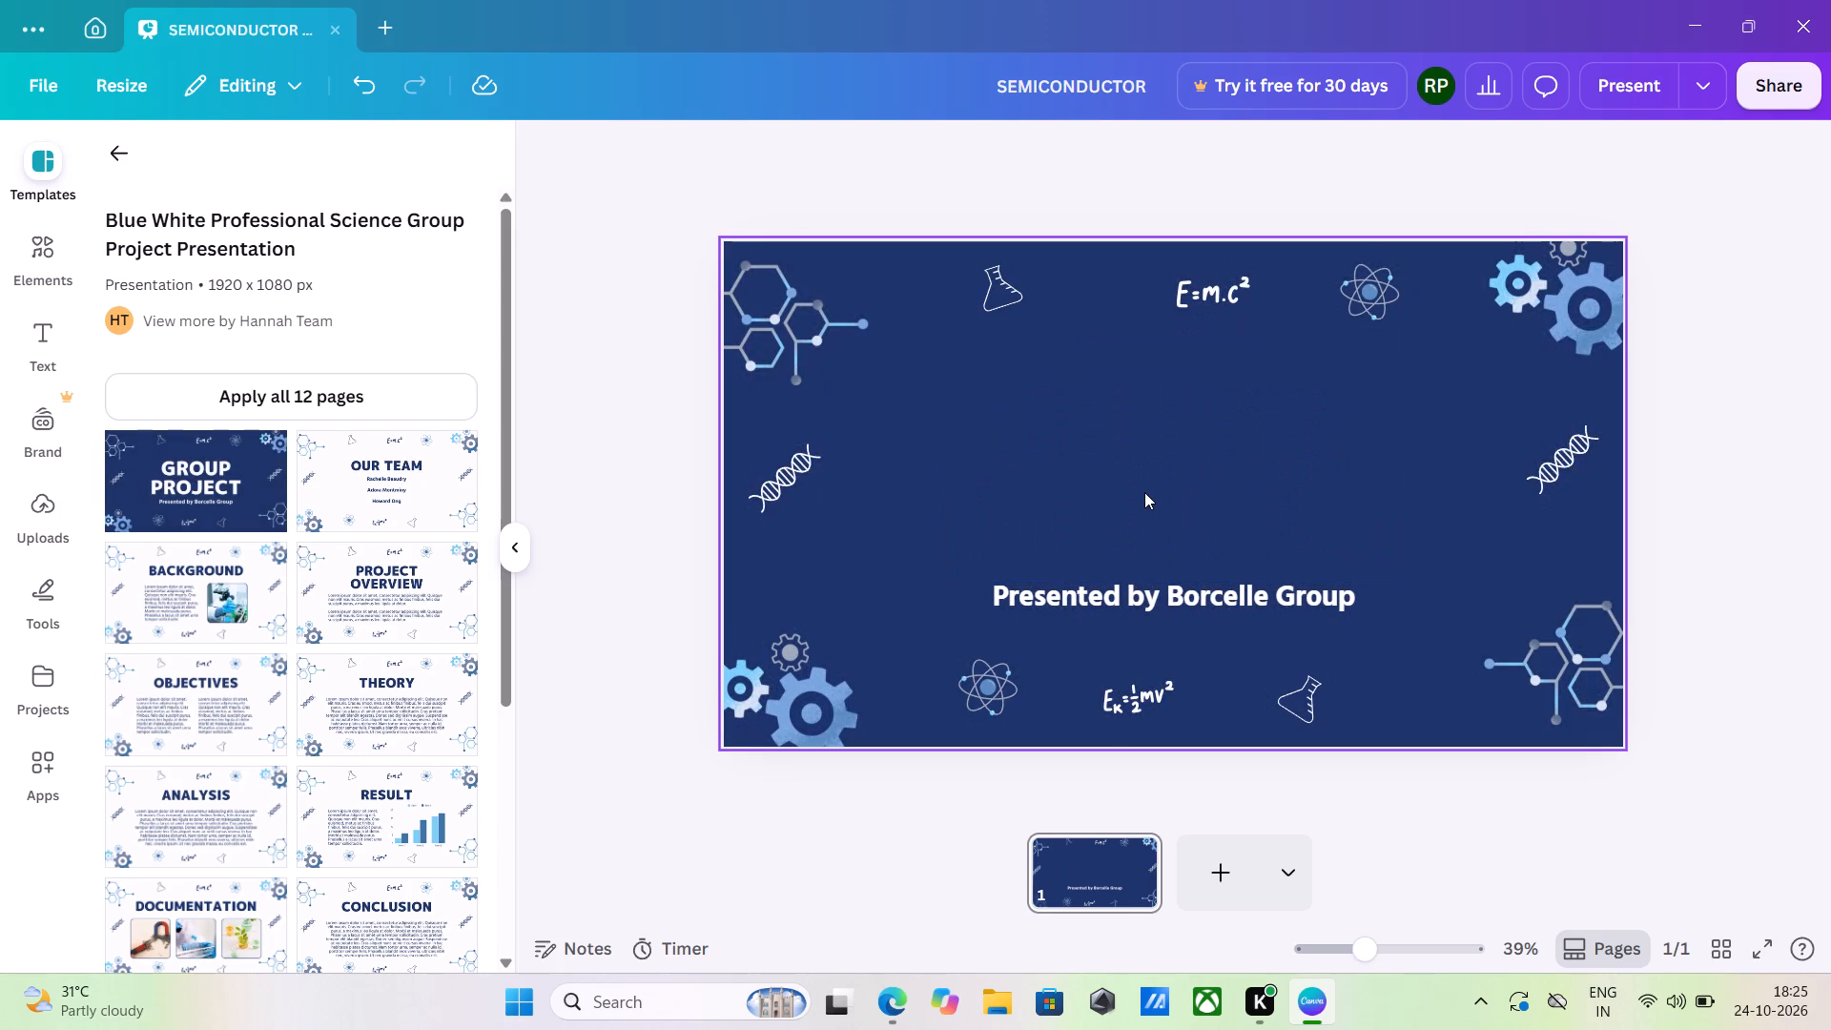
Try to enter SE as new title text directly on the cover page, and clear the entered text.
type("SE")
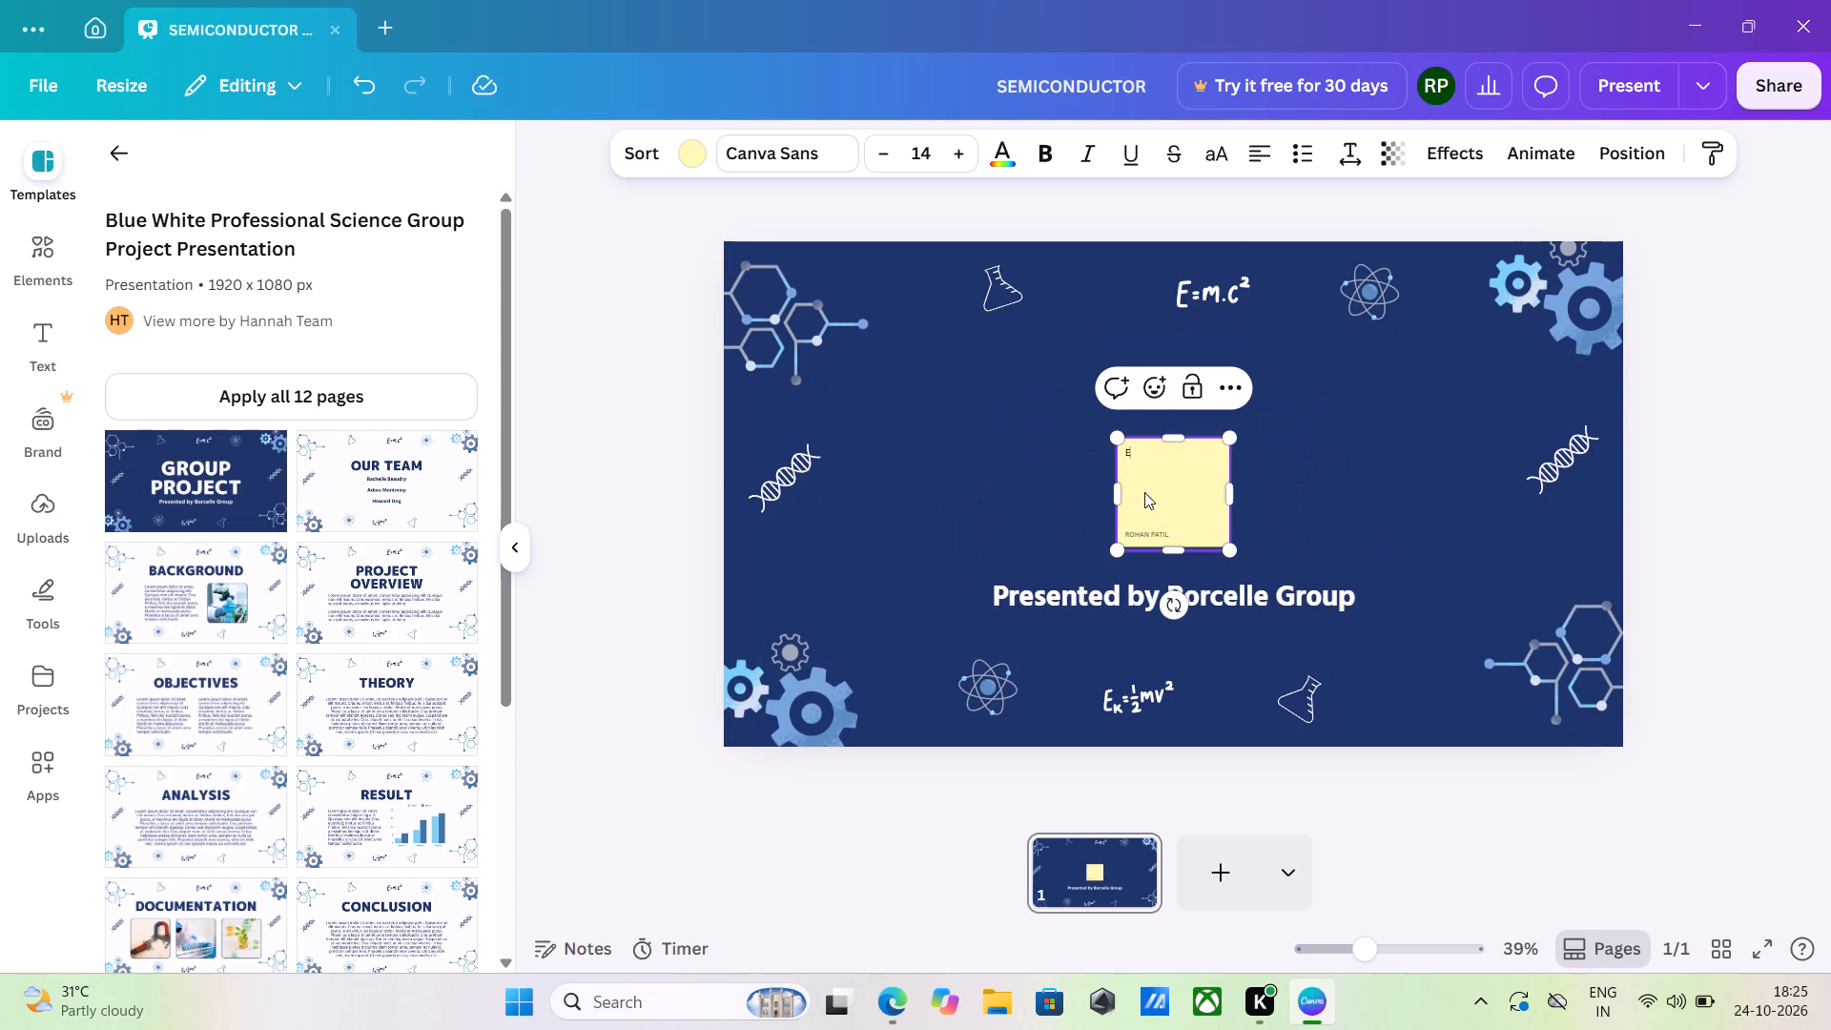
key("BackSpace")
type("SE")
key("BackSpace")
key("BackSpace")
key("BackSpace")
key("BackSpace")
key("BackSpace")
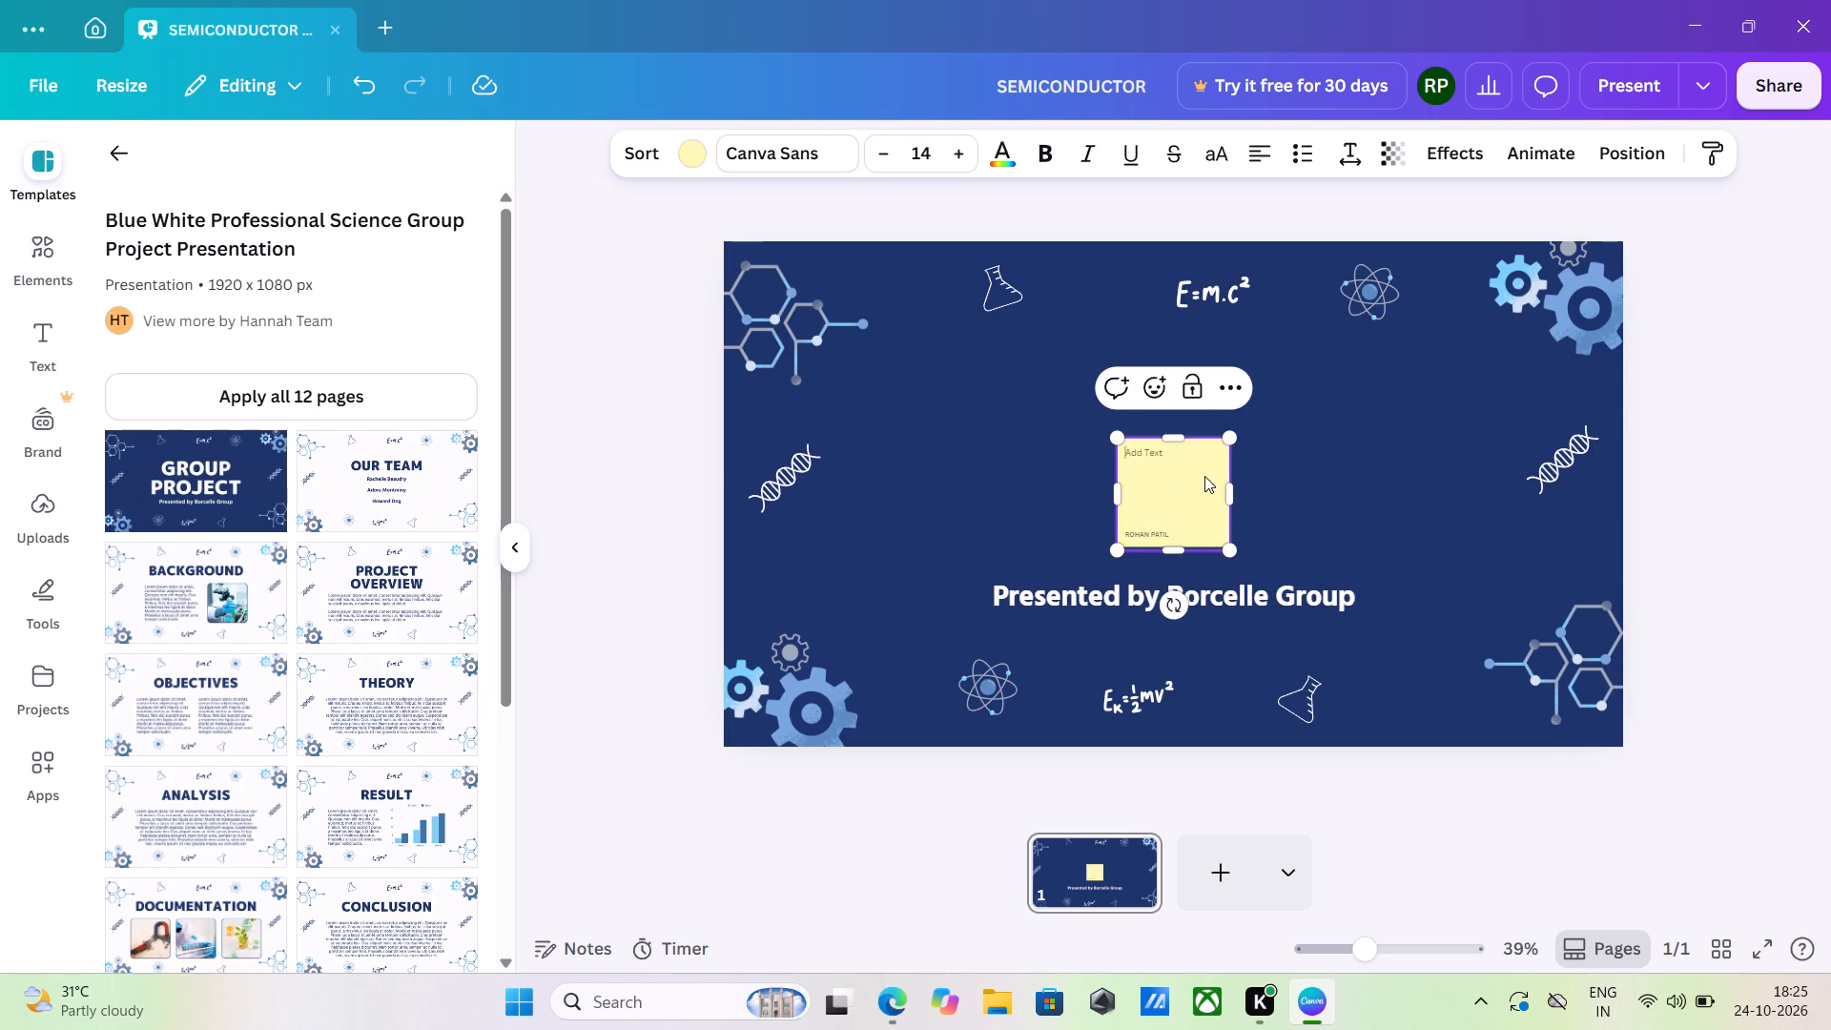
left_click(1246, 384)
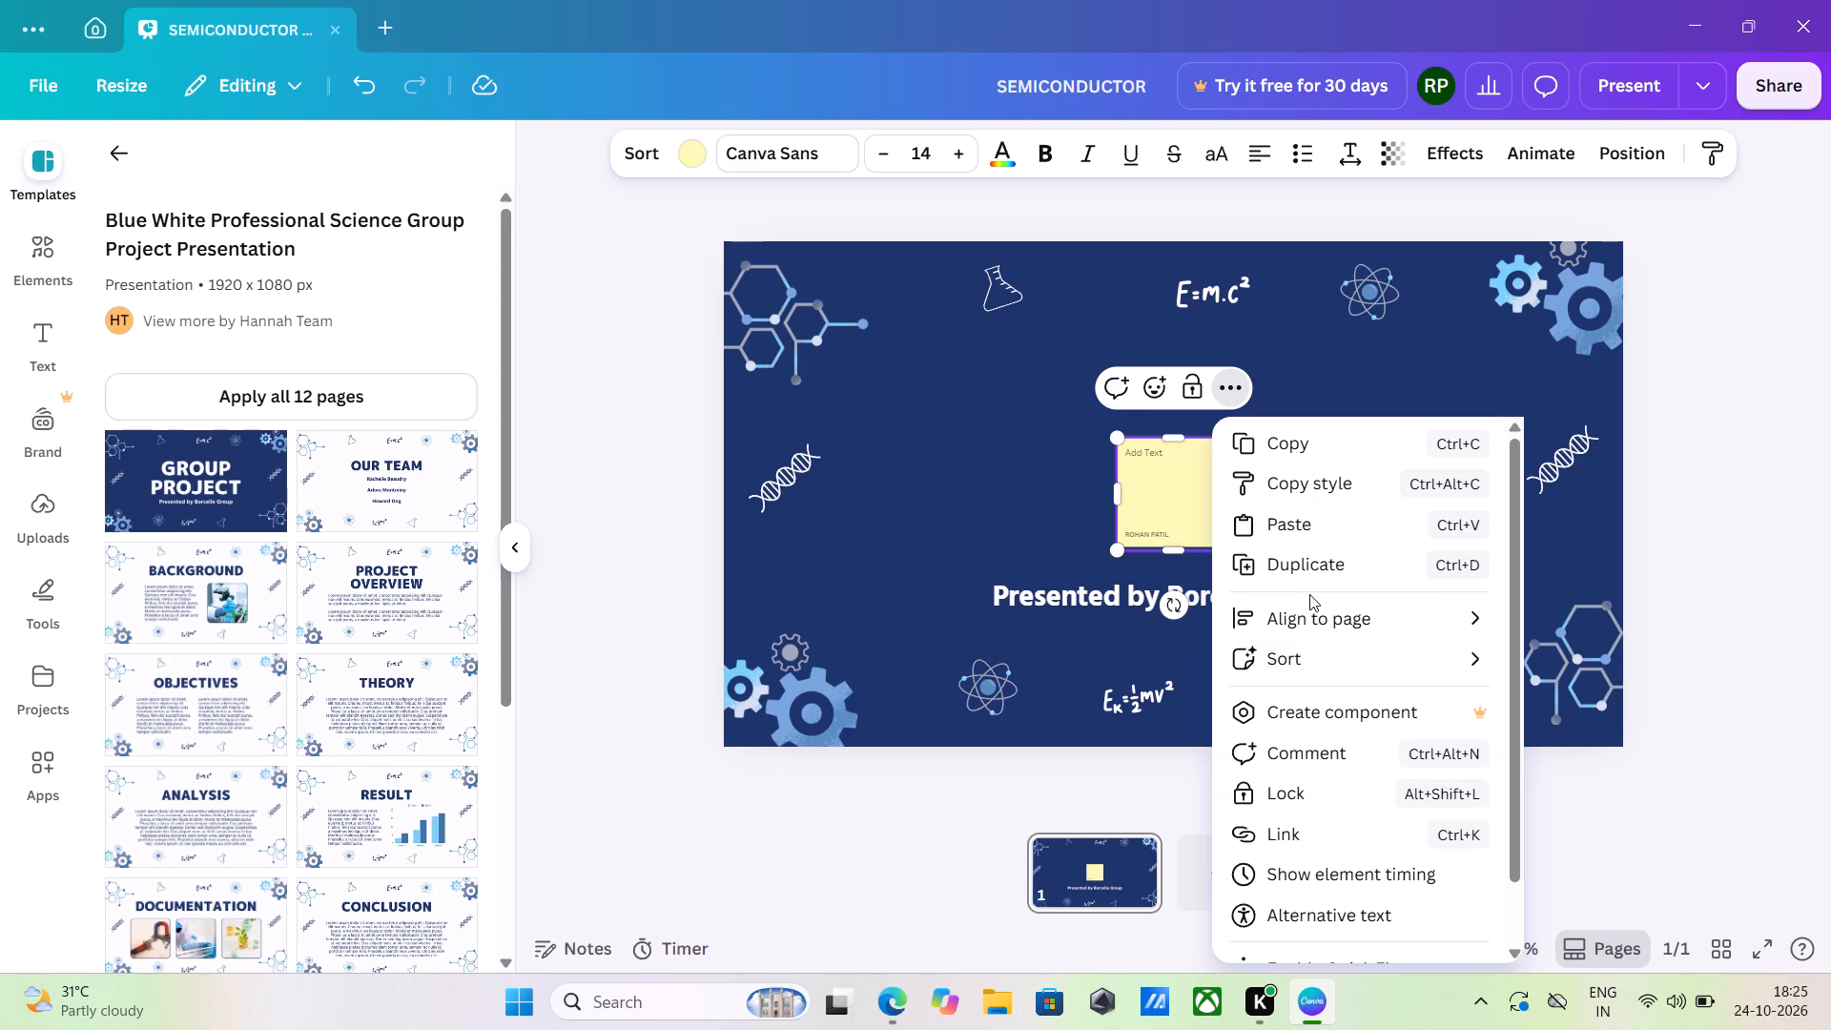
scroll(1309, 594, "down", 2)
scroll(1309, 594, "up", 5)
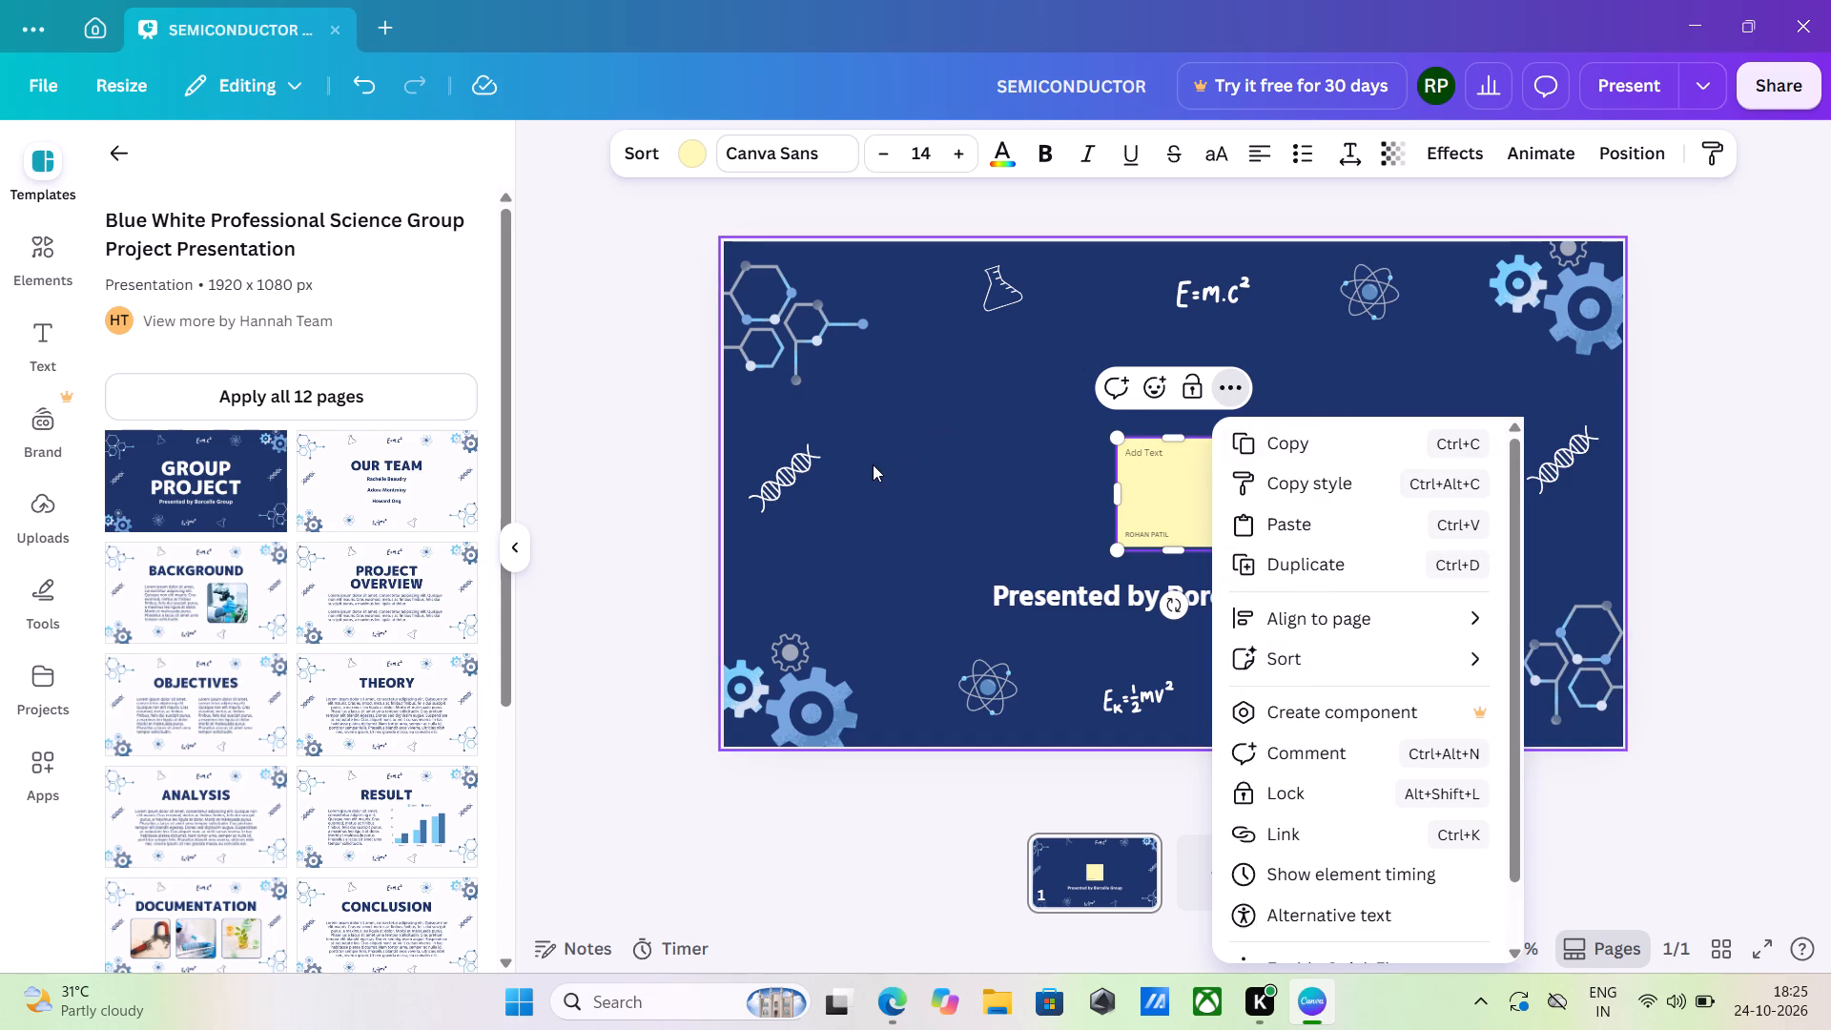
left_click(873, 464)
Reapply the template's GROUP PROJECT cover to the page.
double_click(220, 471)
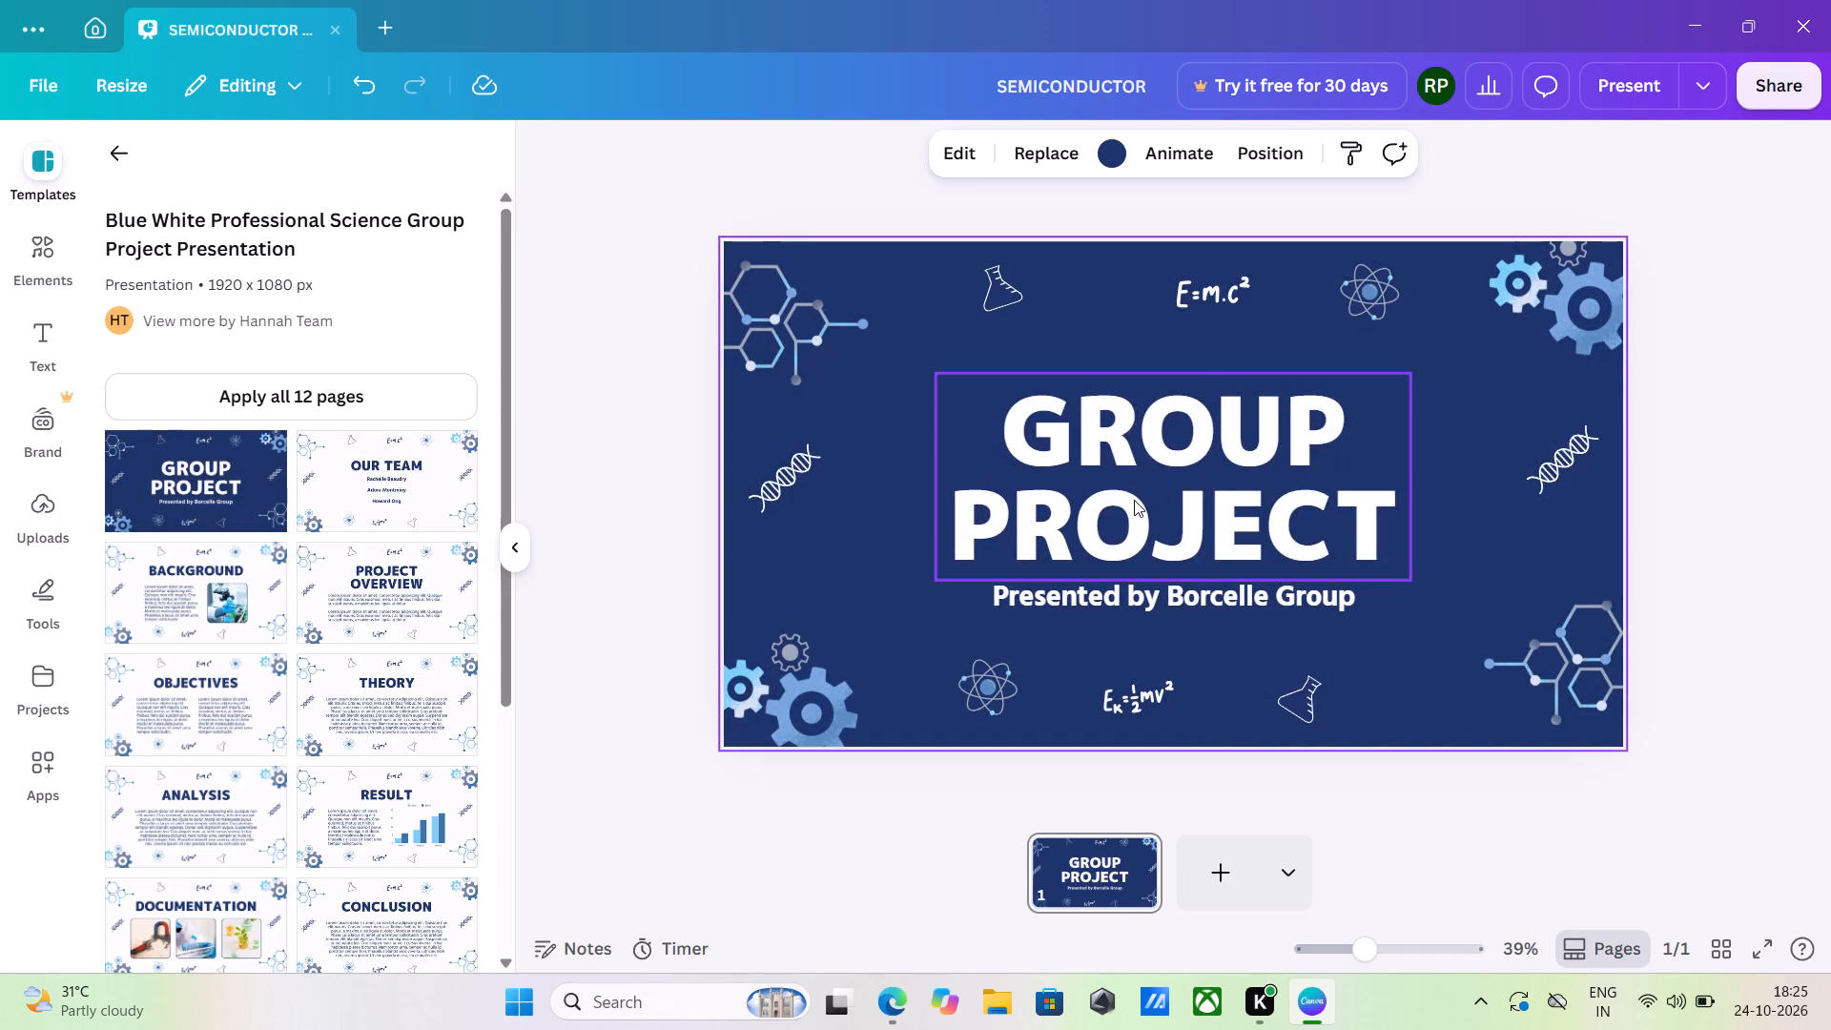
Replace the GROUP PROJECT text in the cover's title box with SEMICONDUCTOR.
left_click(1378, 547)
left_click(1378, 547)
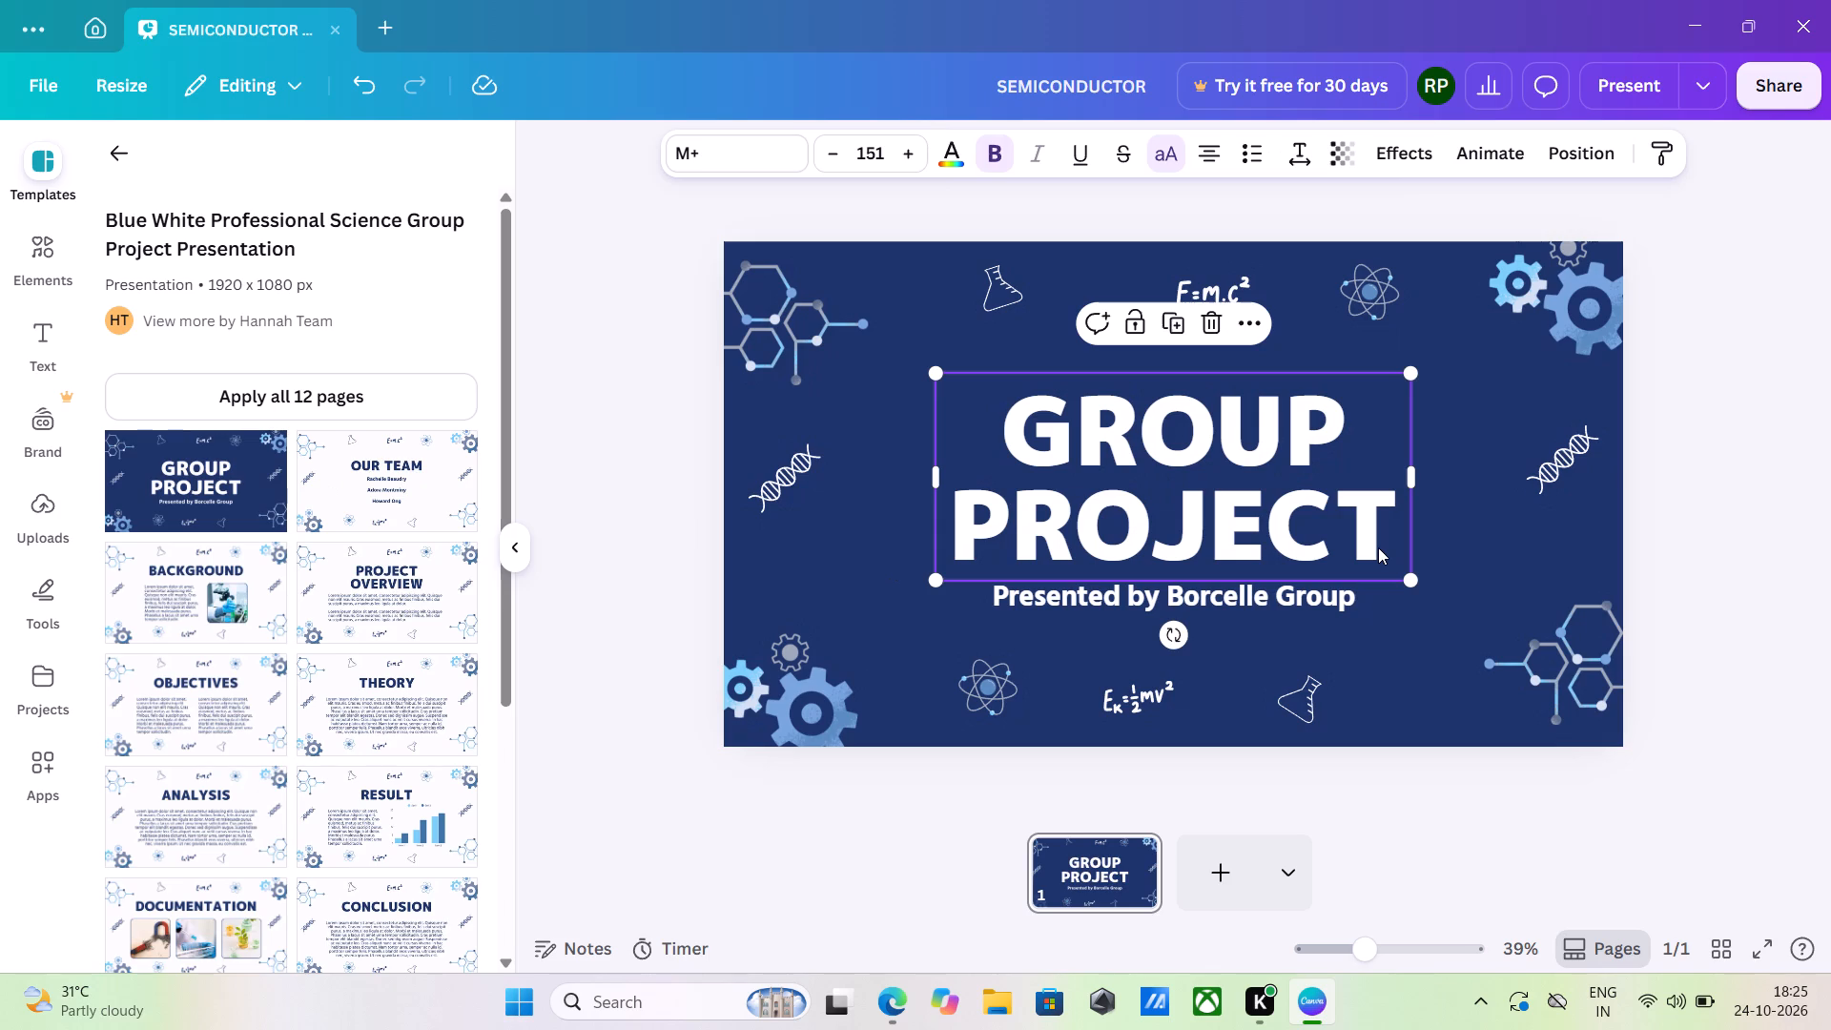
key("BackSpace")
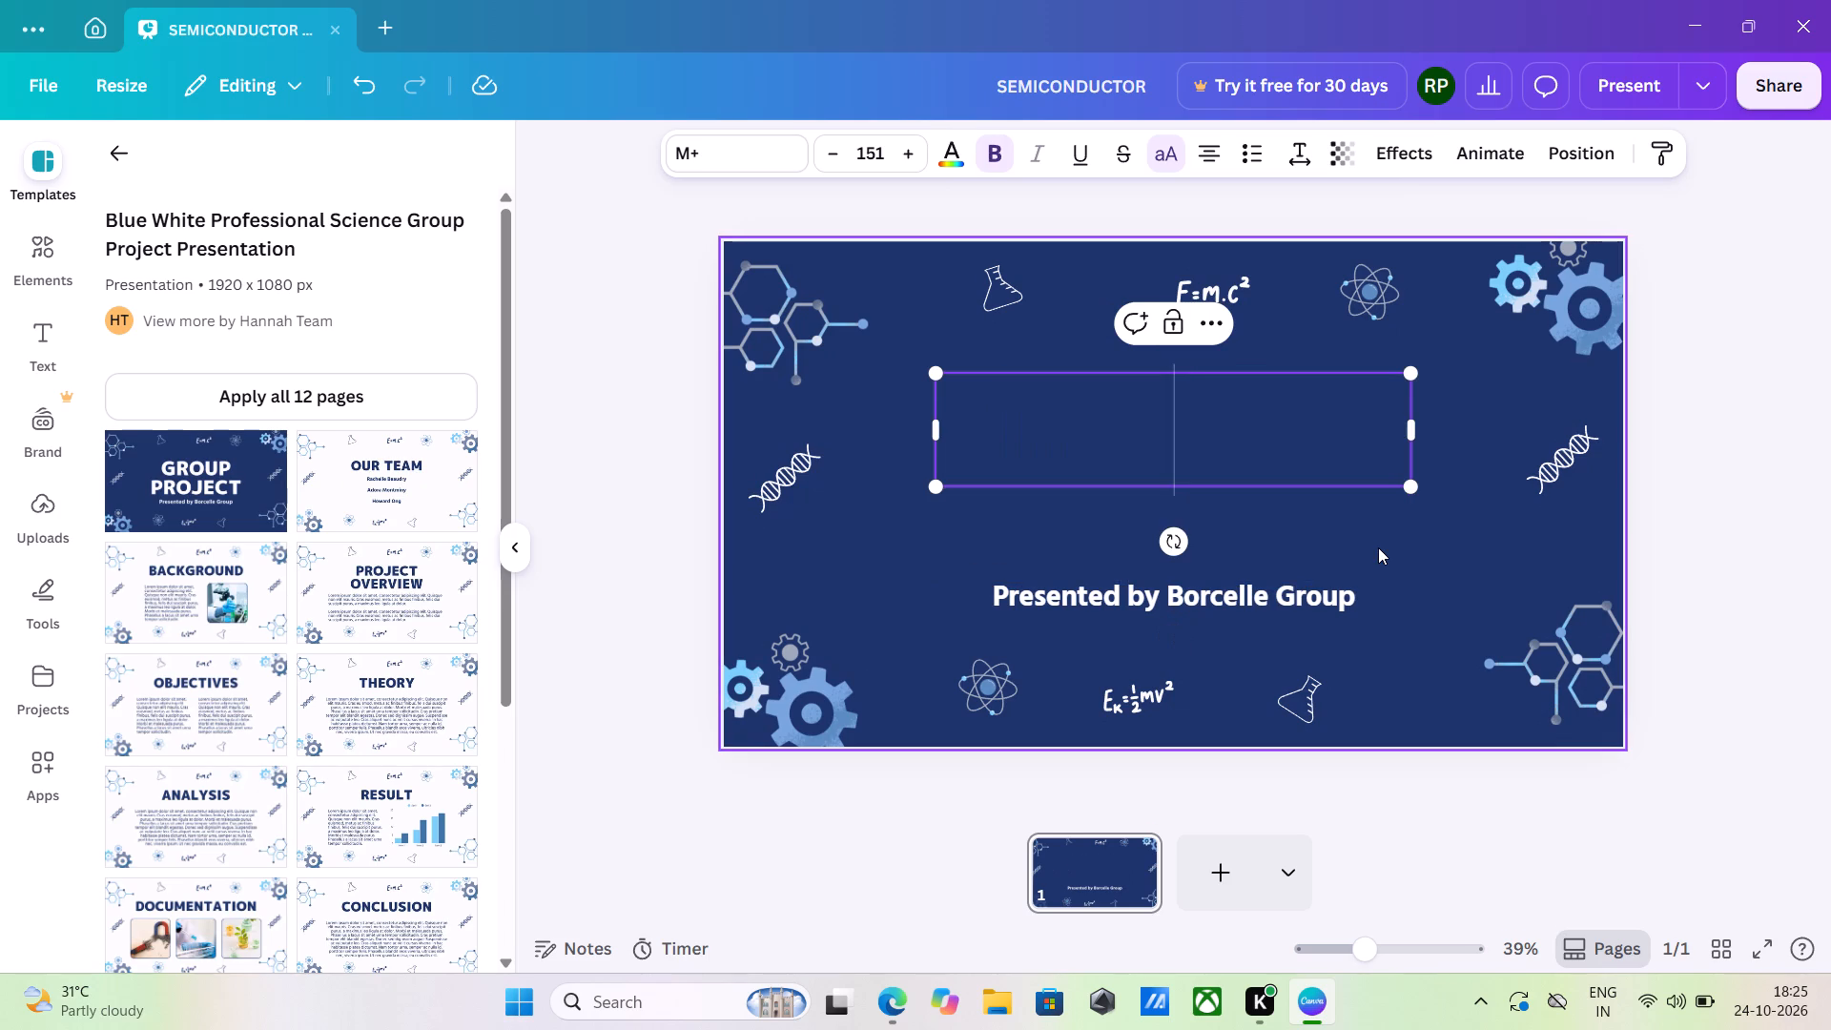
key("r")
key("BackSpace")
type("SE")
type("MIS")
key("BackSpace")
type("CONDUCTOR")
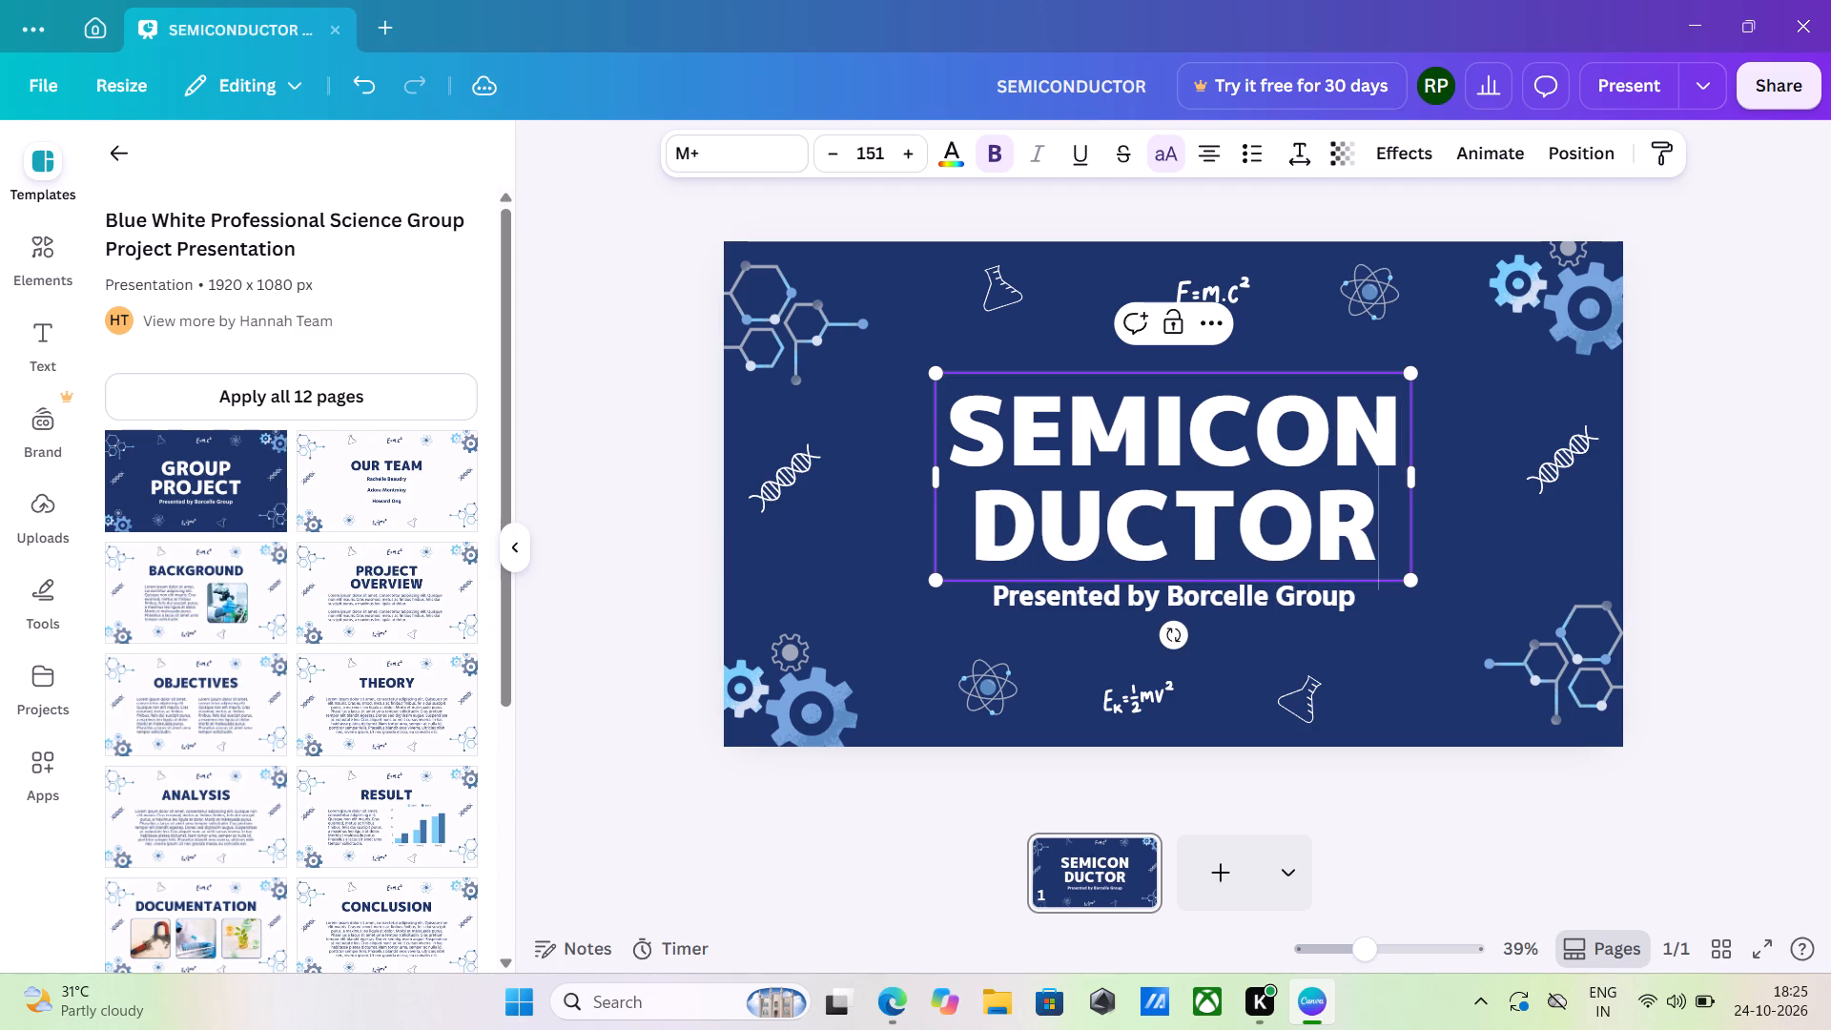
key("Left")
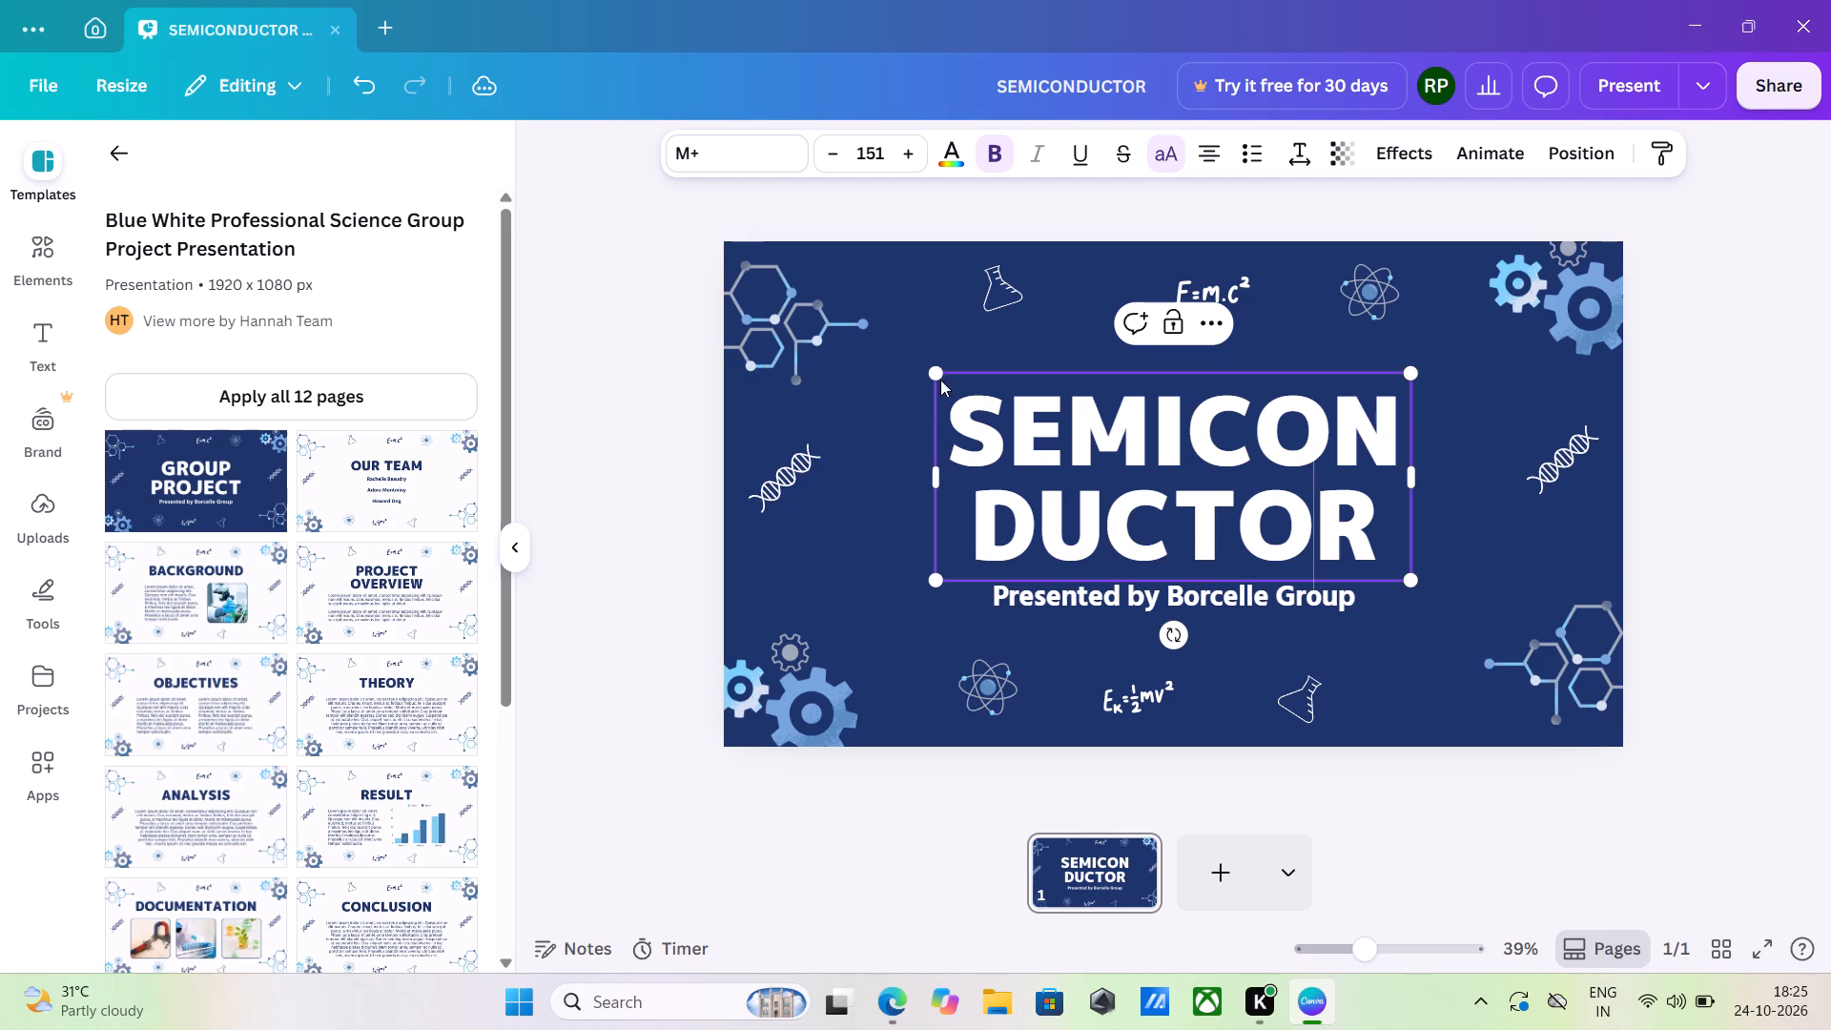
Widen the SEMICONDUCTOR text box past the page's left edge until the title fits on one line.
left_click(940, 379)
left_click_drag(940, 379, 900, 440)
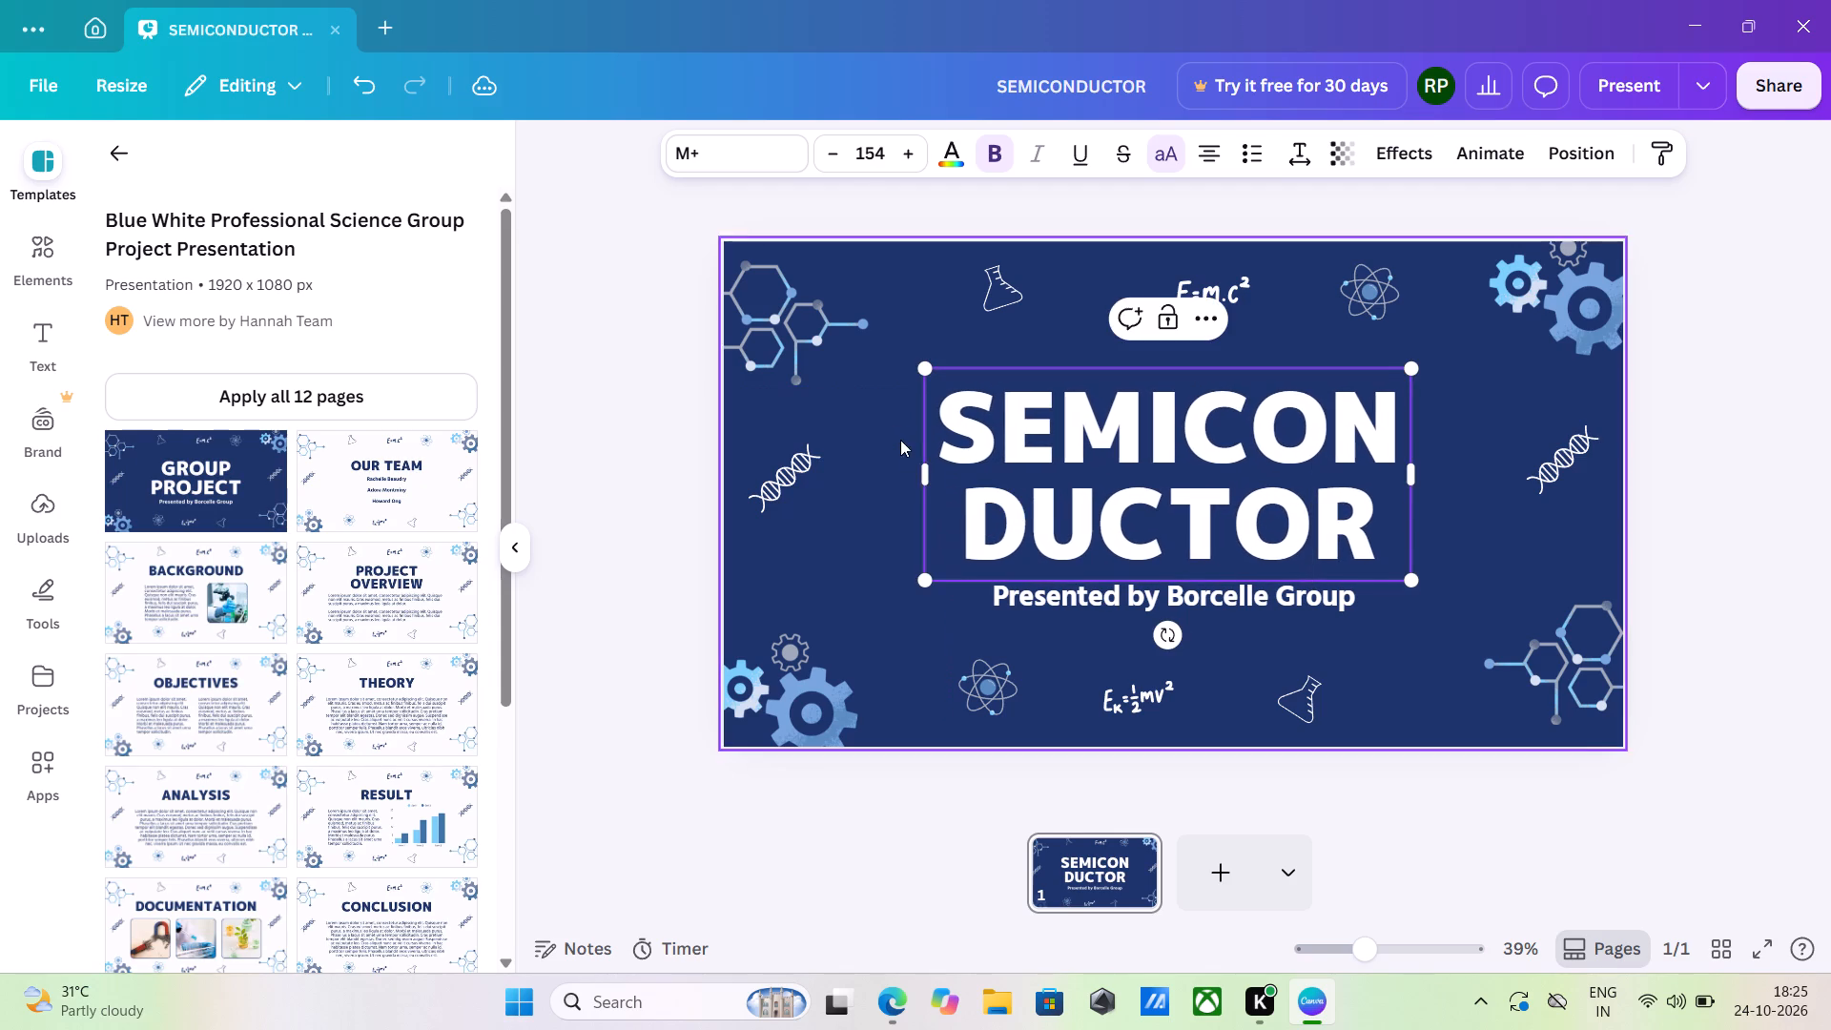
left_click_drag(923, 465, 771, 474)
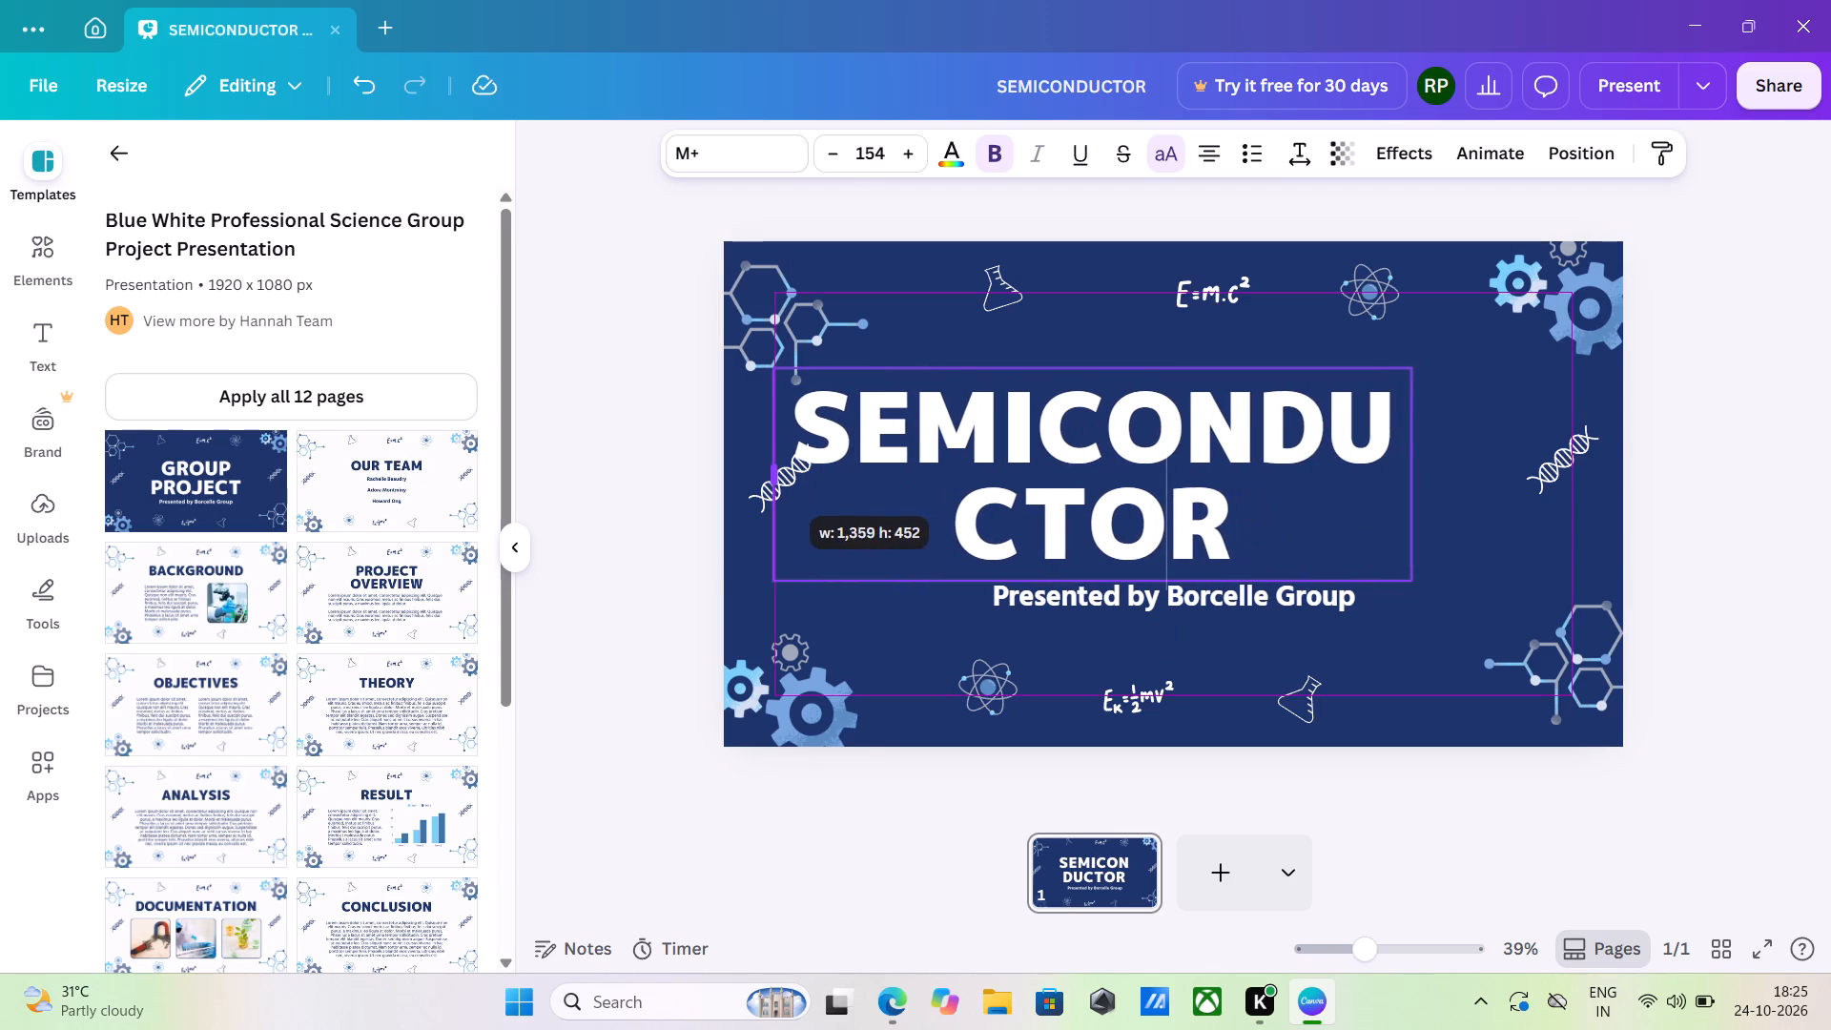
left_click_drag(771, 474, 576, 471)
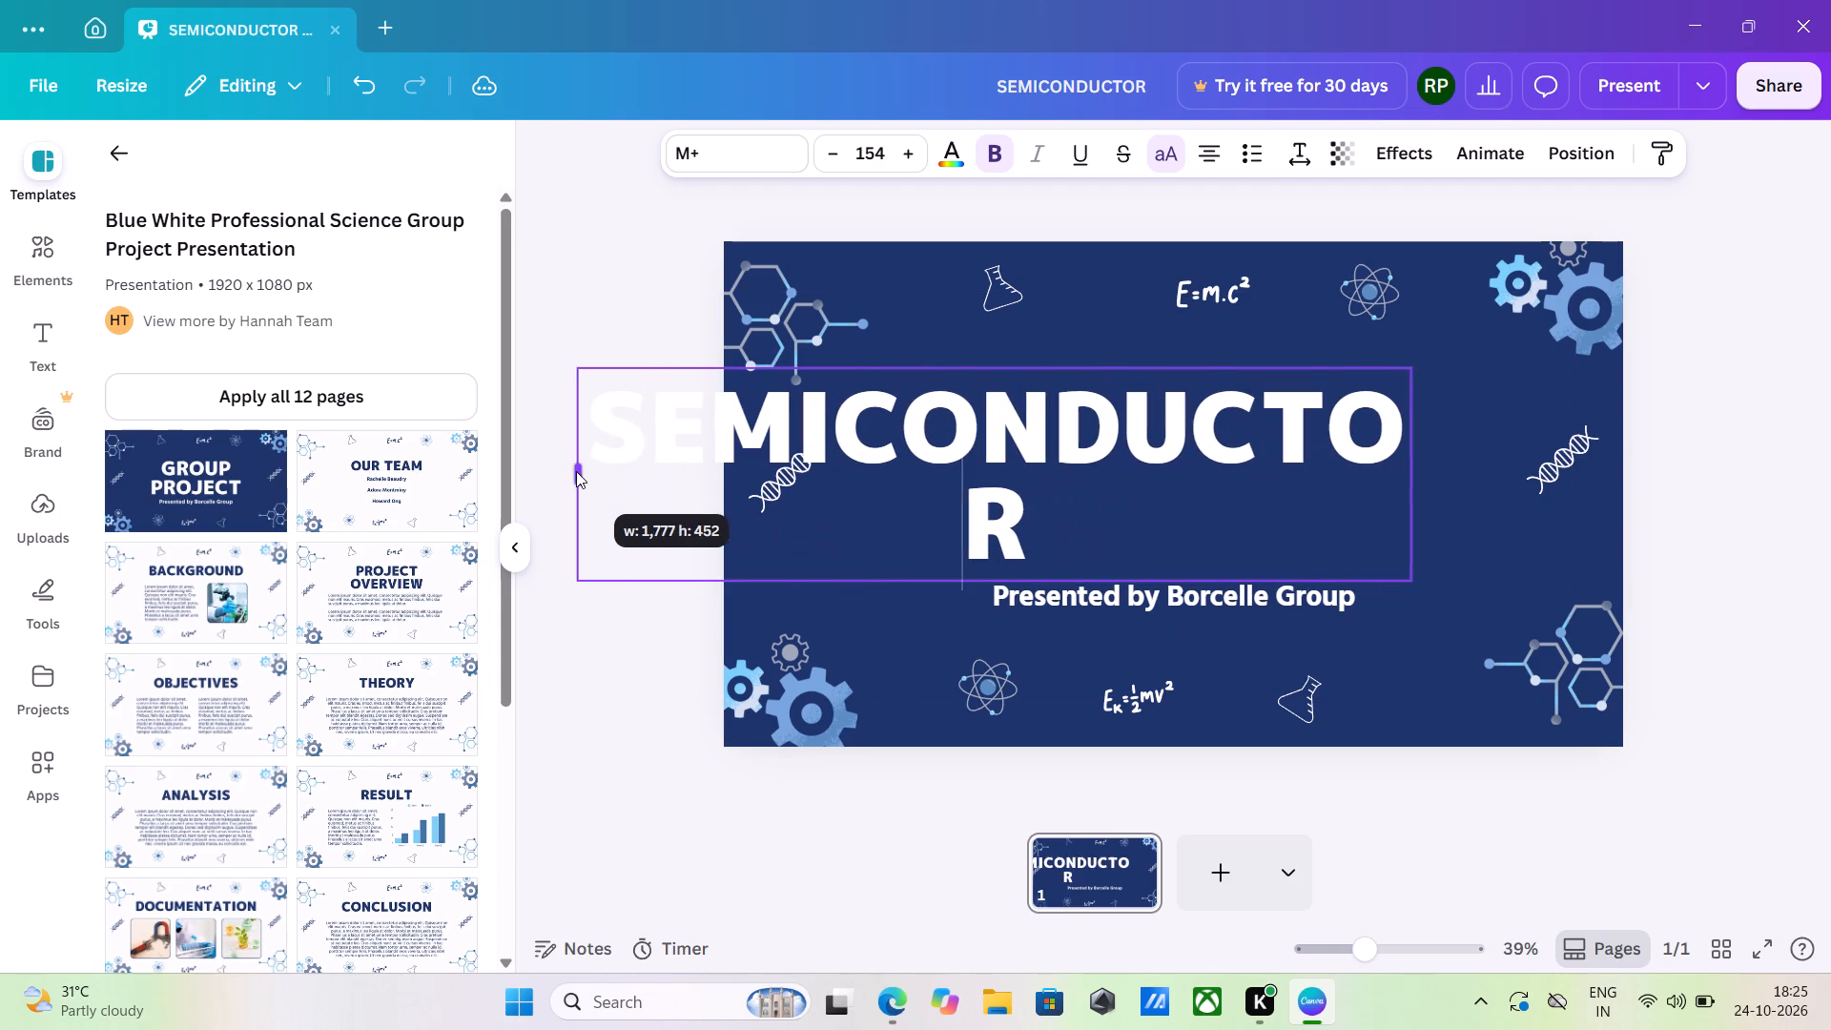
left_click_drag(576, 471, 576, 470)
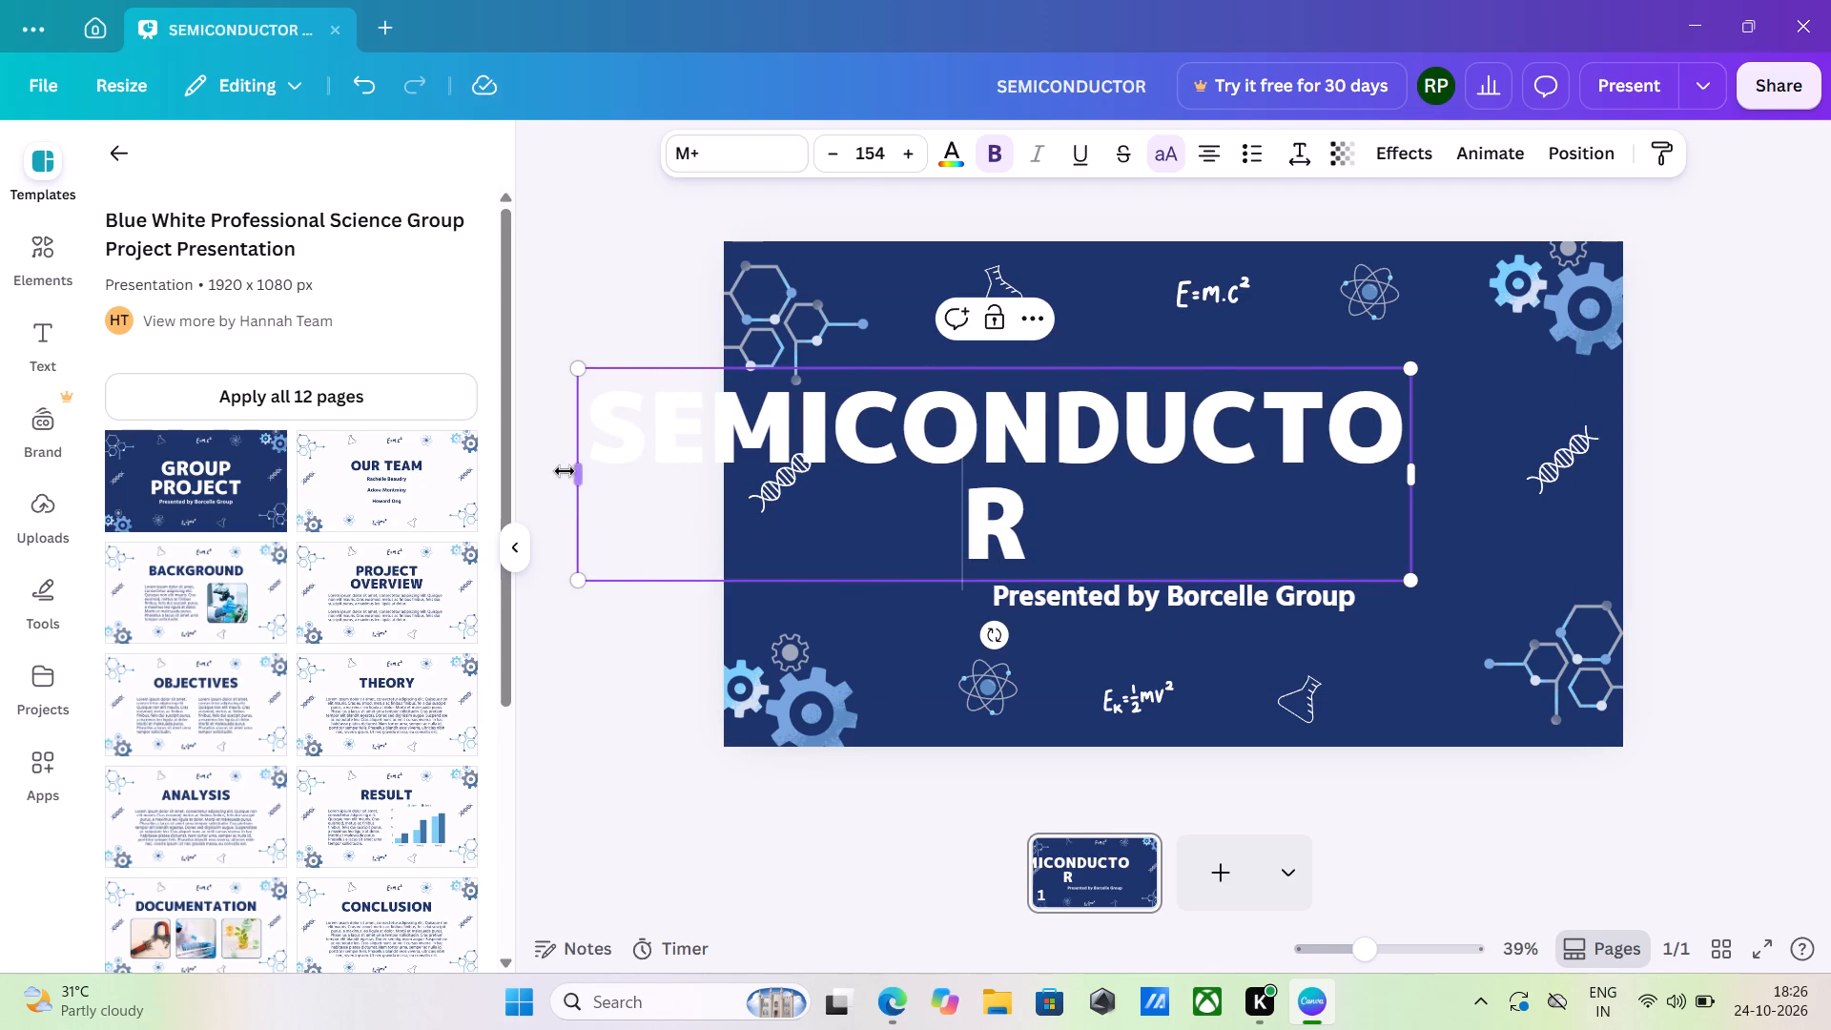
left_click(566, 471)
left_click_drag(566, 471, 469, 474)
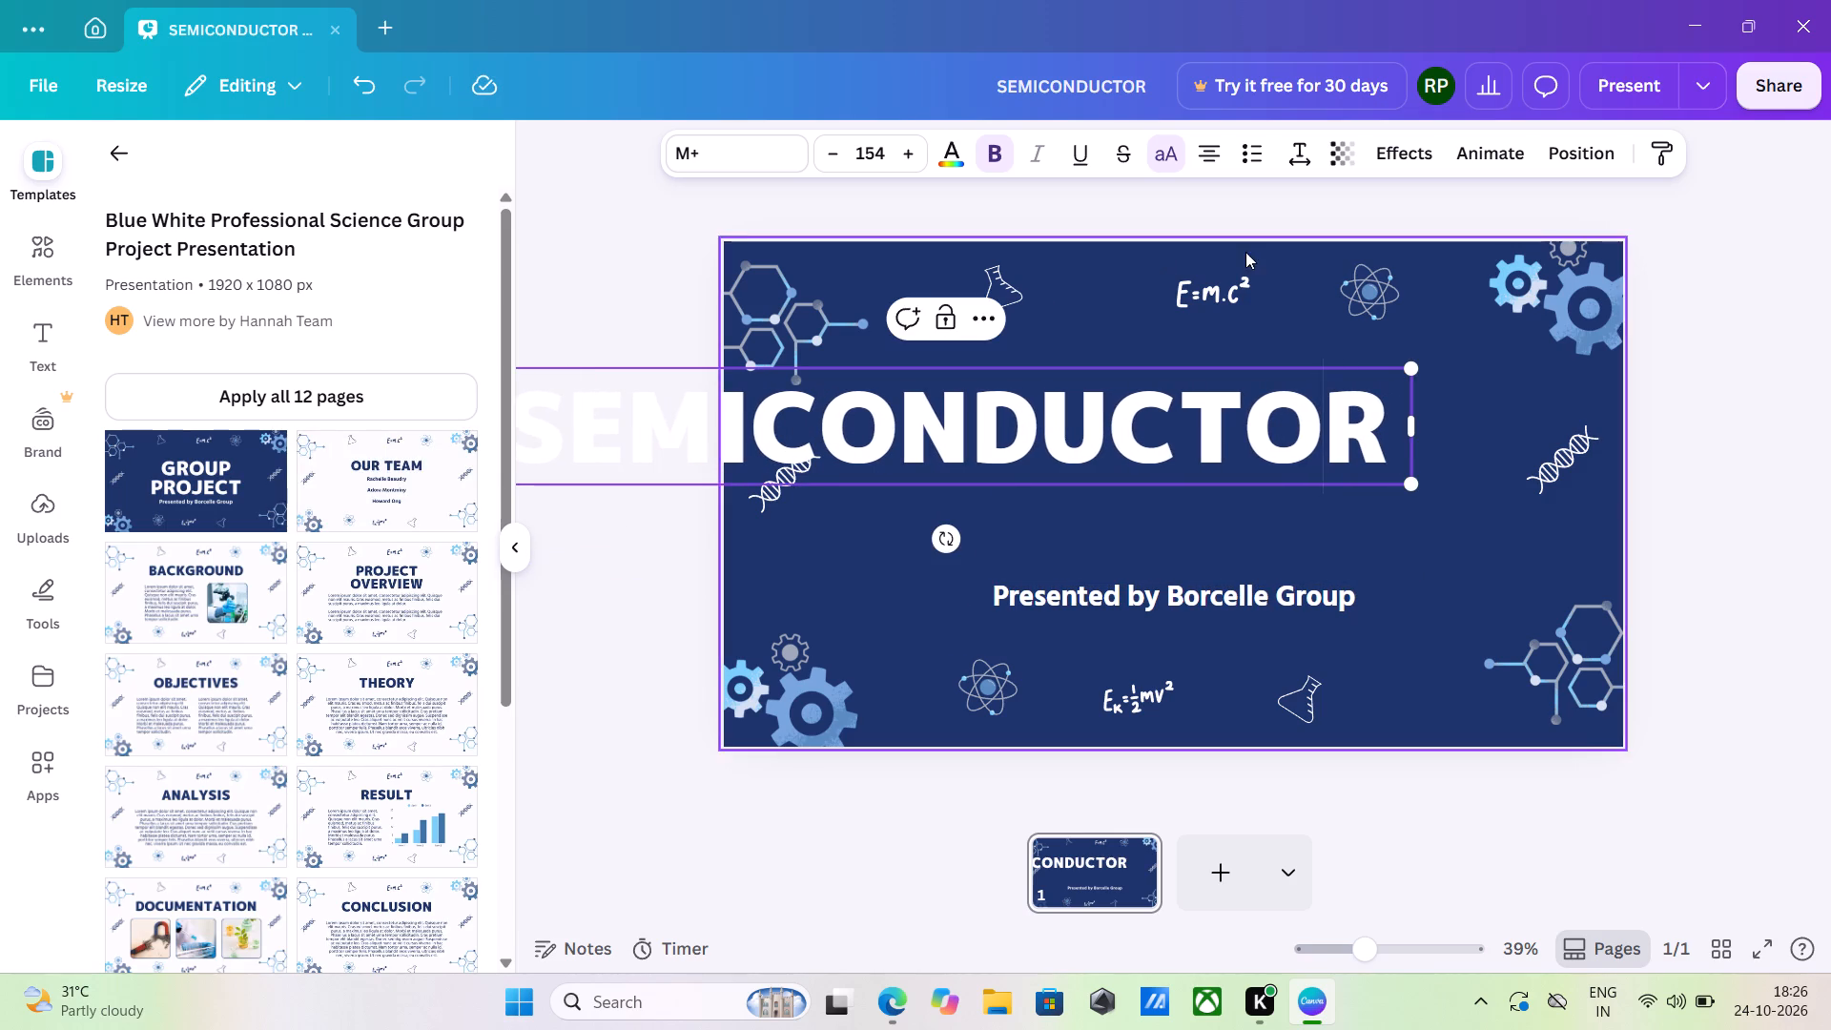
Scale the SEMICONDUCTOR title down to a font size of about 104.
left_click(1407, 358)
left_click_drag(1407, 358, 1395, 363)
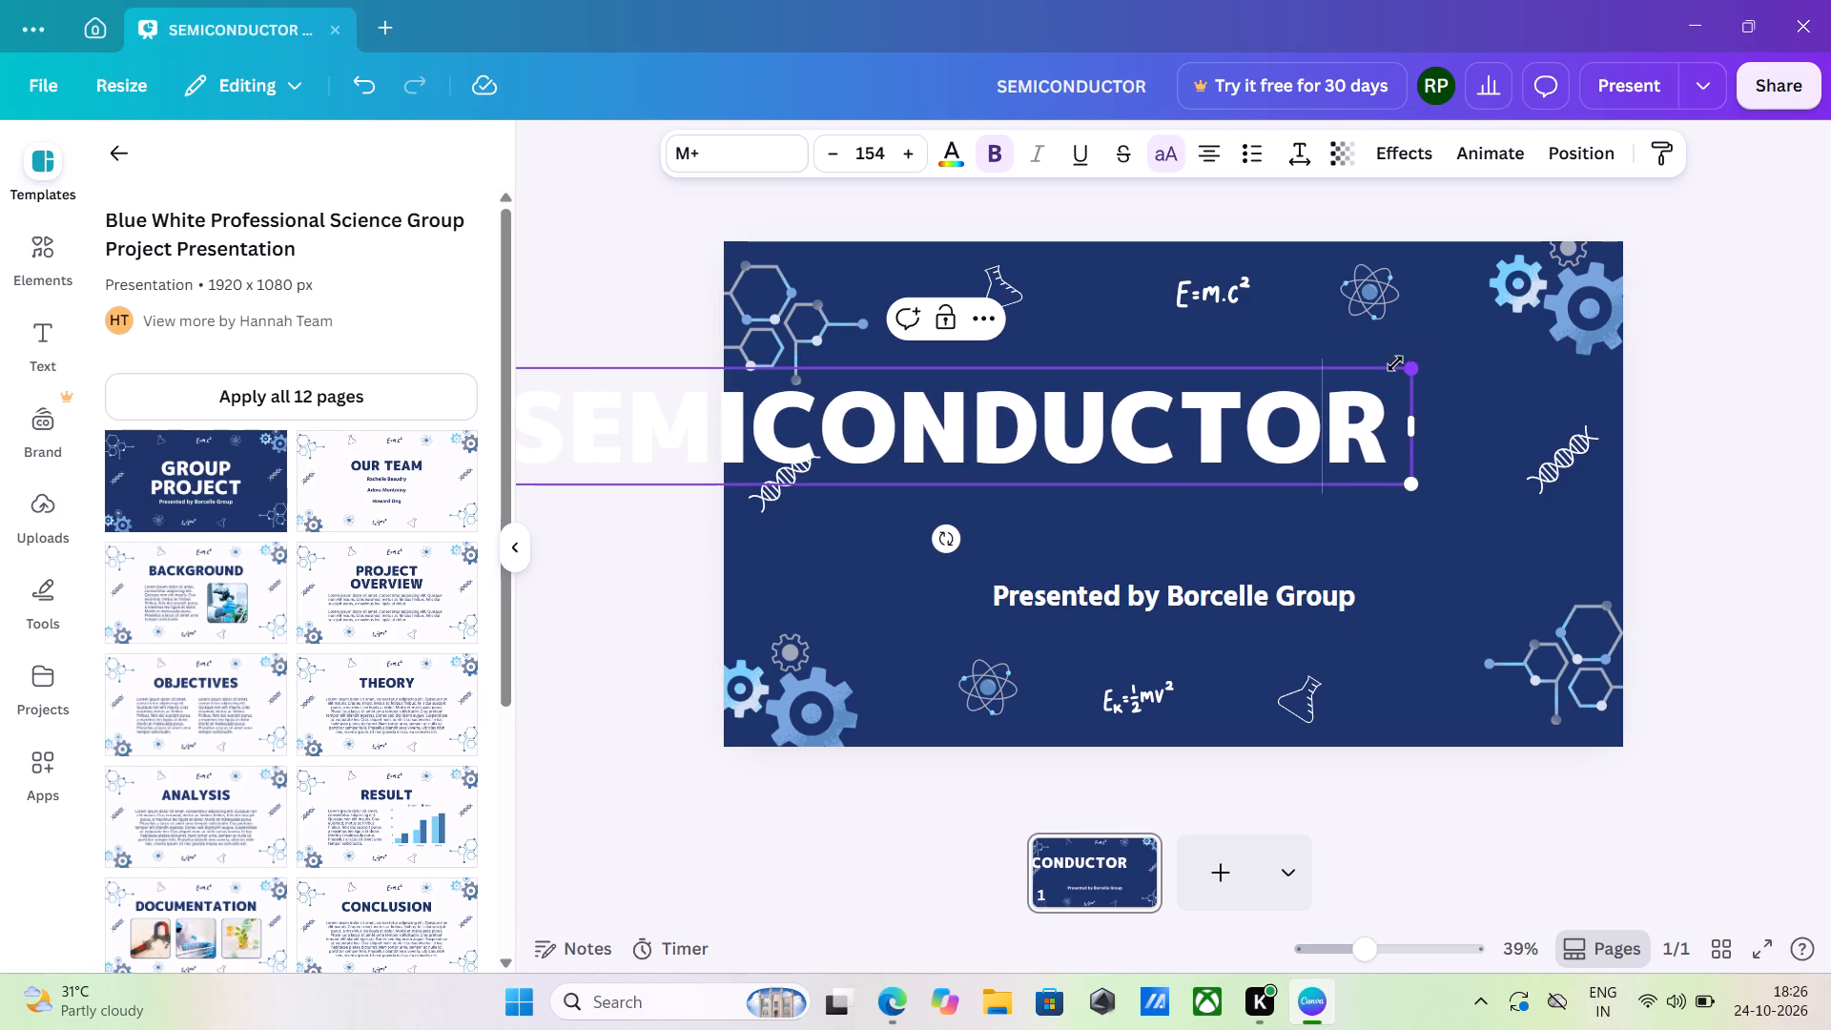
left_click_drag(1395, 363, 1107, 409)
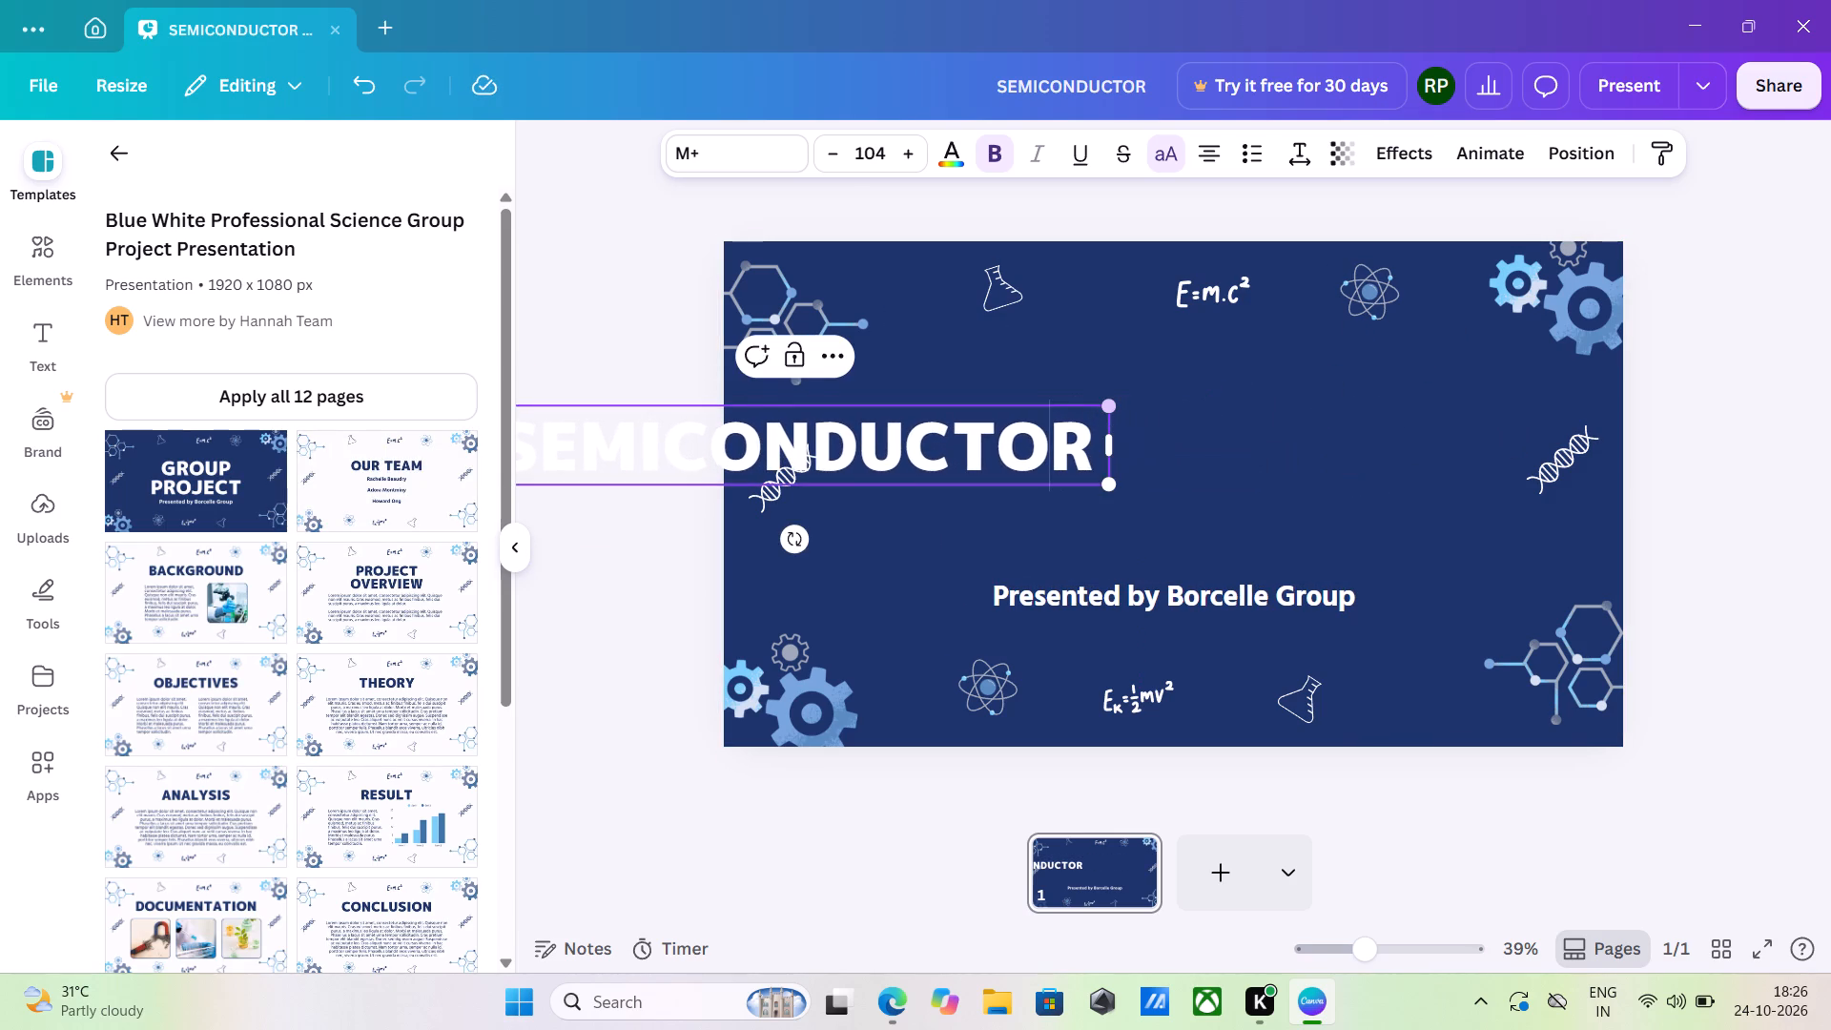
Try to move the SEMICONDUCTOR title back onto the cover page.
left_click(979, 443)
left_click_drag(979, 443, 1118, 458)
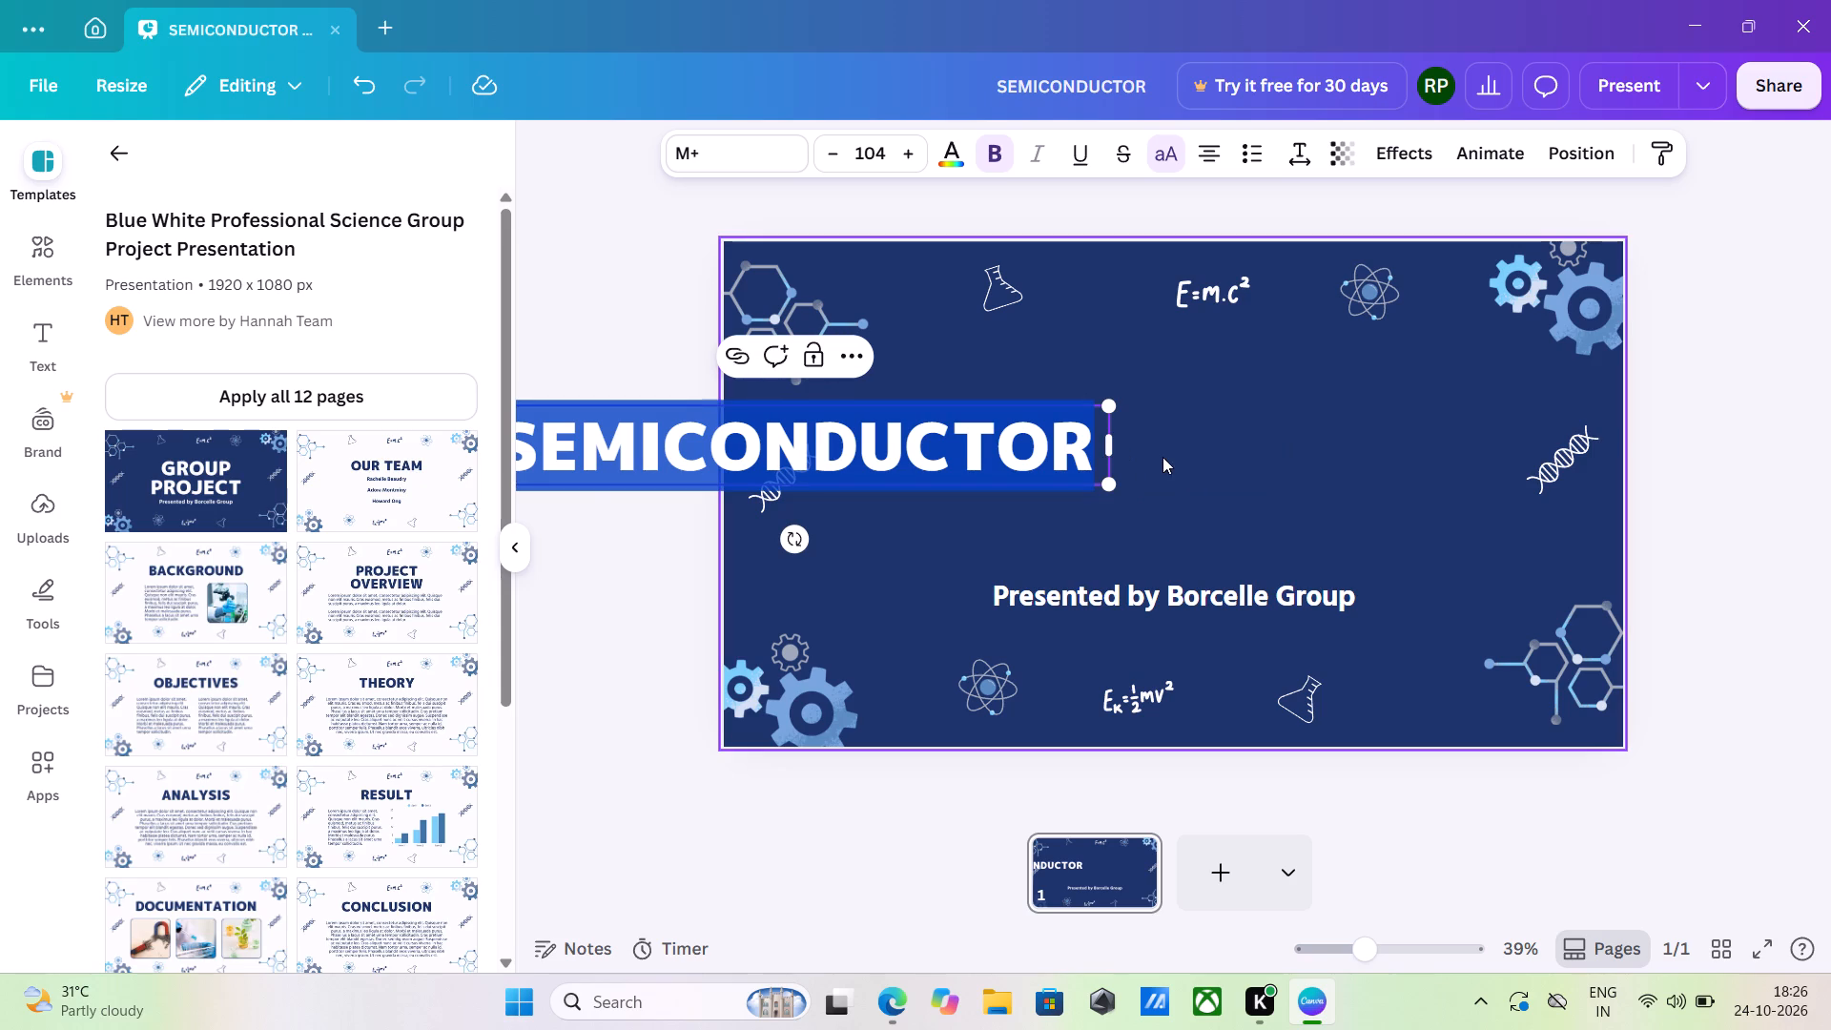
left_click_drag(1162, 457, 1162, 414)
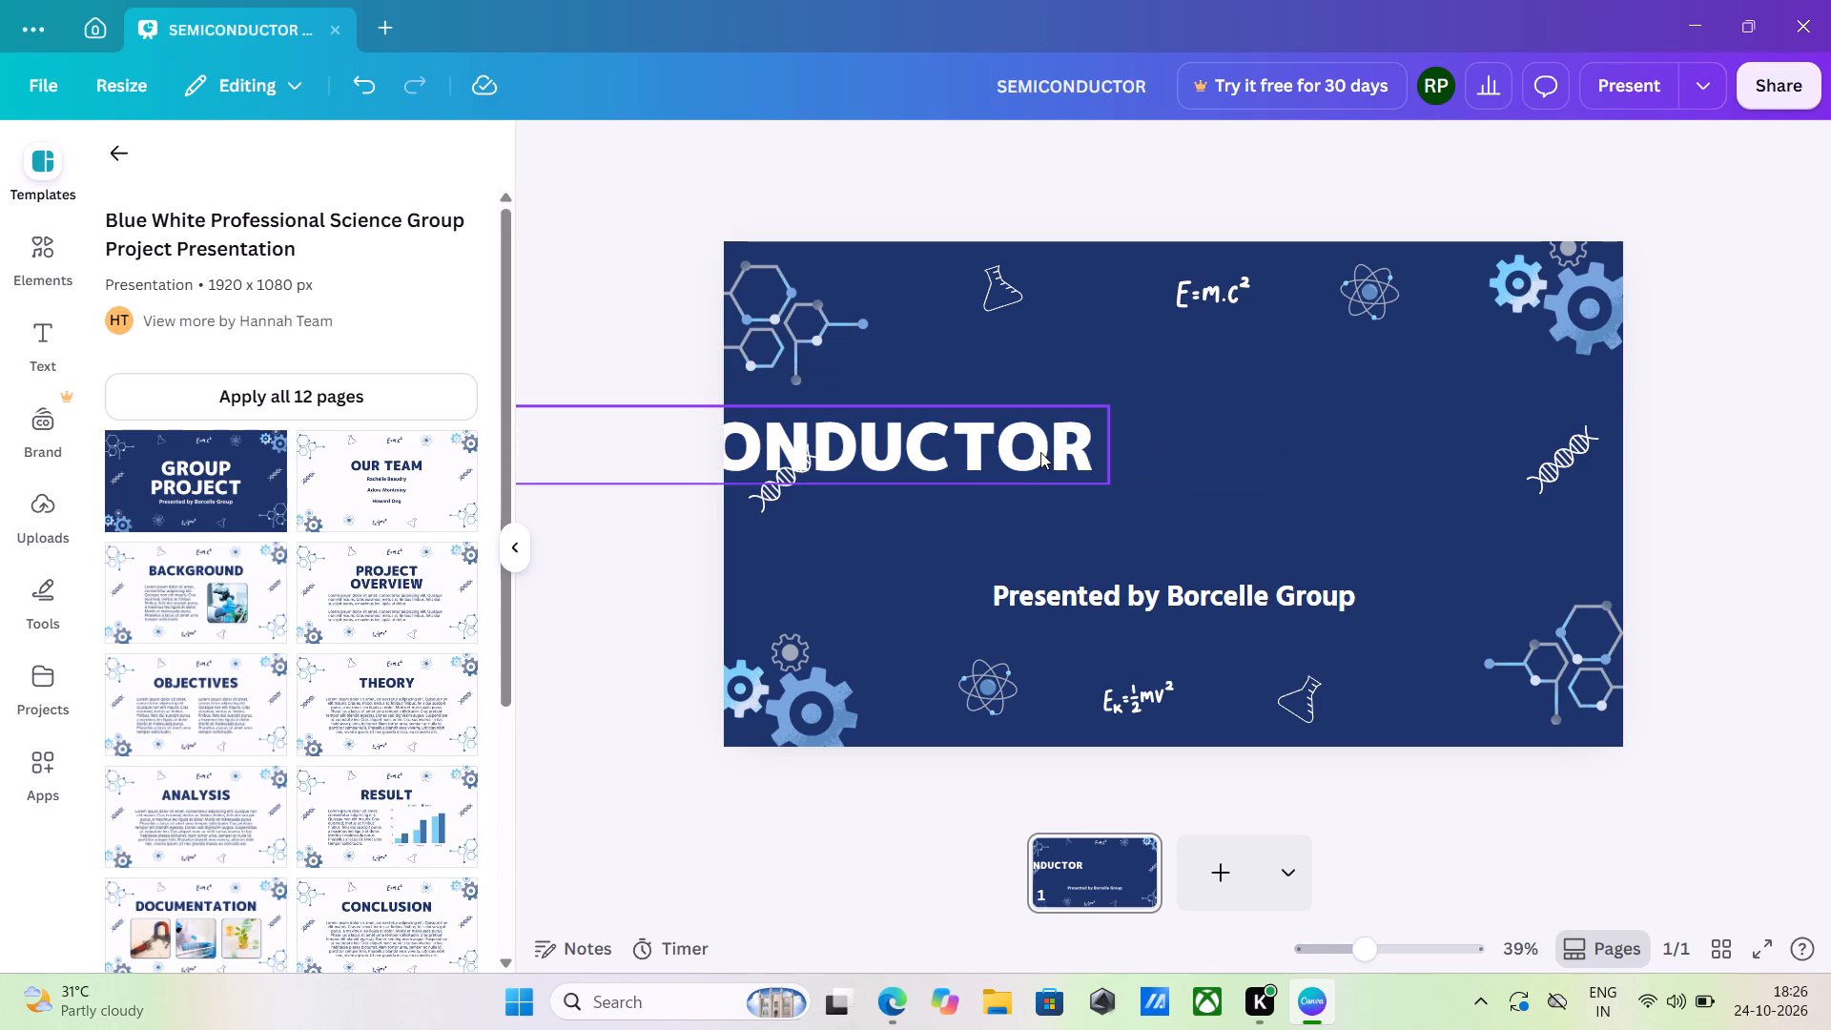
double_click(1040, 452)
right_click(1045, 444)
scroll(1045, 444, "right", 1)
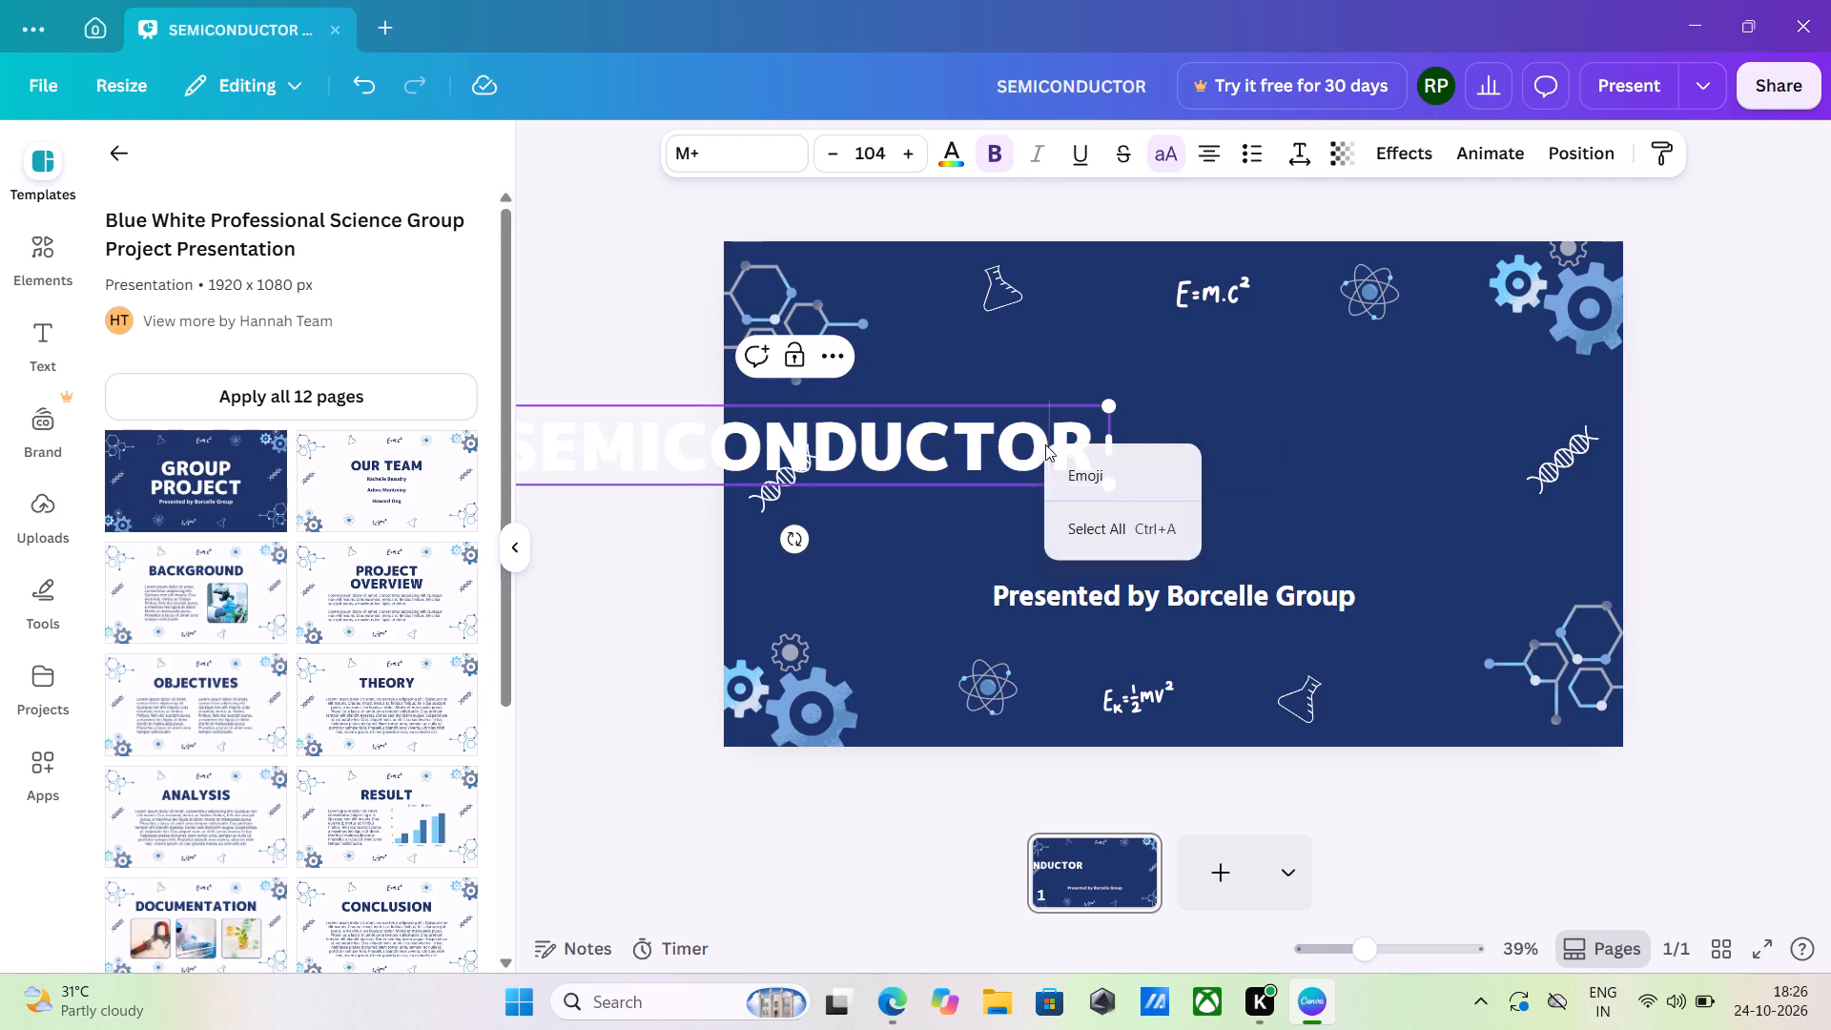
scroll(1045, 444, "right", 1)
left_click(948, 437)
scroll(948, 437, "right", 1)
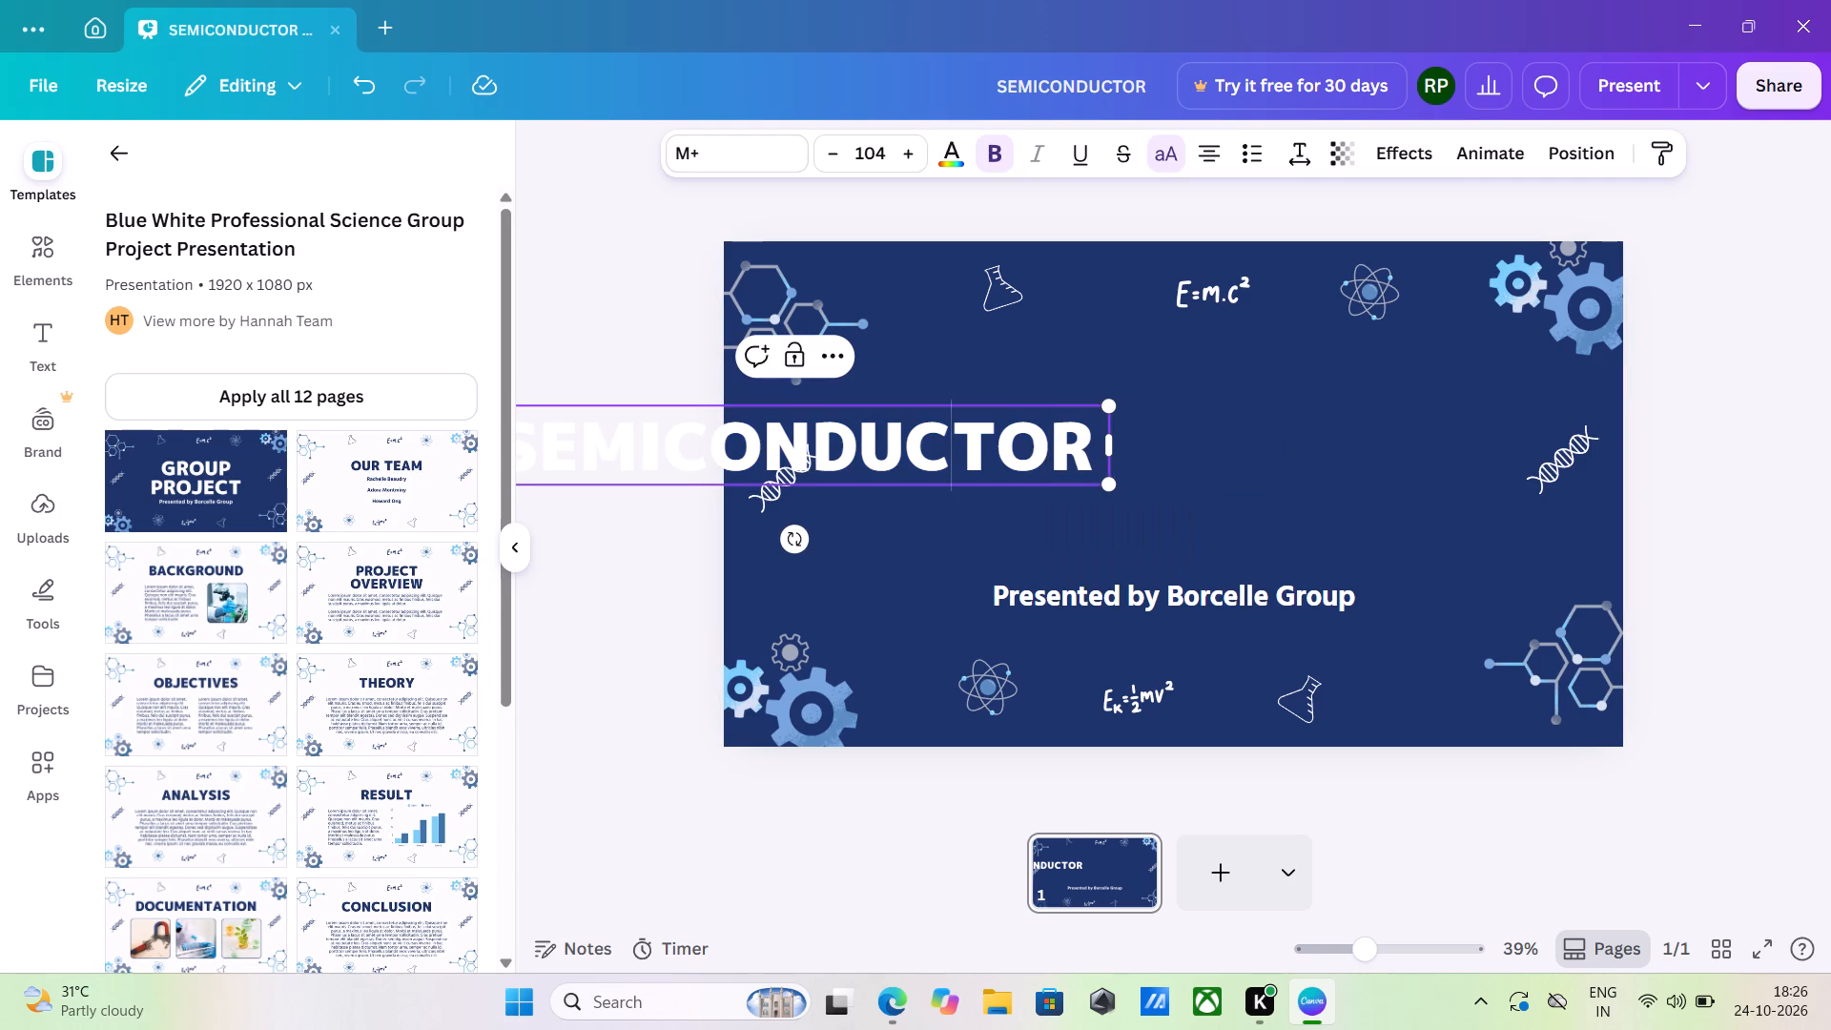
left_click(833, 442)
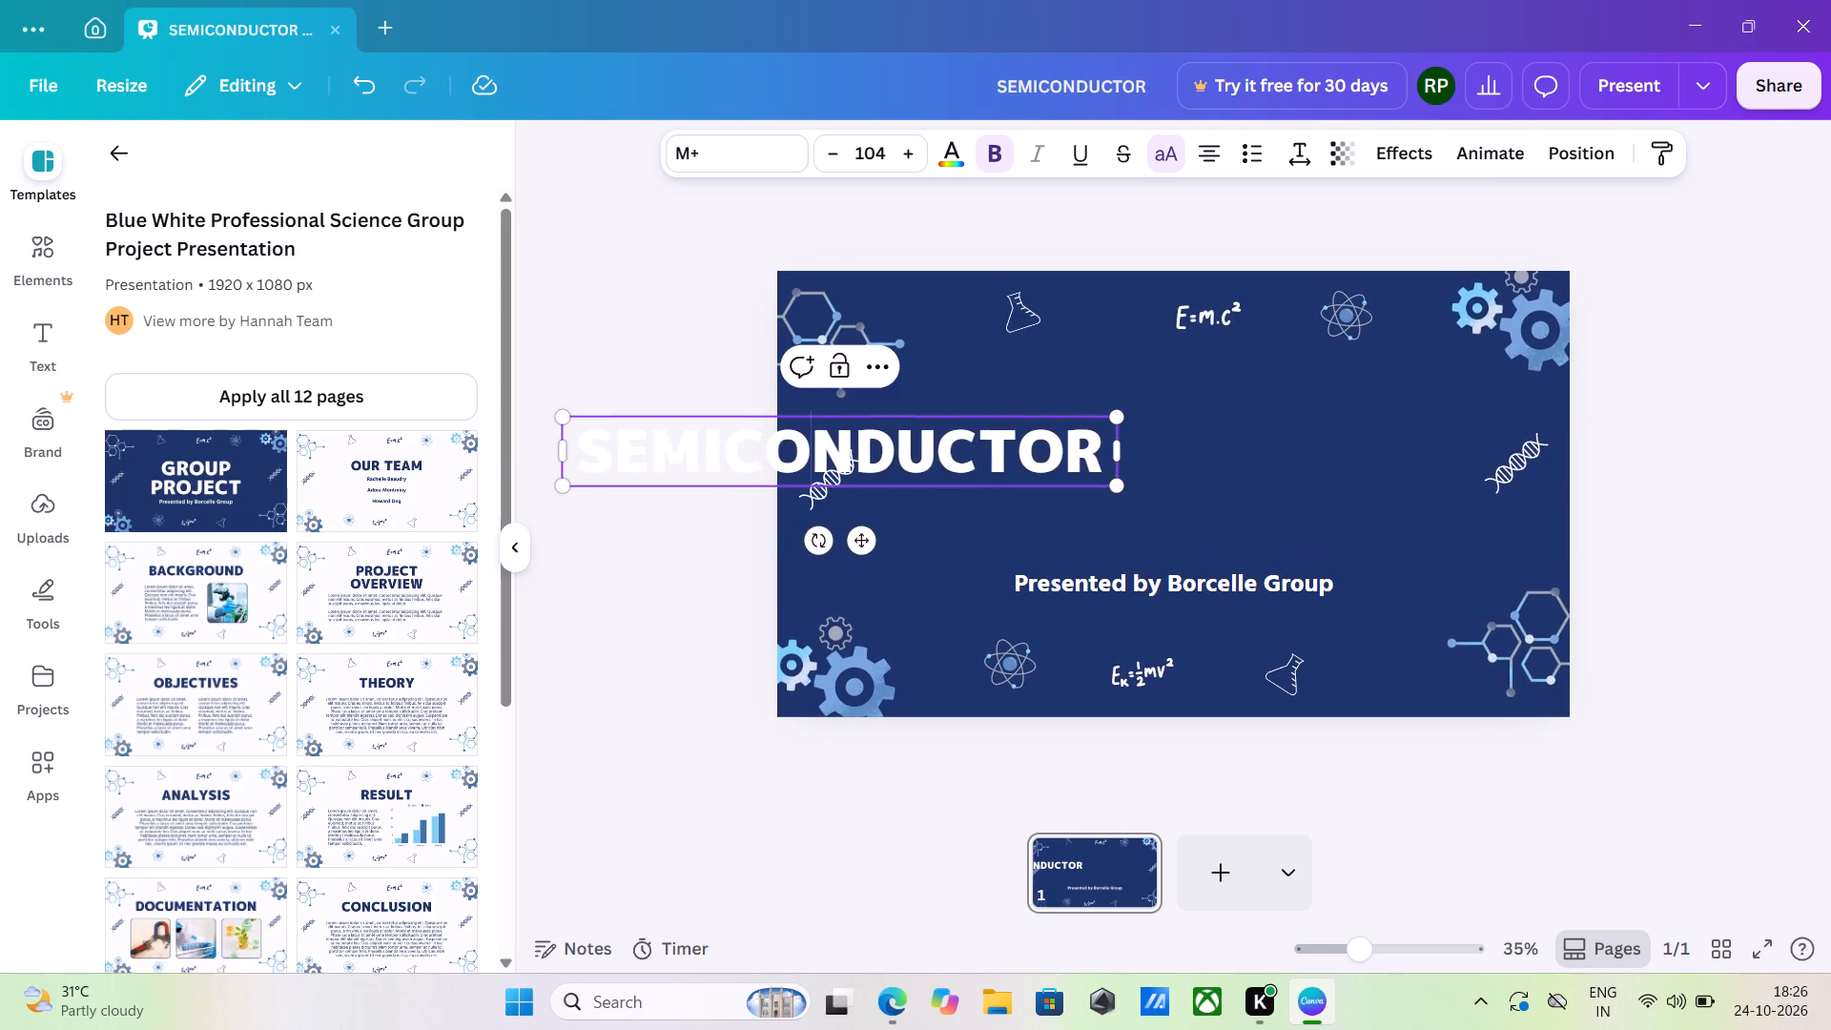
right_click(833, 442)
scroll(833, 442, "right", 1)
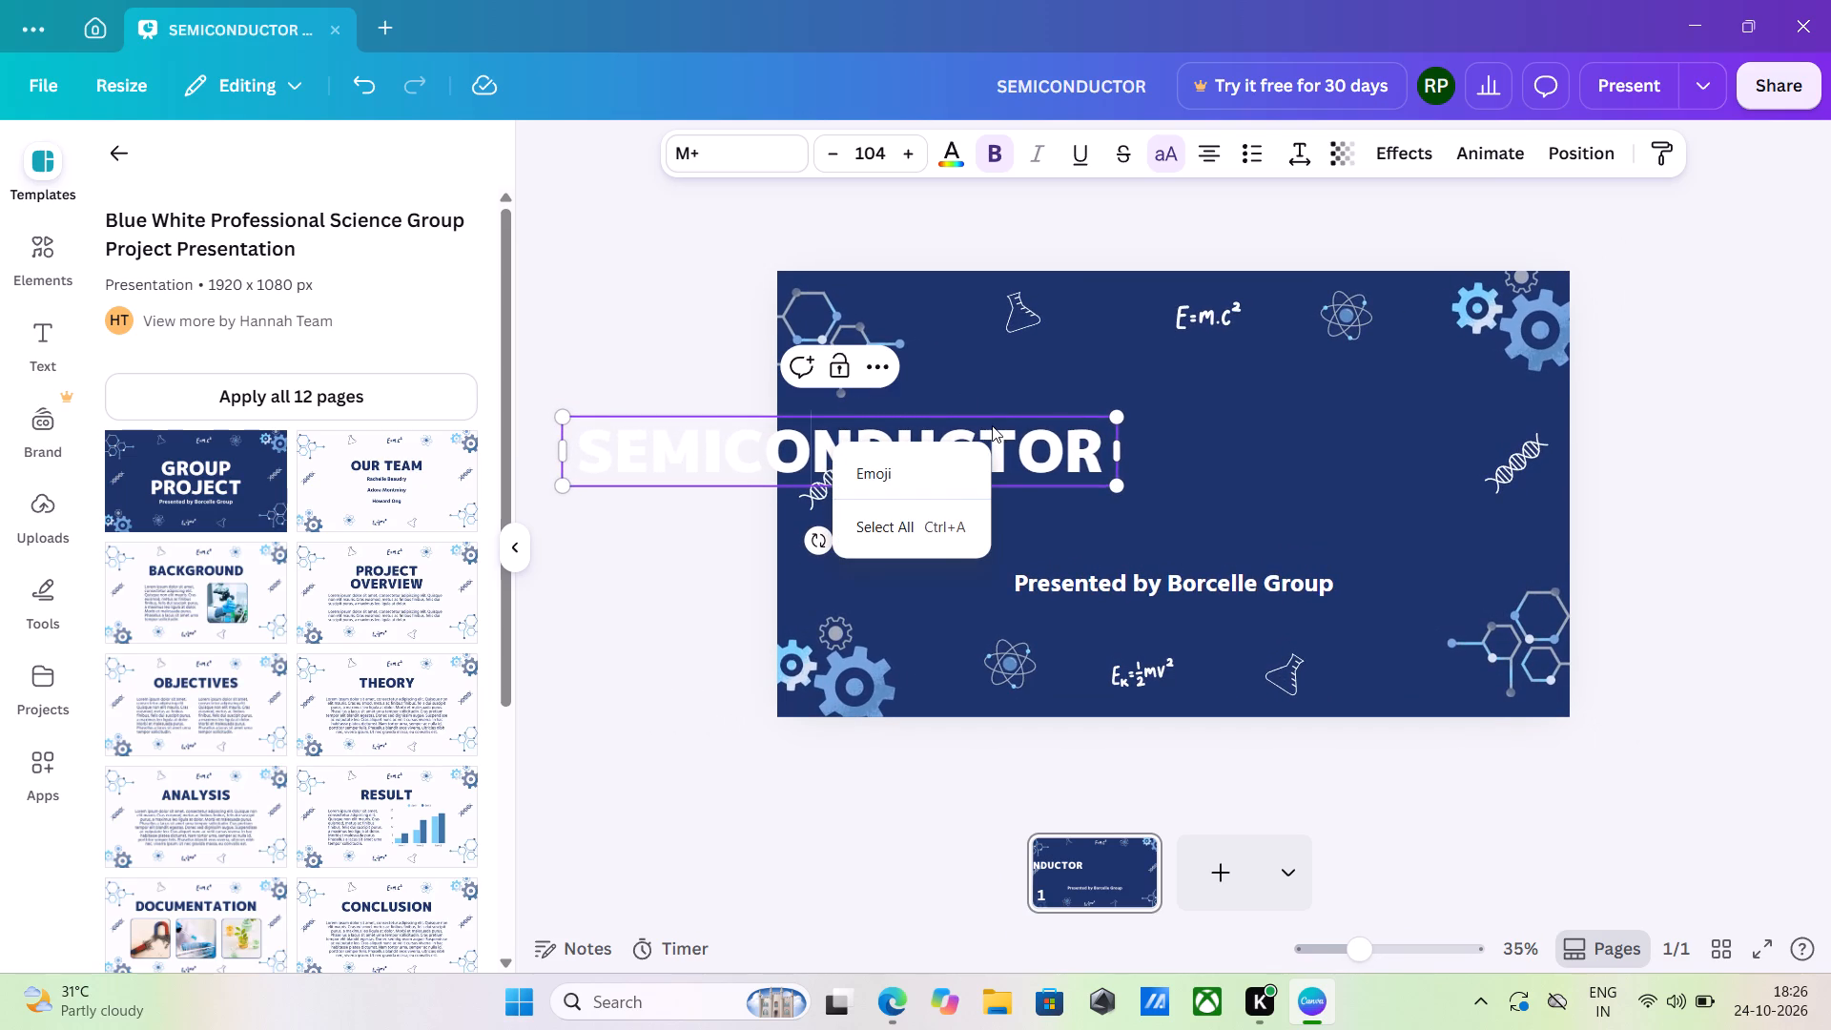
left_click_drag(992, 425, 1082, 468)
Move the Presented by Borcelle Group subtitle slightly up on the cover page.
left_click_drag(1117, 573, 1101, 538)
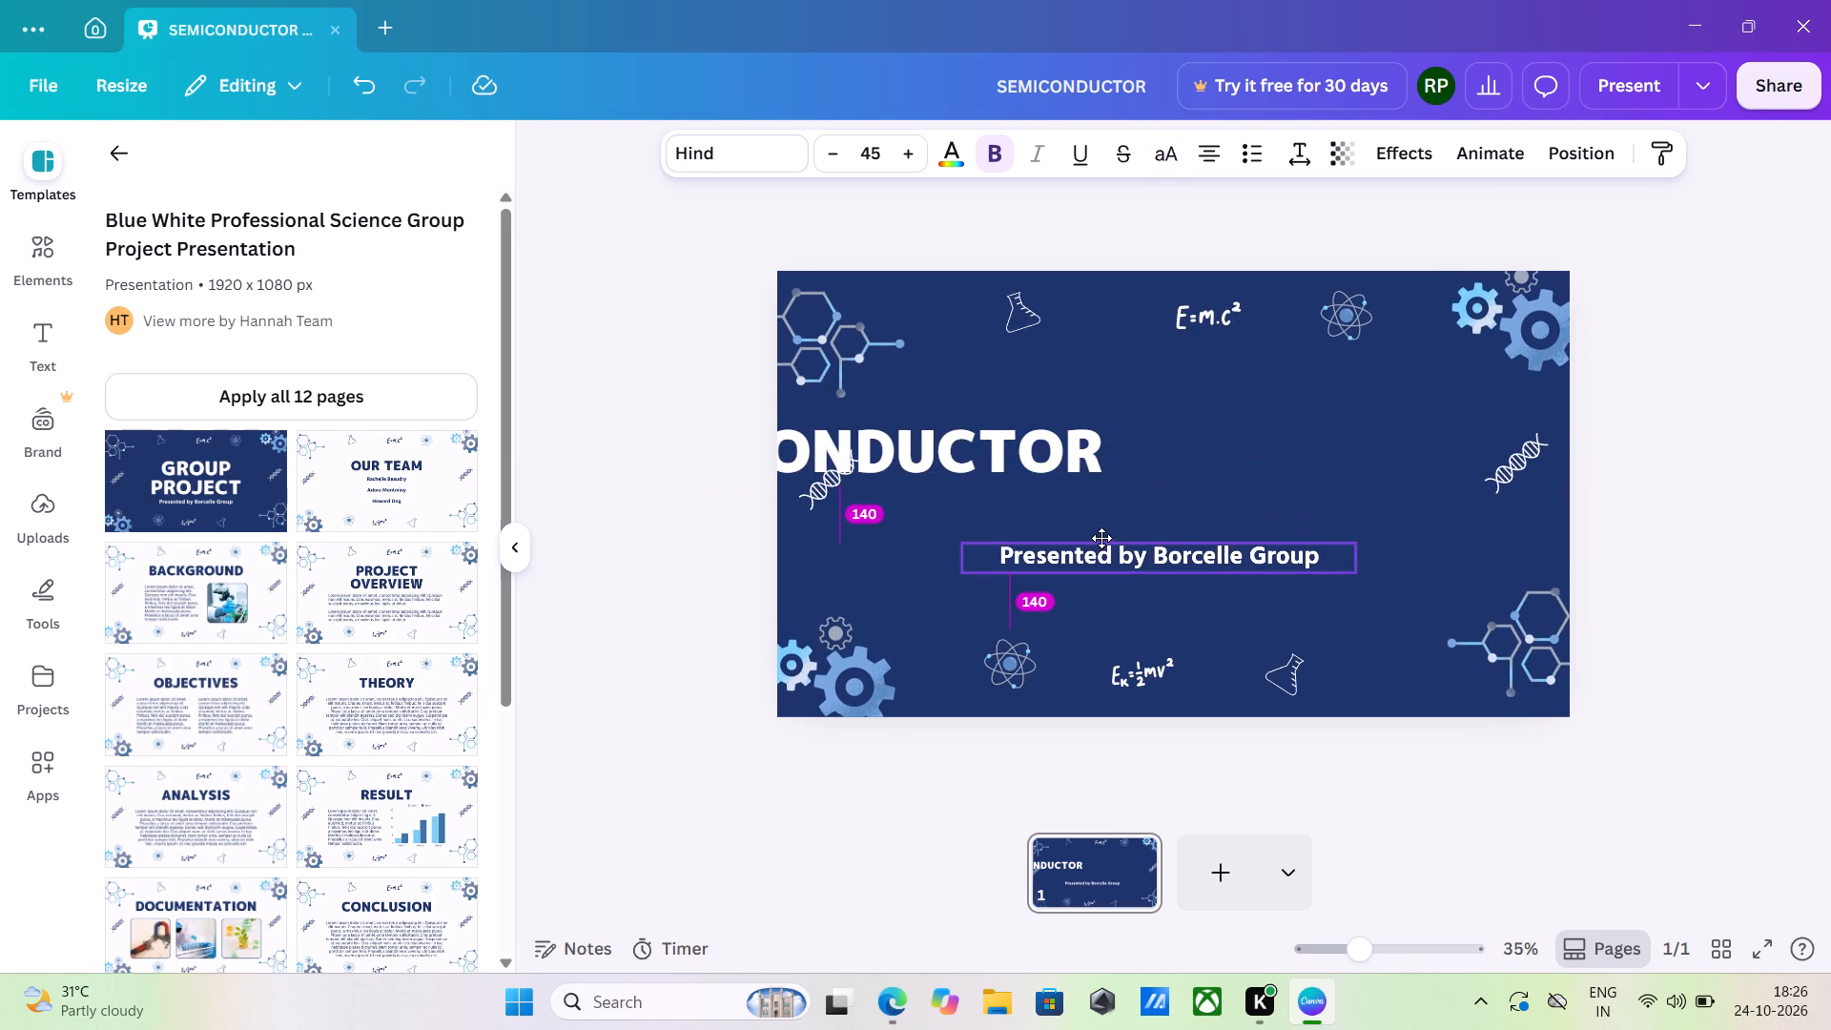
left_click_drag(1101, 538, 1095, 533)
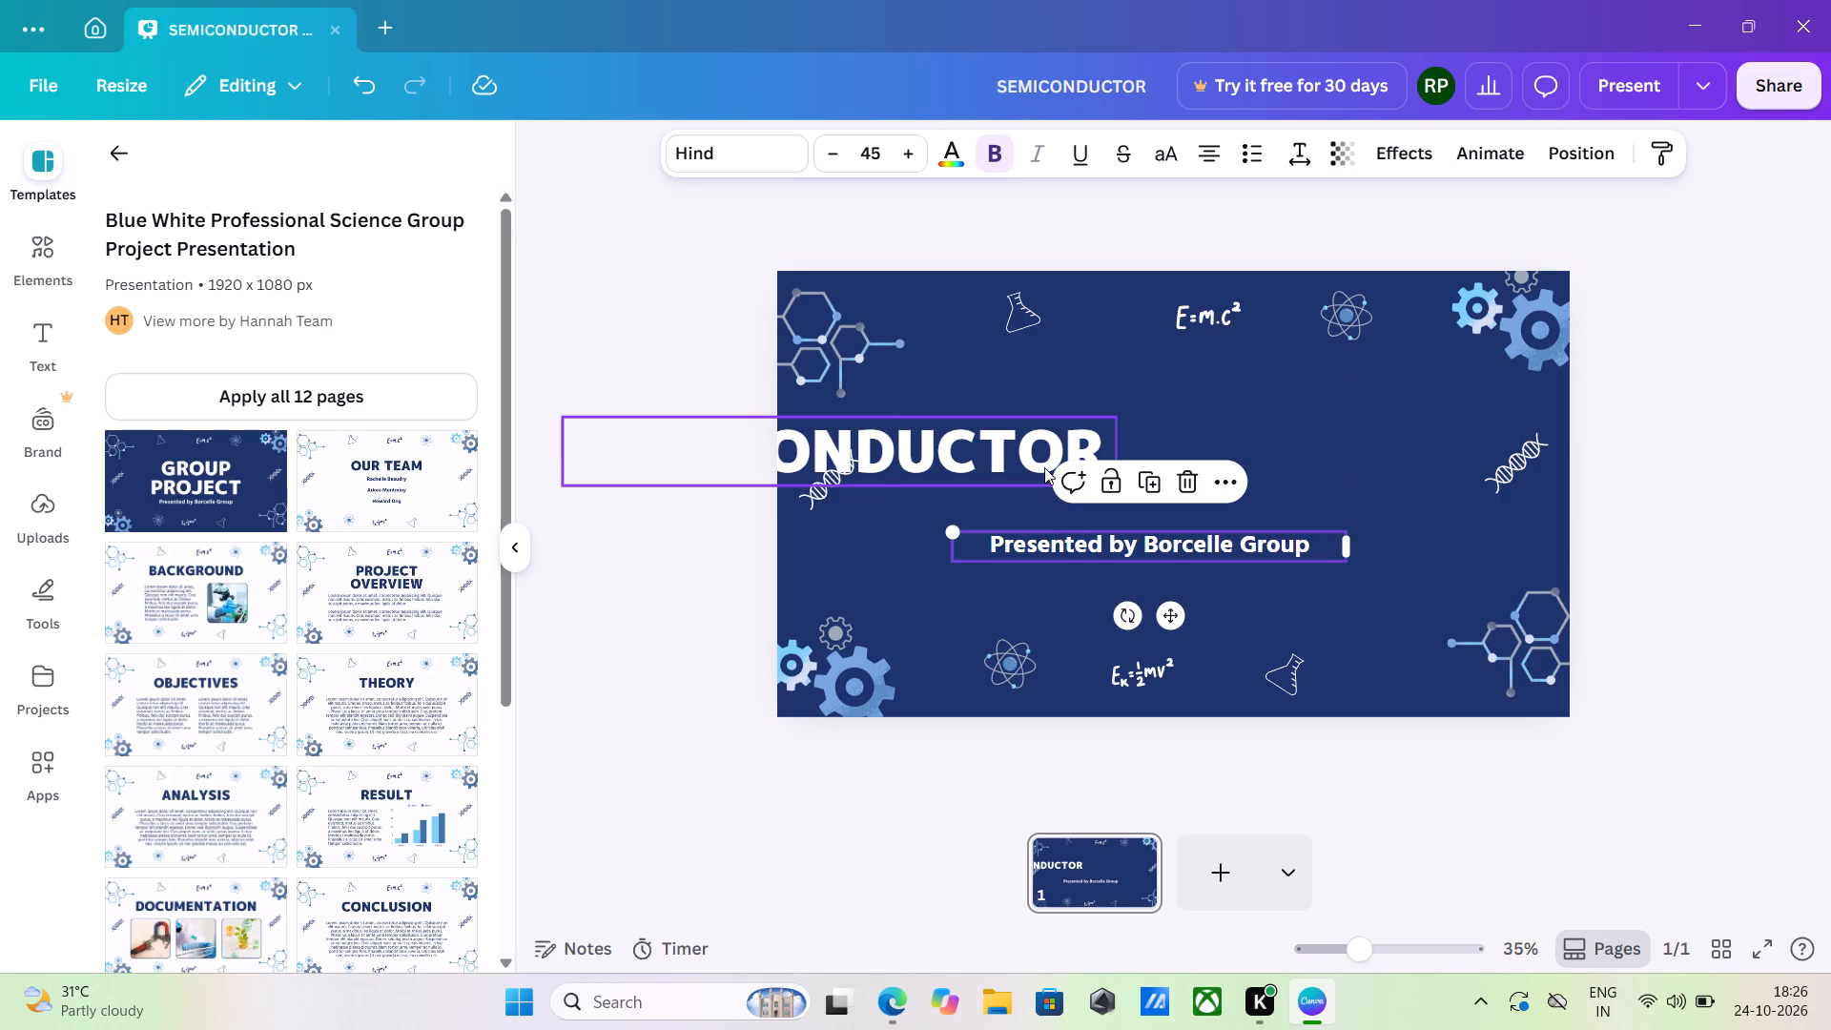
Move the SEMICONDUCTOR title to the middle of the cover, just above the subtitle, and deselect it.
left_click(1044, 467)
left_click_drag(1044, 467, 1348, 496)
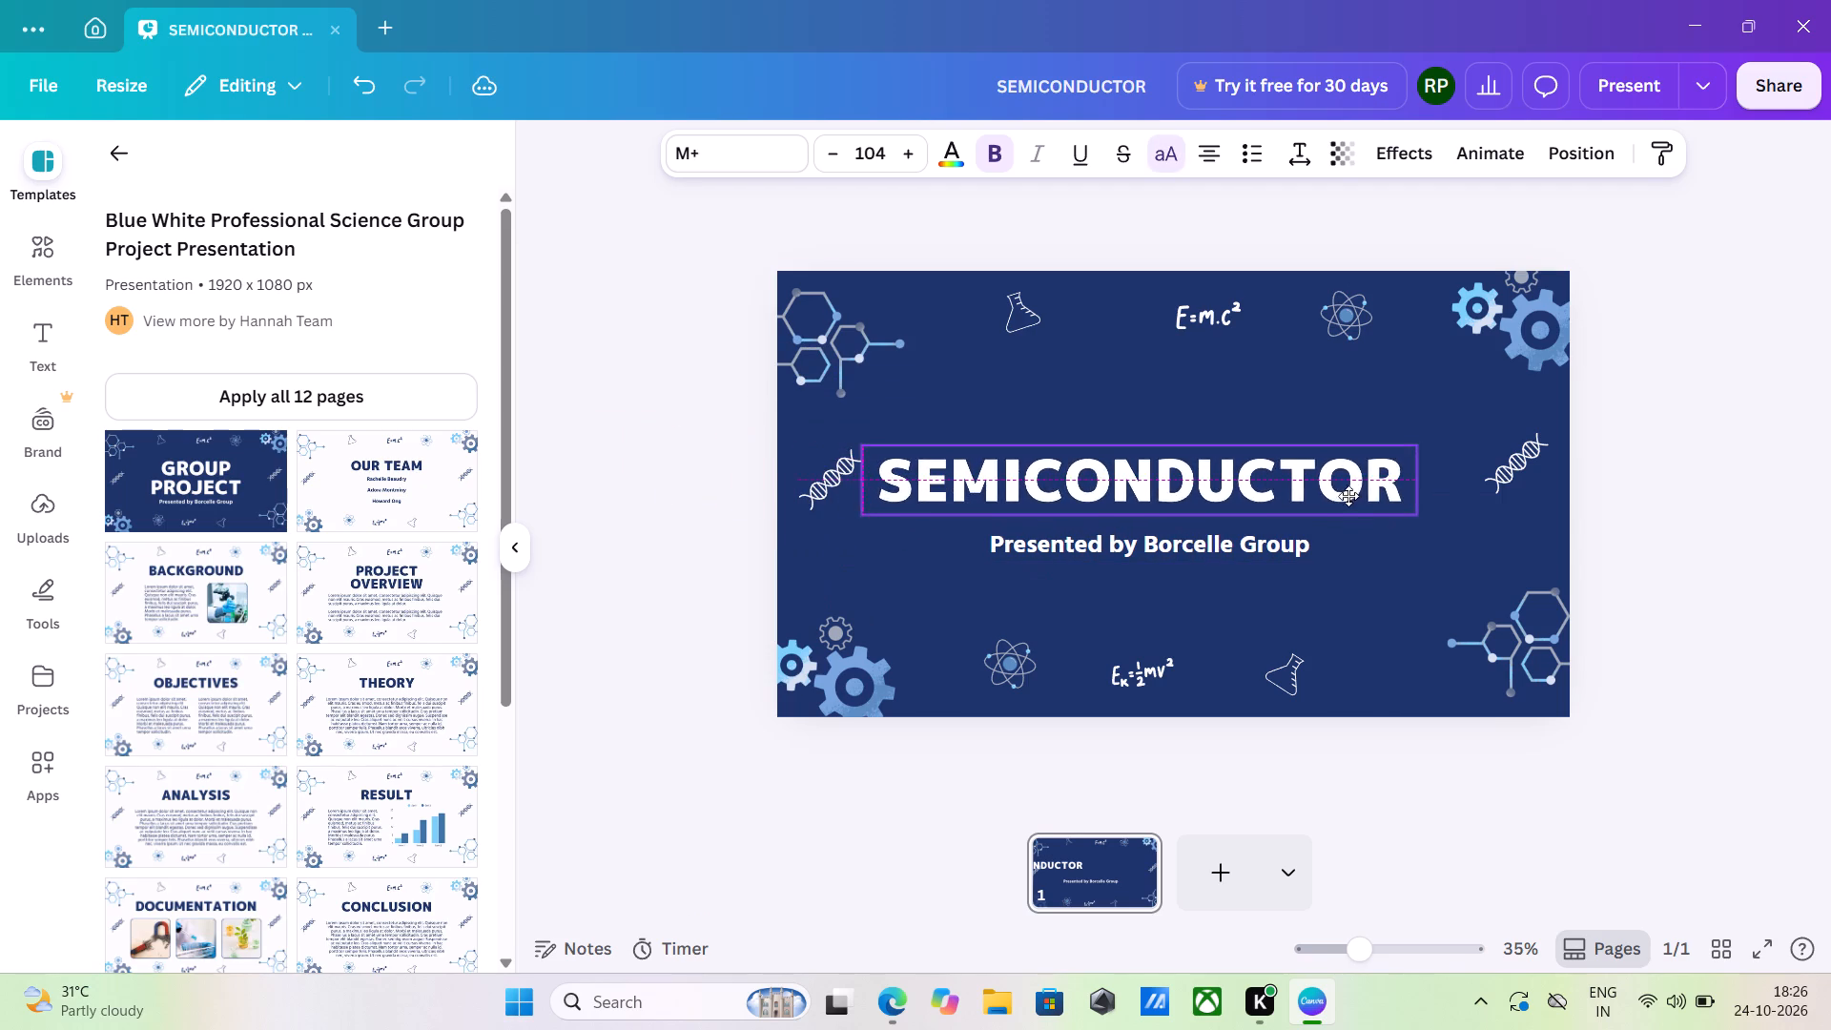
left_click_drag(1348, 496, 1368, 498)
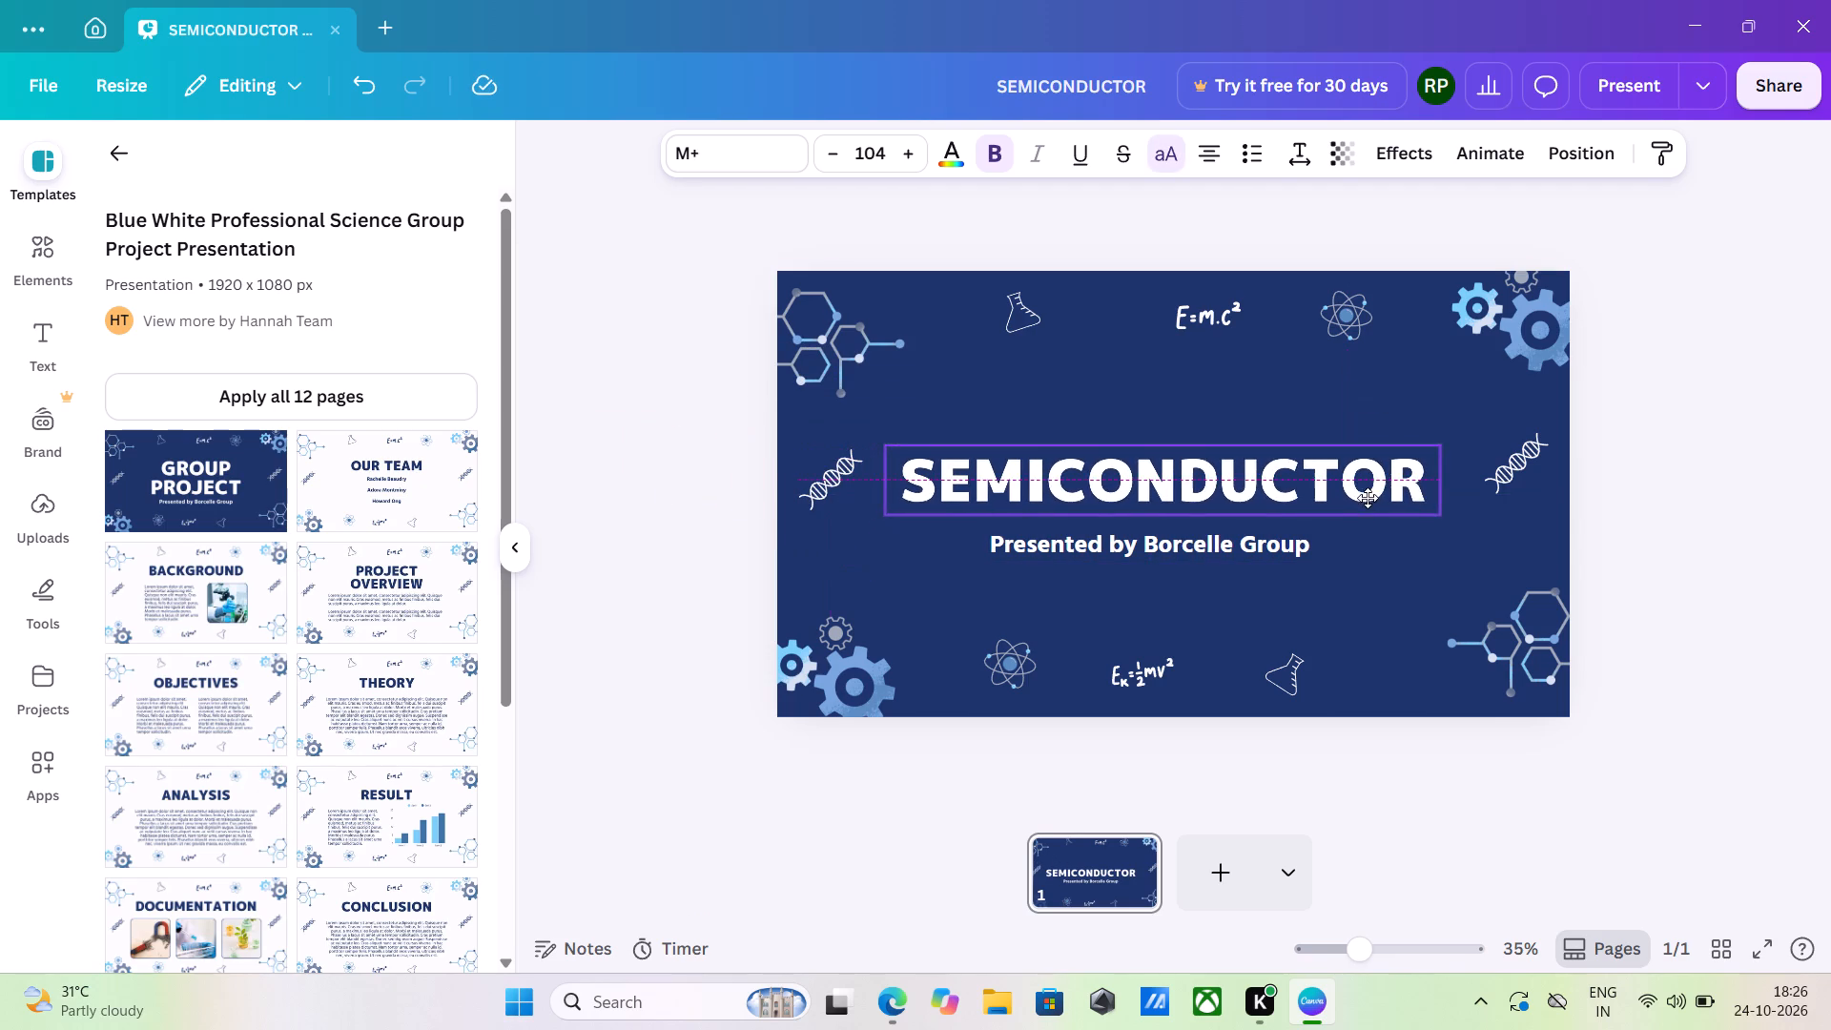
left_click_drag(1368, 498, 1367, 498)
left_click(1367, 498)
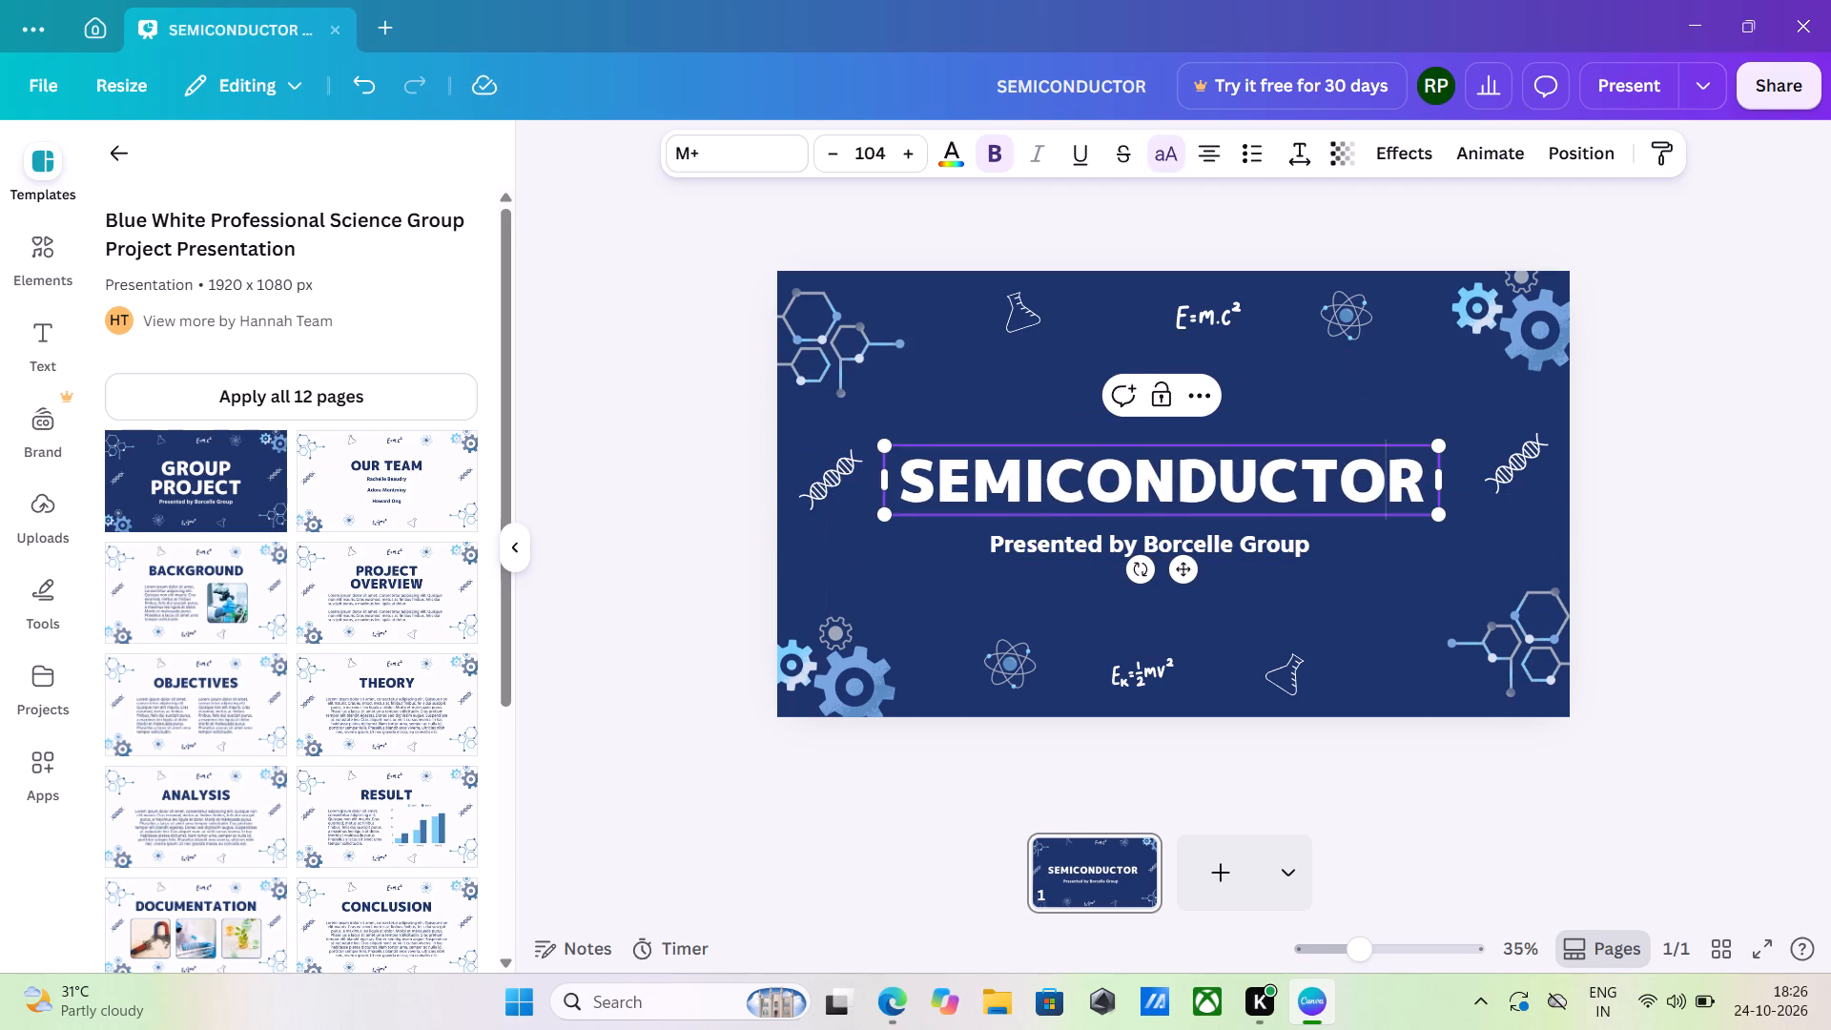
left_click(1660, 450)
left_click(858, 605)
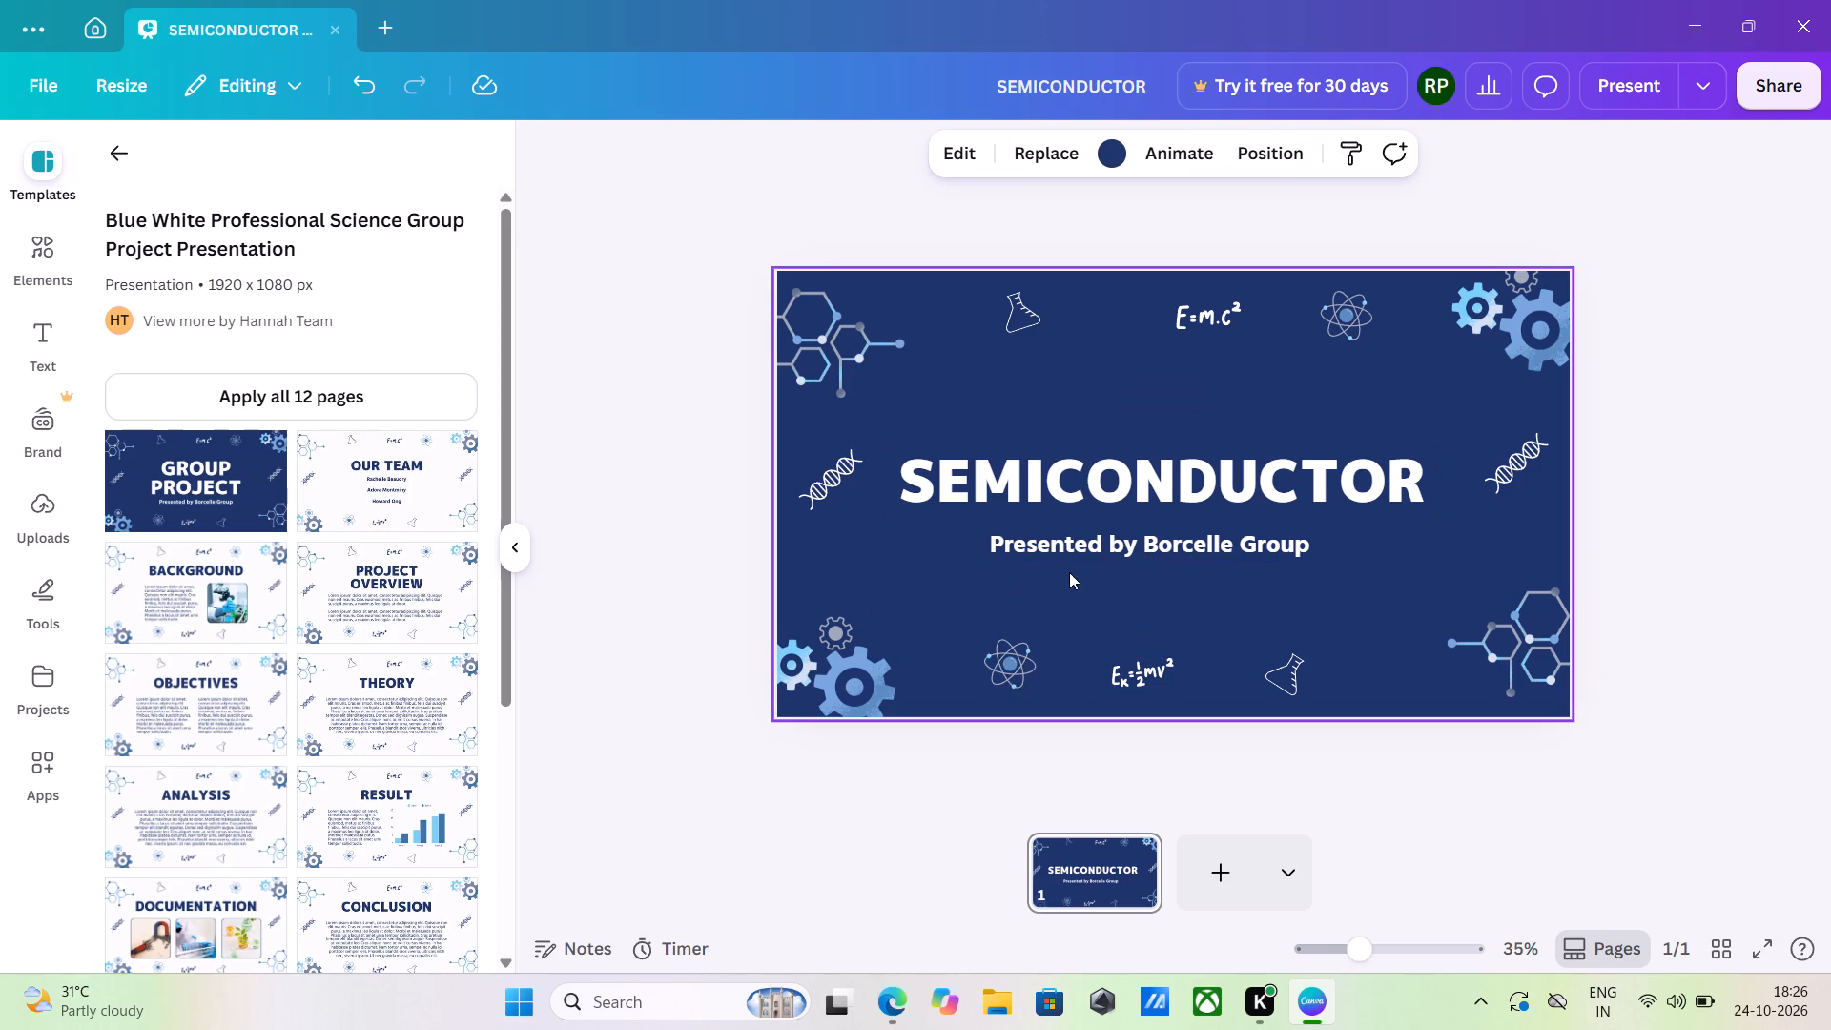
Delete Borcelle Group from the cover subtitle, keeping the words Presented by.
left_click(1330, 537)
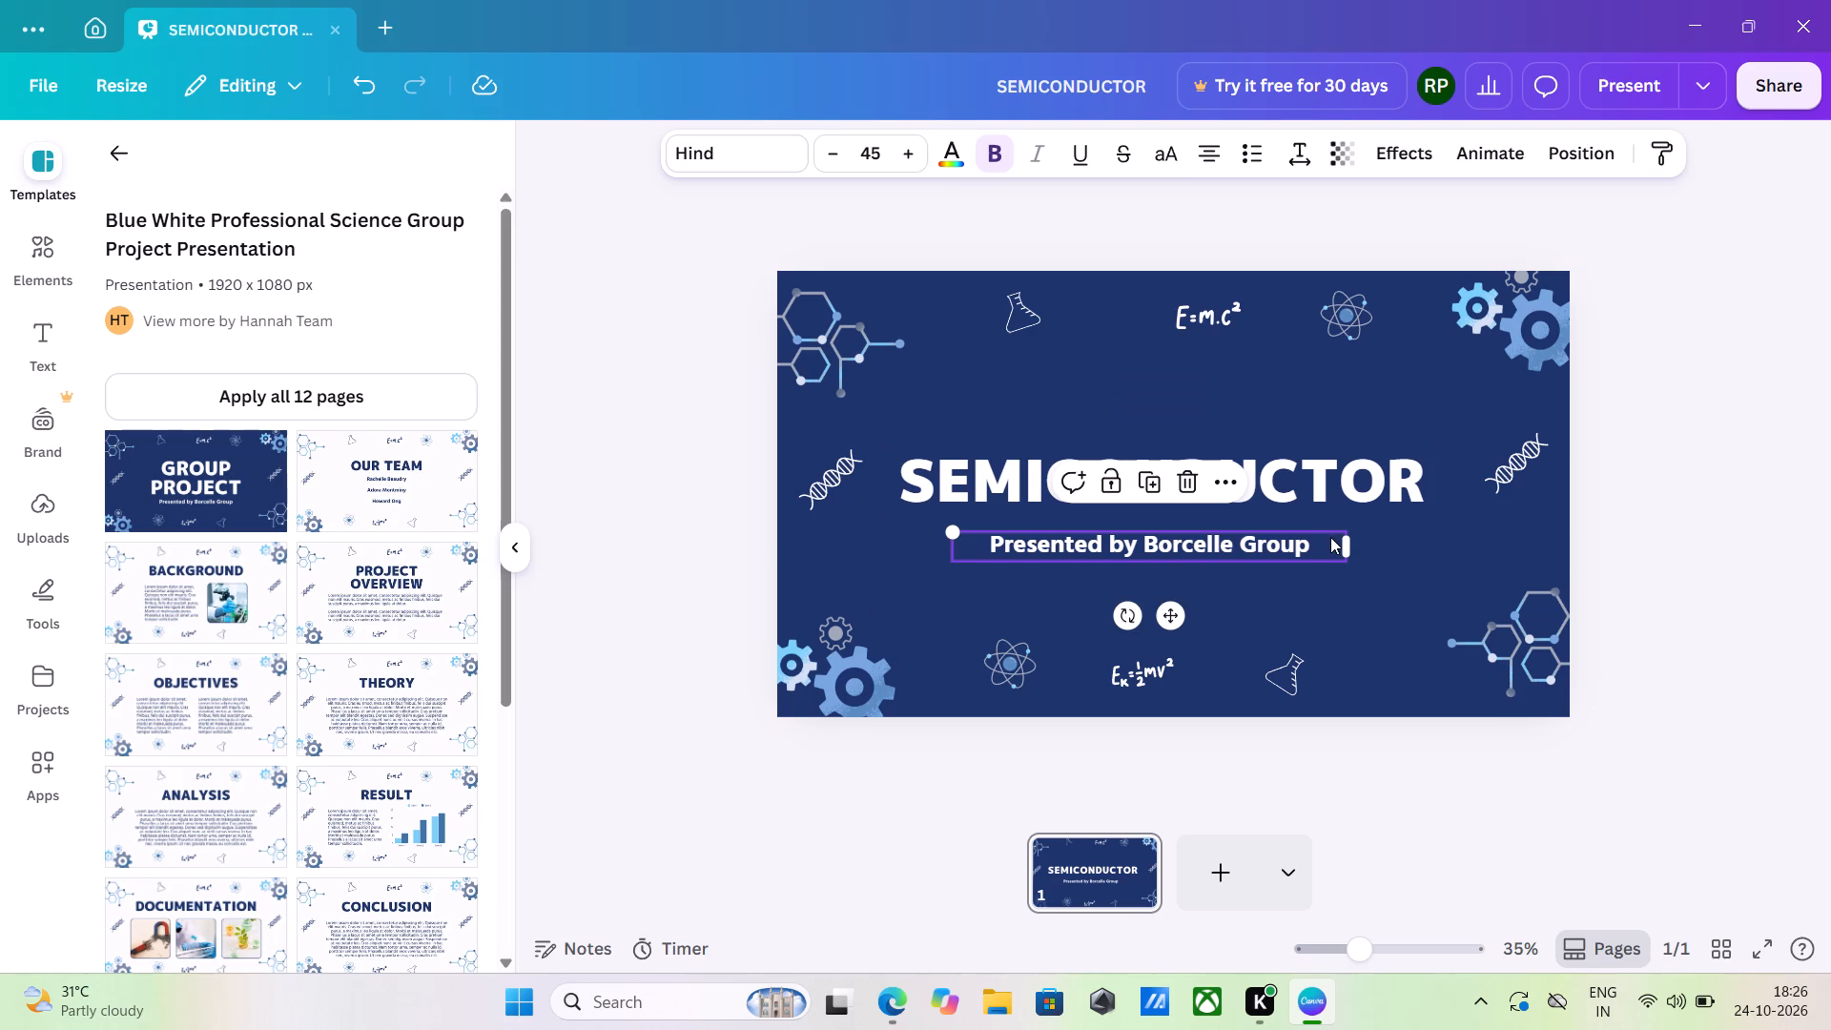
left_click(1319, 536)
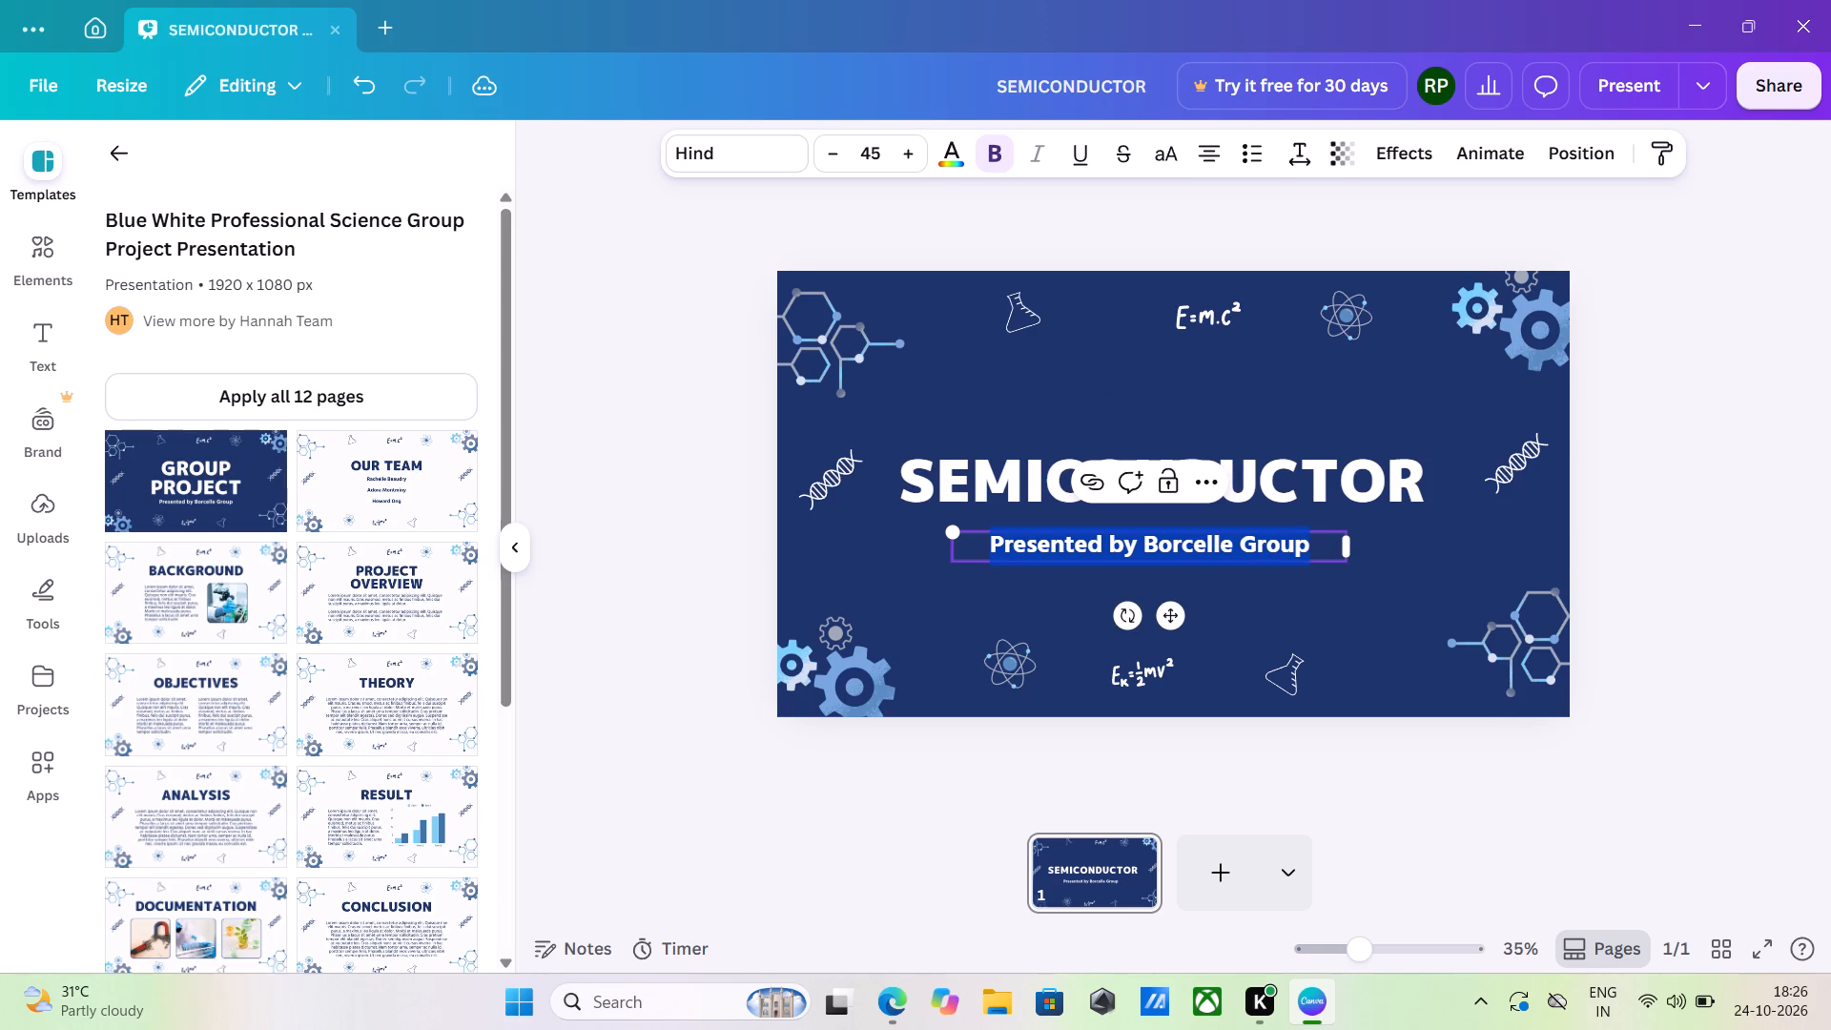
left_click(1319, 536)
left_click(1319, 536)
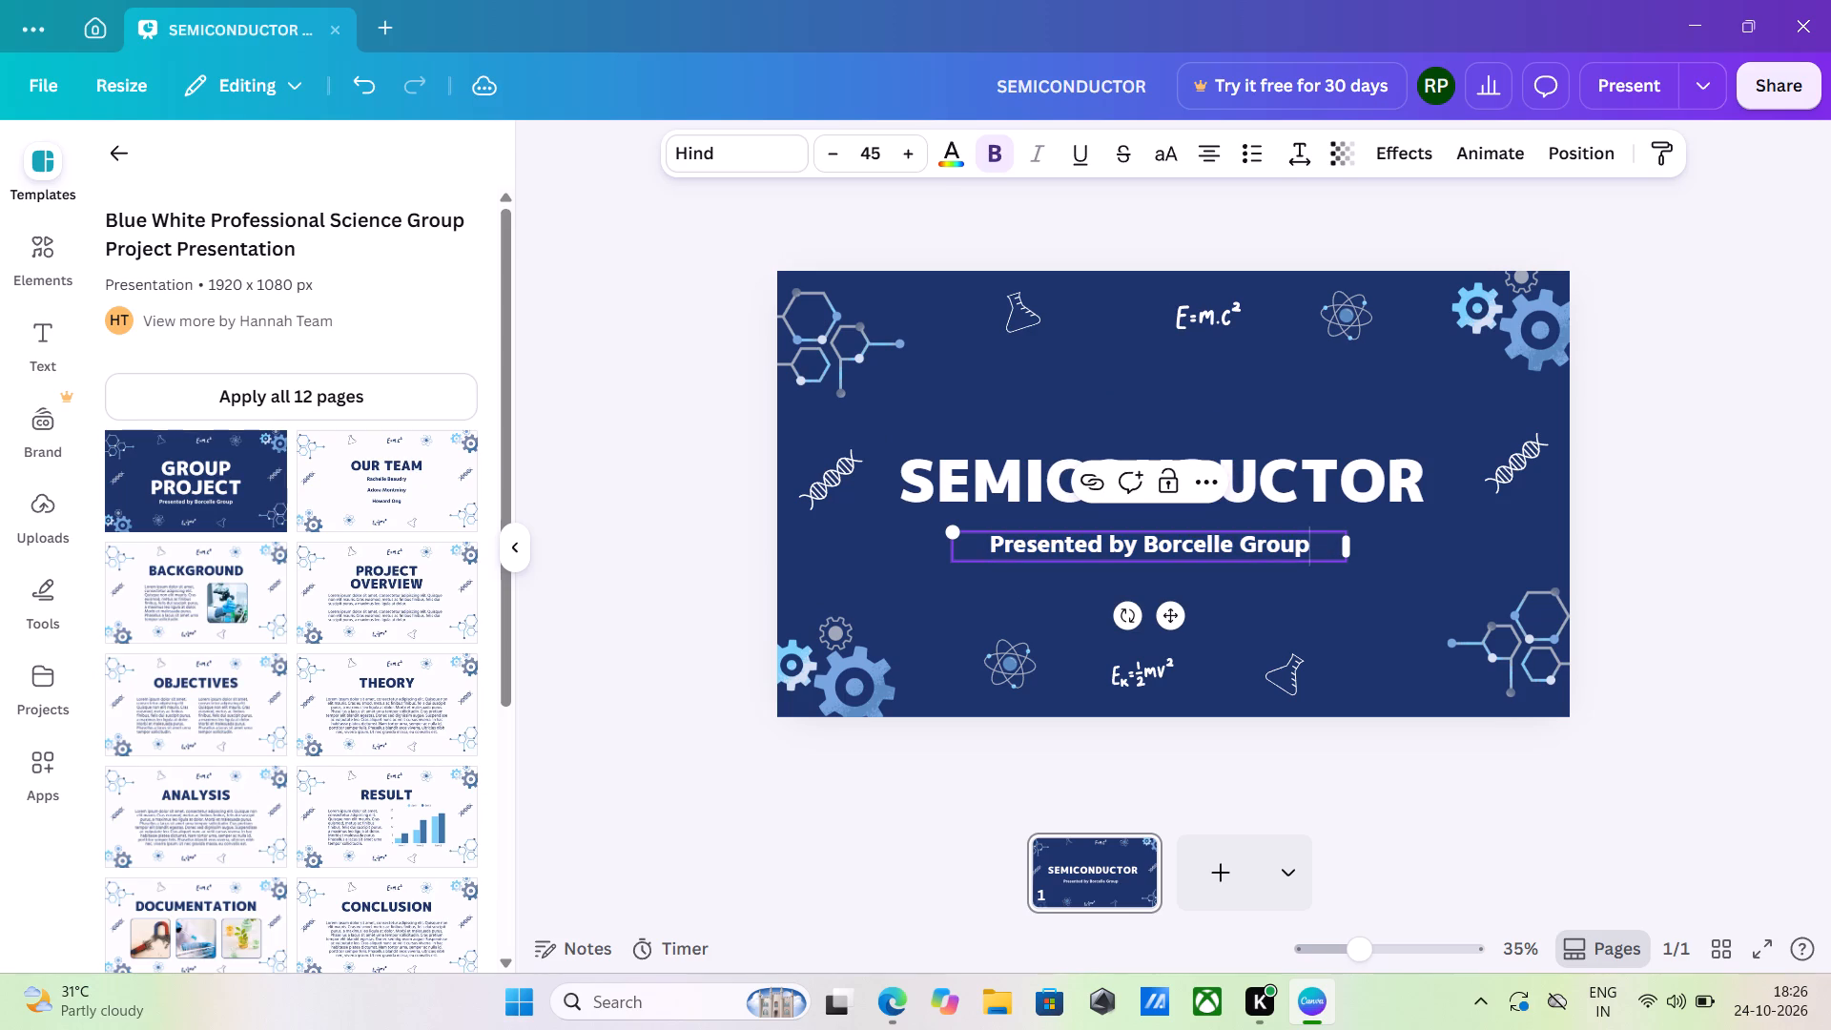
key("BackSpace")
key("BackSpace")
key("BackSpace")
key("BackSpace")
key("BackSpace")
key("BackSpace")
key("BackSpace")
key("BackSpace")
key("BackSpace")
key("BackSpace")
key("BackSpace")
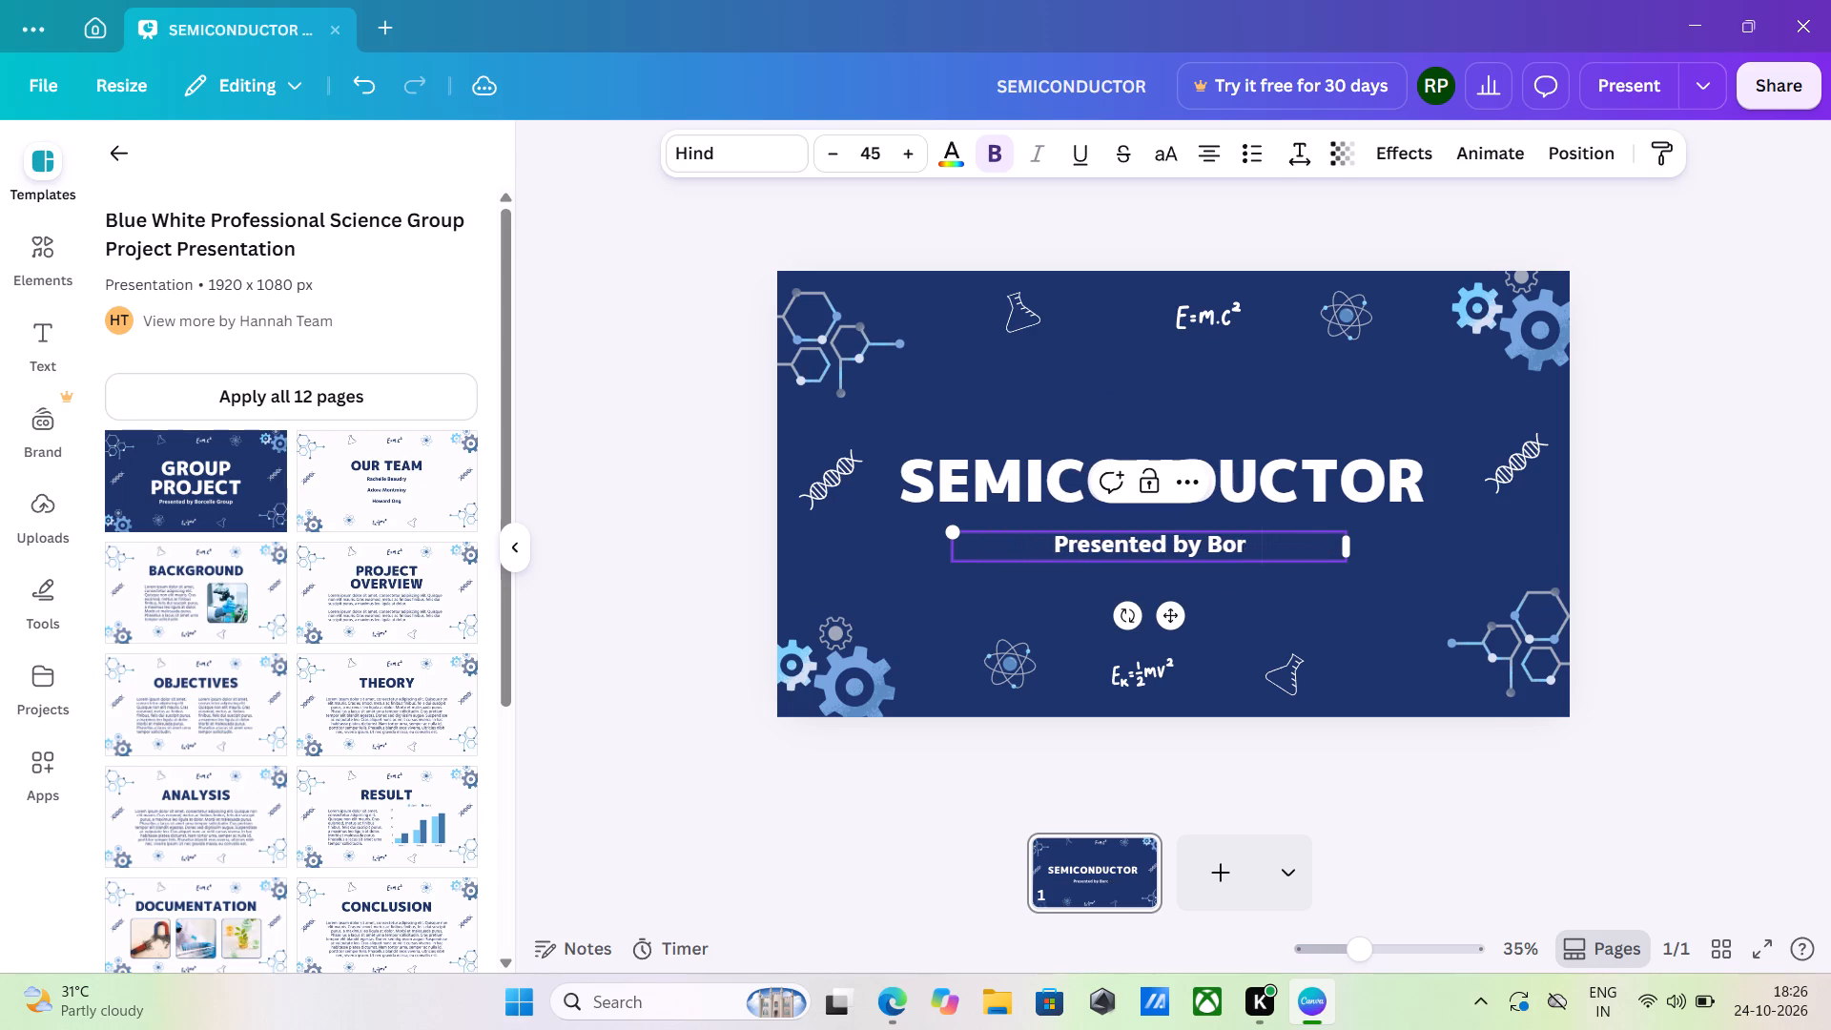
key("BackSpace")
key("BackSpace")
key("BackSpace")
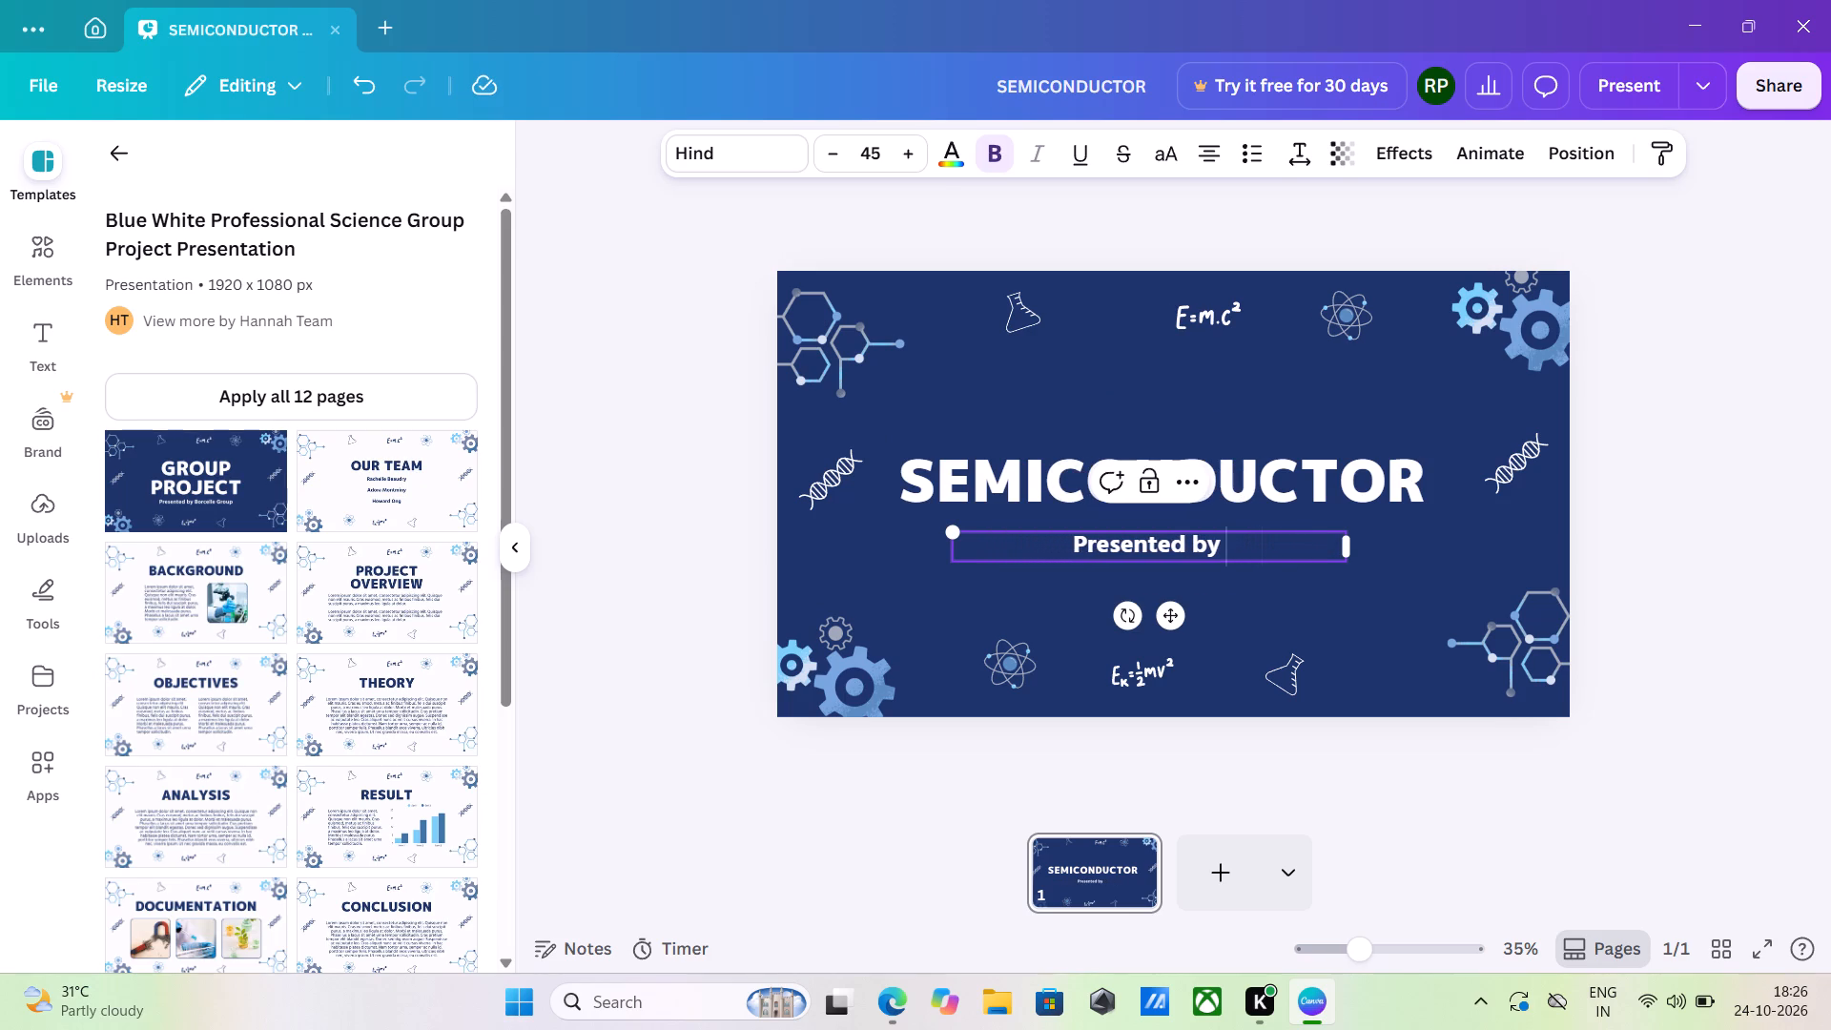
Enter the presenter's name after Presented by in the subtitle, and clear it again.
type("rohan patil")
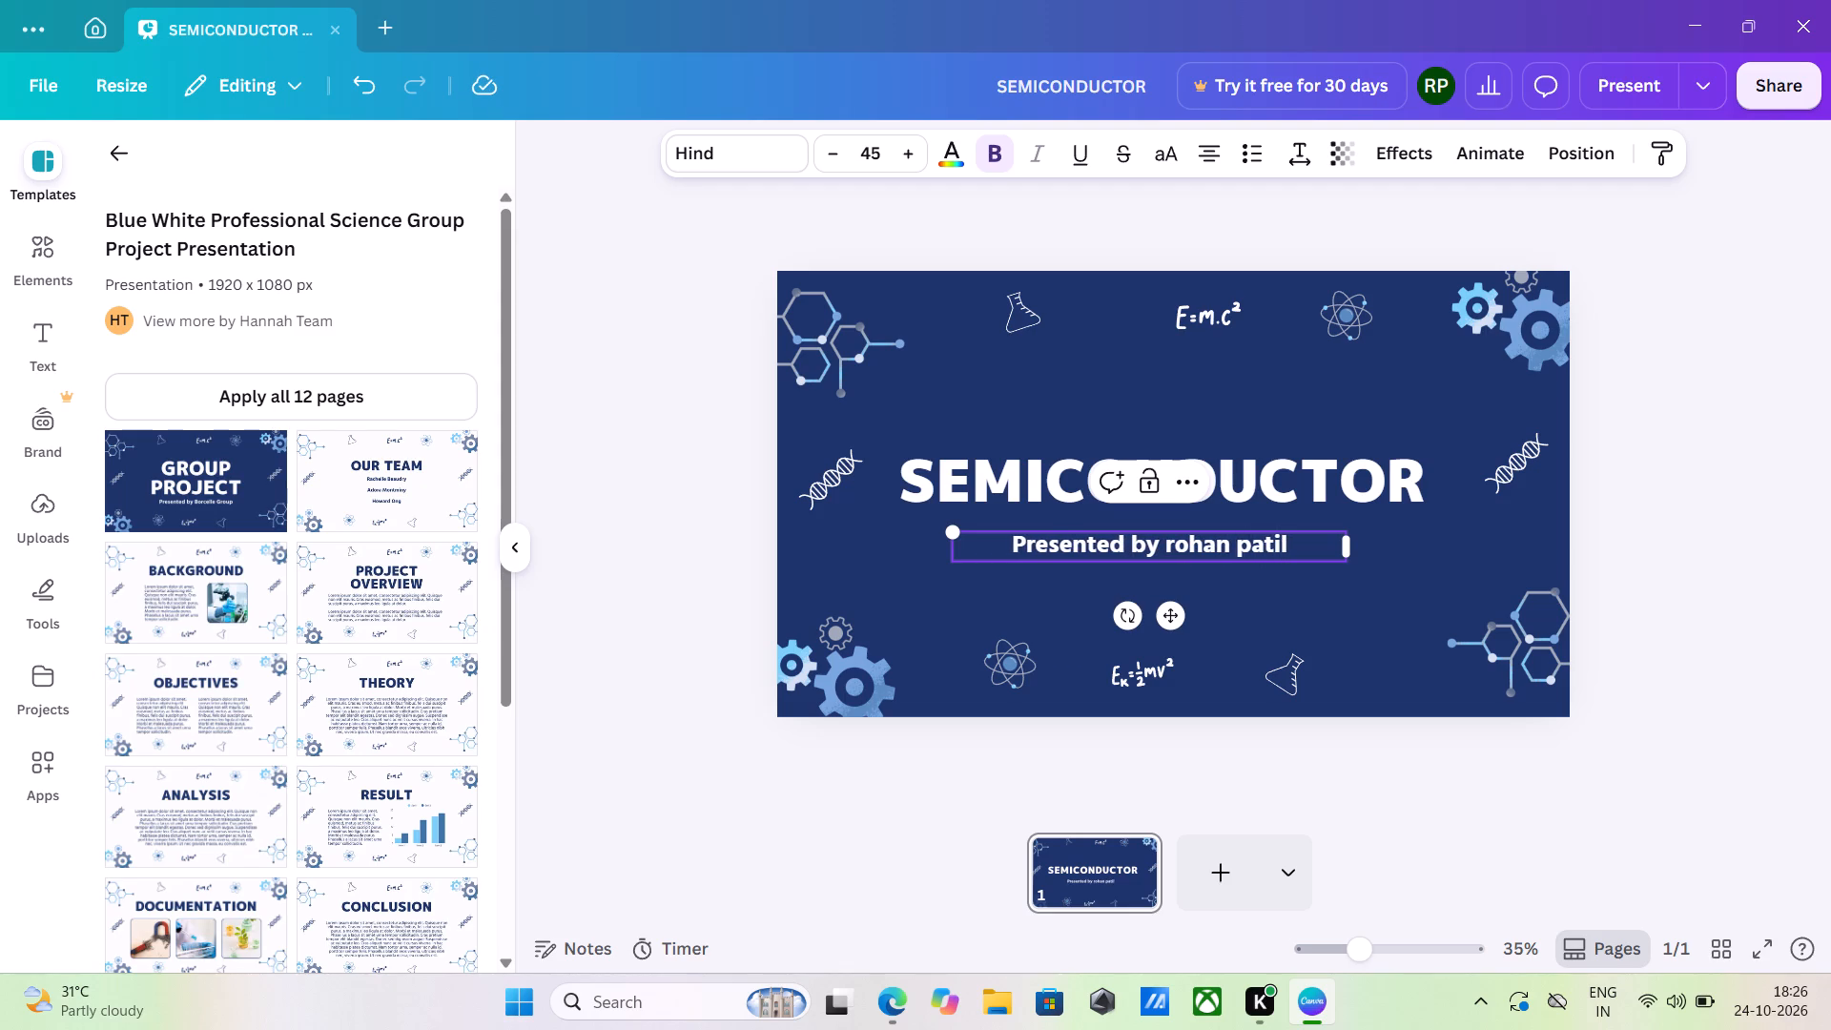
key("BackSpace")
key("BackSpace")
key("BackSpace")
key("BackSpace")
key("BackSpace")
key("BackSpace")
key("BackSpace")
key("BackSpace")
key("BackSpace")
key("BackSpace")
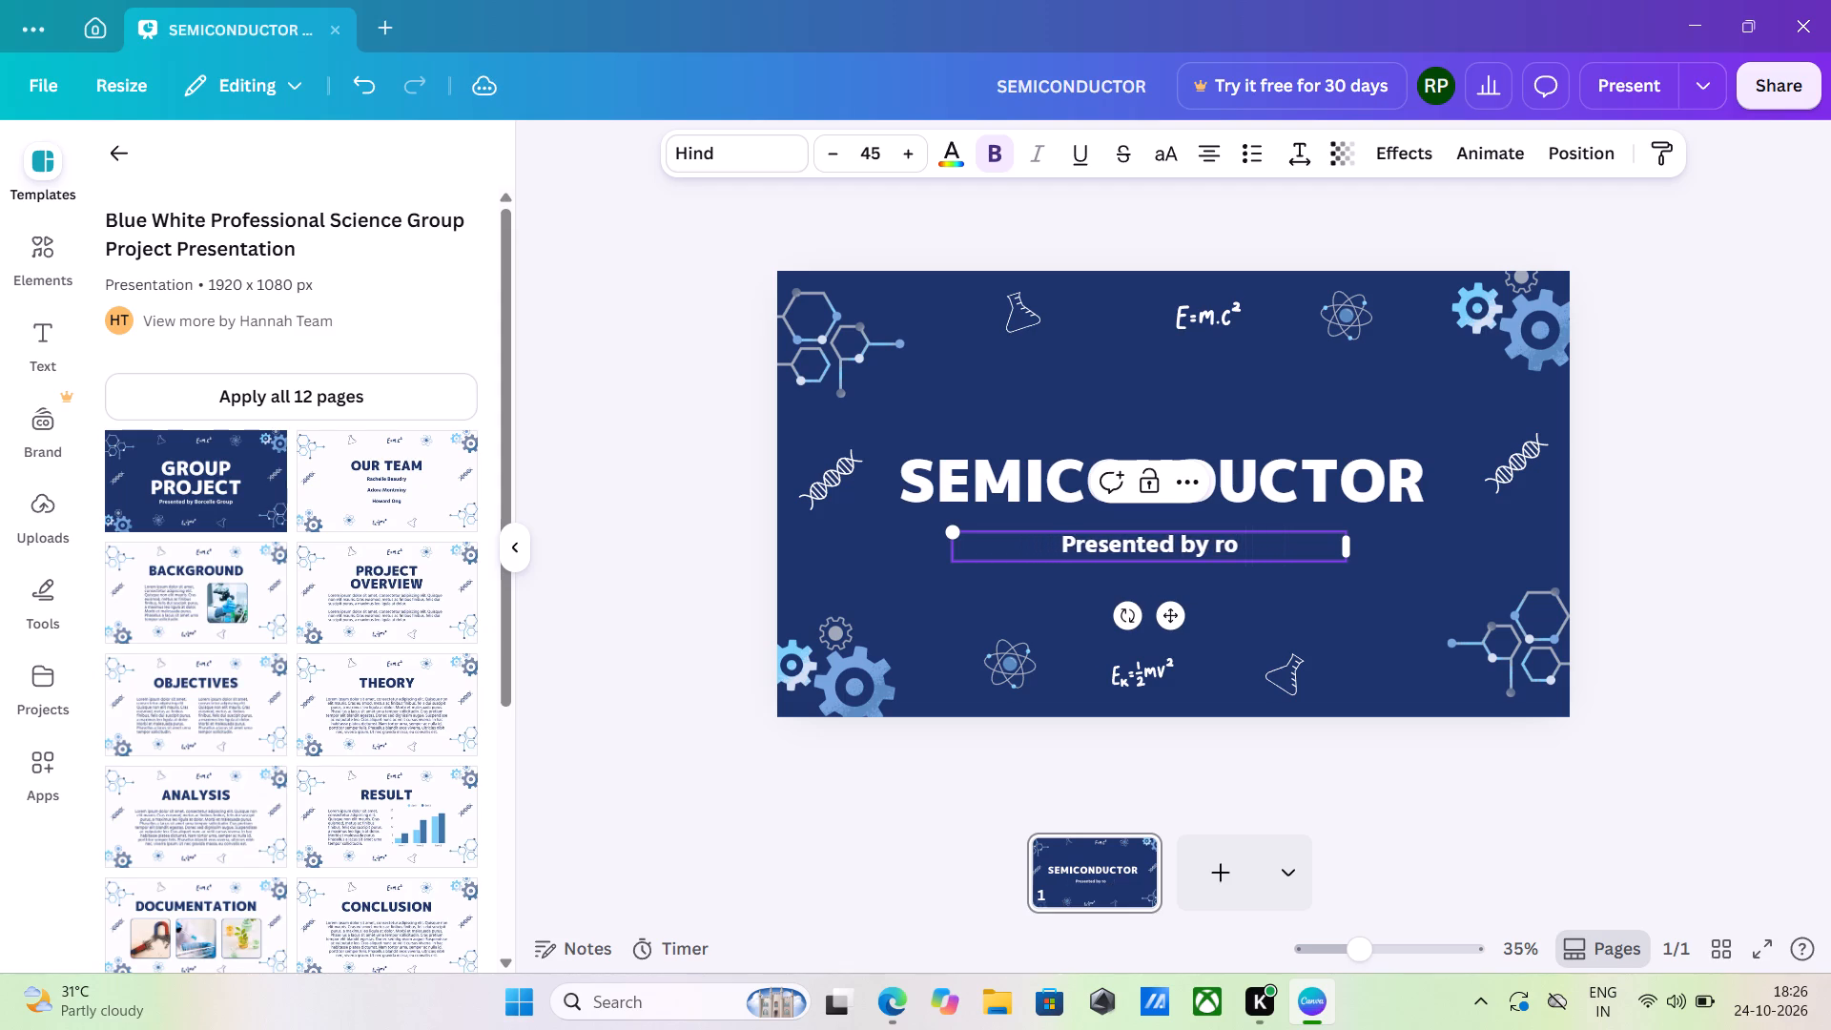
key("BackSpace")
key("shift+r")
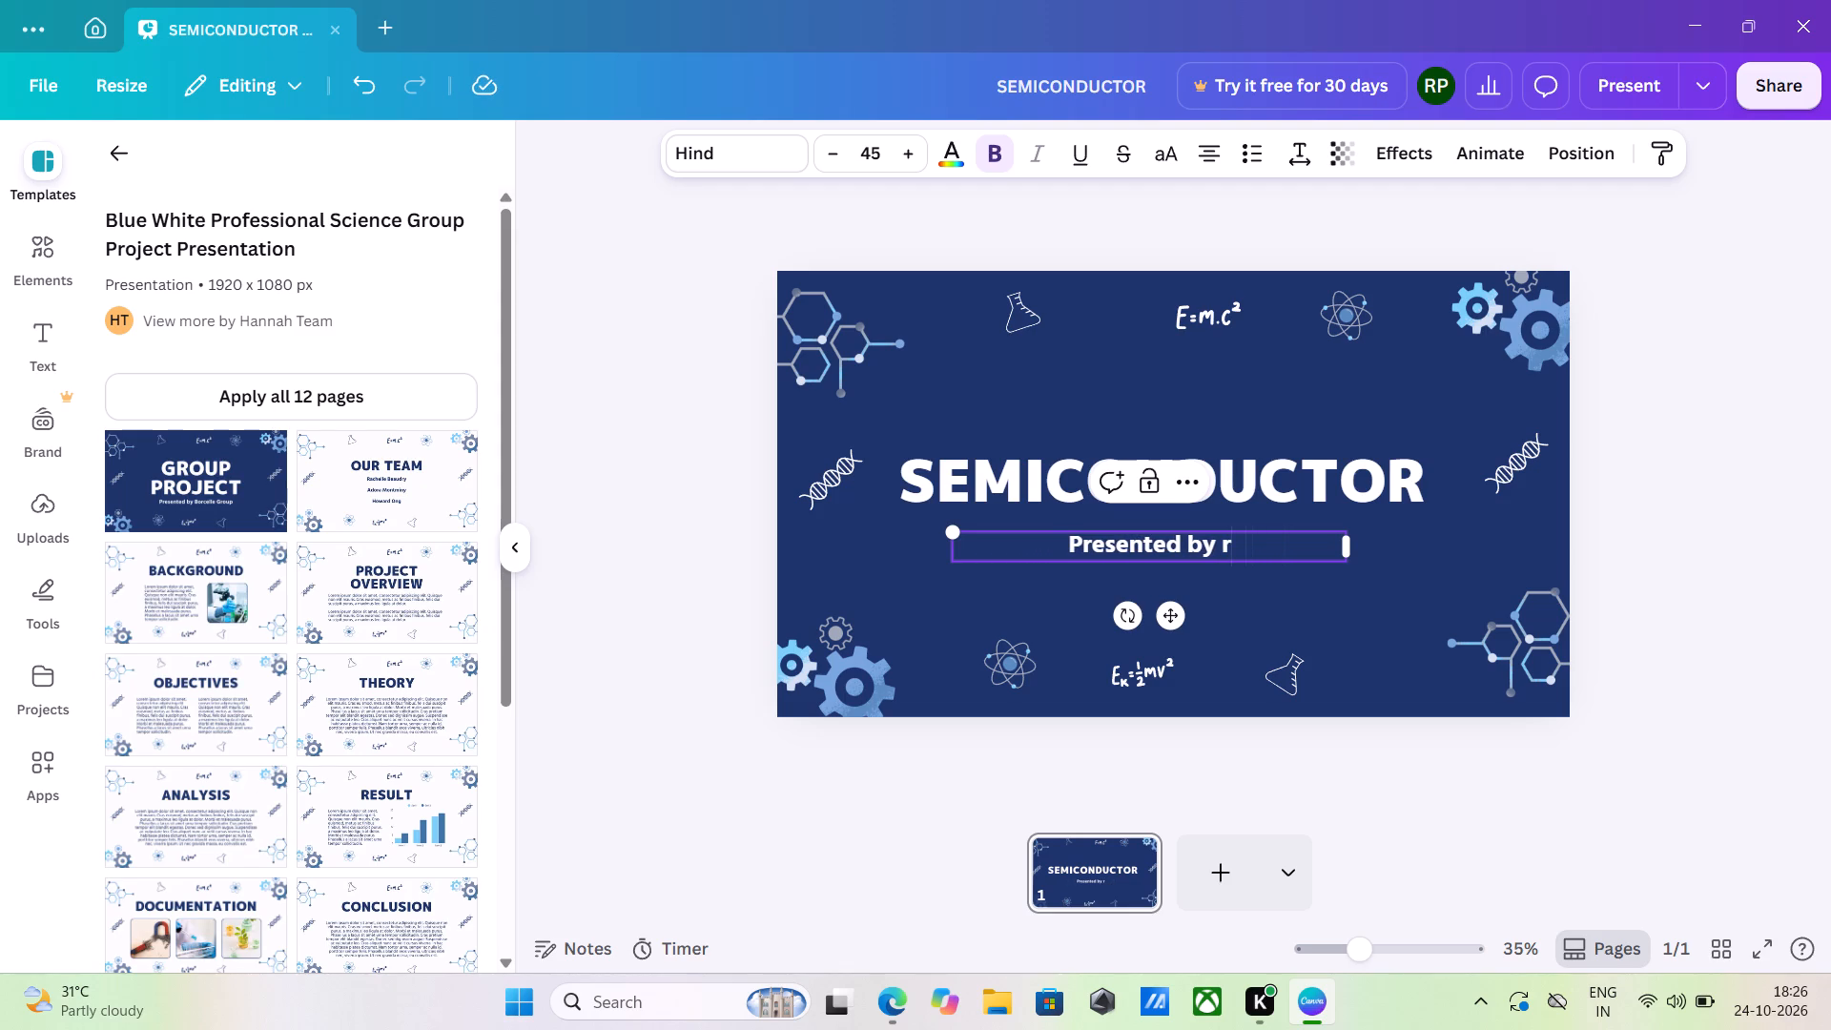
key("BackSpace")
Enter the presenter's full name in capitals after Presented by in the cover subtitle, and deselect the text.
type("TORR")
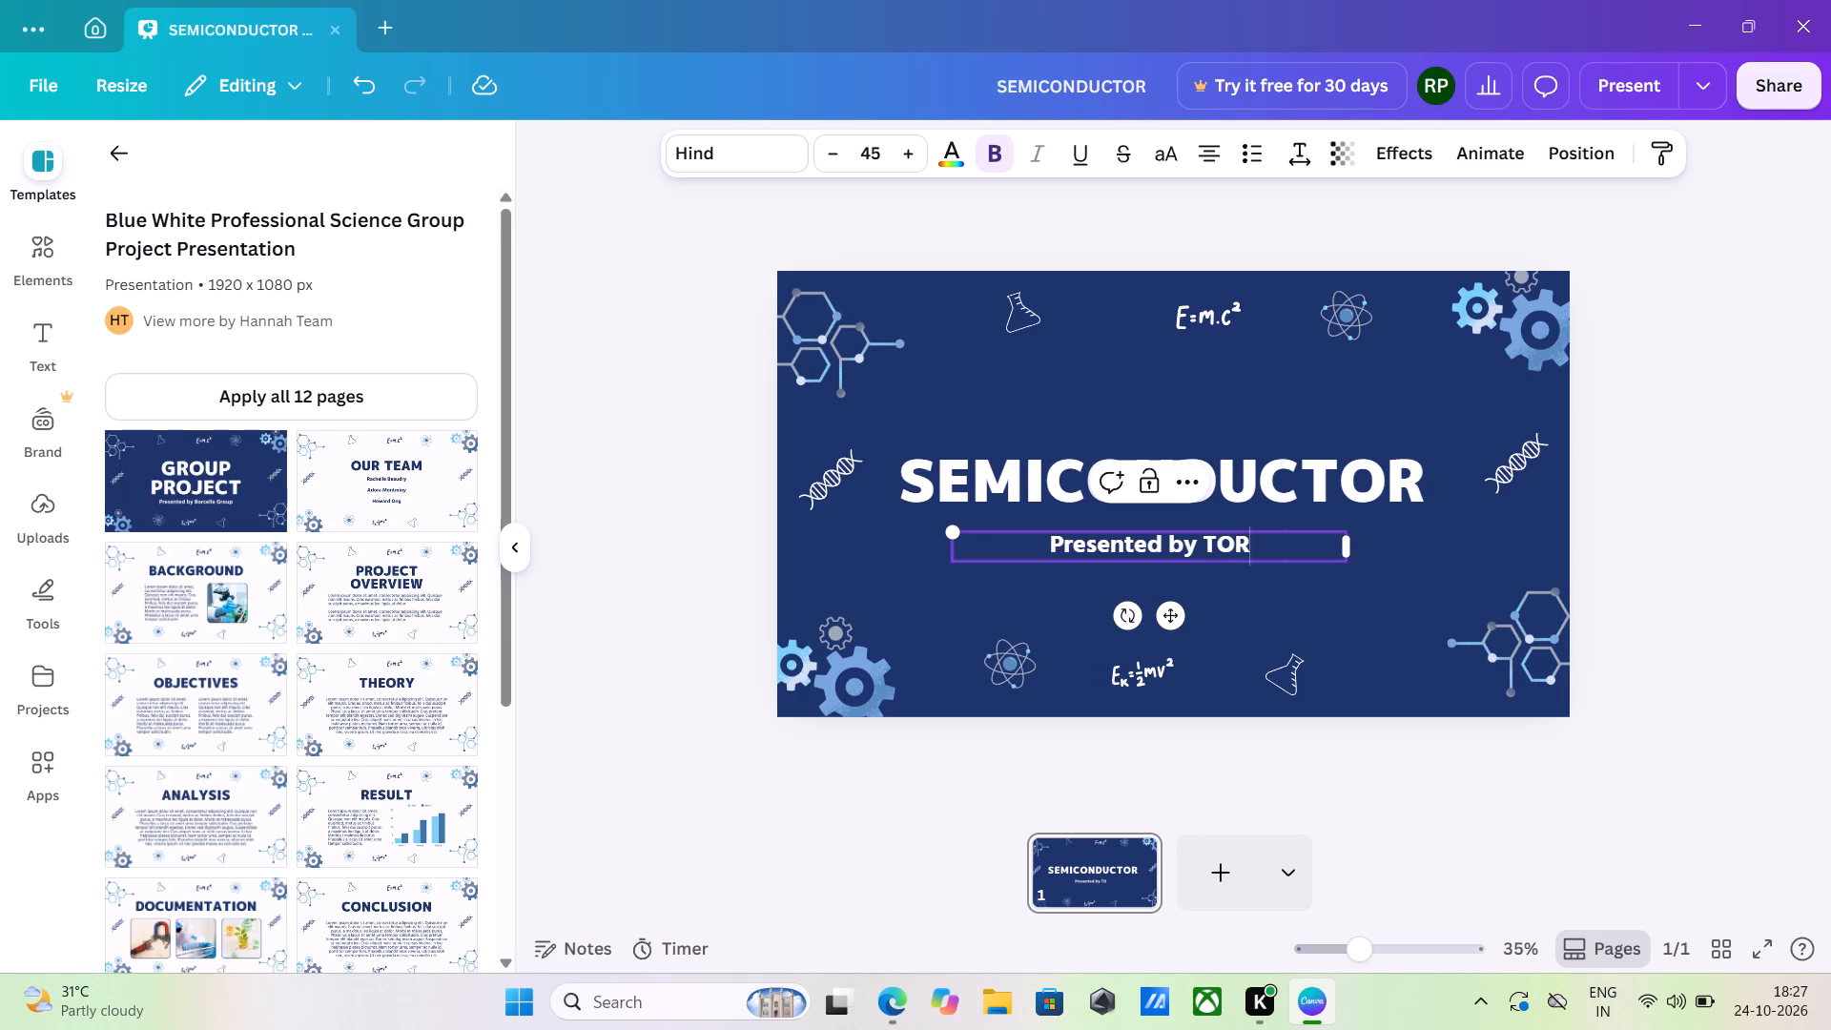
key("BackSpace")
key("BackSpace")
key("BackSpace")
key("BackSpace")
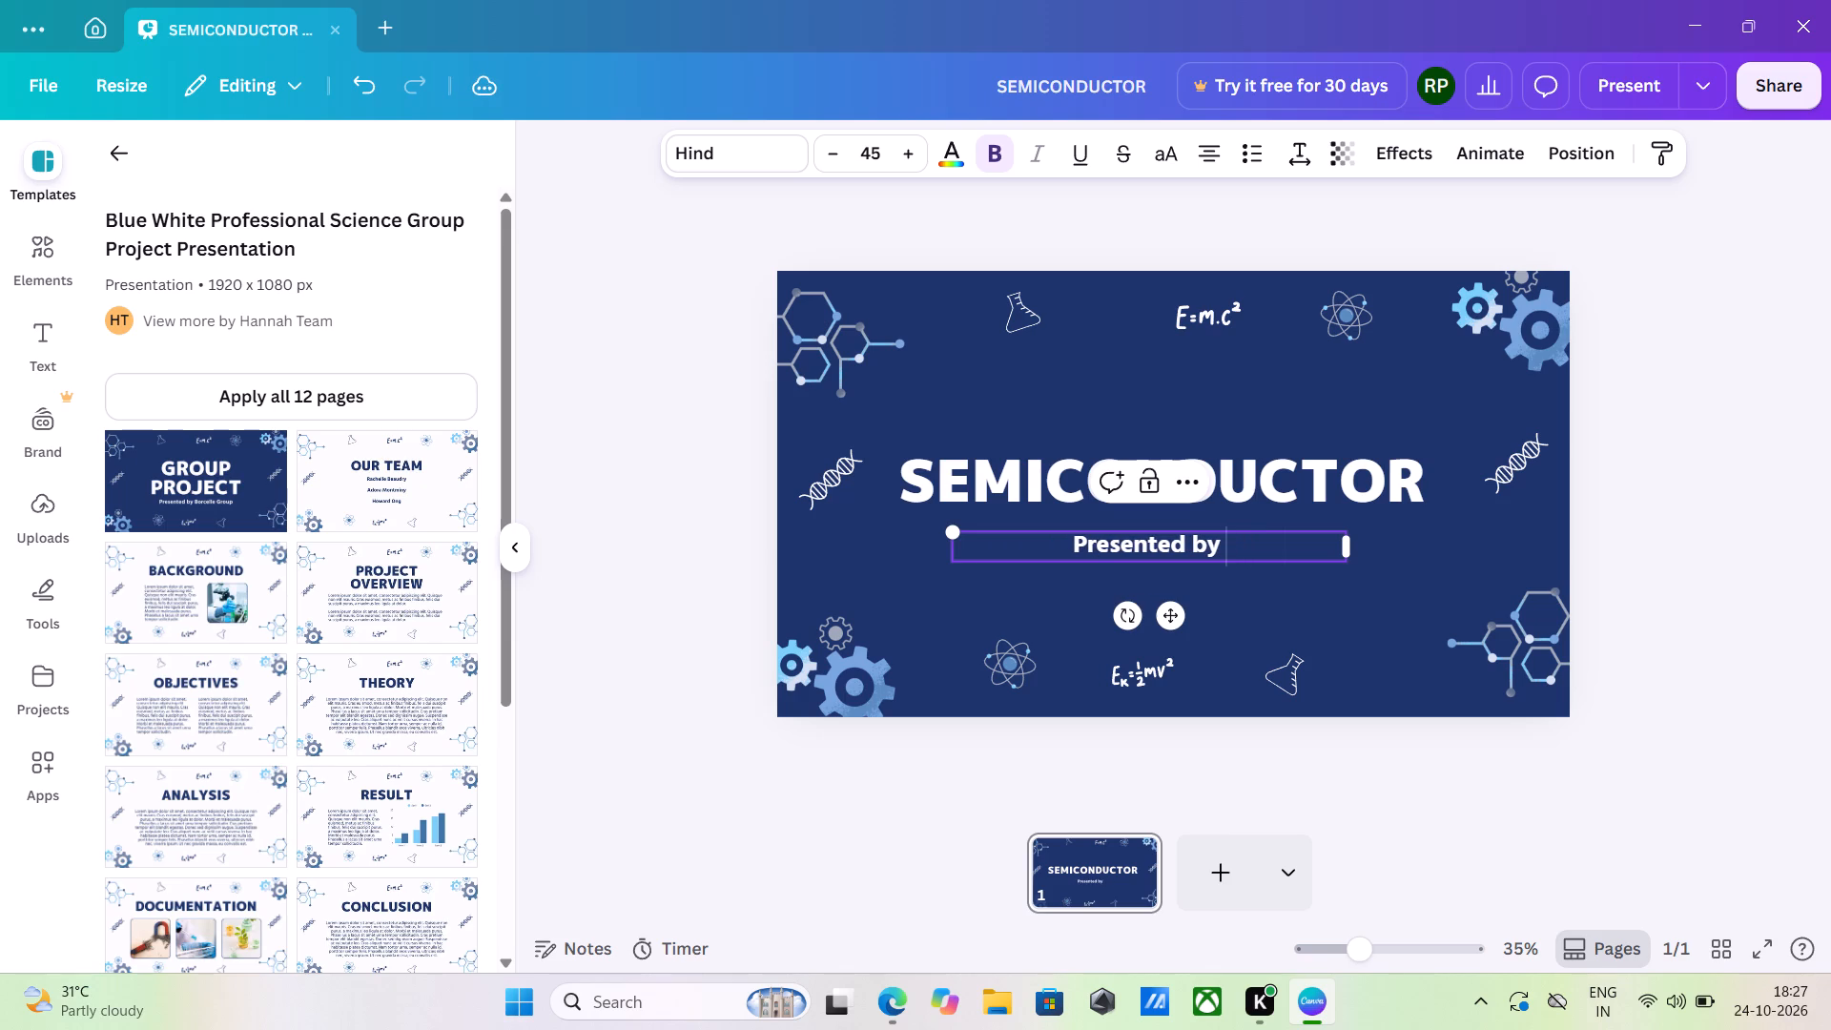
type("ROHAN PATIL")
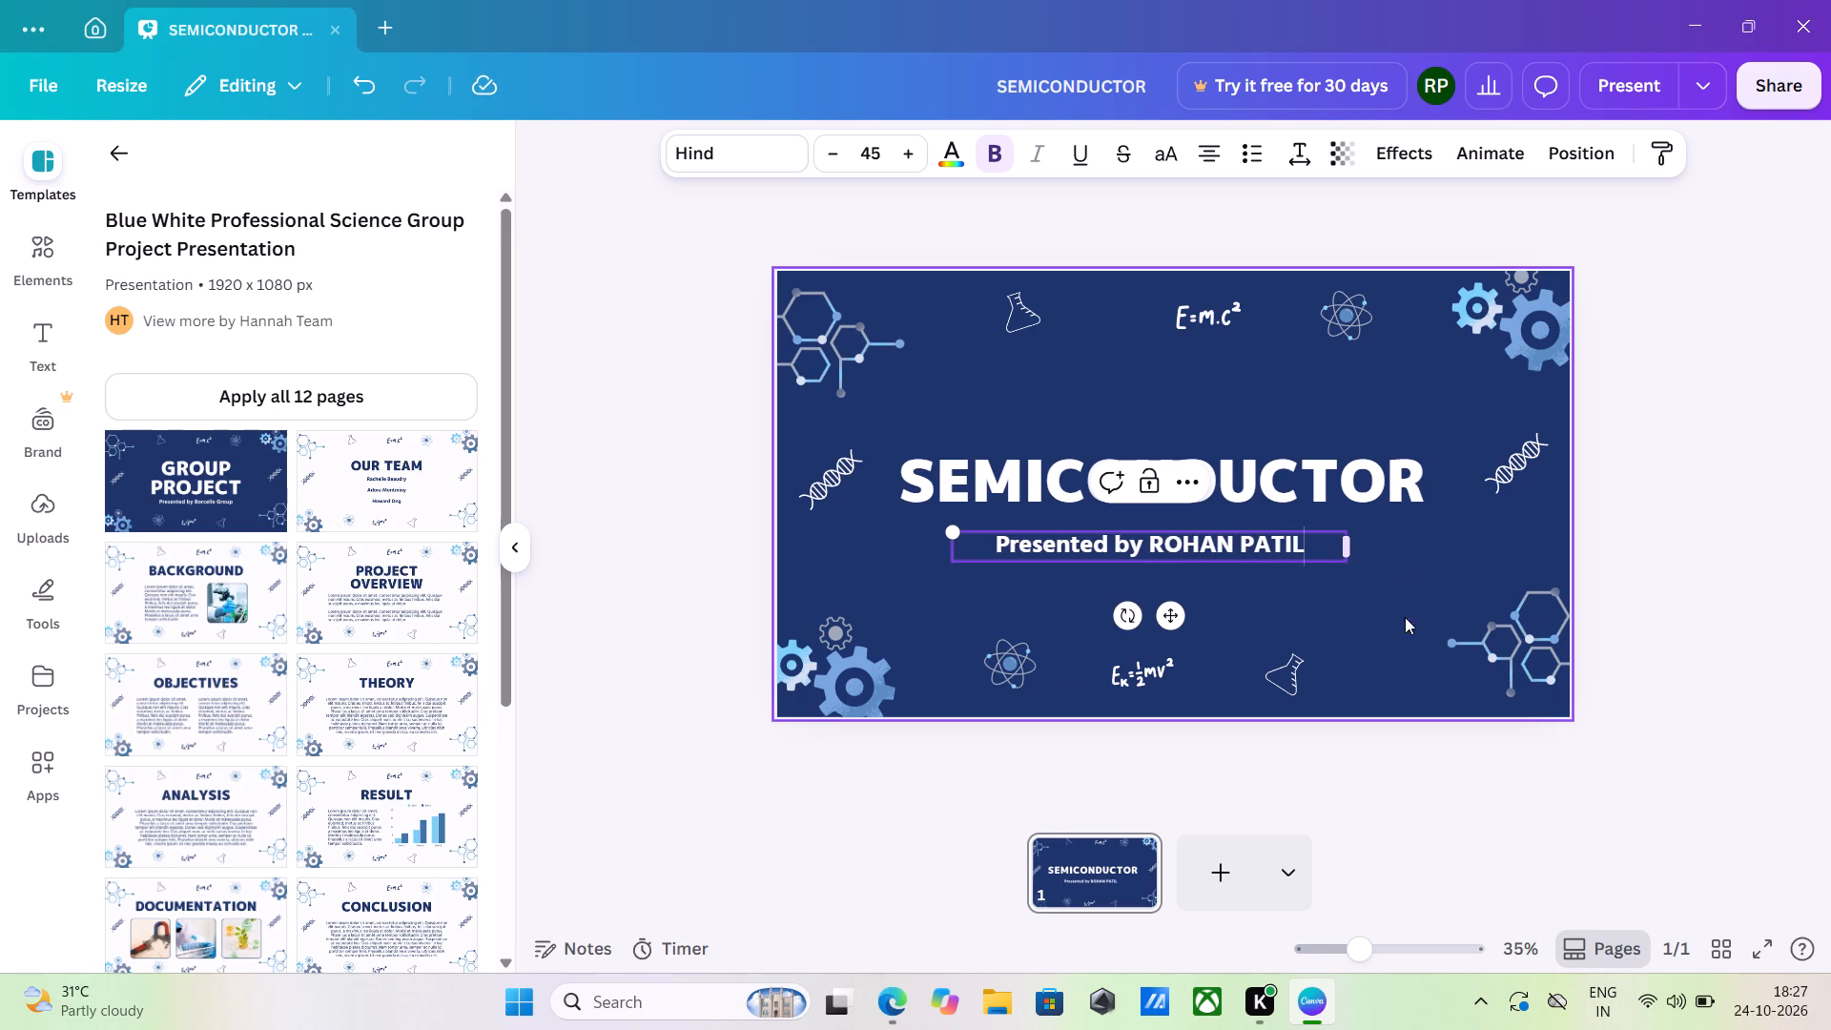
left_click(1635, 566)
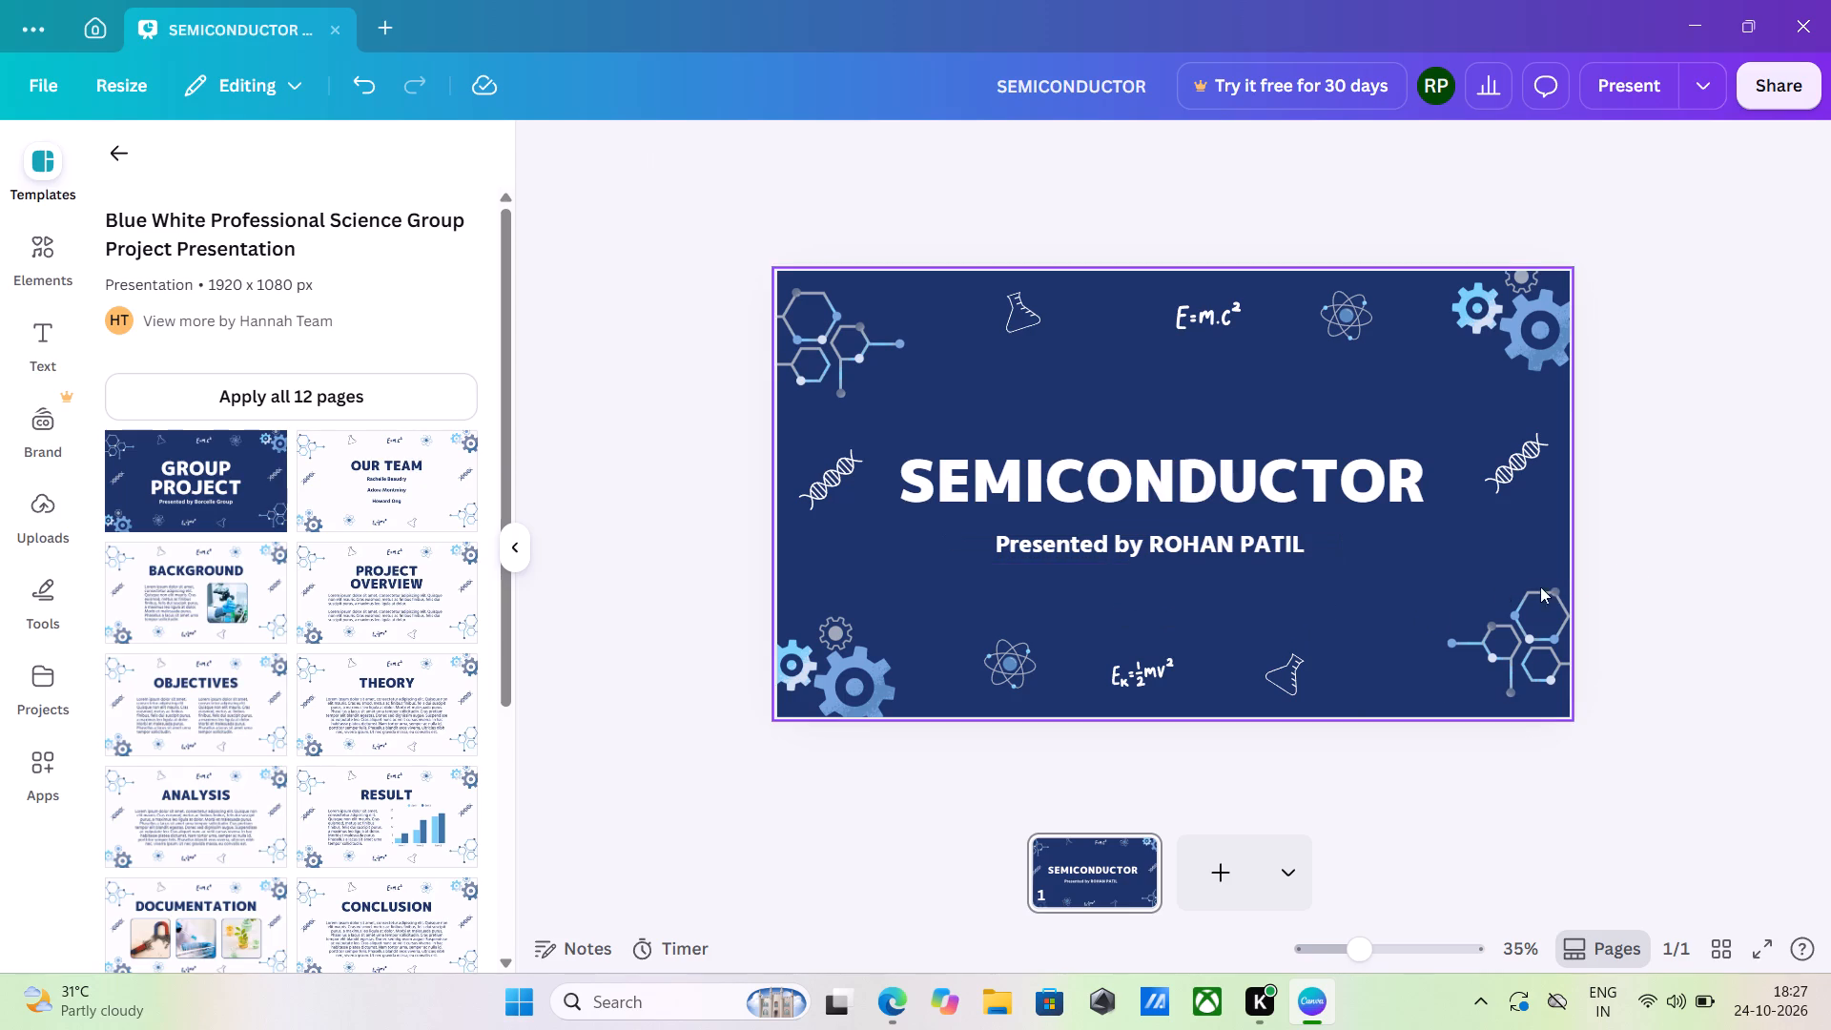
Add the template's OUR TEAM layout as a new page after the cover.
left_click(417, 482)
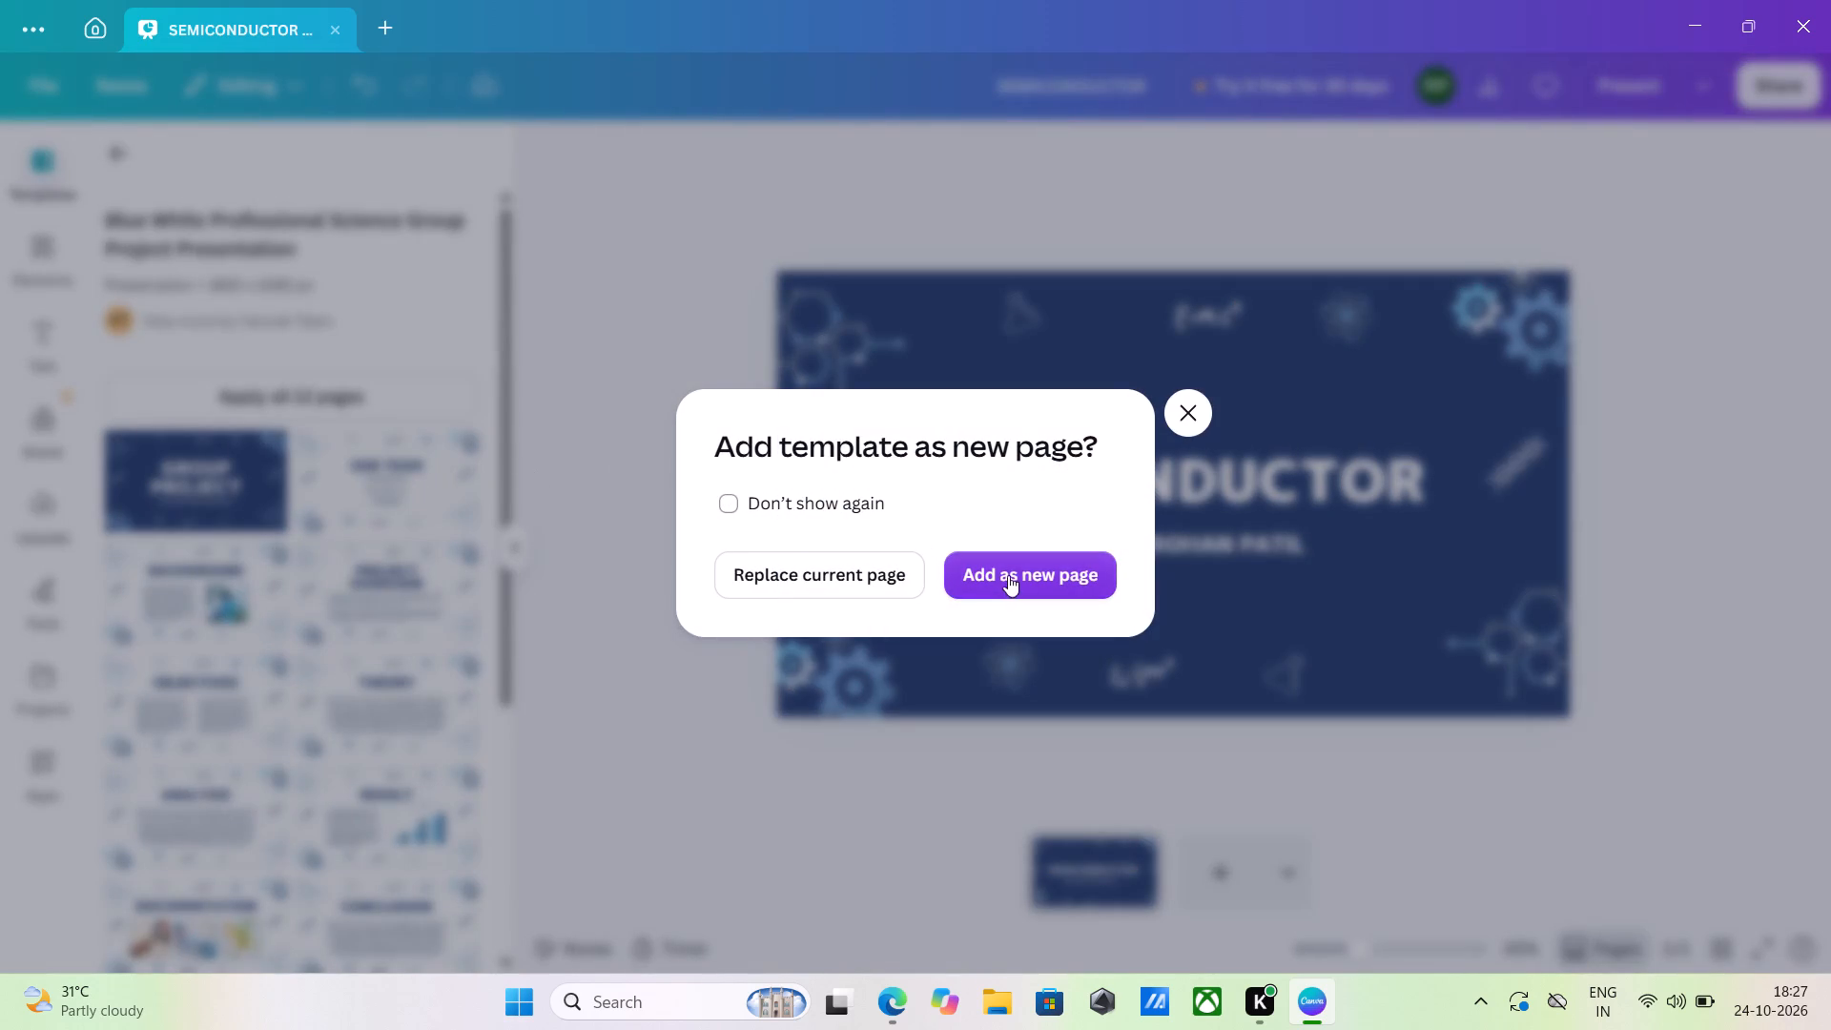
left_click(1007, 572)
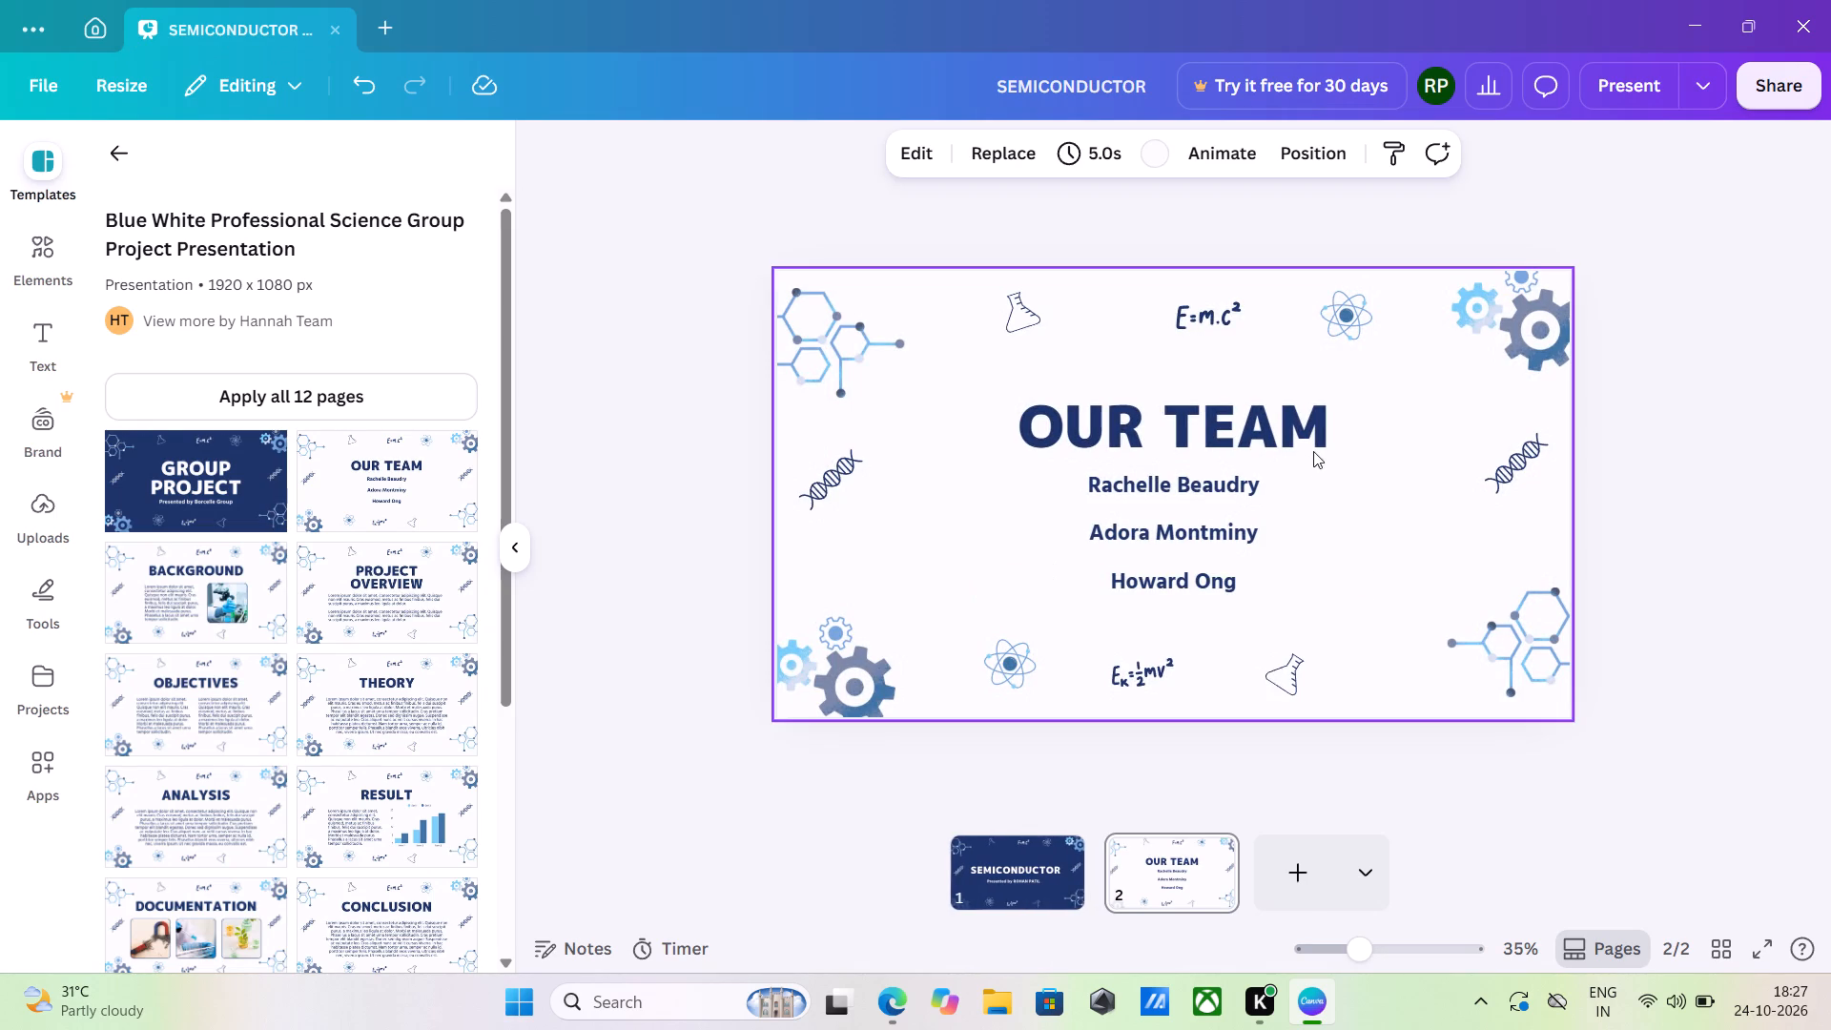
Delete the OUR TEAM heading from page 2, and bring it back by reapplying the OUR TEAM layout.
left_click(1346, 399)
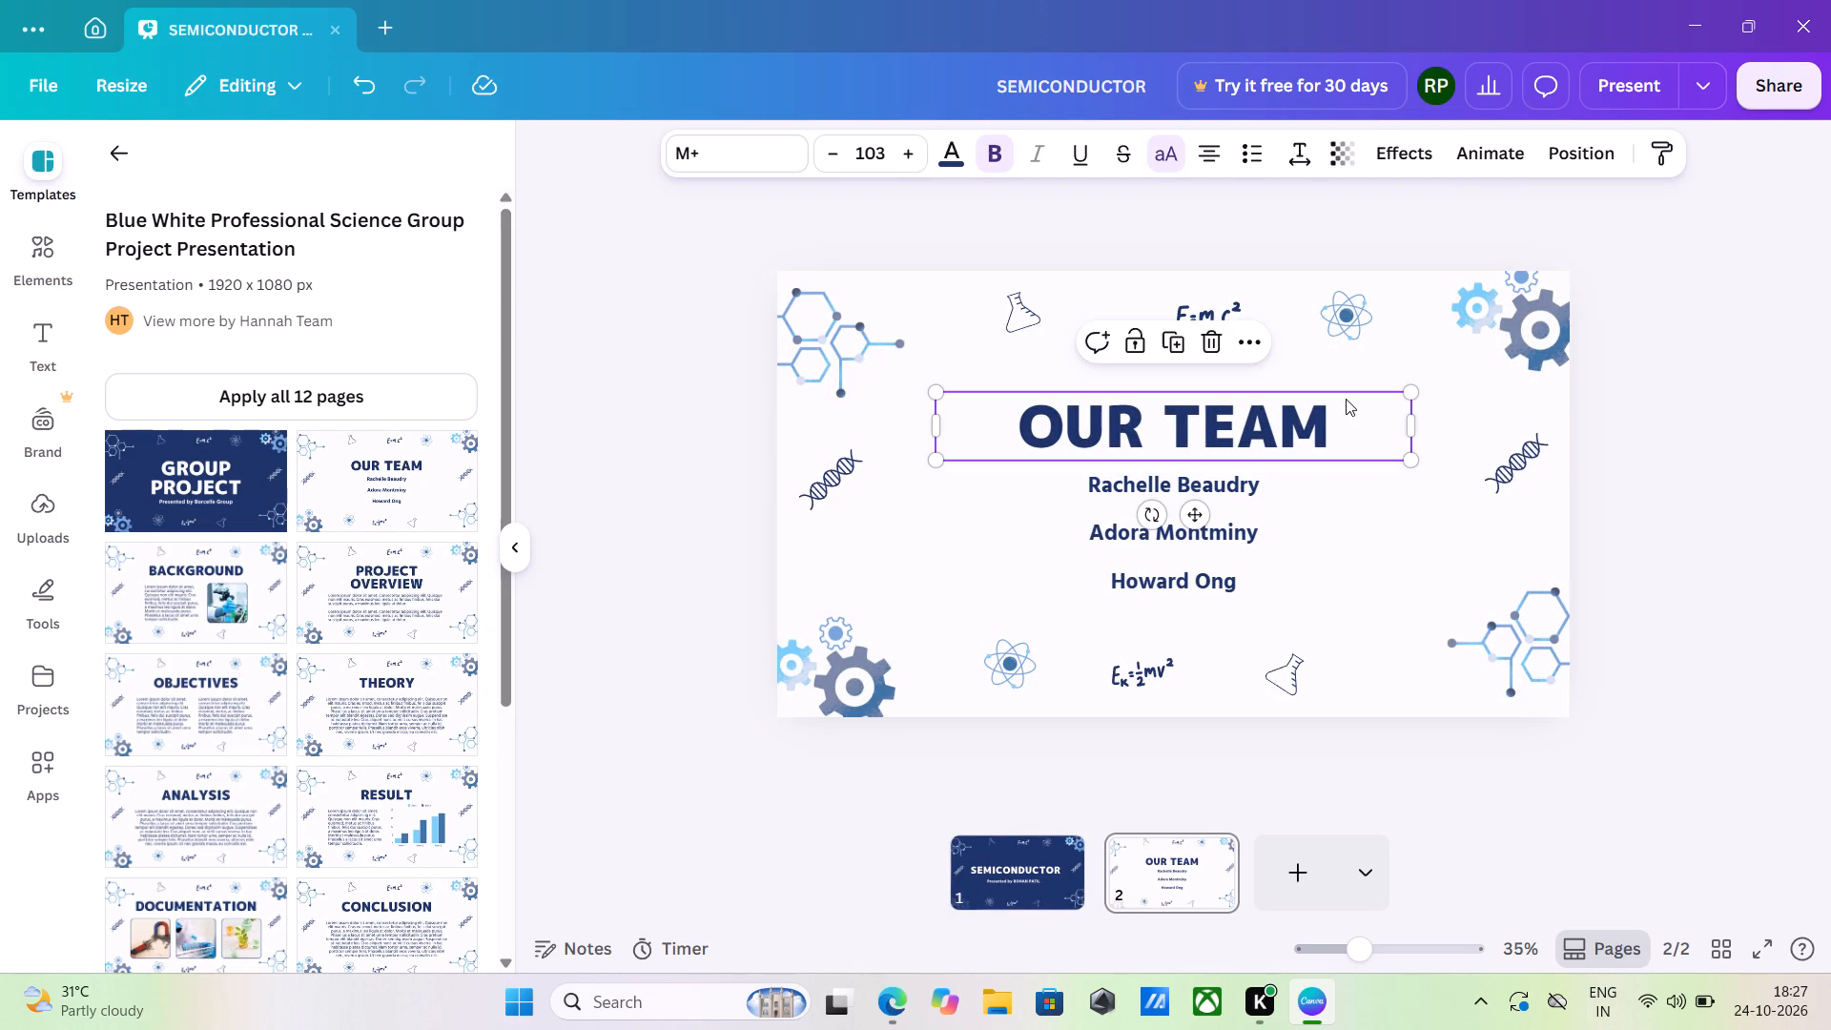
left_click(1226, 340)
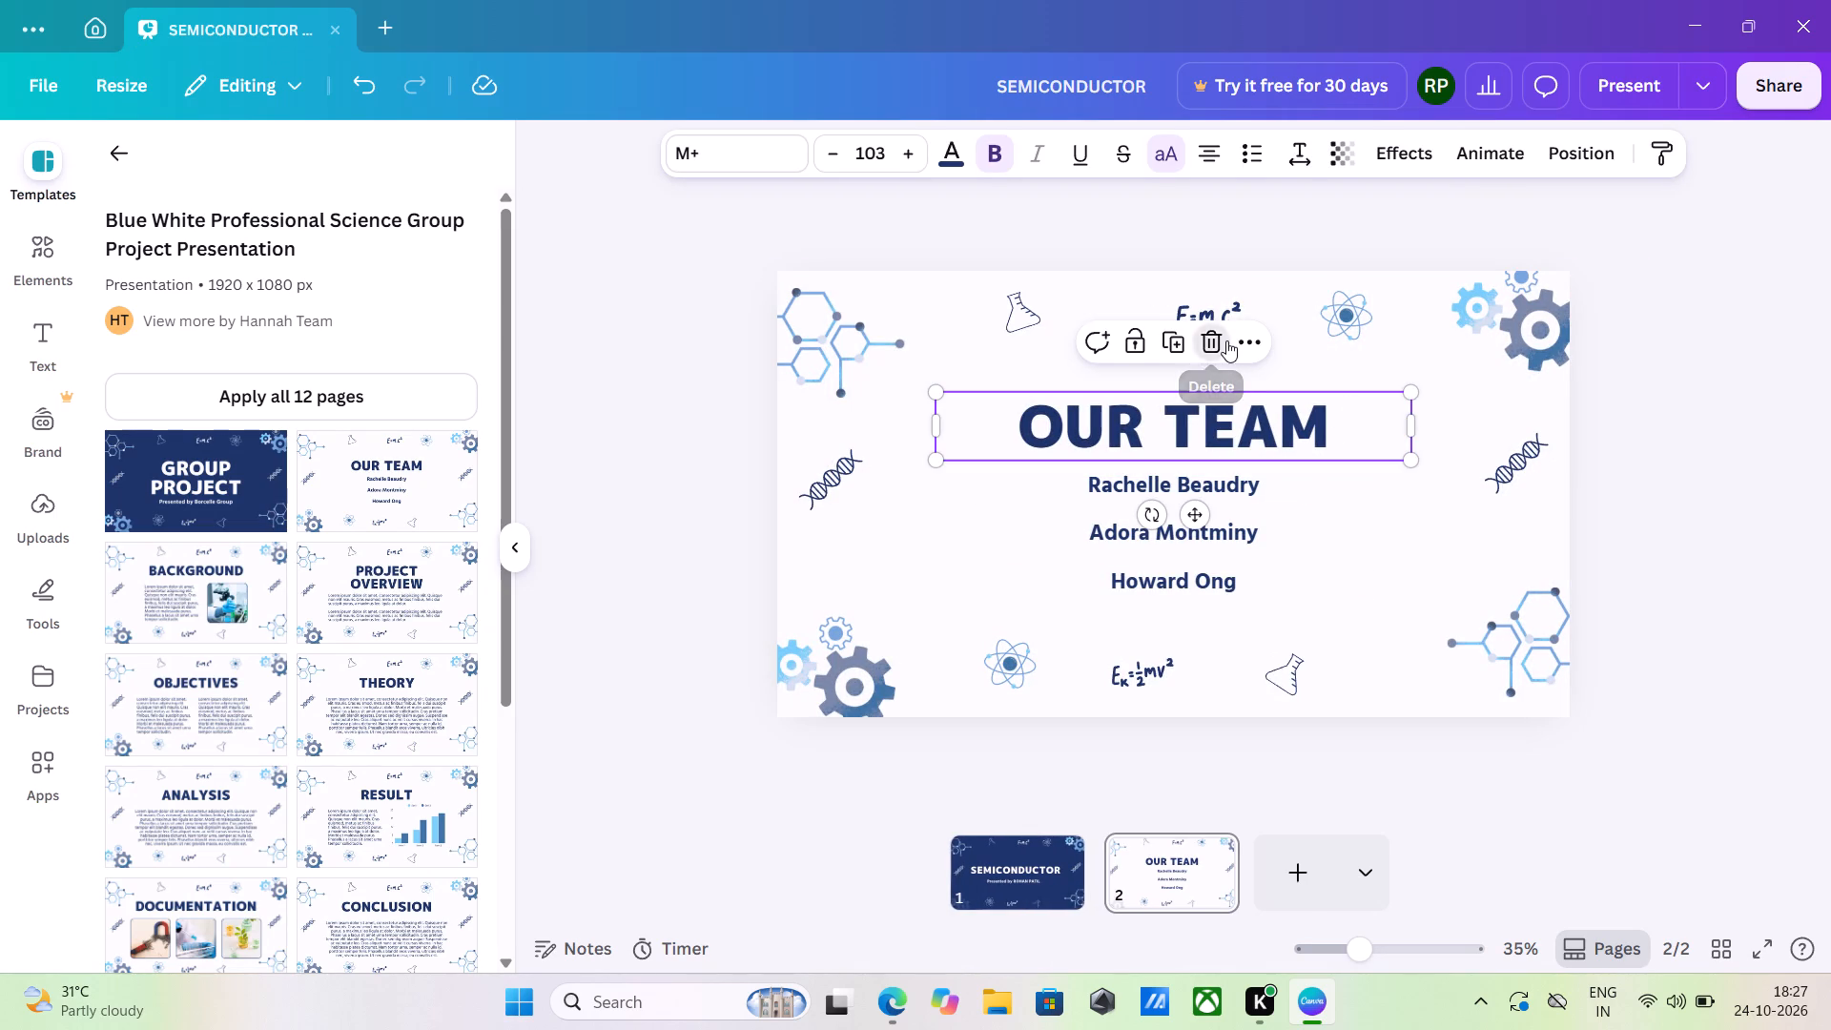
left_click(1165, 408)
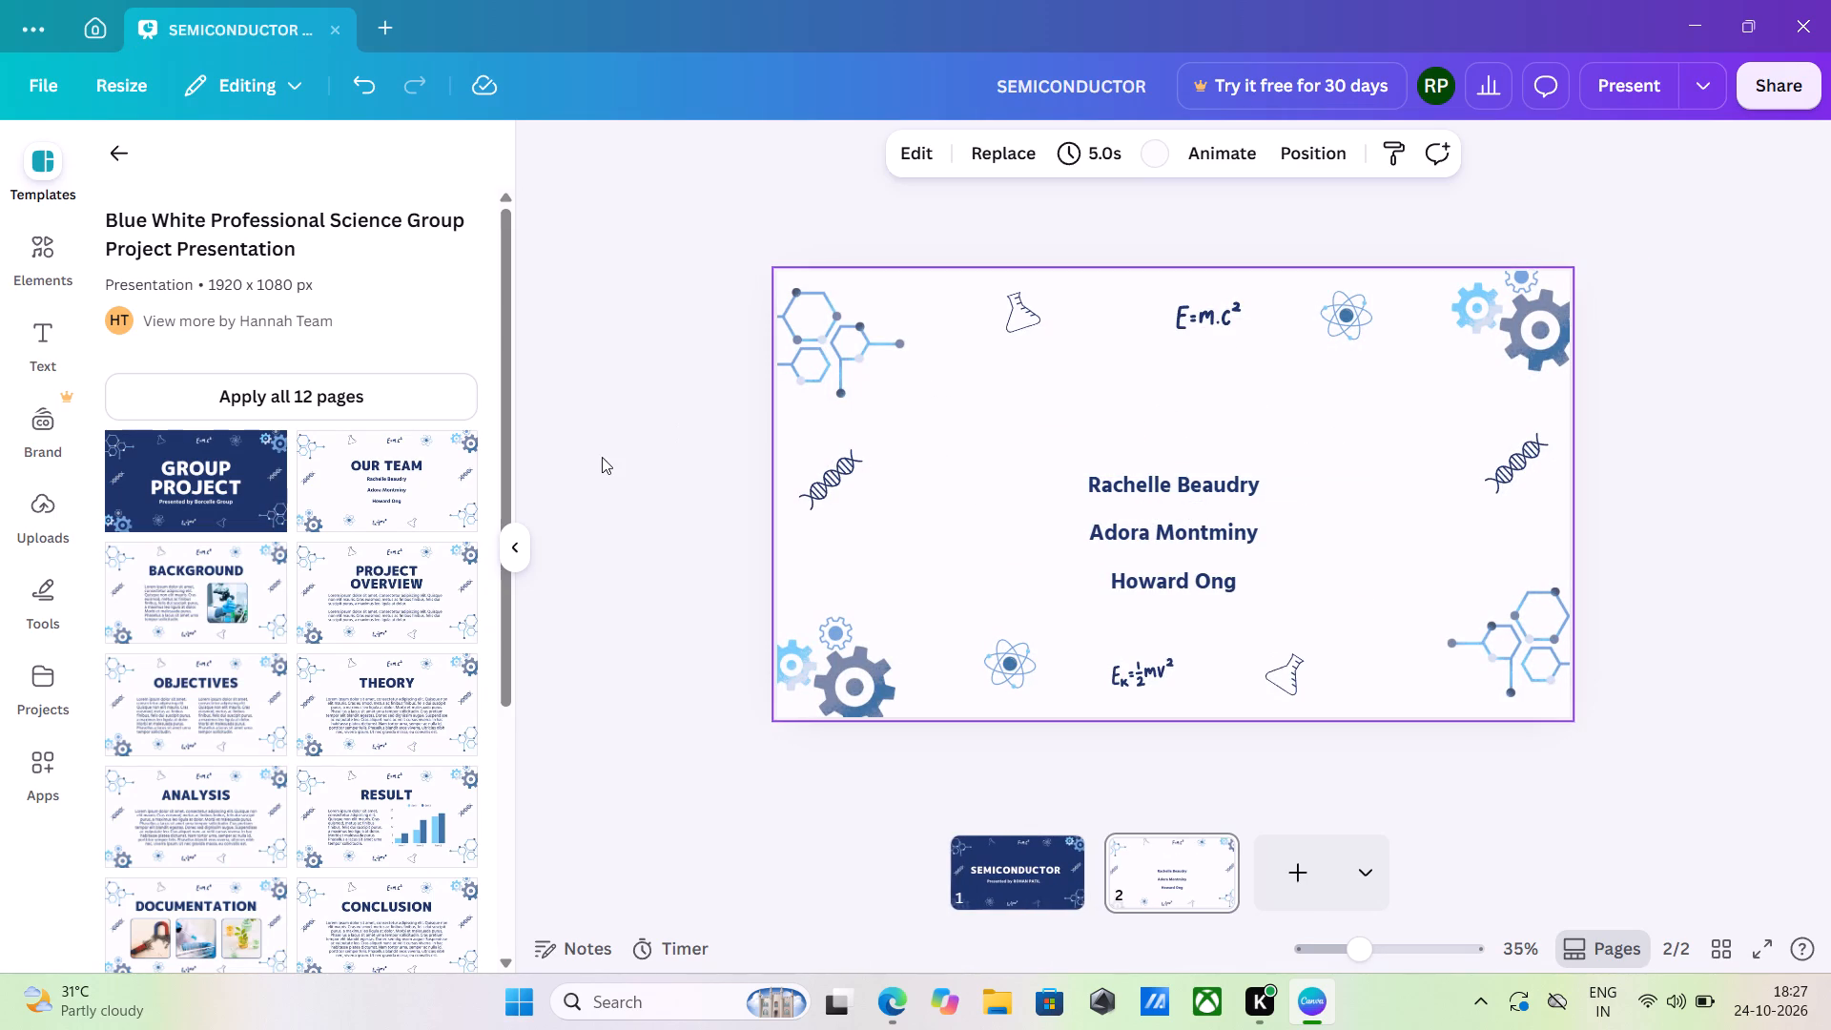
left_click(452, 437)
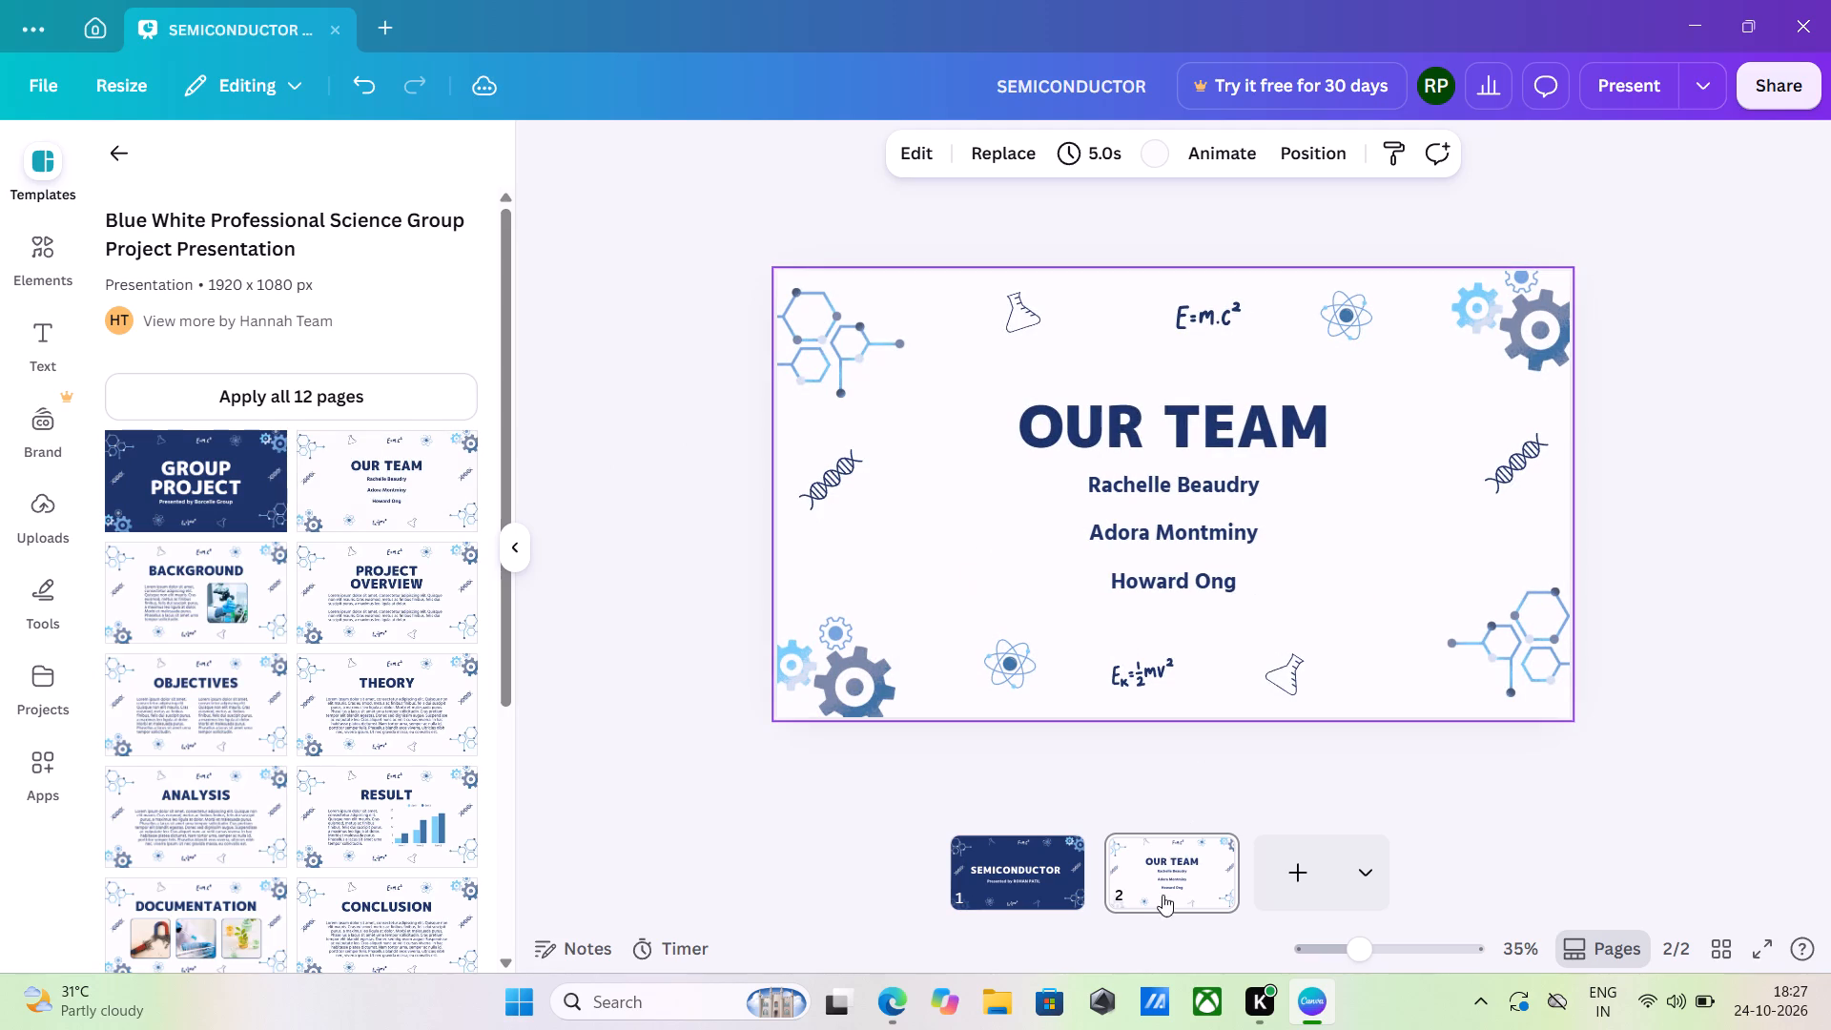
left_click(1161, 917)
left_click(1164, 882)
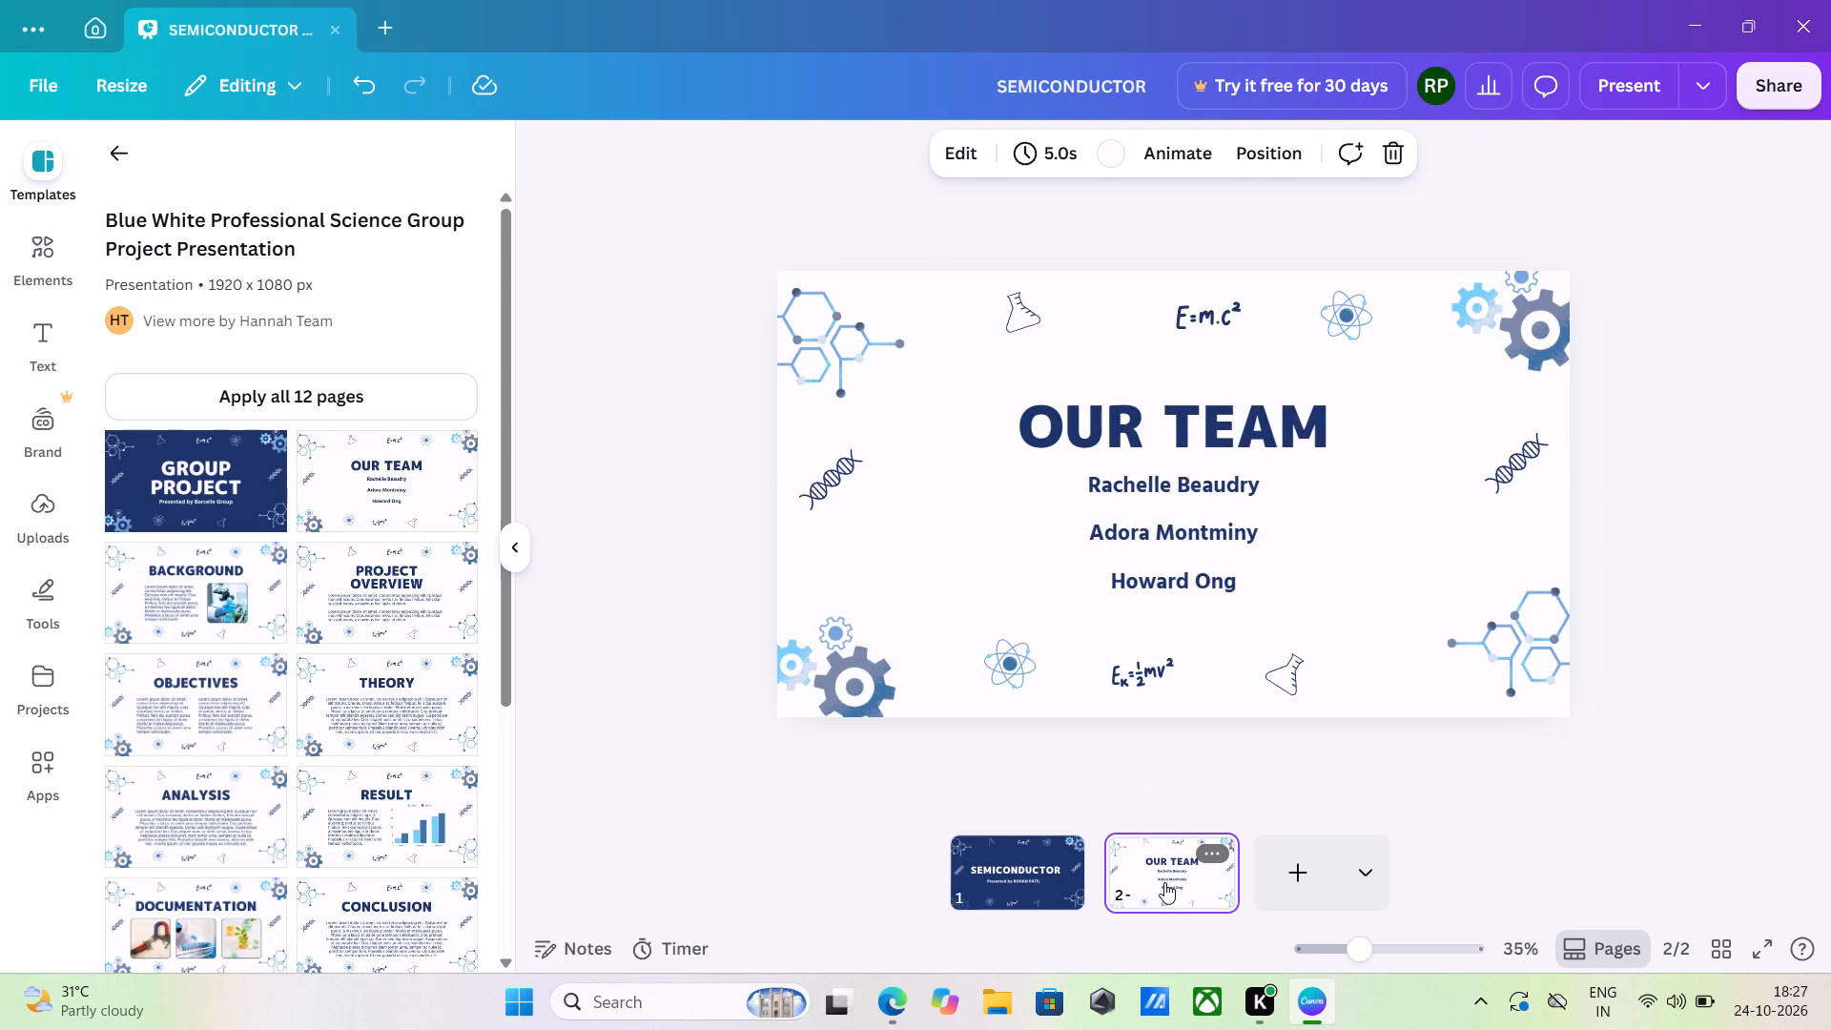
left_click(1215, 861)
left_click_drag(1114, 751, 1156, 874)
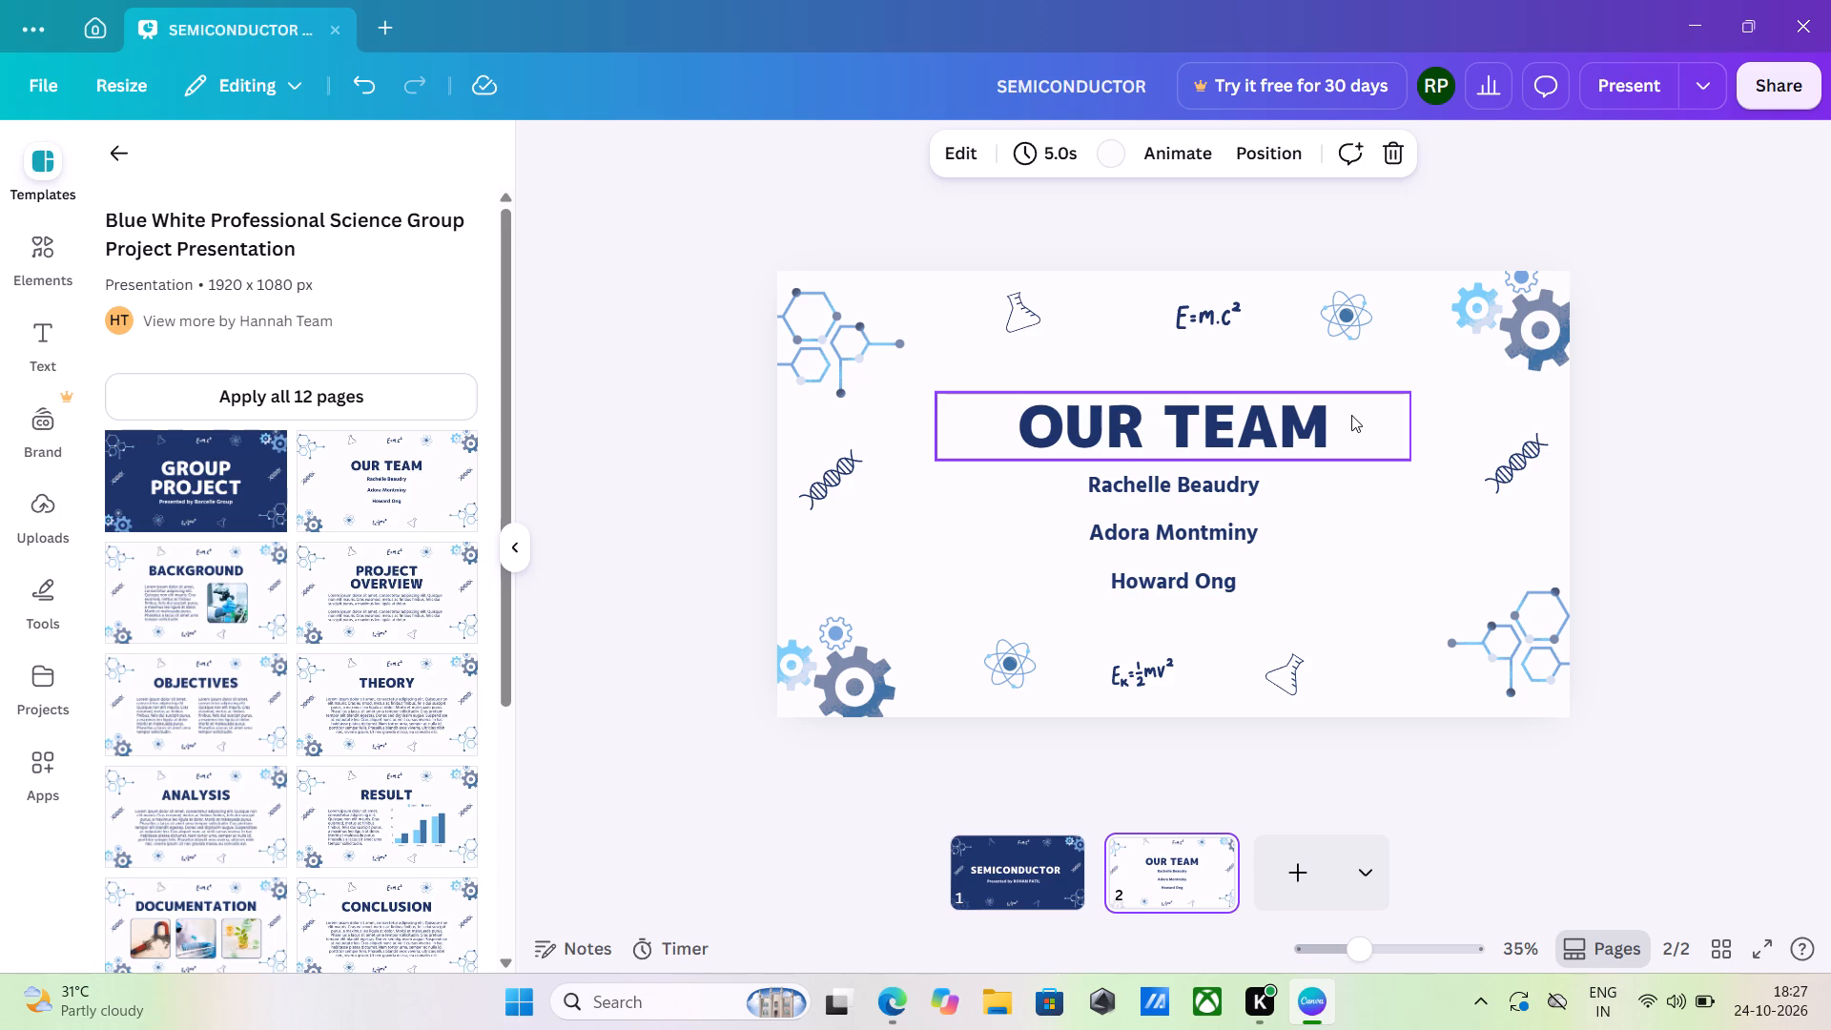
Replace the OUR TEAM heading on page 2 with INTRODUCTION TO SEMICONDUCTOR.
left_click(1351, 415)
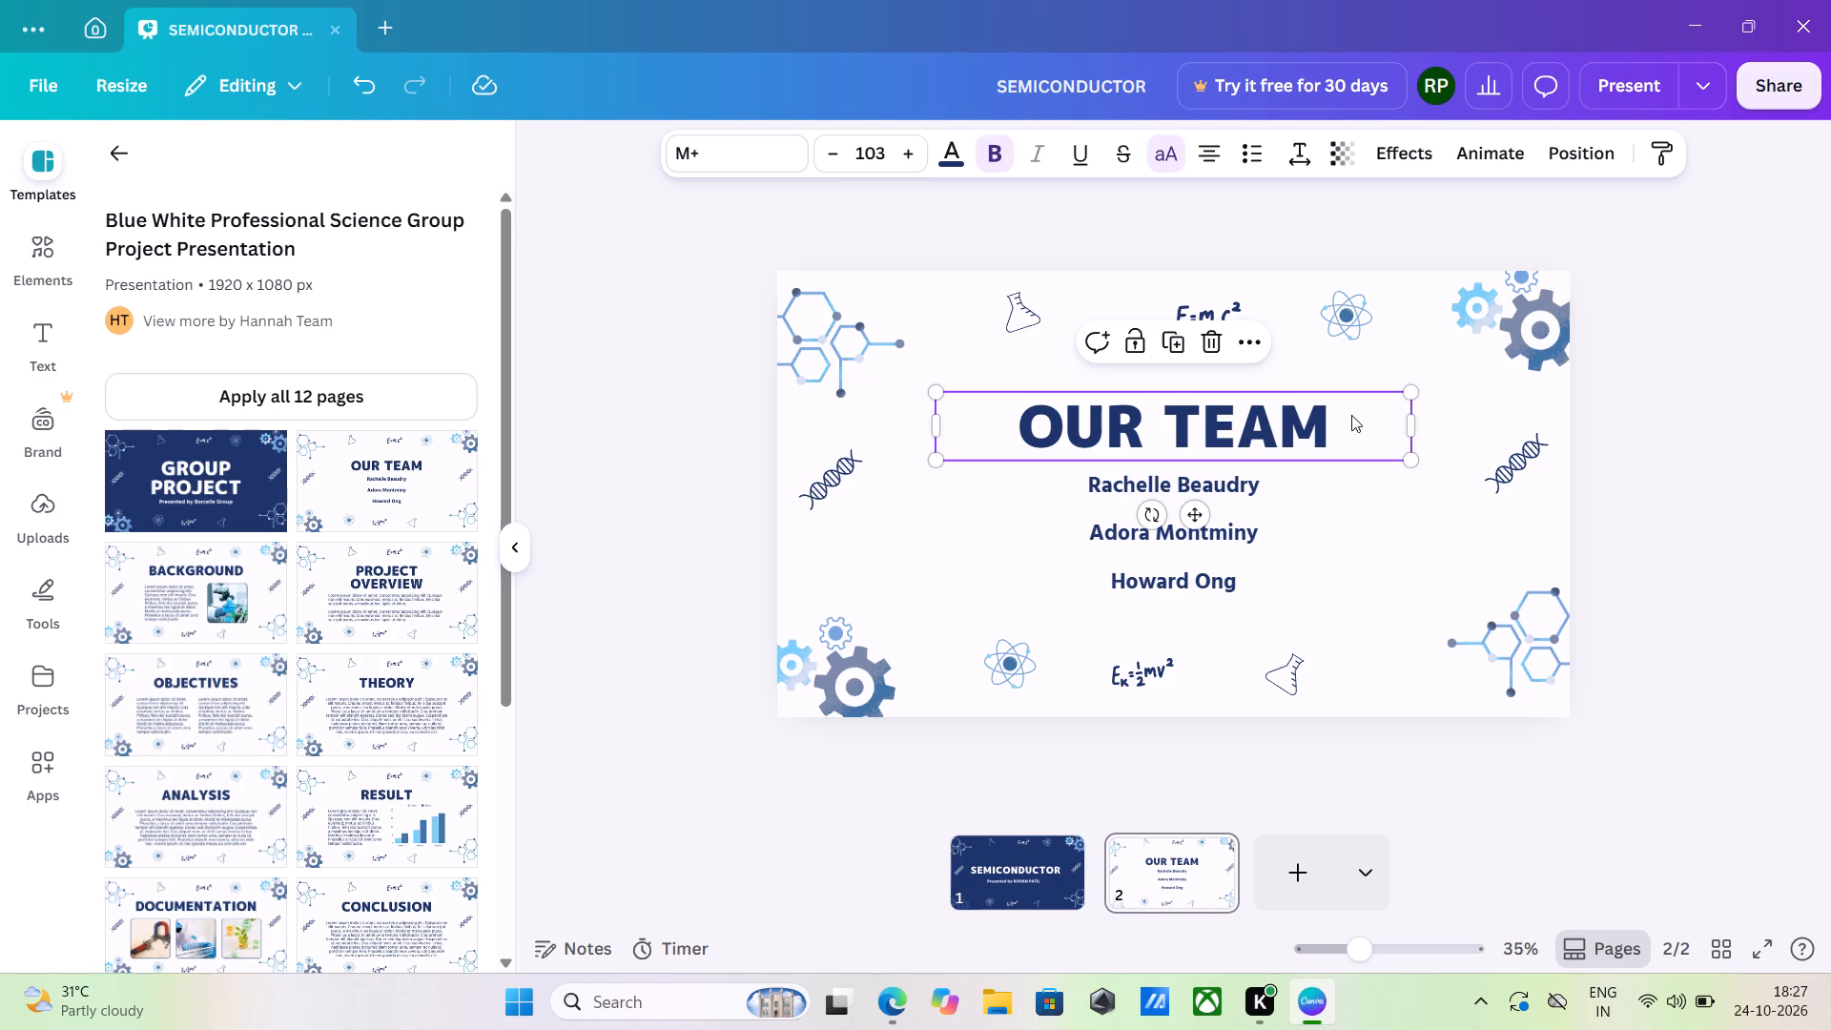
double_click(1286, 414)
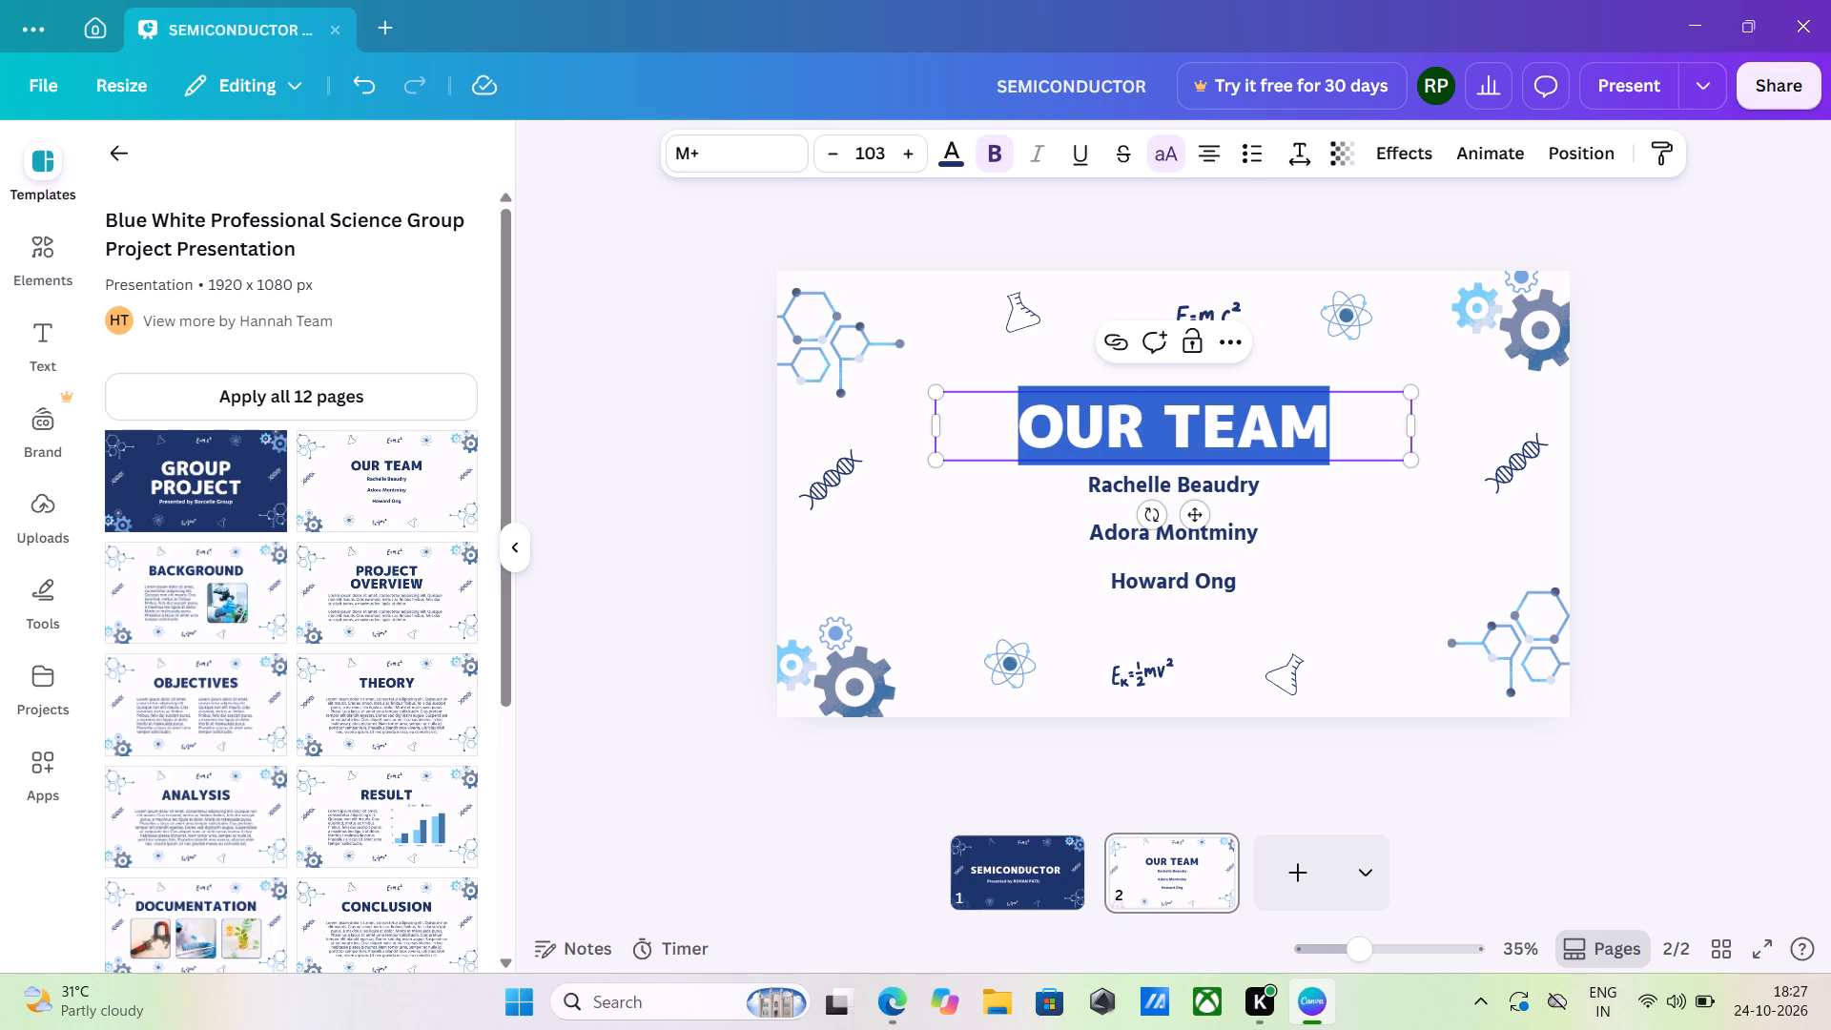
key("BackSpace")
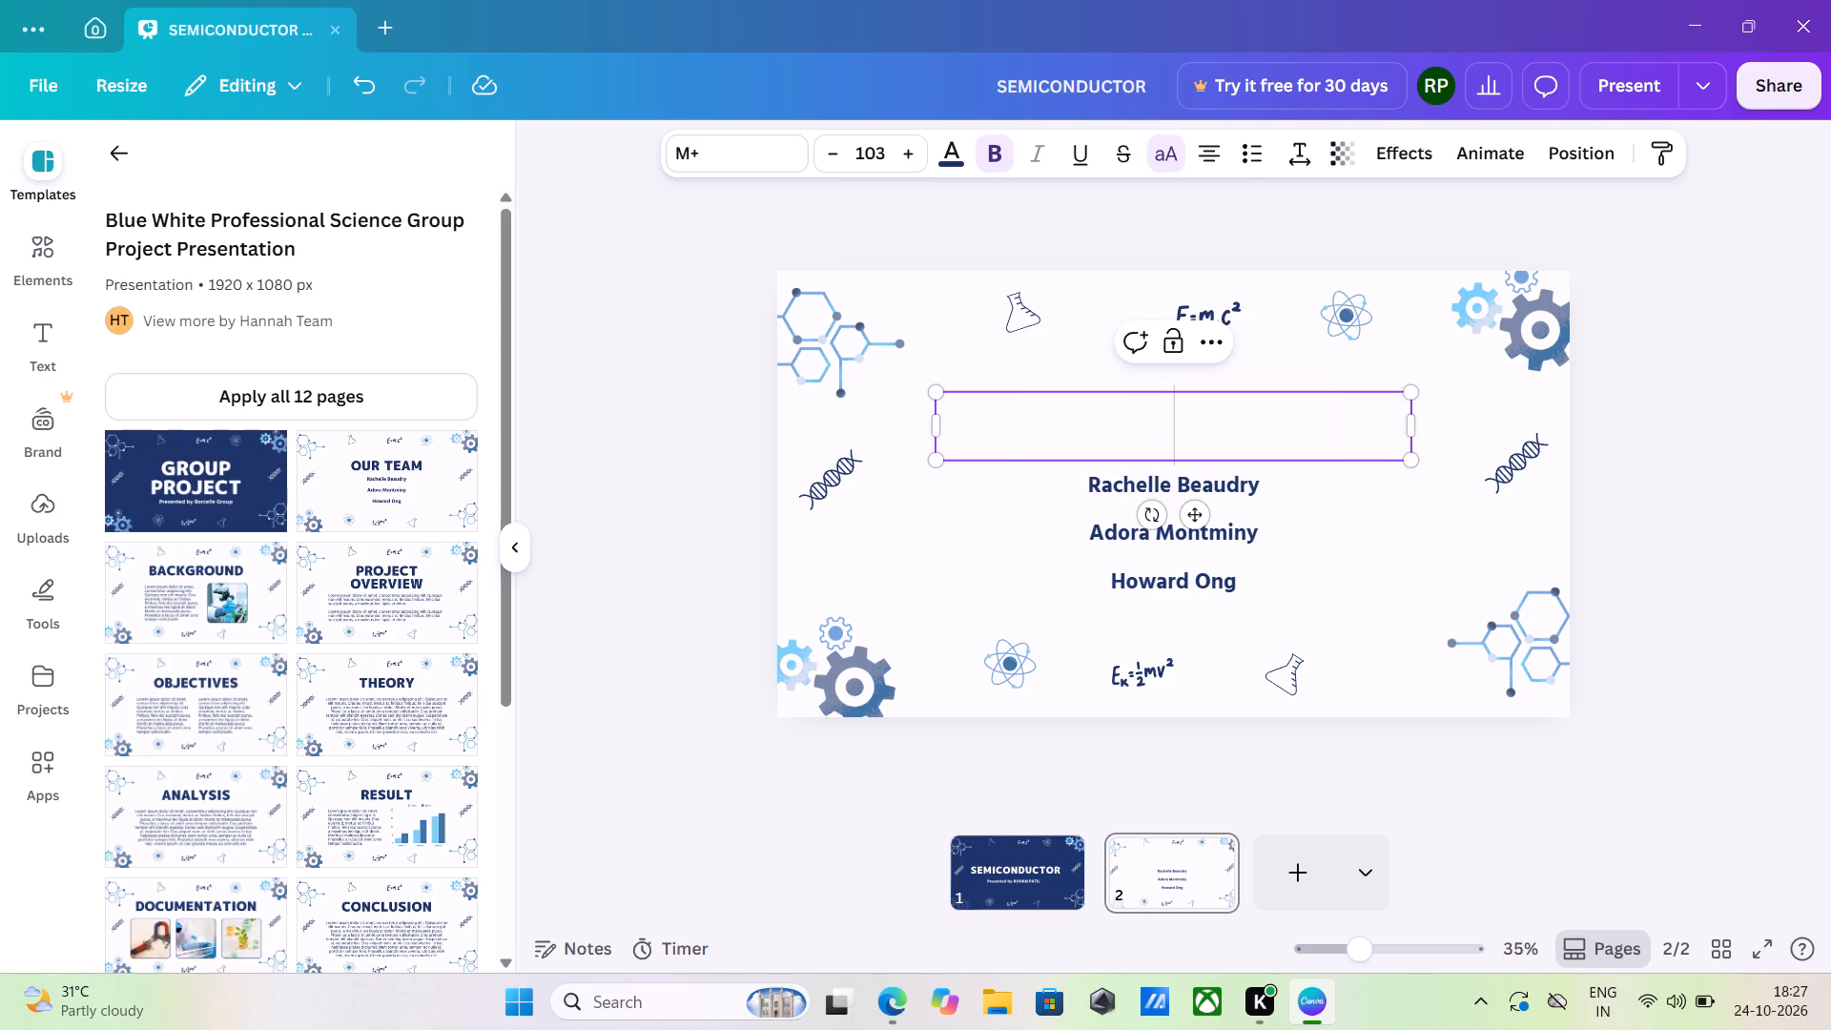
type("INTR")
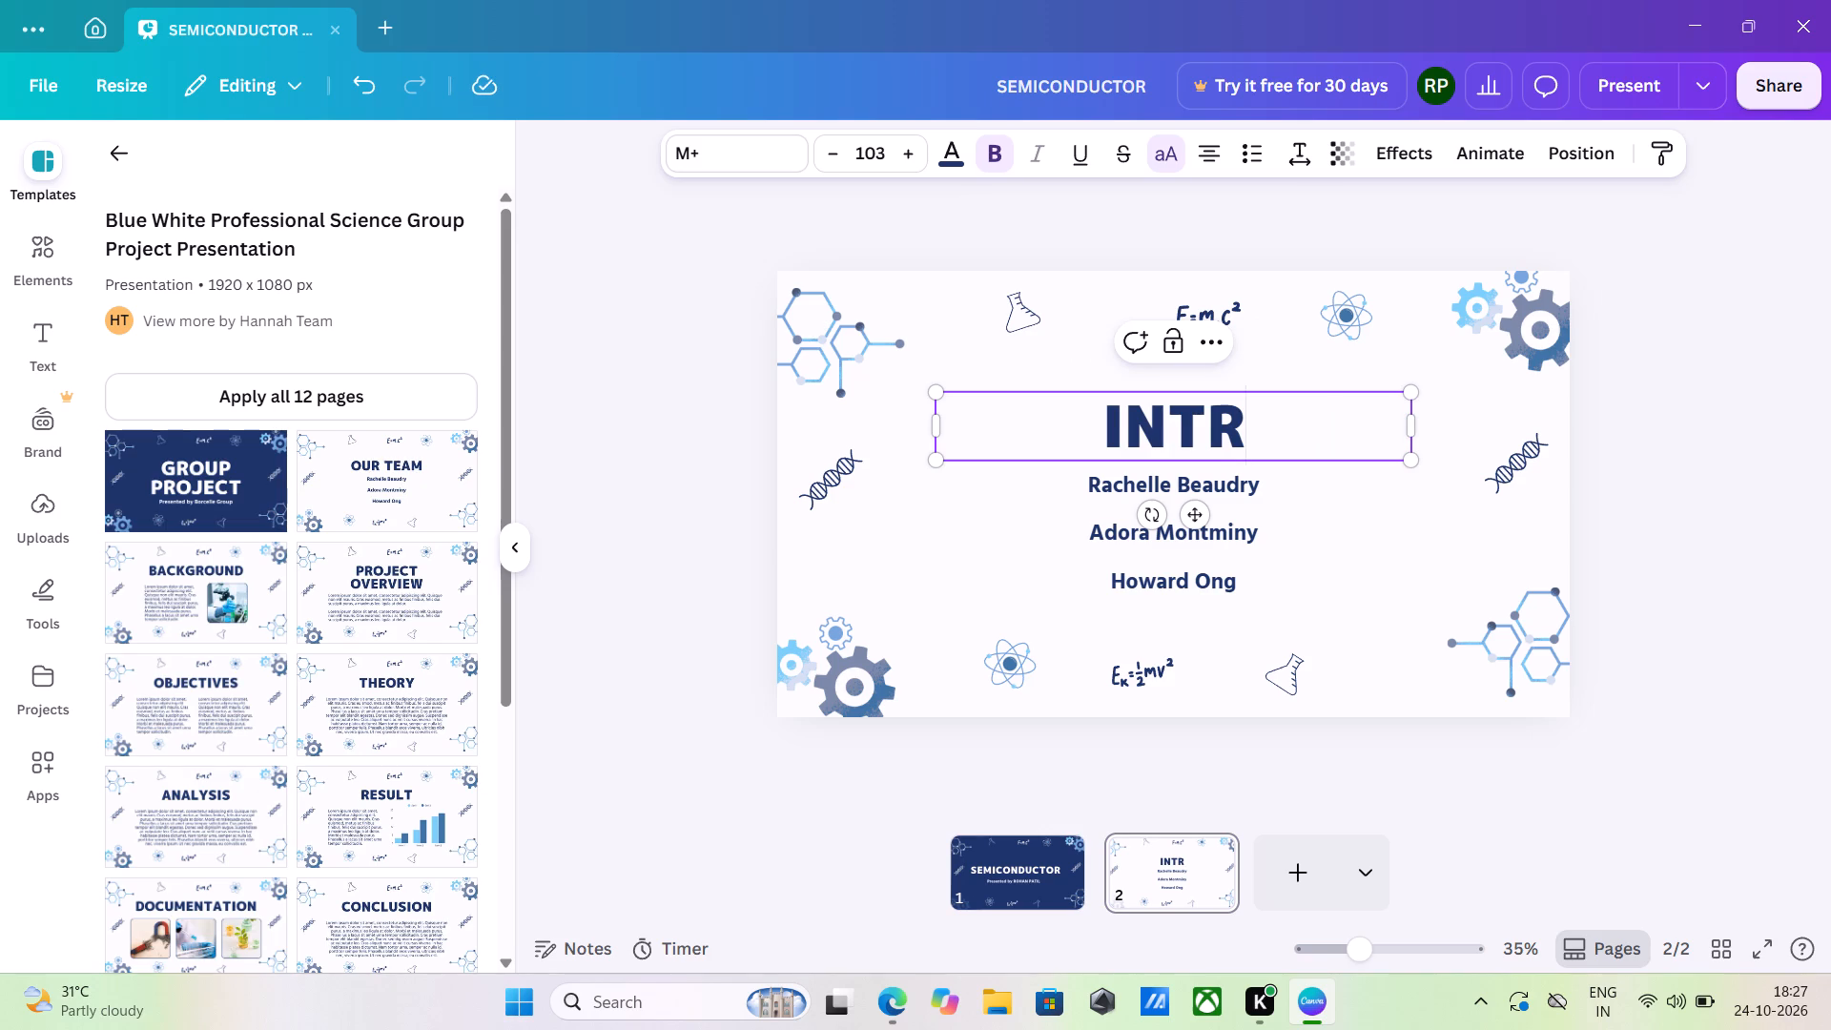
key("o")
type("DY")
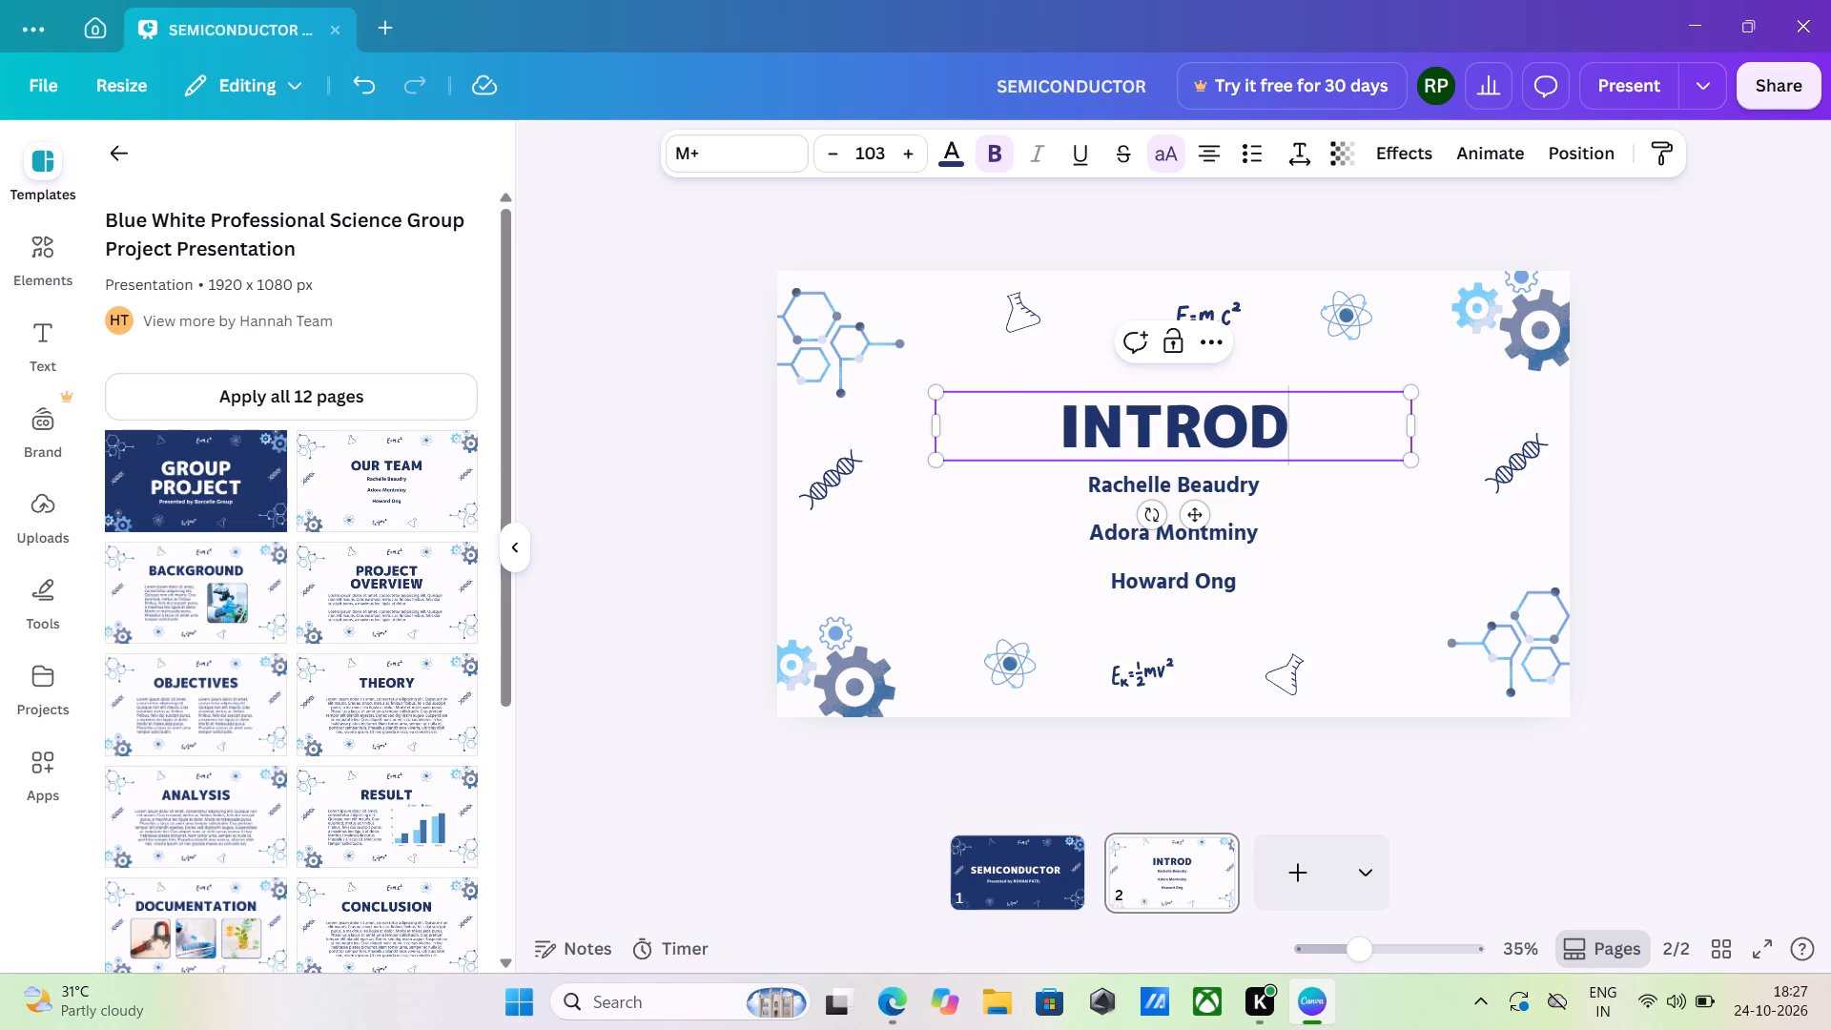
key("BackSpace")
type("UCTION TO SEM")
key("i")
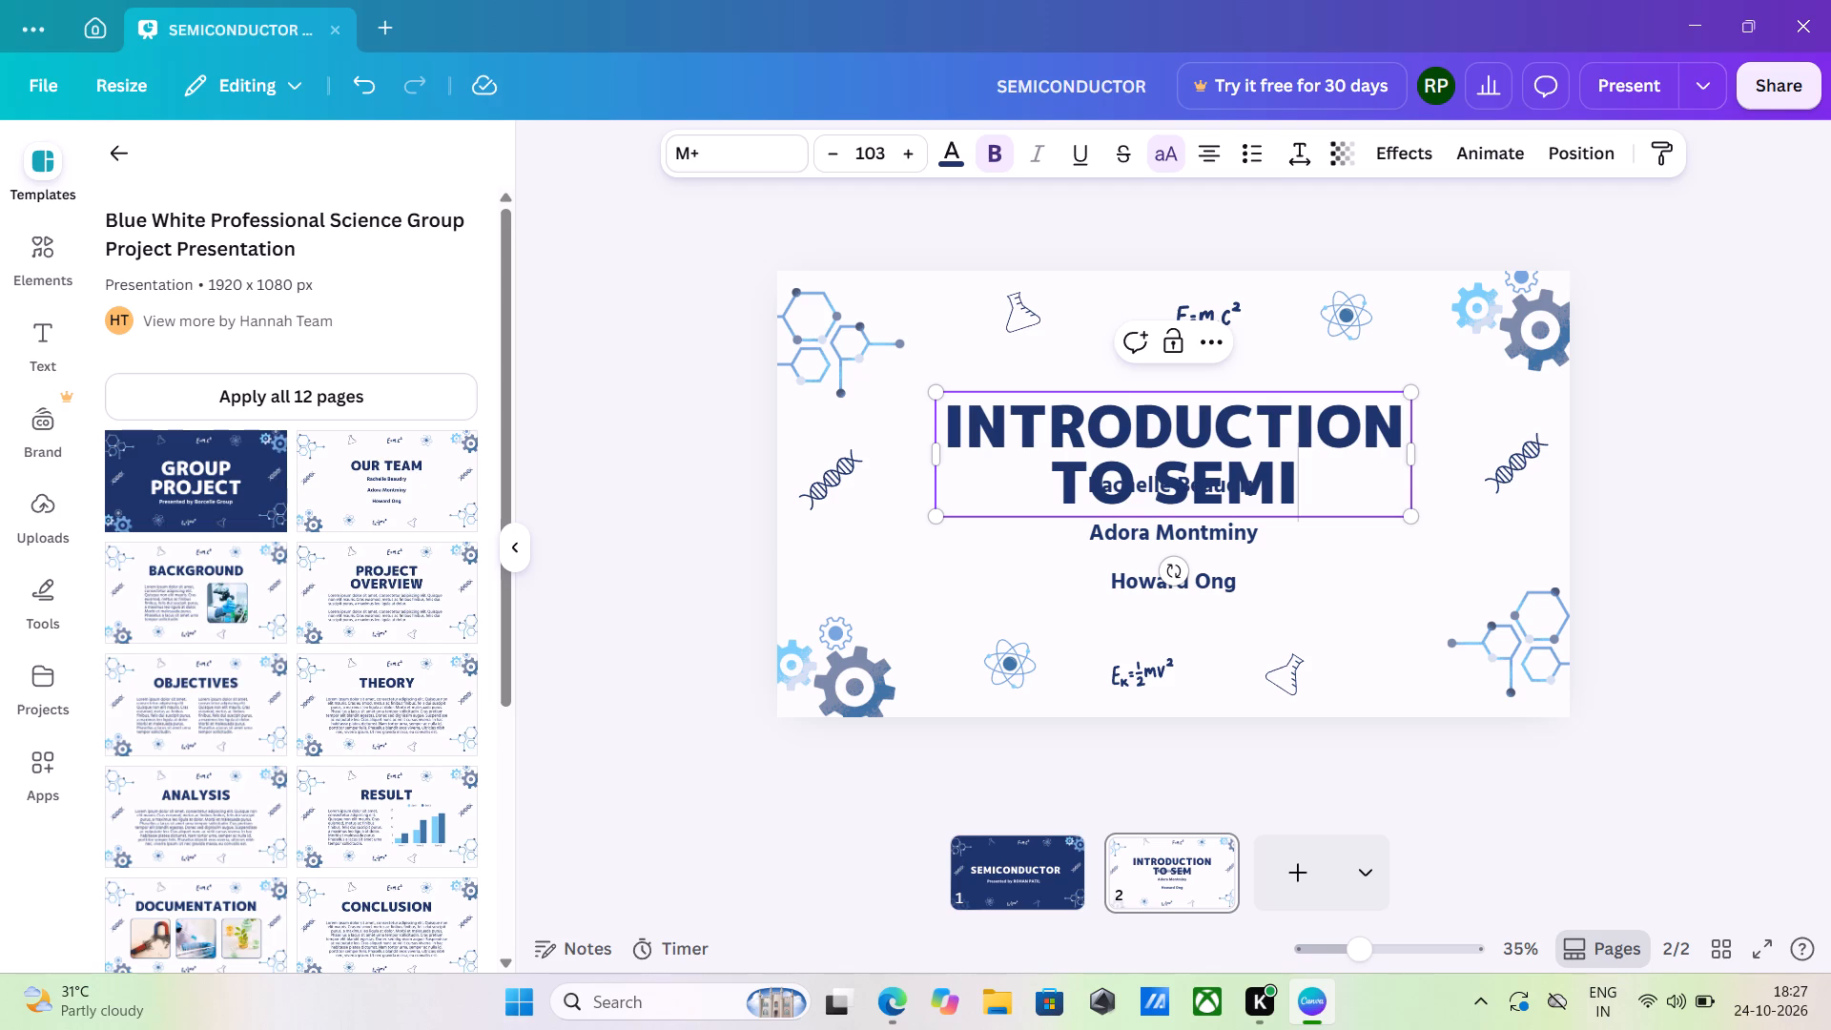
type("CO")
type("NDUCTOR")
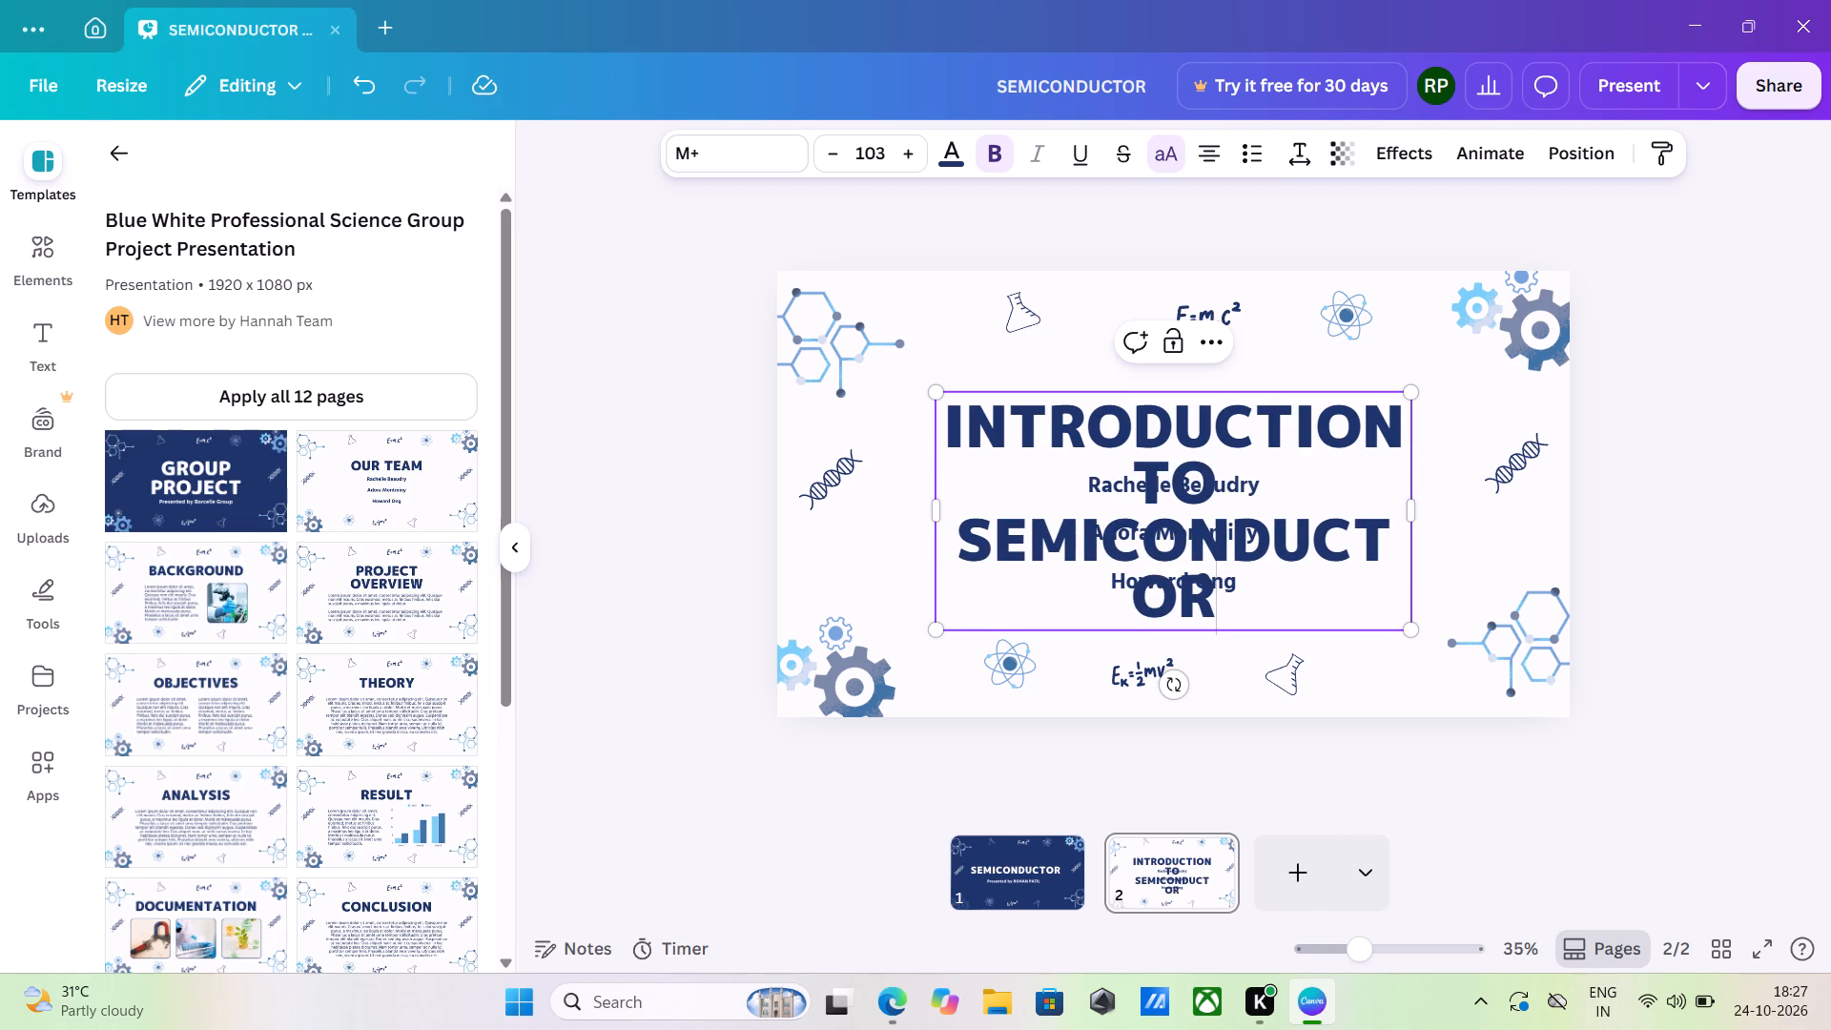
Scale the INTRODUCTION TO SEMICONDUCTOR heading to font size 100.
left_click(1412, 384)
left_click_drag(1412, 384, 1546, 297)
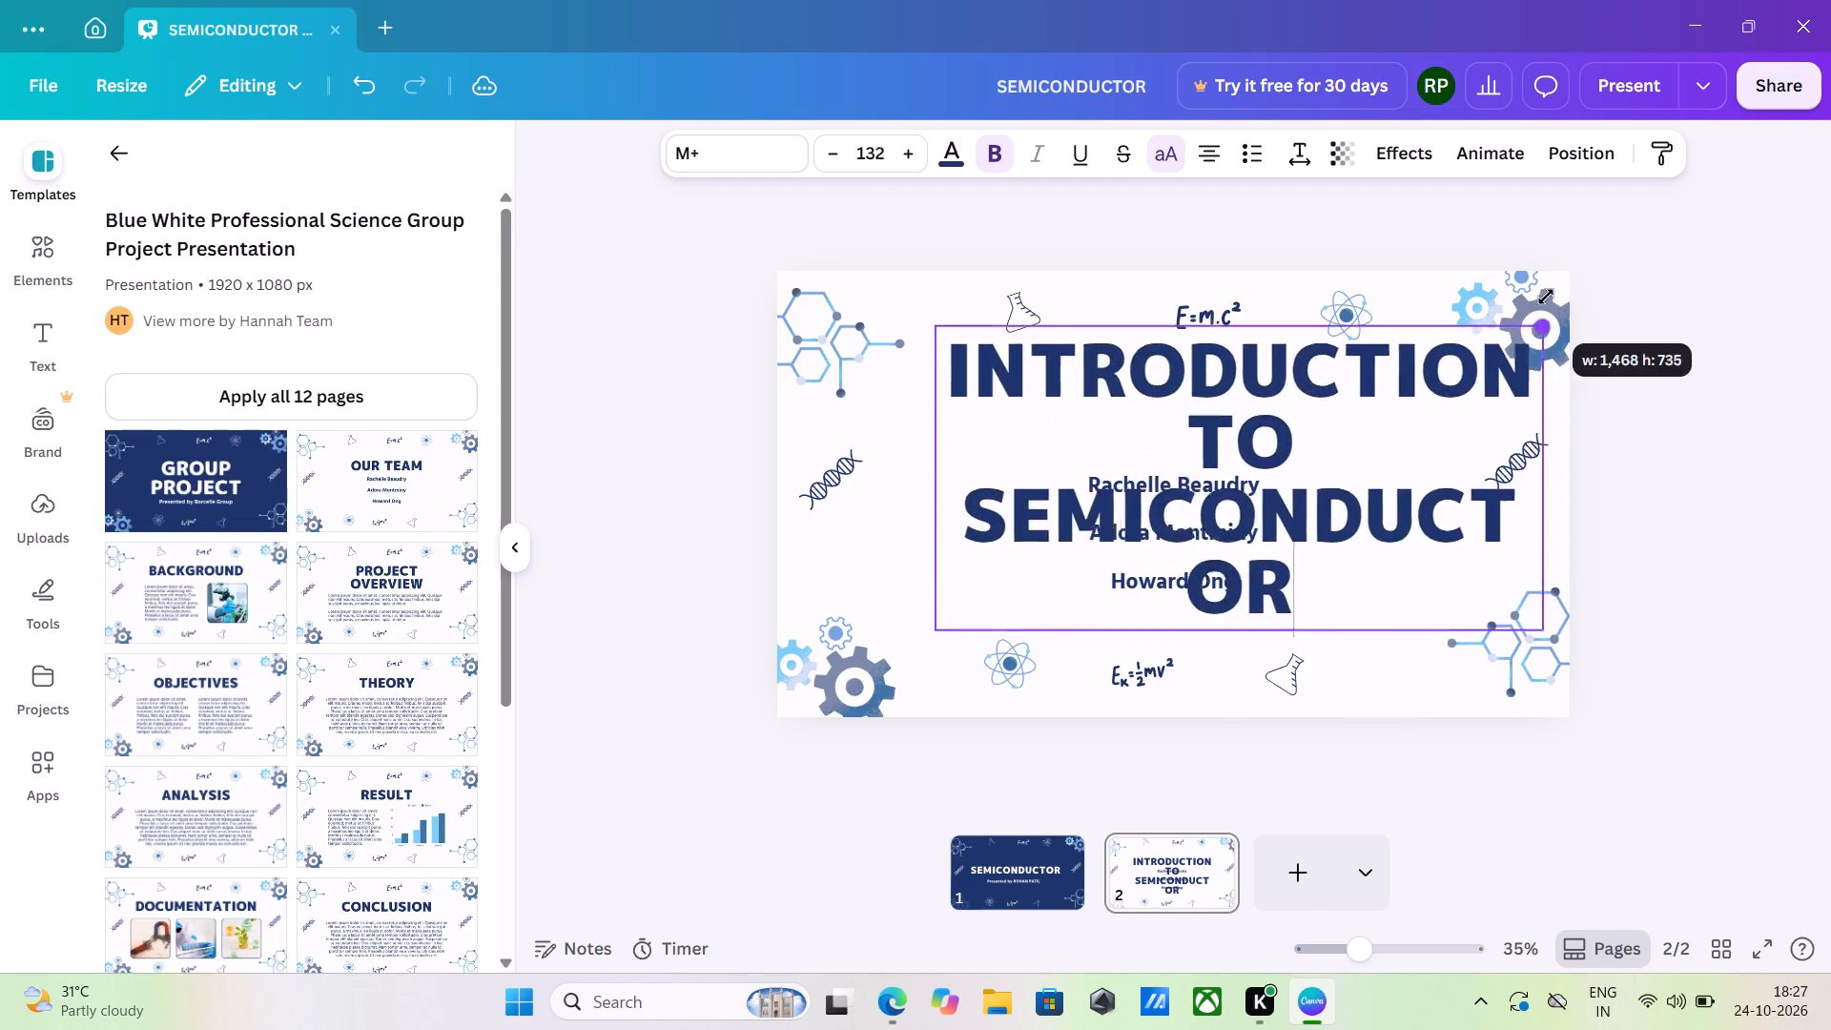
left_click_drag(1546, 297, 1410, 409)
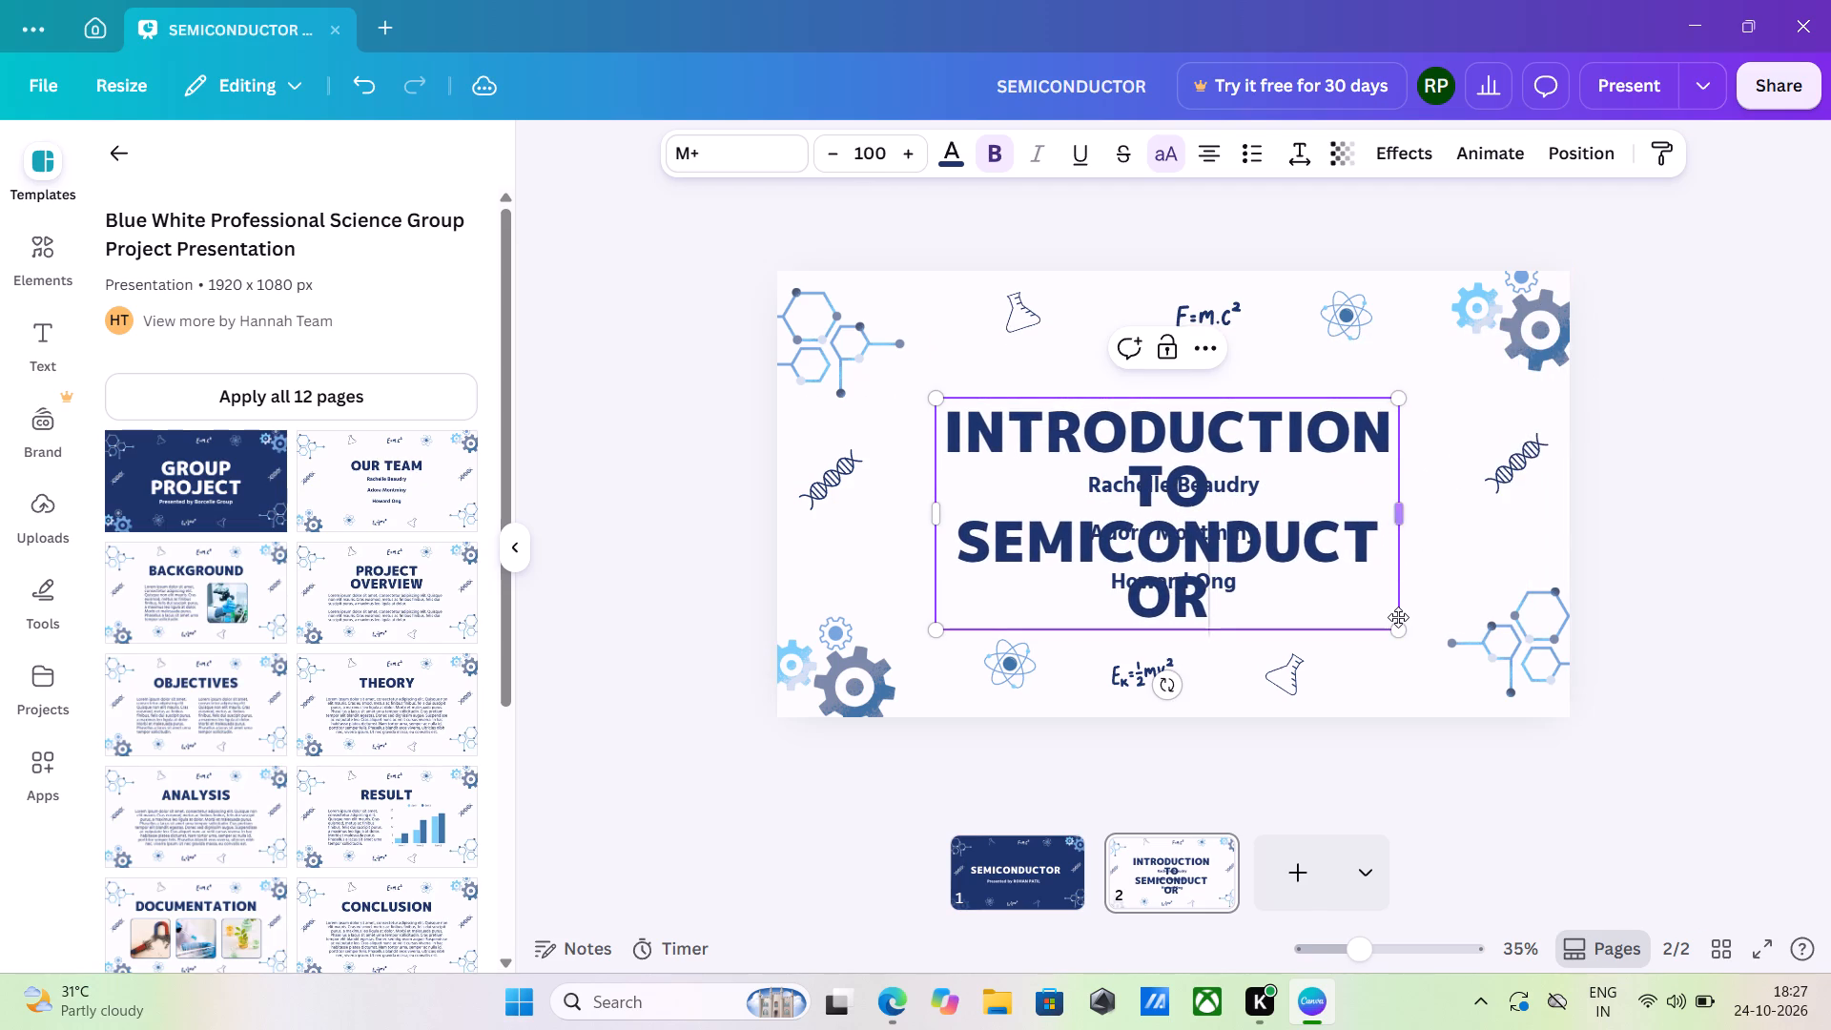
Move the heading to the top of page 2 and widen its text box so the text wraps onto two lines.
left_click(1398, 617)
left_click_drag(1398, 617, 1394, 495)
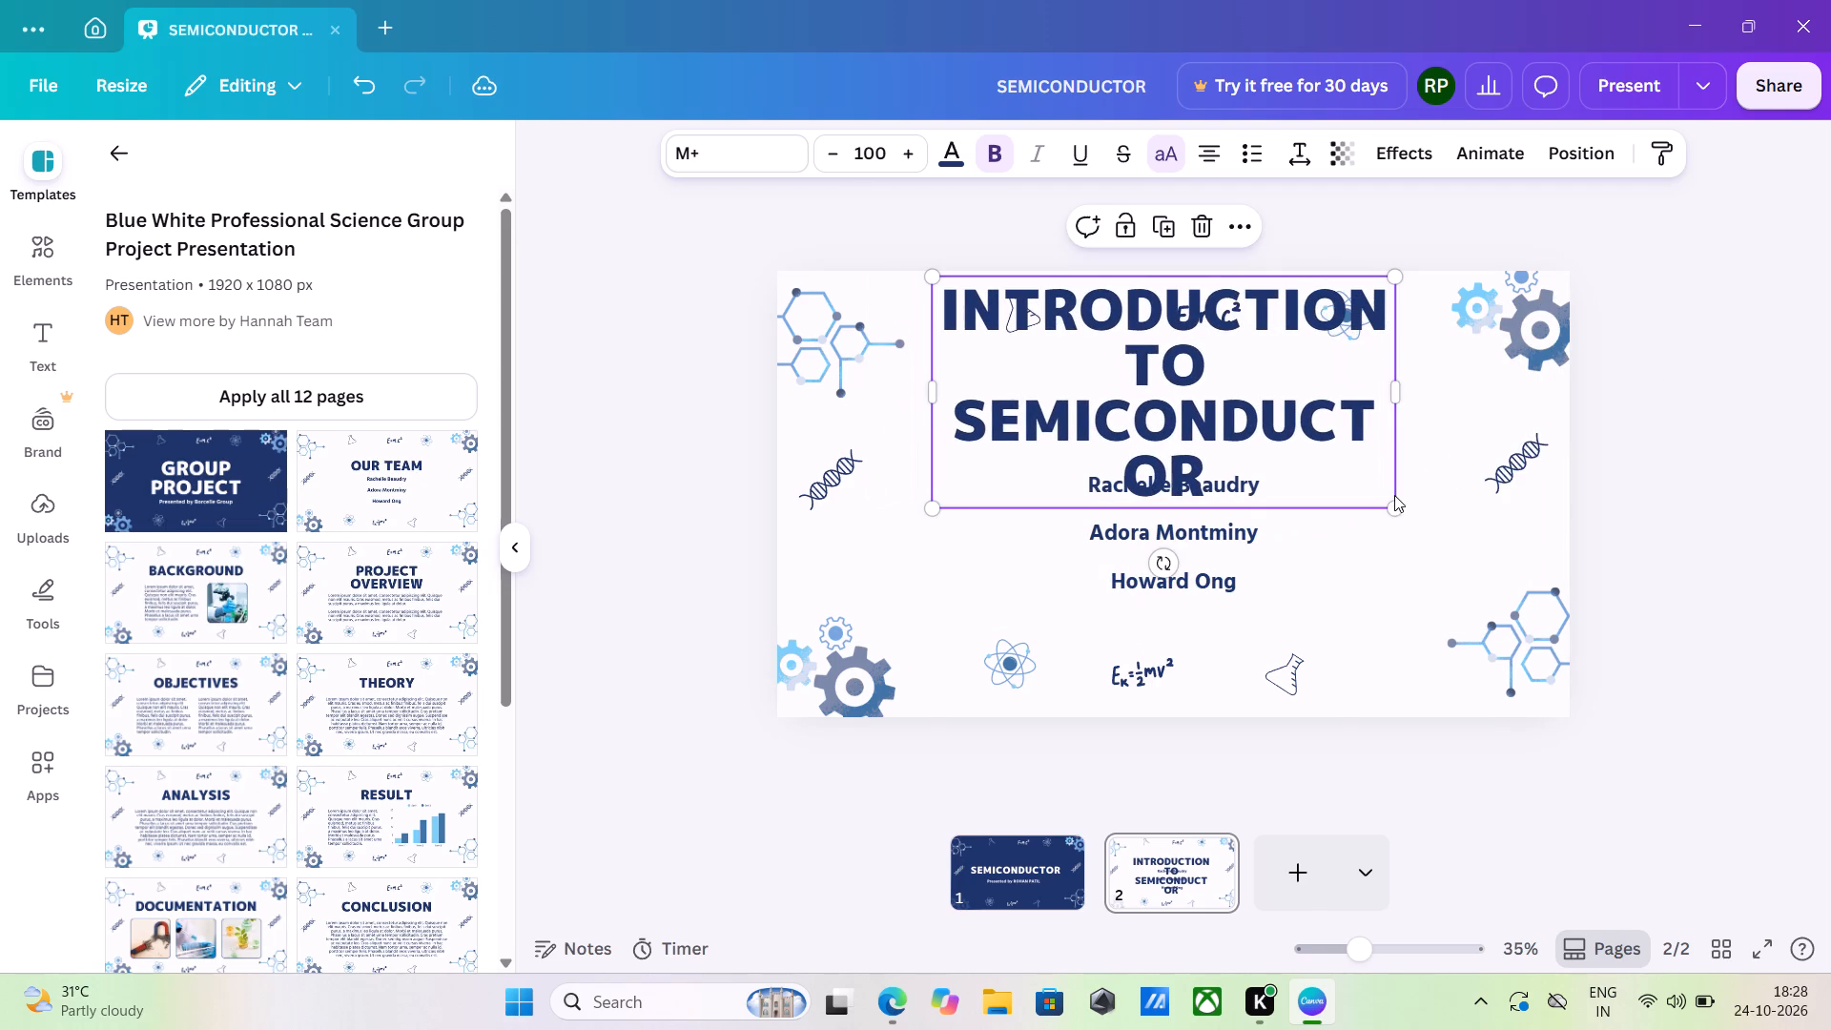
left_click_drag(1404, 402, 1758, 424)
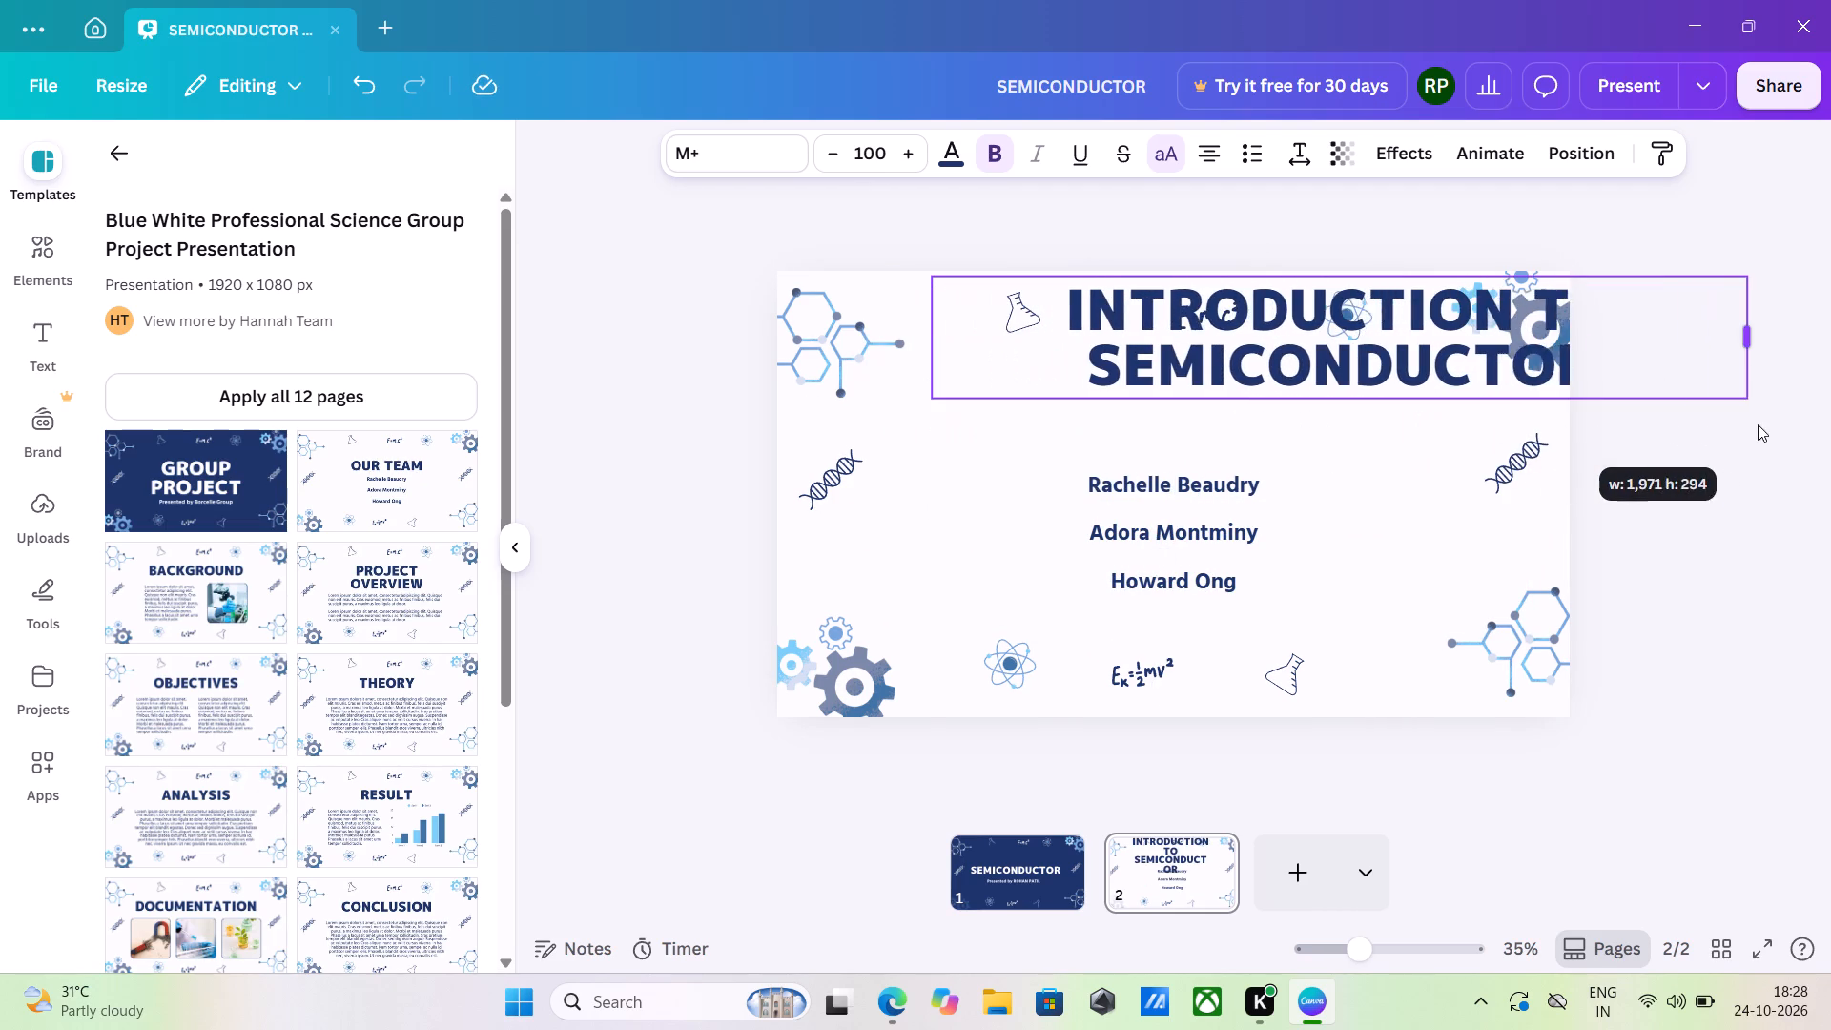
left_click_drag(1758, 424, 1522, 471)
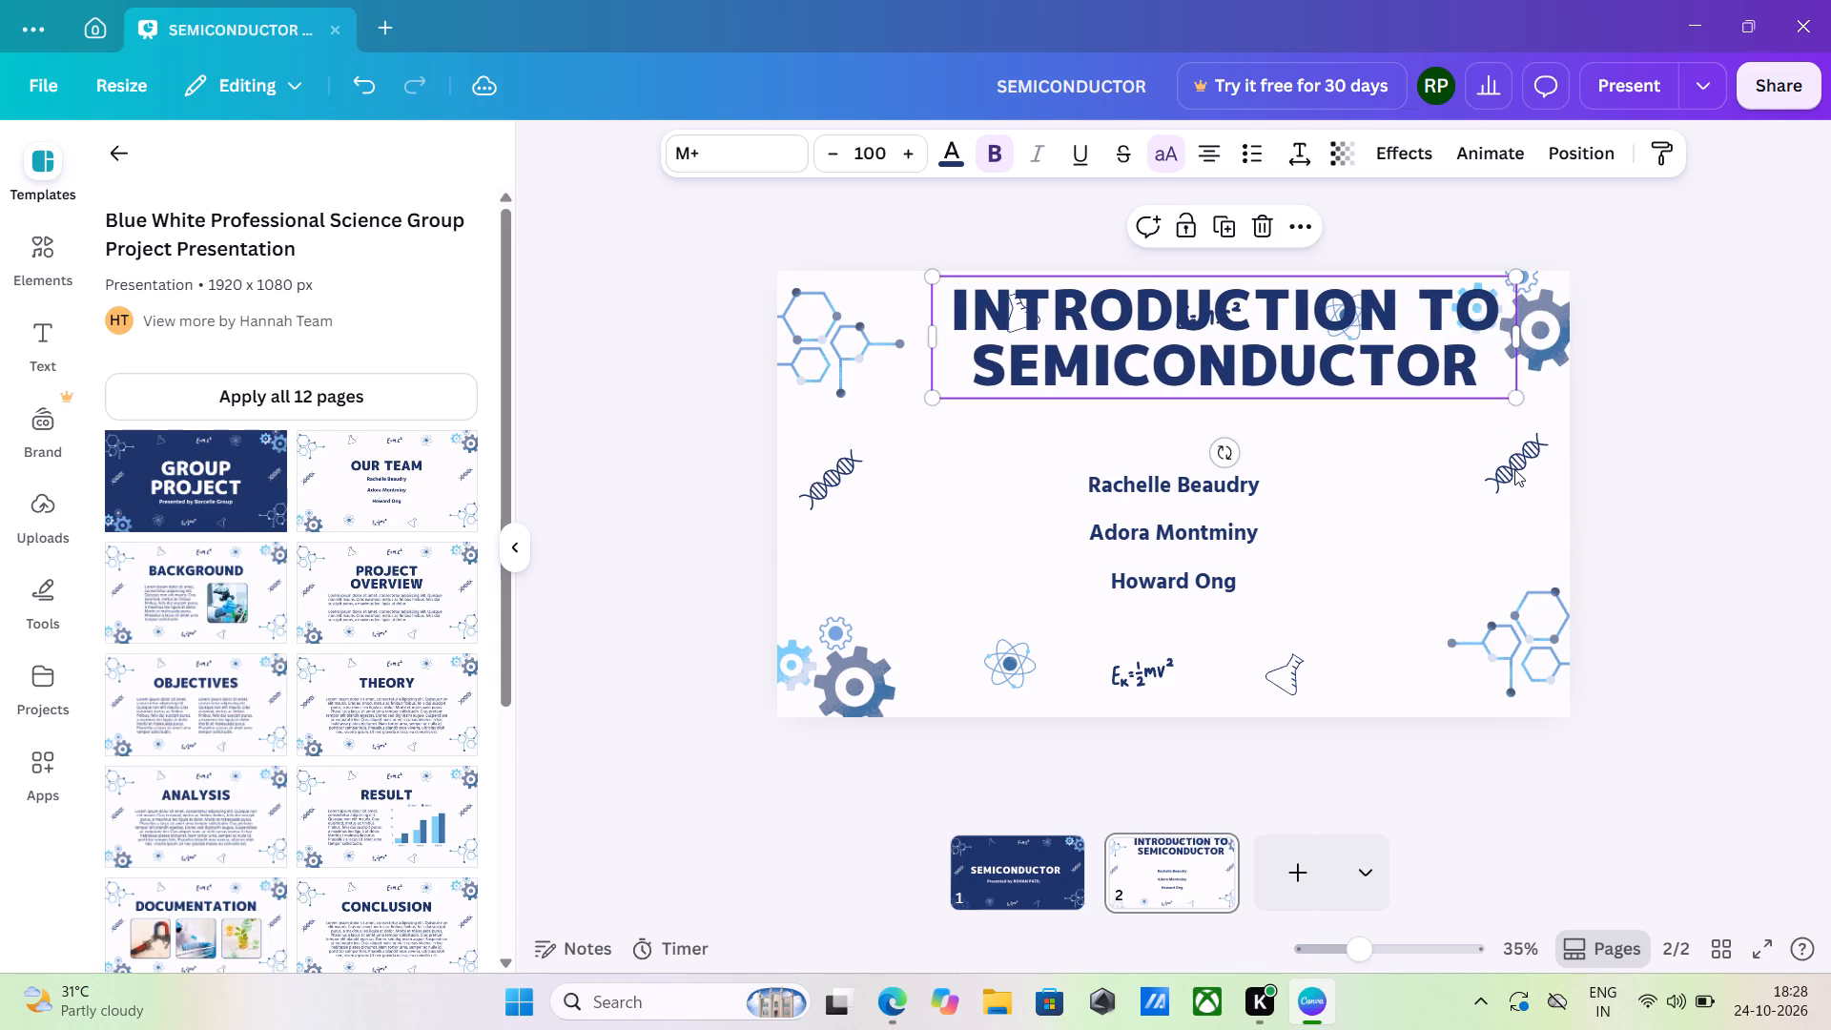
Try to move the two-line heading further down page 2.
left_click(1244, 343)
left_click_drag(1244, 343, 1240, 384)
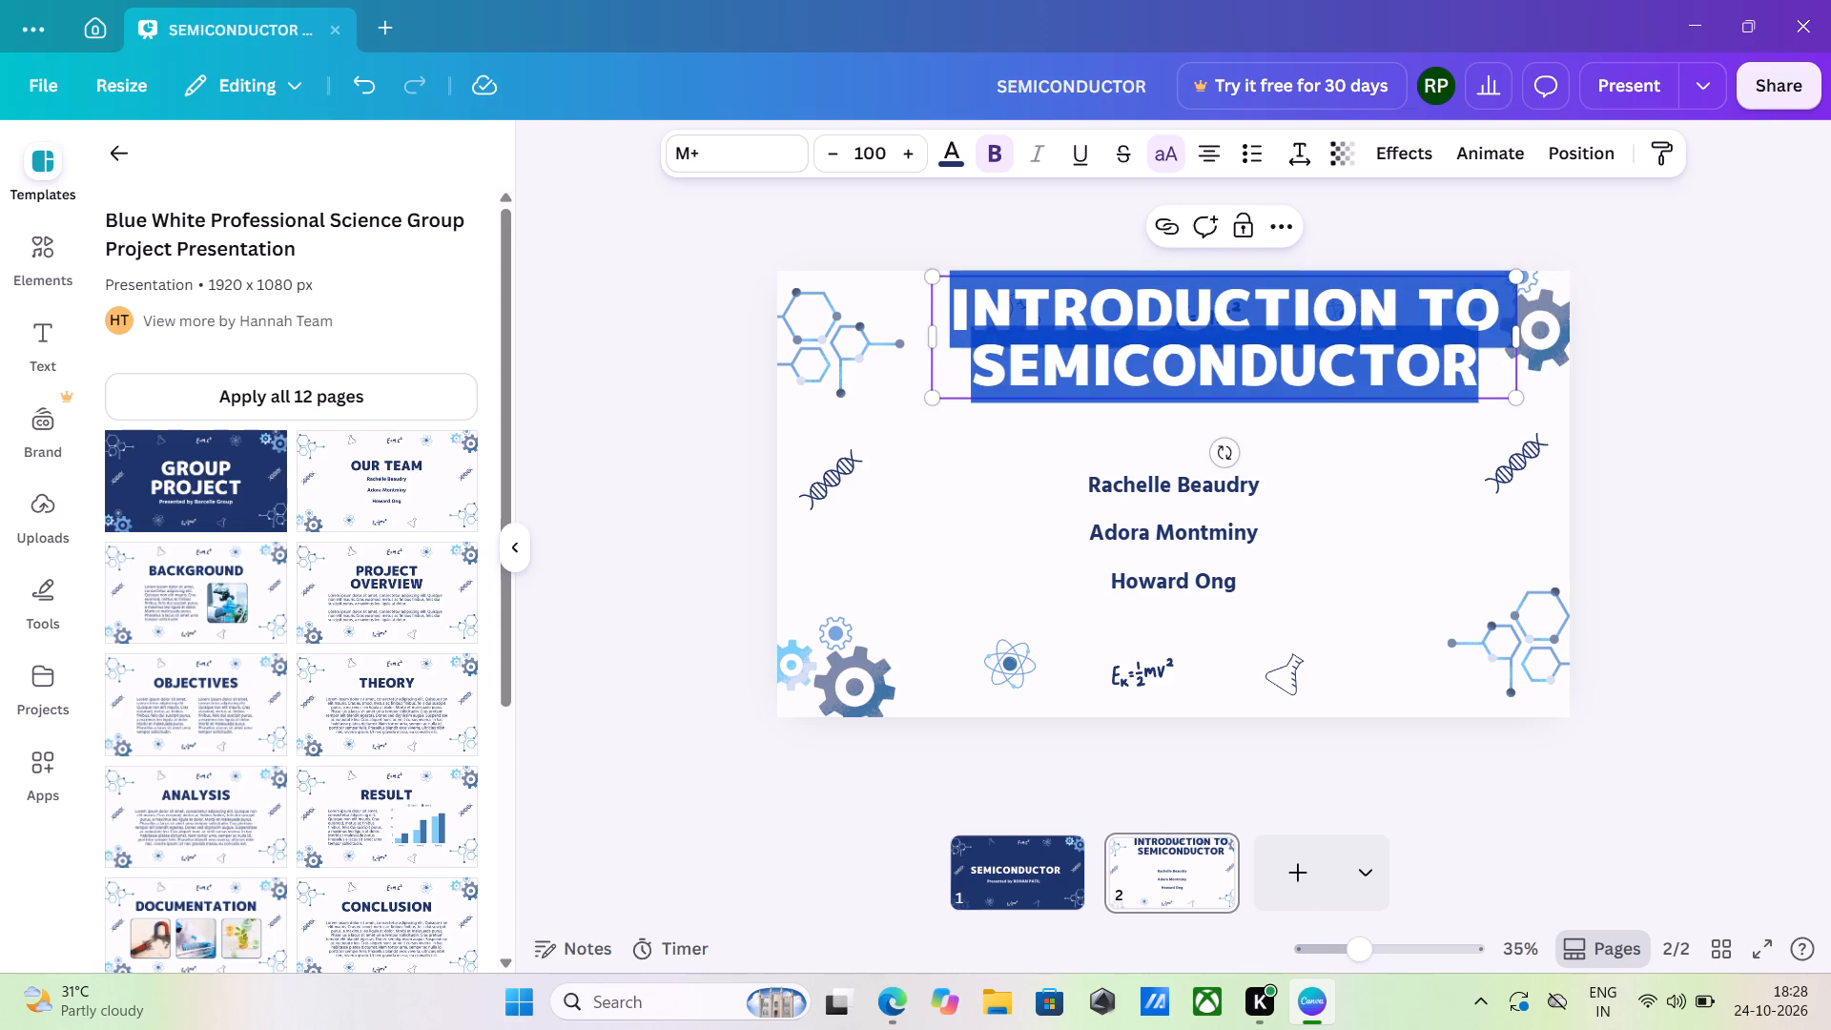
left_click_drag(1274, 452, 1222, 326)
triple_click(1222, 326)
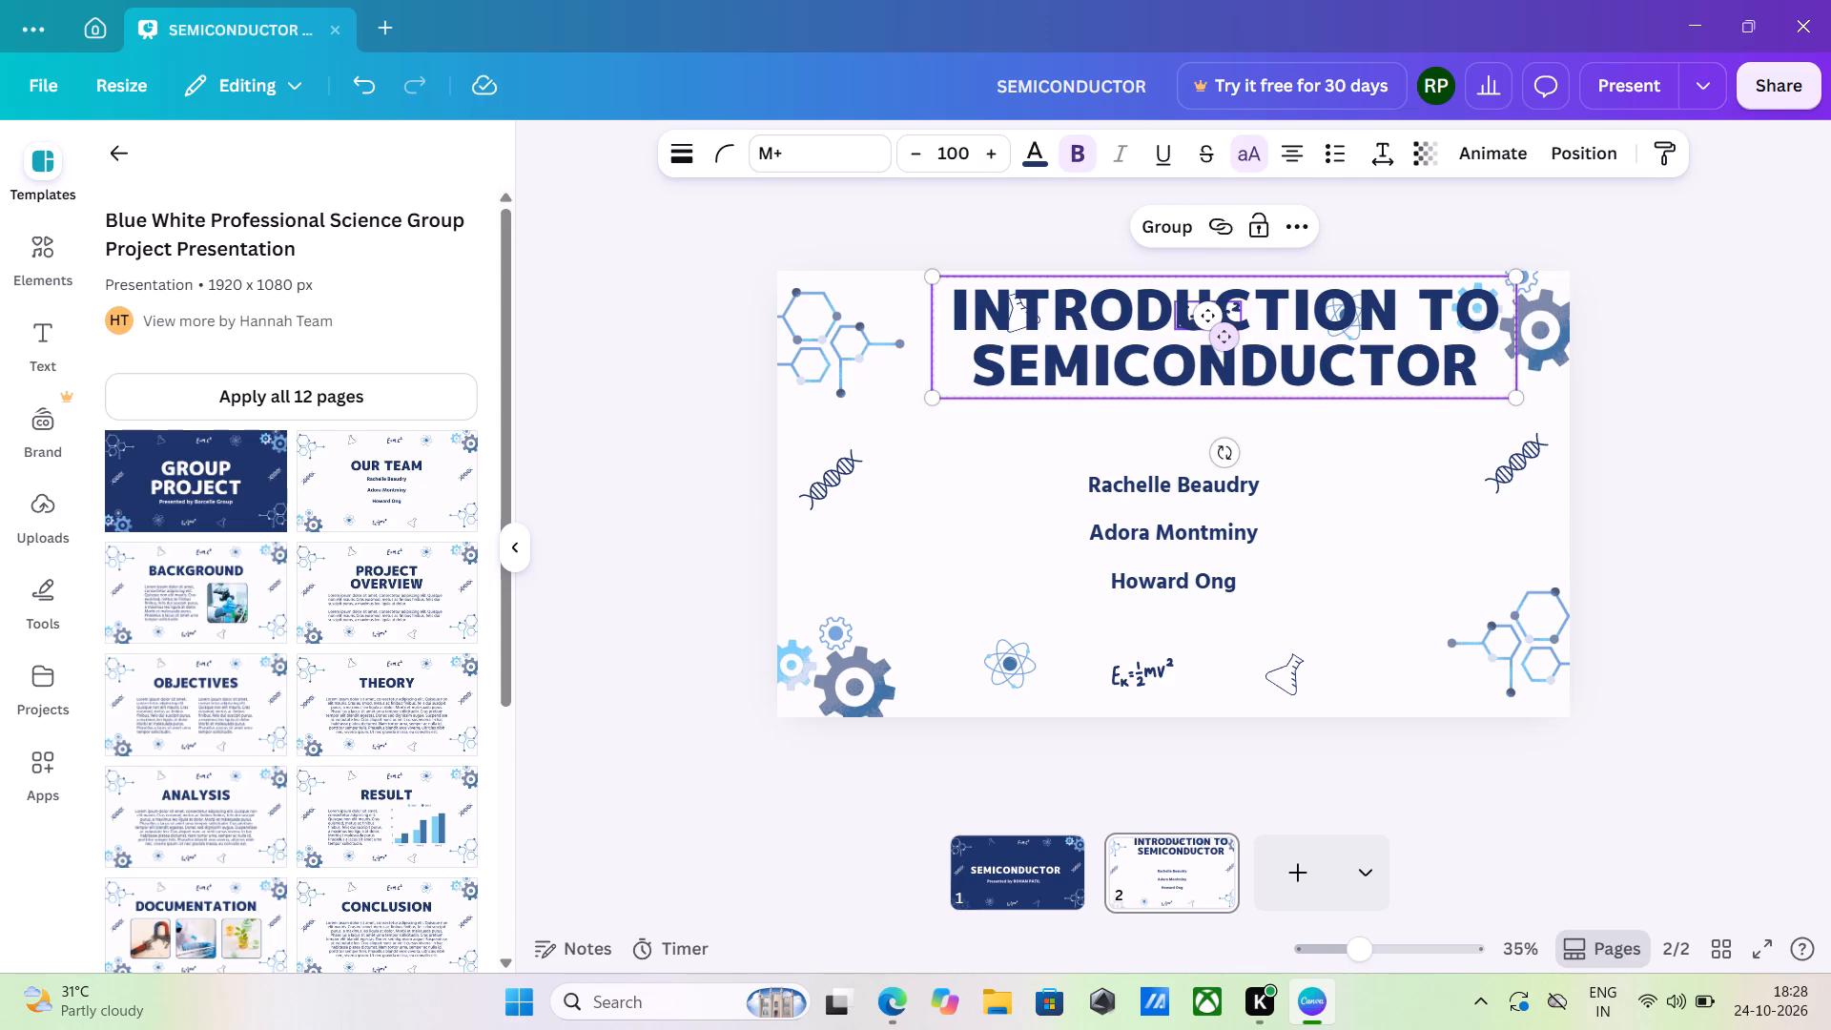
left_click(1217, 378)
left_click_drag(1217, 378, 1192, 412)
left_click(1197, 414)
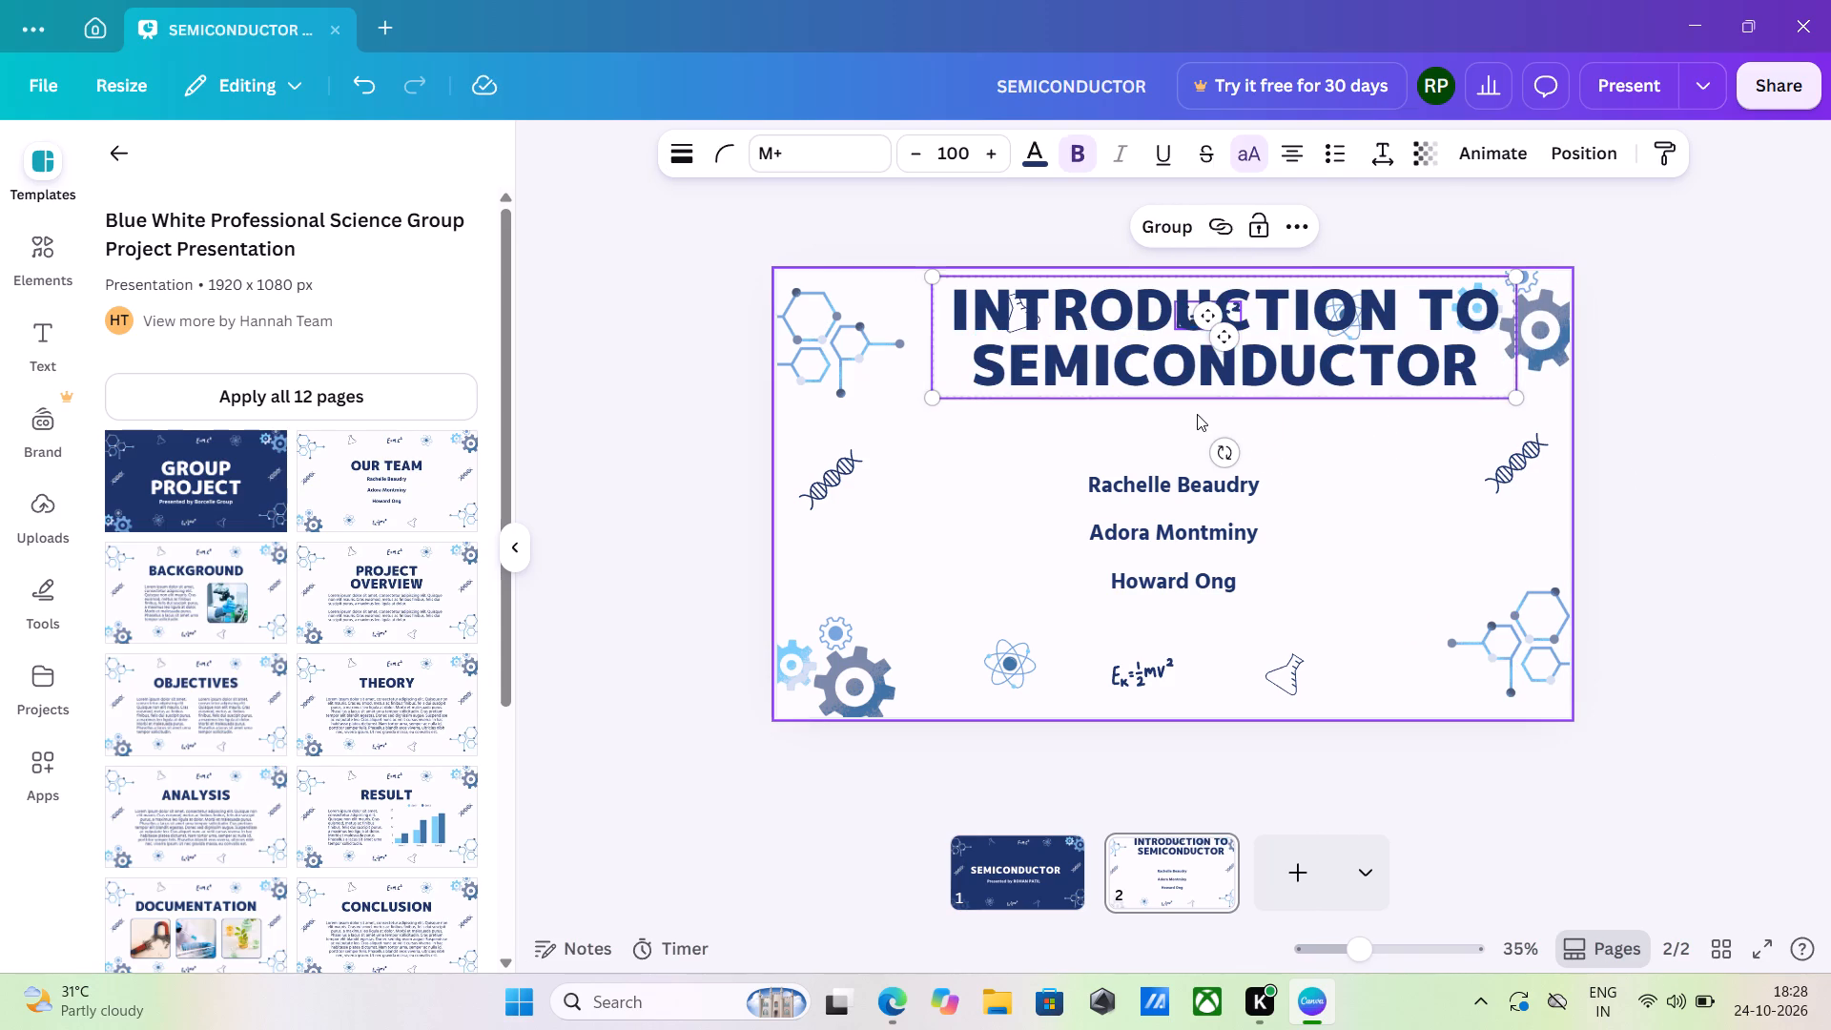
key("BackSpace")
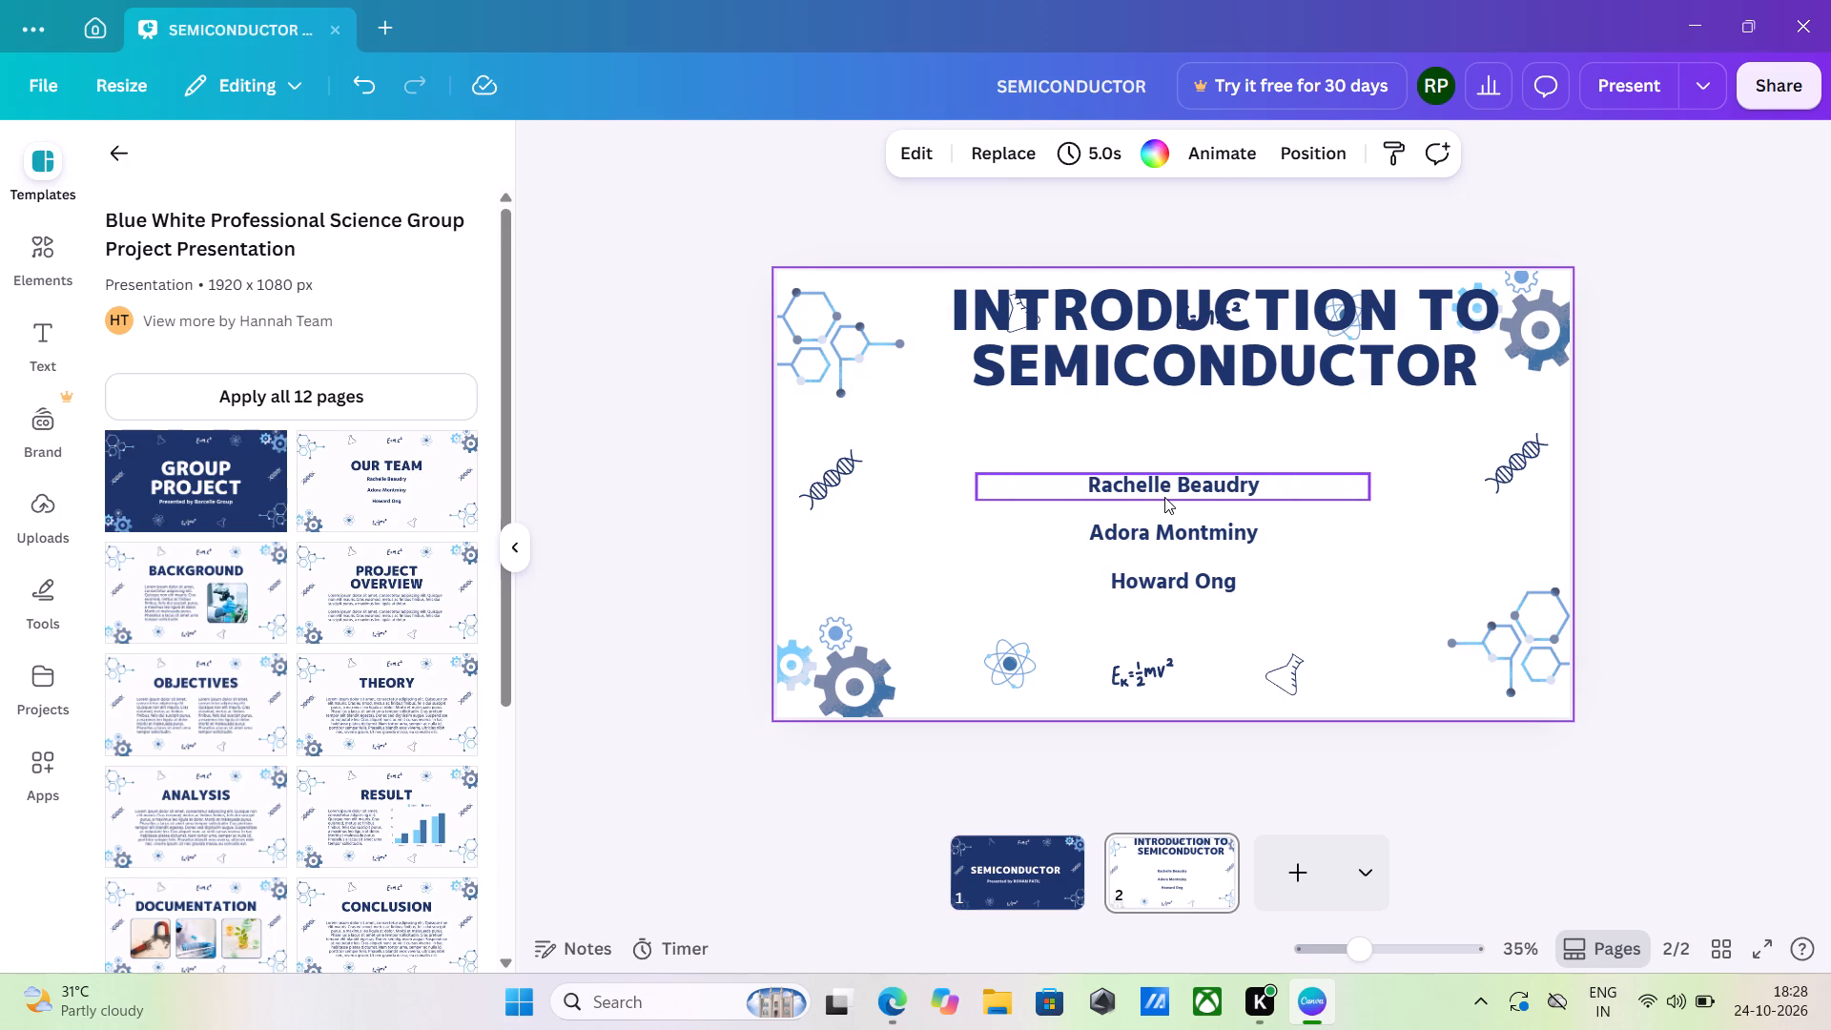
Delete the text of the three placeholder team member names below the heading on page 2.
double_click(1187, 475)
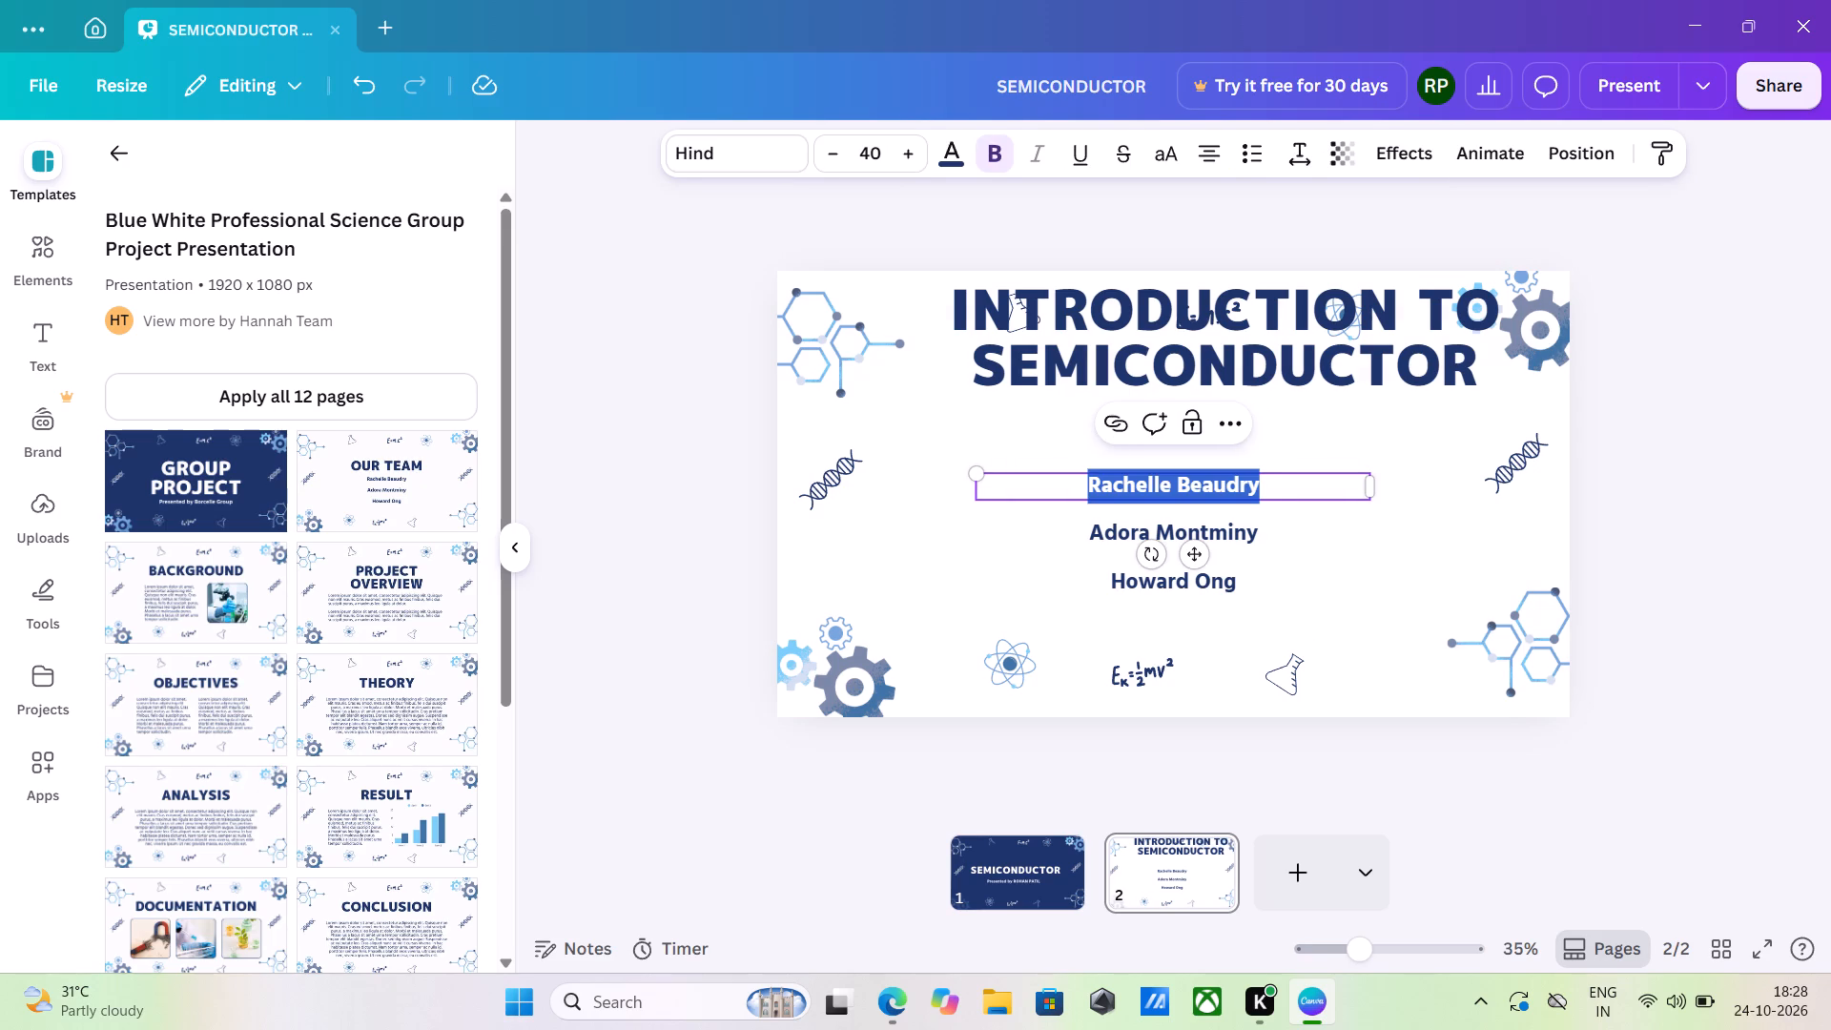
key("BackSpace")
double_click(1199, 541)
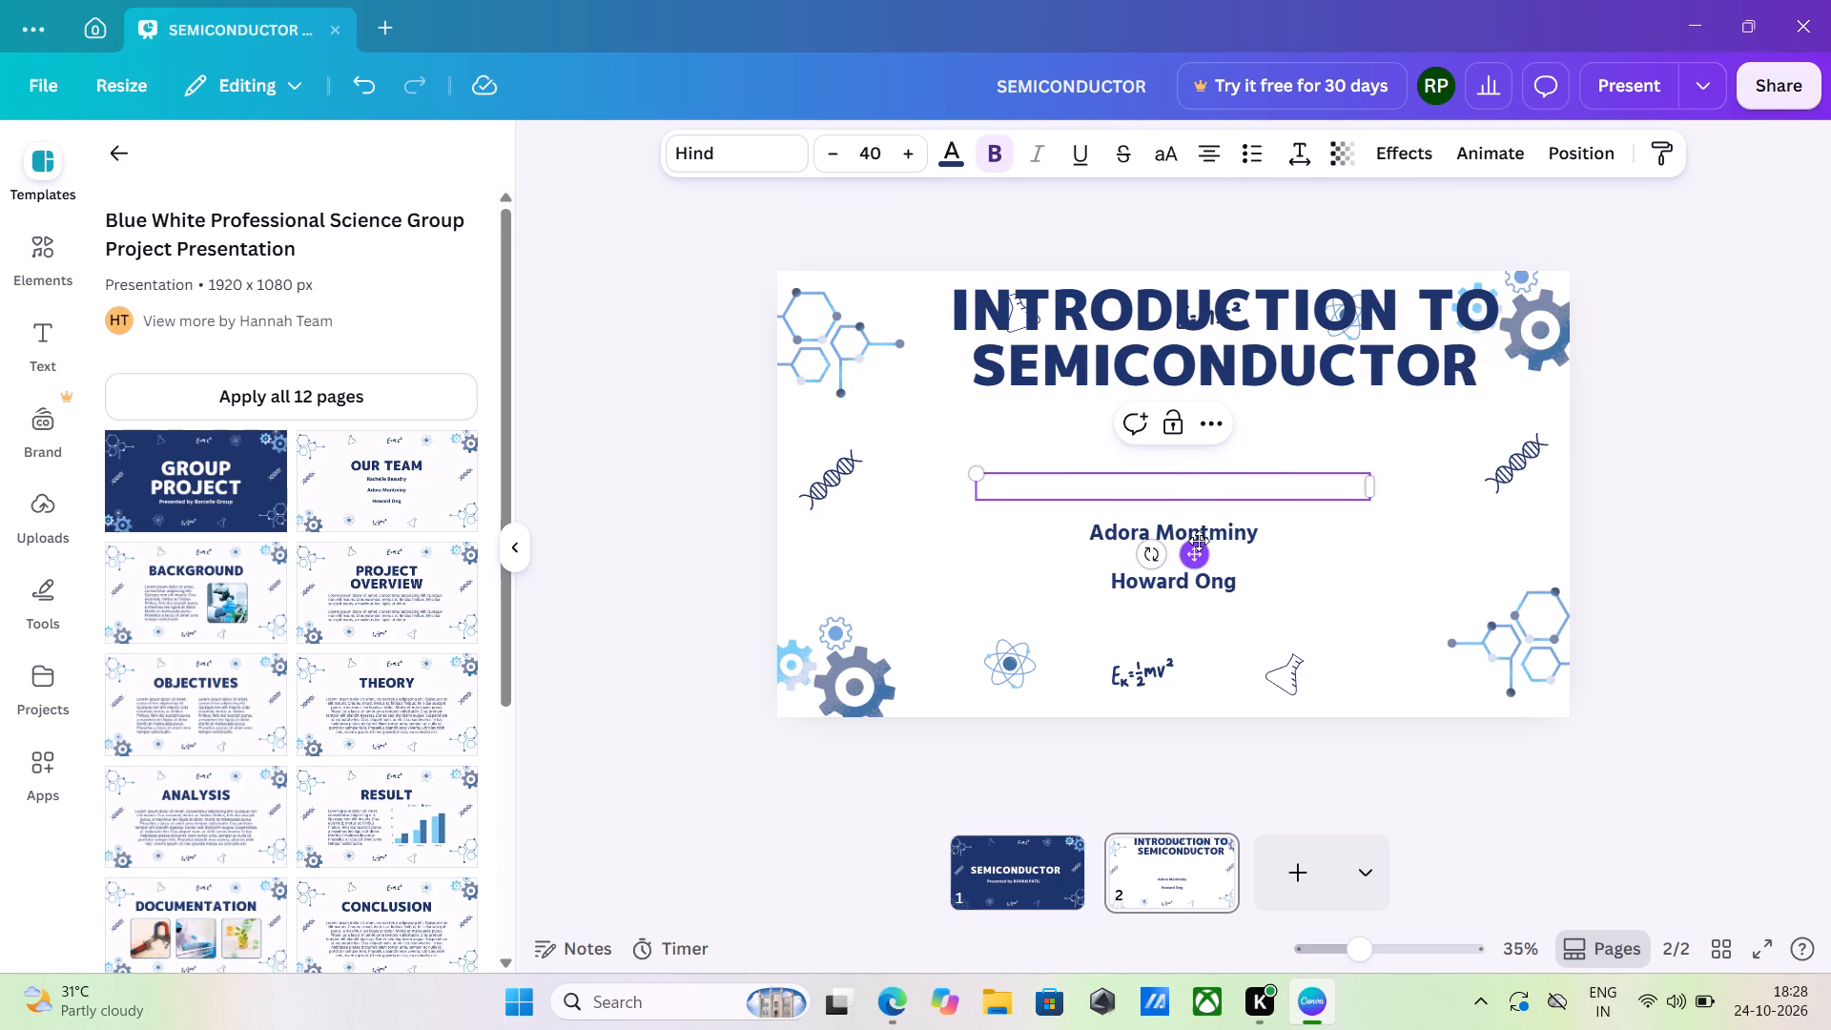
left_click_drag(1199, 541, 1224, 542)
double_click(1224, 542)
key("BackSpace")
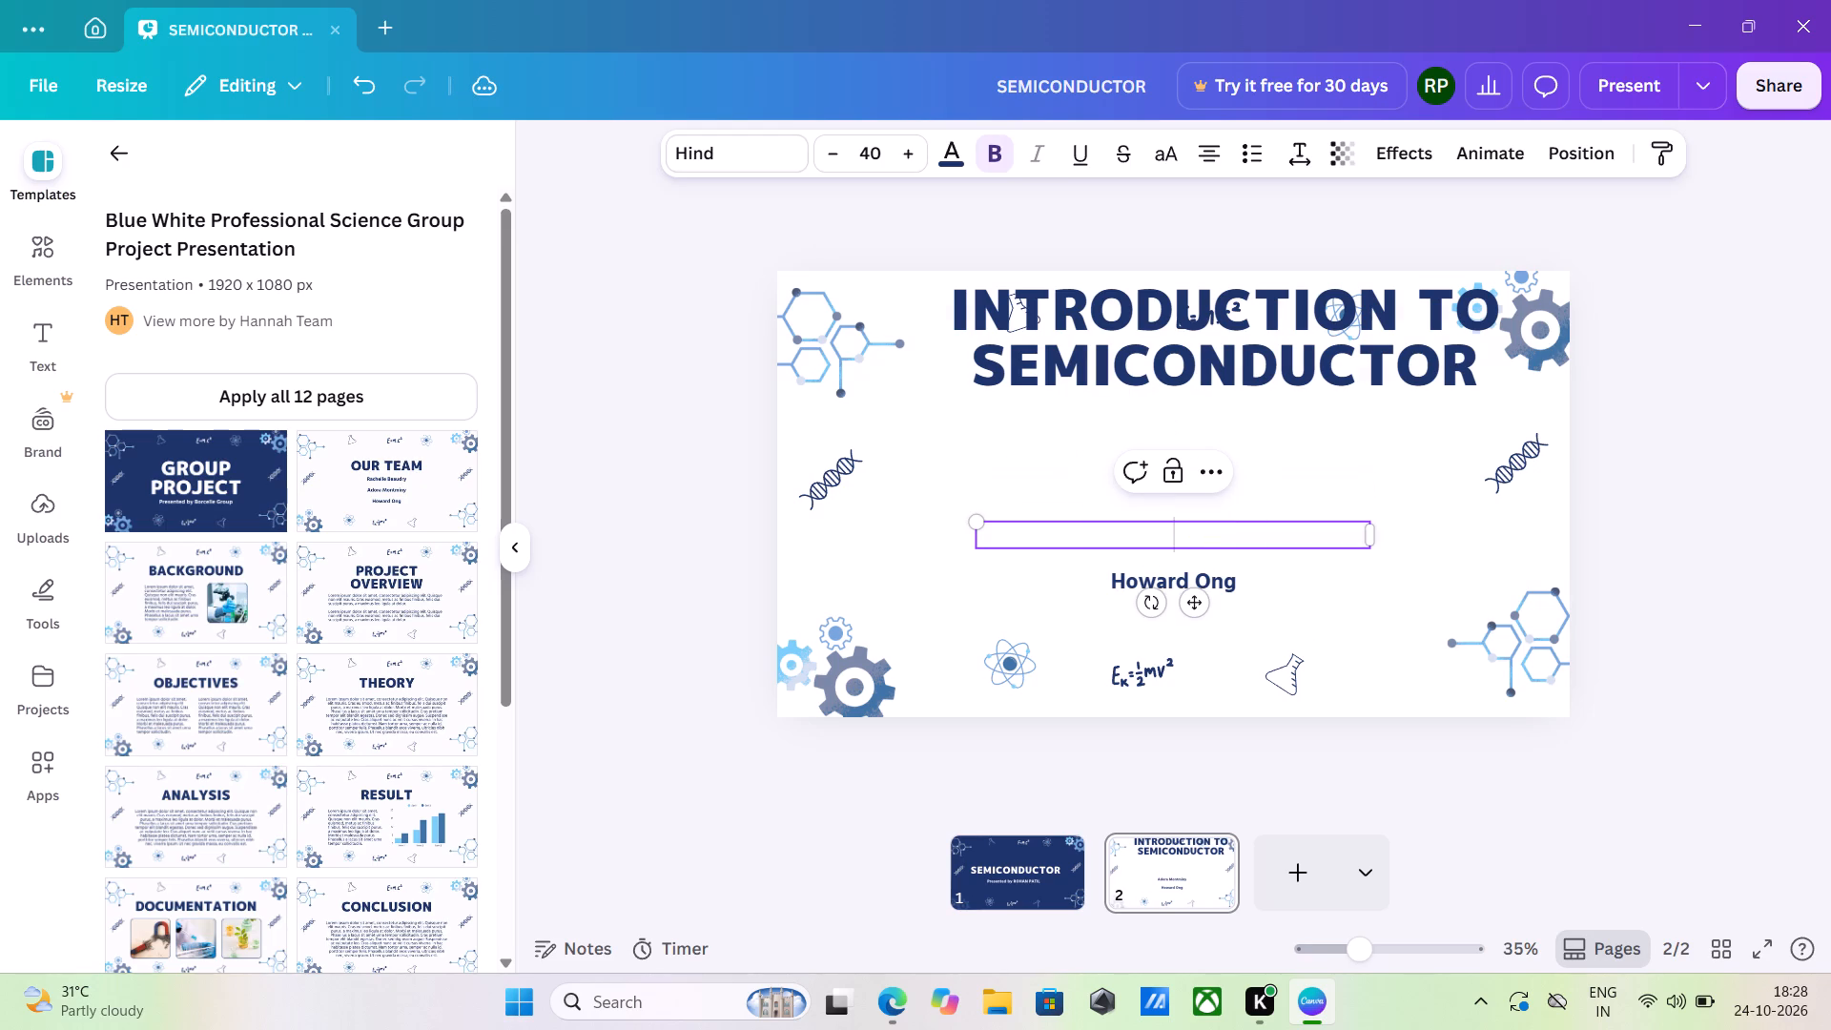
double_click(1209, 577)
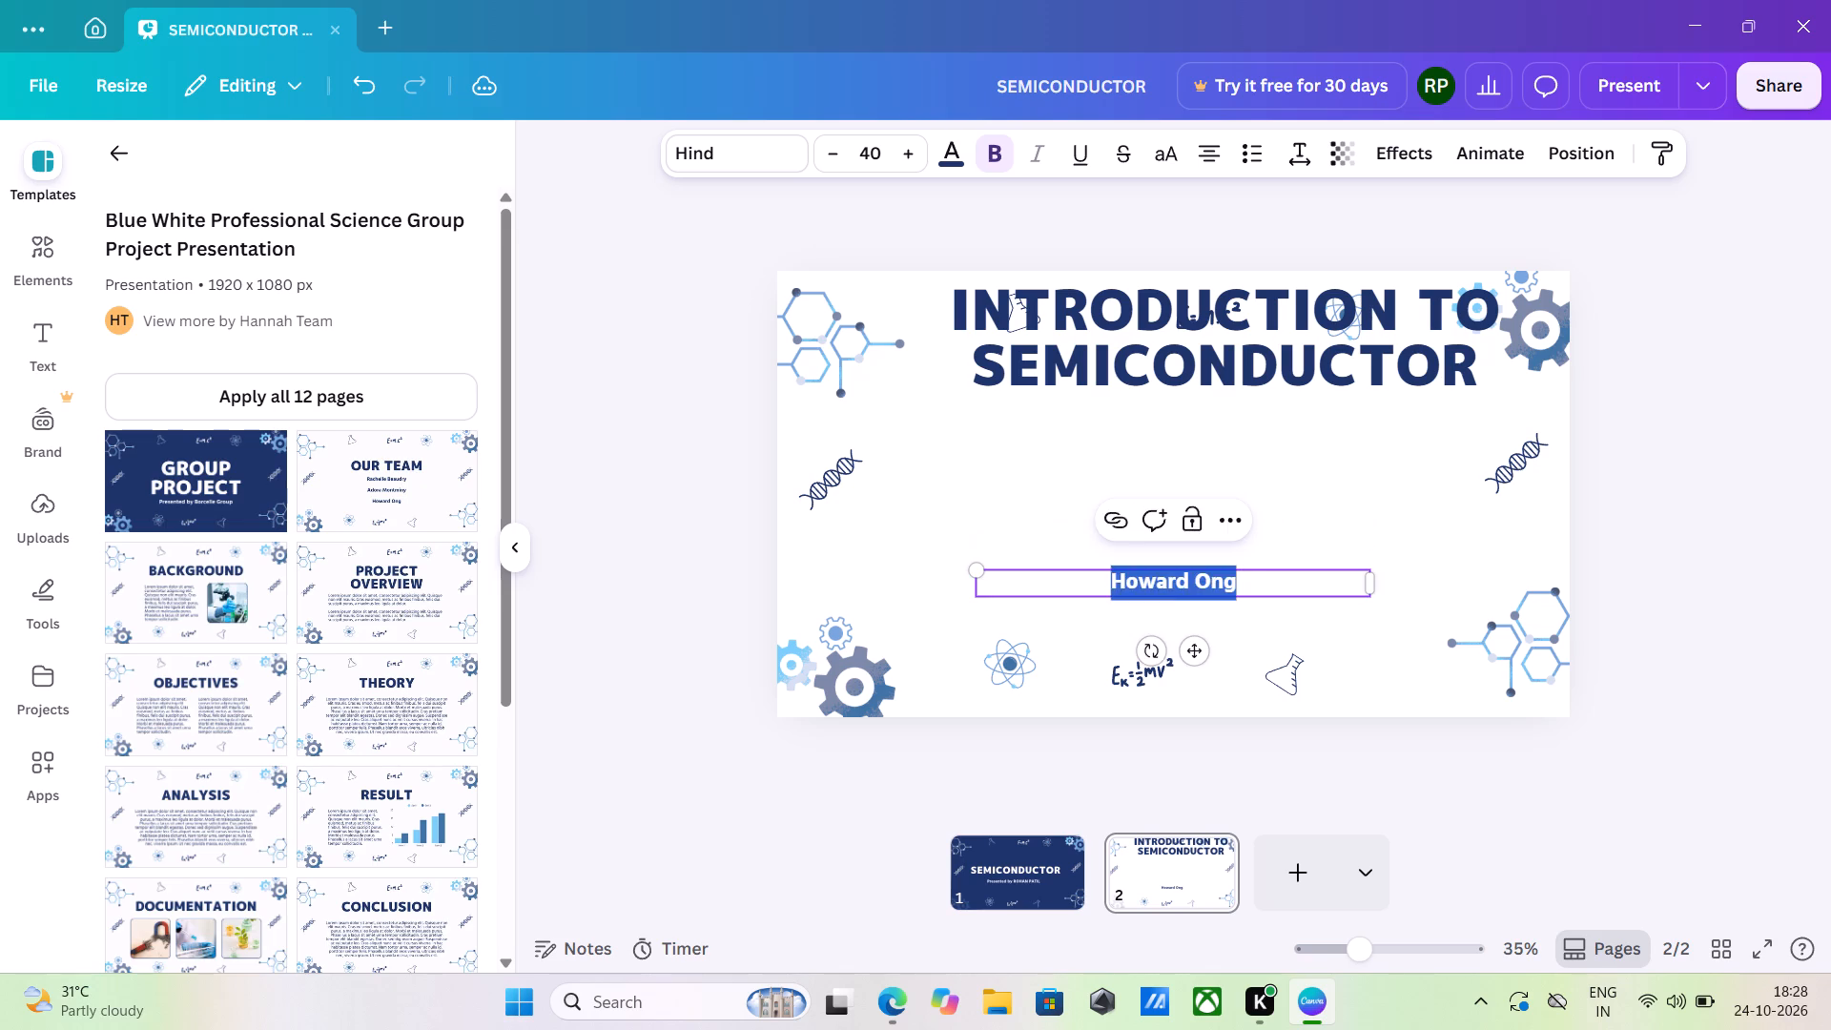
key("BackSpace")
Move the INTRODUCTION TO SEMICONDUCTOR heading to the centre of page 2, between the two DNA graphics.
left_click(1251, 329)
left_click_drag(1251, 329, 1188, 456)
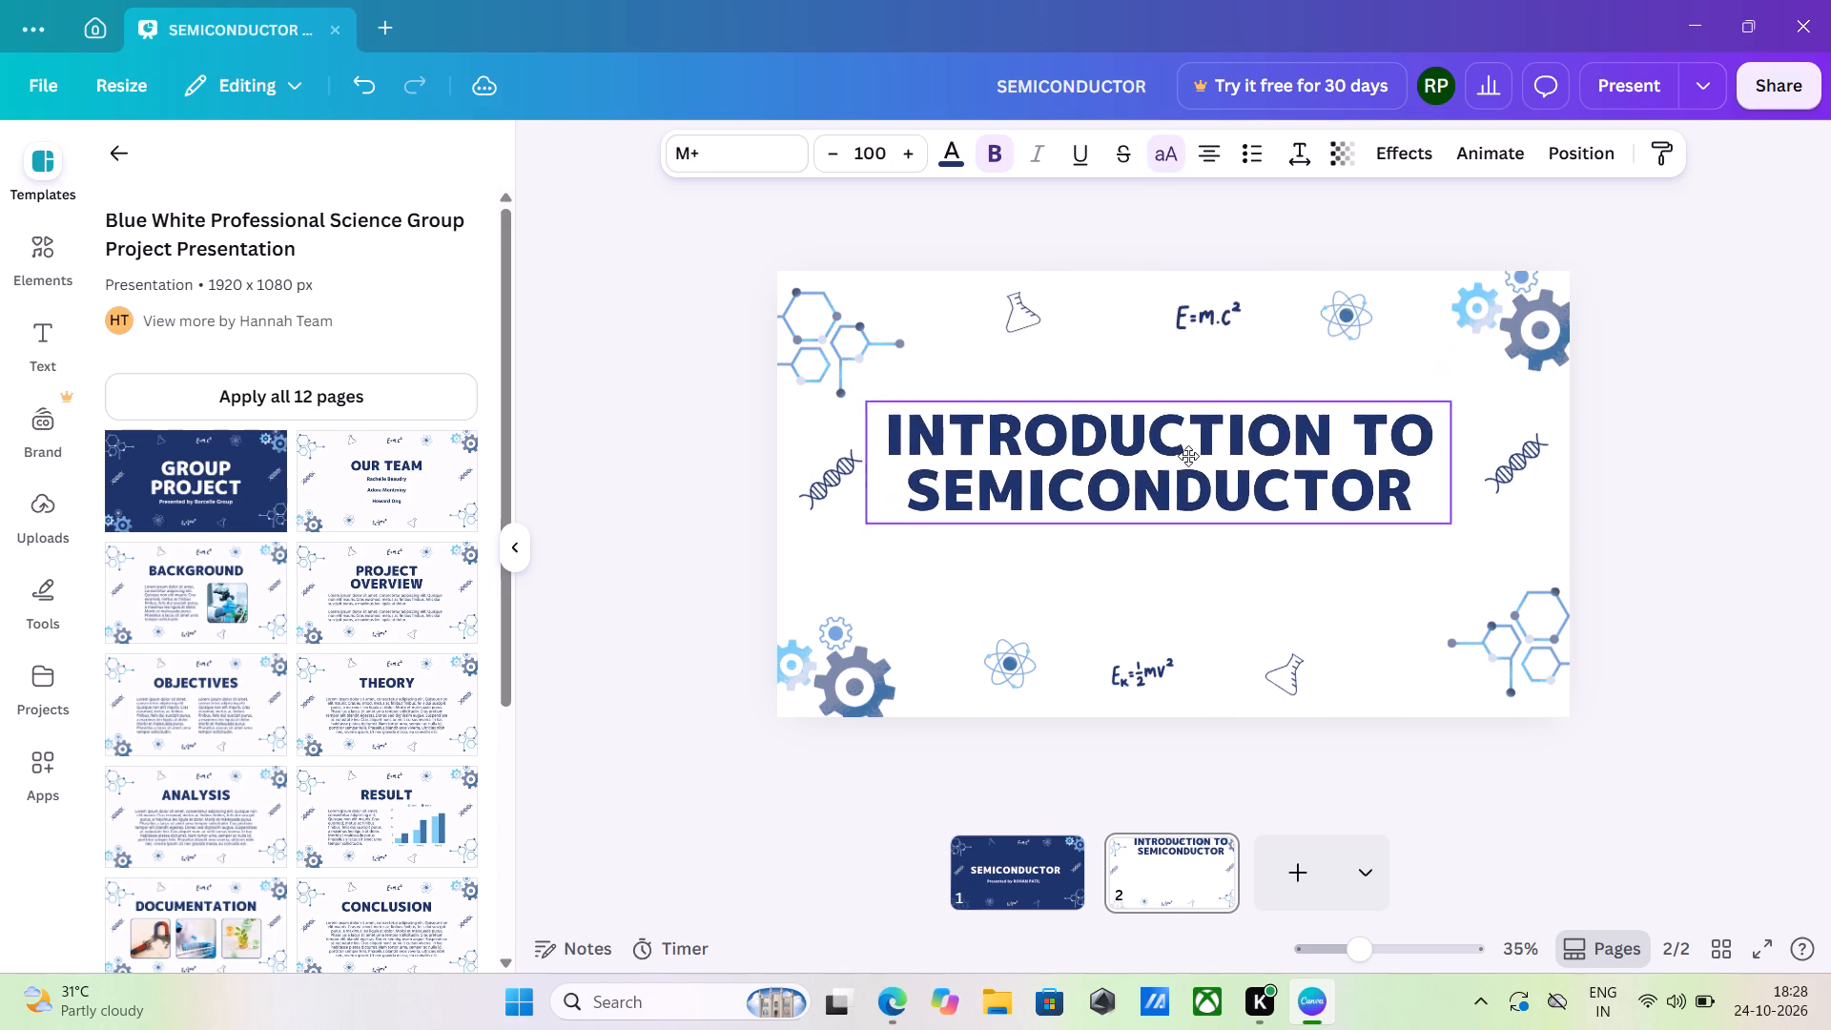
left_click_drag(1188, 456, 1203, 468)
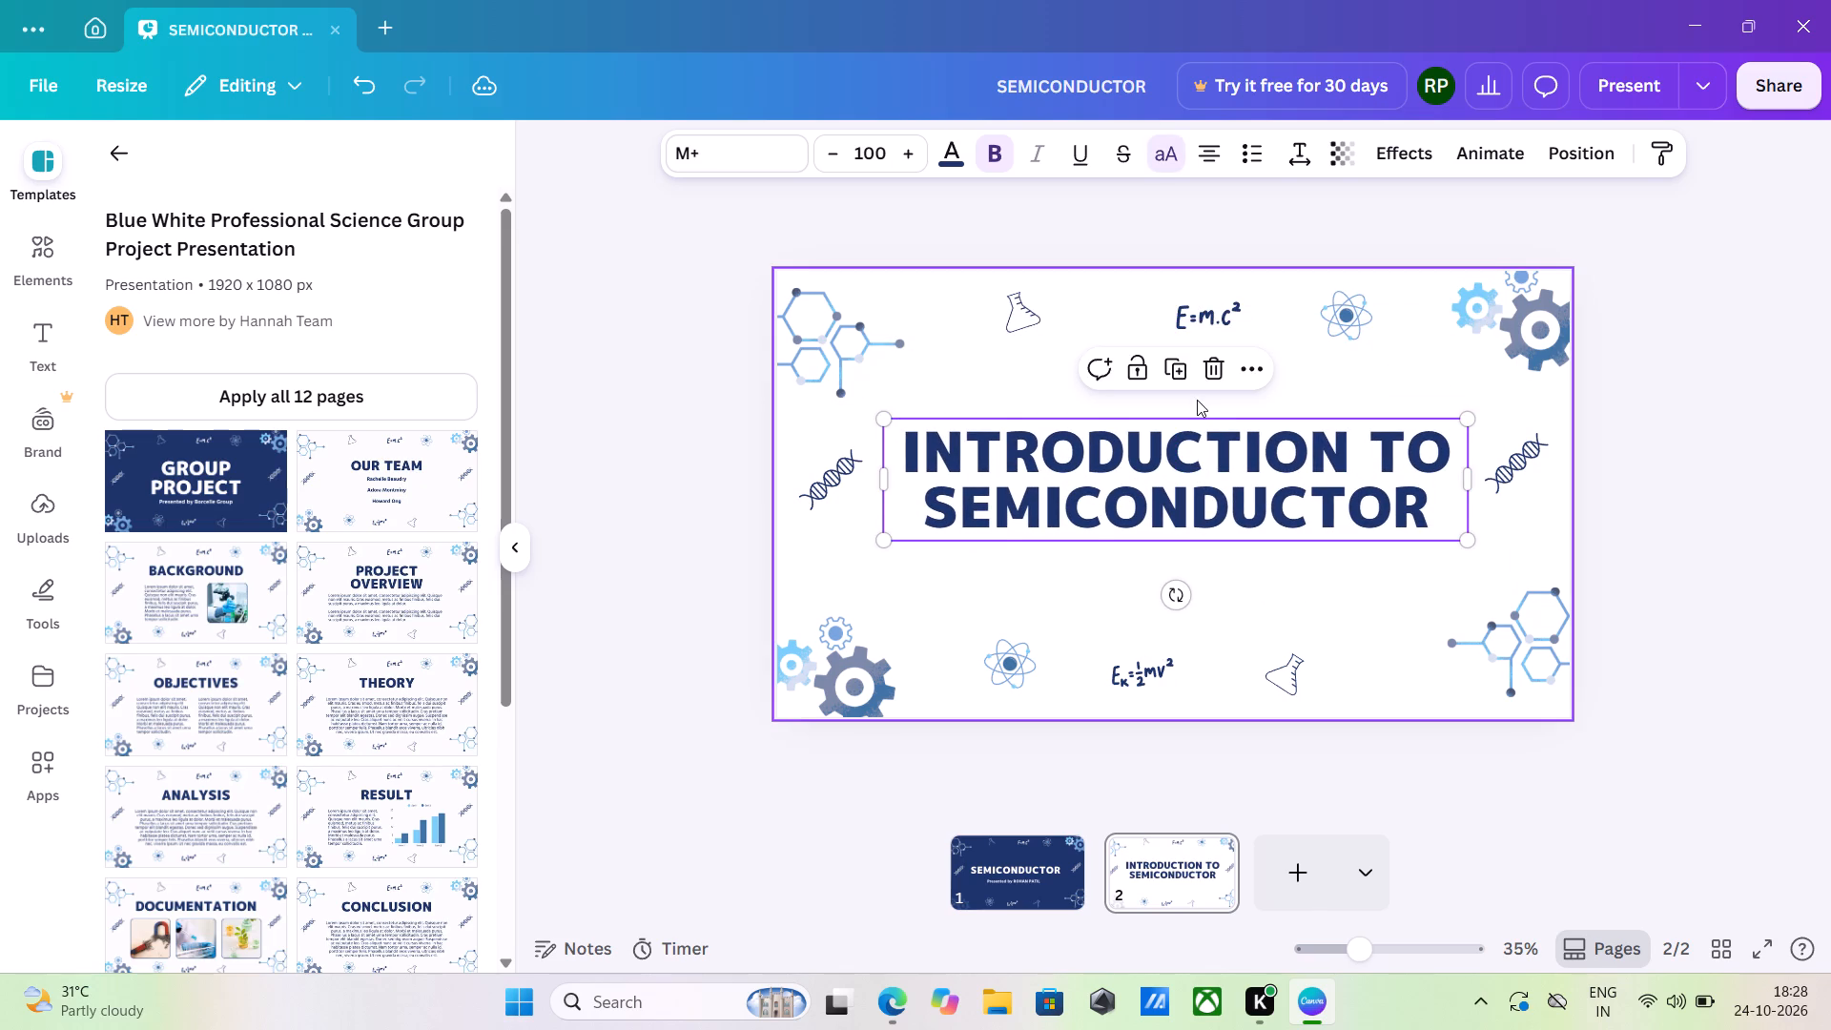
Select the word INTRODUCTION in the page 2 heading and open its text editing options.
double_click(1193, 449)
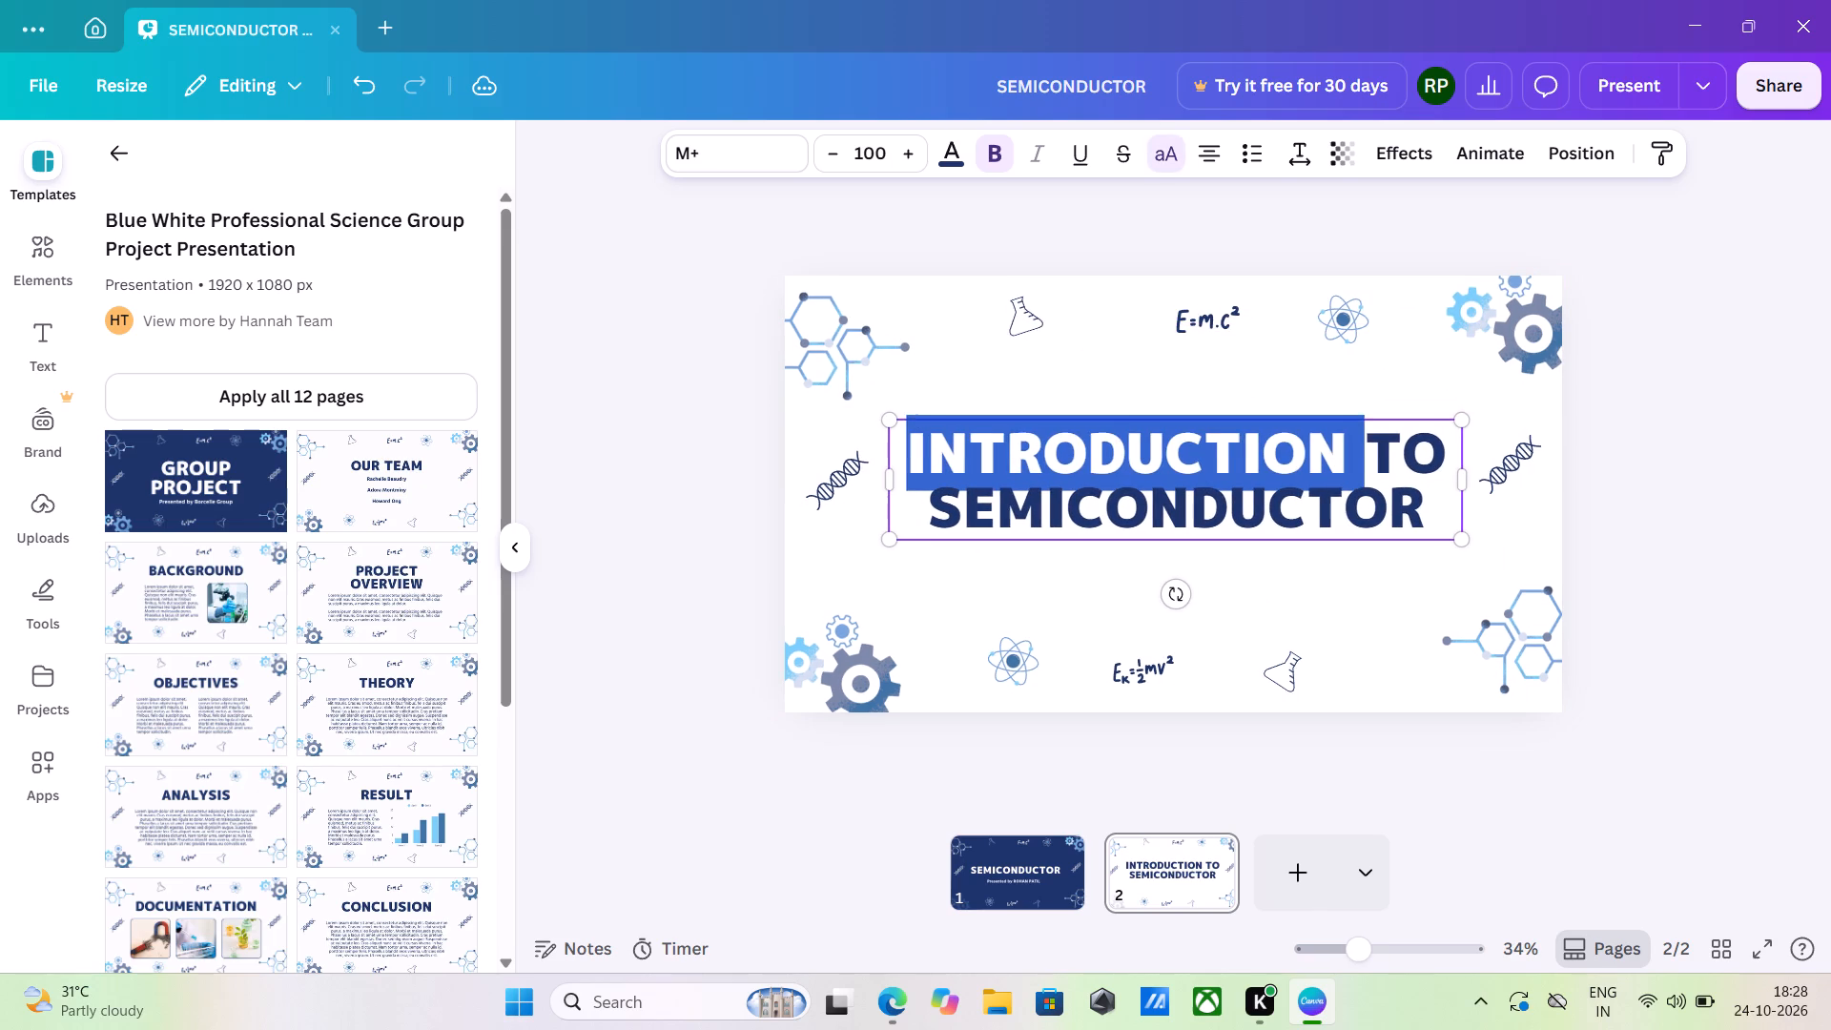
left_click(1193, 457)
double_click(1193, 457)
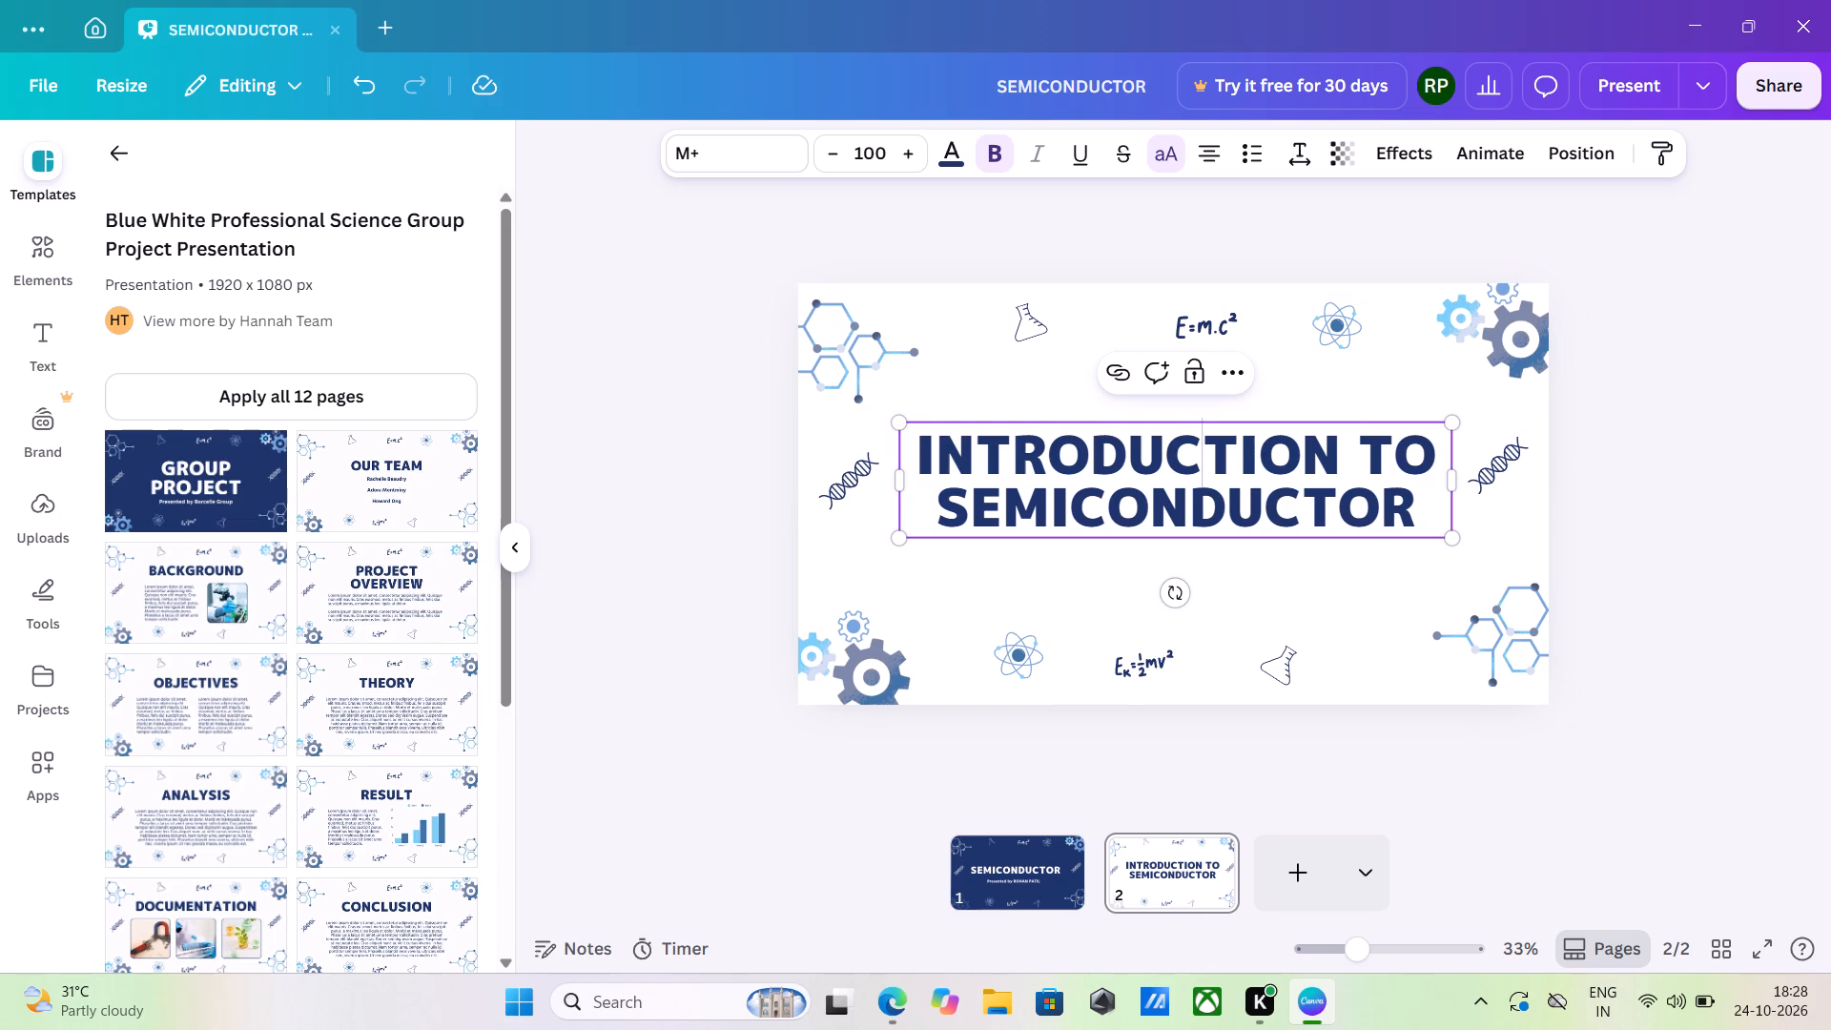
right_click(1193, 457)
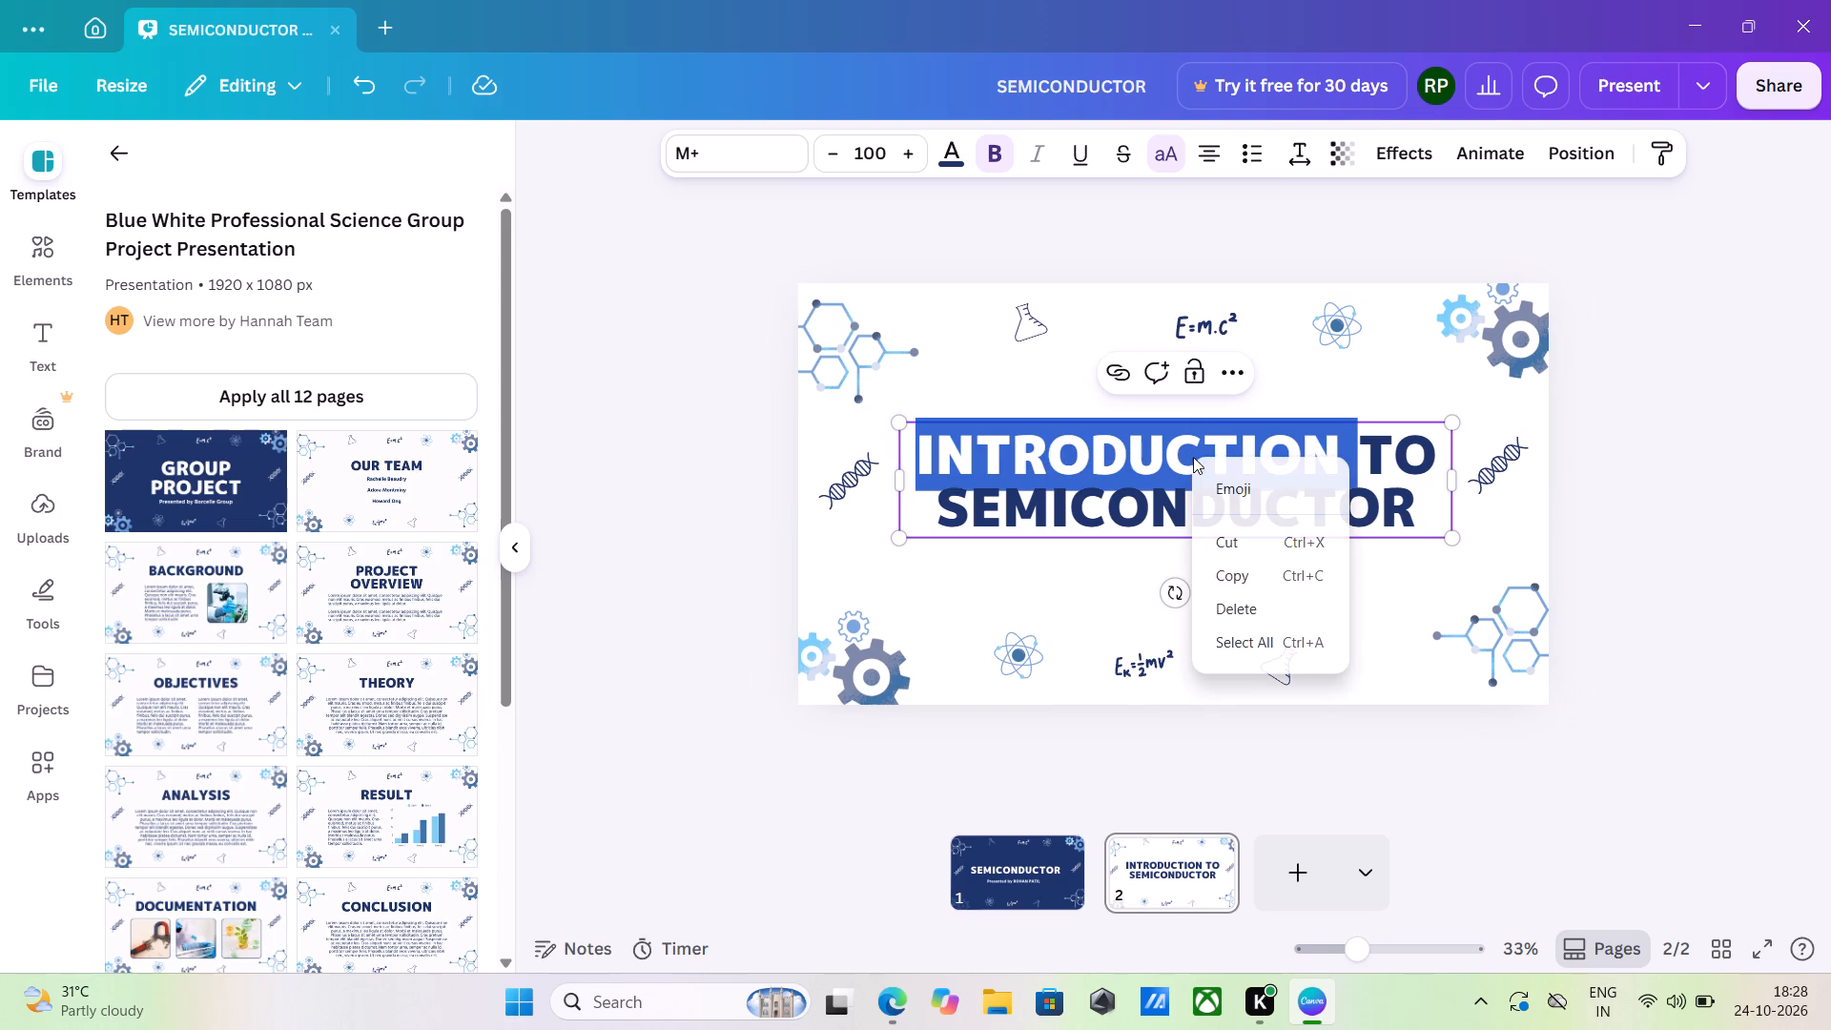
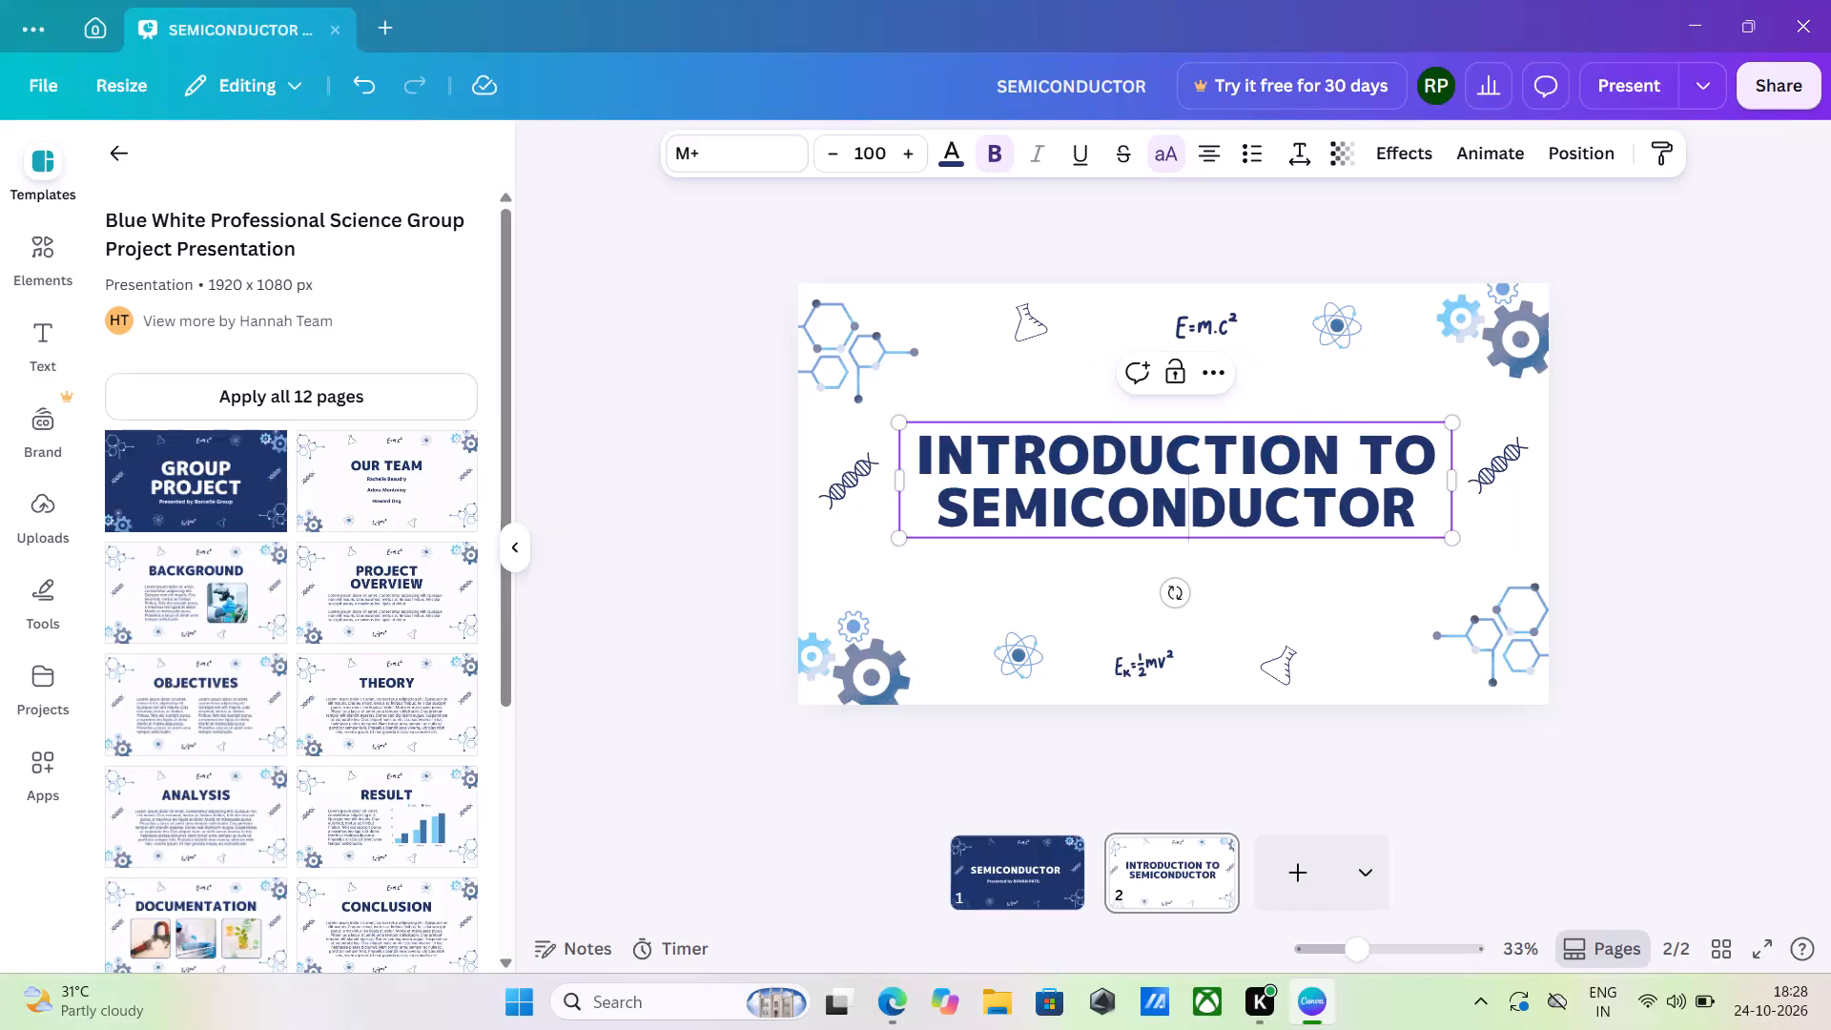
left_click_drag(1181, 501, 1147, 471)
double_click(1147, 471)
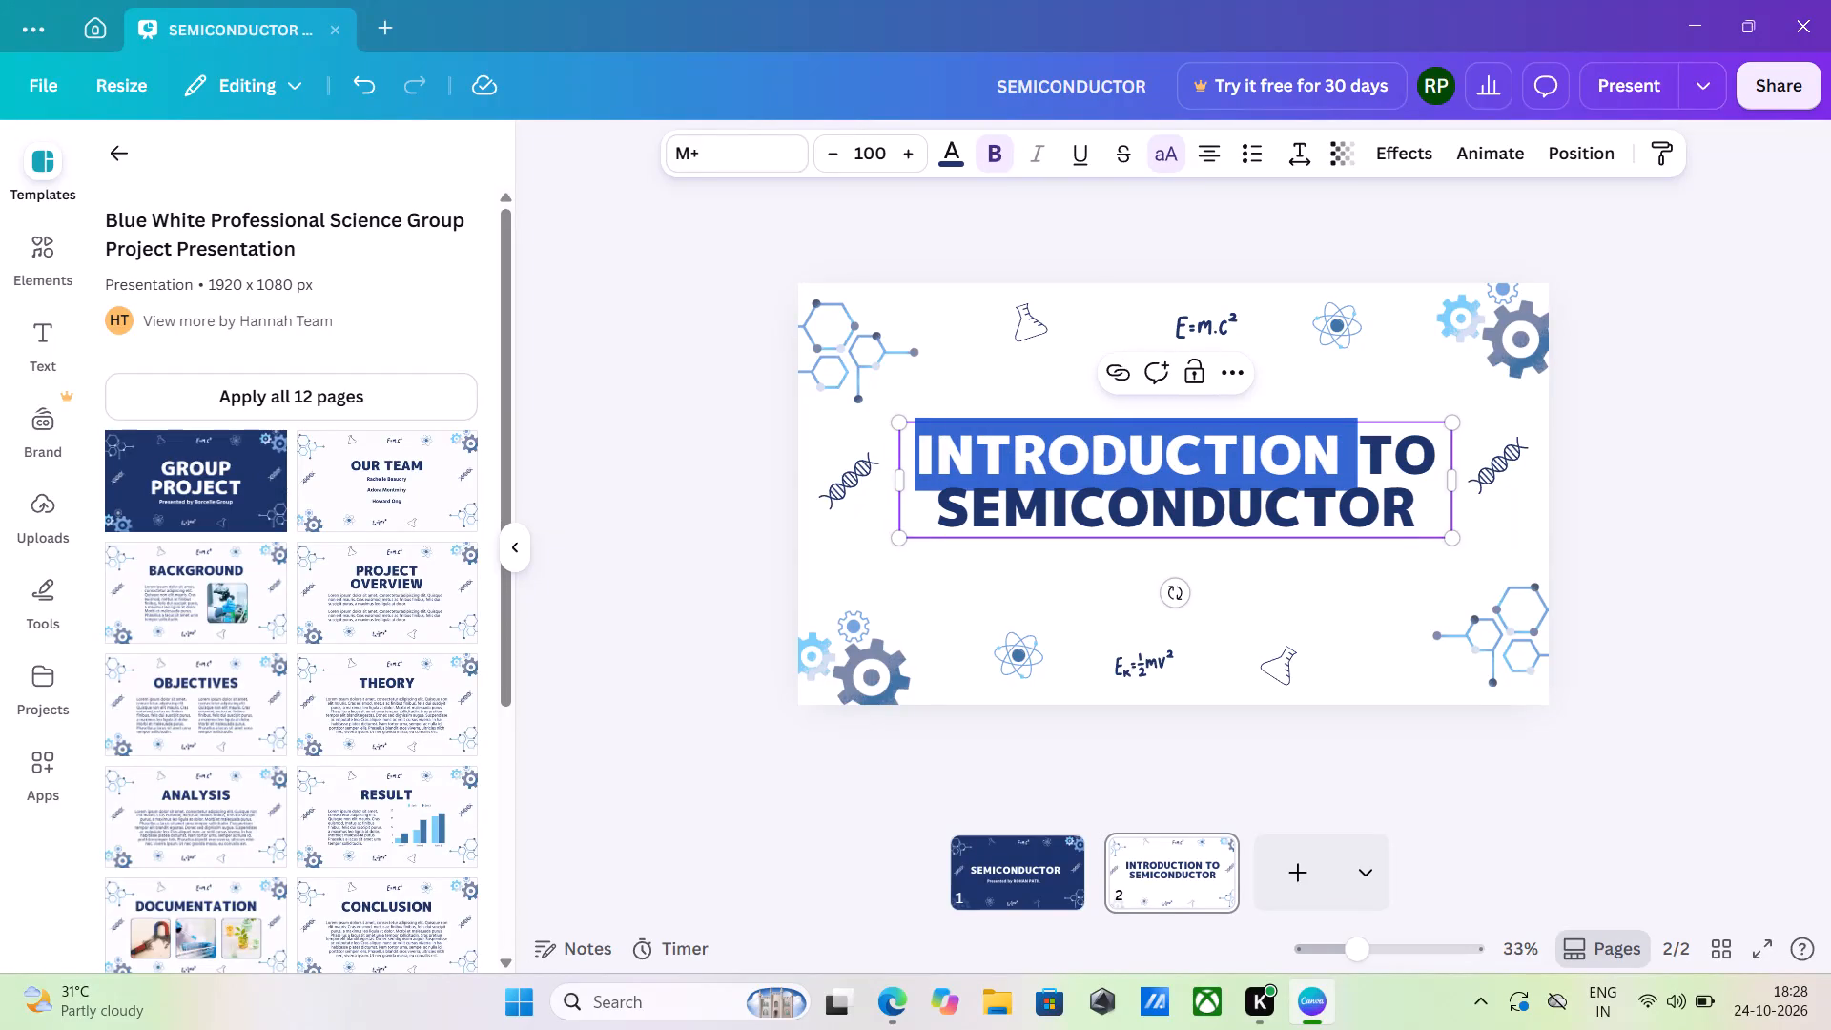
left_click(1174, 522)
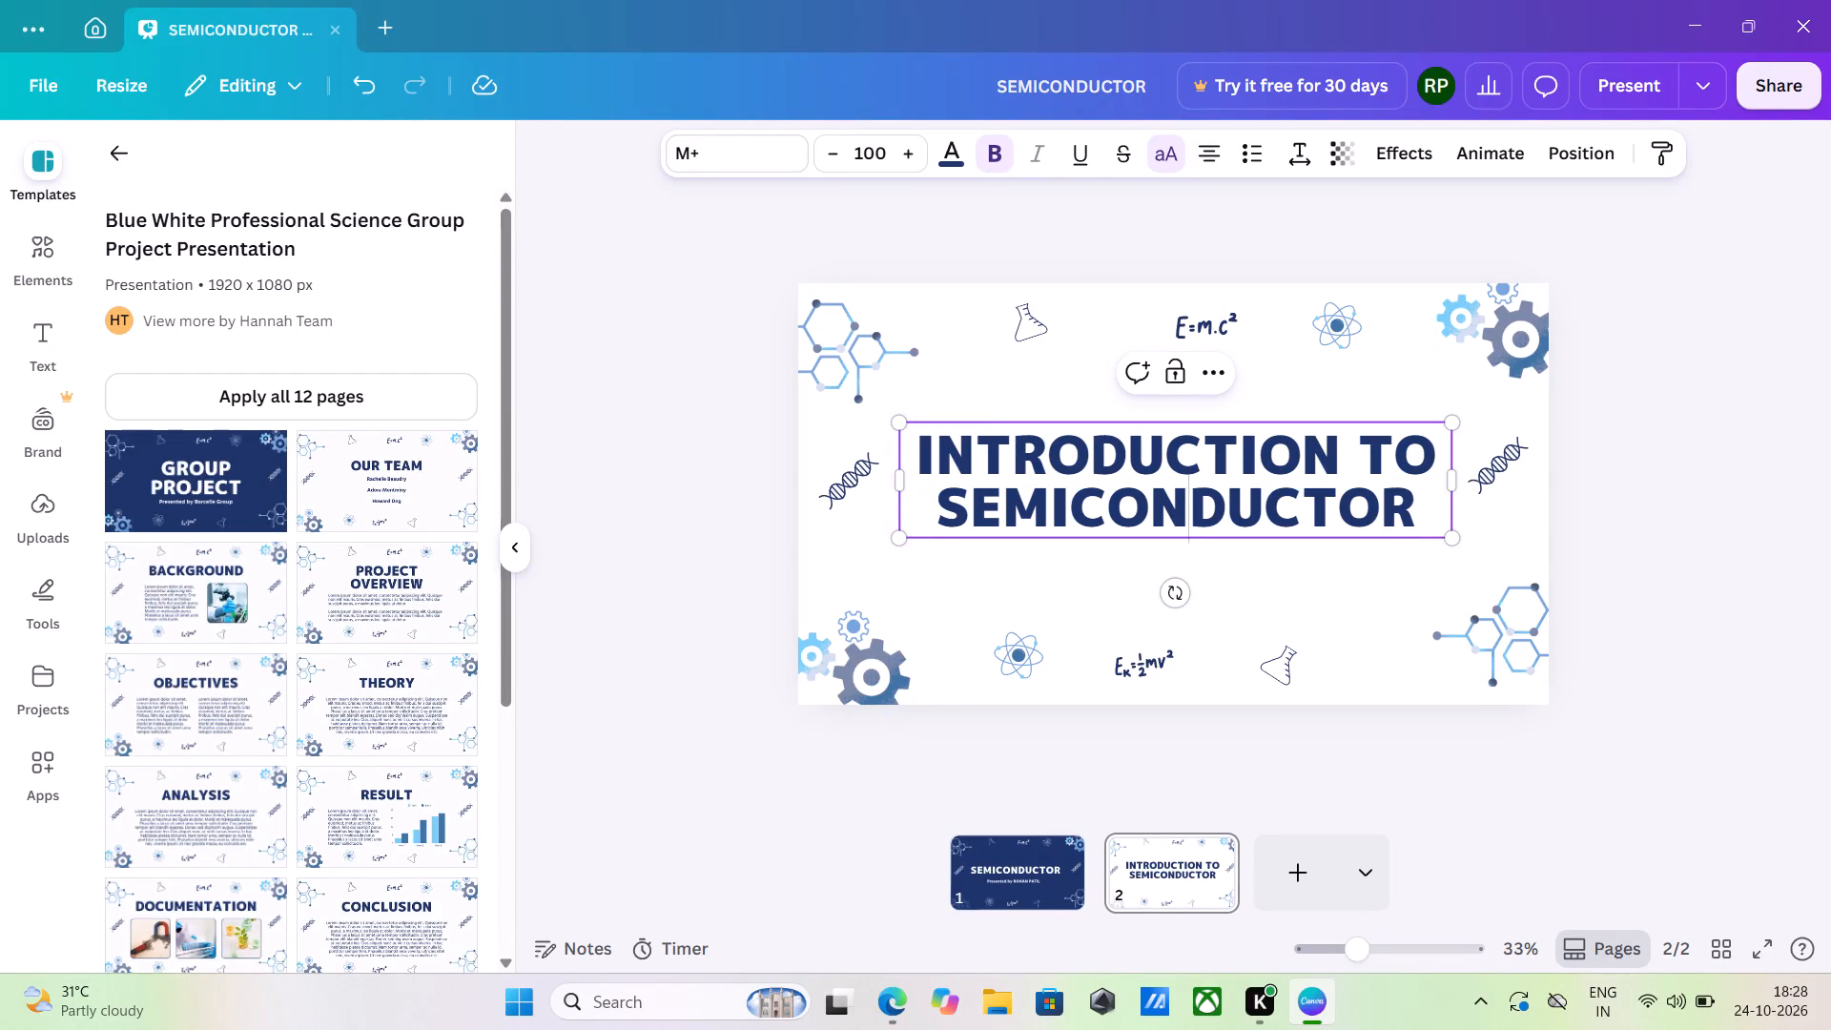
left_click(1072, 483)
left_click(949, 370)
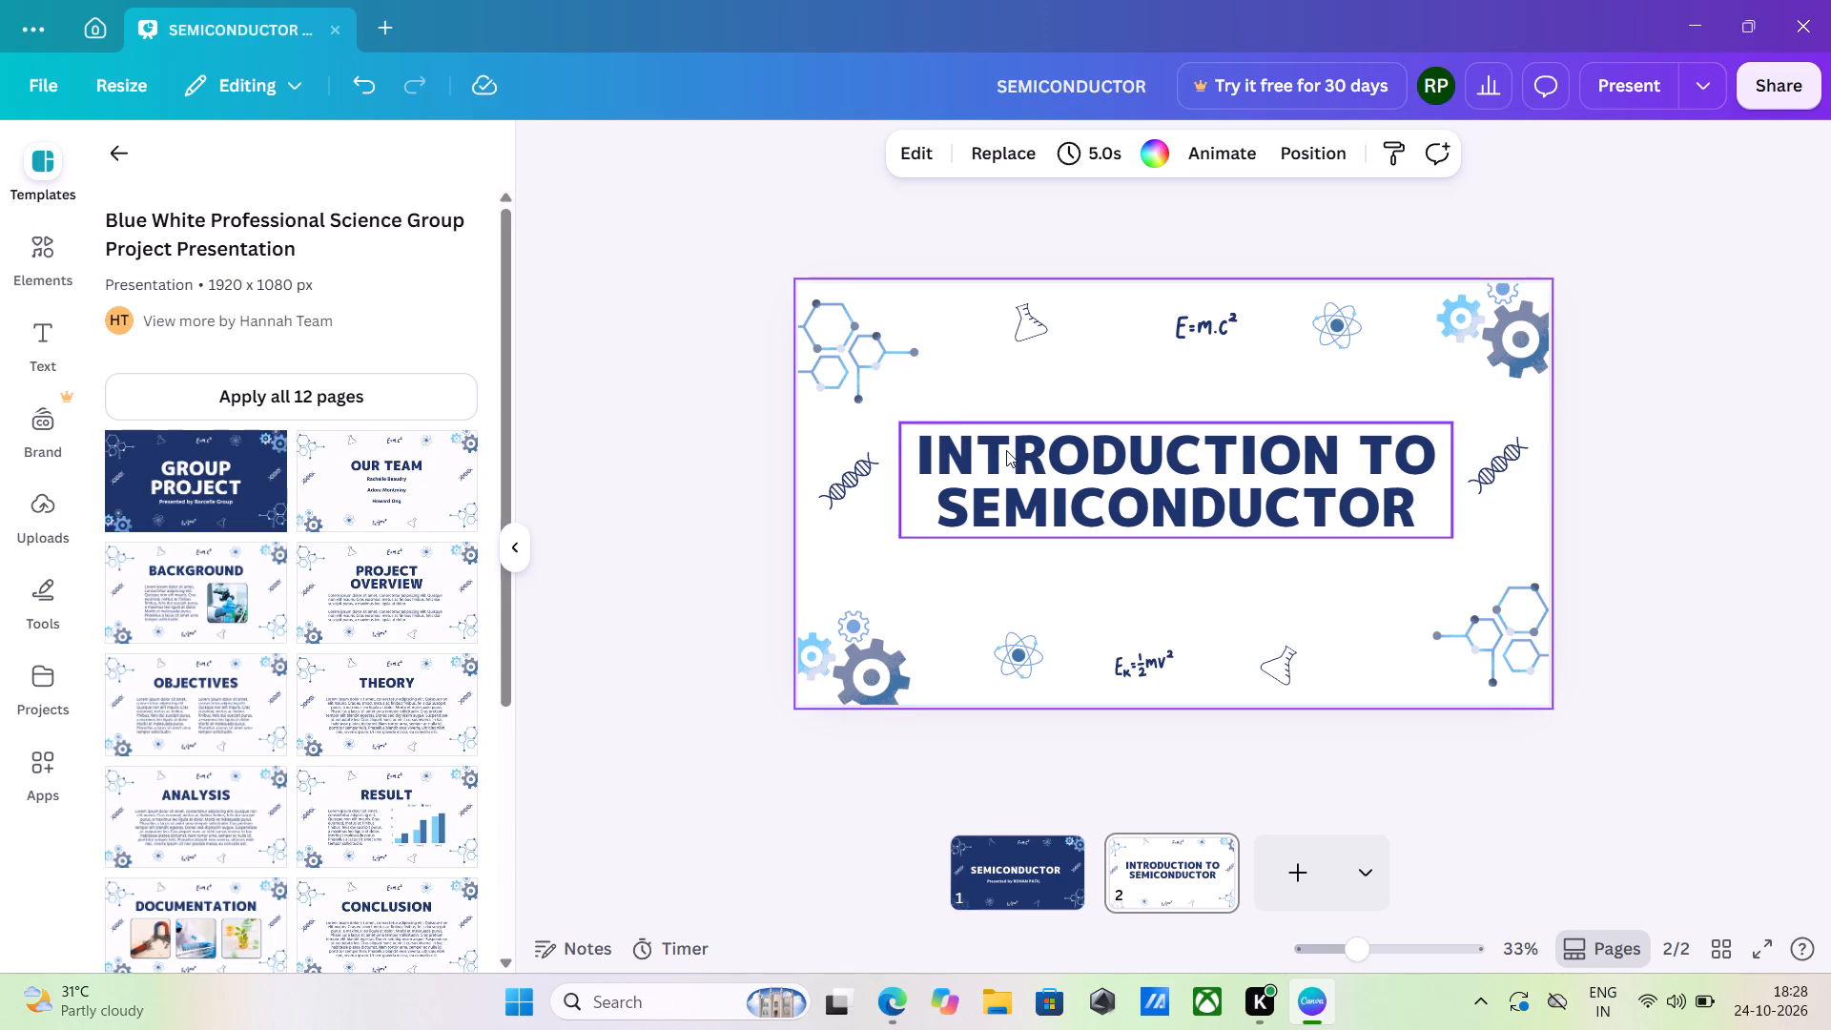
Move the INTRODUCTION TO SEMICONDUCTOR heading up page 2, just below the flask and E=m.c² graphics.
left_click_drag(1028, 464, 1036, 406)
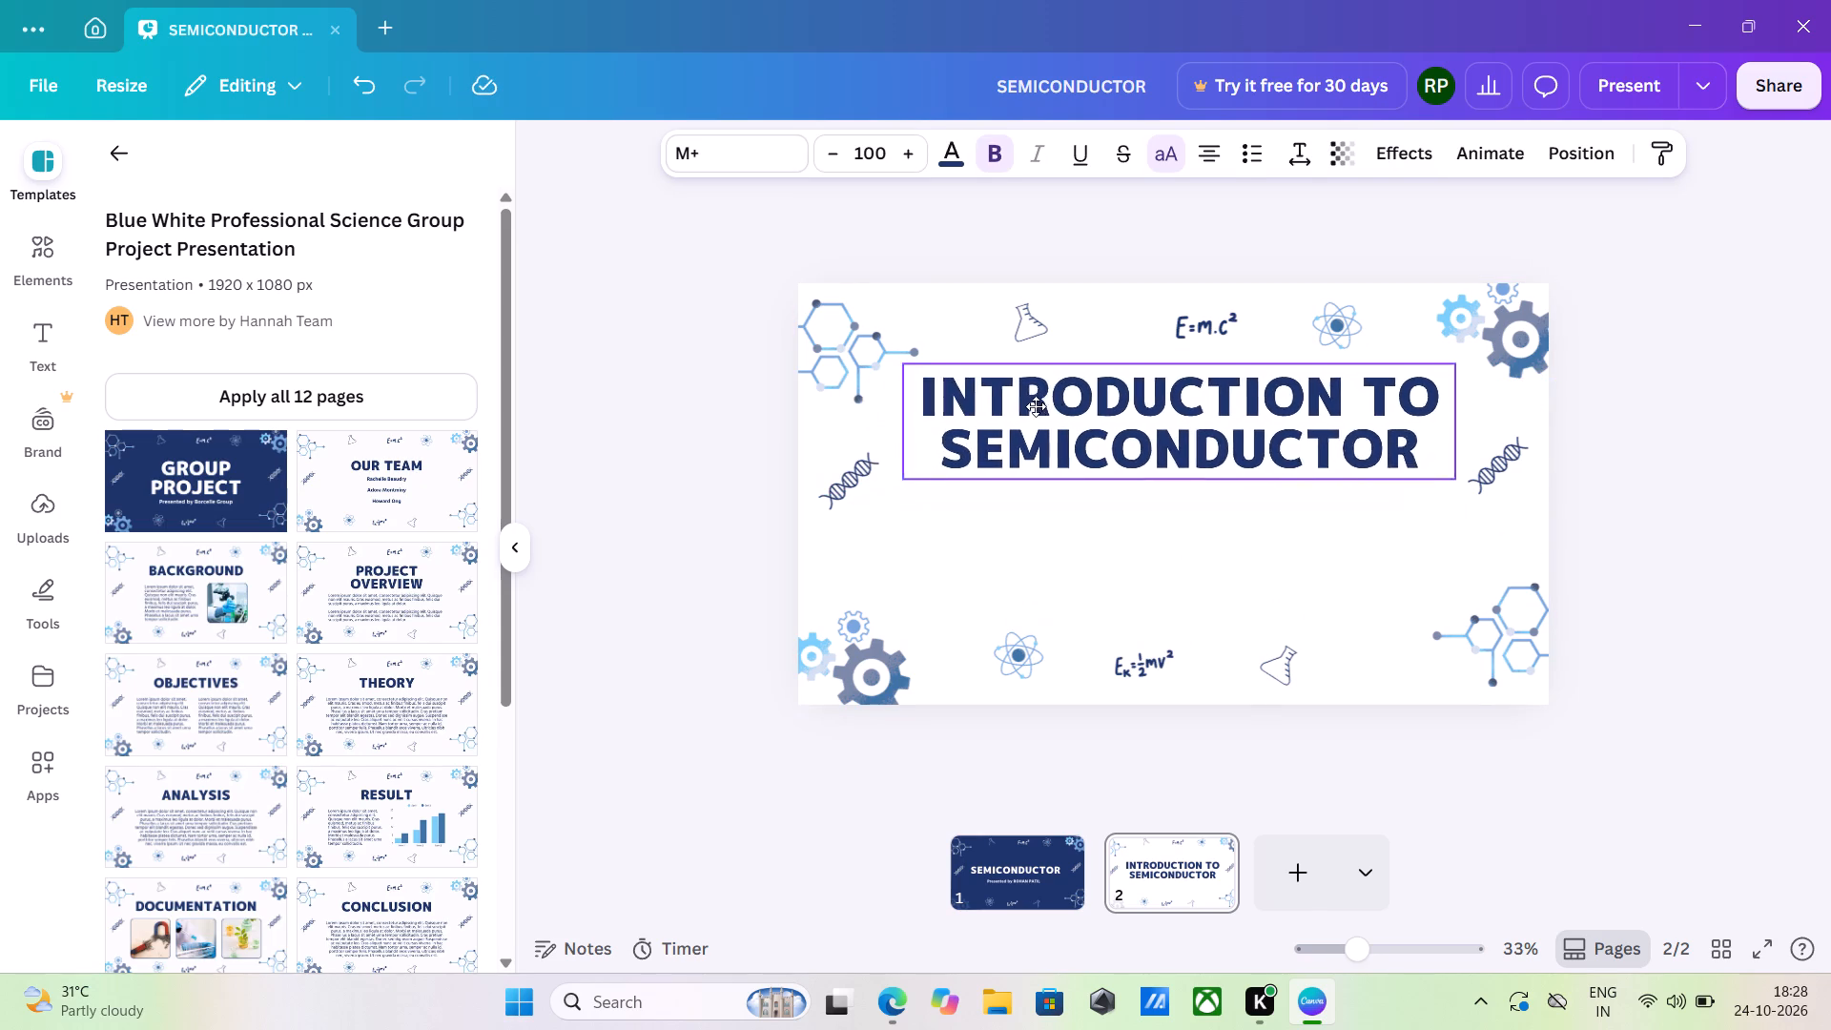
left_click_drag(1036, 406, 1017, 403)
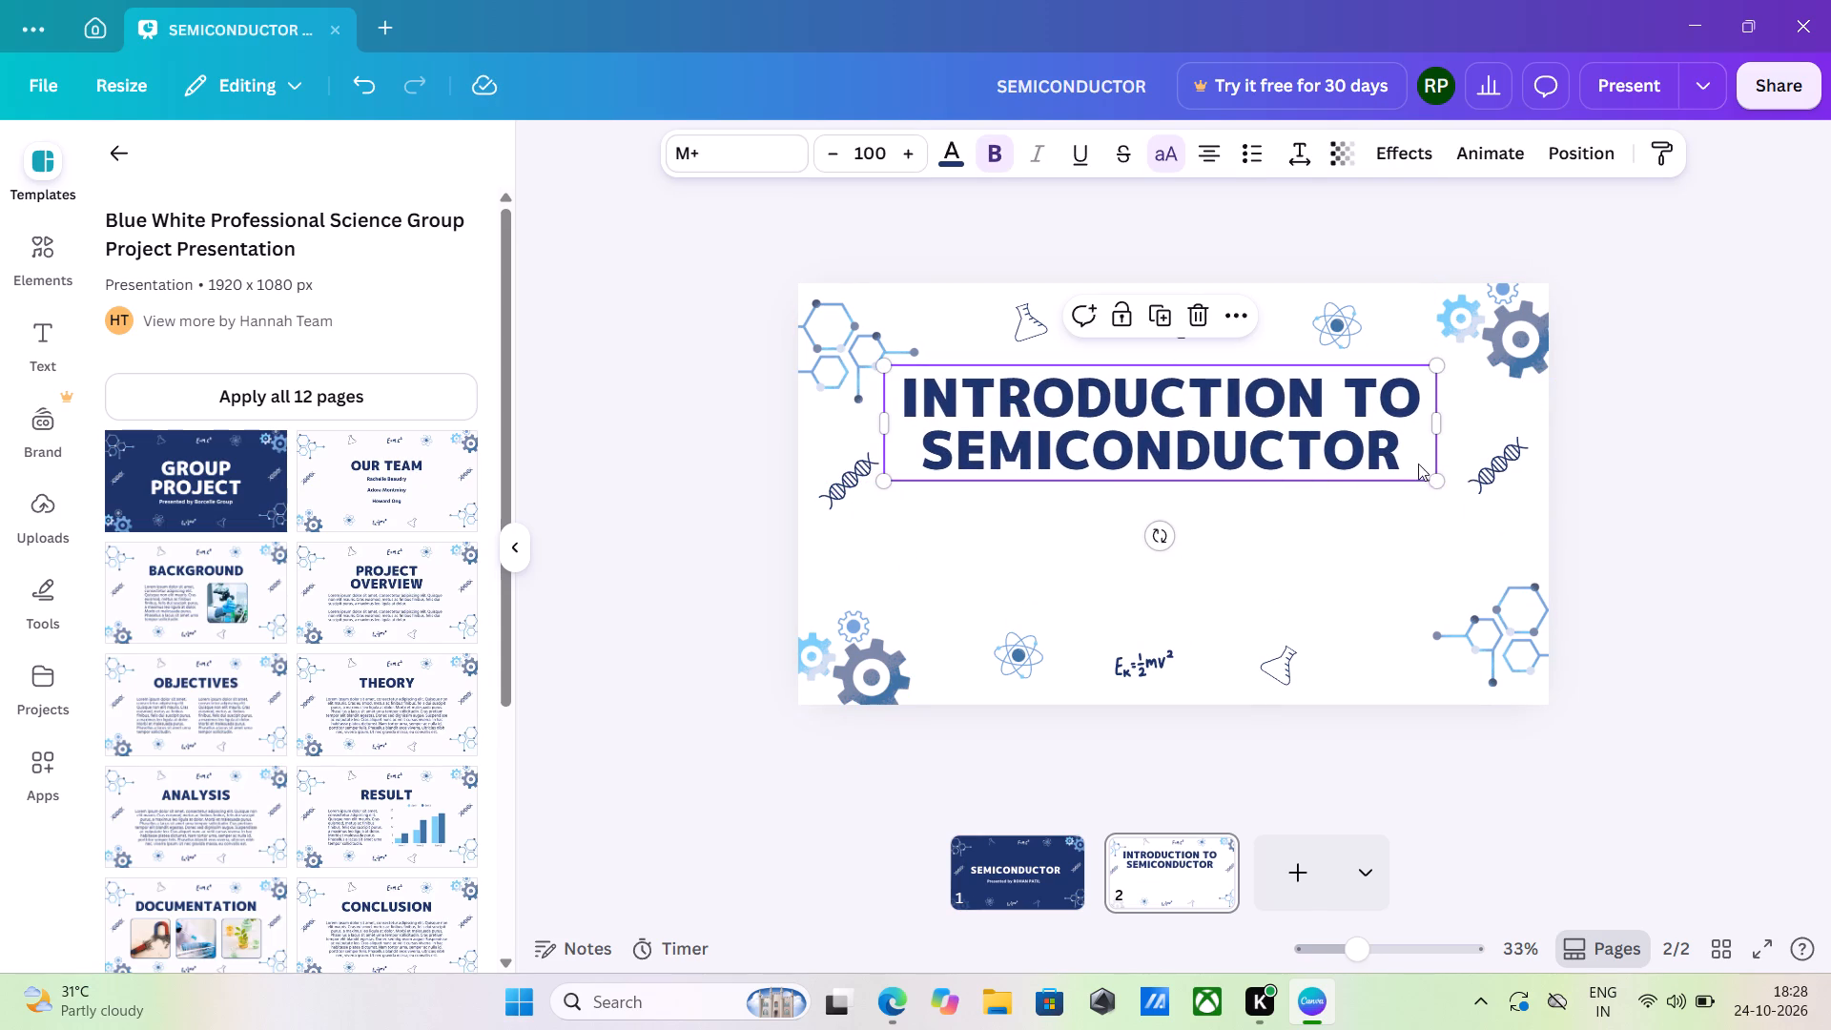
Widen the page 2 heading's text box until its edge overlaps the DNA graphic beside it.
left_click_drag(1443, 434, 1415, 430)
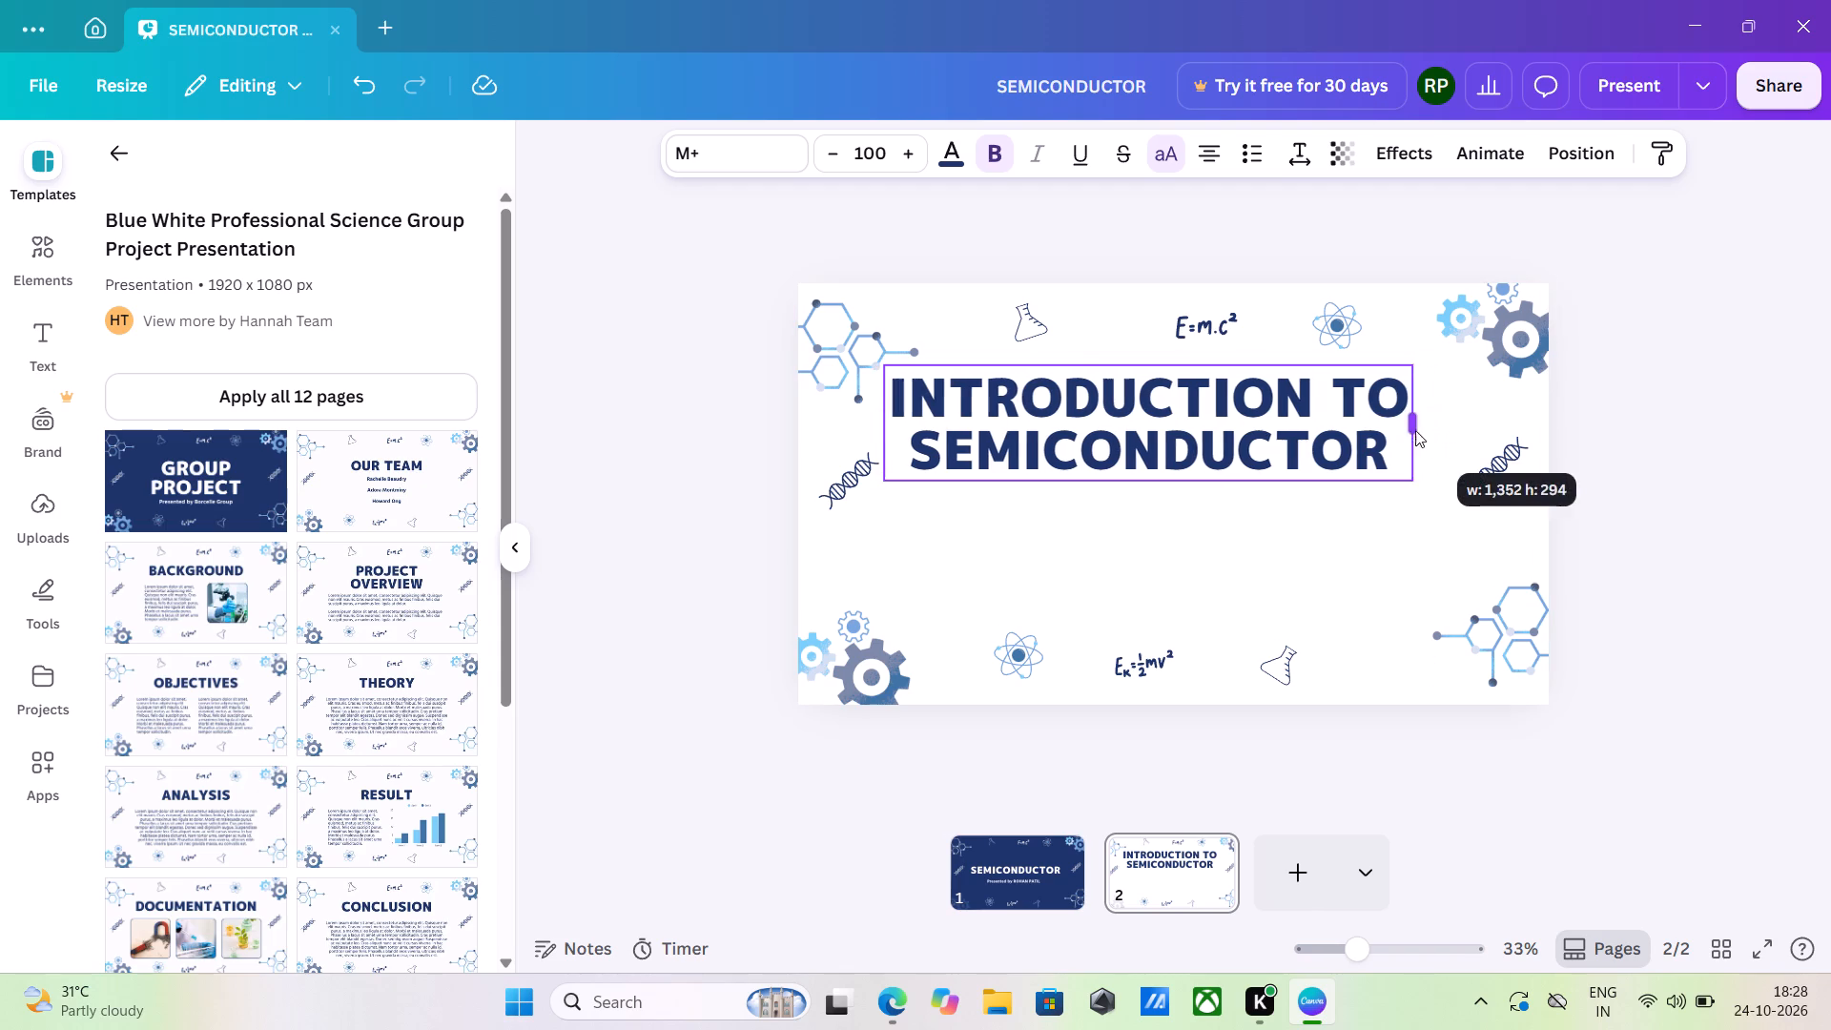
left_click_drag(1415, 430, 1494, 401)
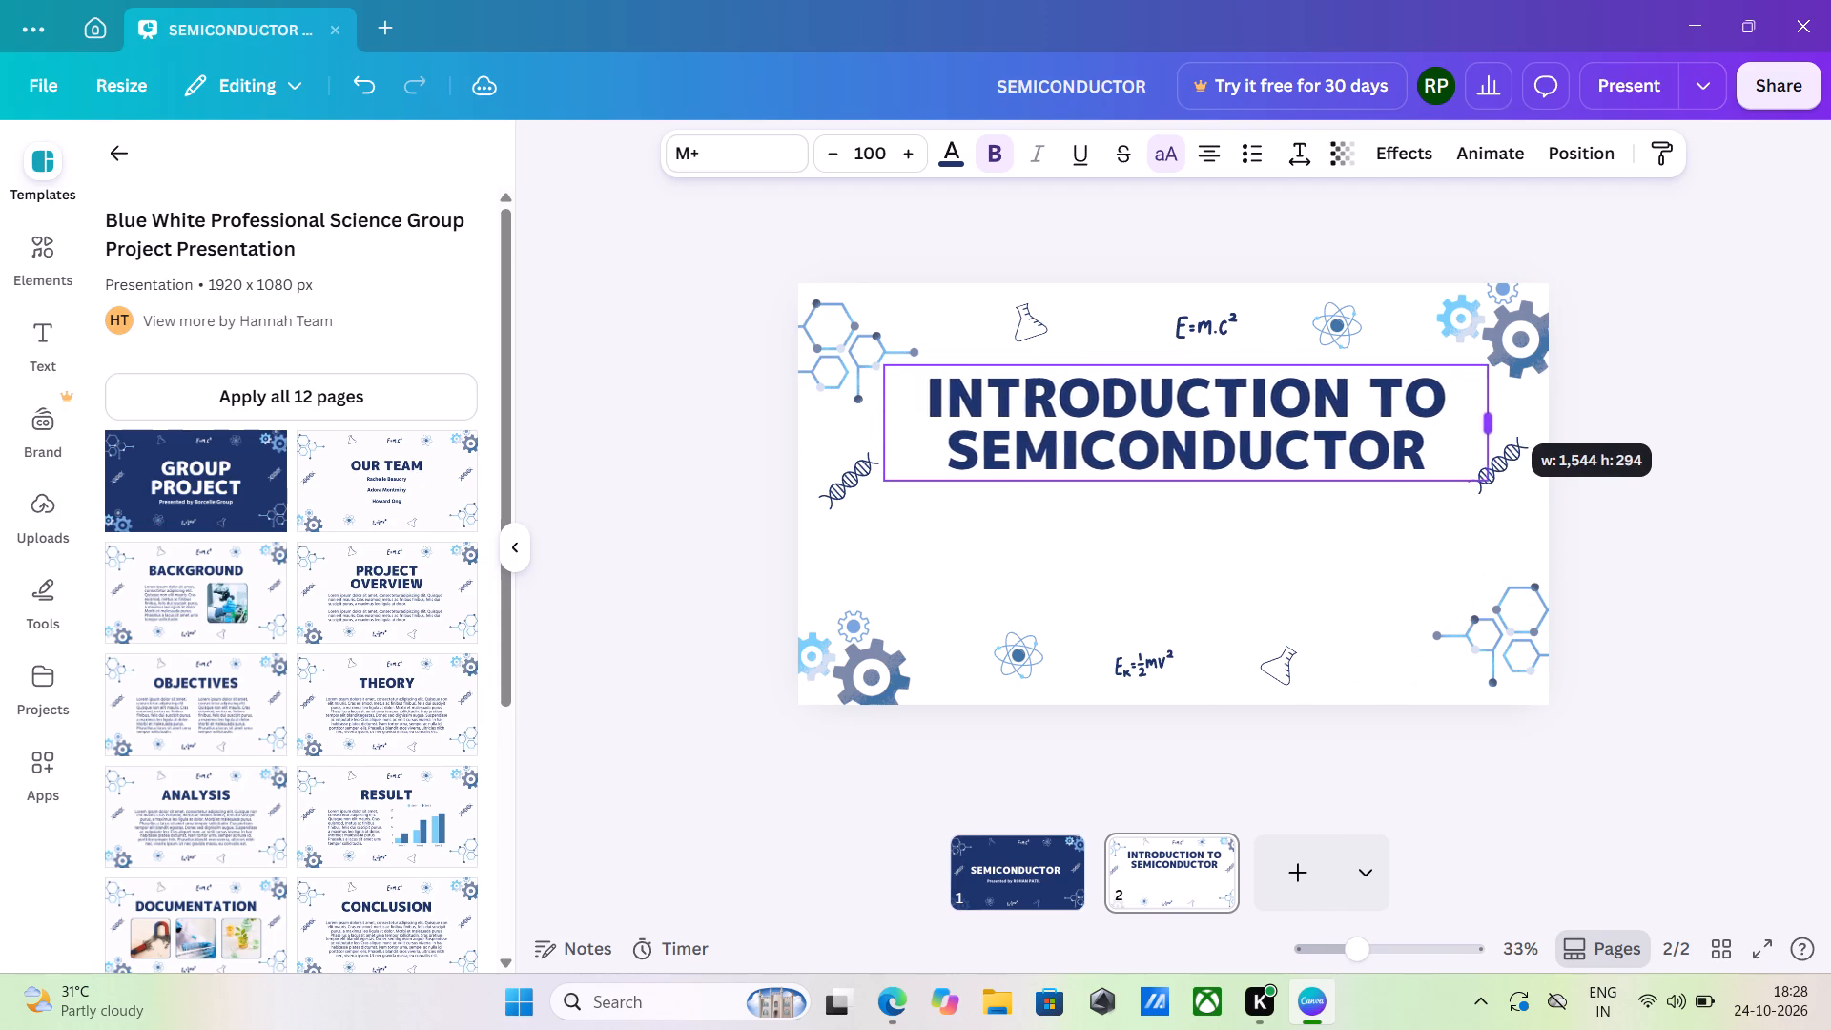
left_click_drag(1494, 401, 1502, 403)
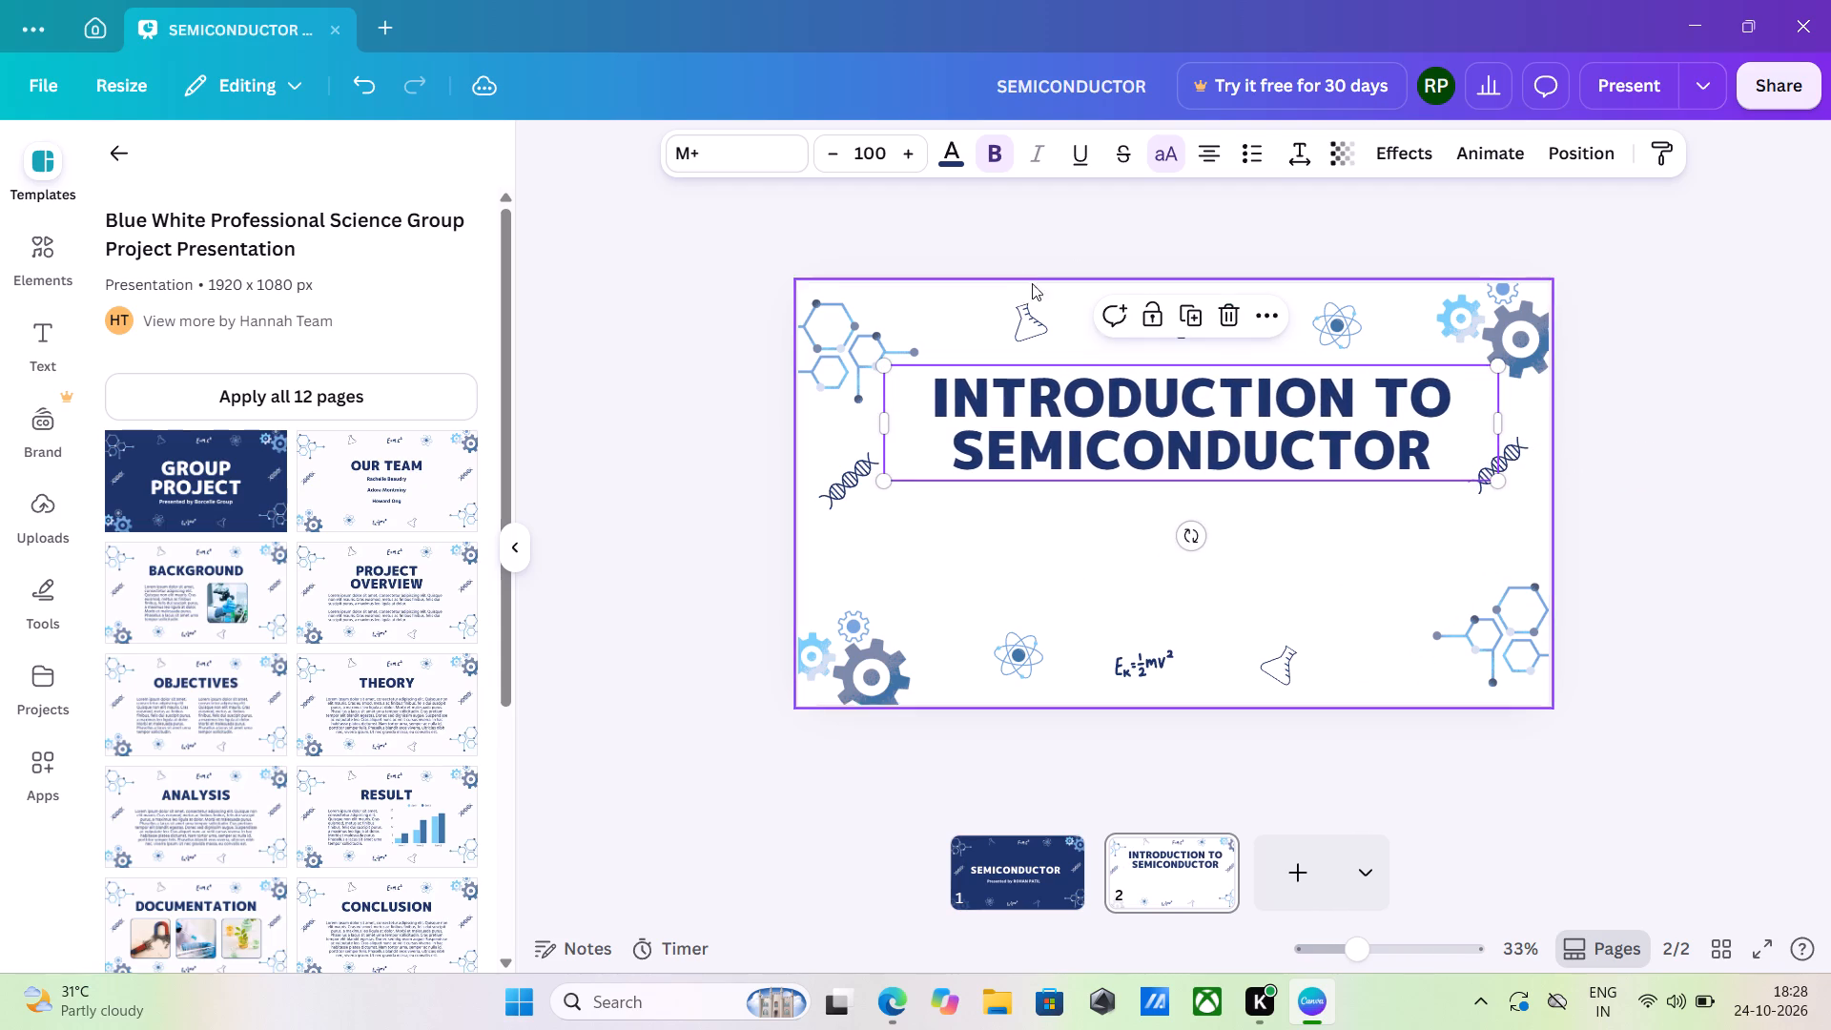
Reduce the font size of the page 2 heading to 65.5.
triple_click(830, 146)
triple_click(830, 146)
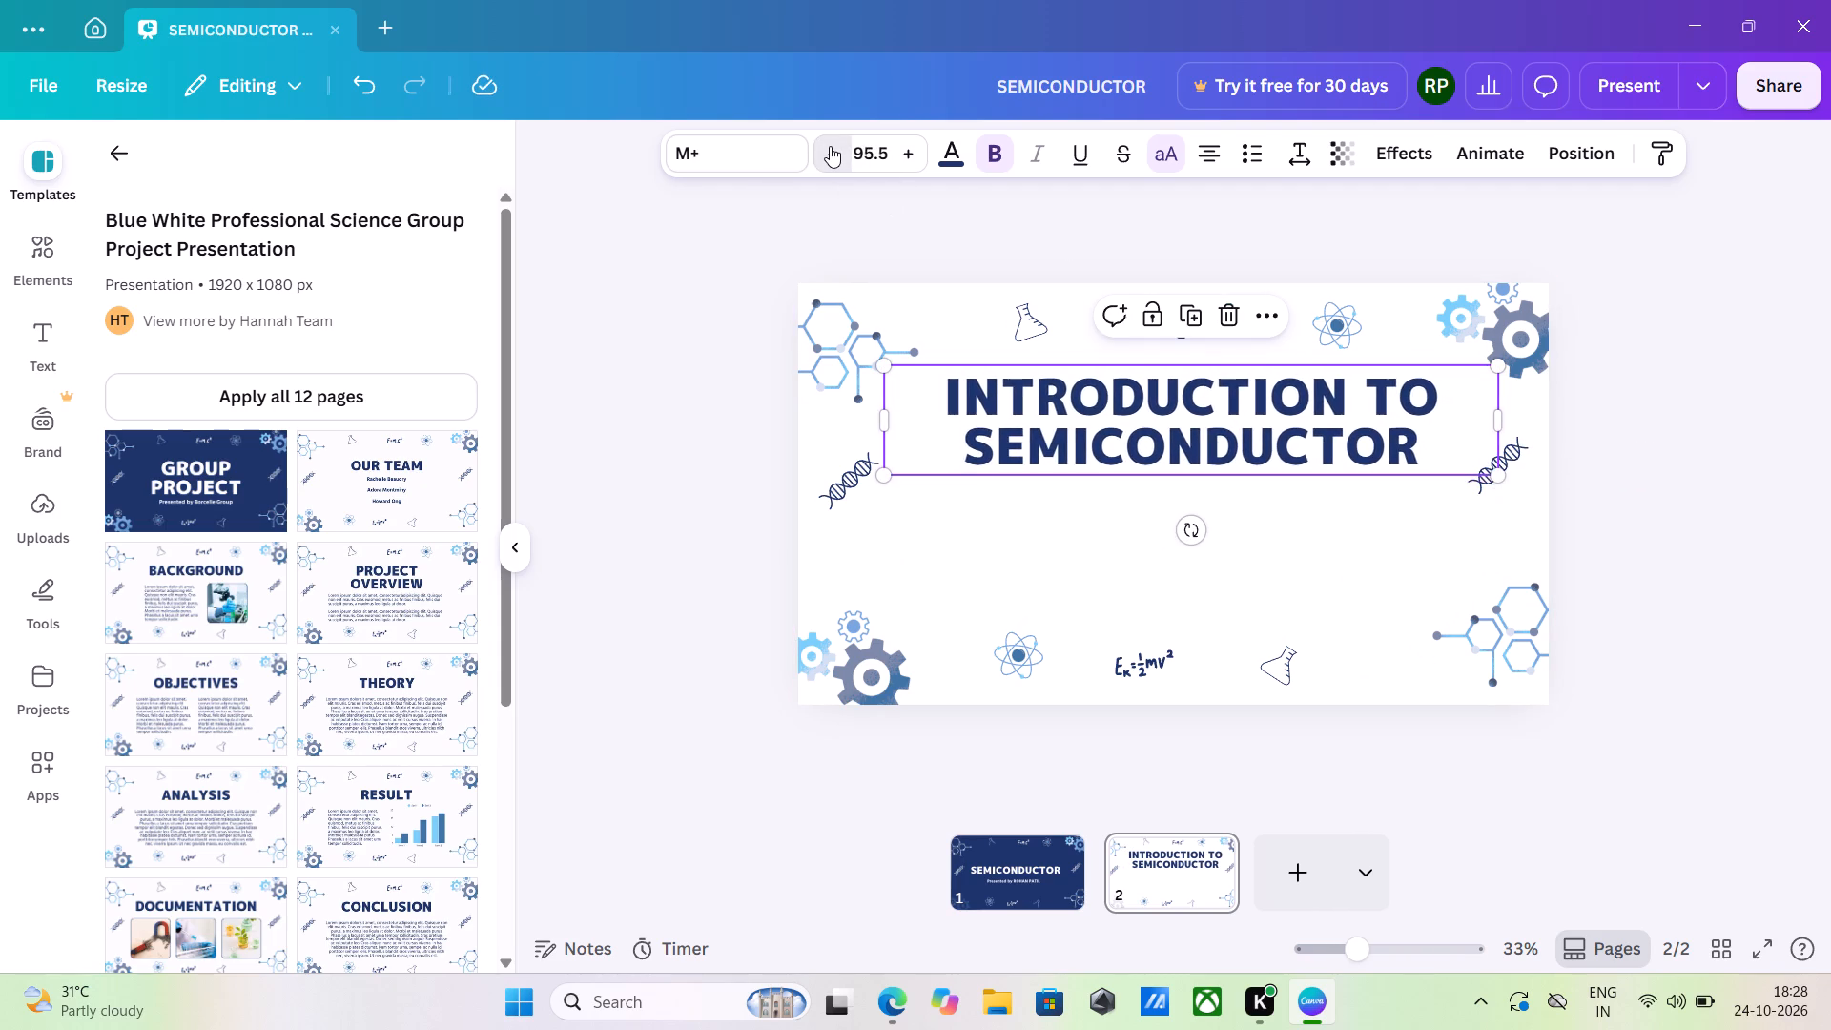
triple_click(830, 146)
triple_click(830, 146)
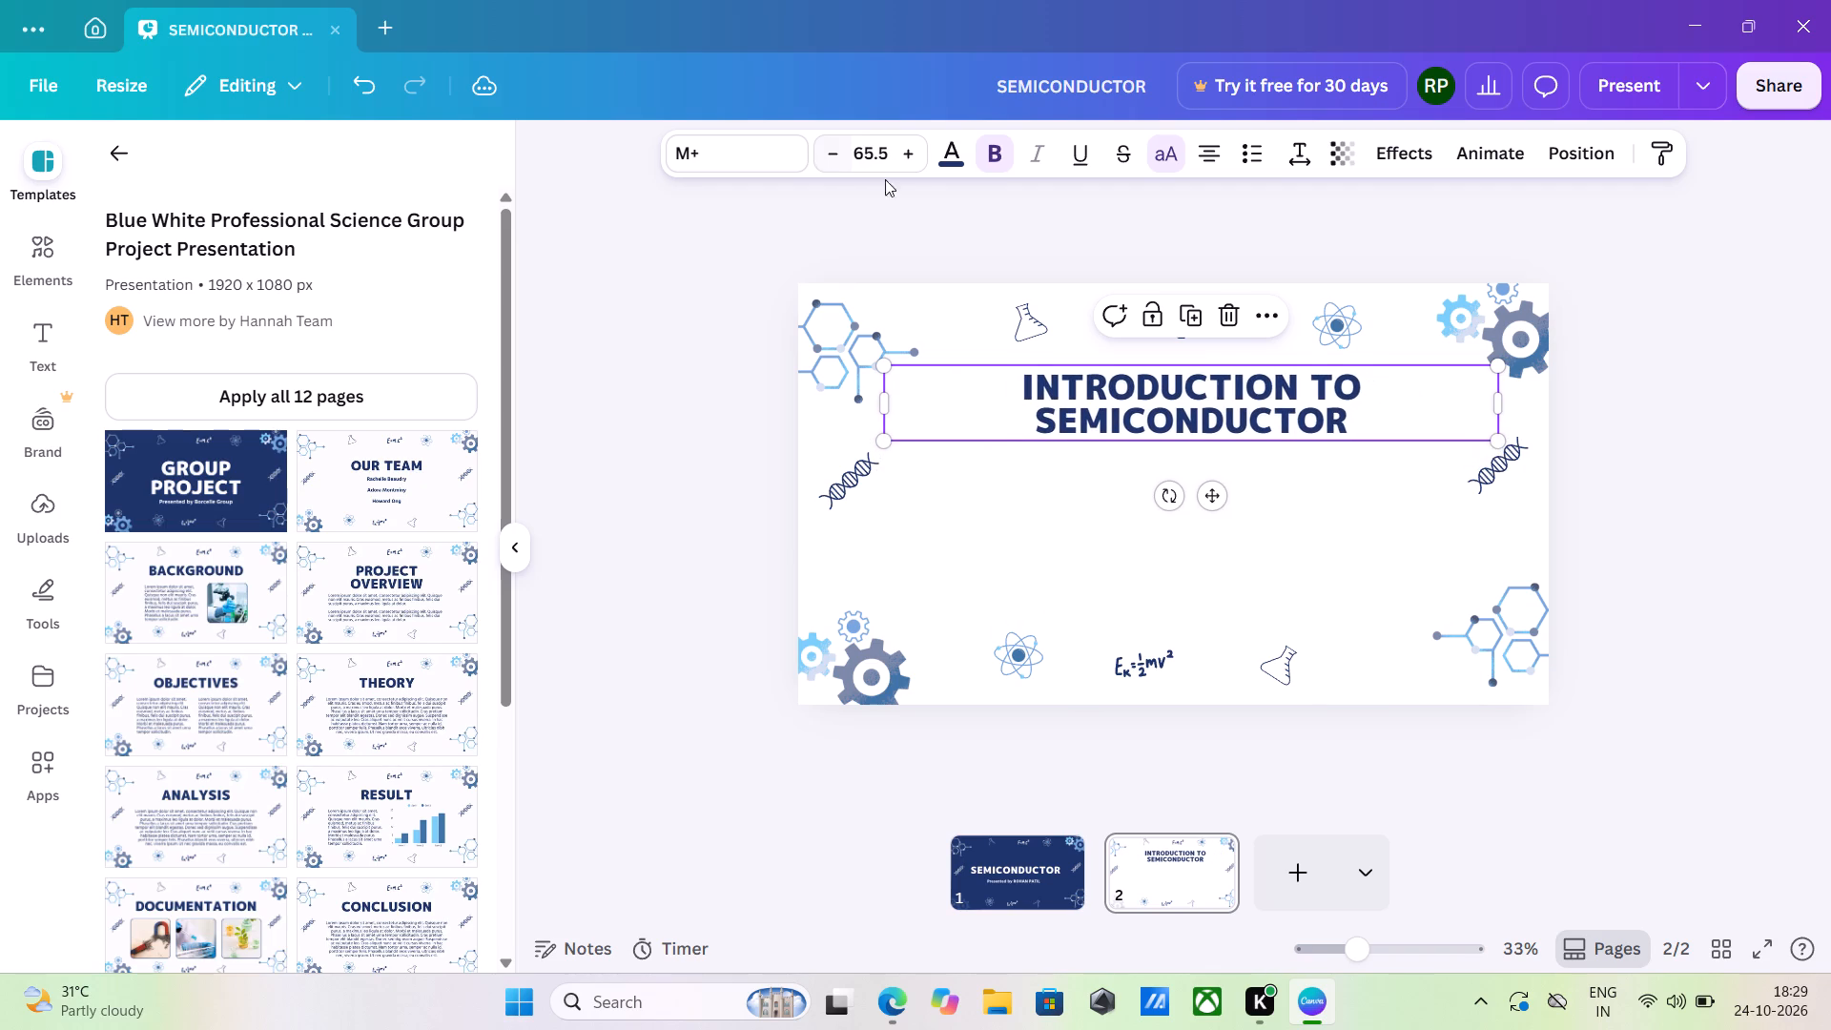
Narrow the page 2 heading's text box so it fits closely around its two lines of text.
left_click_drag(1503, 412, 1256, 390)
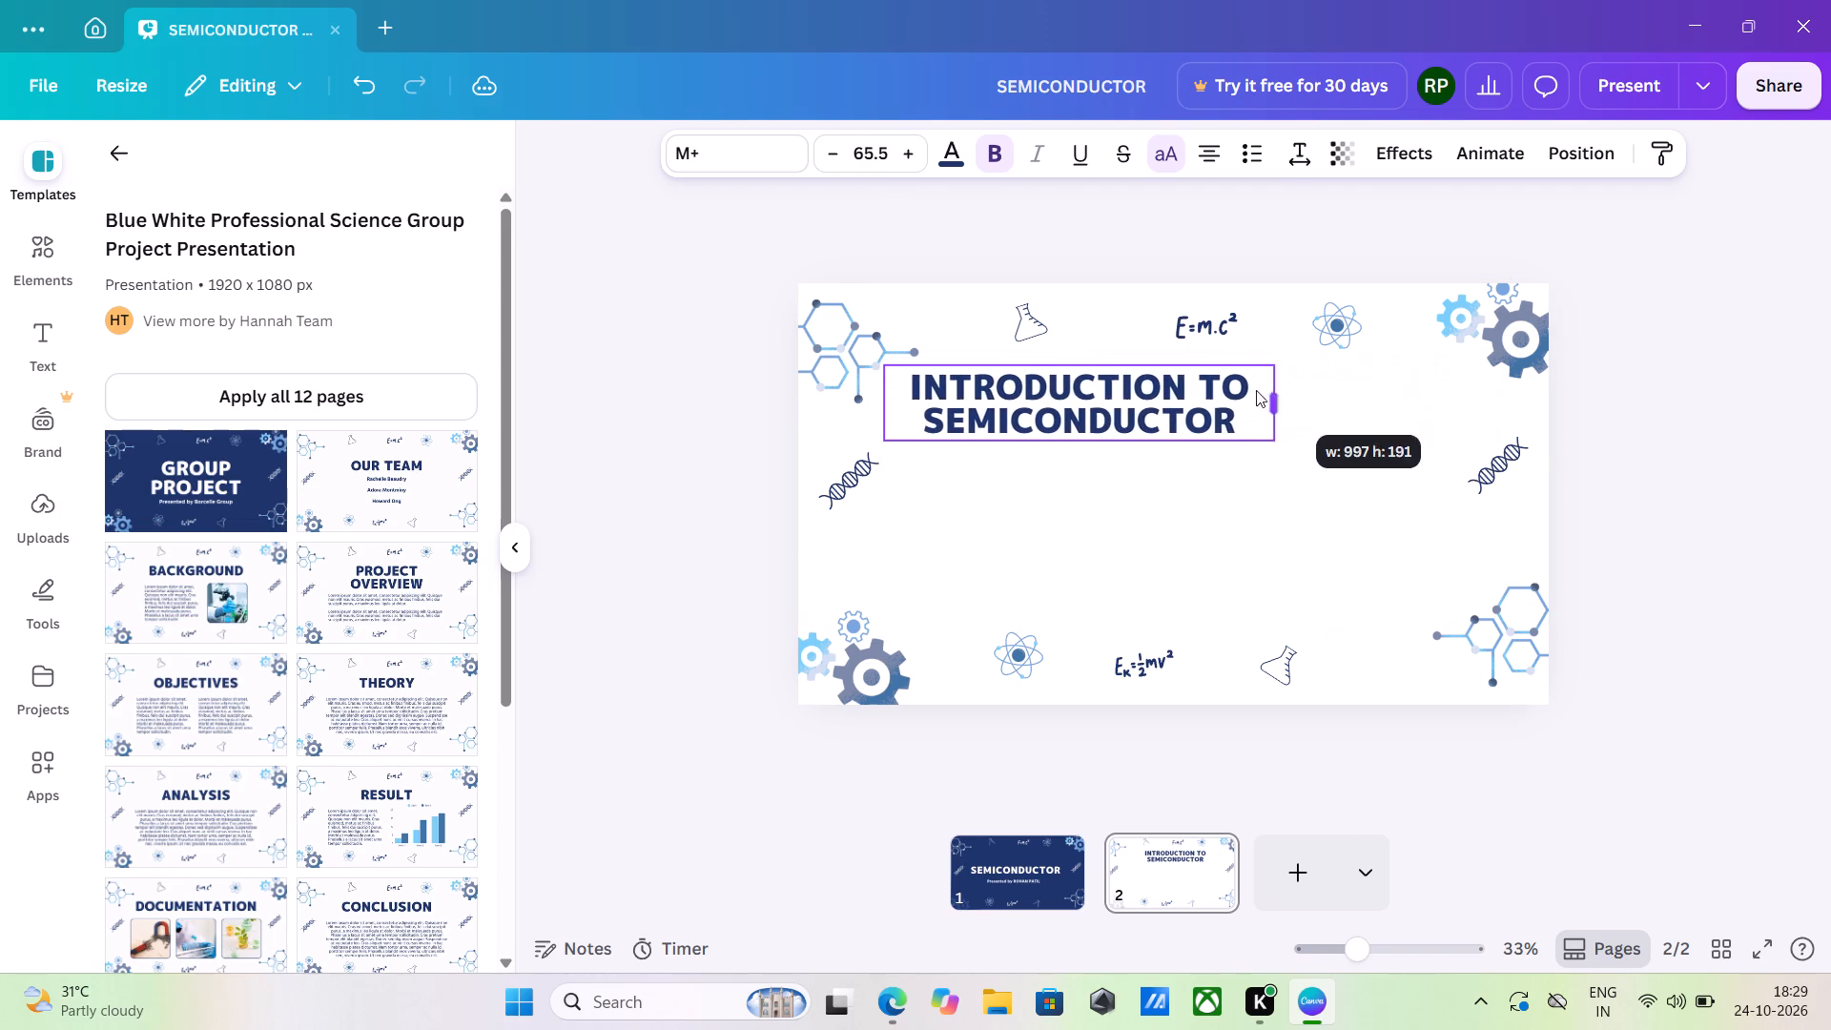
left_click_drag(1256, 390, 1271, 379)
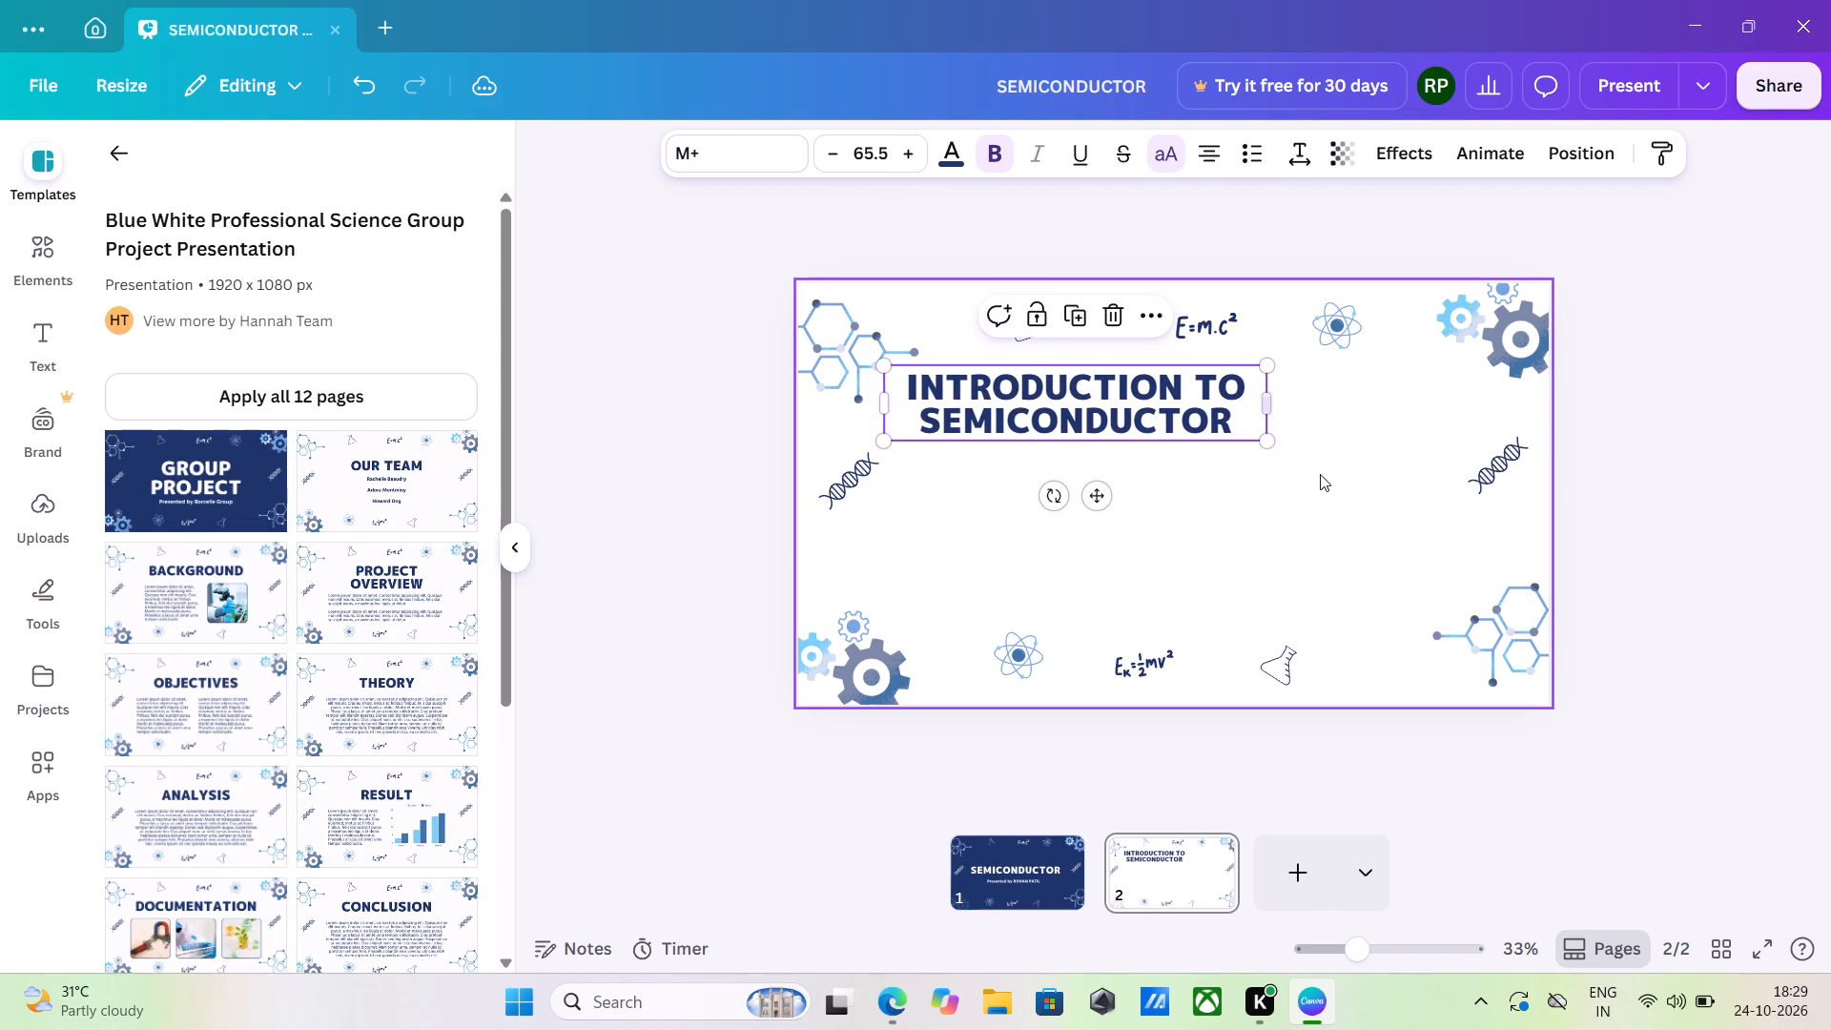
left_click(1327, 475)
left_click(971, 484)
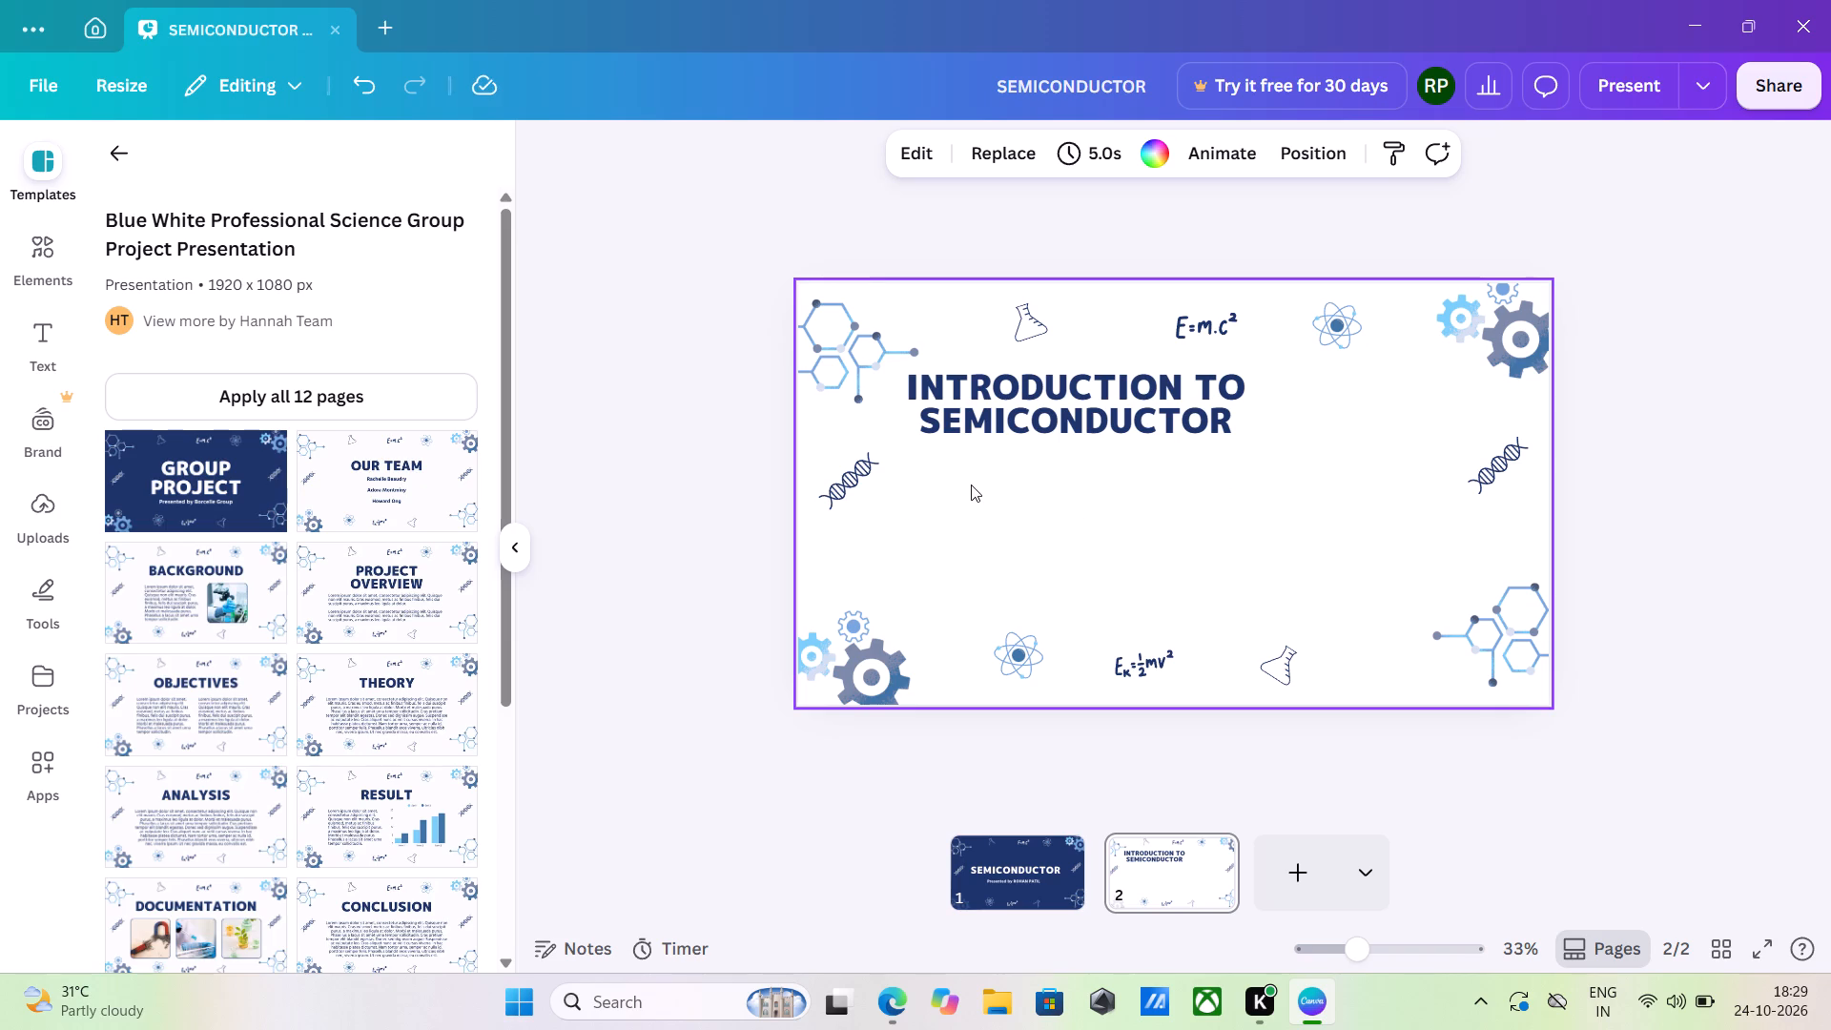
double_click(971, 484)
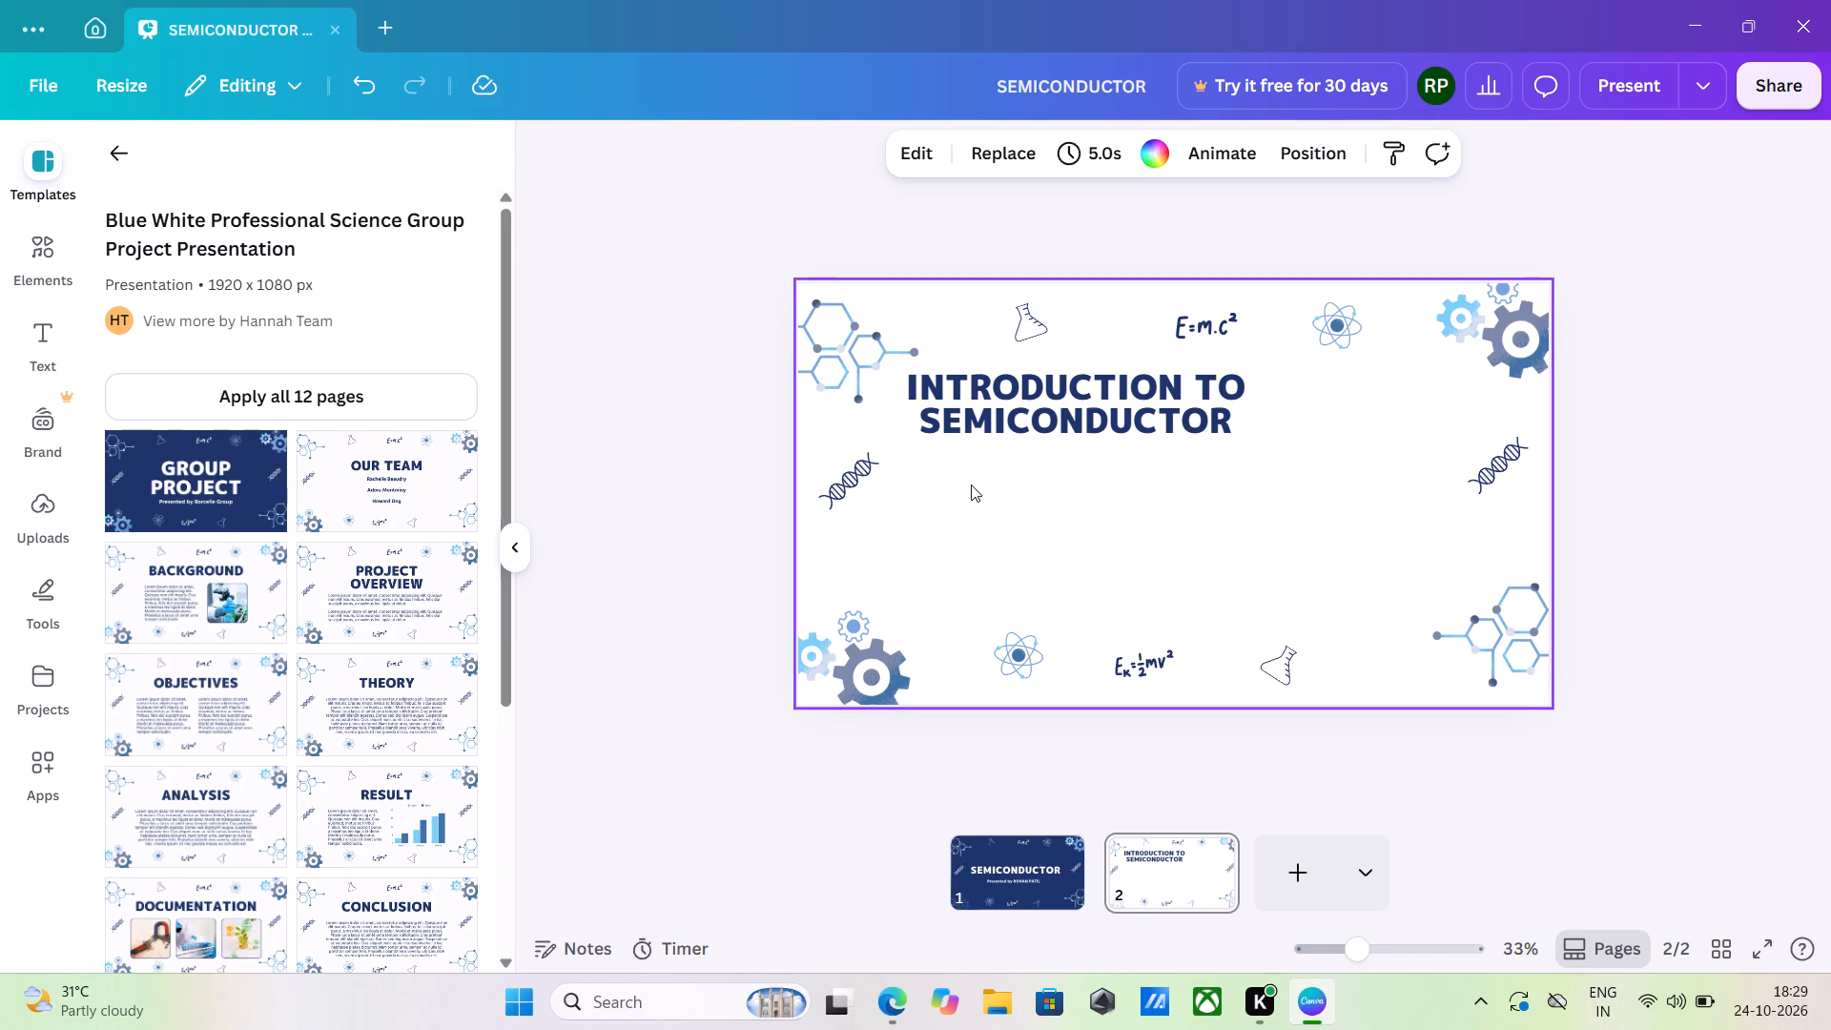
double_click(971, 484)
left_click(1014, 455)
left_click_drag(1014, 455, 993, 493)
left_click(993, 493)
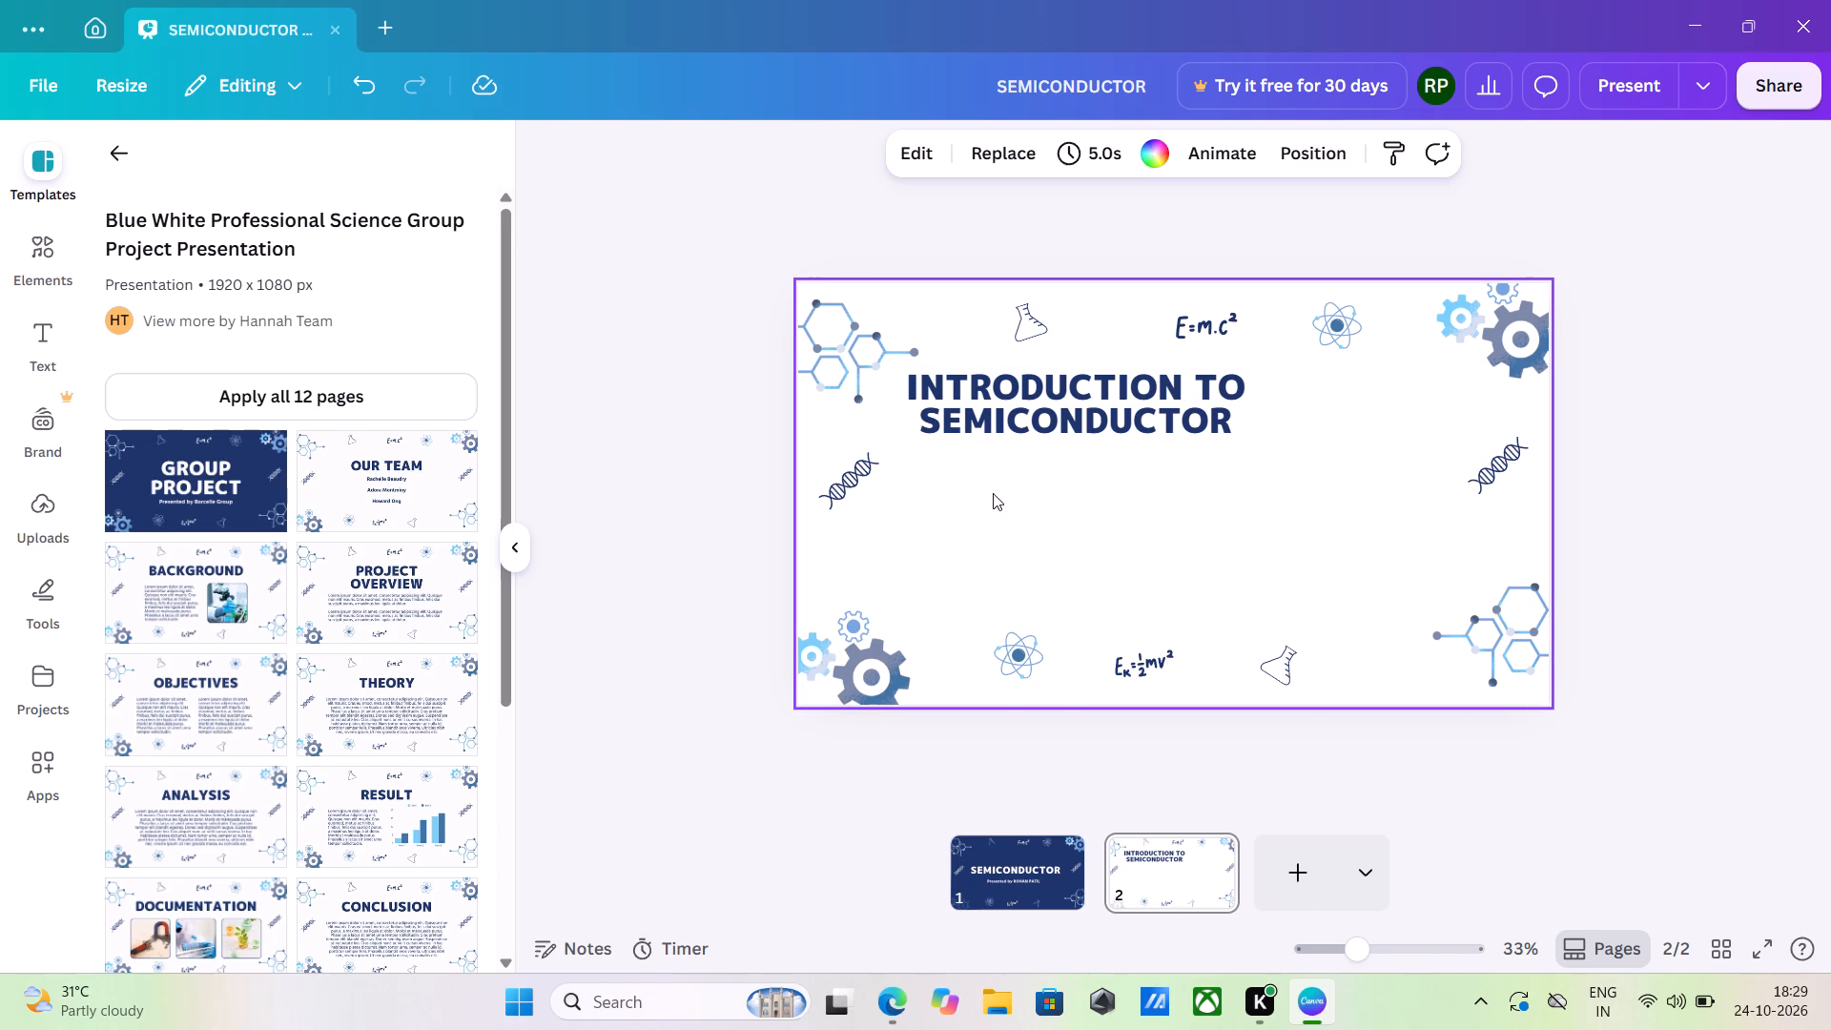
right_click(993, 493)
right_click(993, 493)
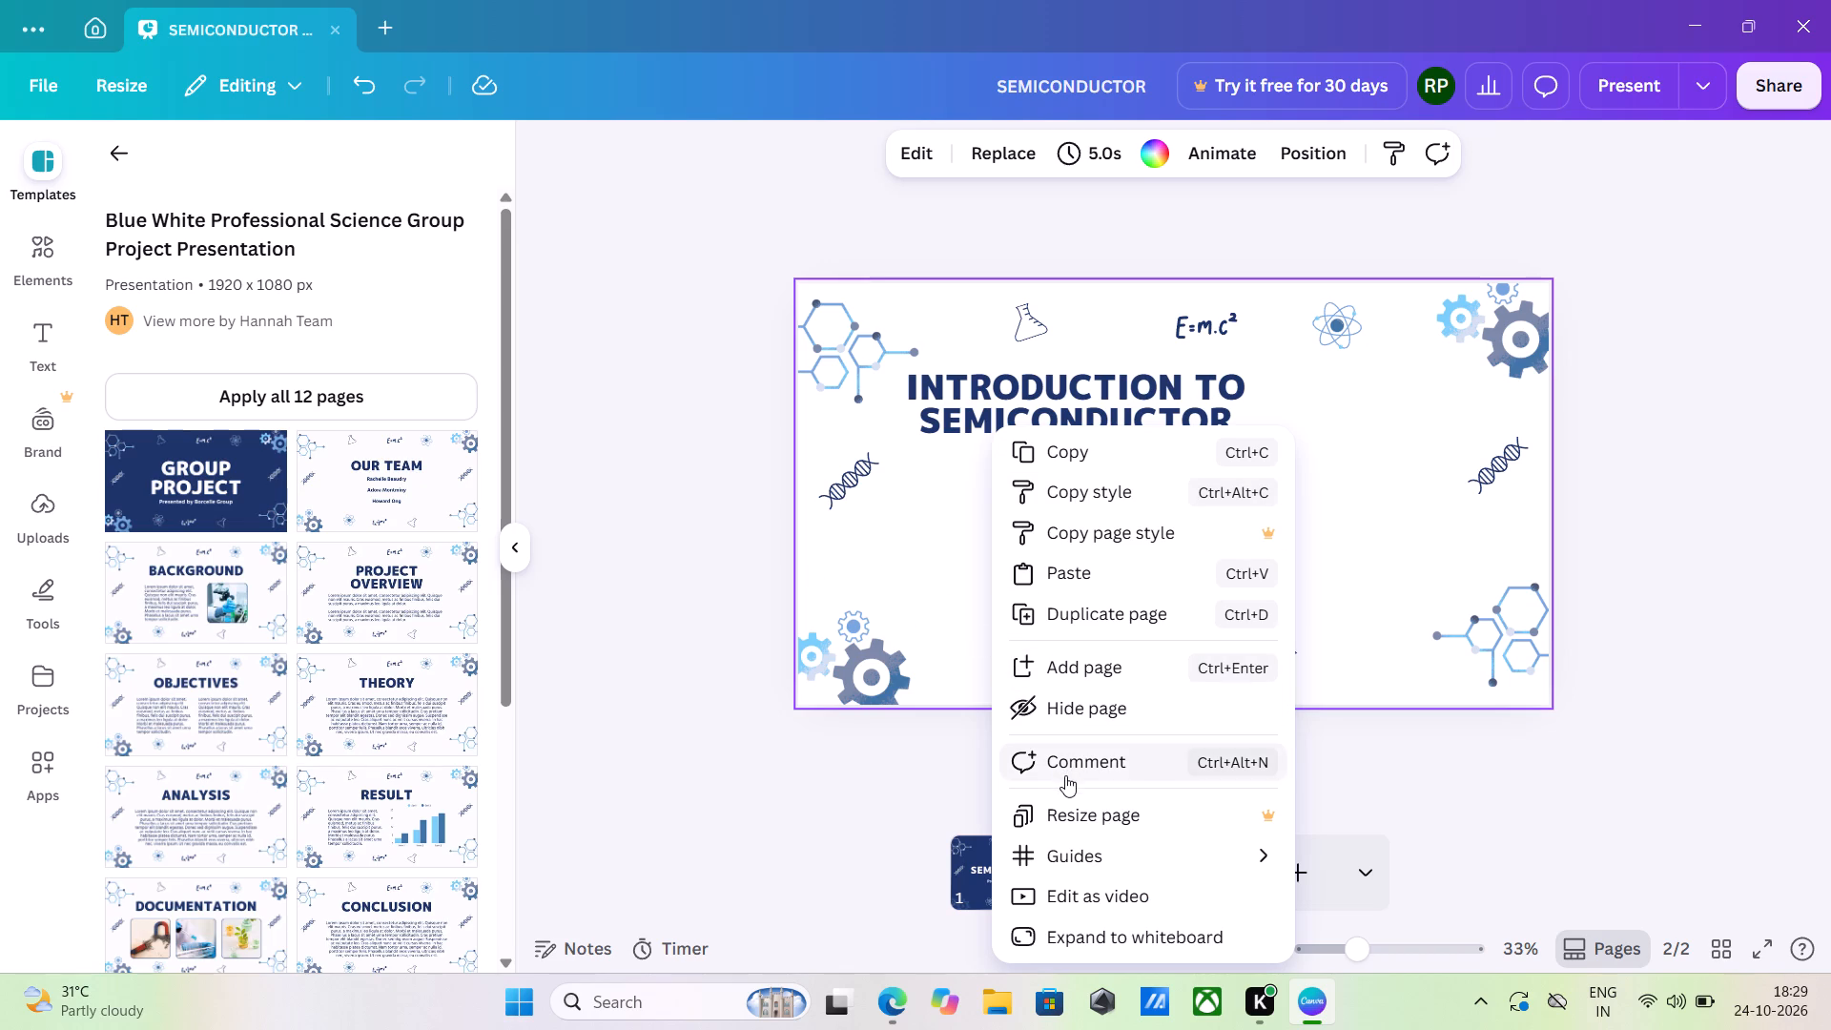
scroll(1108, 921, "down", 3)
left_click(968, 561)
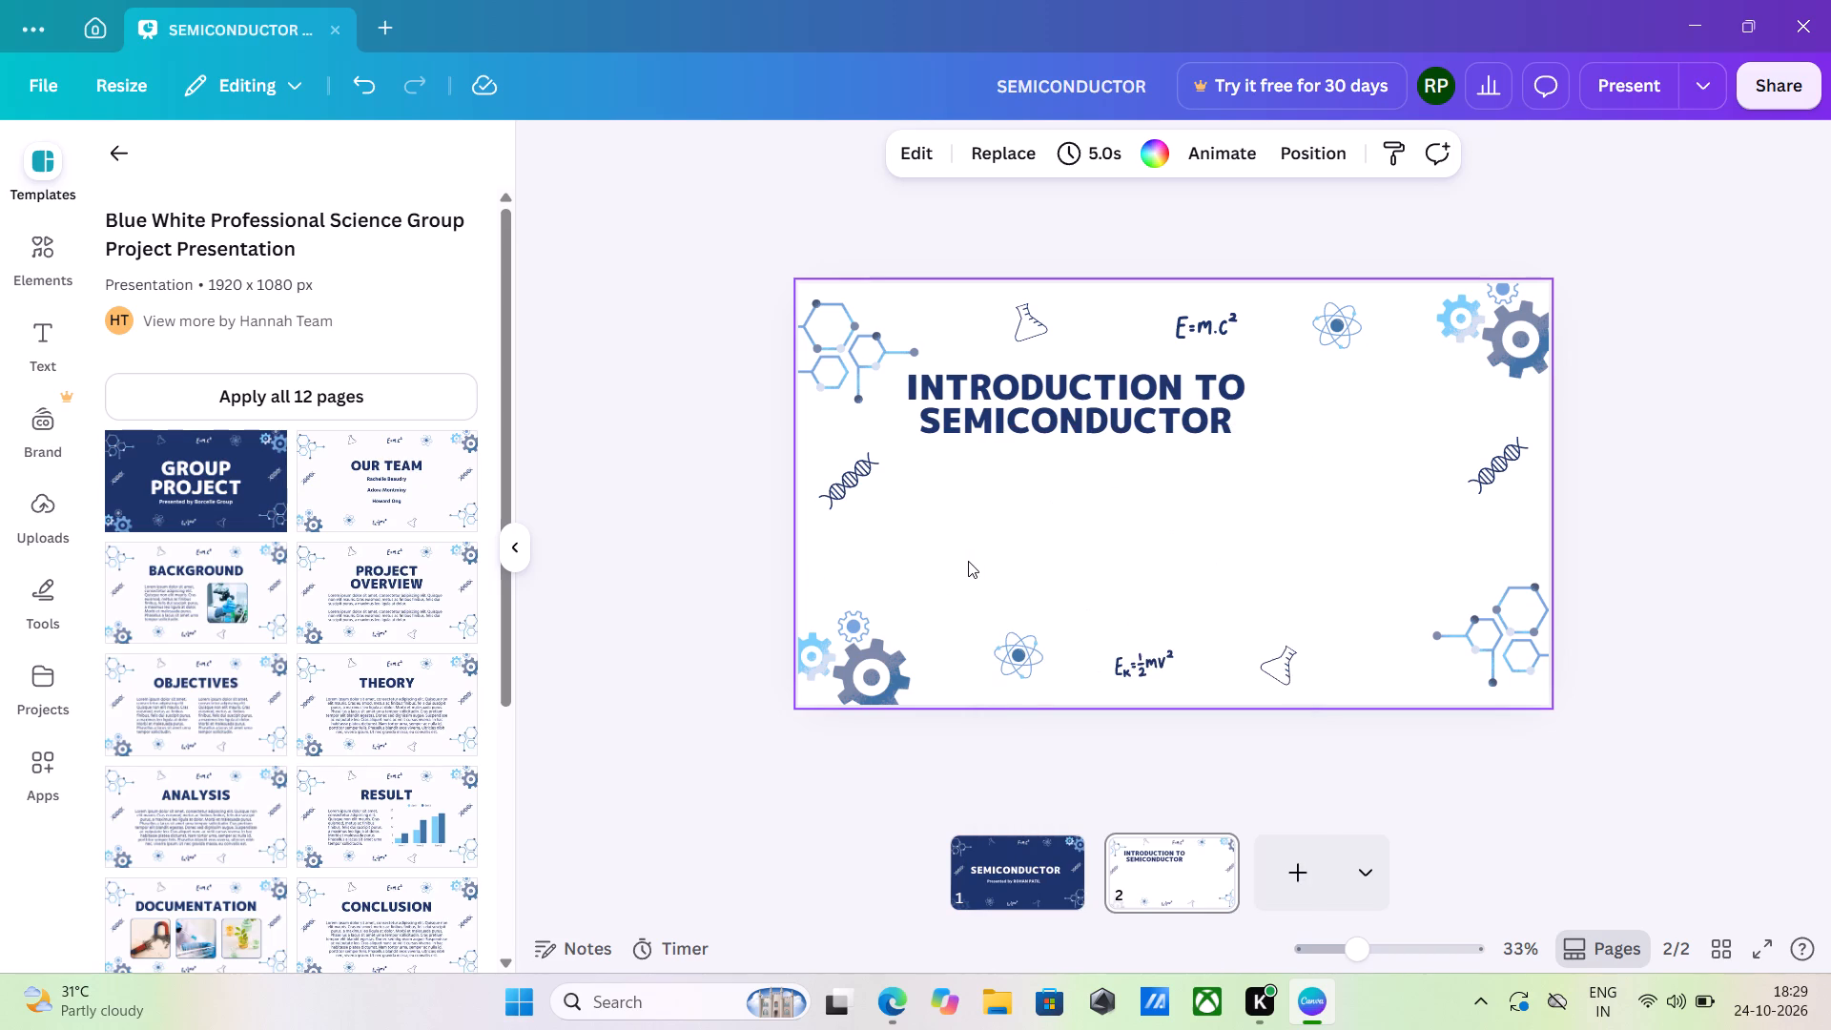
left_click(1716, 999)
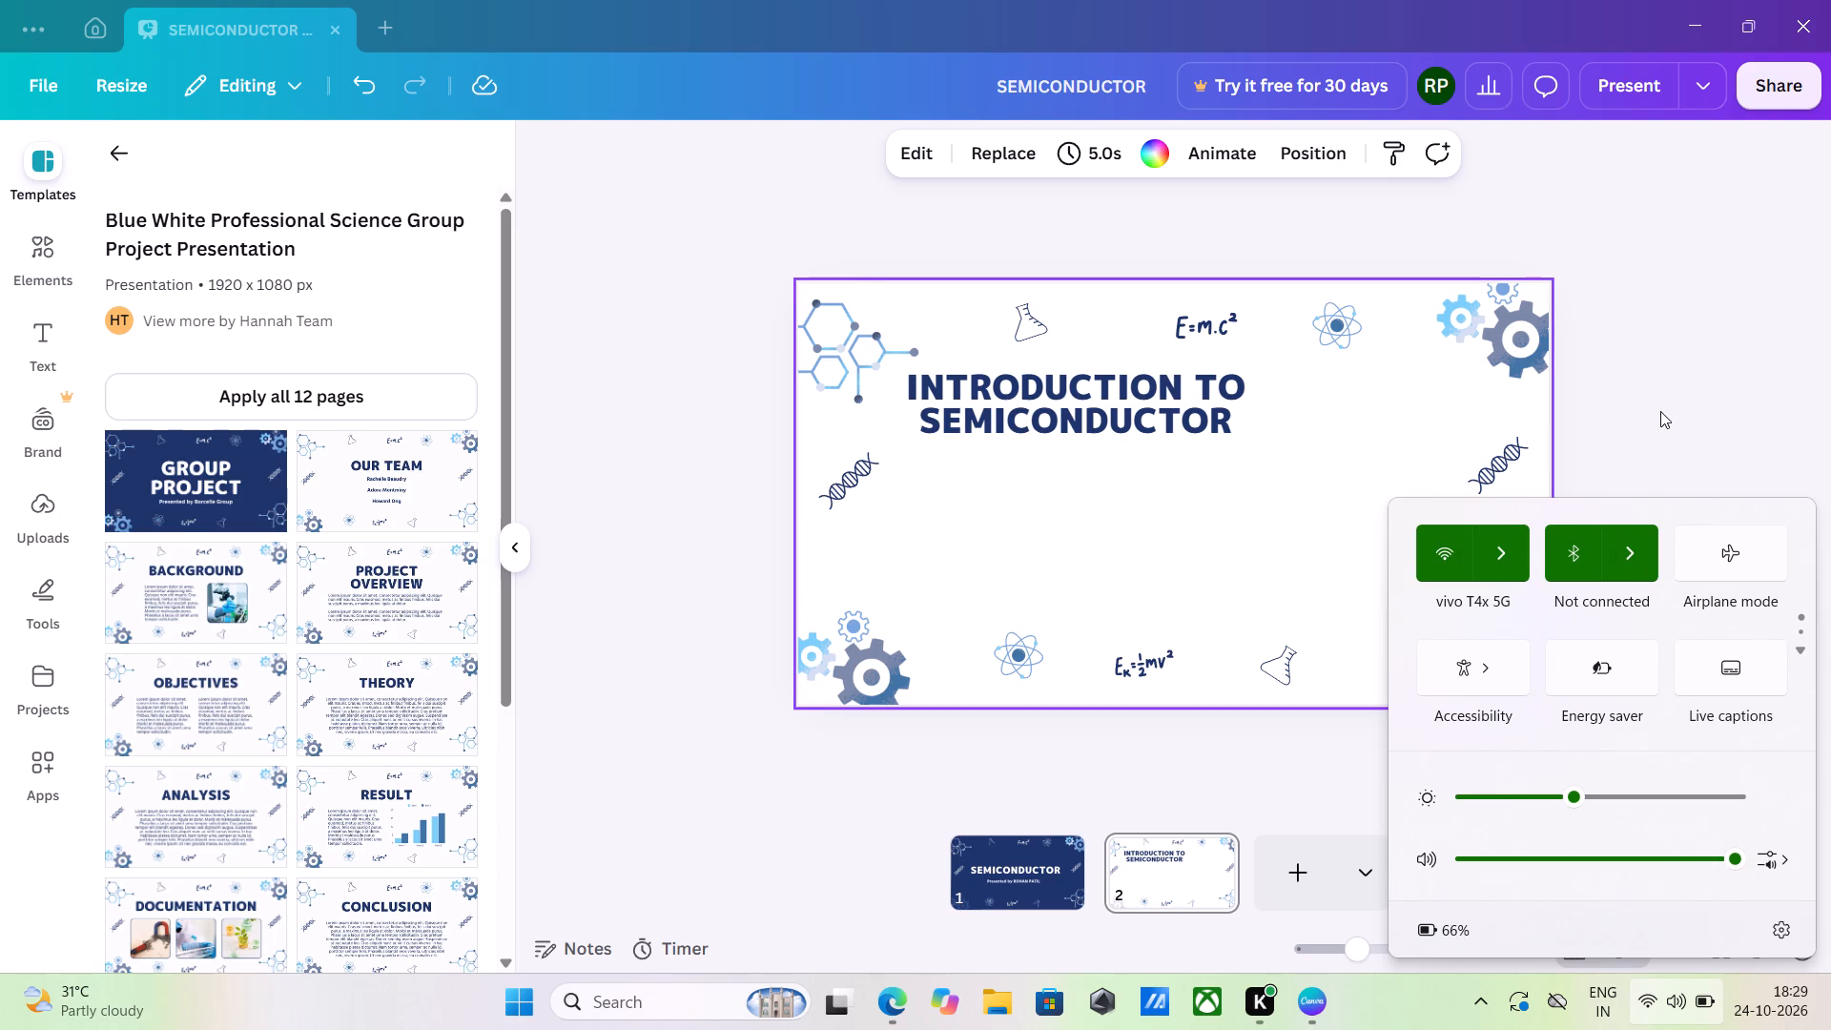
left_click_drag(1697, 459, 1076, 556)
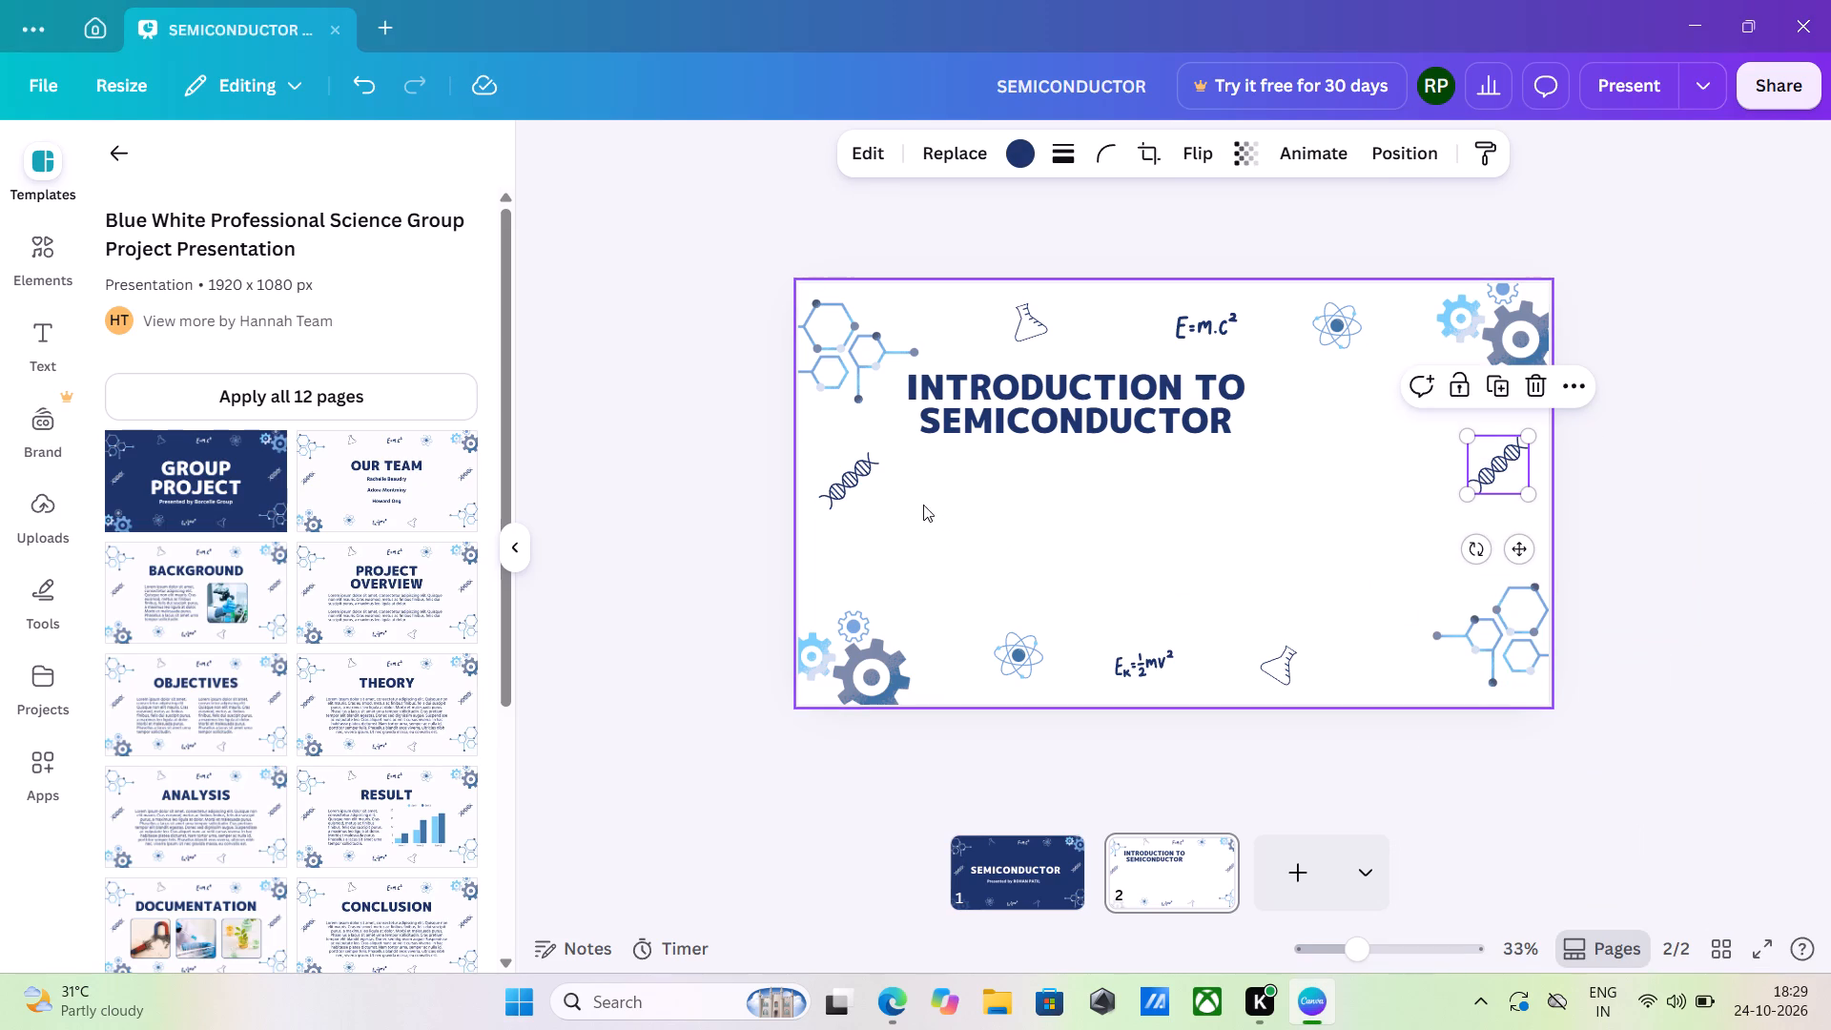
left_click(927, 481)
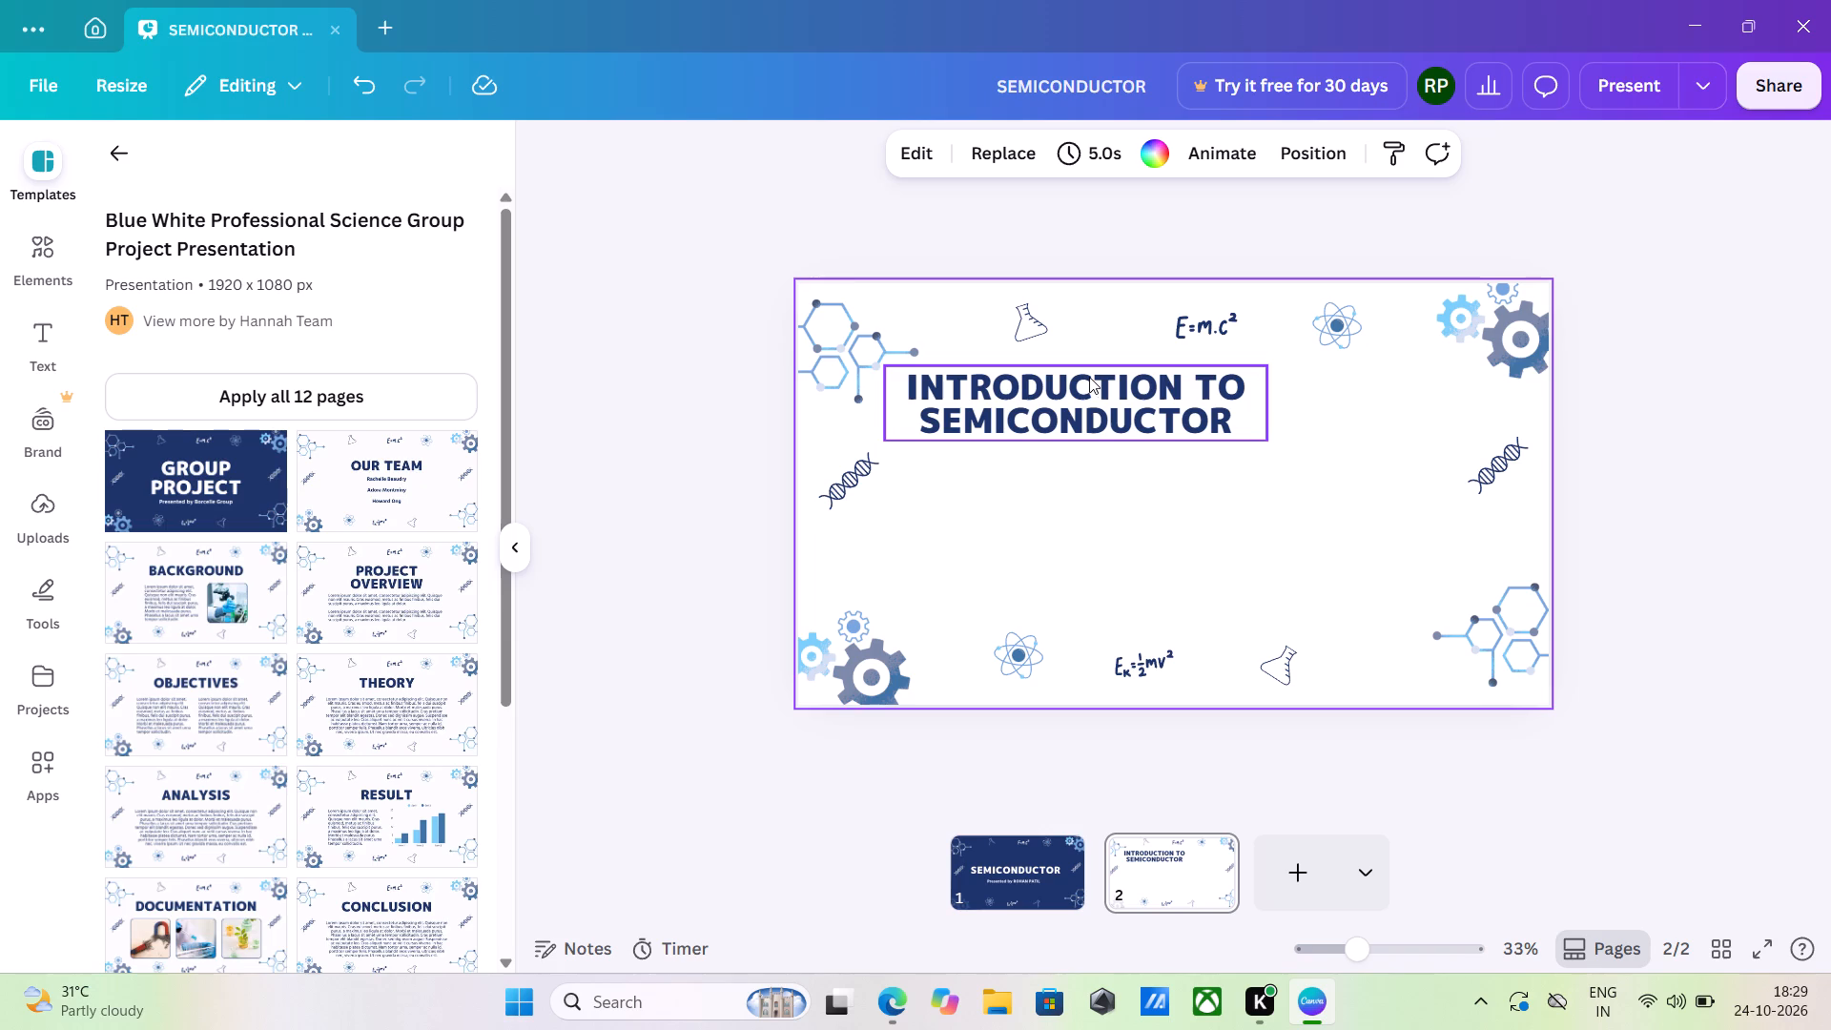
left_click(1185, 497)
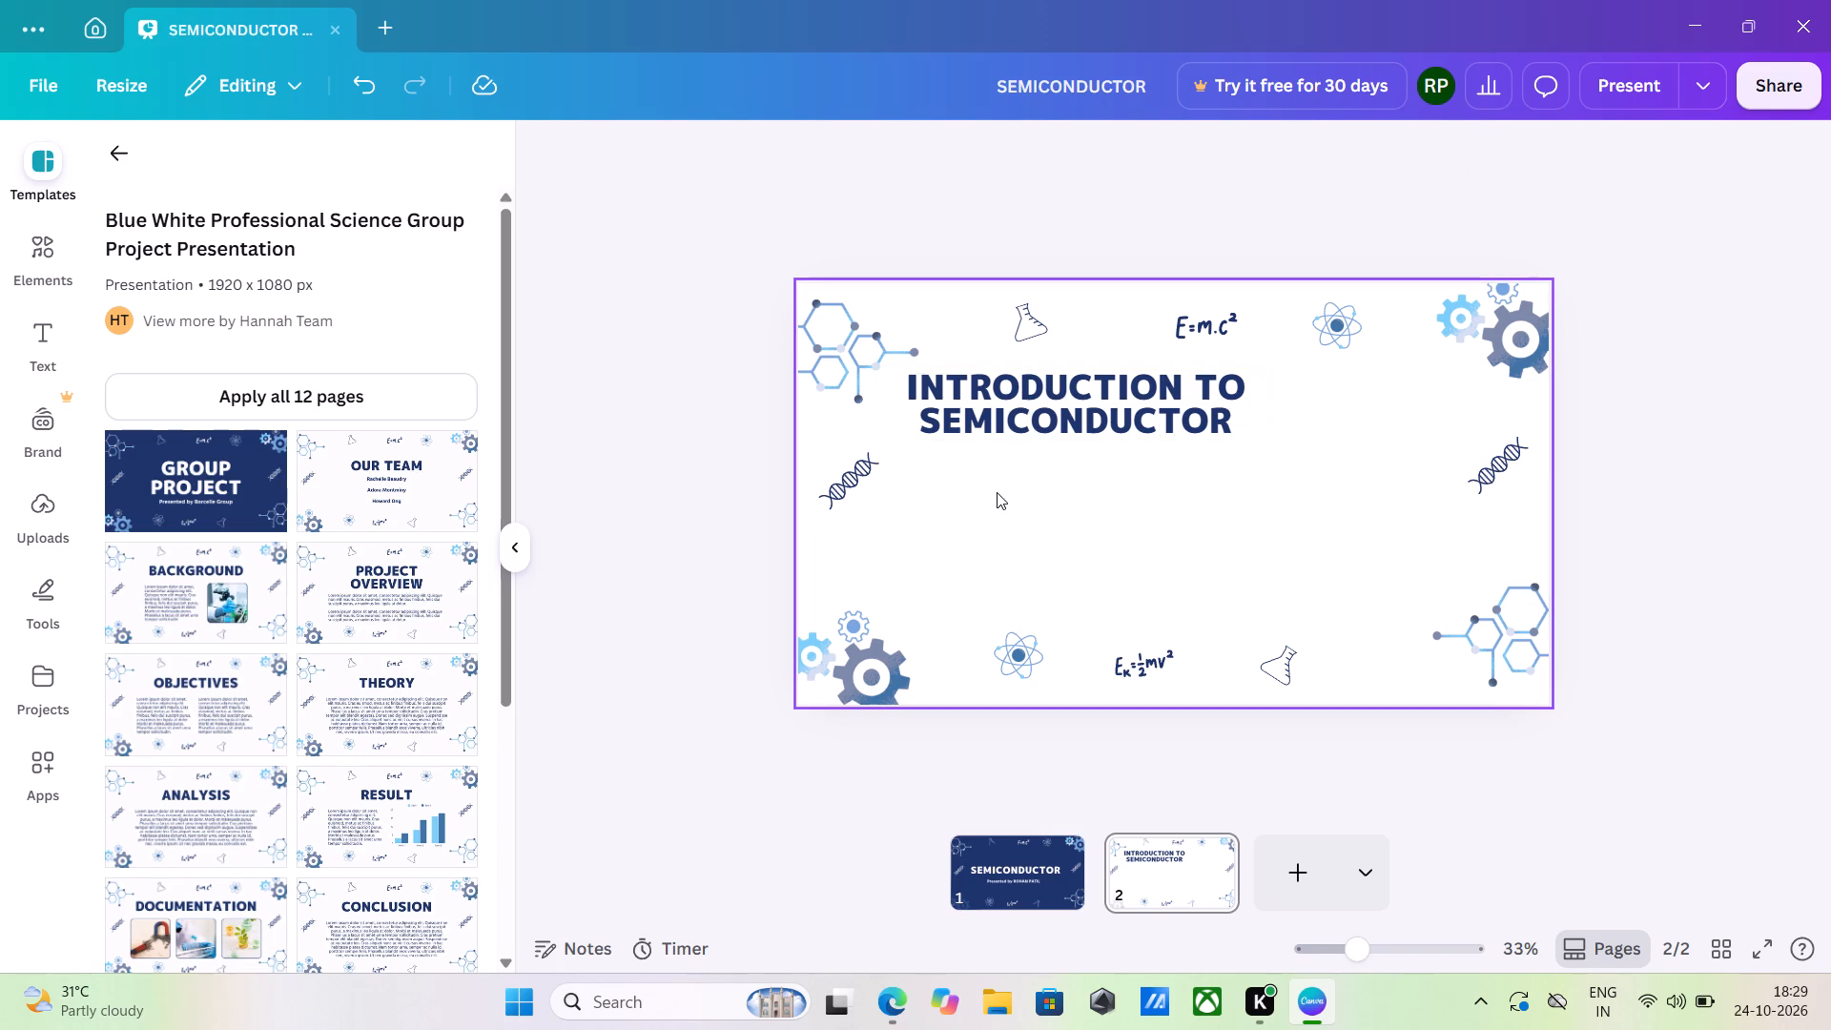
Select the INTRODUCTION TO SEMICONDUCTOR heading on page 2.
left_click(1122, 415)
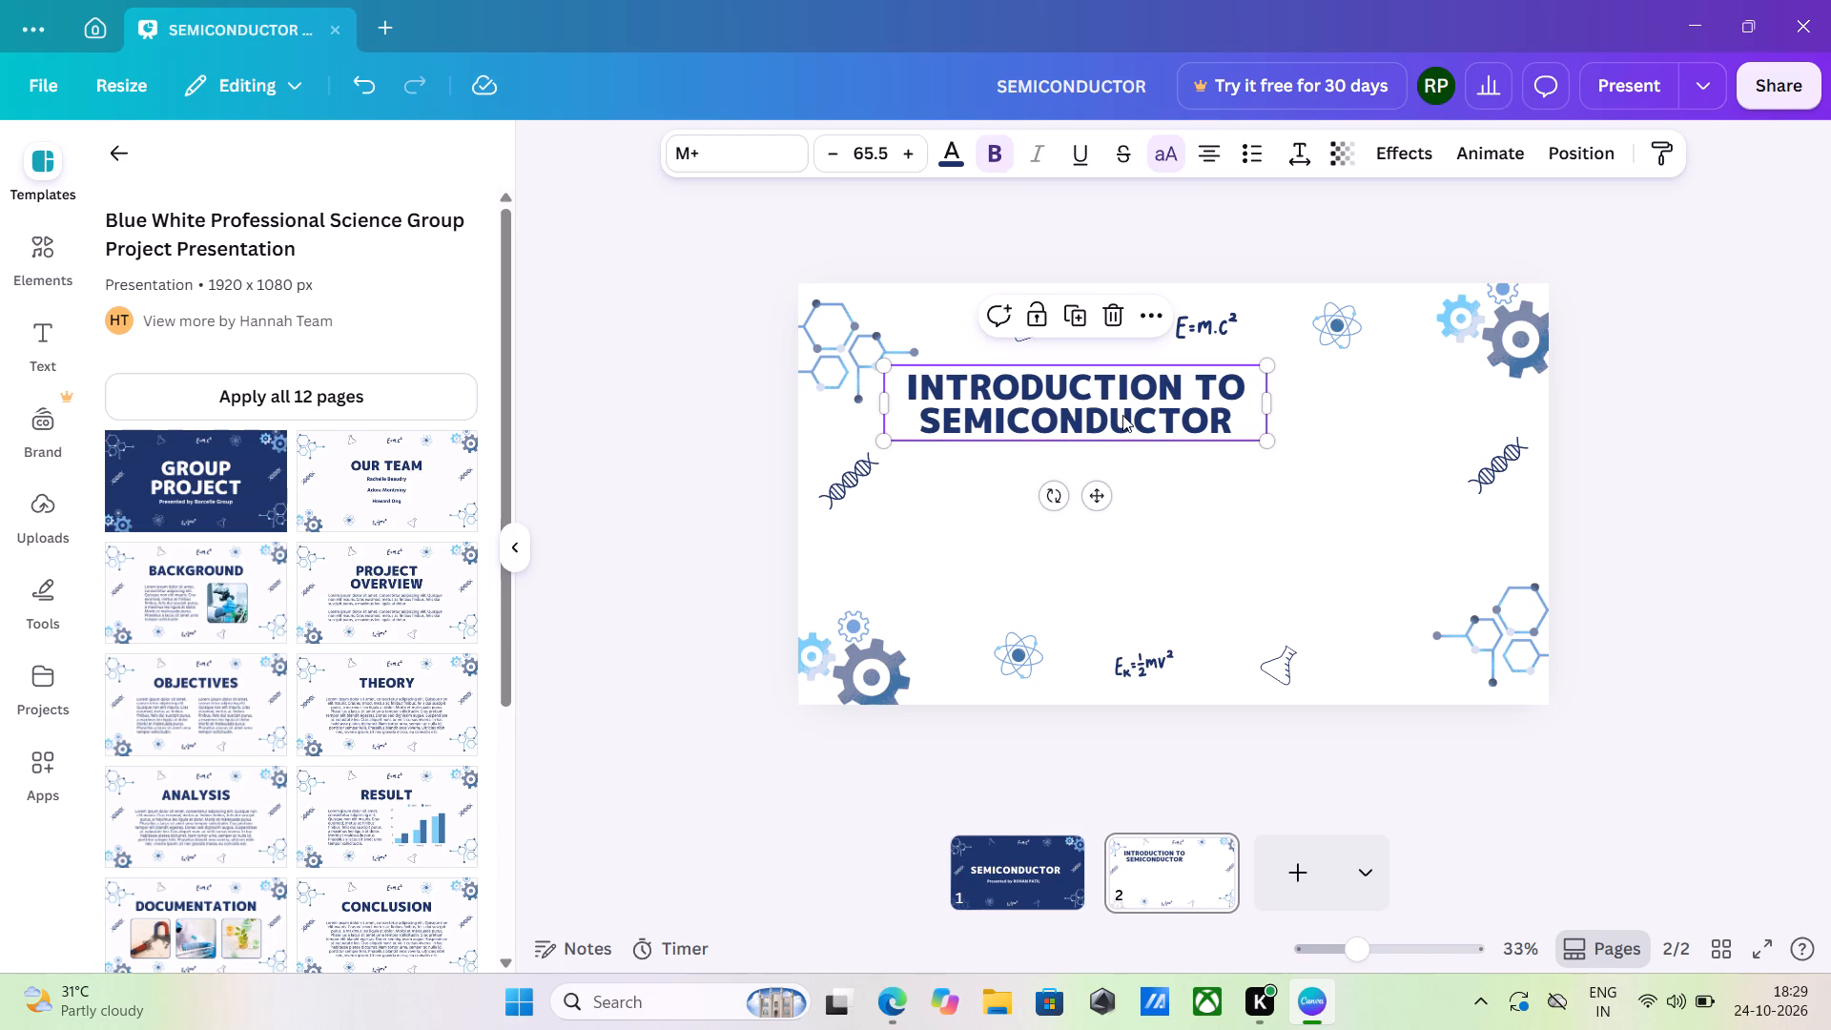
Add four blank lines after SEMICONDUCTOR in the page 2 heading's text box.
left_click(1230, 419)
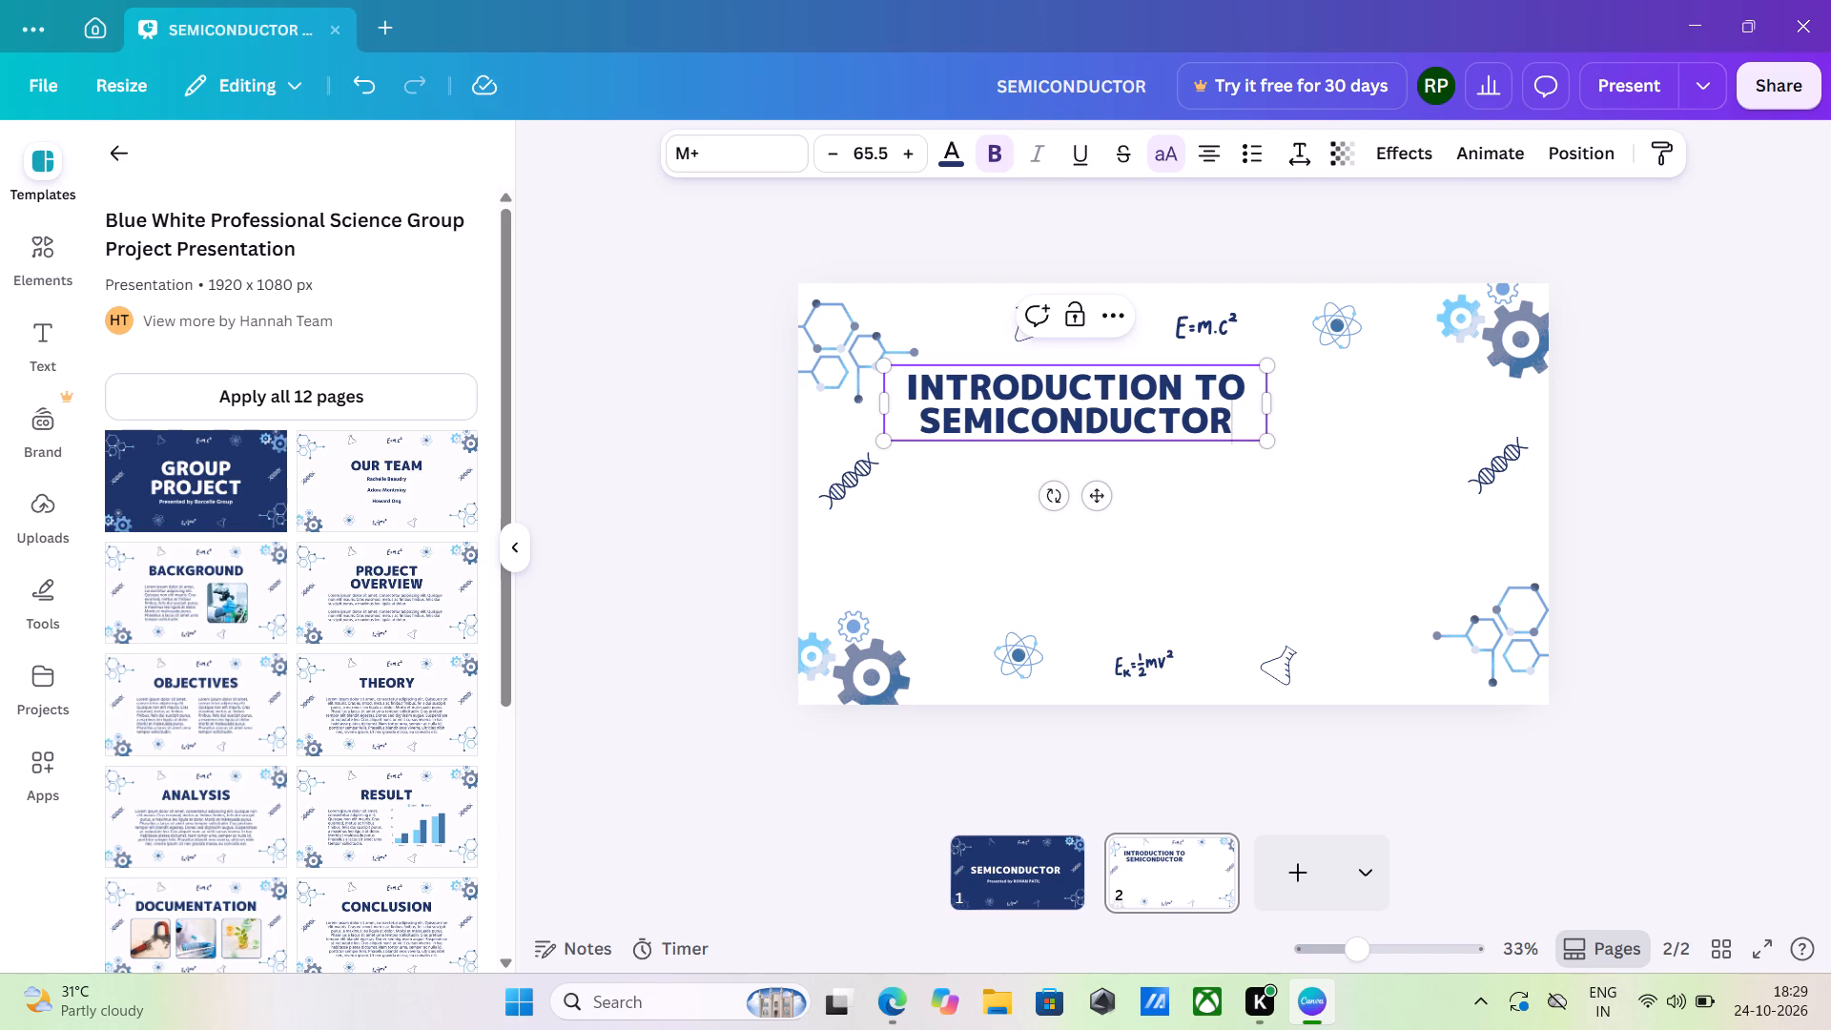
key("Return")
key("Return")
key("Return")
key("Return")
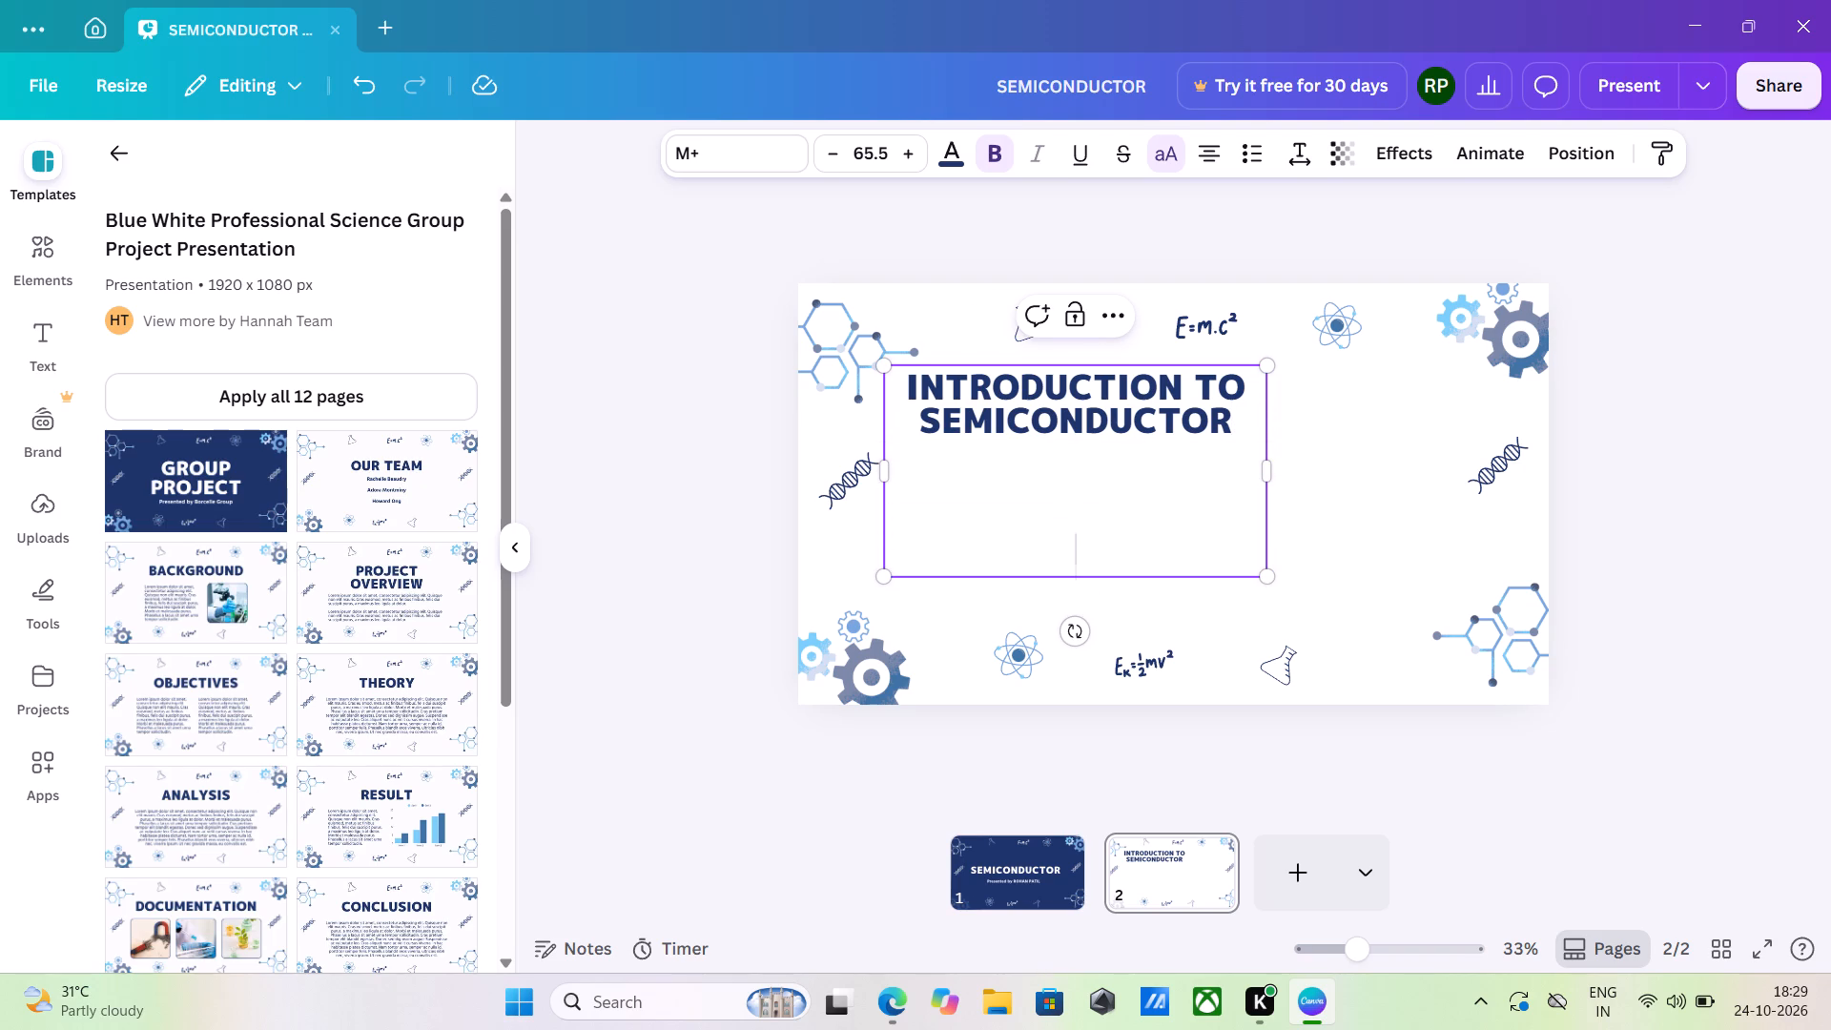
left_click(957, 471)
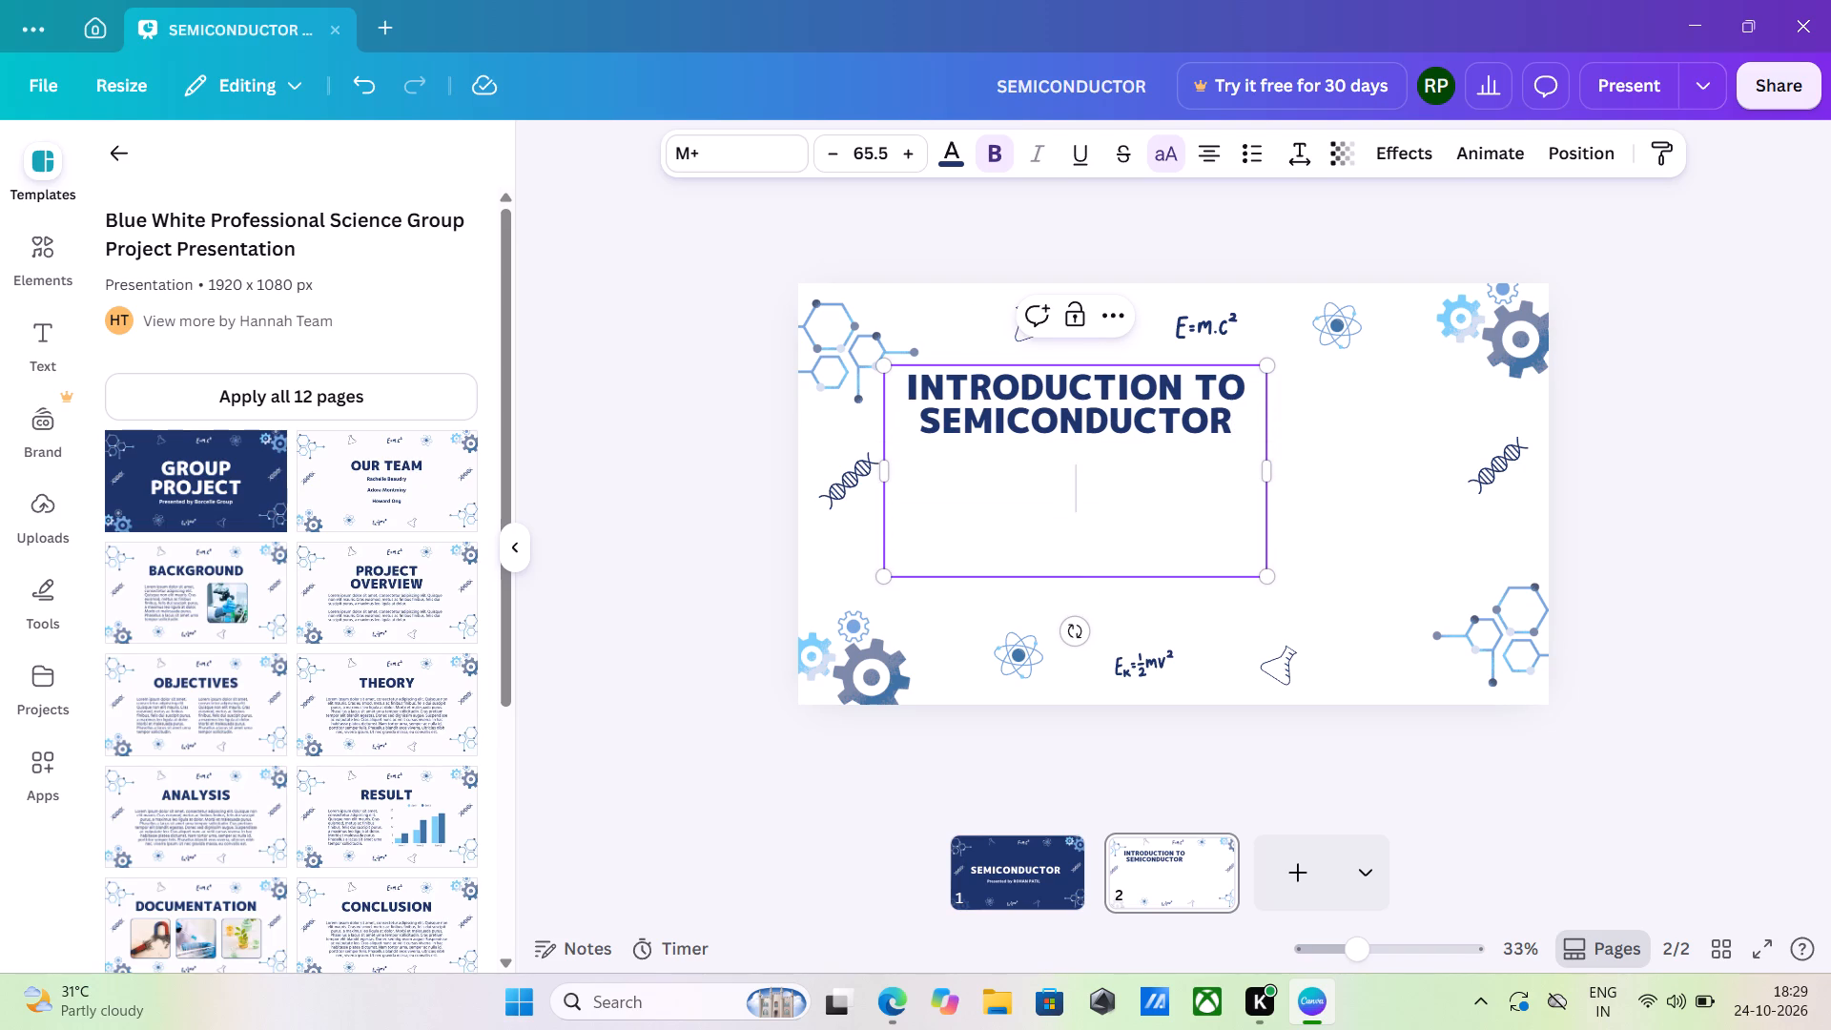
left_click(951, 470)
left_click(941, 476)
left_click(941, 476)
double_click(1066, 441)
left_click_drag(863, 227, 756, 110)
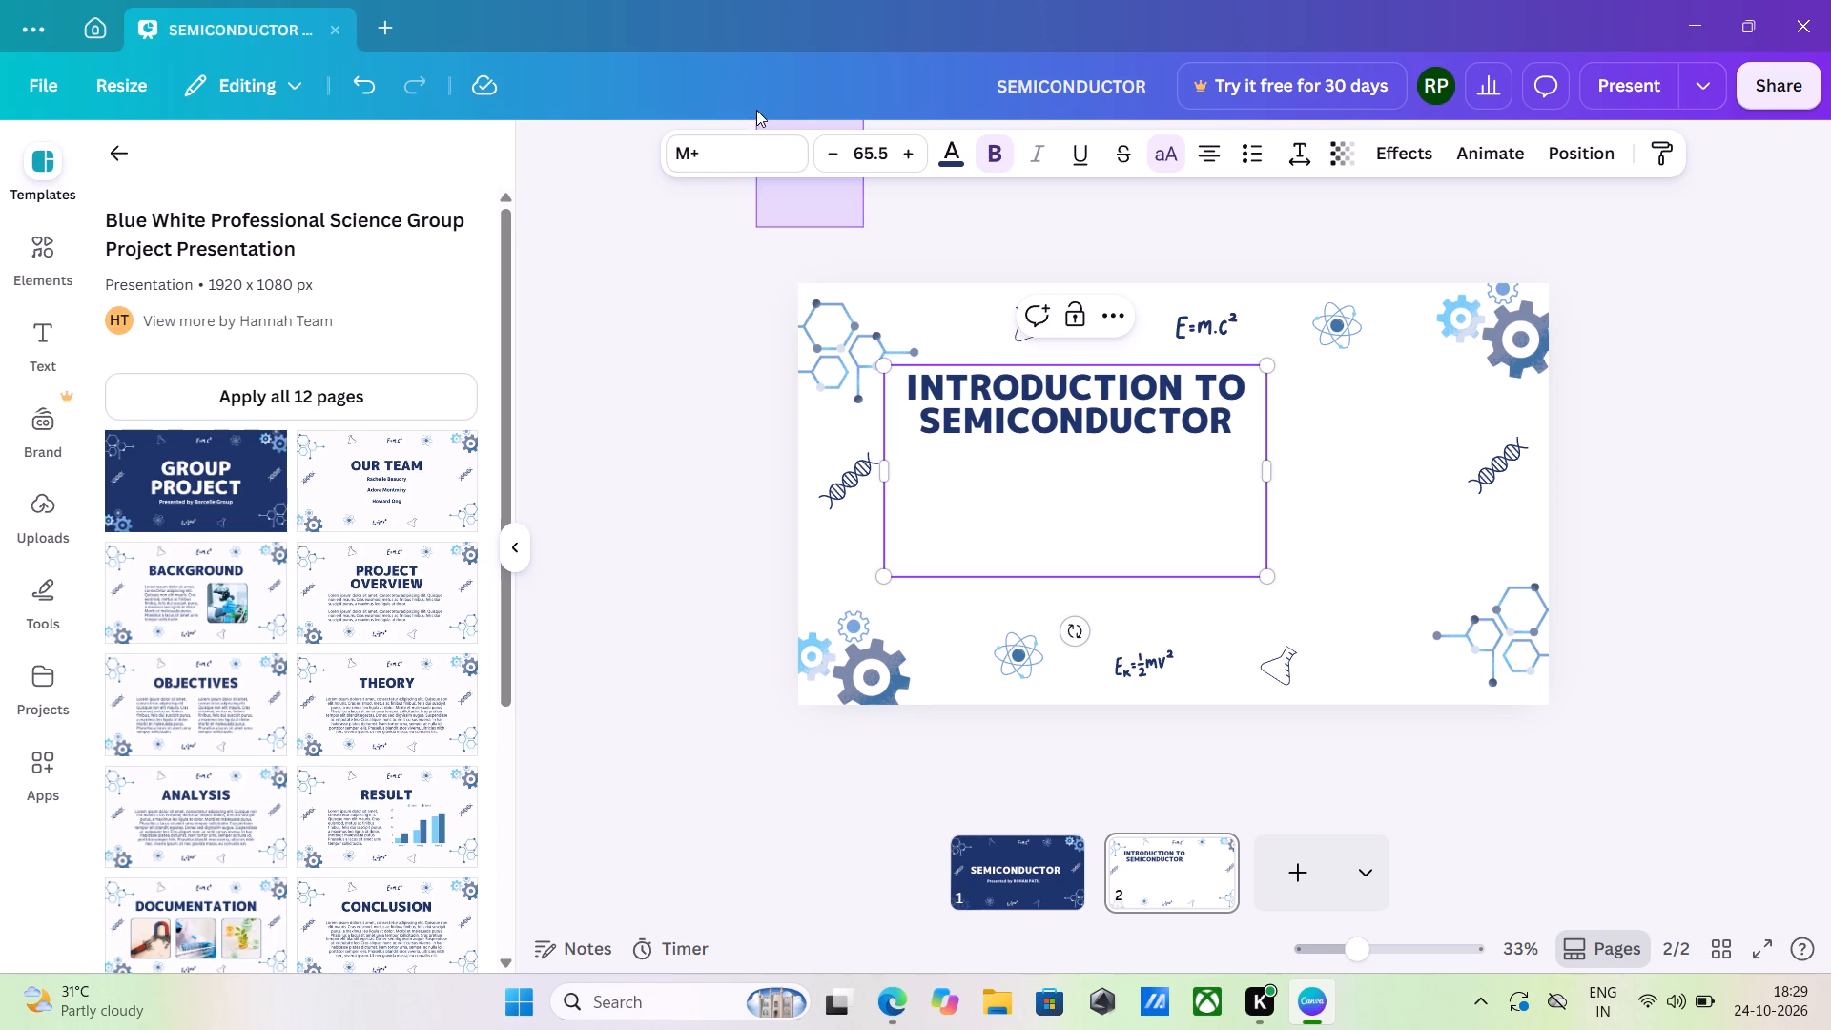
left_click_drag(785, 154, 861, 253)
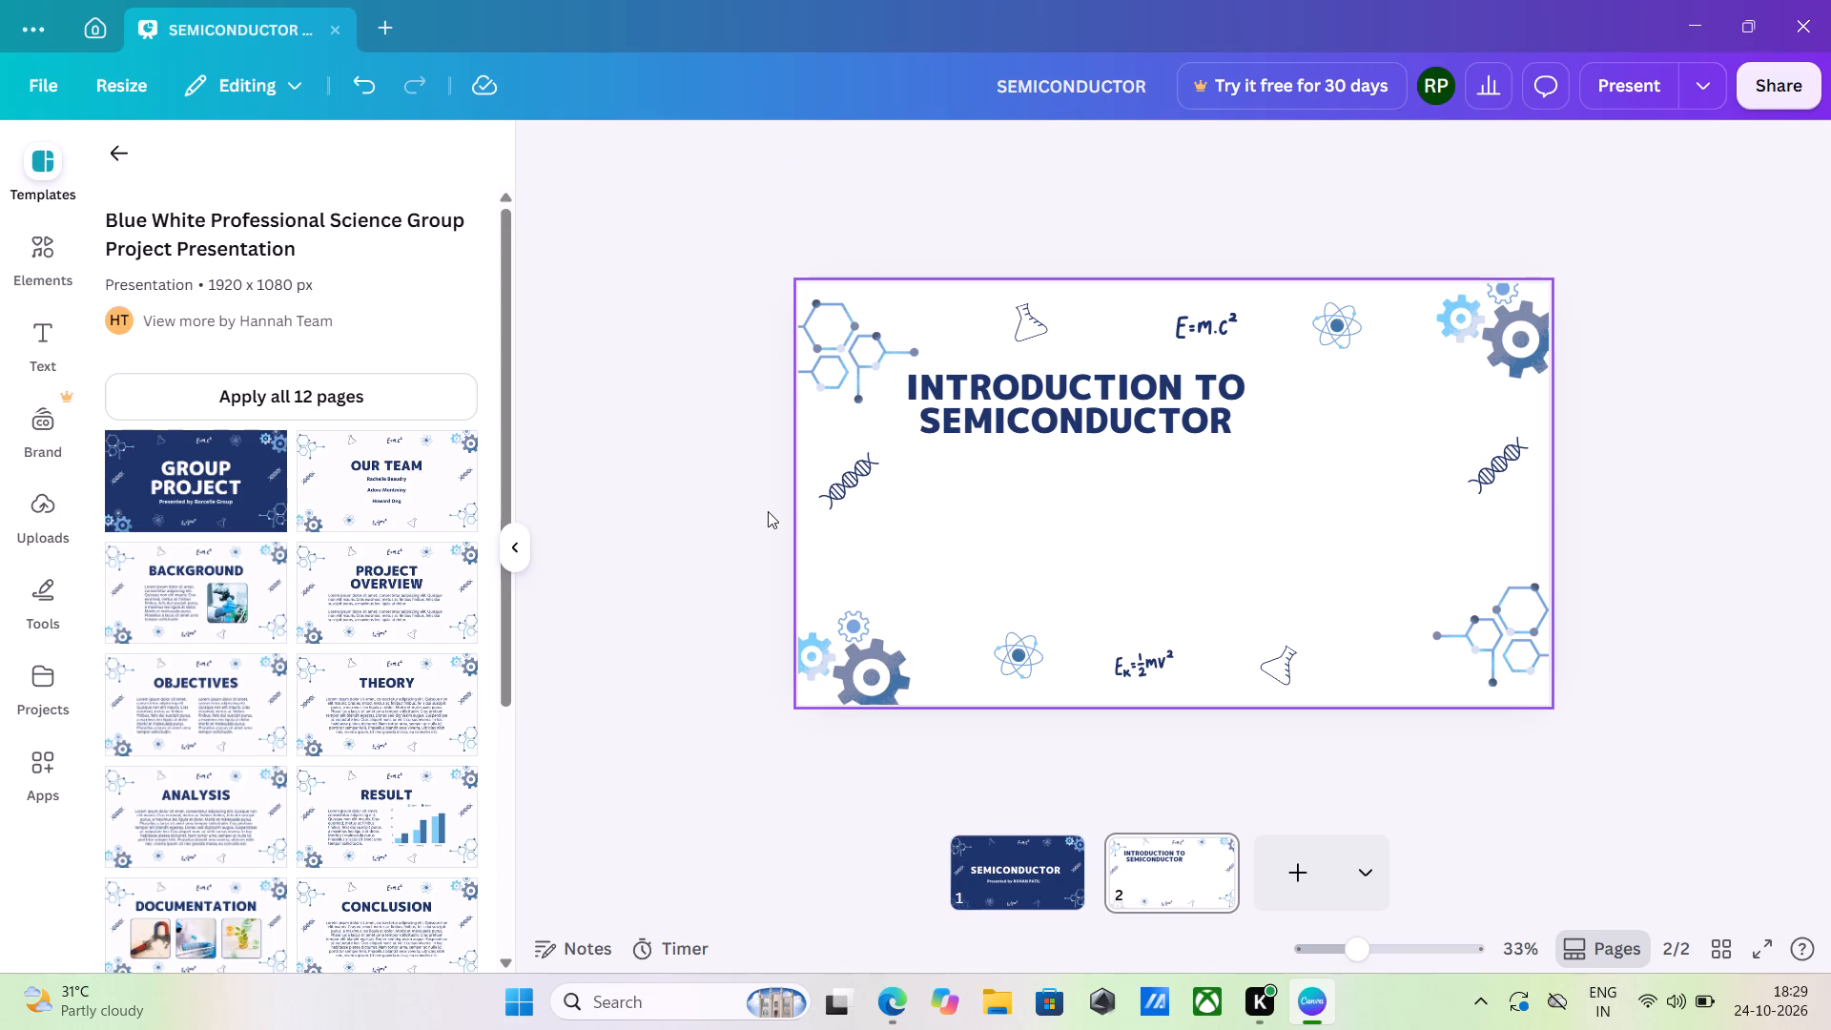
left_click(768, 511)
Browse the available document, recommended and popular fonts for the page 2 heading.
left_click(979, 431)
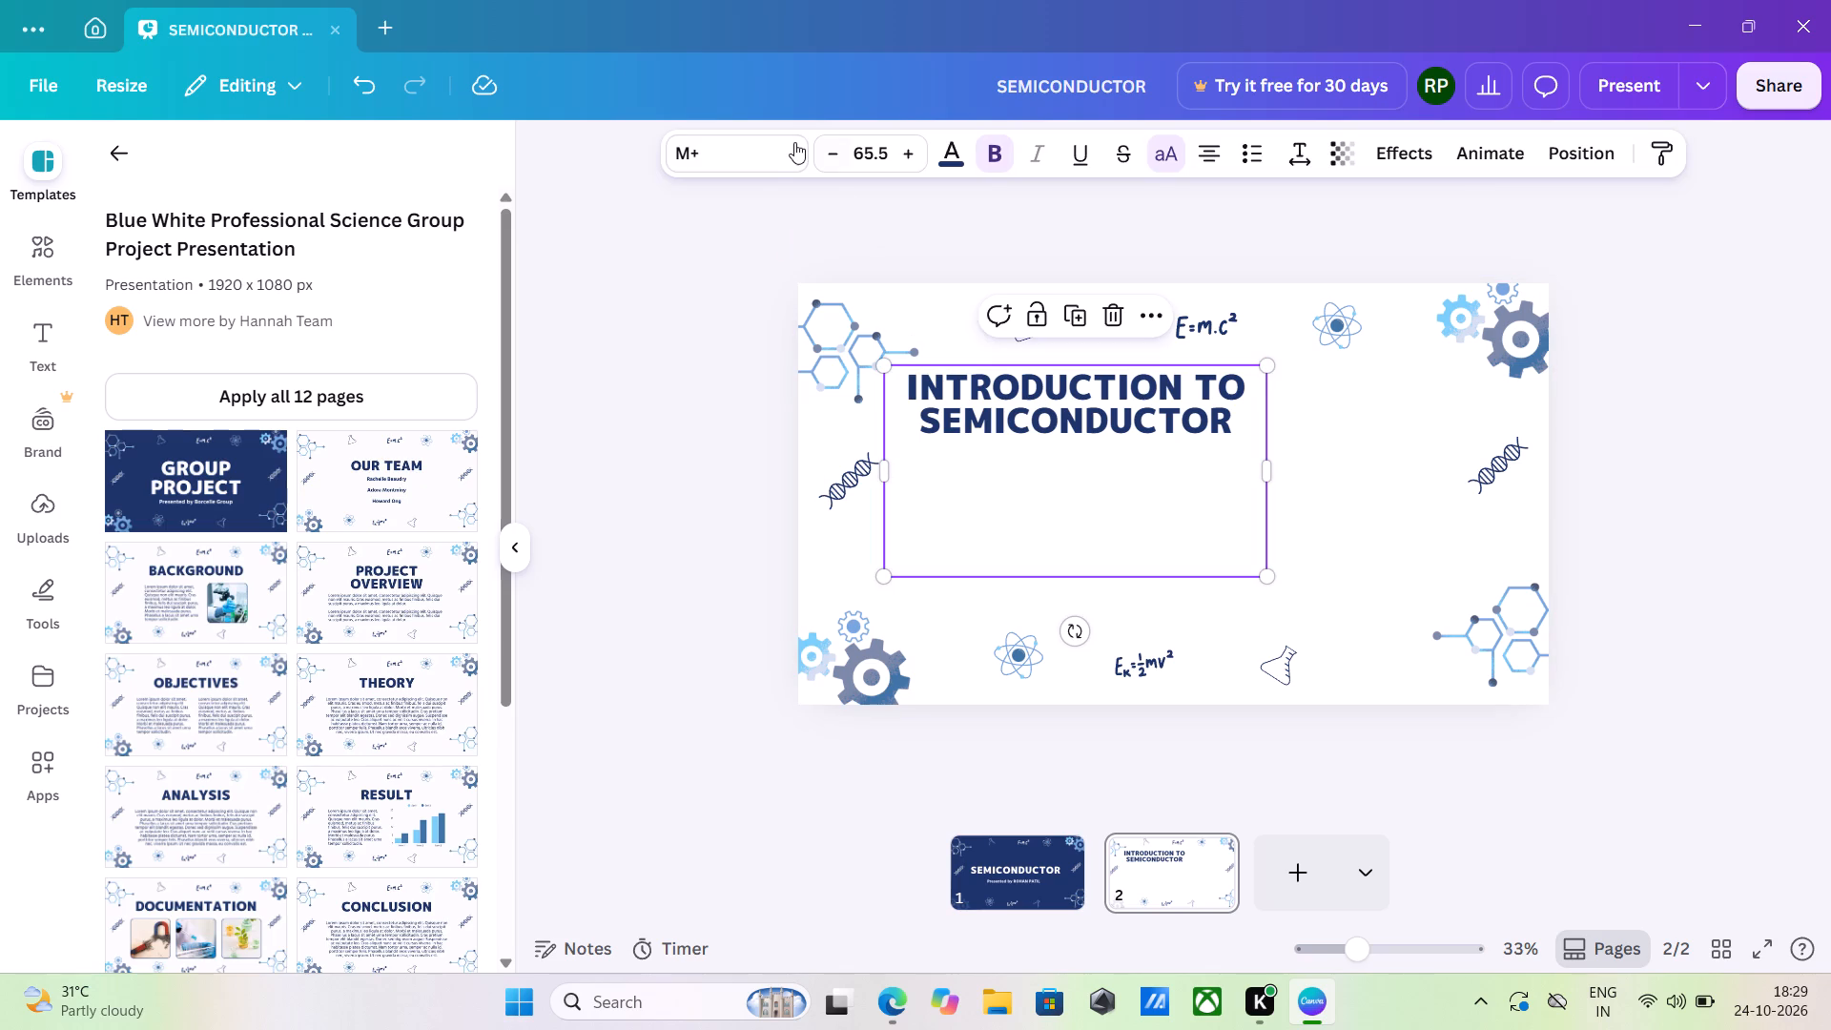
left_click(790, 140)
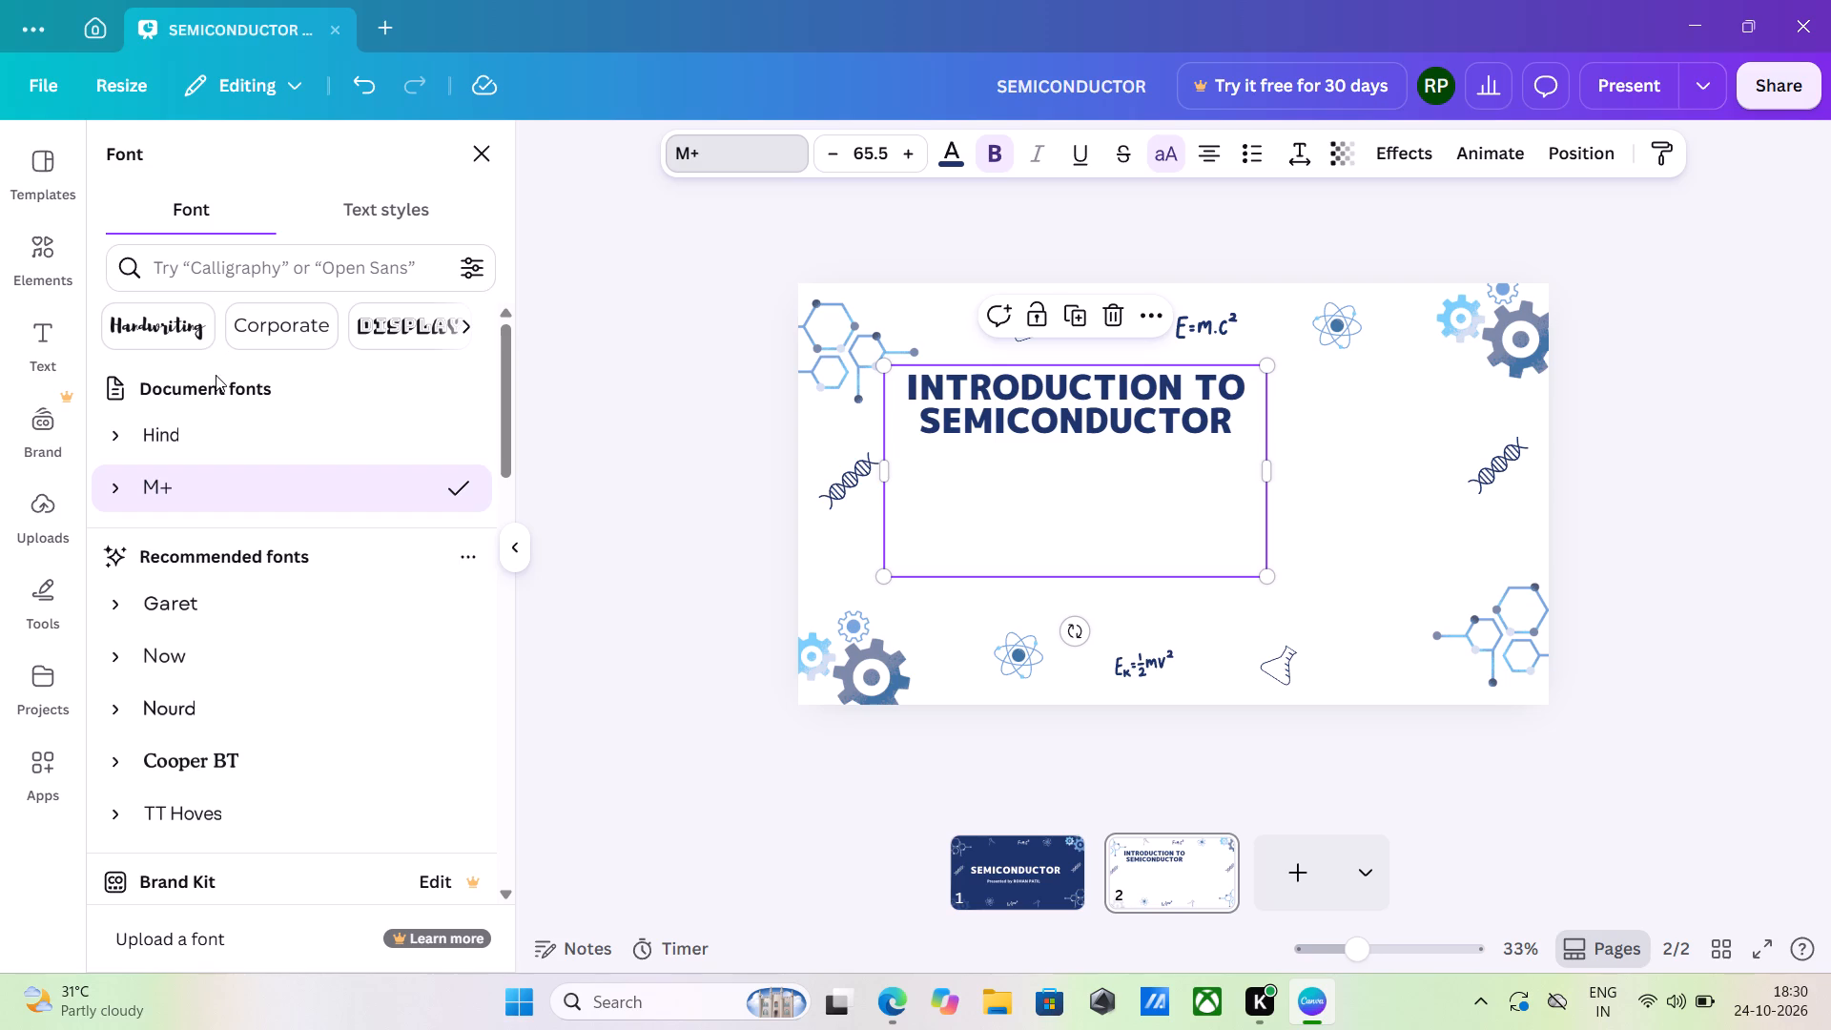
scroll(216, 375, "down", 4)
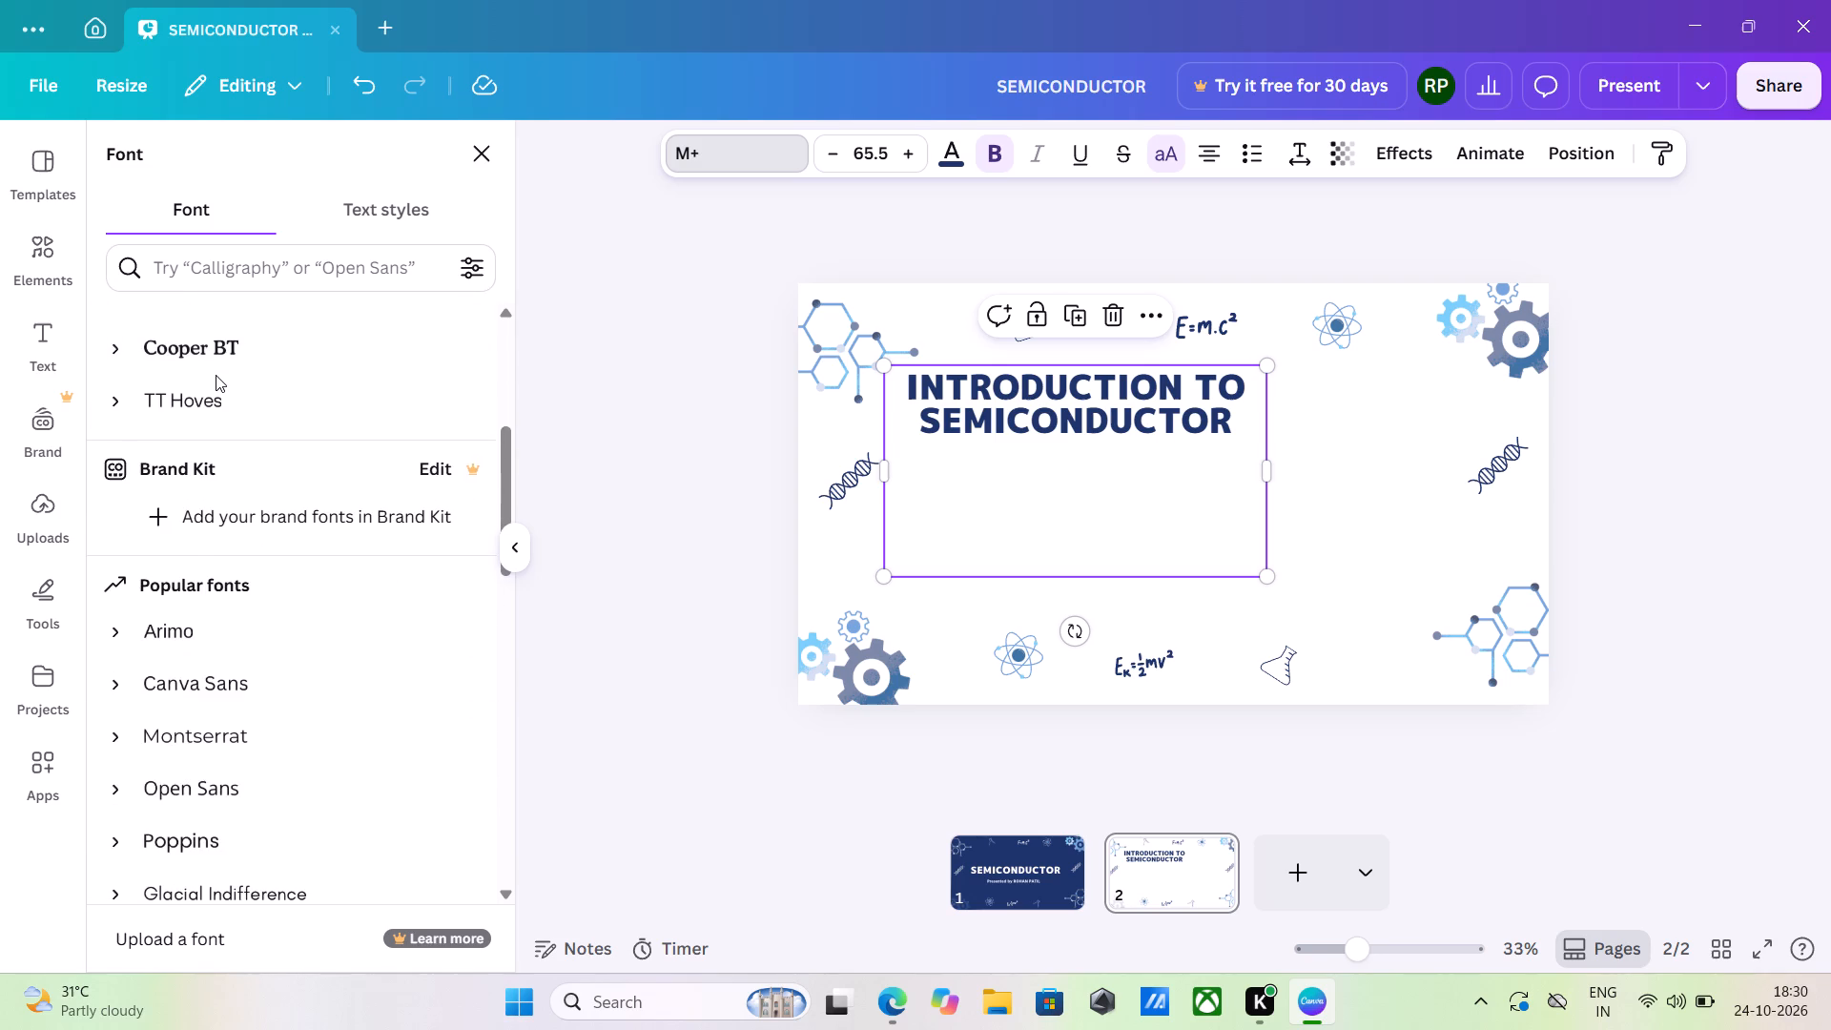
scroll(216, 375, "down", 14)
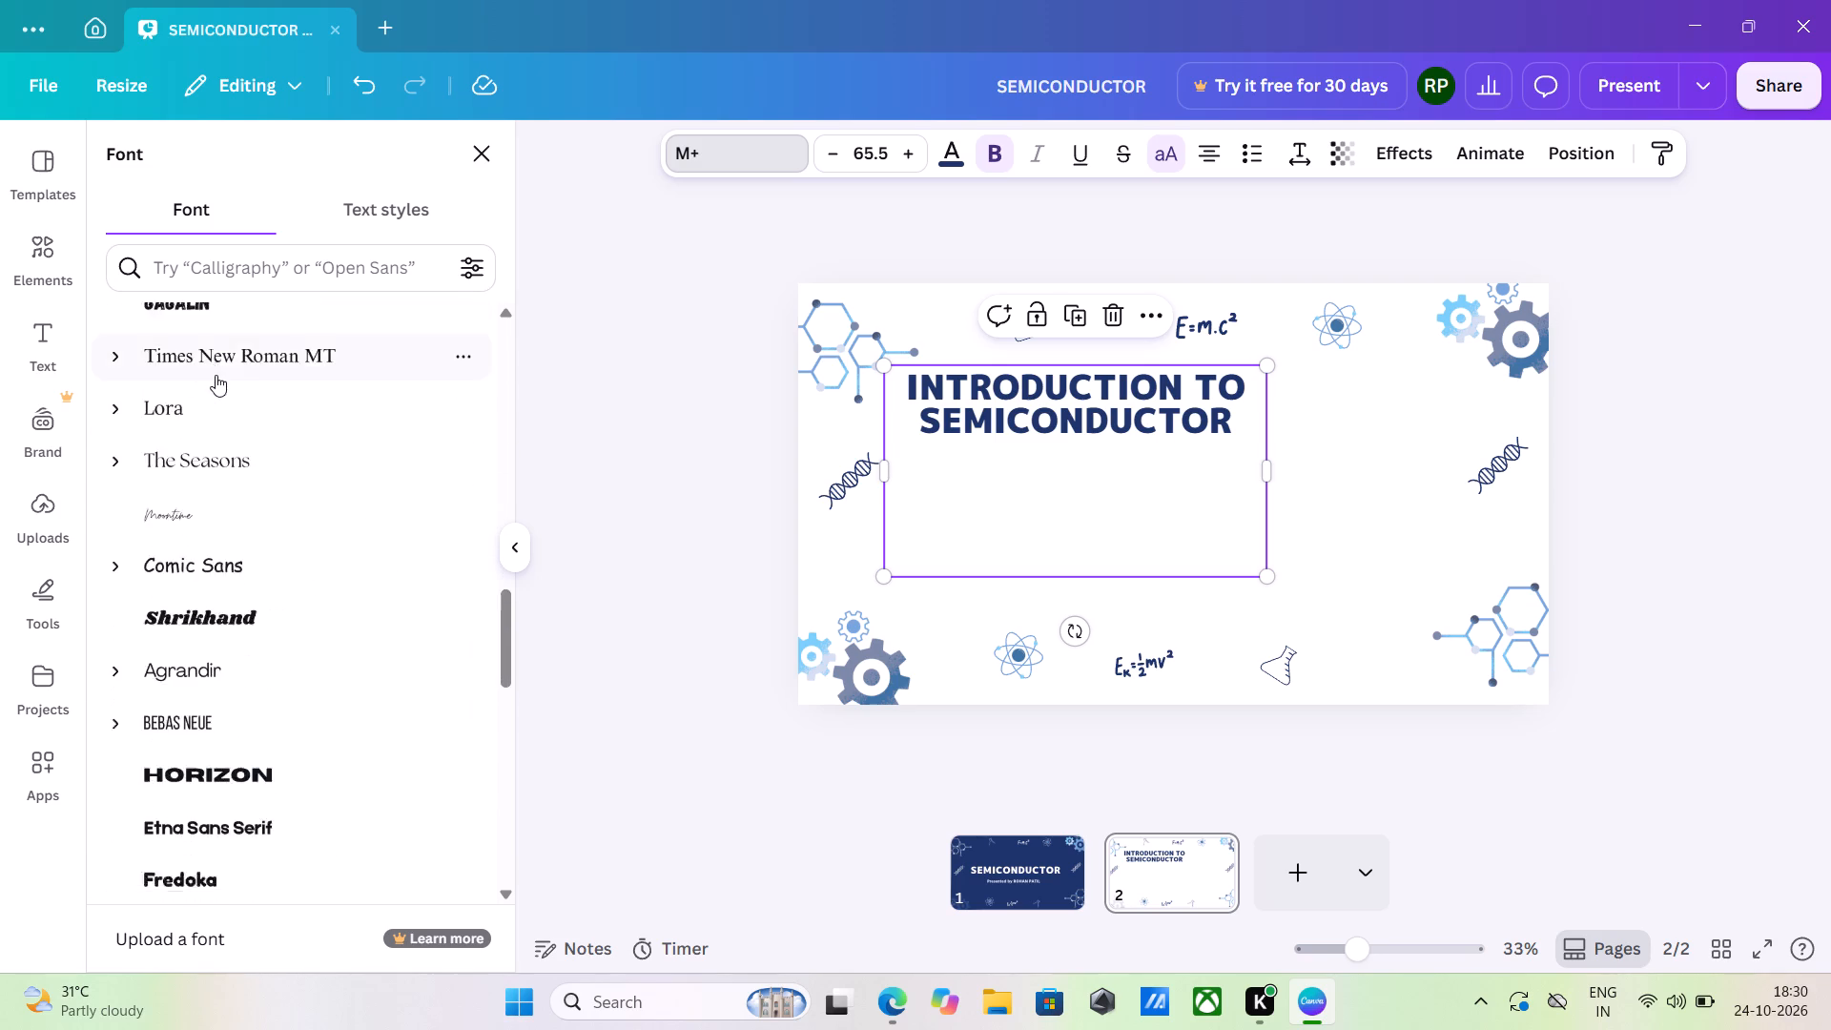
scroll(216, 375, "up", 8)
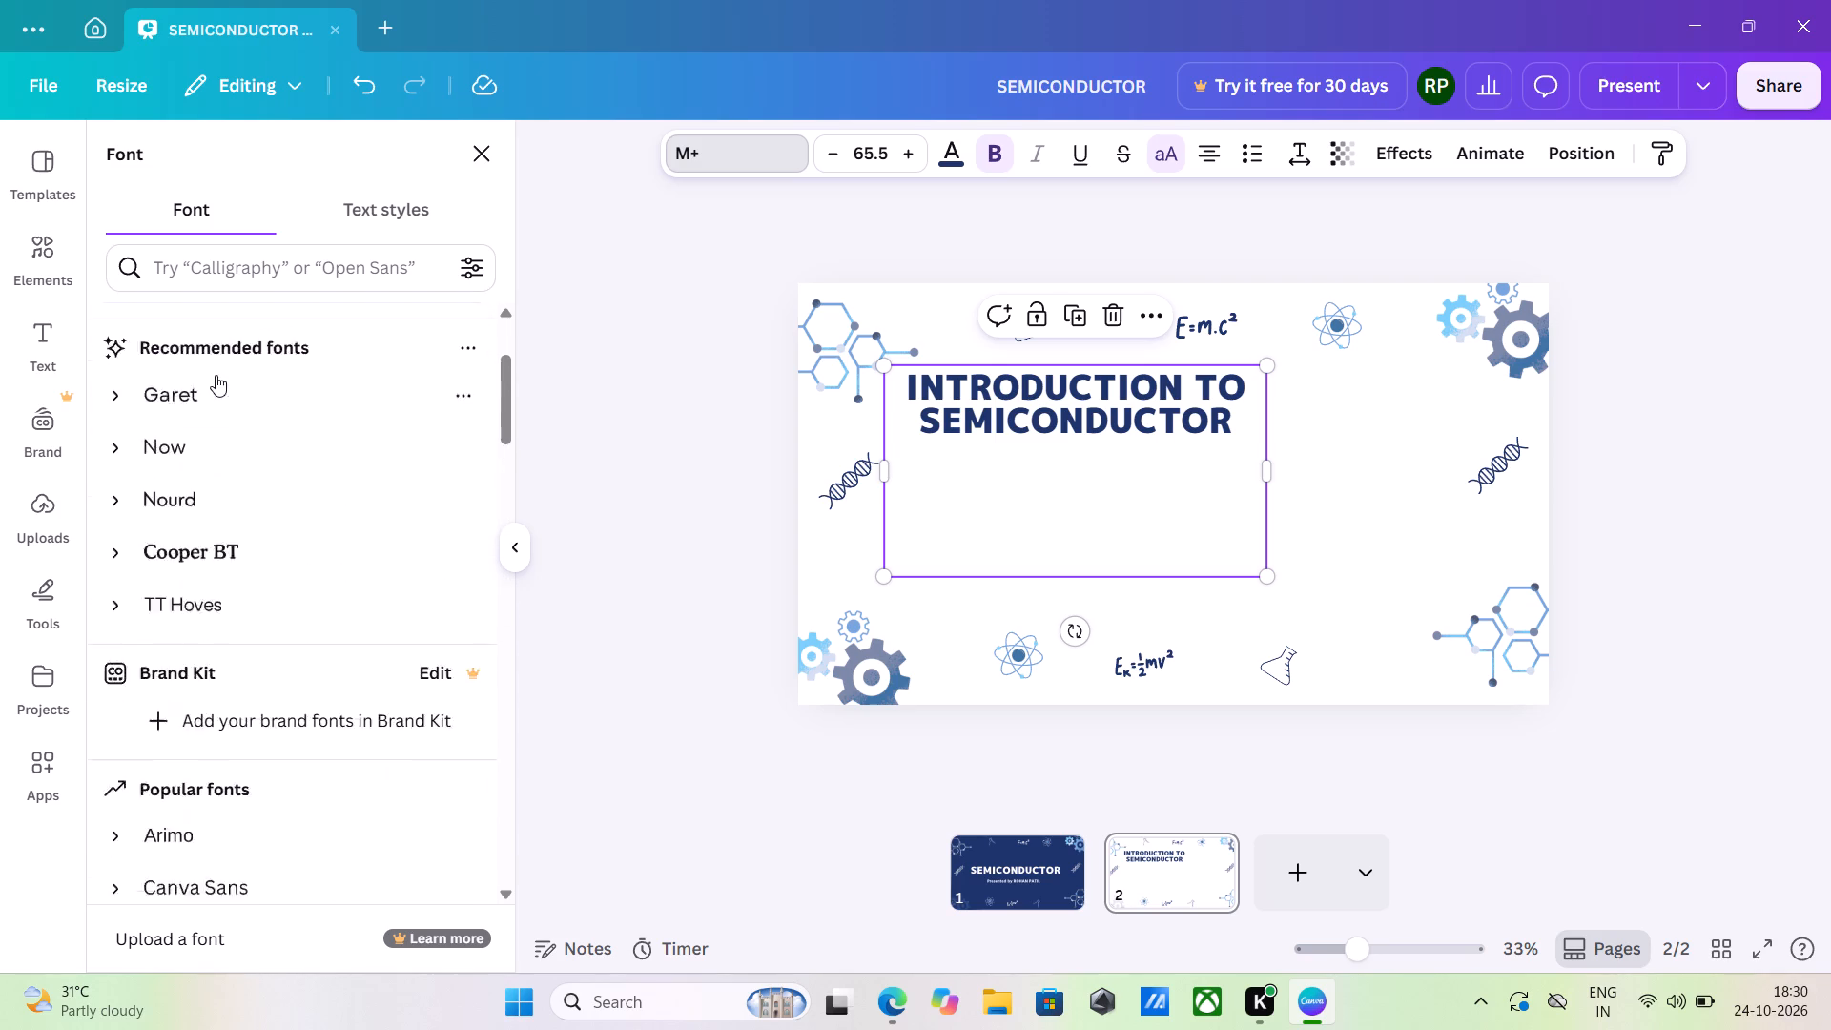
Left-align the INTRODUCTION TO SEMICONDUCTOR text within its text box.
left_click(1025, 140)
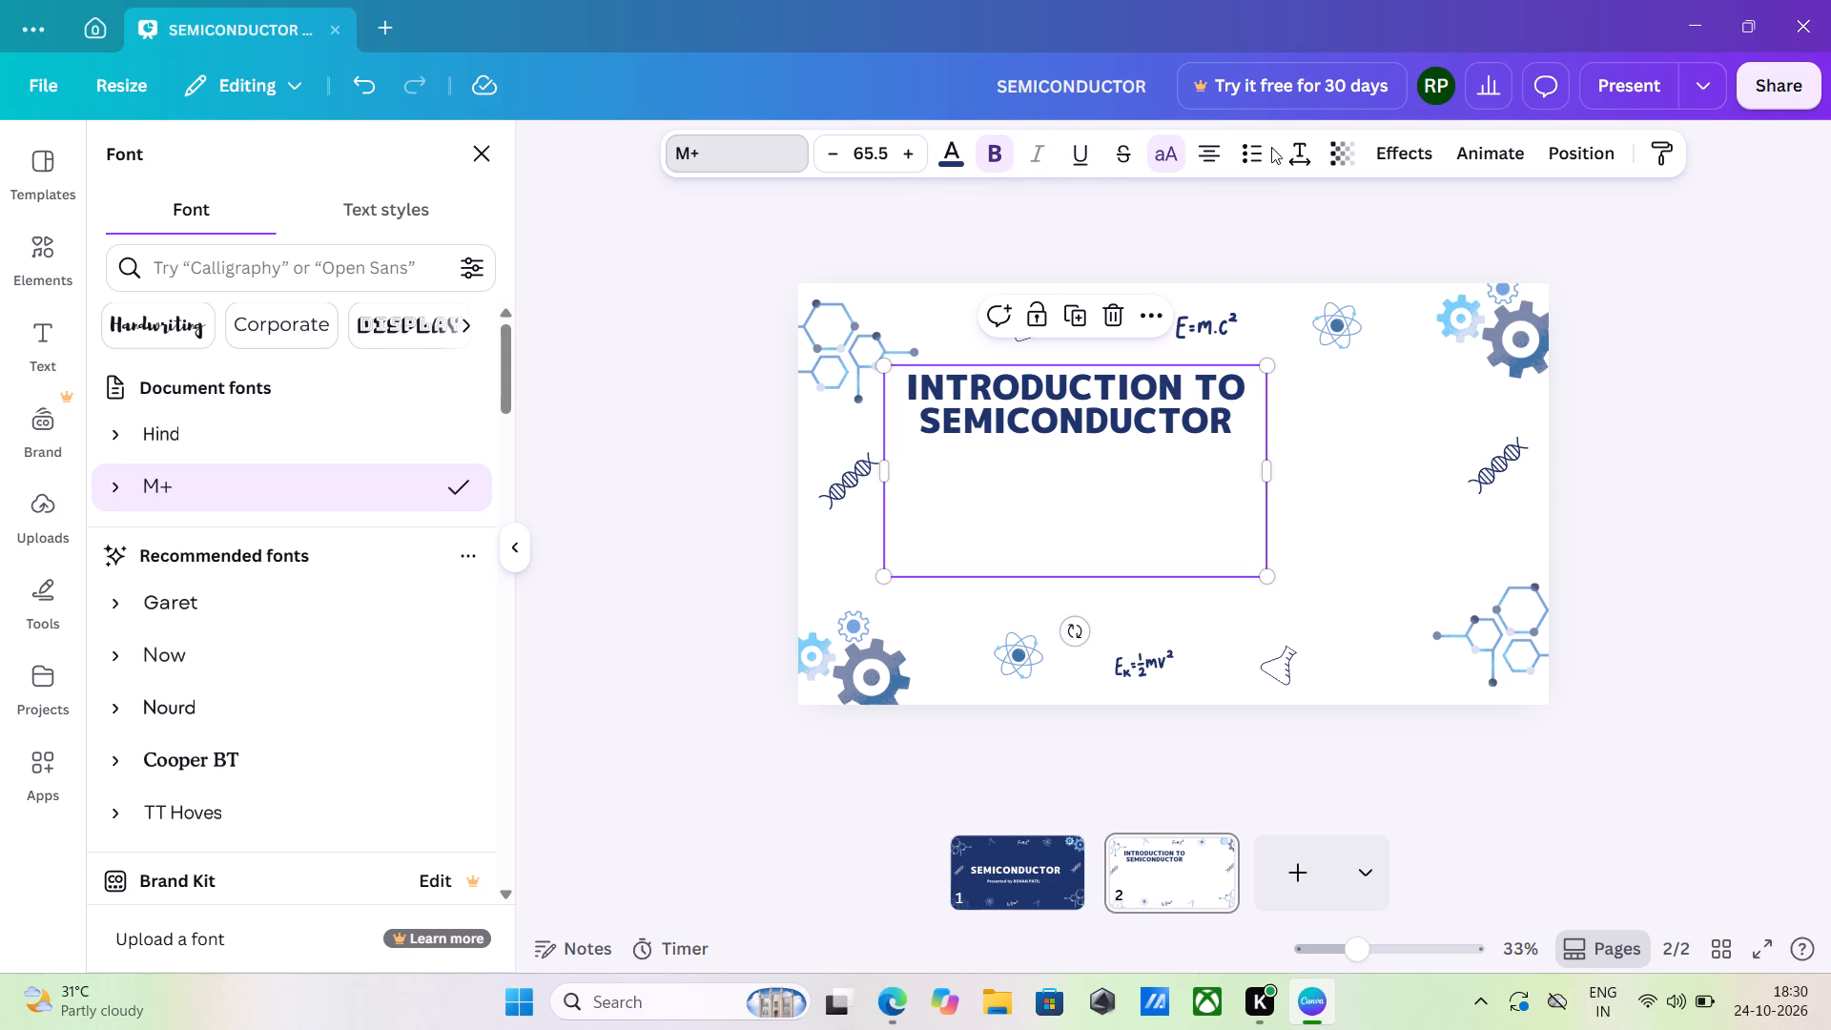
left_click(1222, 154)
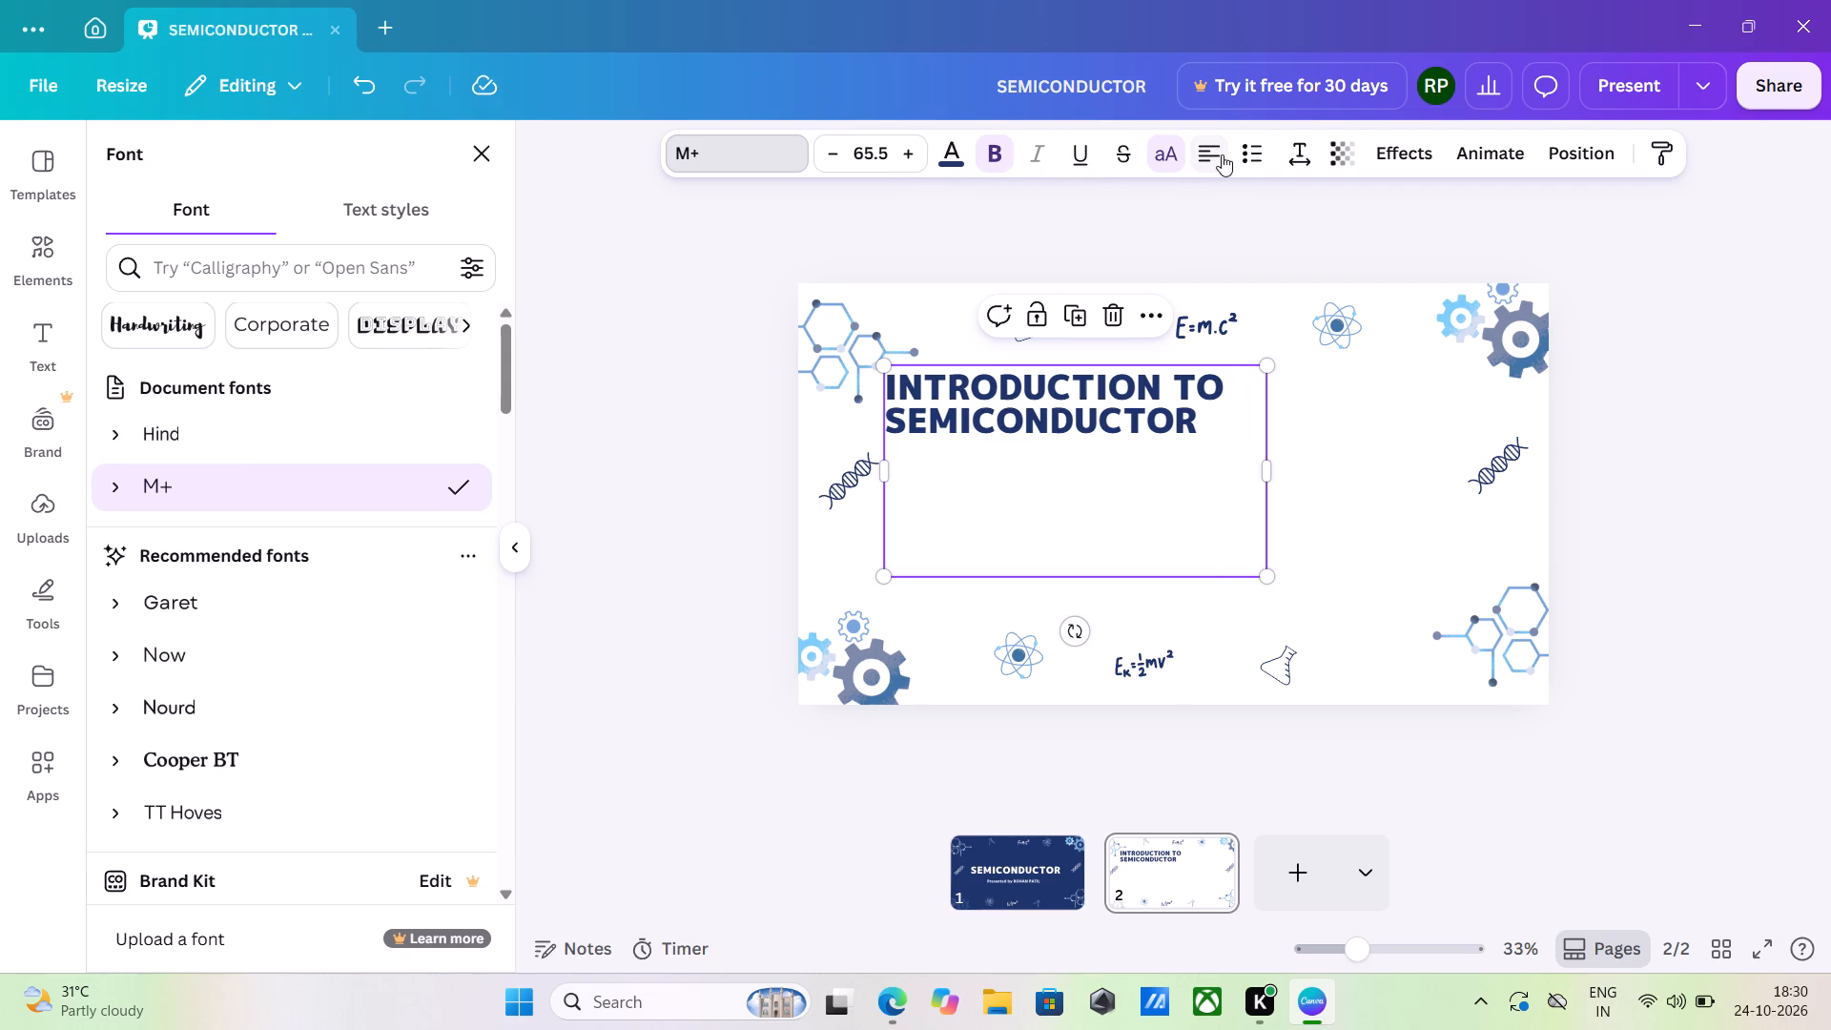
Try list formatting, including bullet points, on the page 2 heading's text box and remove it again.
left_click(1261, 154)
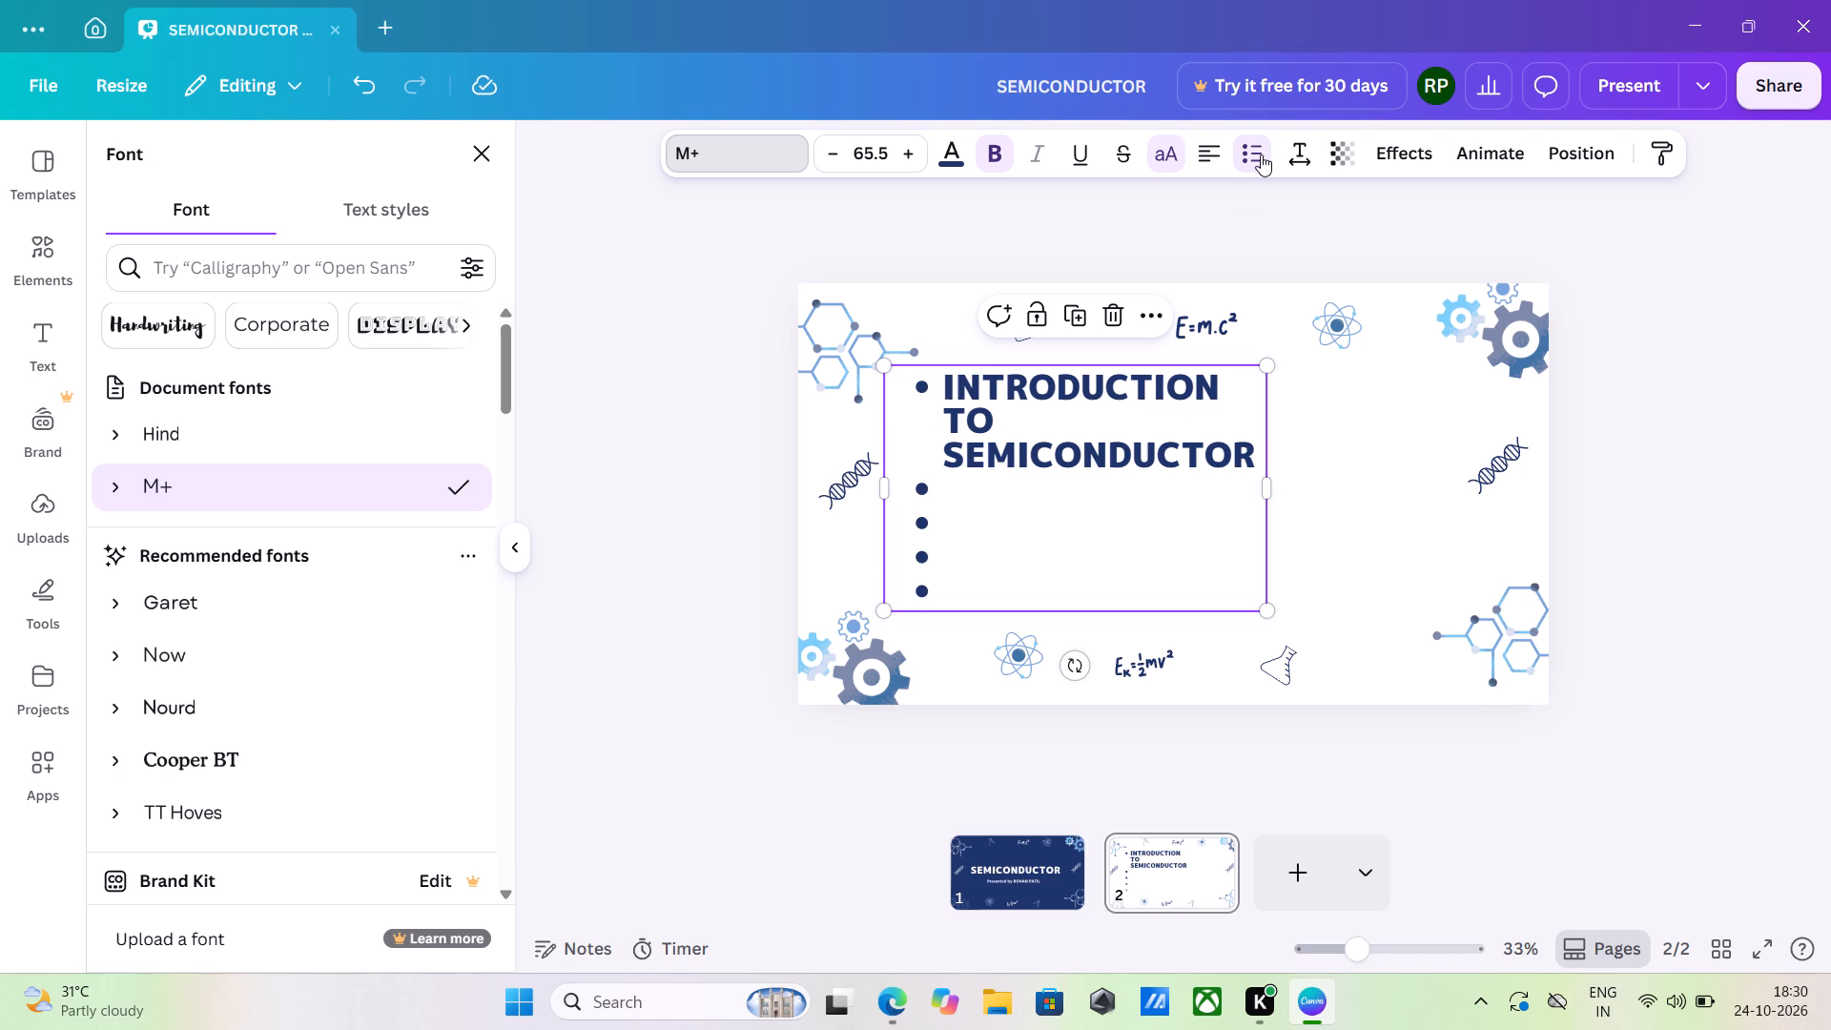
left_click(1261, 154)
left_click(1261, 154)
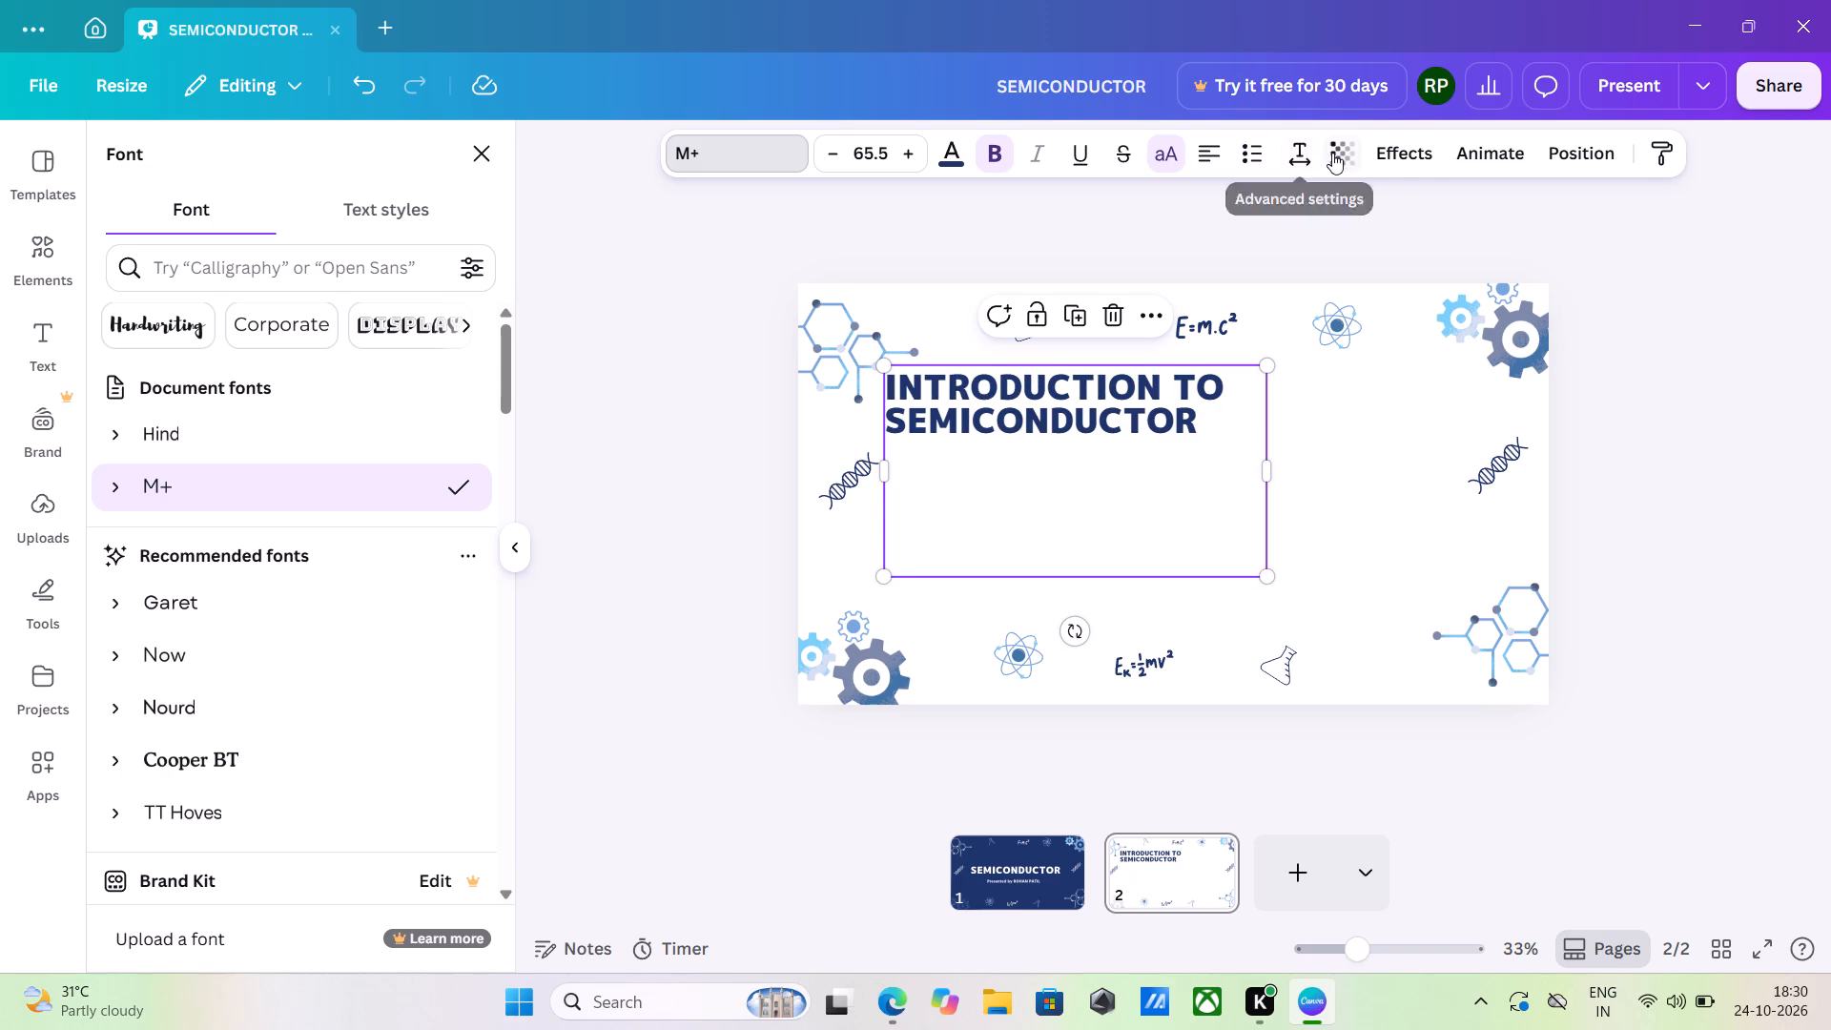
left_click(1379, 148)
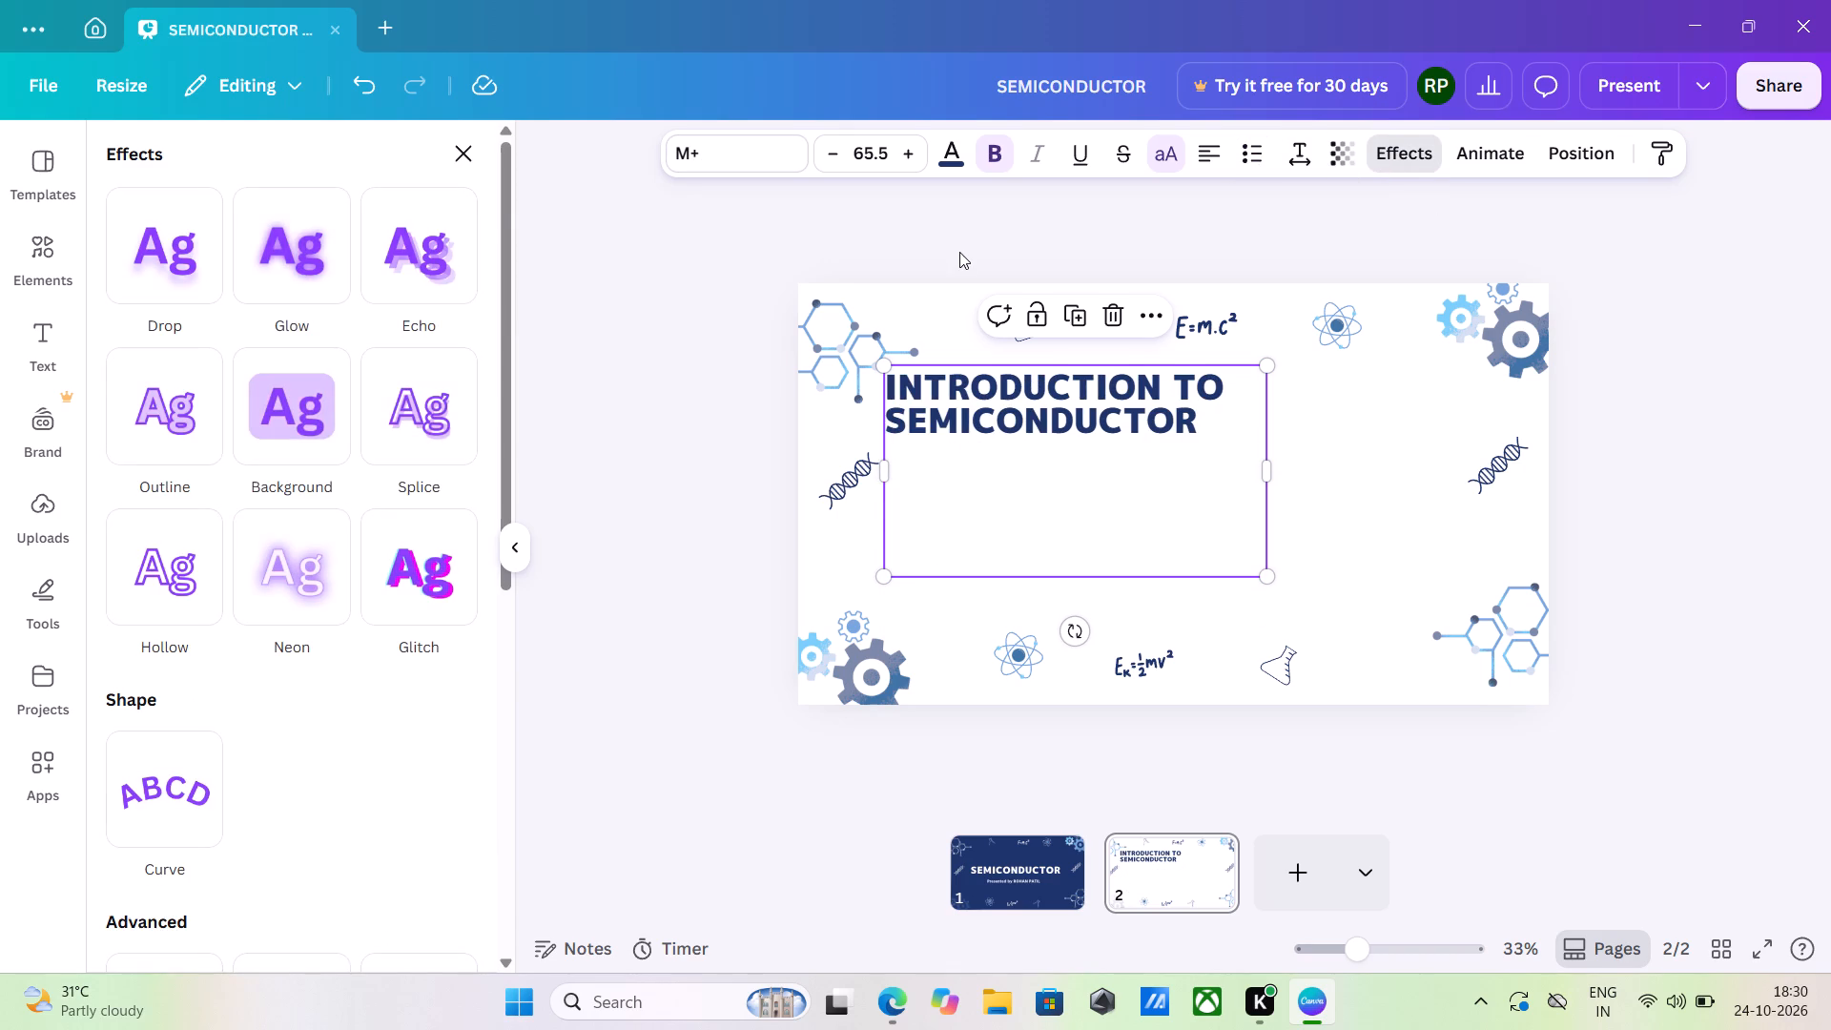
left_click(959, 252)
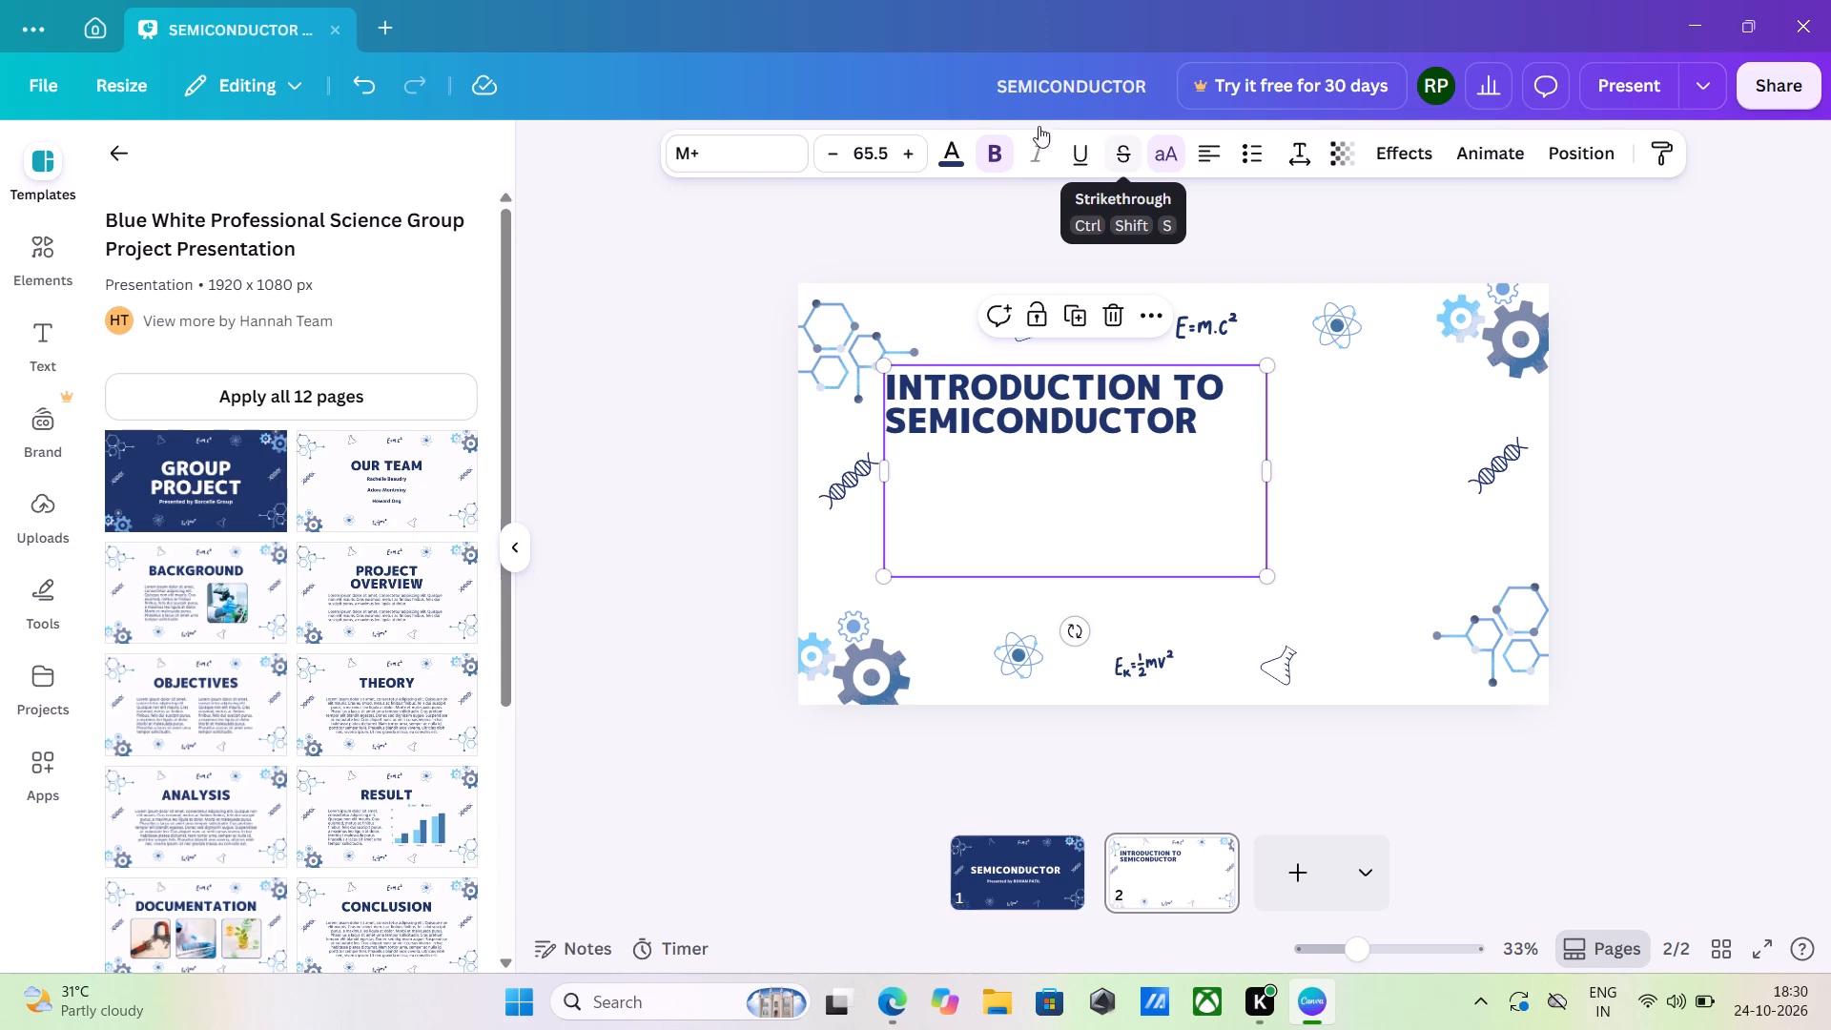
Search the available fonts for LINE with the page 2 heading's text box selected.
left_click(735, 155)
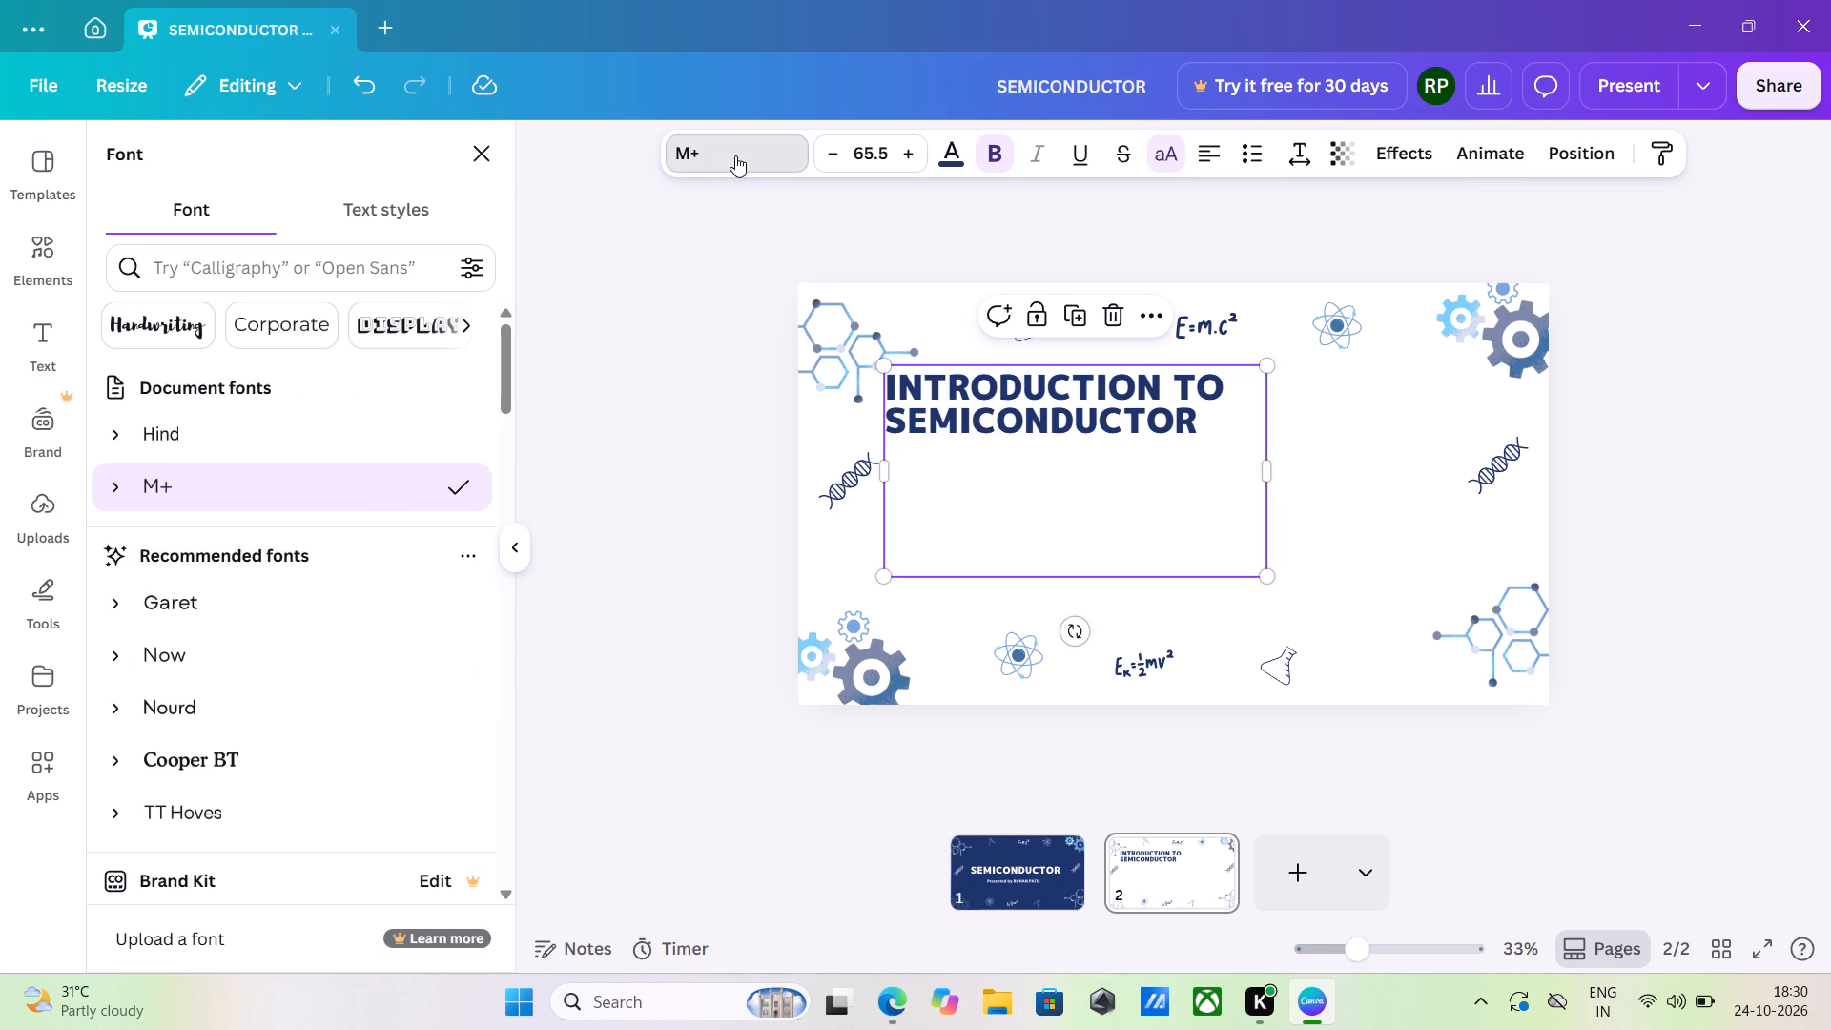
left_click(247, 268)
type("LIM")
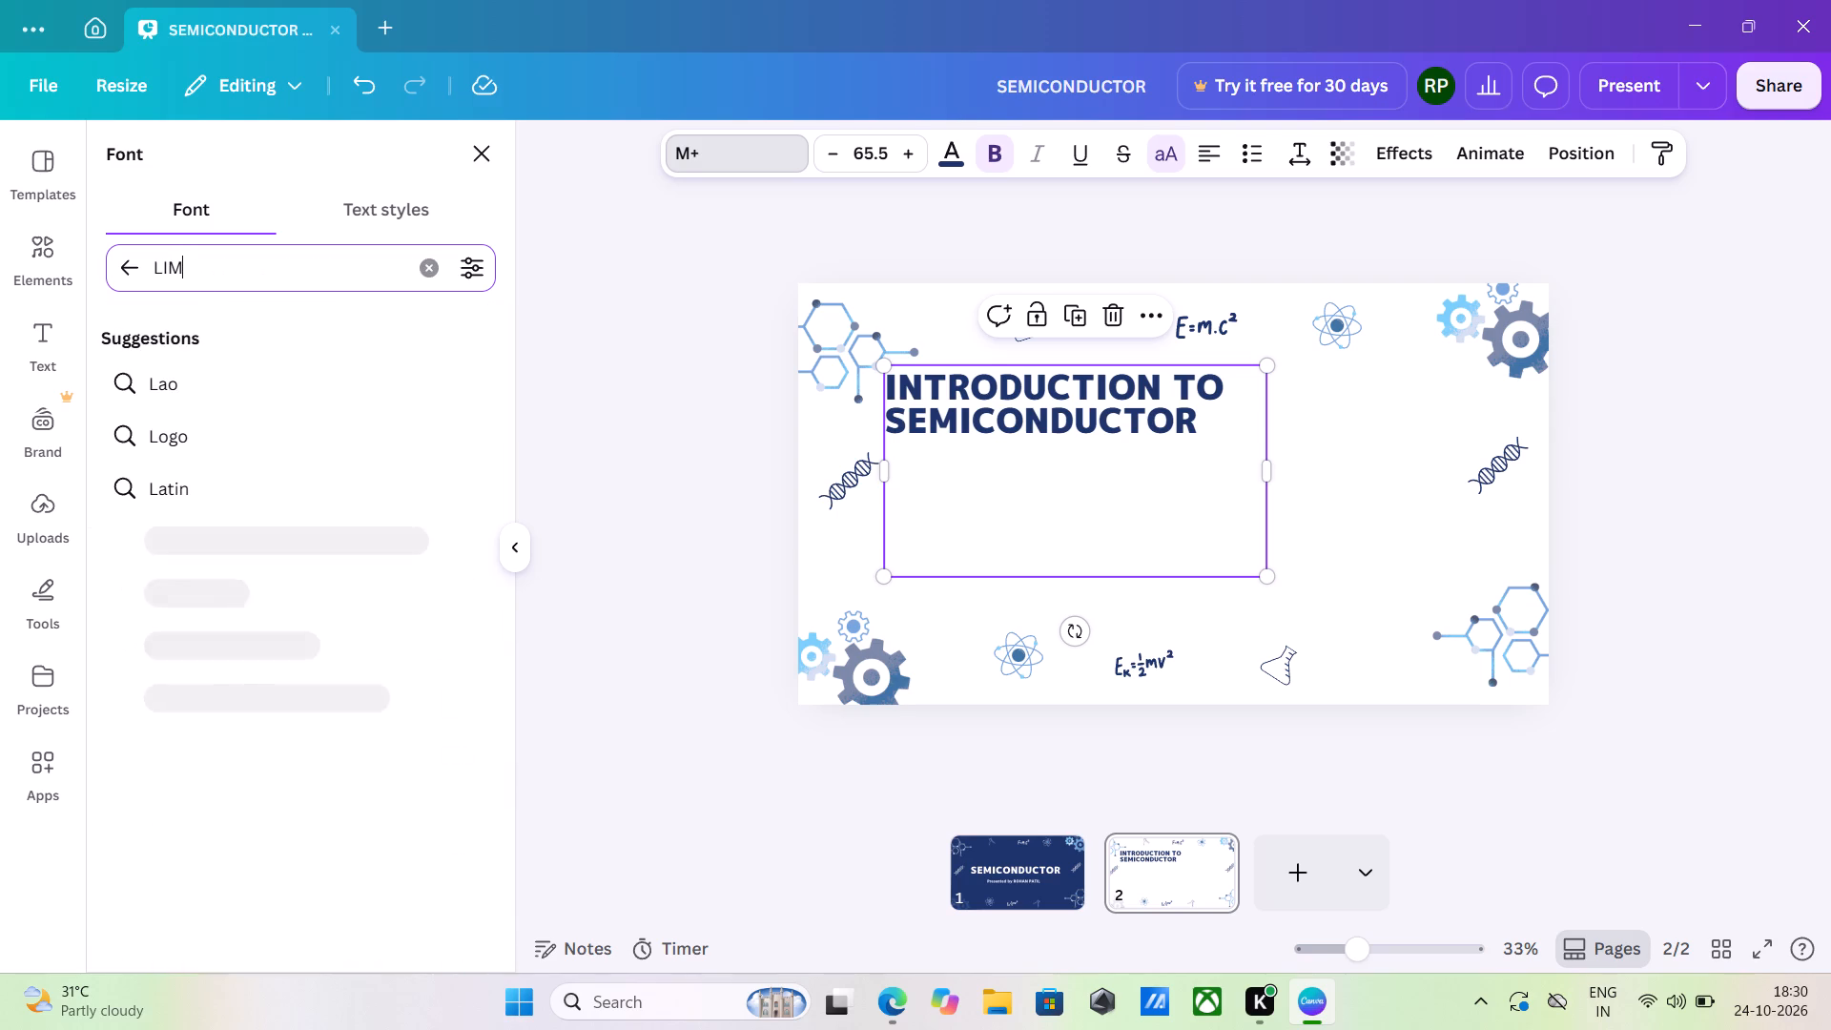
key("BackSpace")
type("NE")
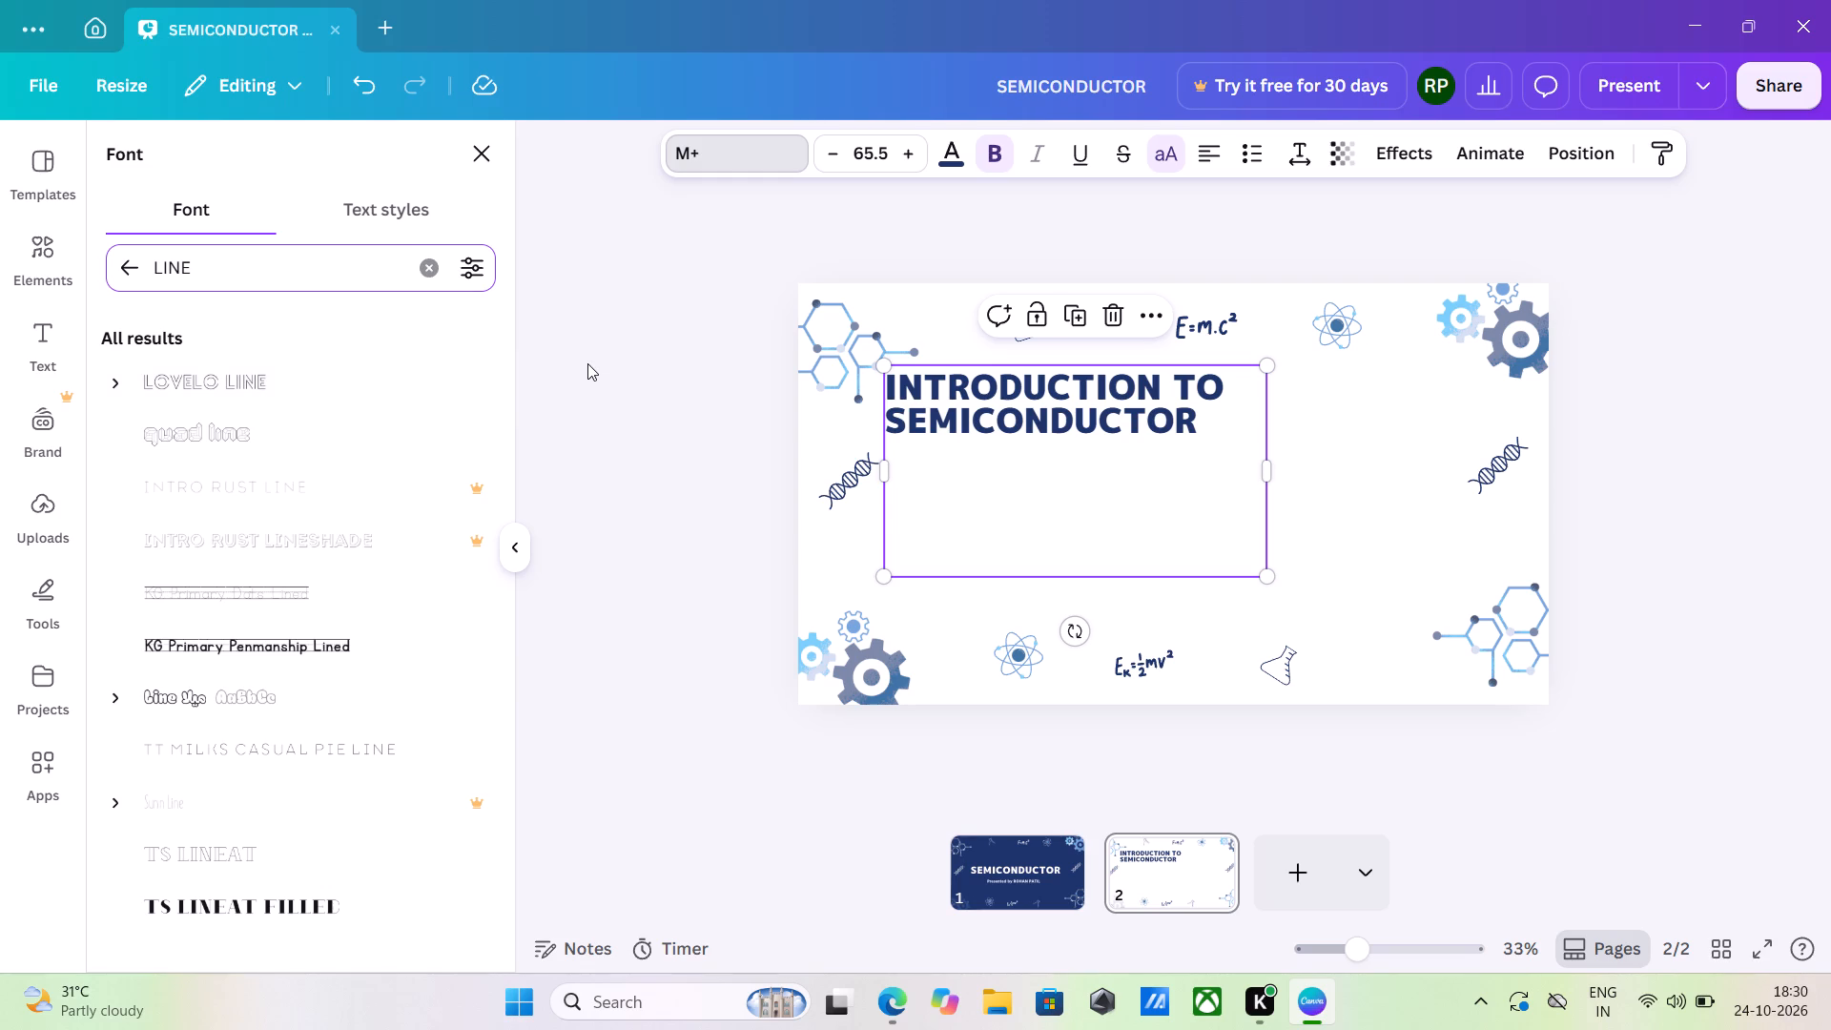
left_click(702, 258)
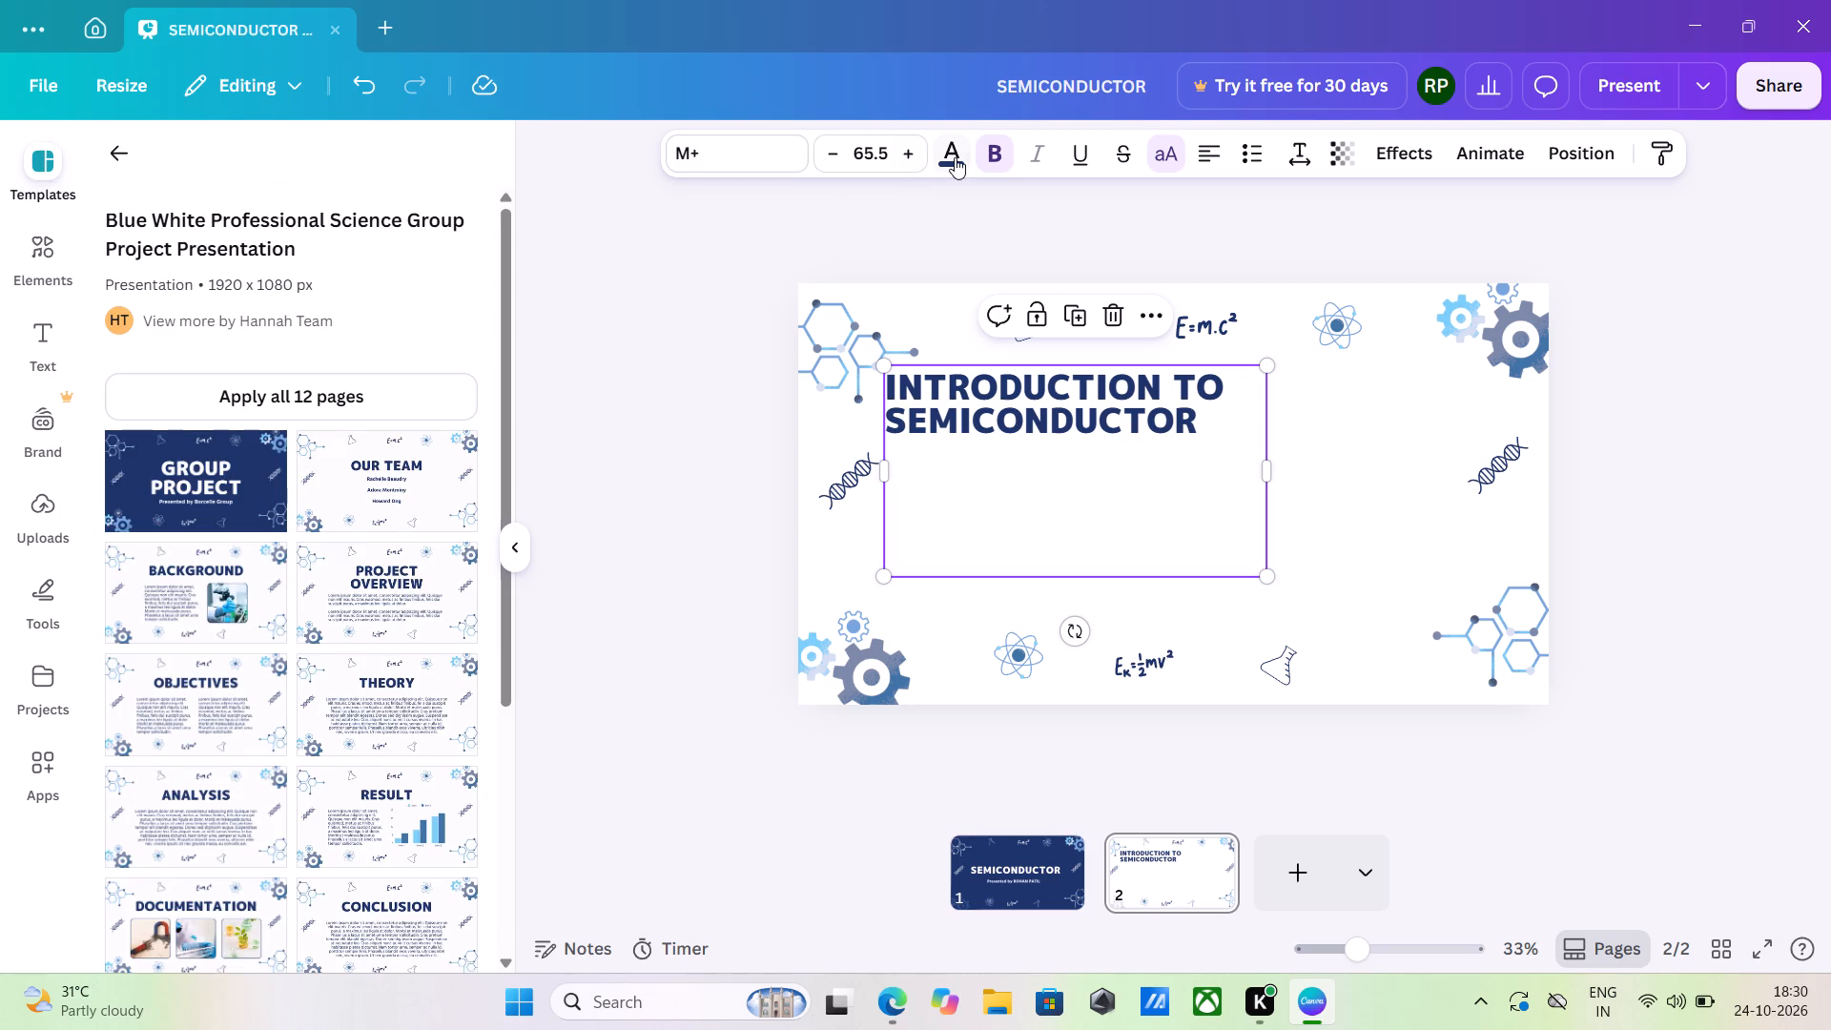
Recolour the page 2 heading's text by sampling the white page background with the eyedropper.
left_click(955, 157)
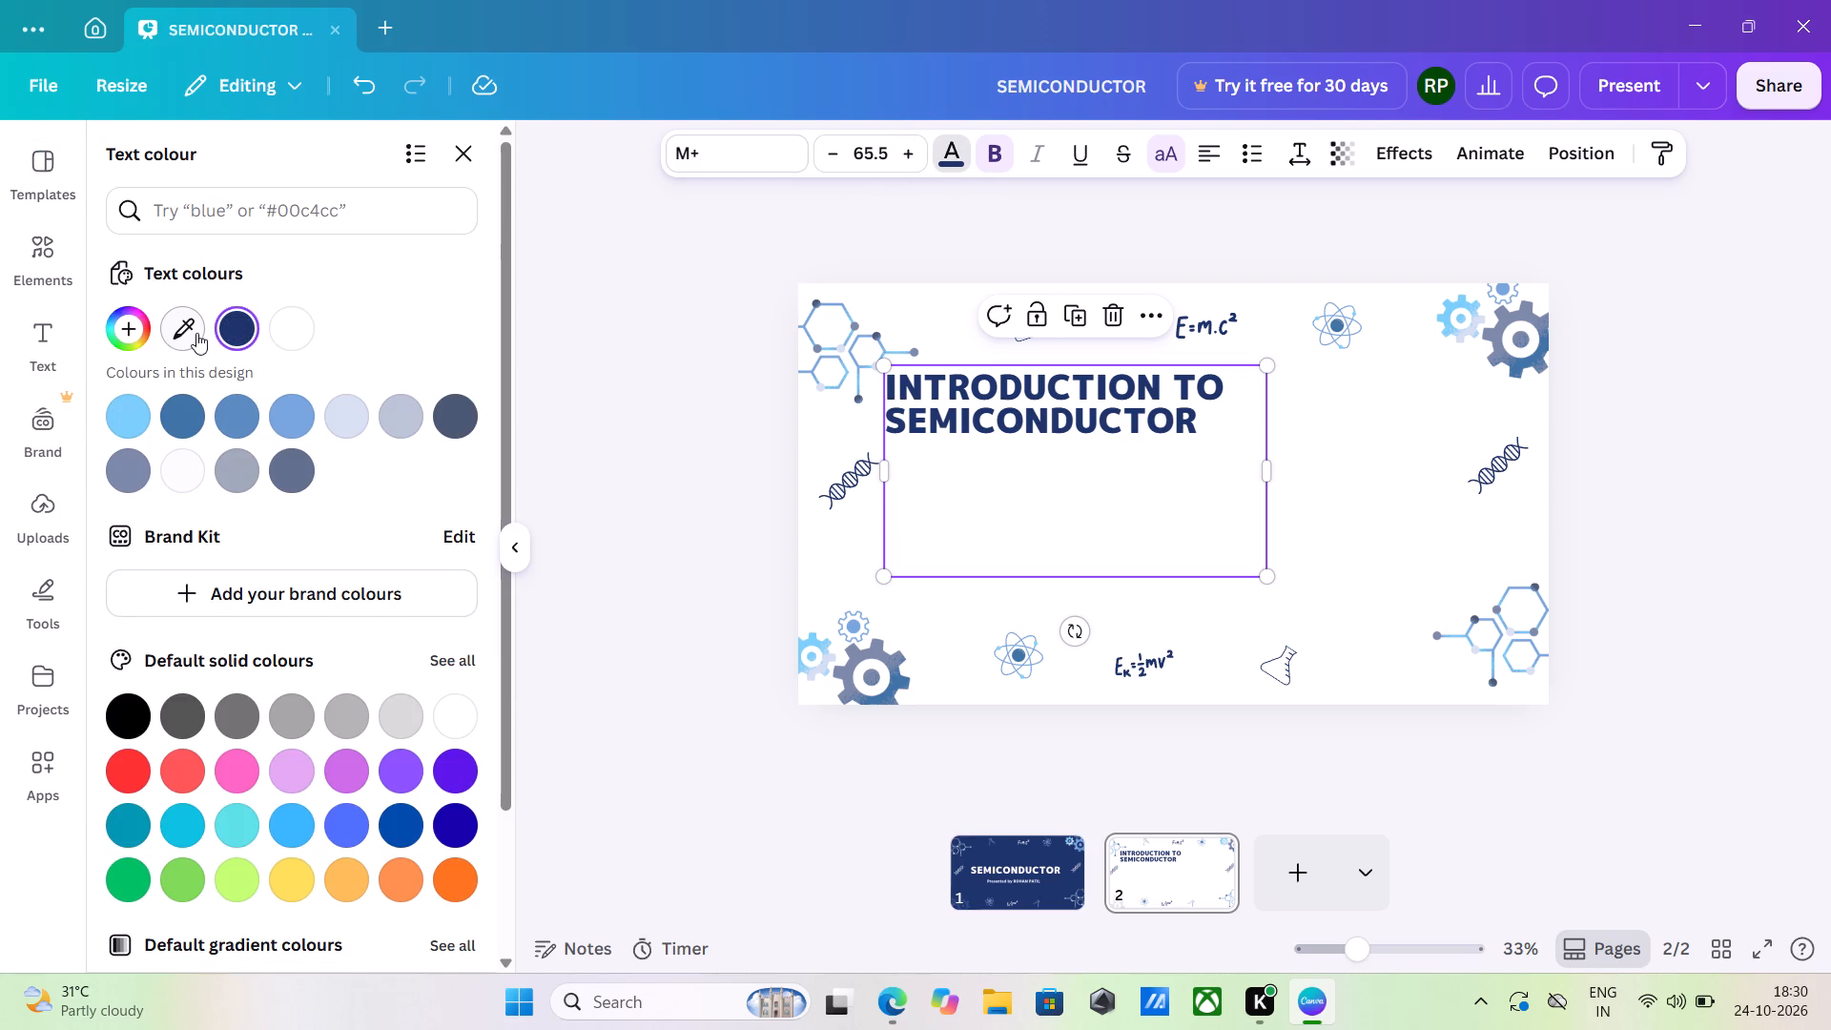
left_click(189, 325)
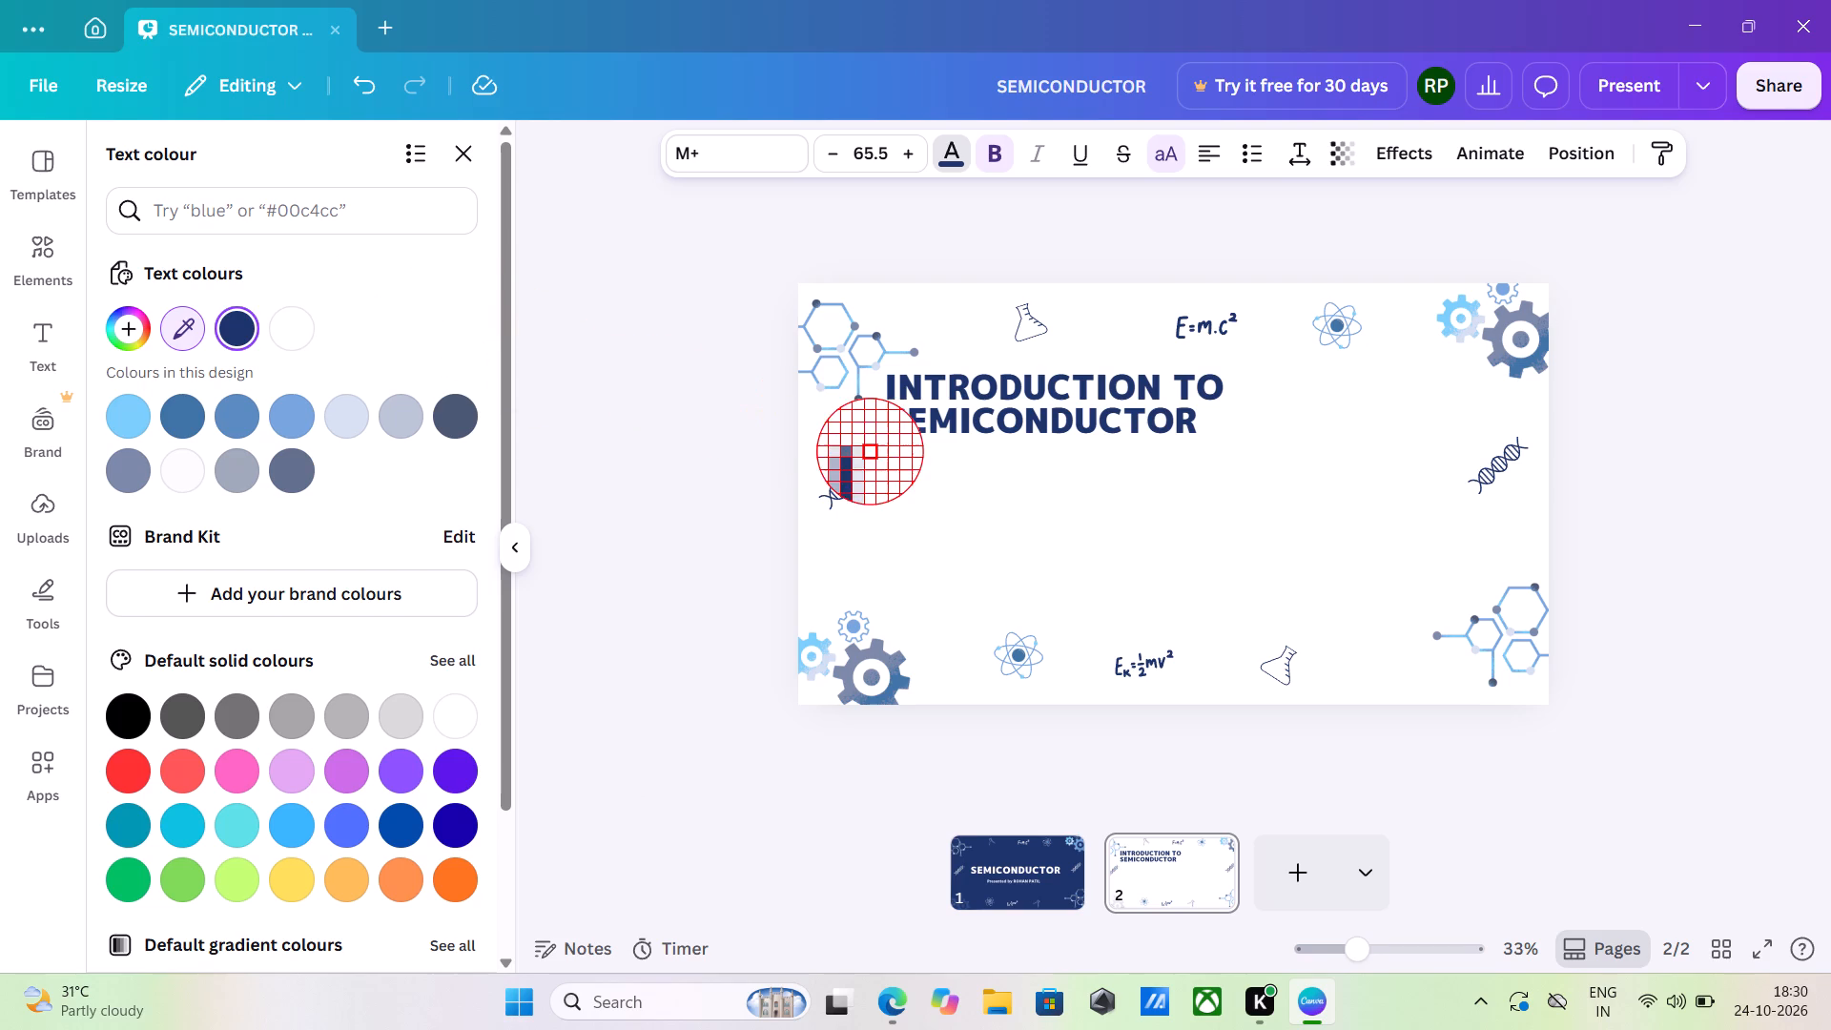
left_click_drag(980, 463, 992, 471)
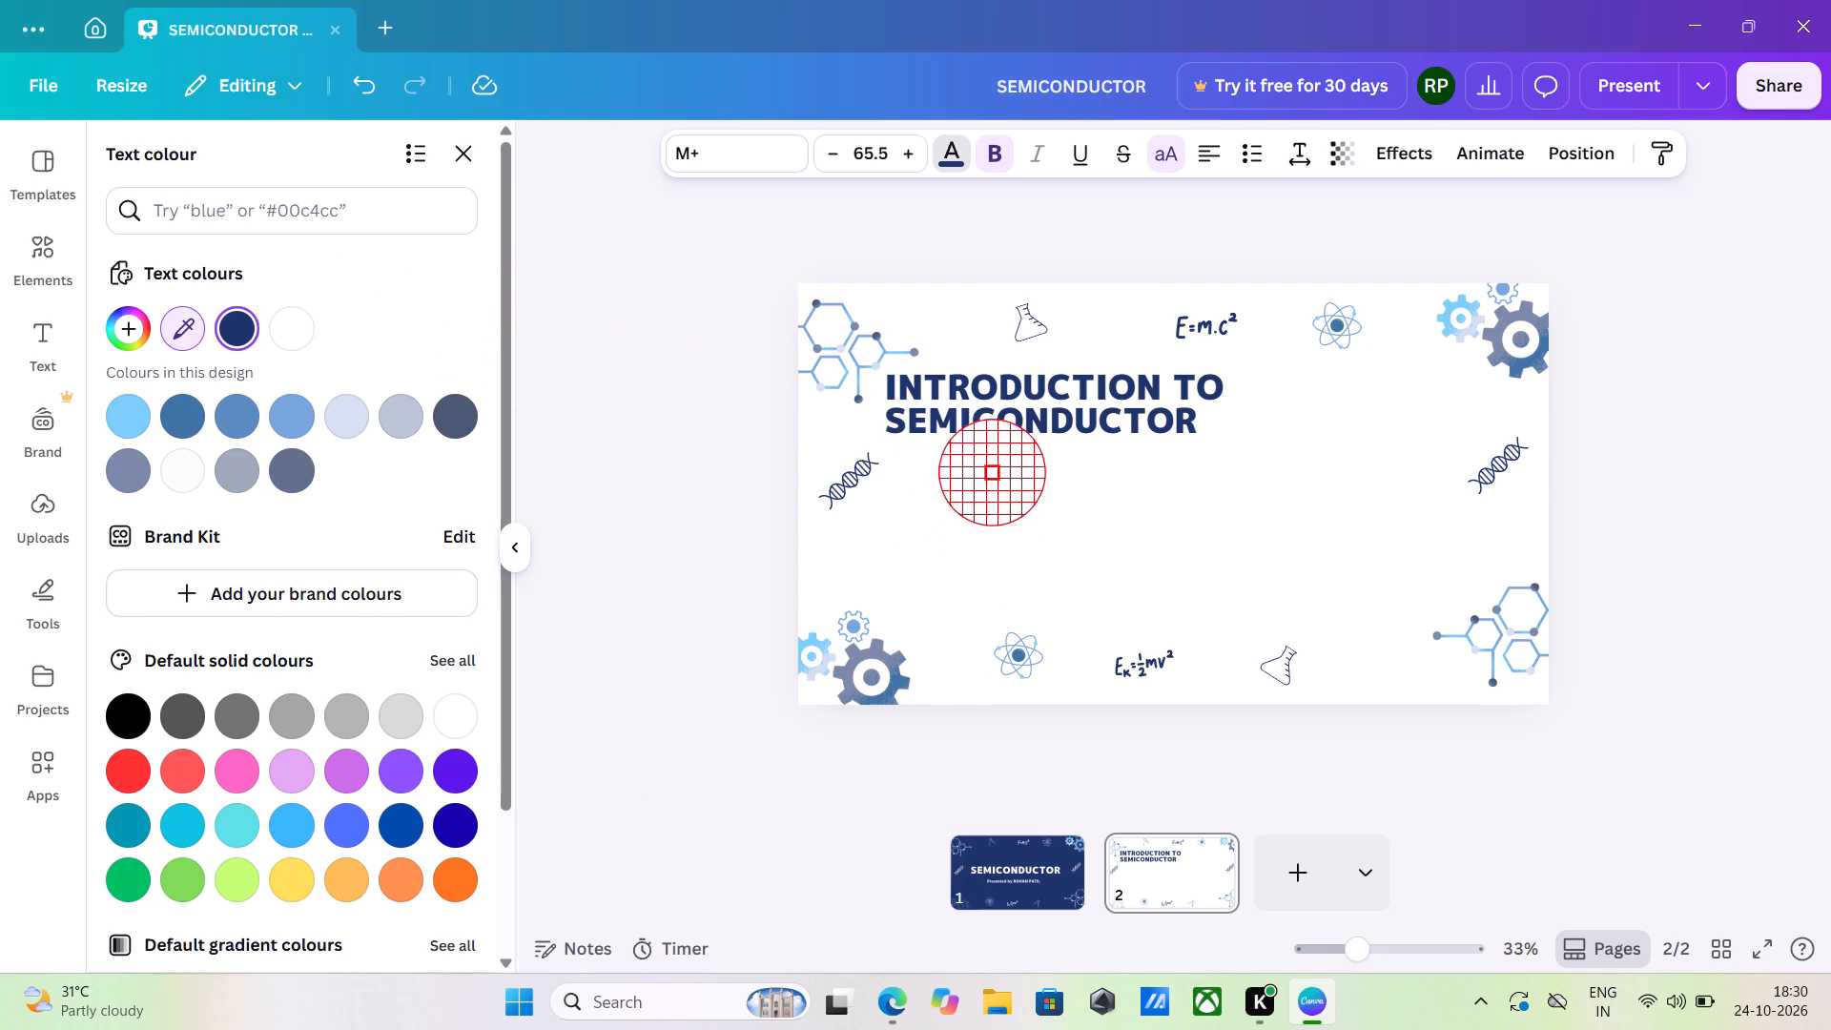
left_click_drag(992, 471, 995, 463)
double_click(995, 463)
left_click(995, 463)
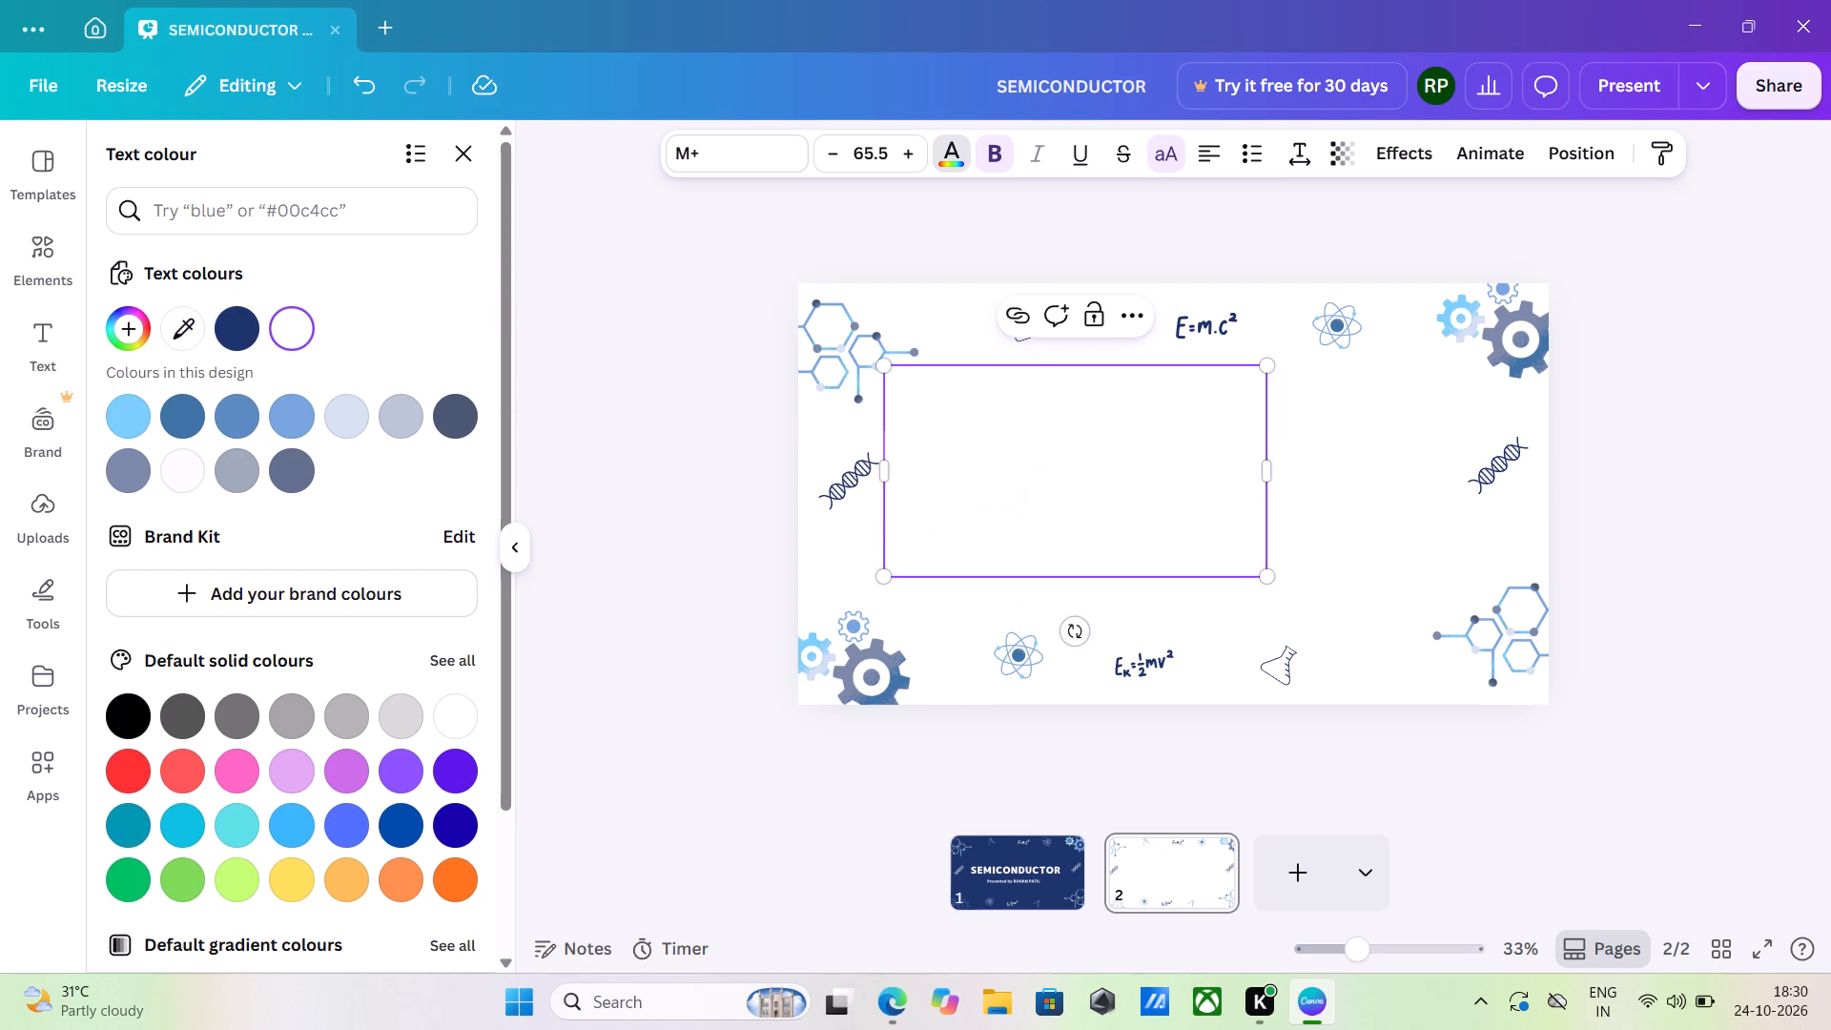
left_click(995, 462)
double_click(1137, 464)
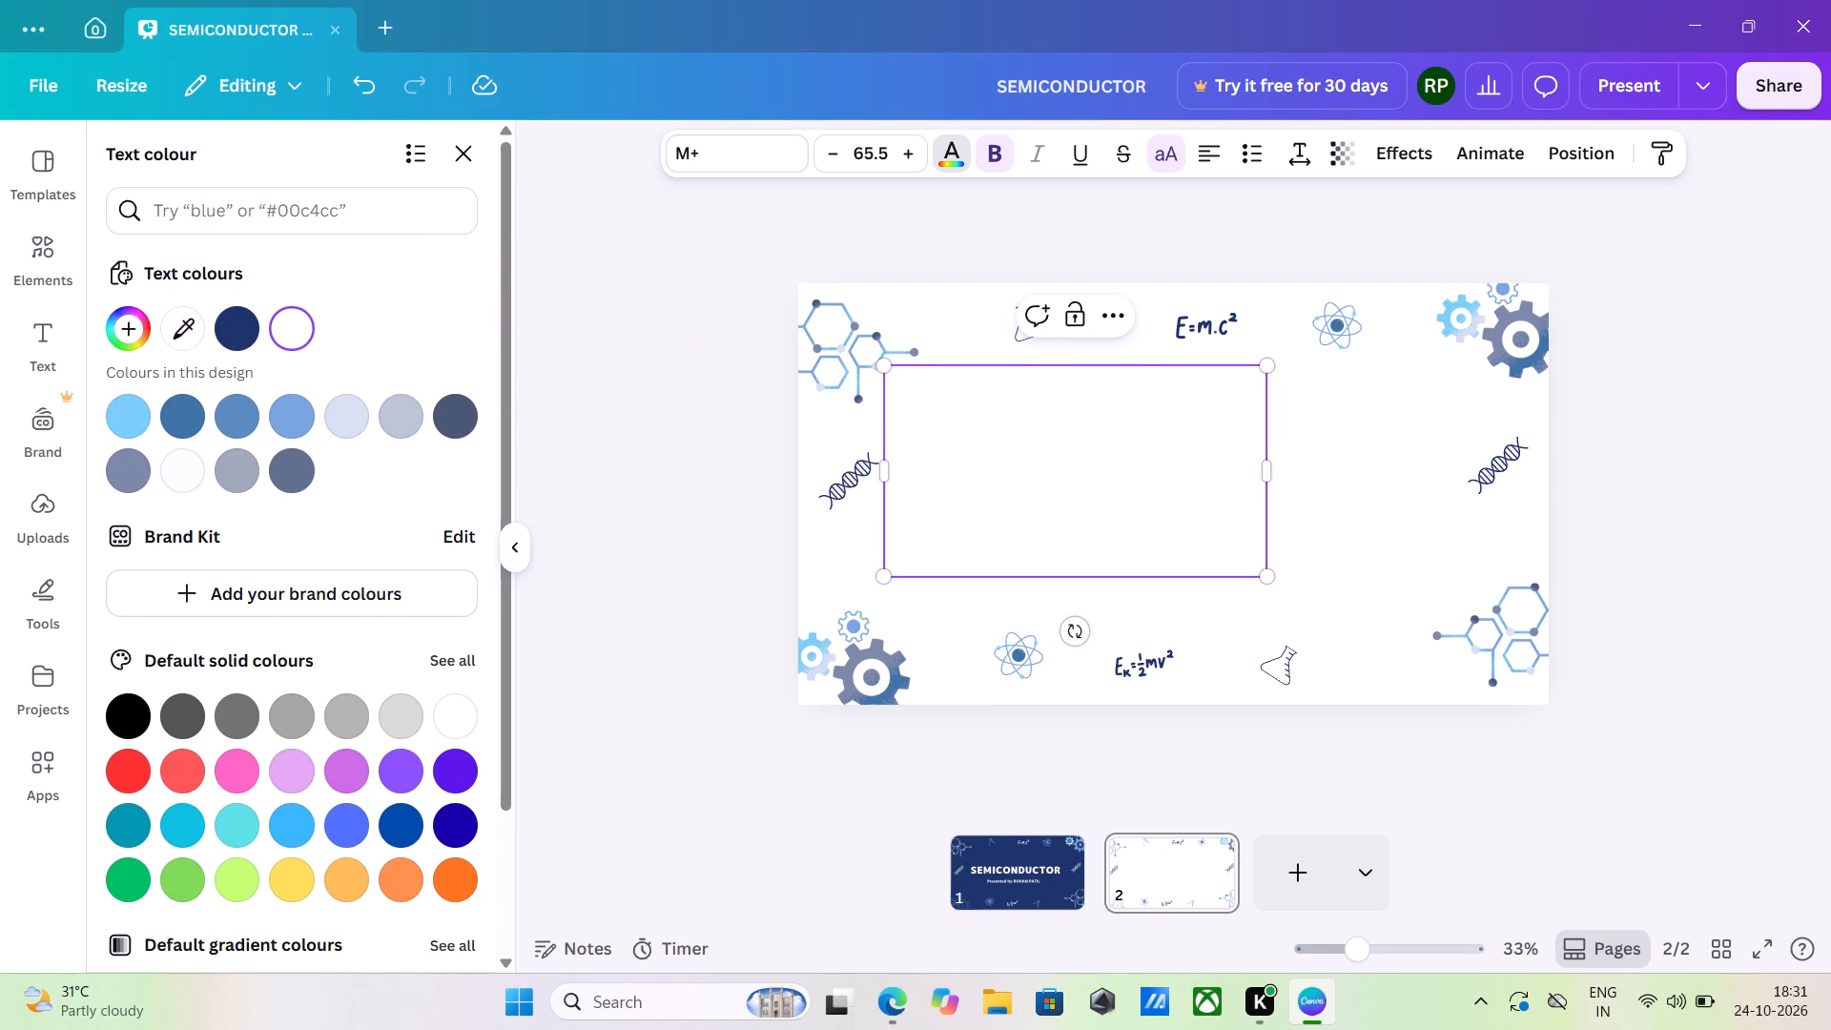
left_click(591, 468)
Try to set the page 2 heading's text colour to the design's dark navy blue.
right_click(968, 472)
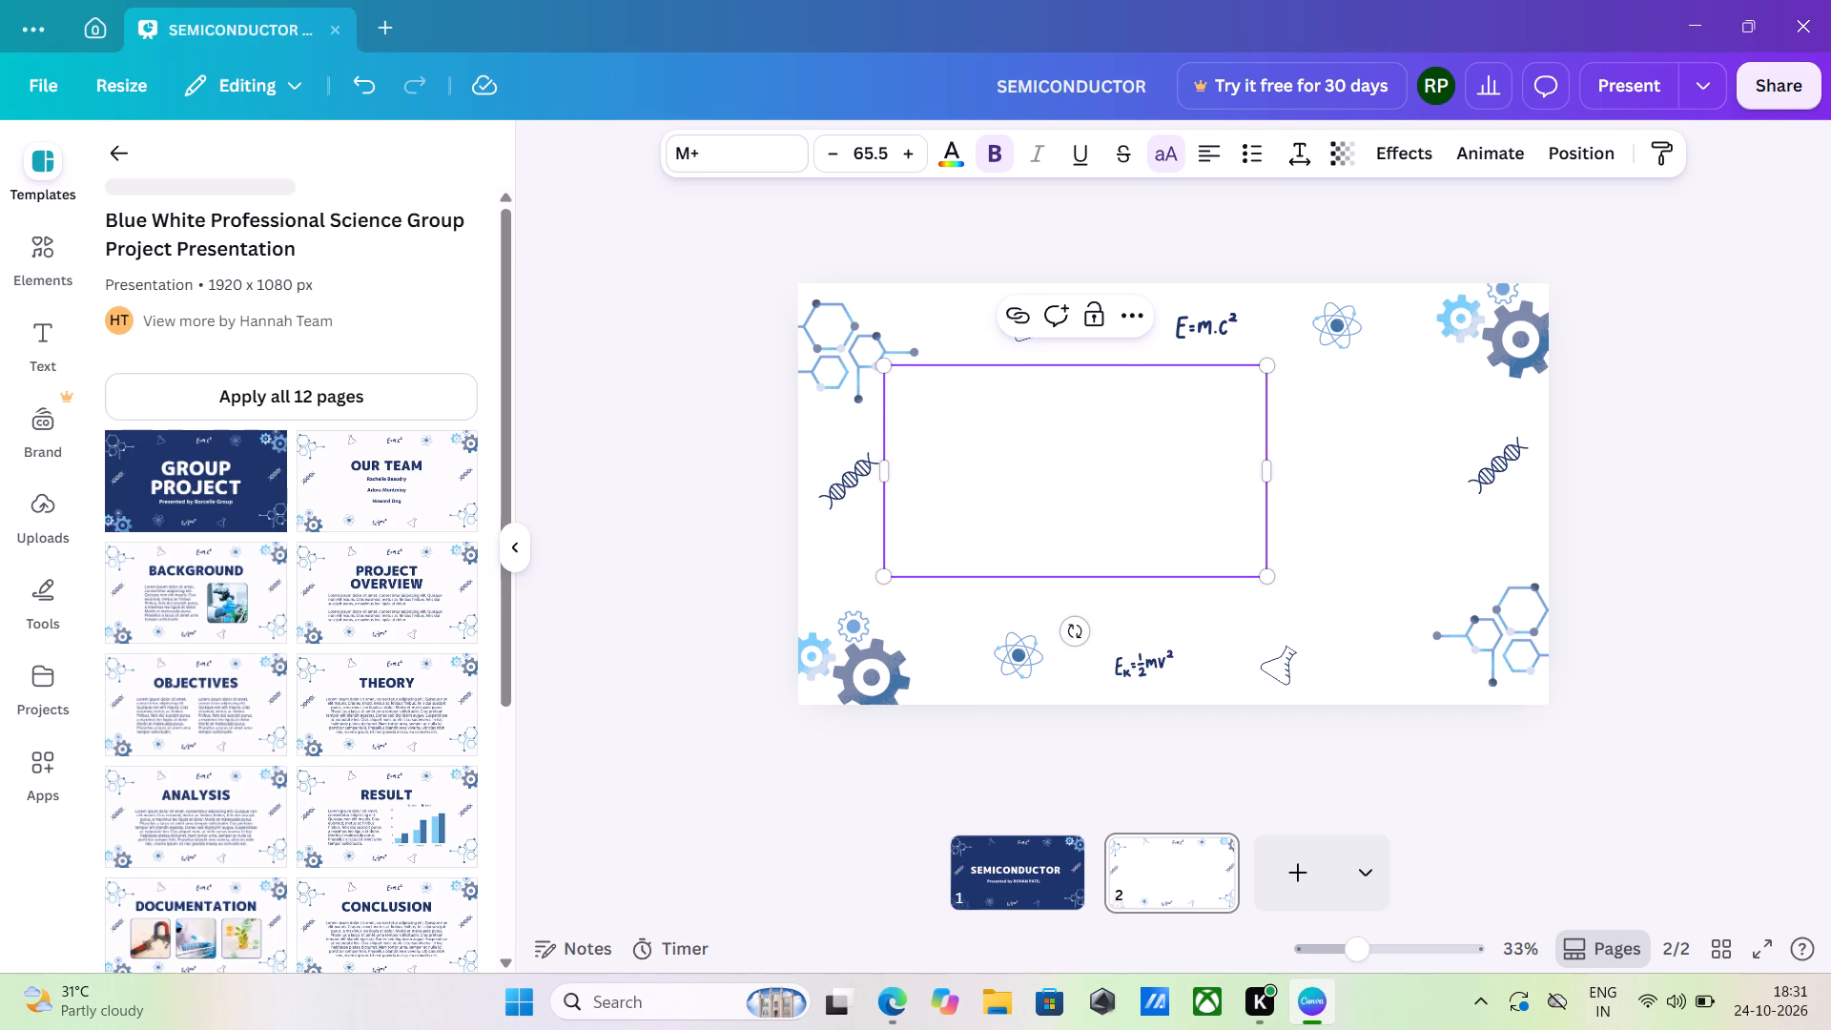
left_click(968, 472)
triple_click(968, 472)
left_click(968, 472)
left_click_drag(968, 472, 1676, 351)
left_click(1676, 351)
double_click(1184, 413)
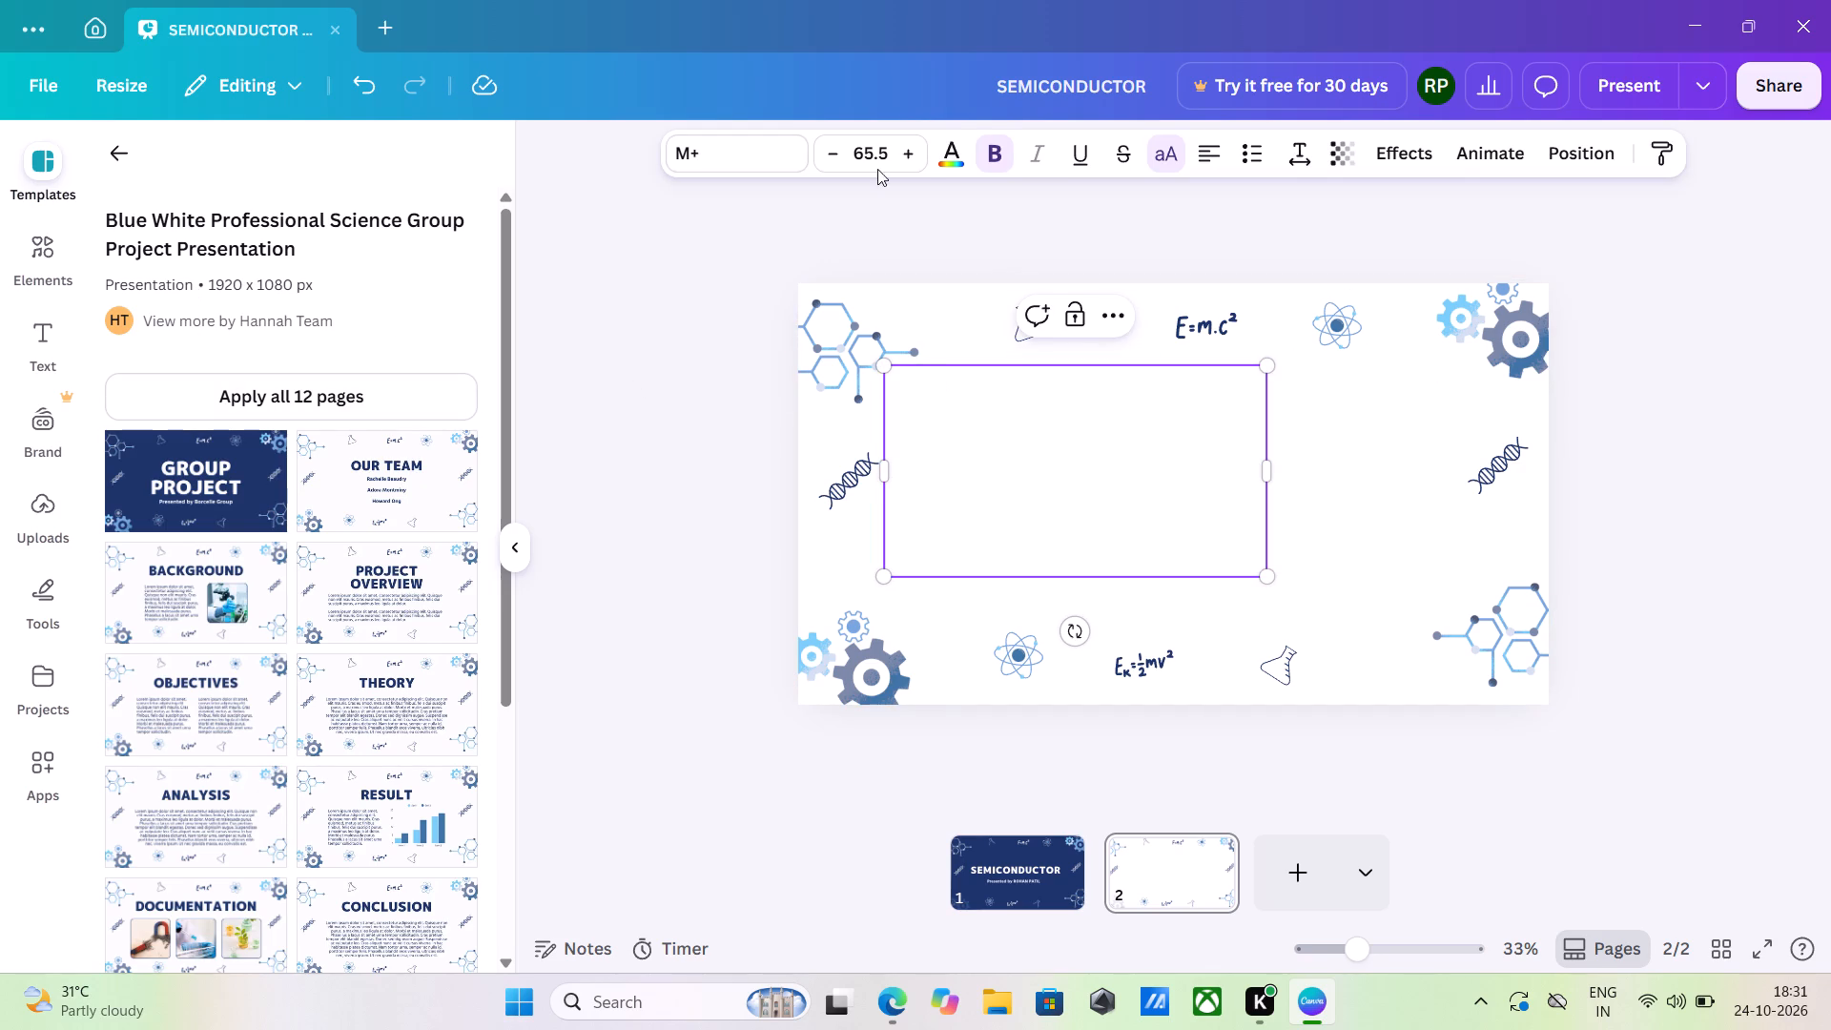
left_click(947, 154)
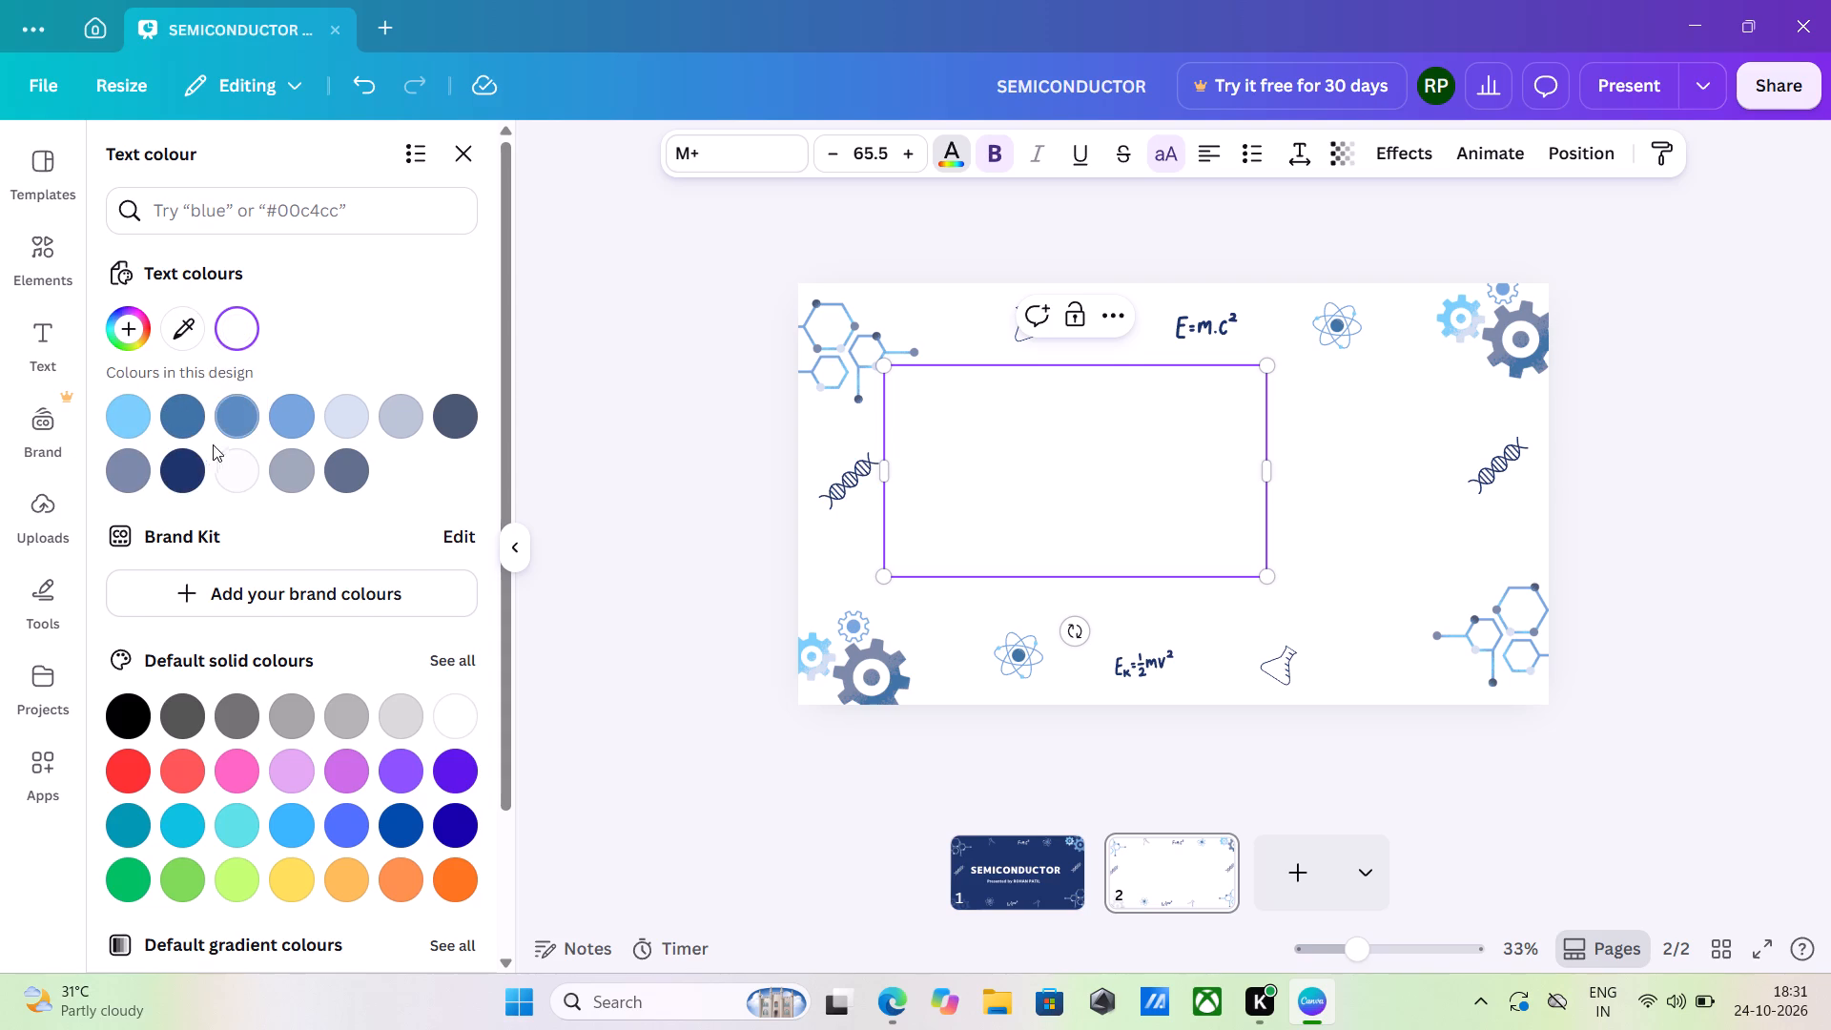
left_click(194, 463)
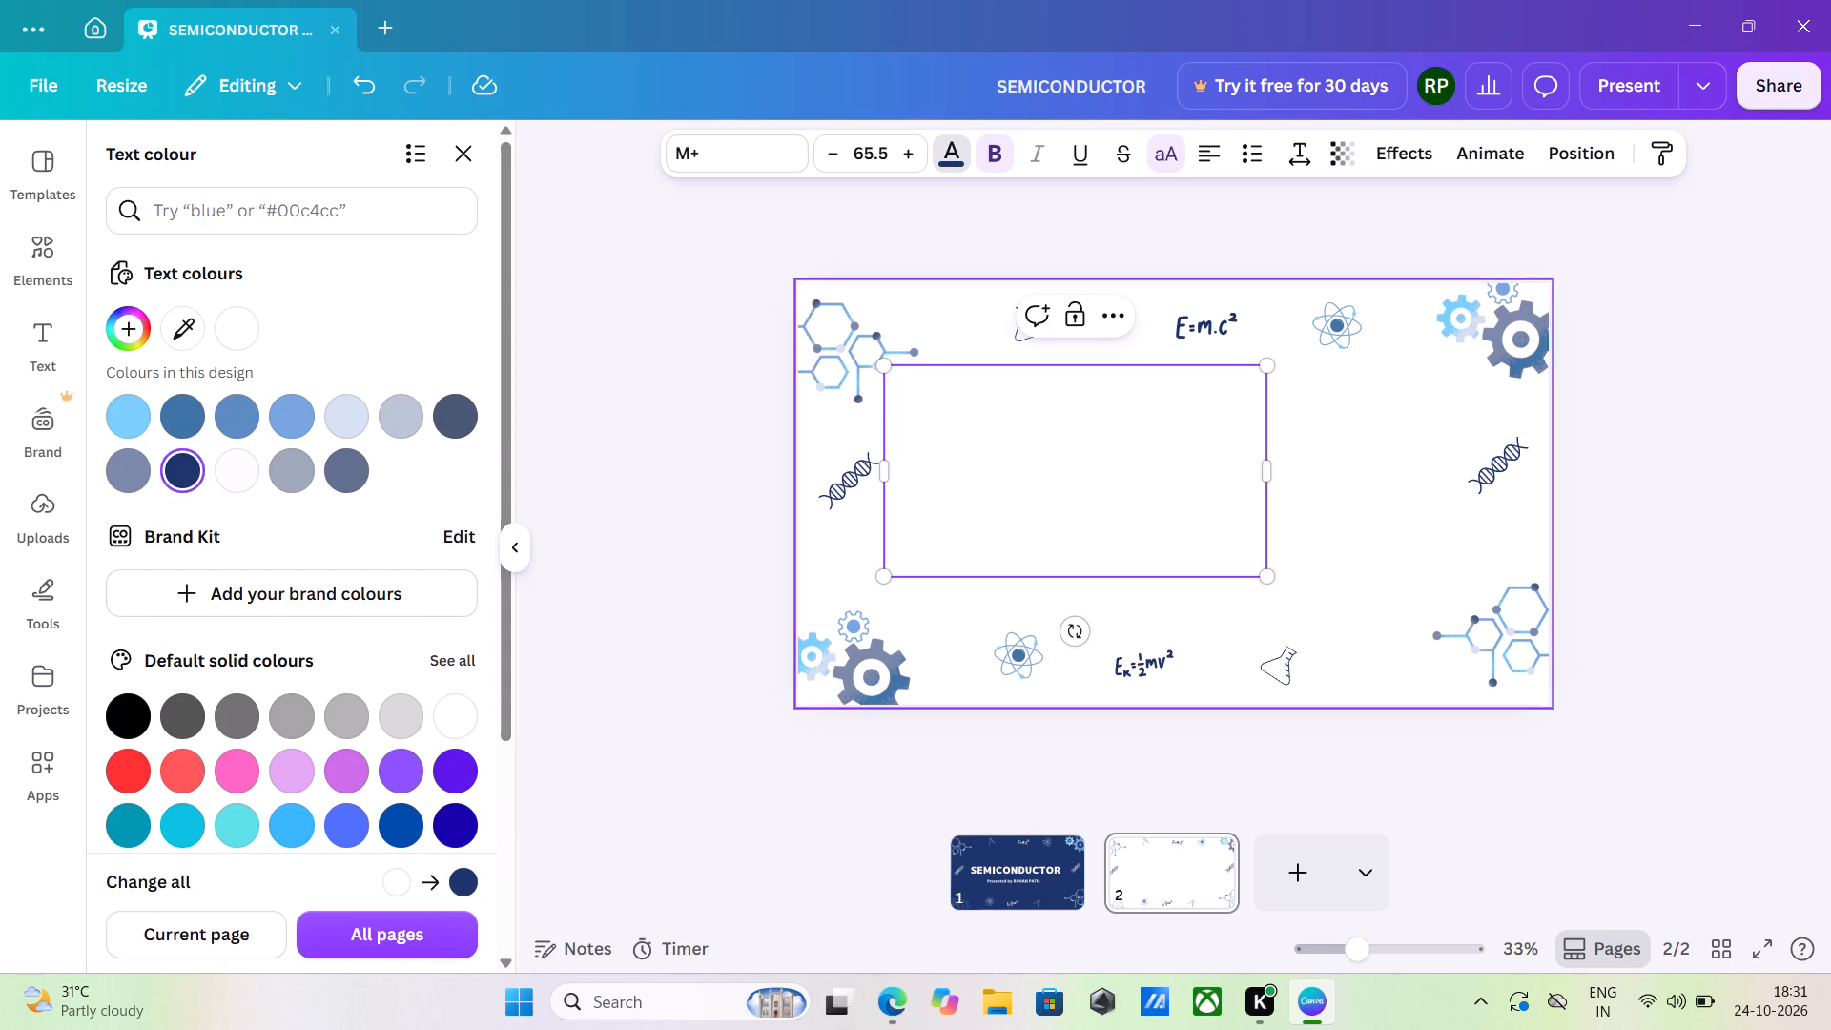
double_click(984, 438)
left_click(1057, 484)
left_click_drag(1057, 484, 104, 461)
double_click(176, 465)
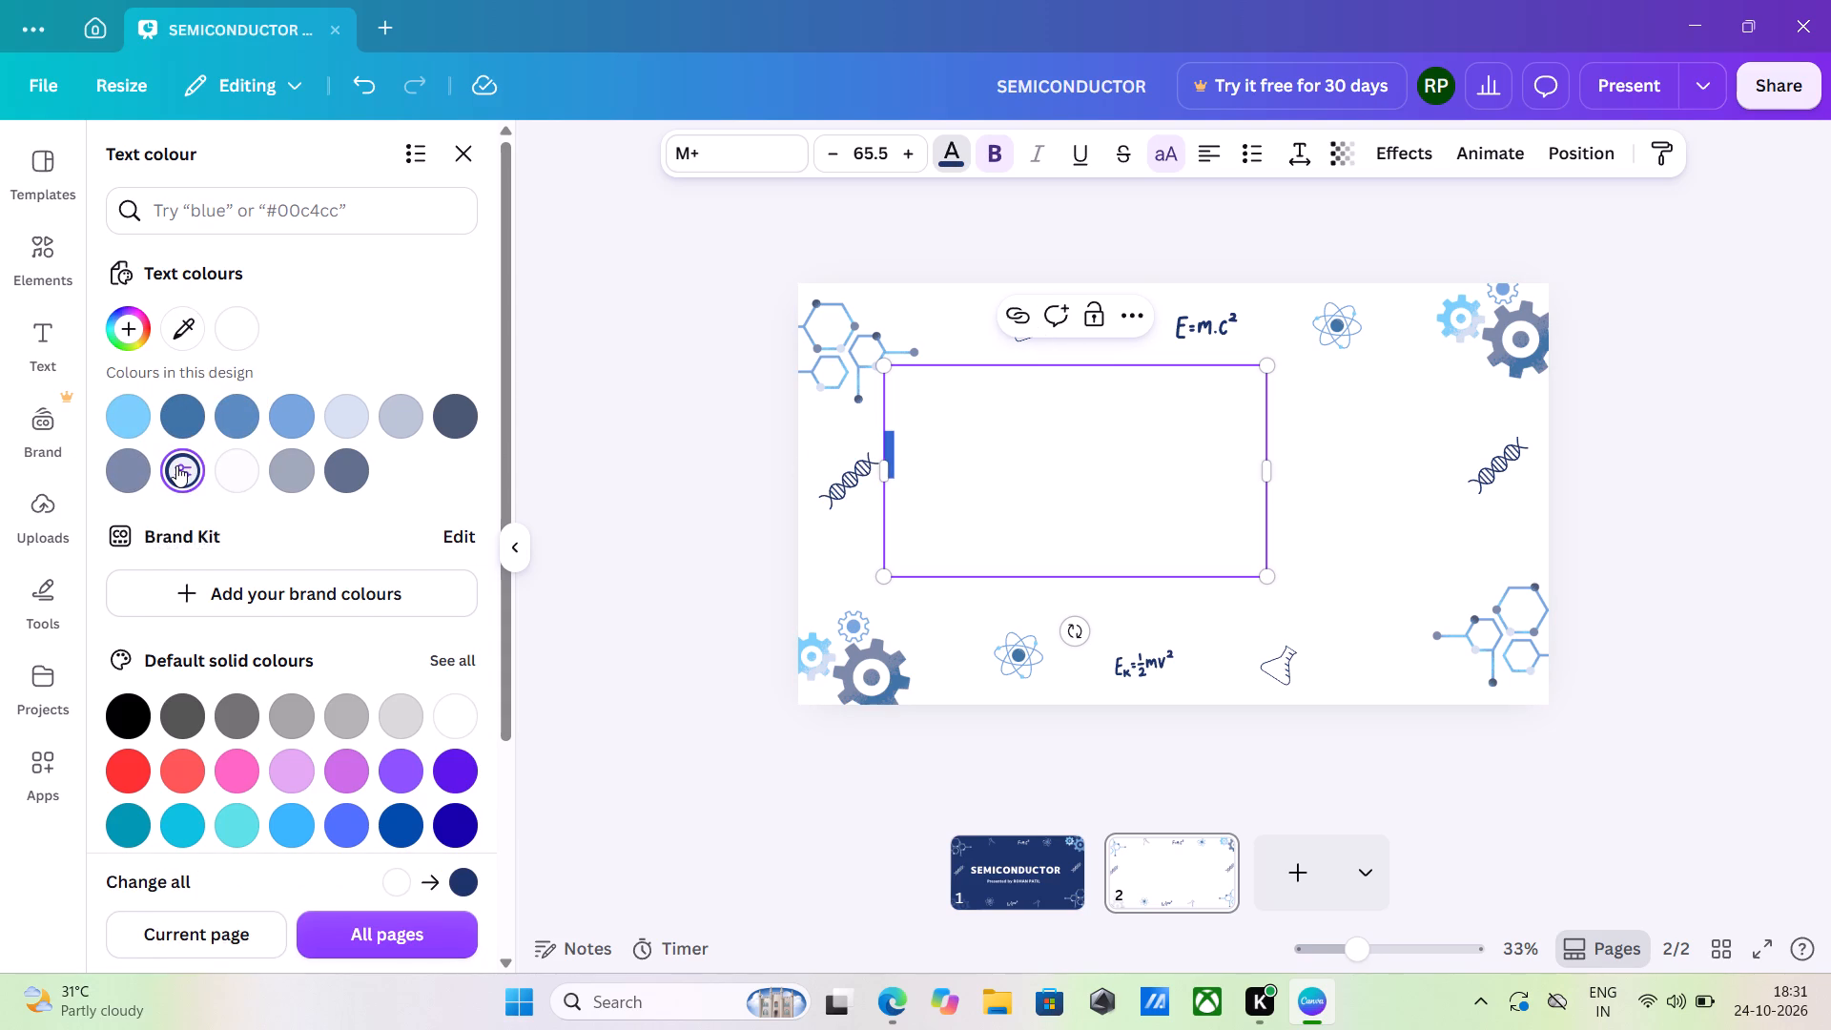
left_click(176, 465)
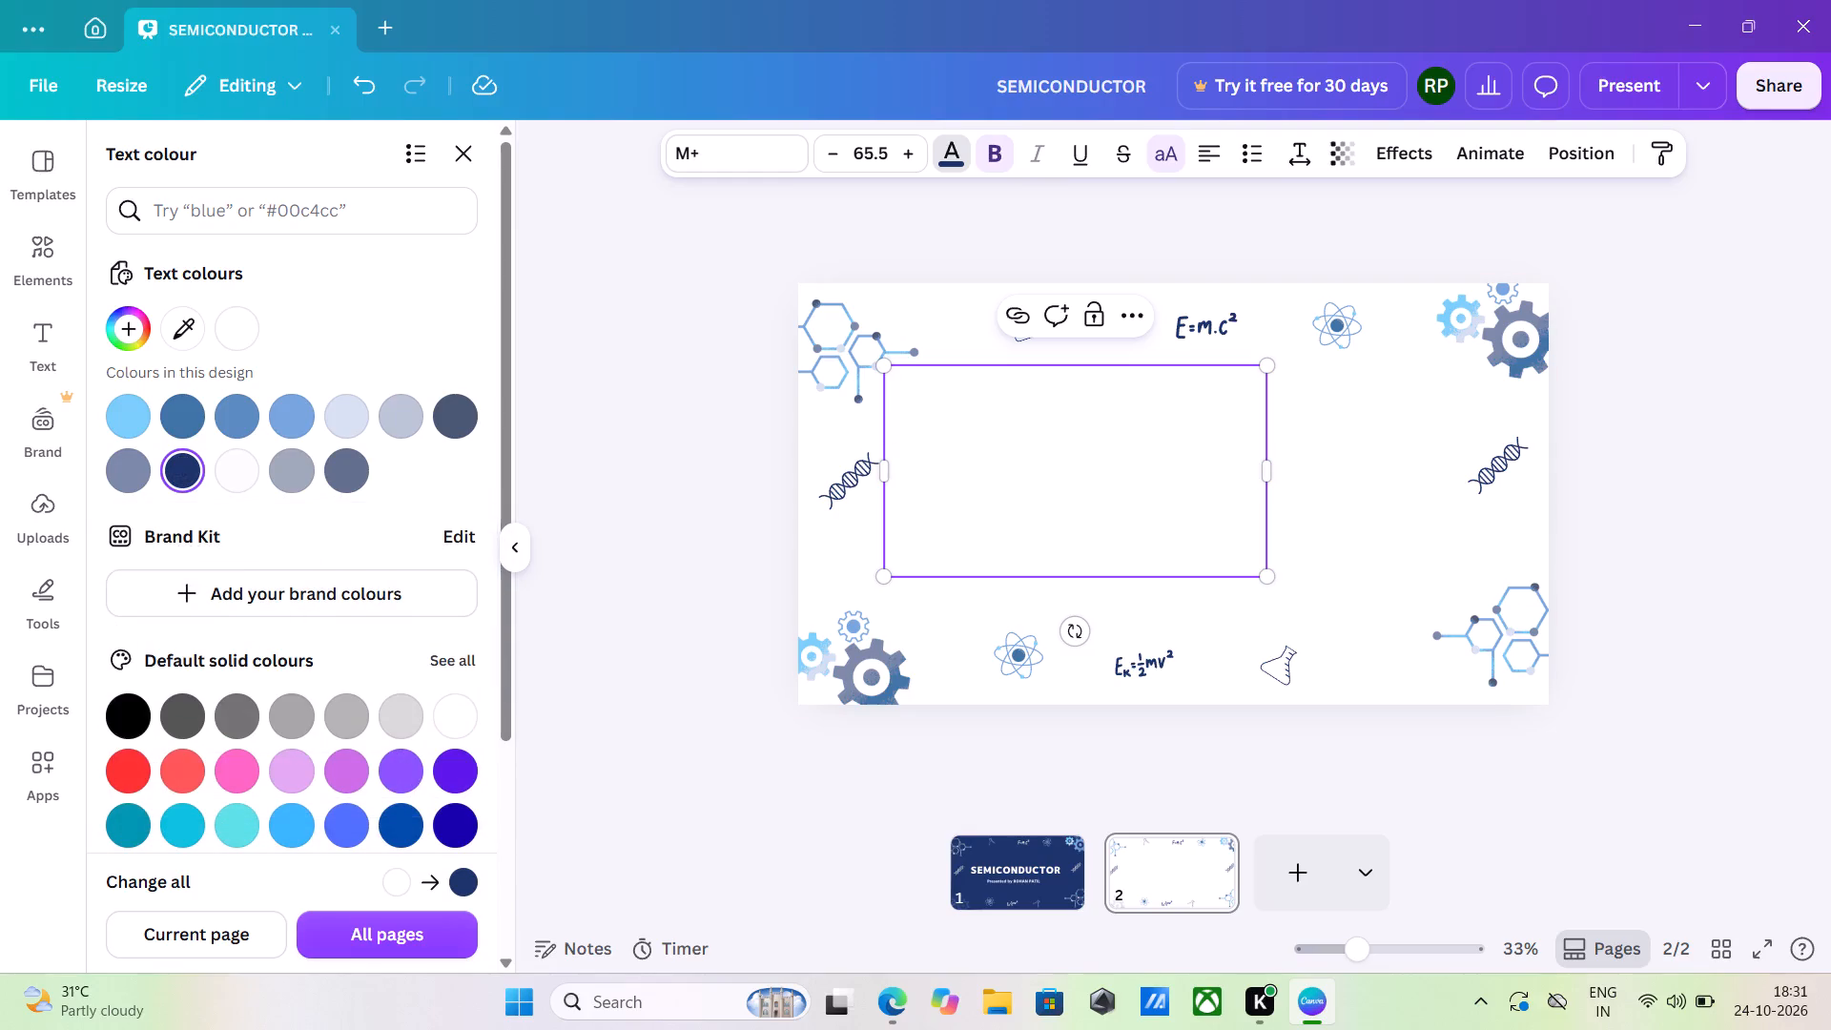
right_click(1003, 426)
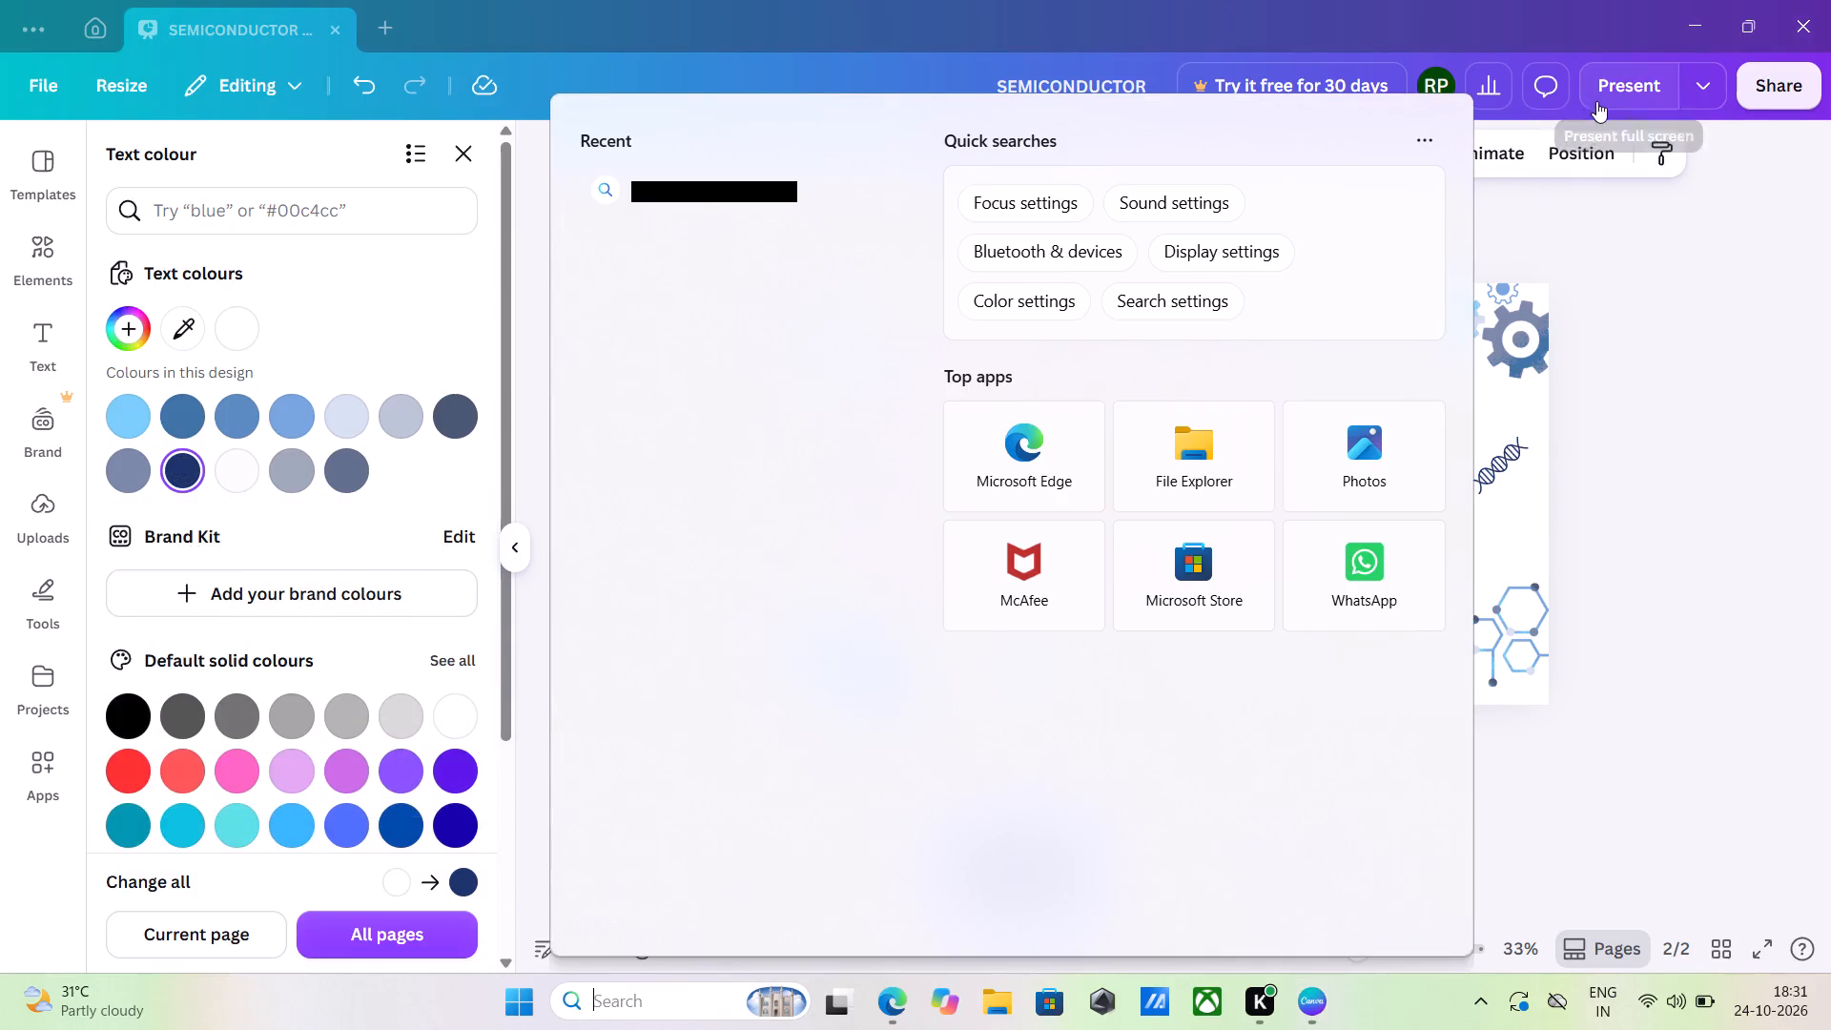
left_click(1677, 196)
Set the text INTRODUCTION TO SEMICONDUCTOR on page 2 to the design's Azure colour #3e73a6.
double_click(1076, 462)
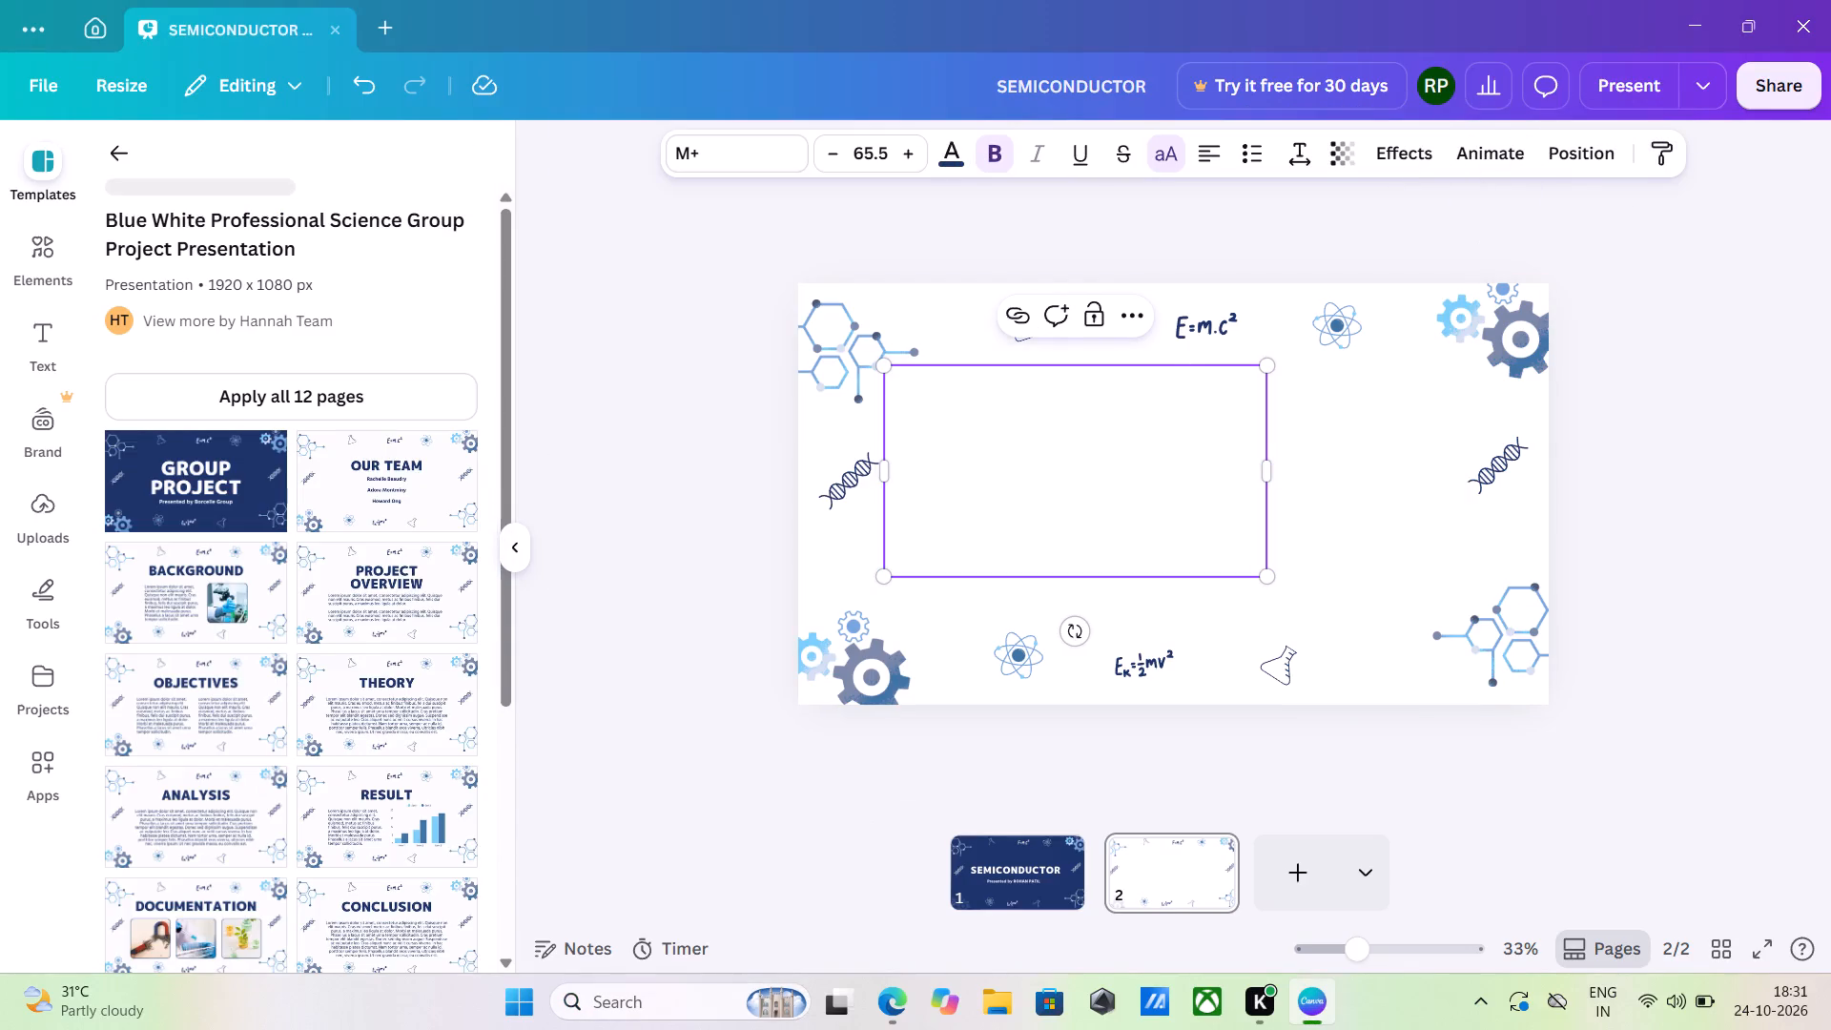
double_click(1060, 384)
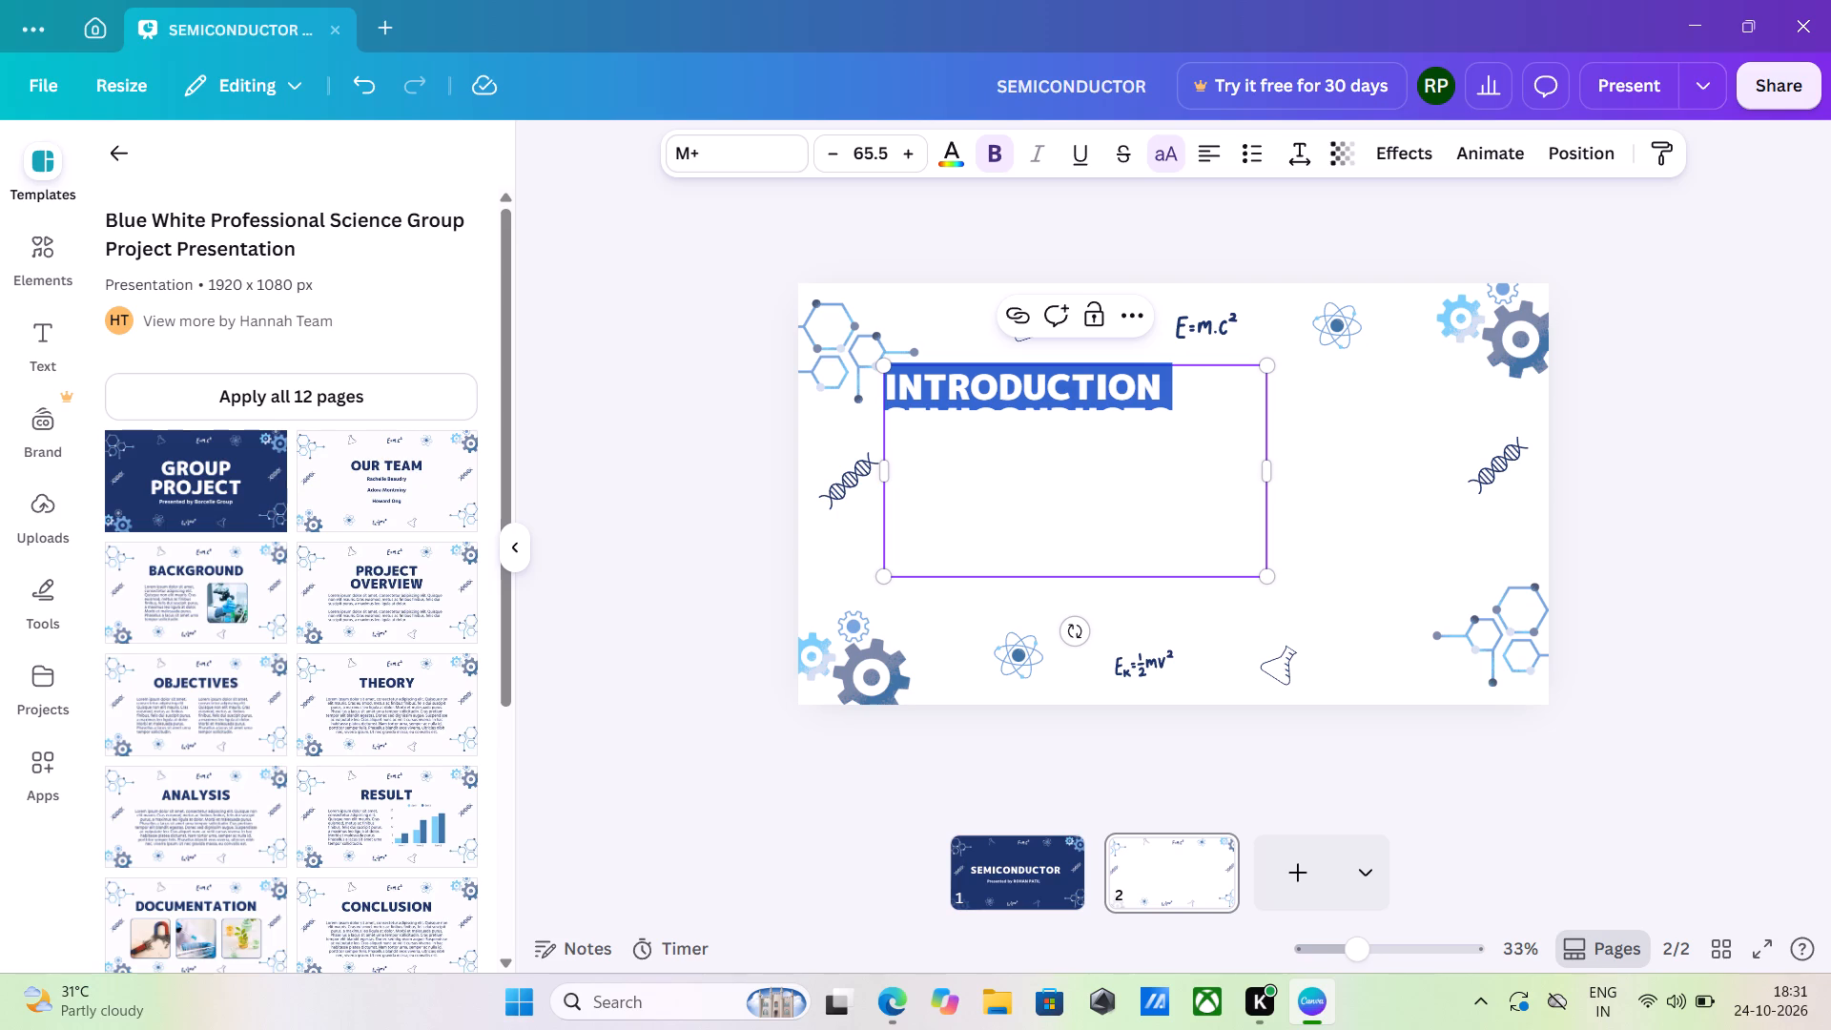
left_click(1154, 407)
left_click_drag(1154, 407, 1183, 425)
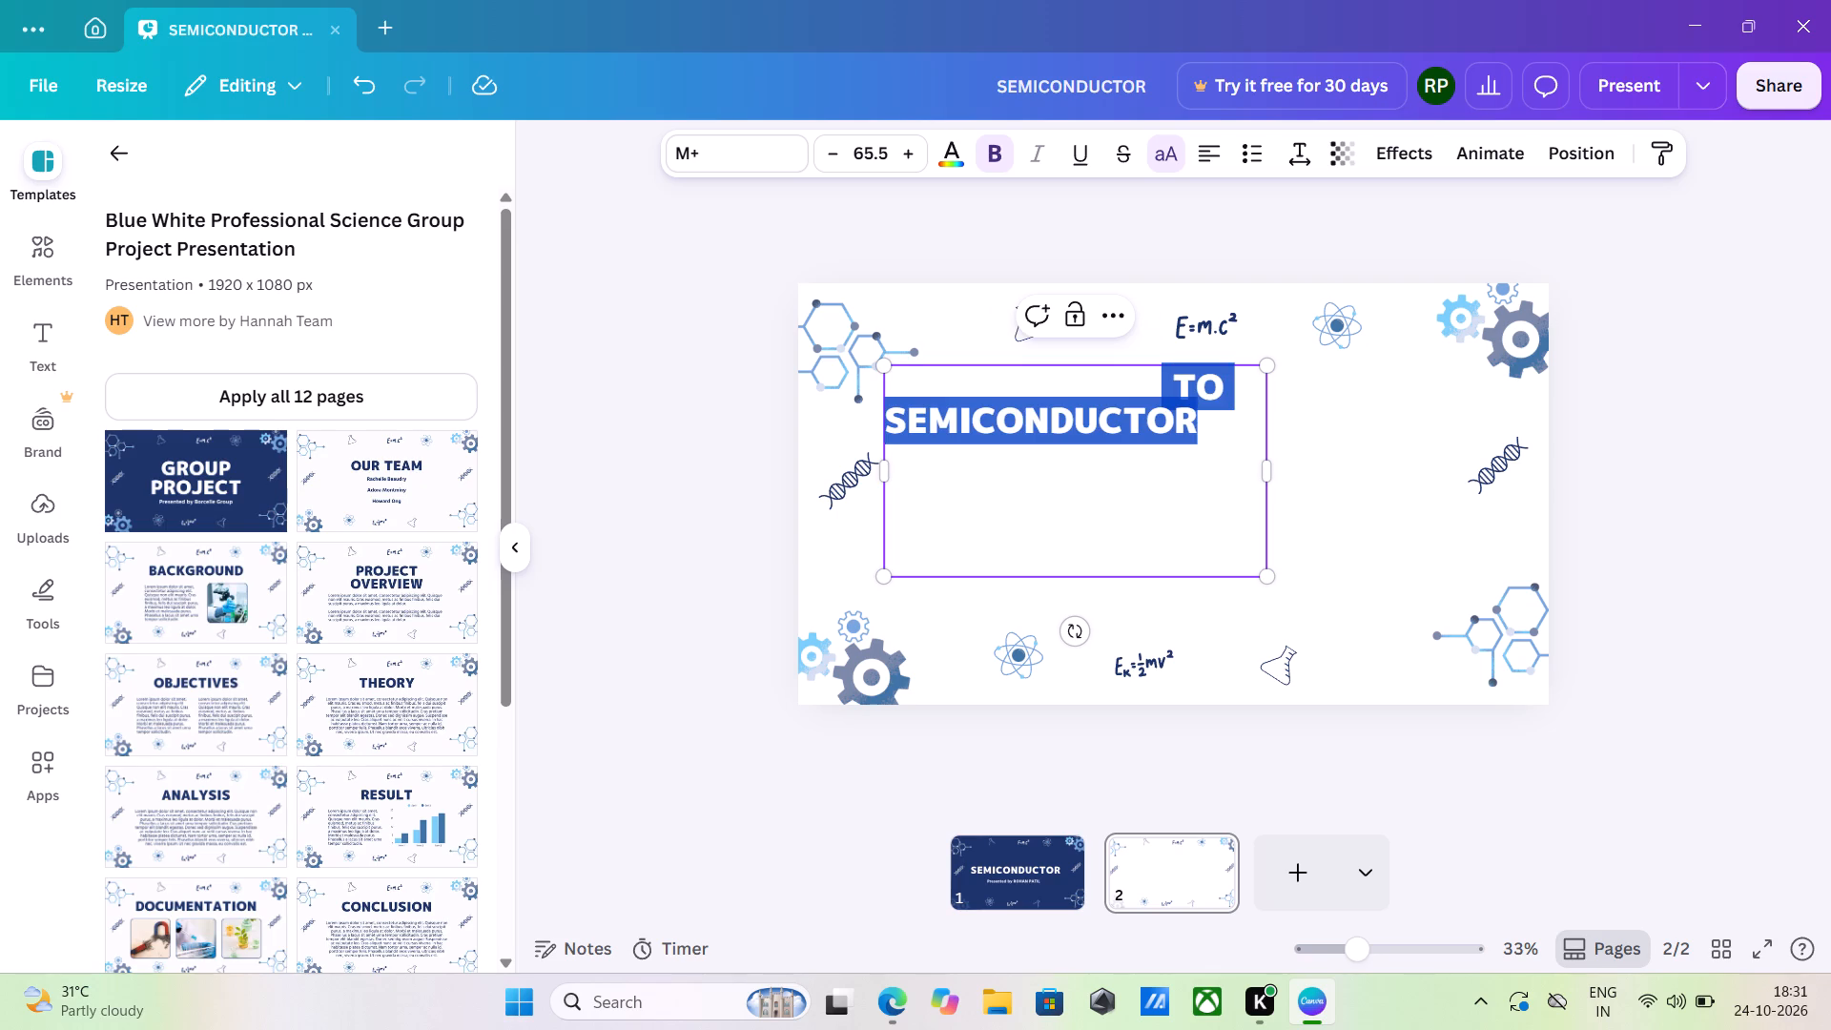
left_click_drag(1183, 425, 1130, 457)
left_click_drag(1130, 457, 1199, 426)
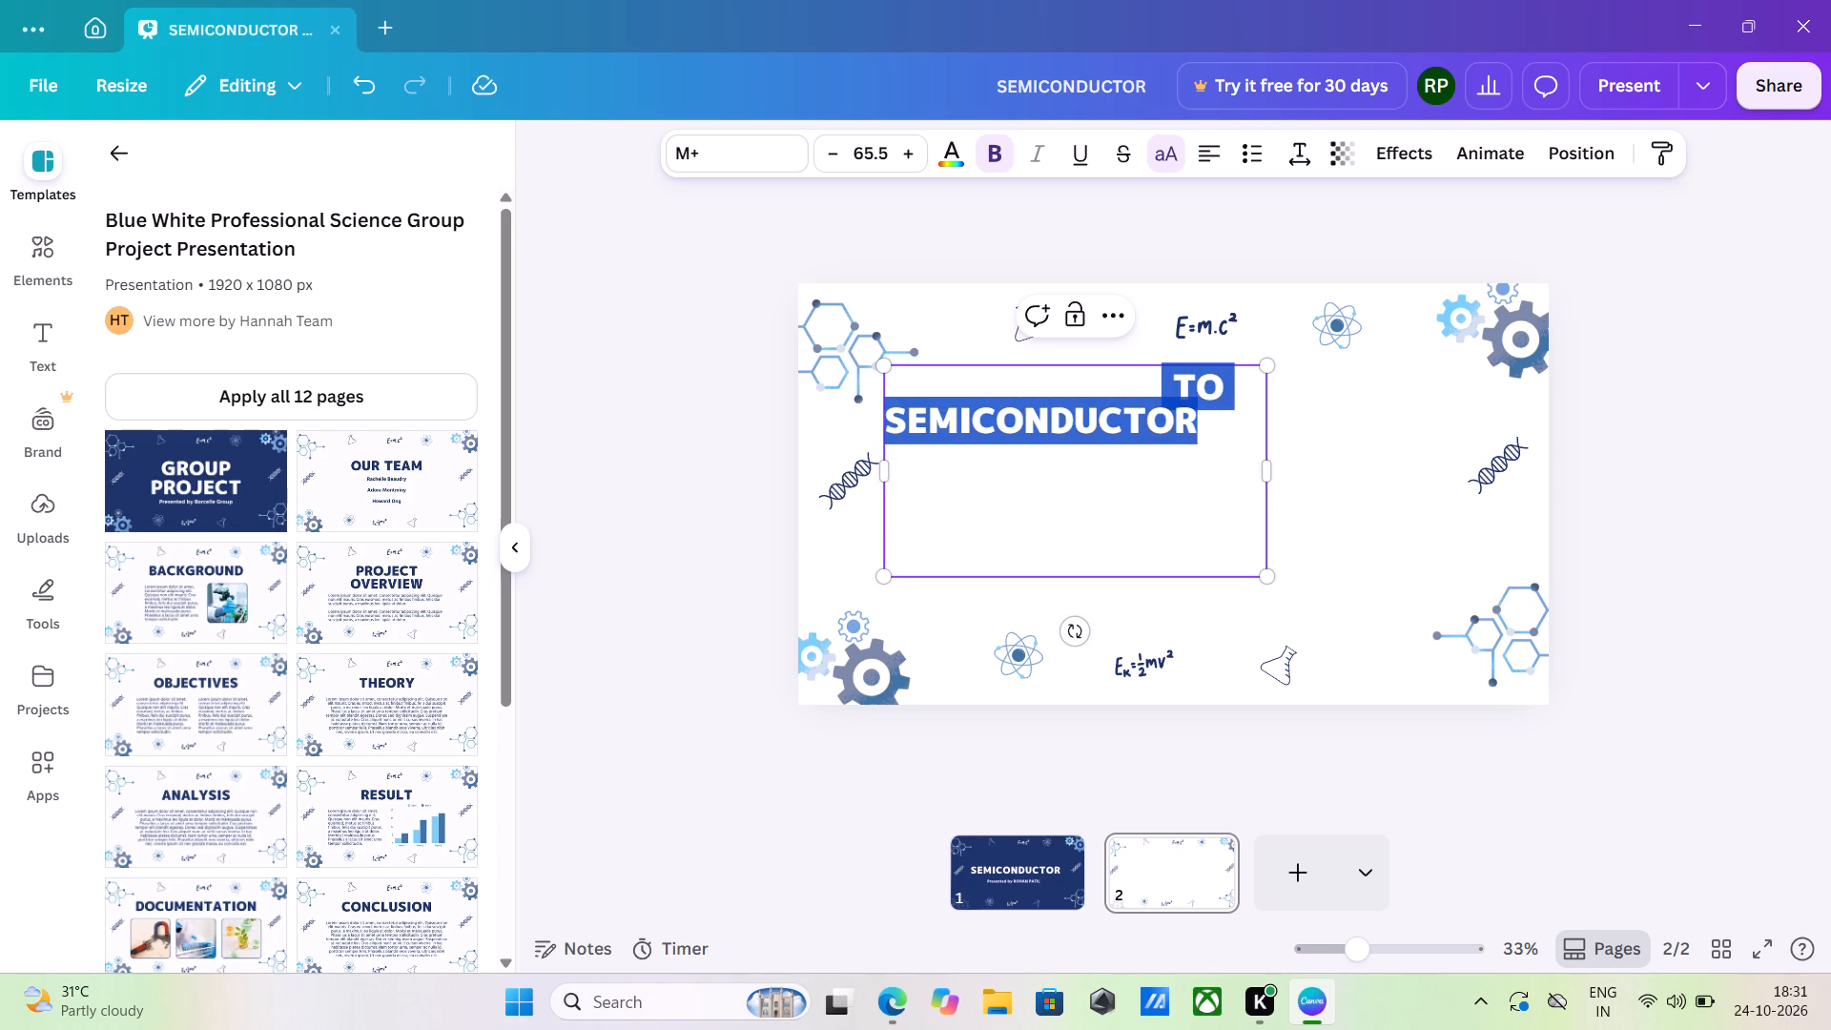
left_click_drag(1199, 426, 914, 394)
left_click_drag(914, 394, 1129, 456)
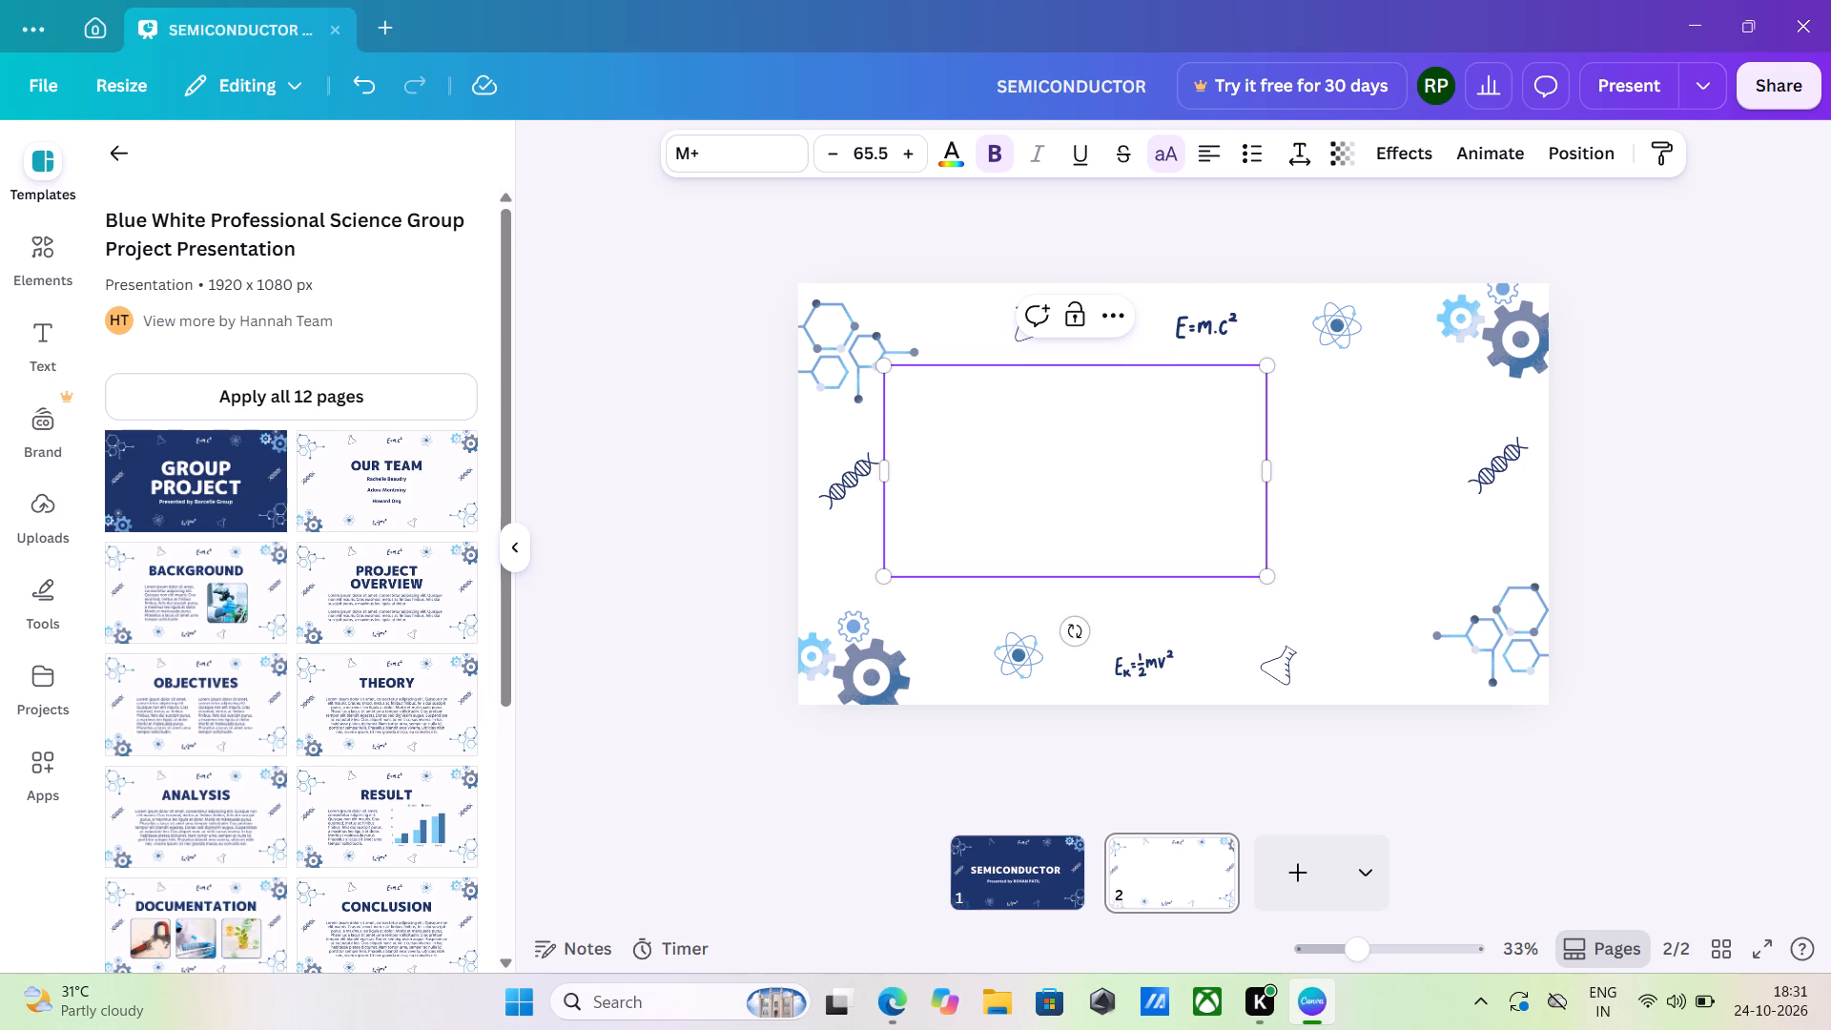
double_click(995, 410)
left_click_drag(995, 410, 1004, 419)
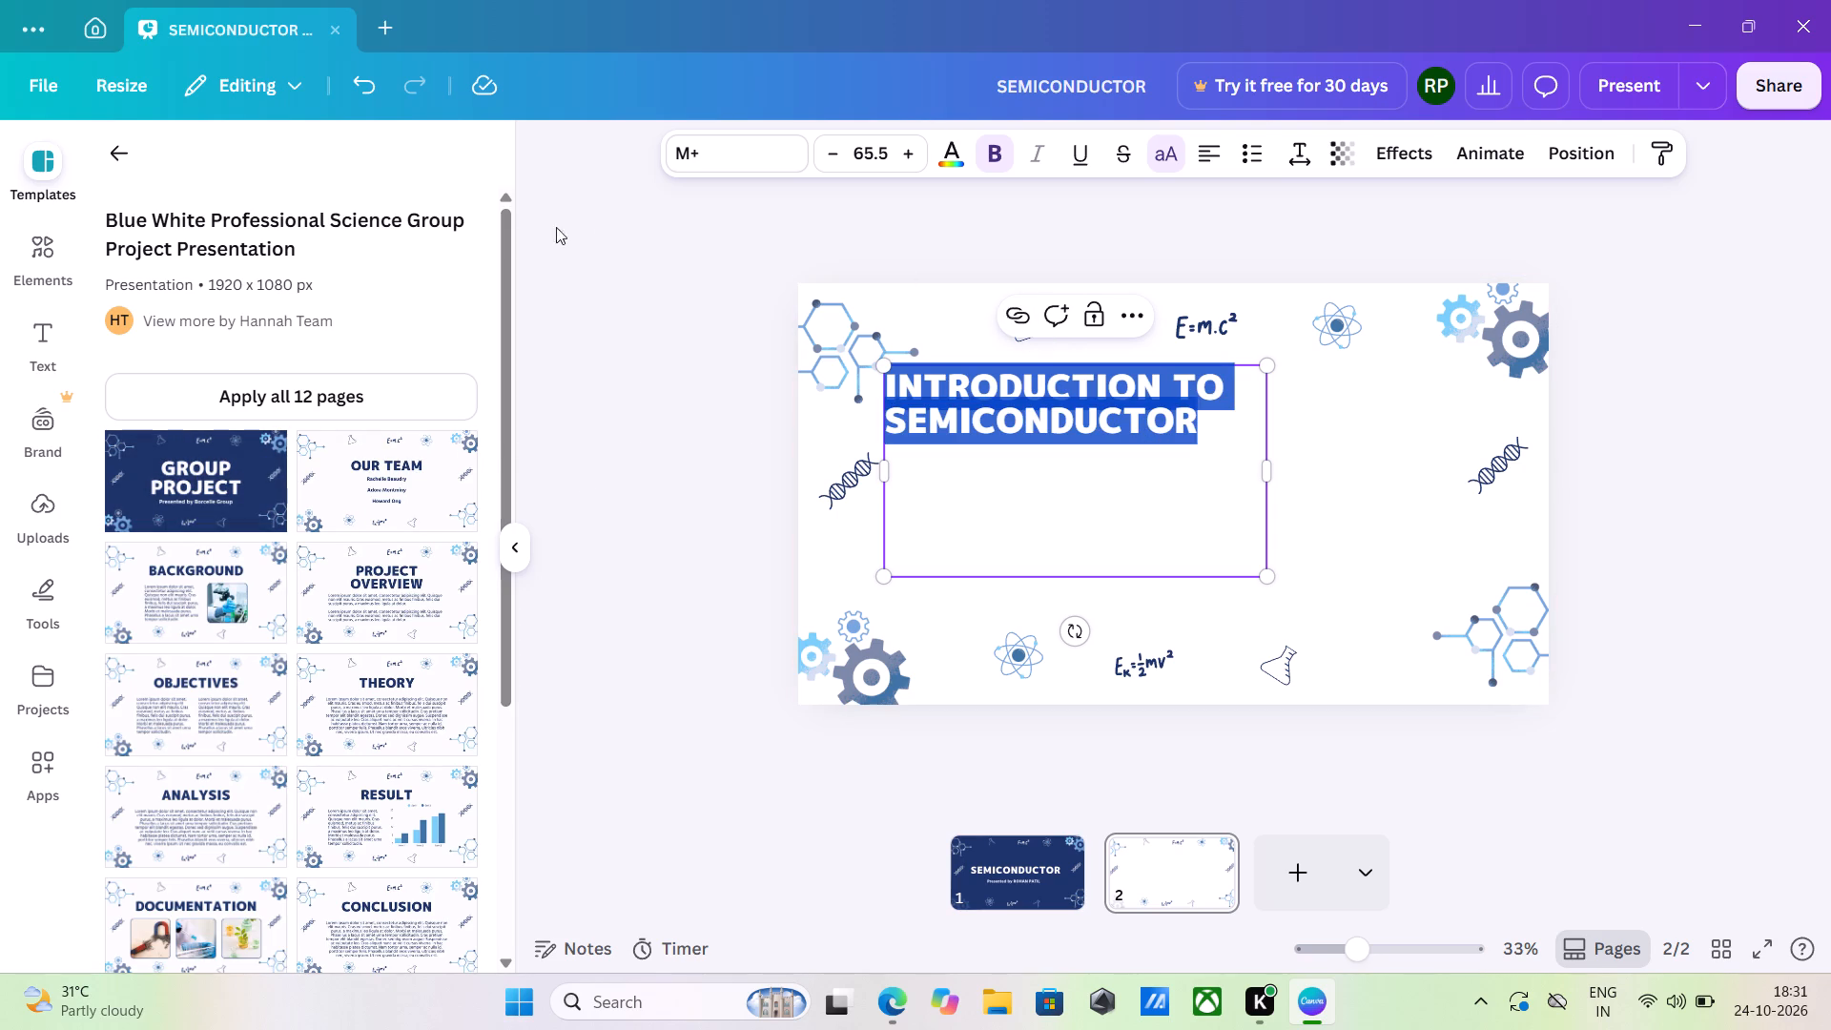
left_click(954, 152)
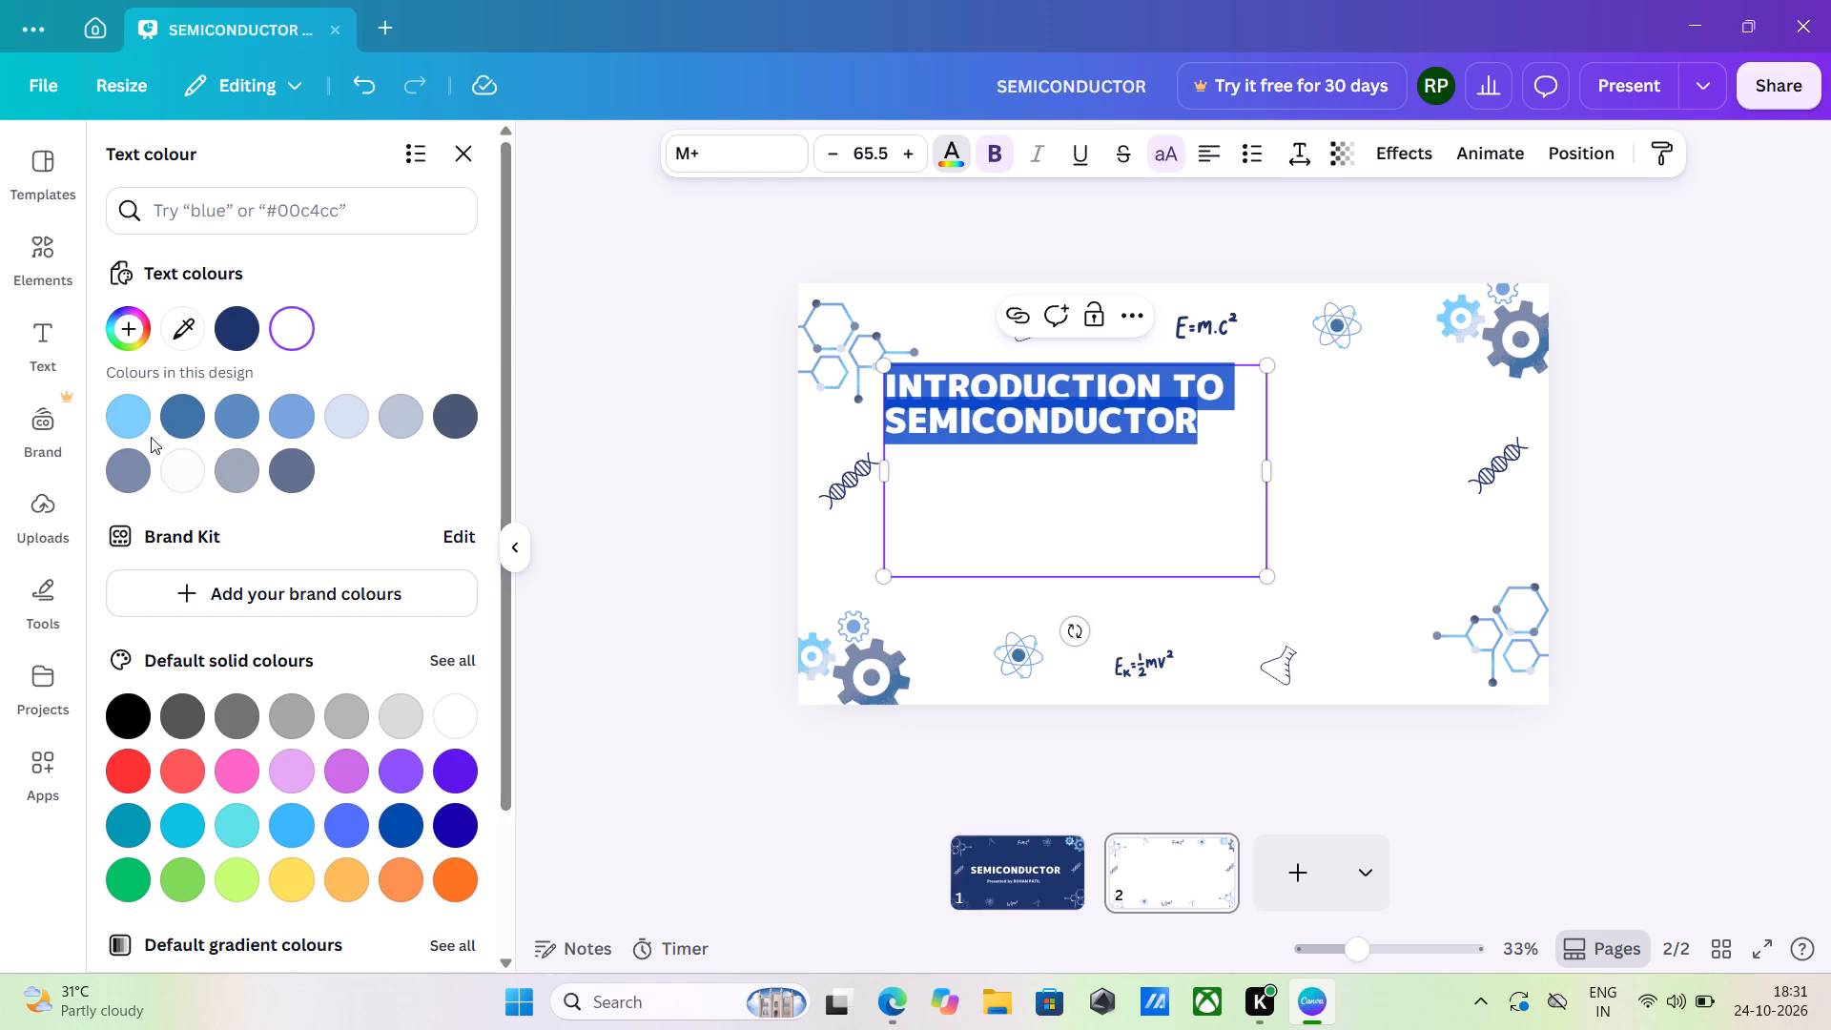
left_click(197, 412)
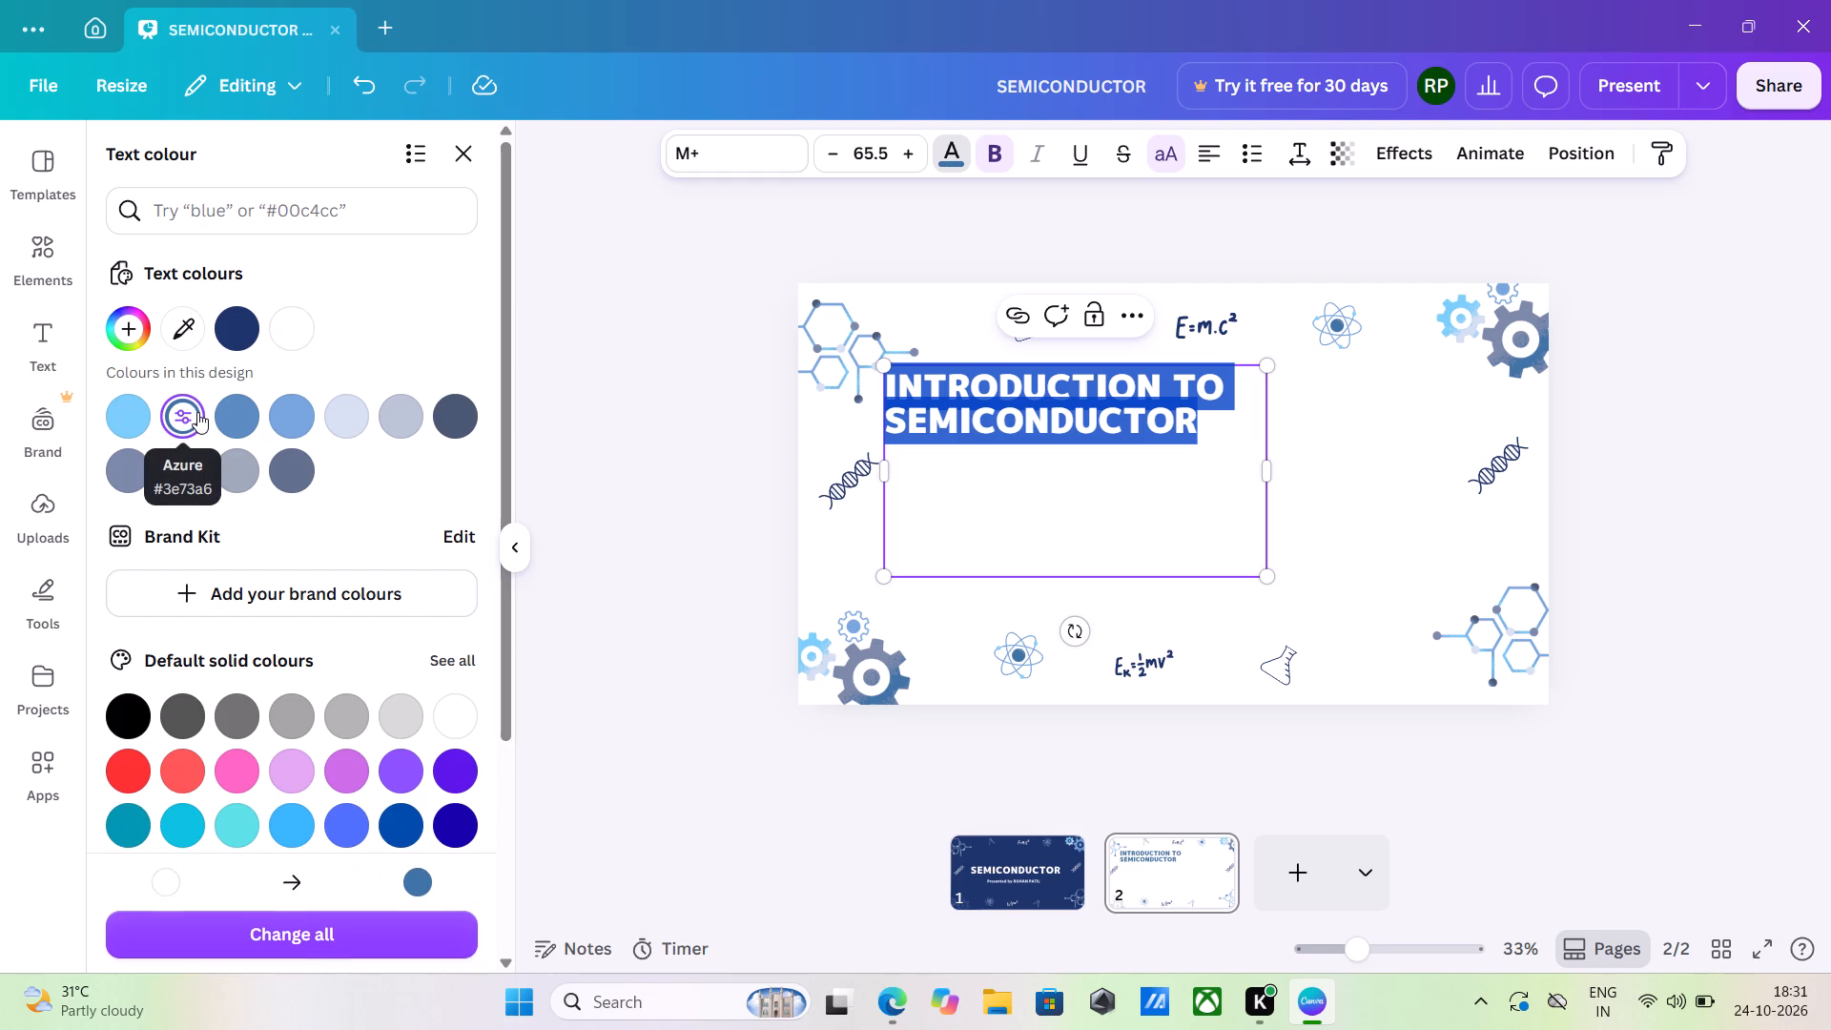
left_click(197, 412)
left_click(702, 585)
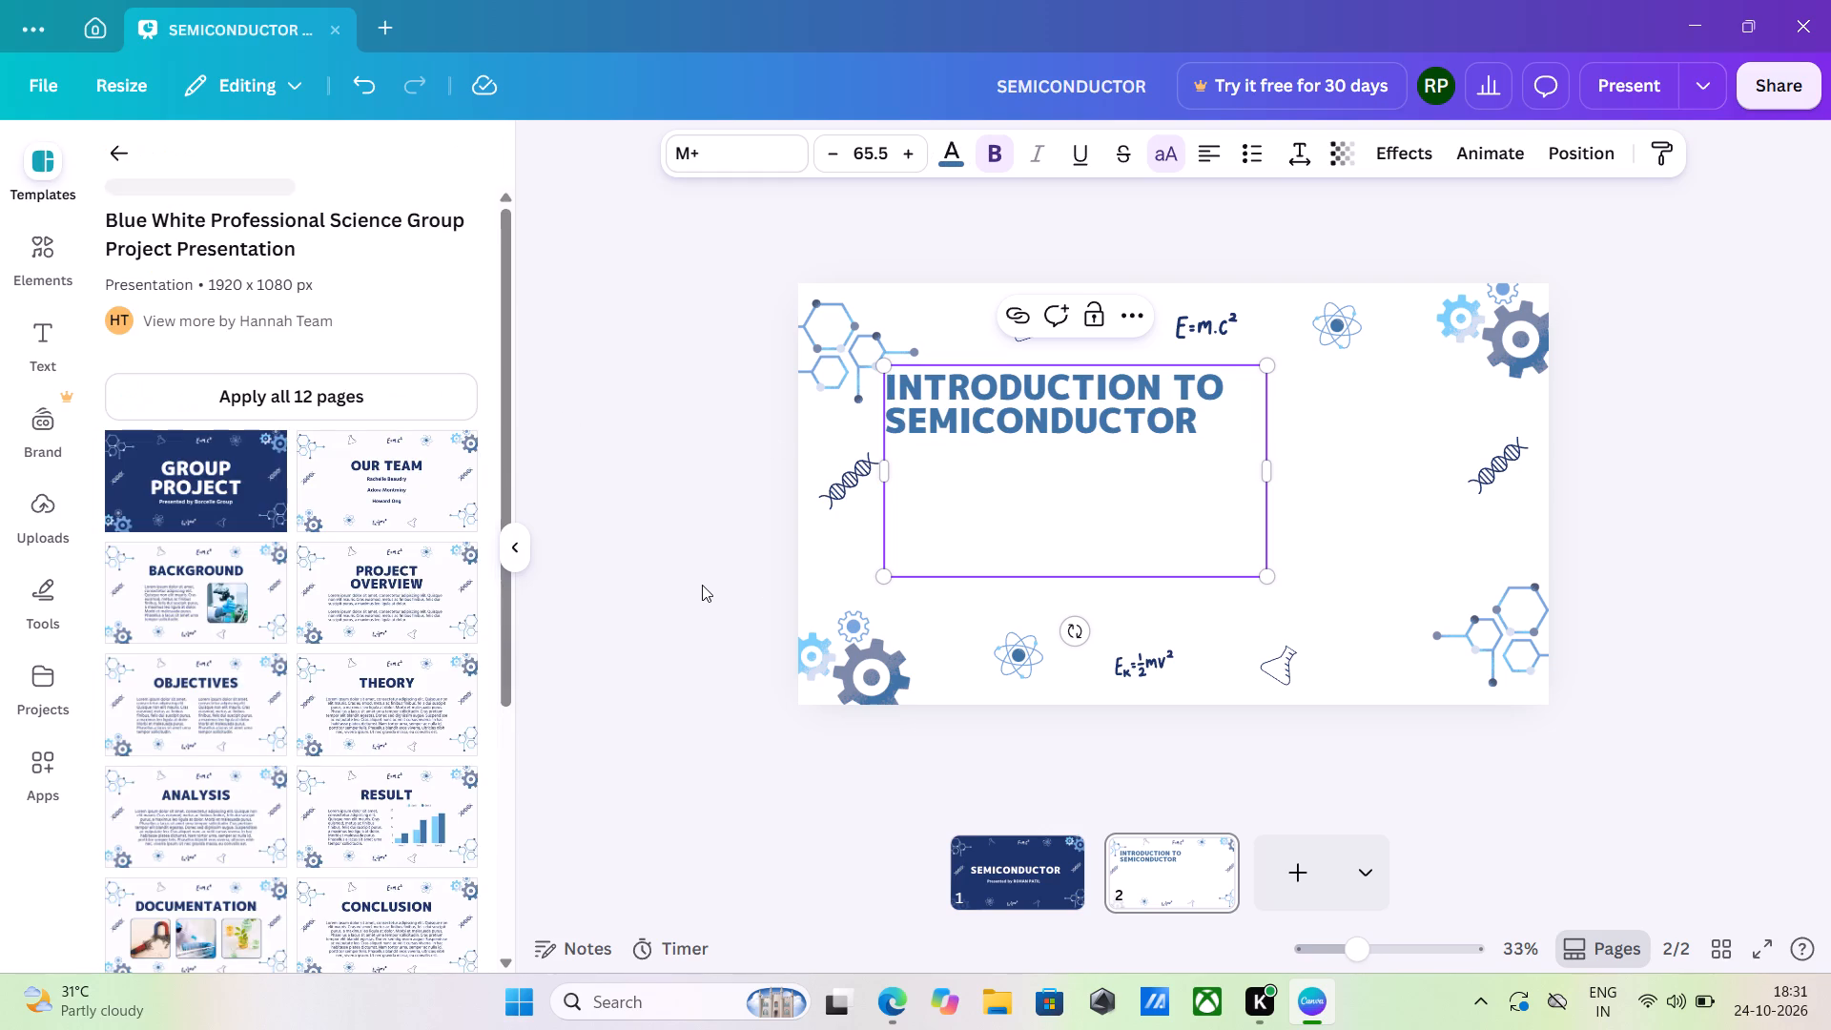
Turn on underlining at the blank lines below SEMICONDUCTOR in the page 2 text box.
left_click(1121, 525)
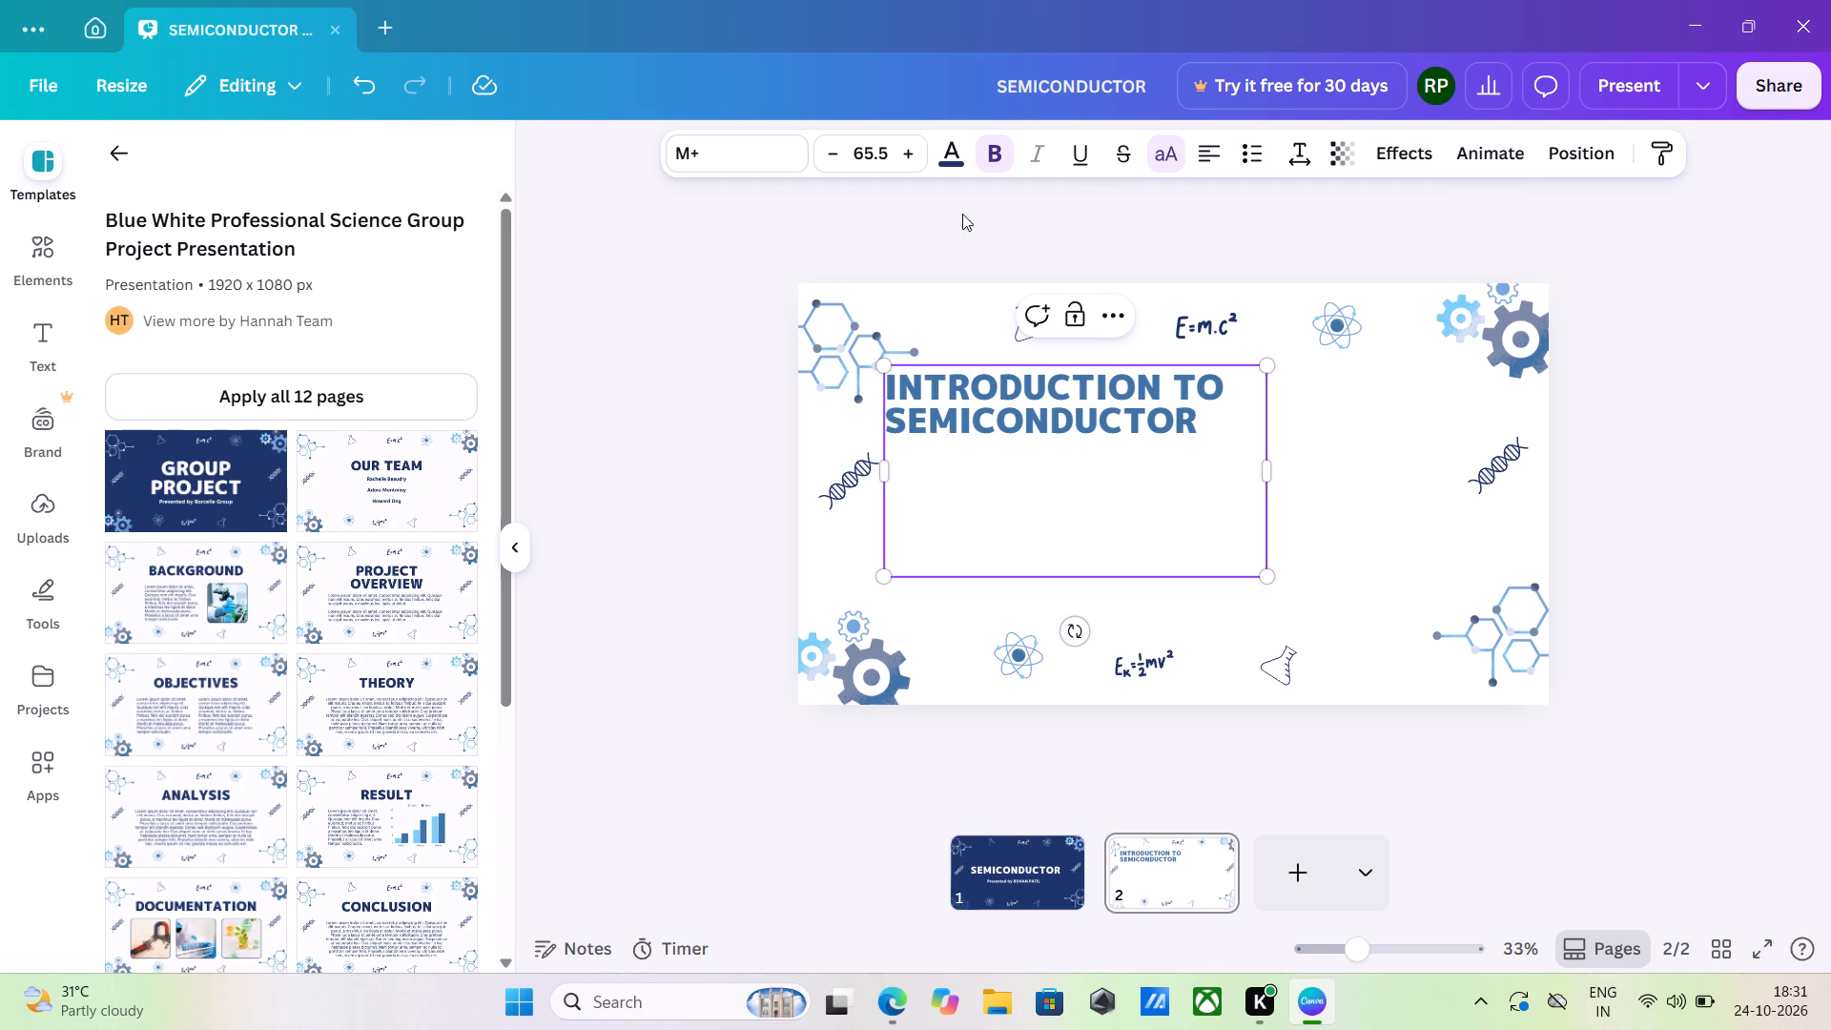
left_click(1080, 144)
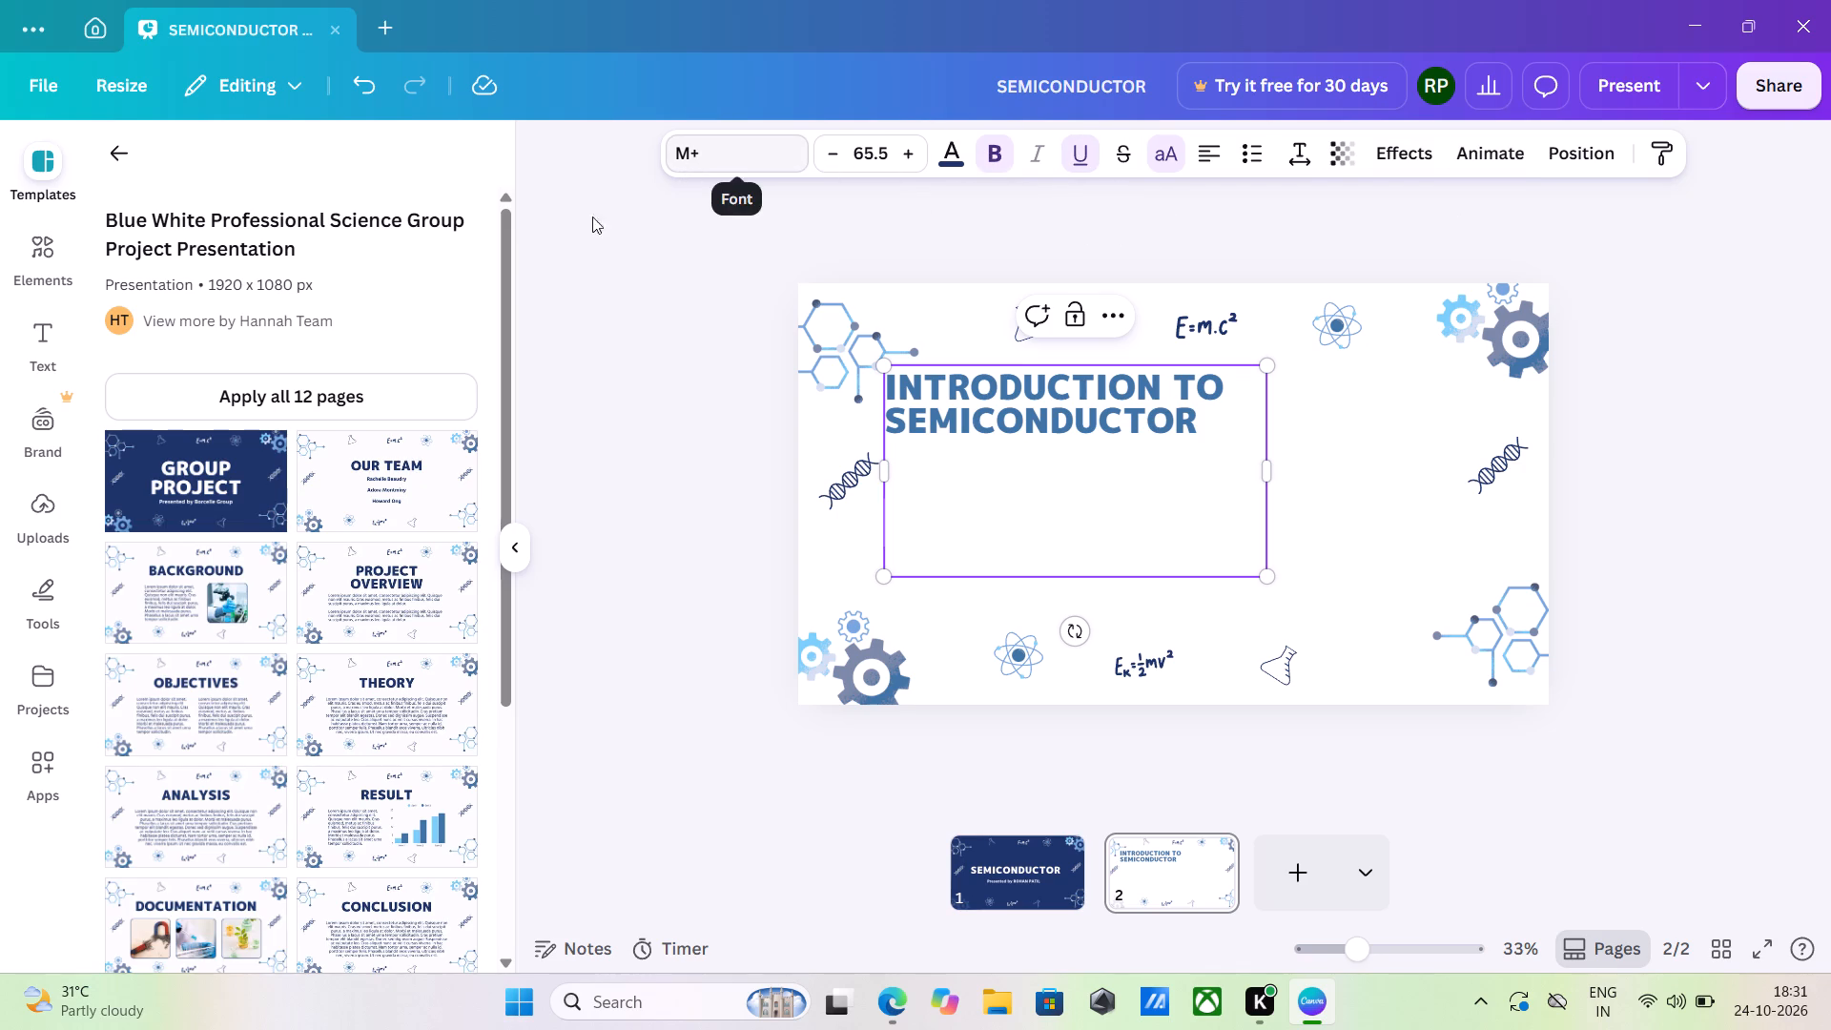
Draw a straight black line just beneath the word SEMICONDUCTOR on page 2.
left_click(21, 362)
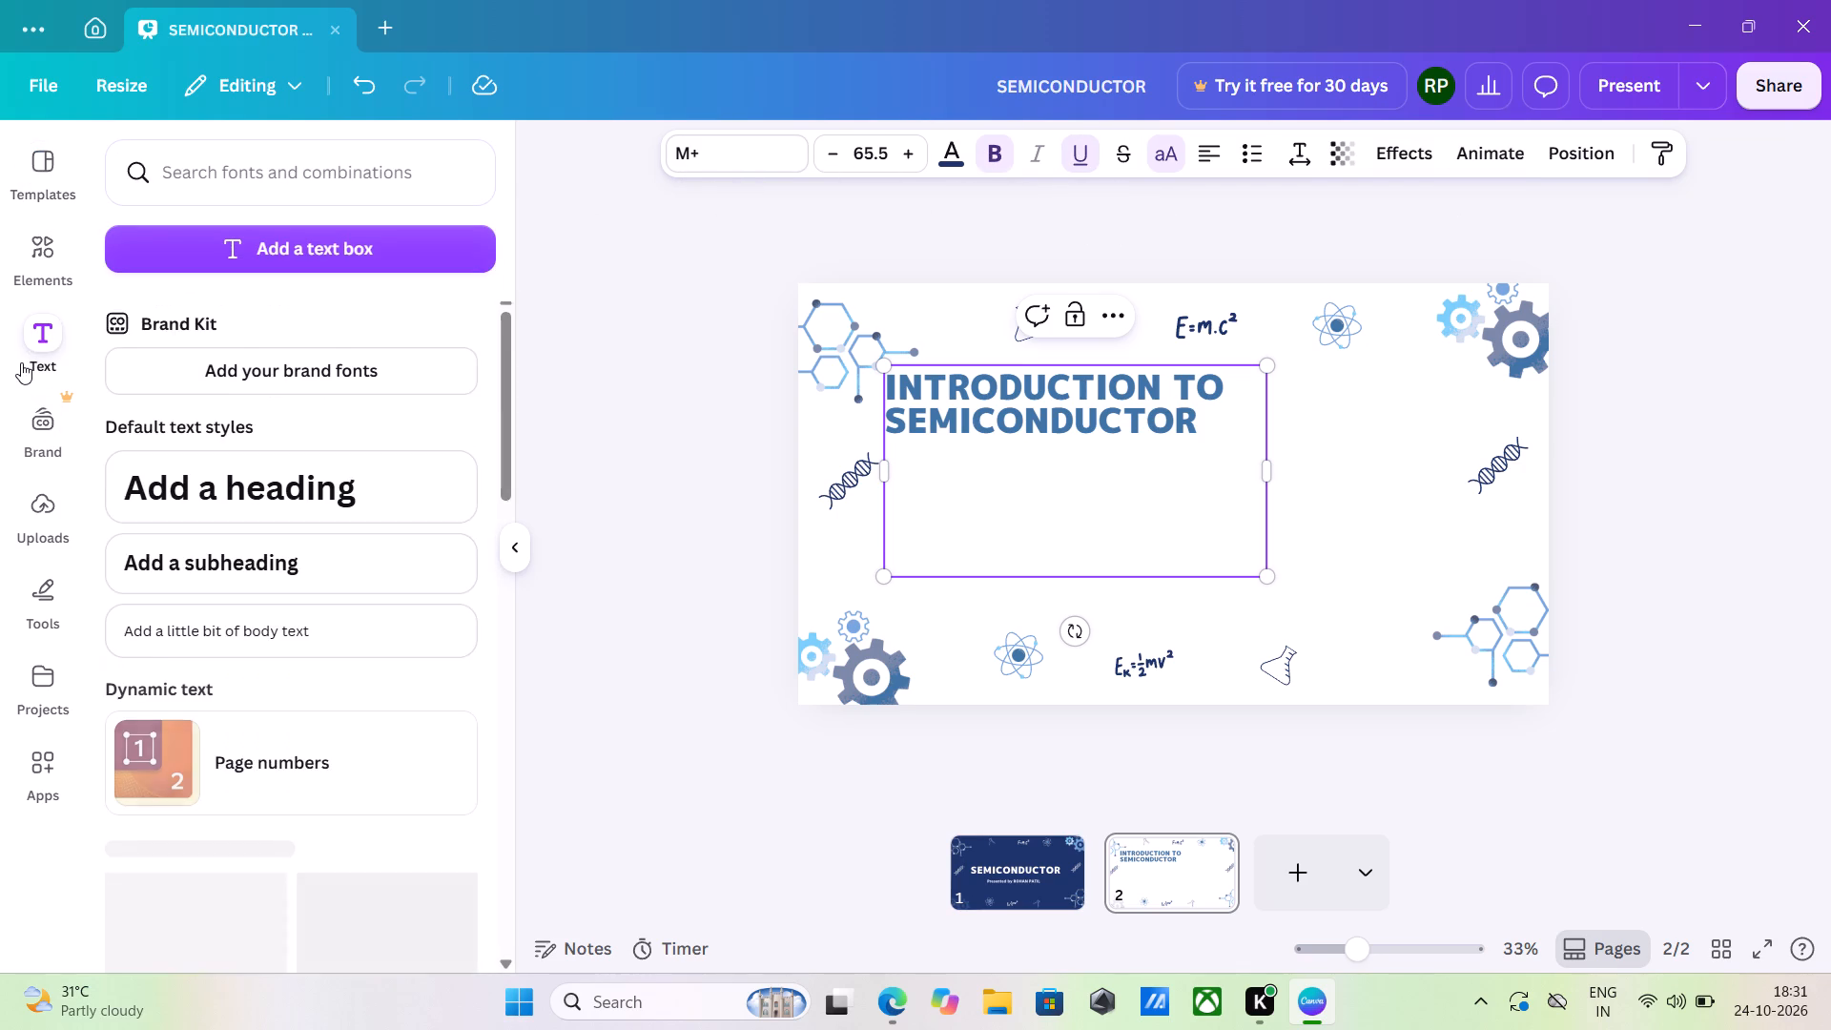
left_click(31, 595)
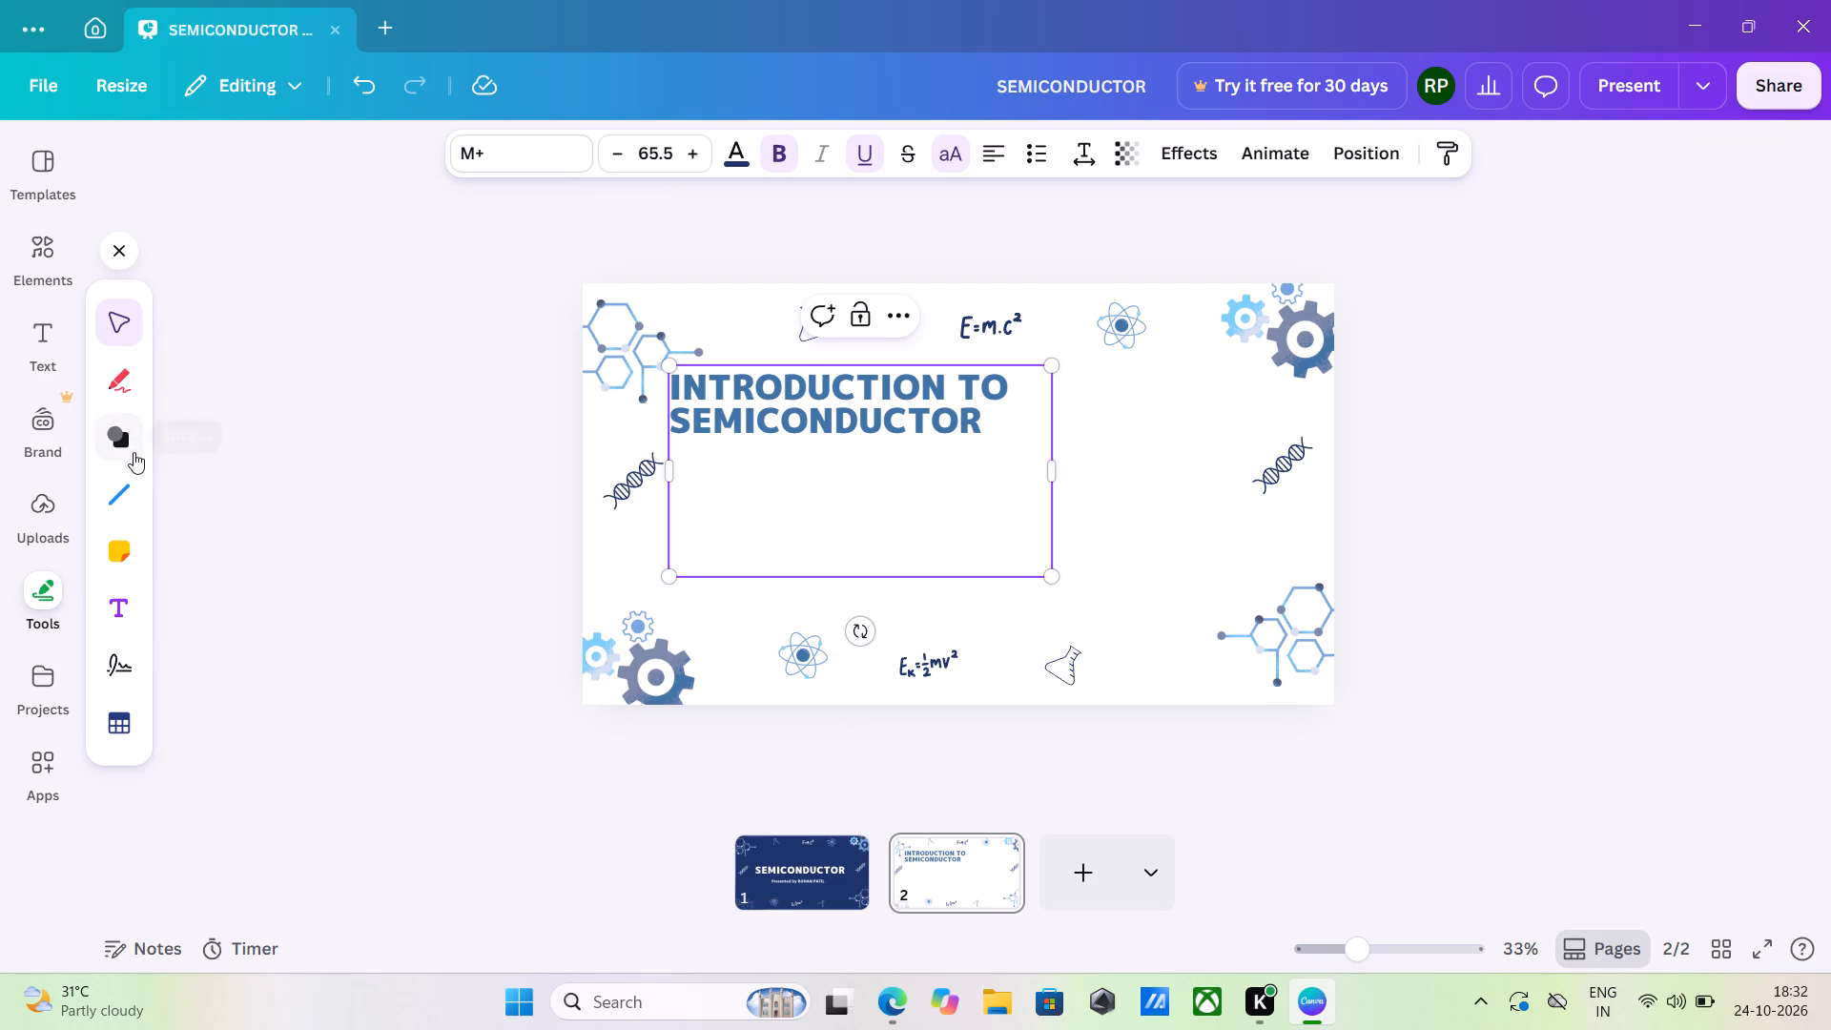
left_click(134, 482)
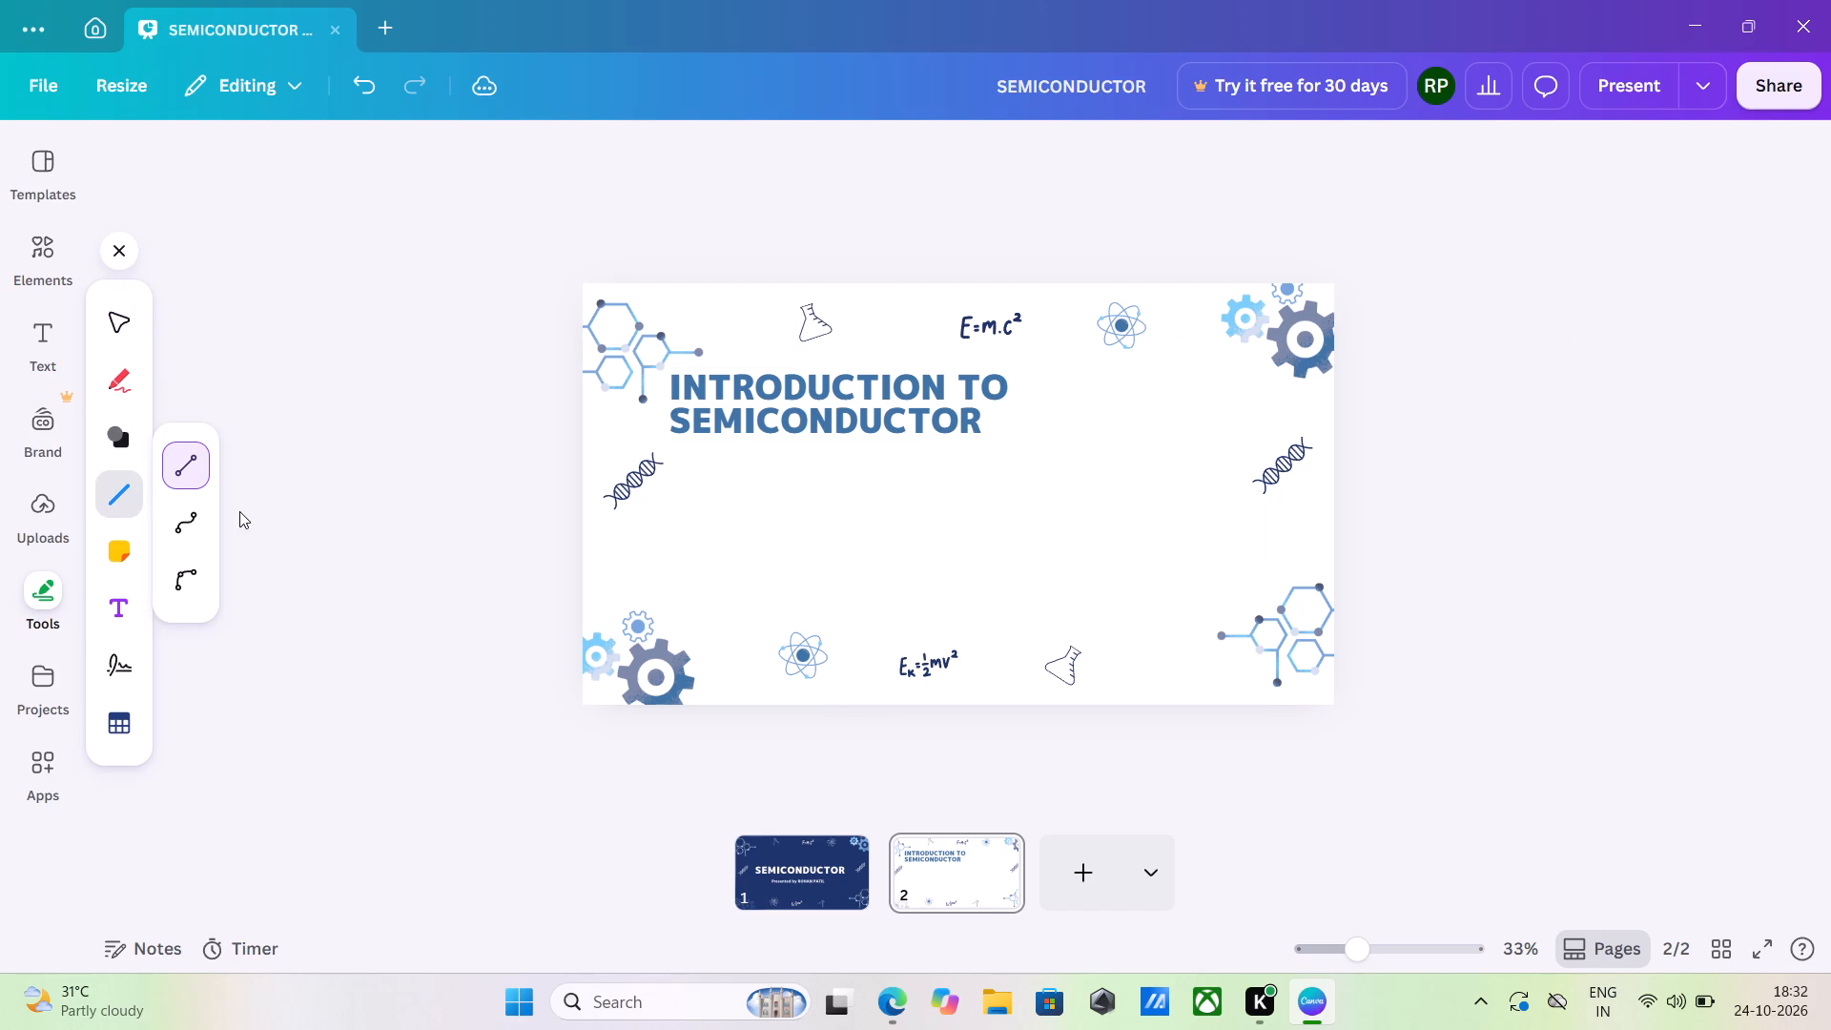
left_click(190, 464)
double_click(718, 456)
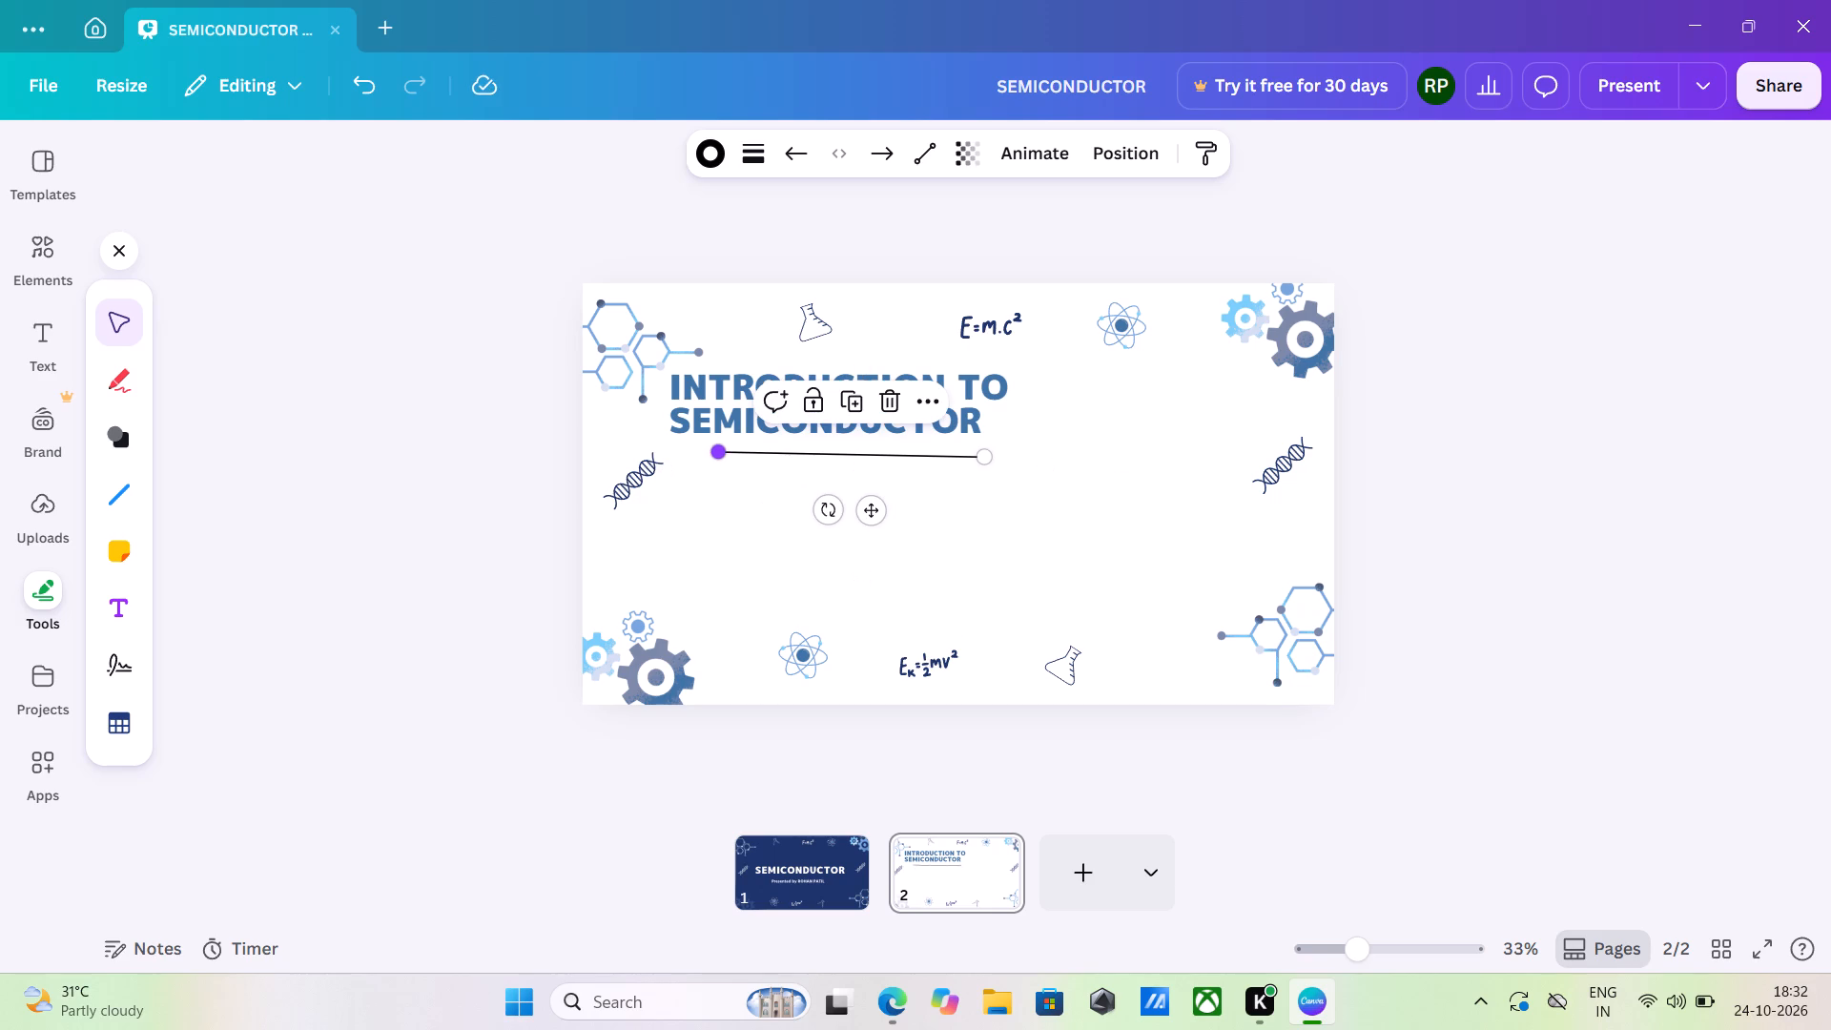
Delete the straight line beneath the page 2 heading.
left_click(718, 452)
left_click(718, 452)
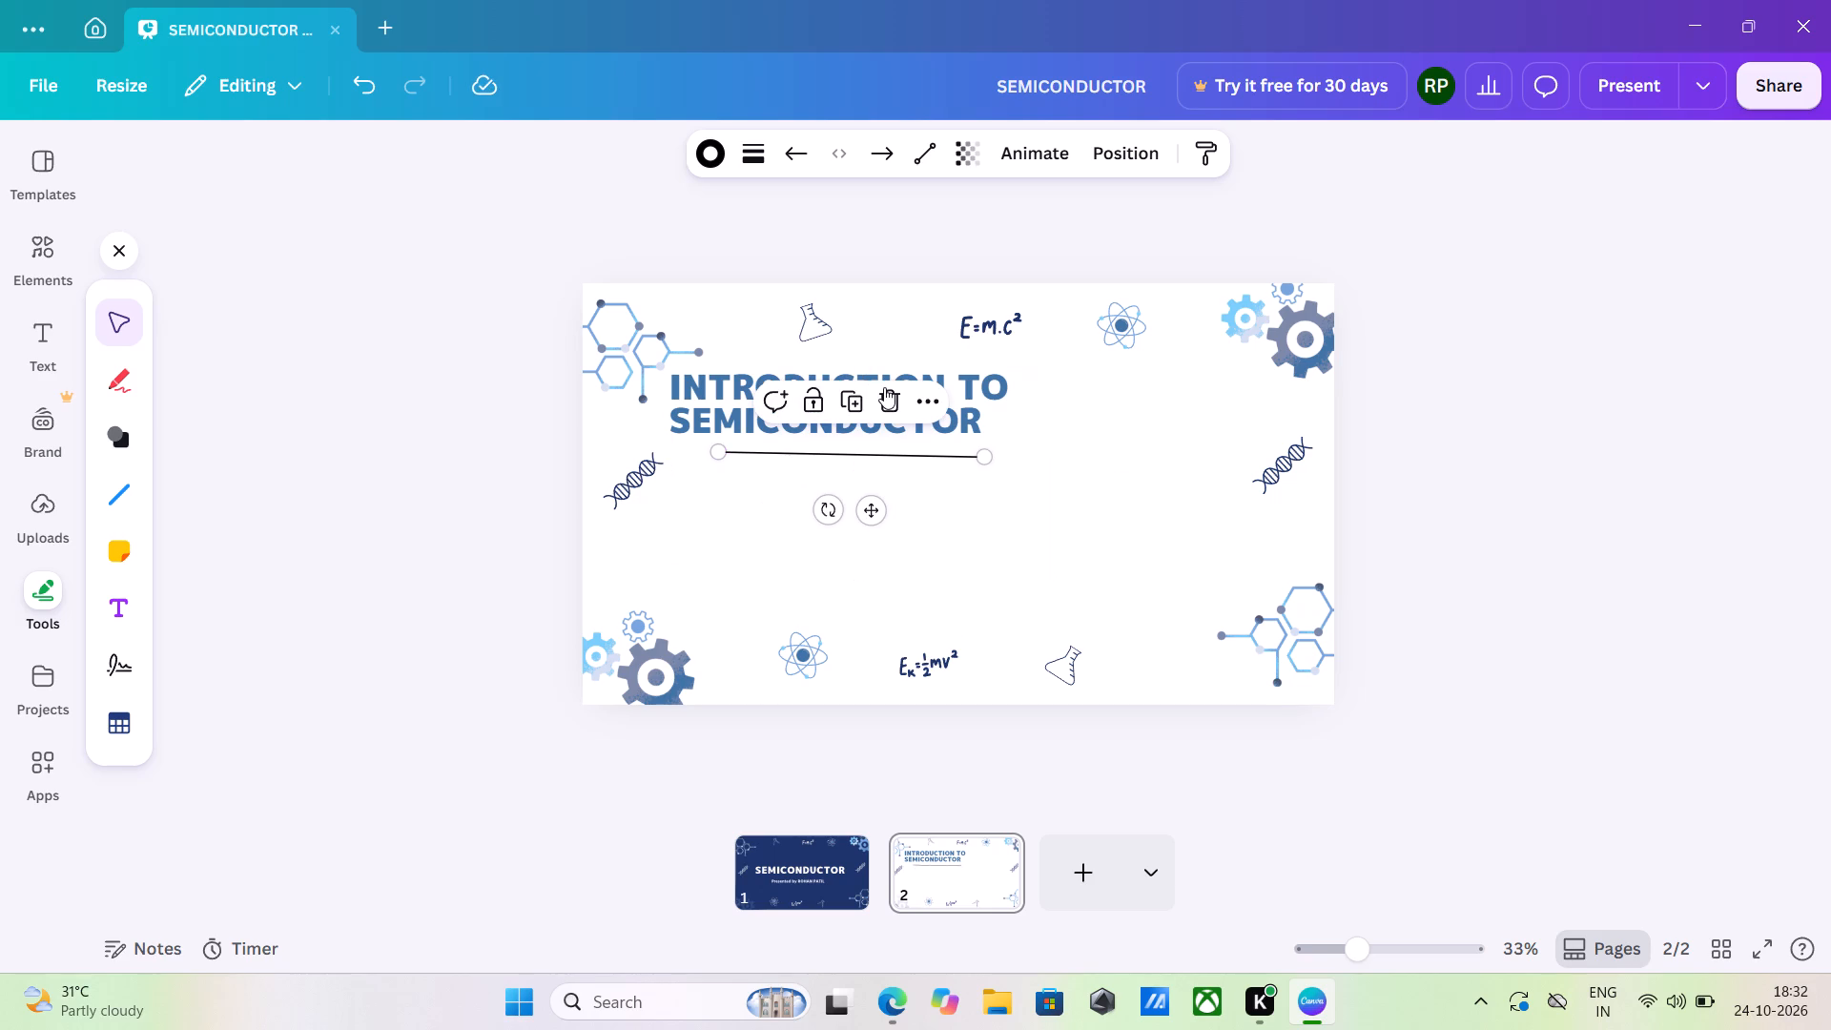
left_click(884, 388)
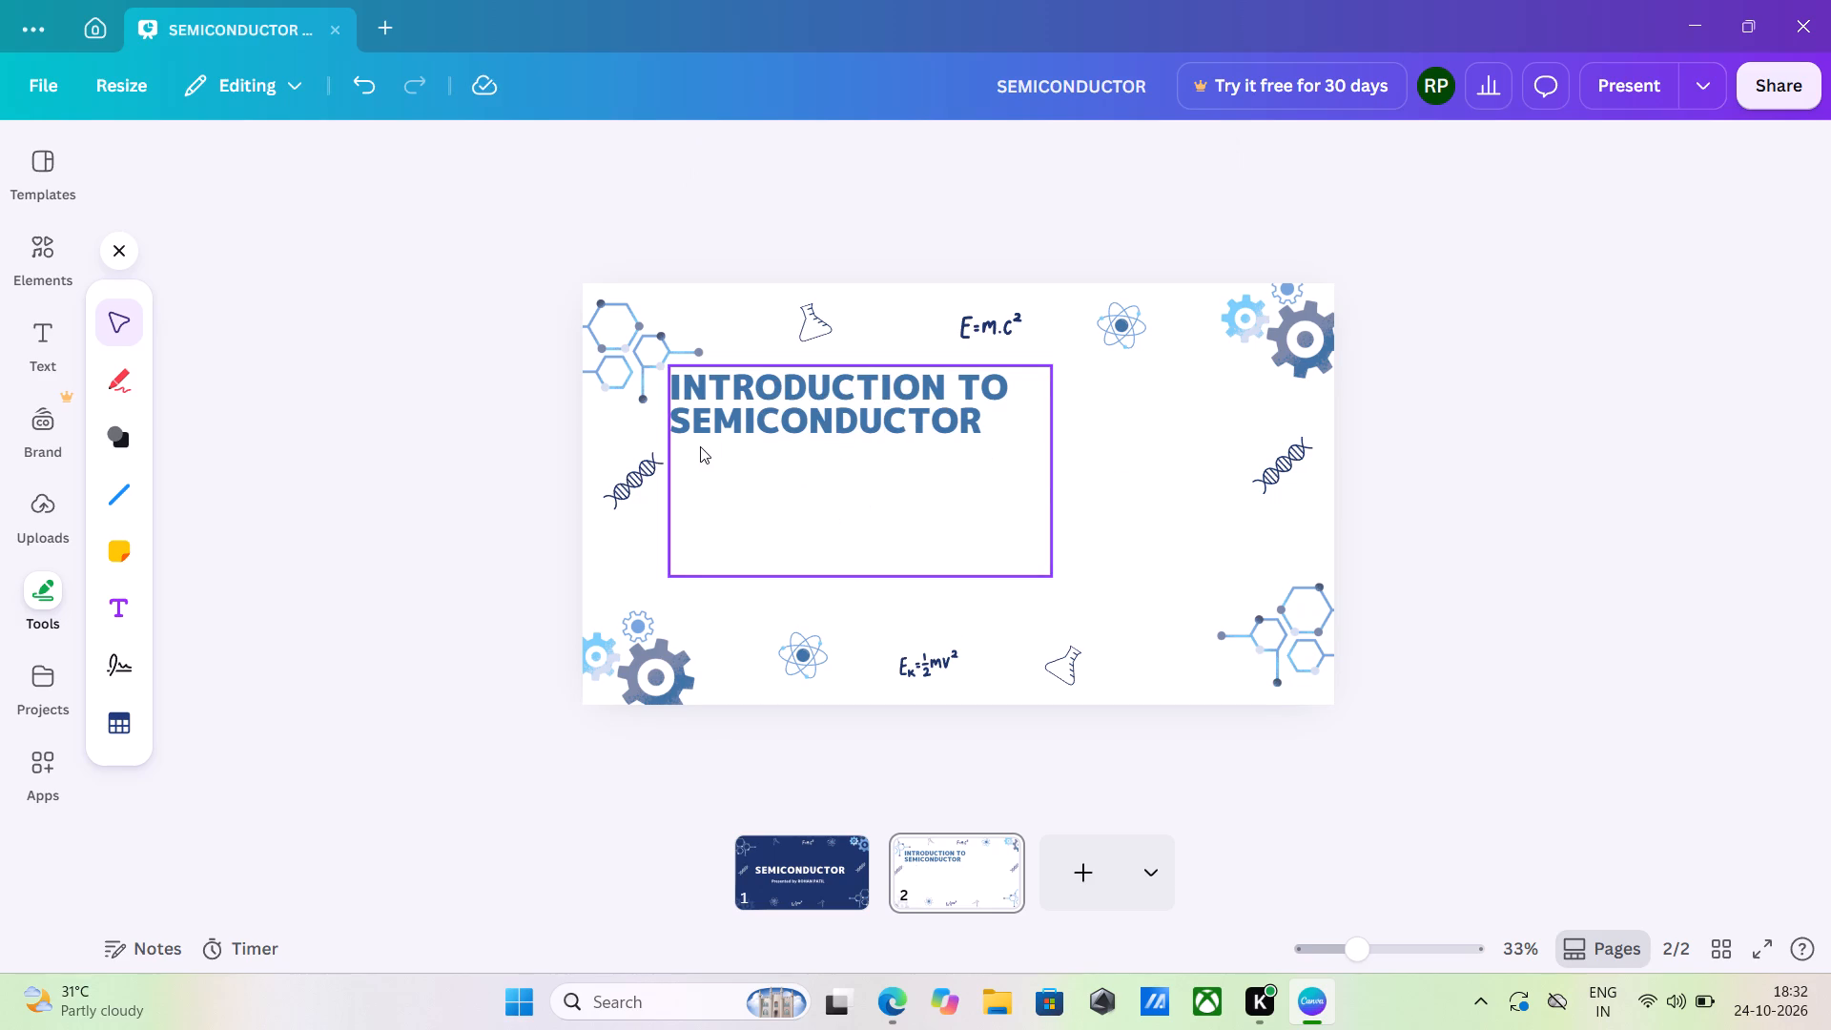
Add a straight black horizontal line below the word SEMICONDUCTOR on page 2.
double_click(700, 446)
double_click(700, 446)
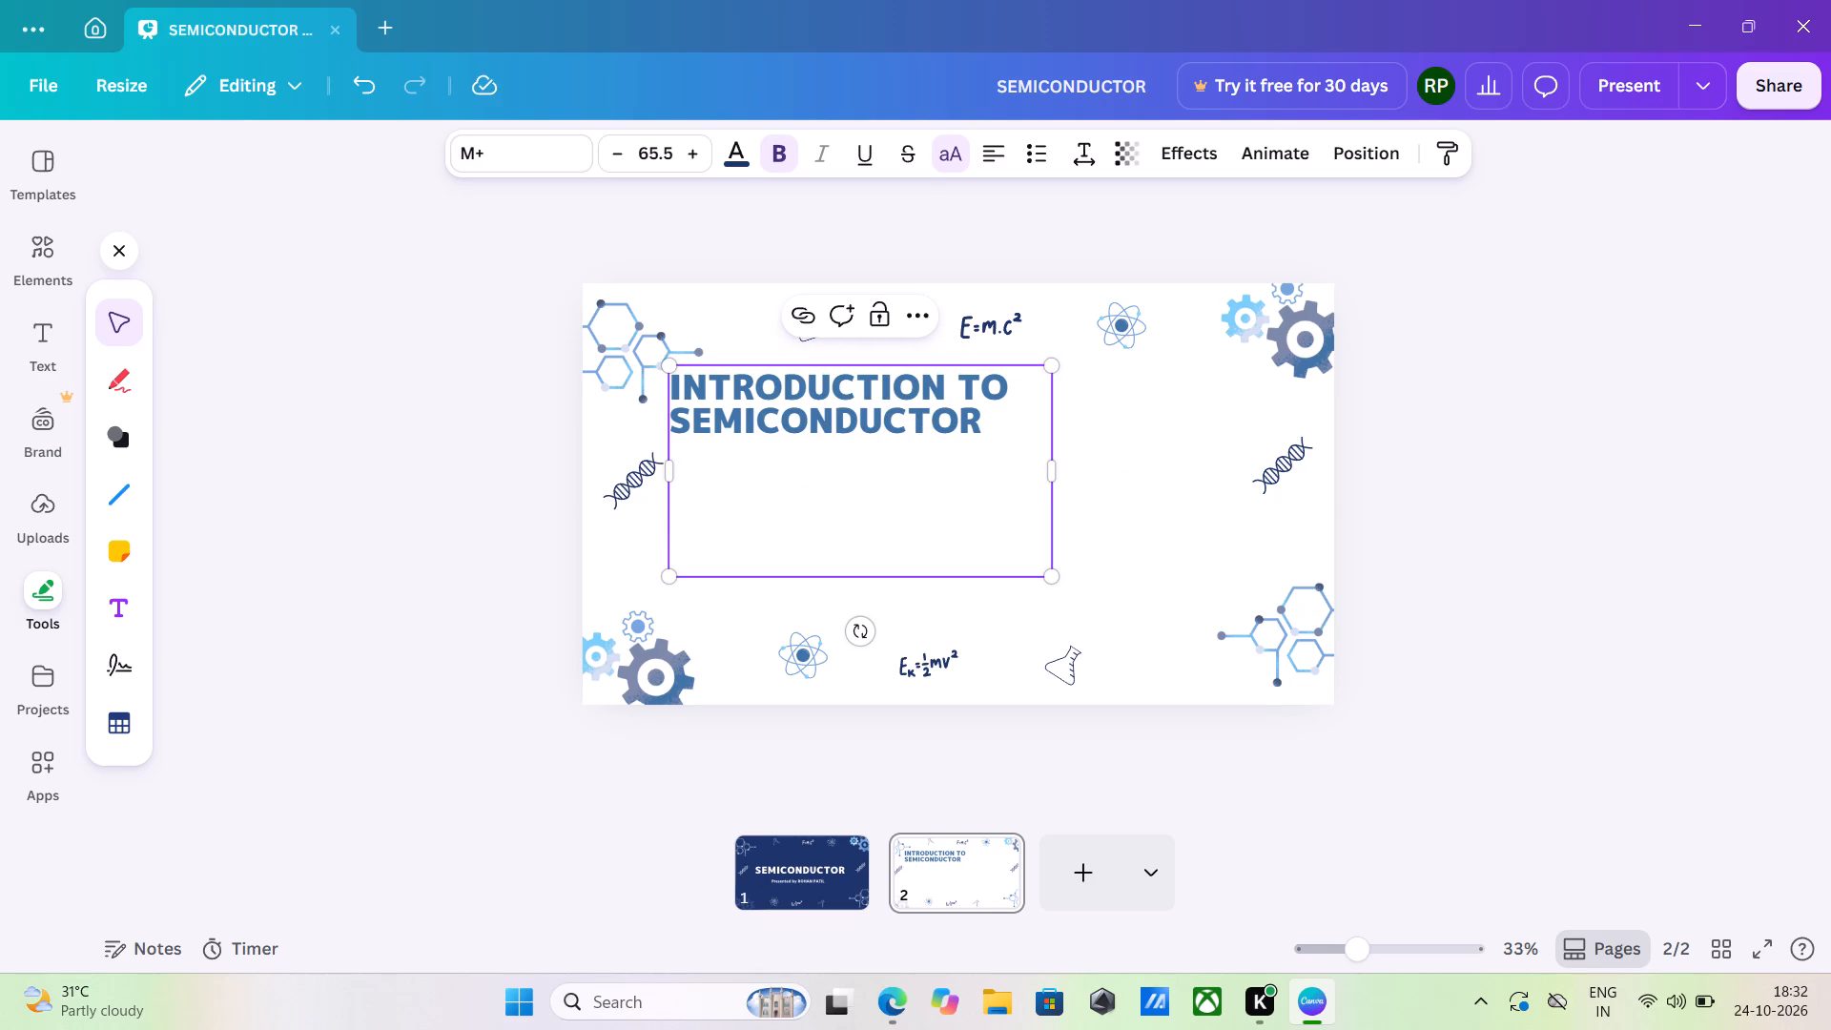
left_click(700, 446)
left_click_drag(700, 446, 104, 545)
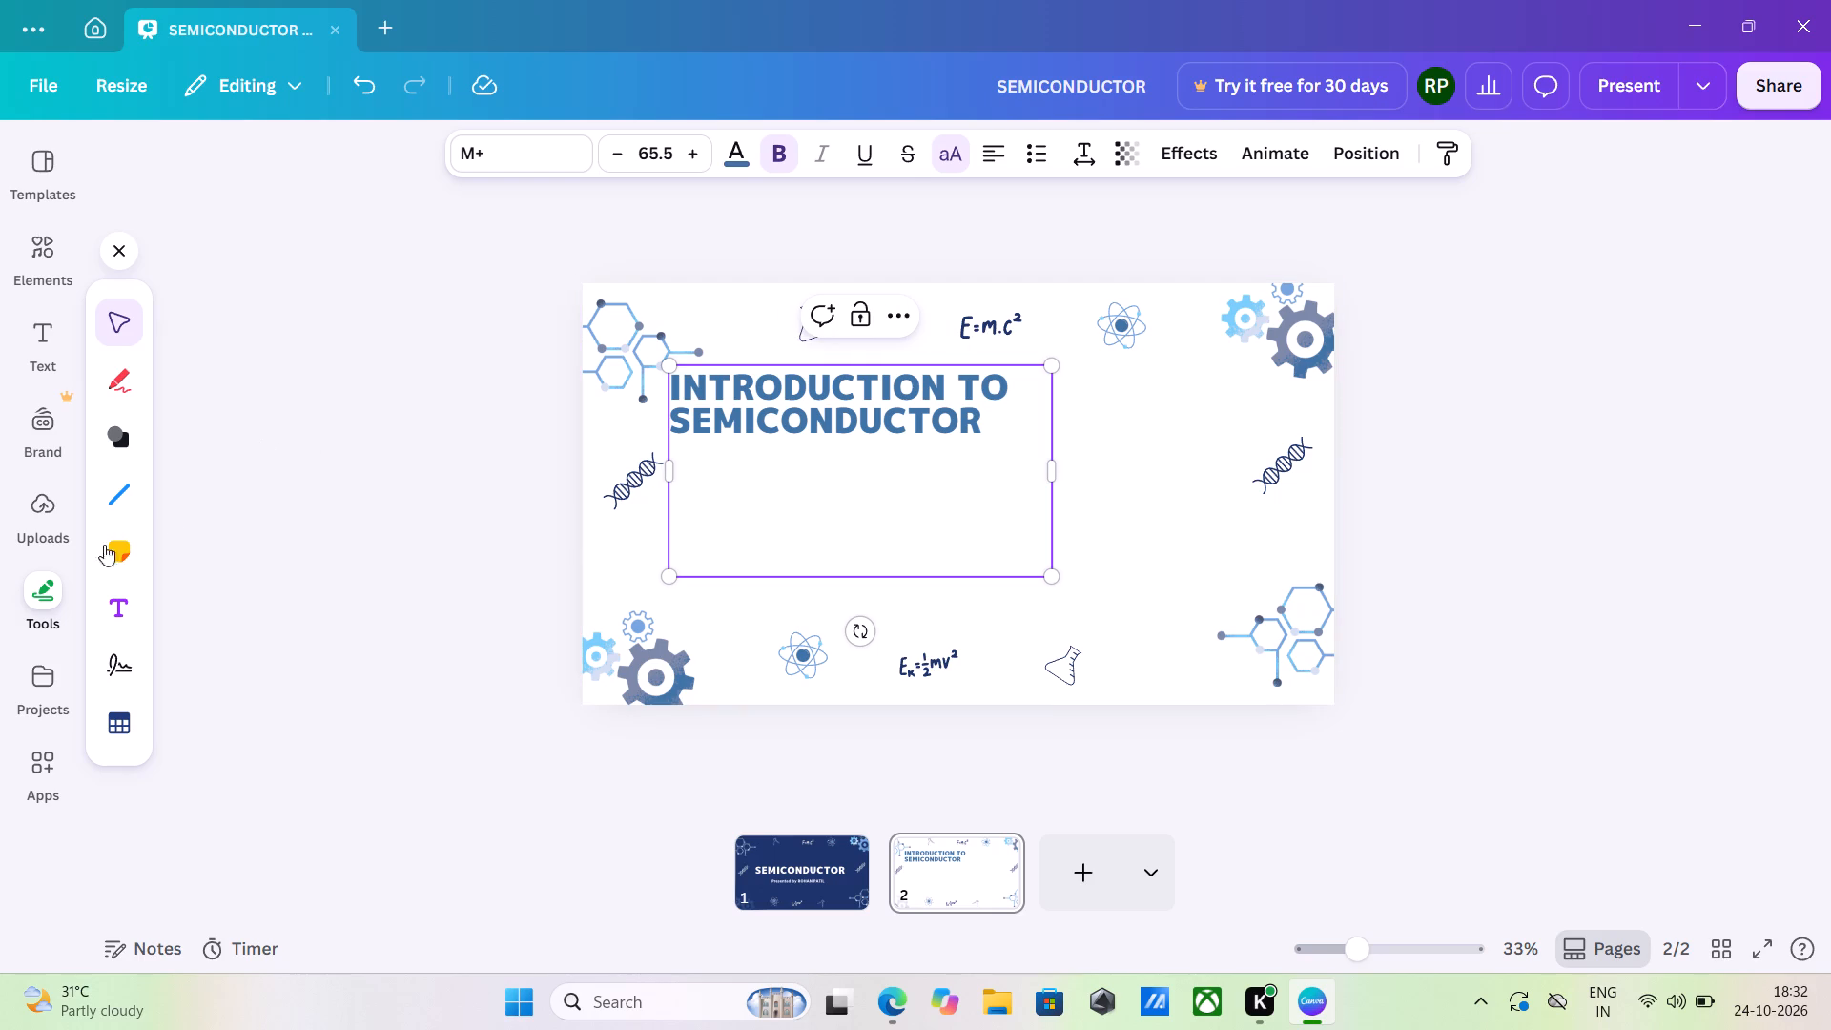
left_click_drag(104, 545, 122, 486)
left_click(122, 486)
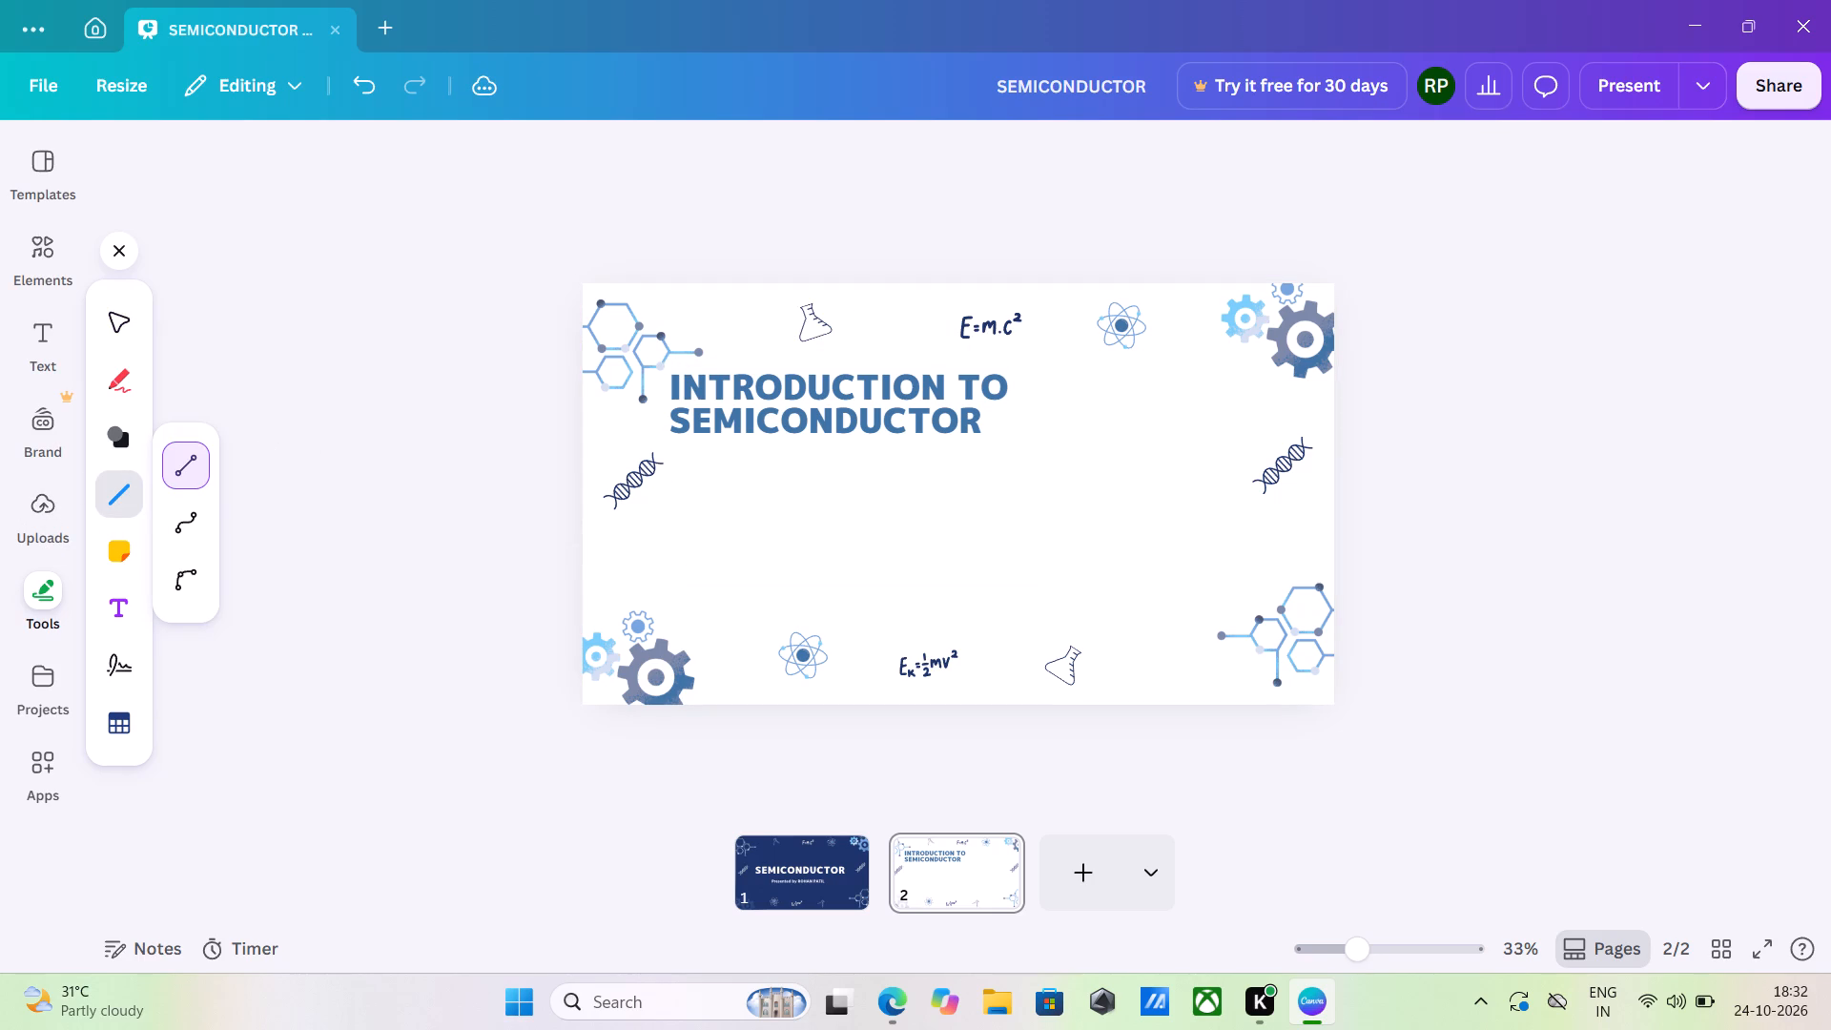
left_click(707, 466)
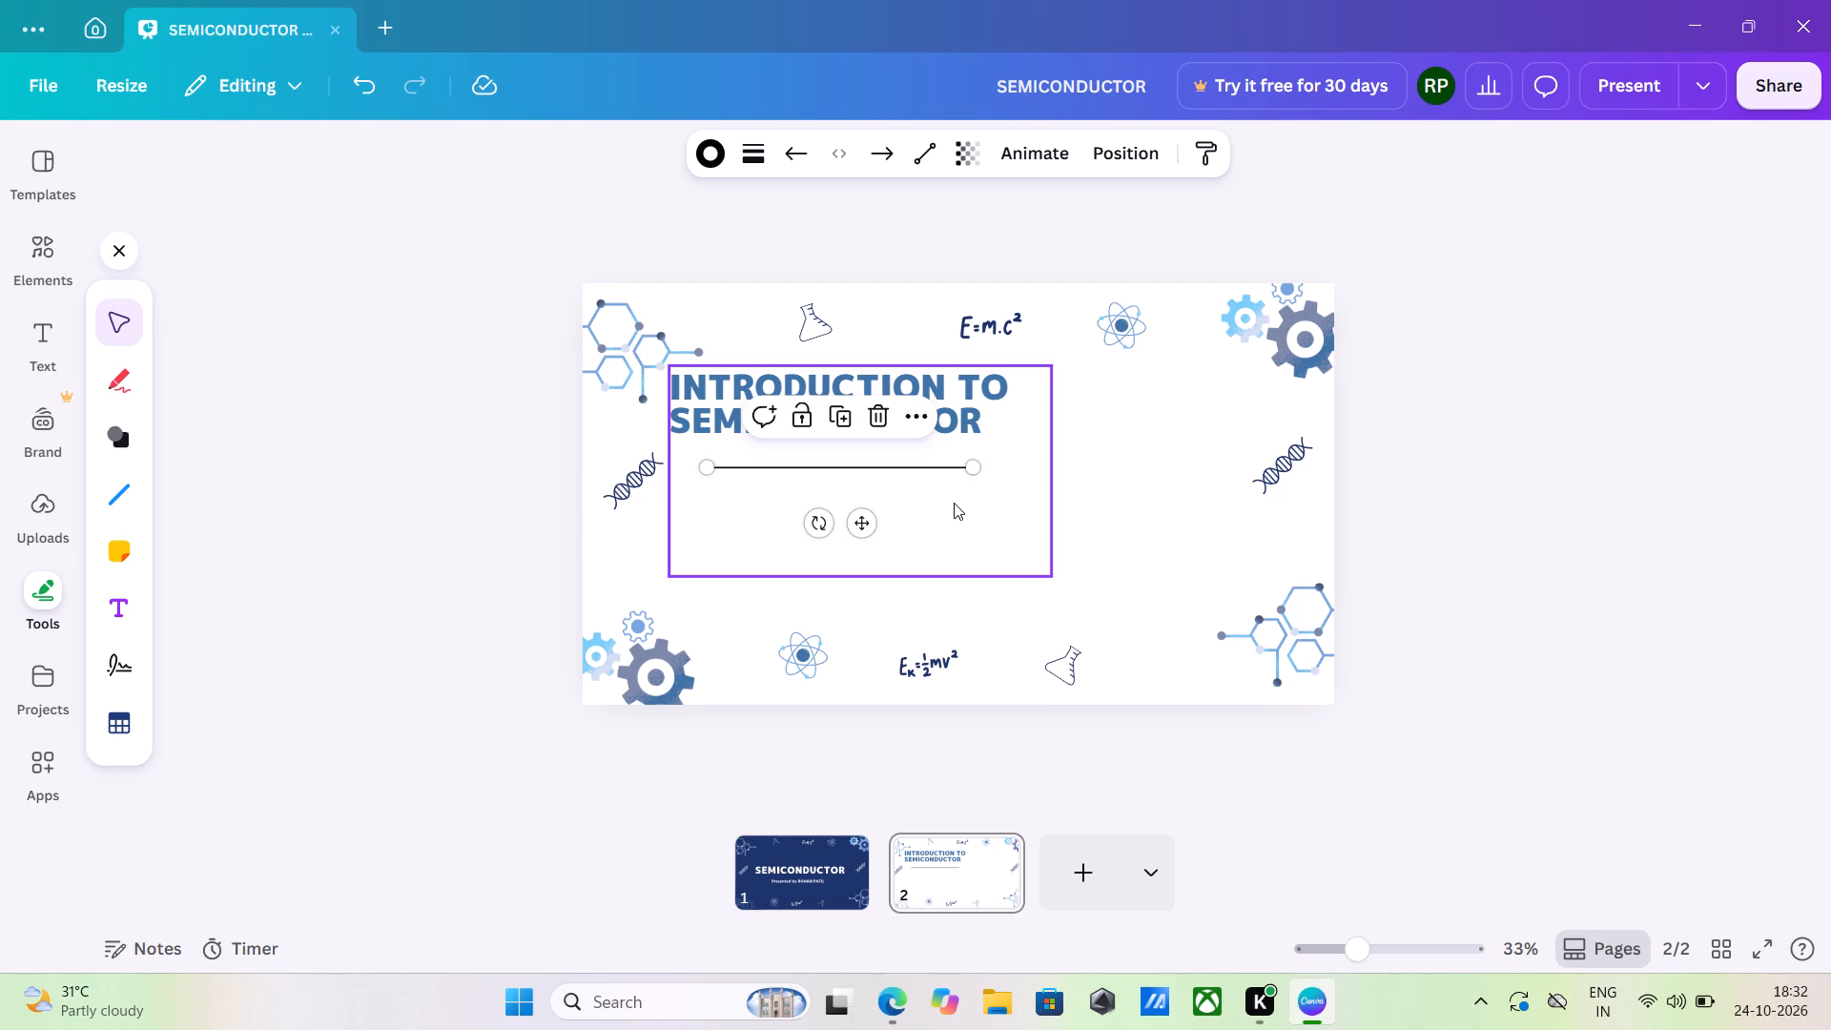
Swing the line's free end down so it runs vertically at 90° below the heading, about 421 long.
left_click(967, 469)
left_click_drag(967, 469, 957, 488)
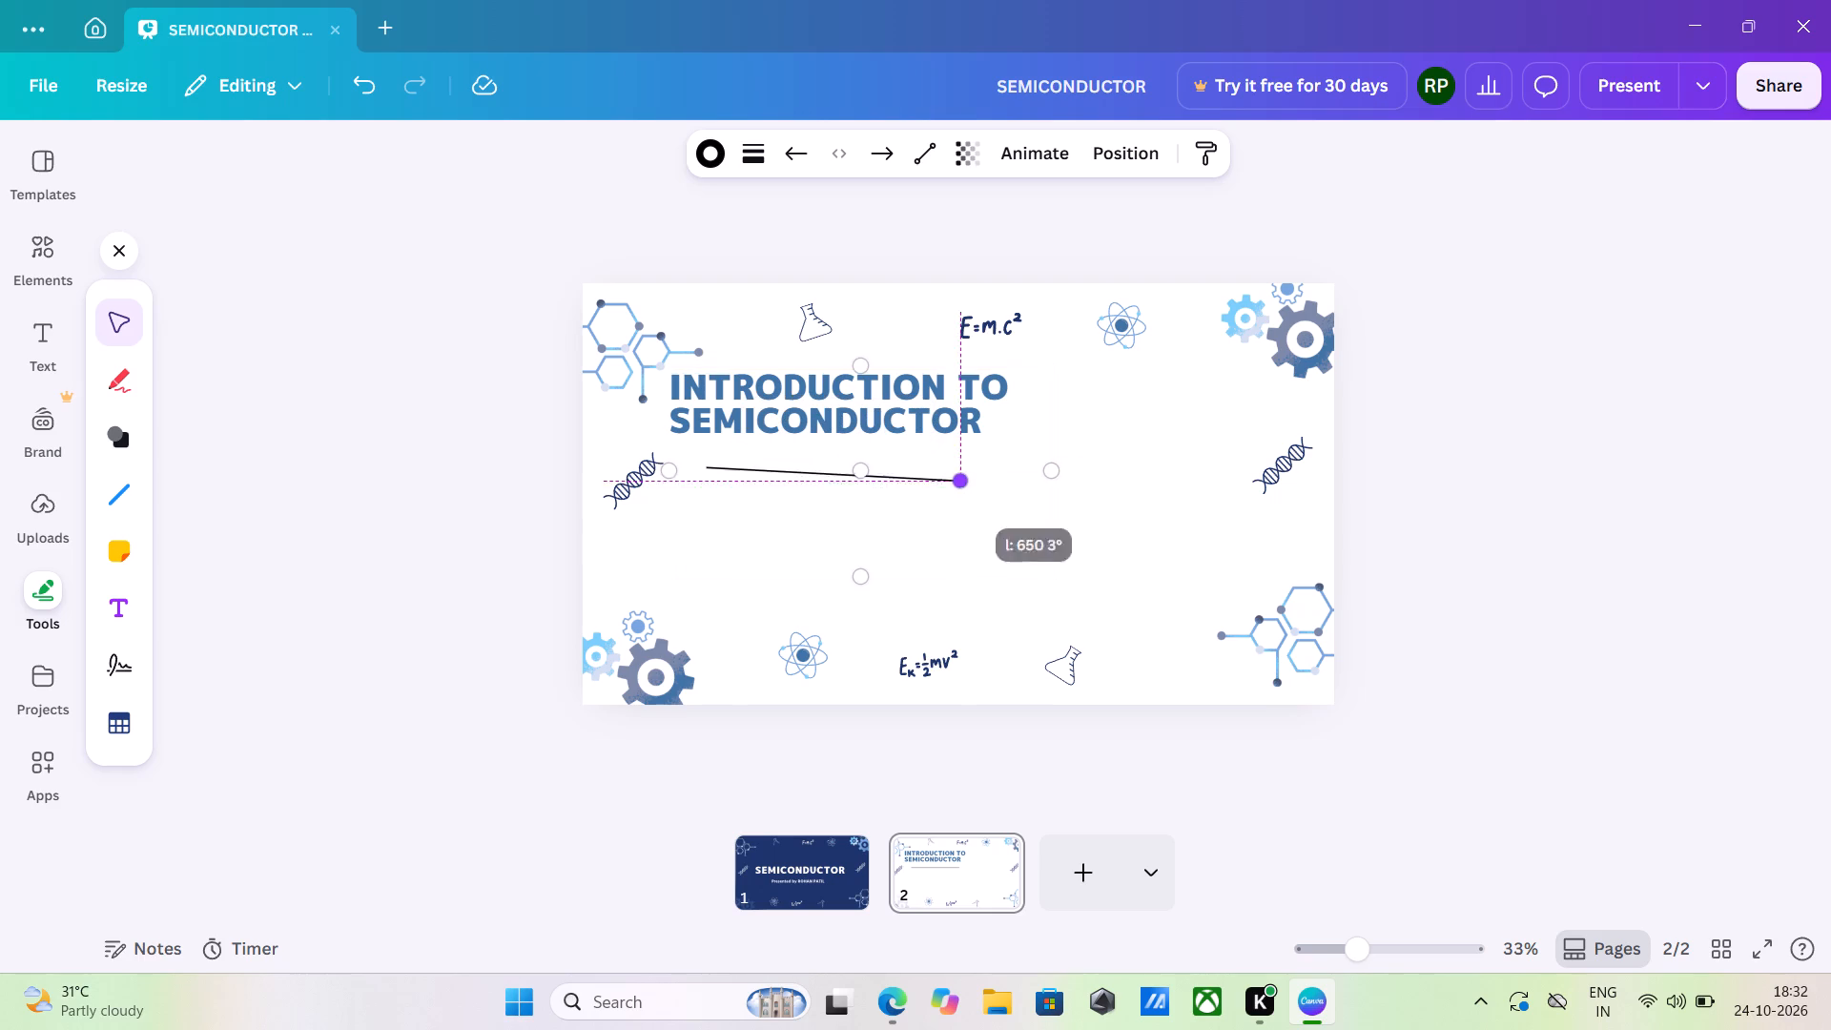
left_click_drag(957, 488, 706, 631)
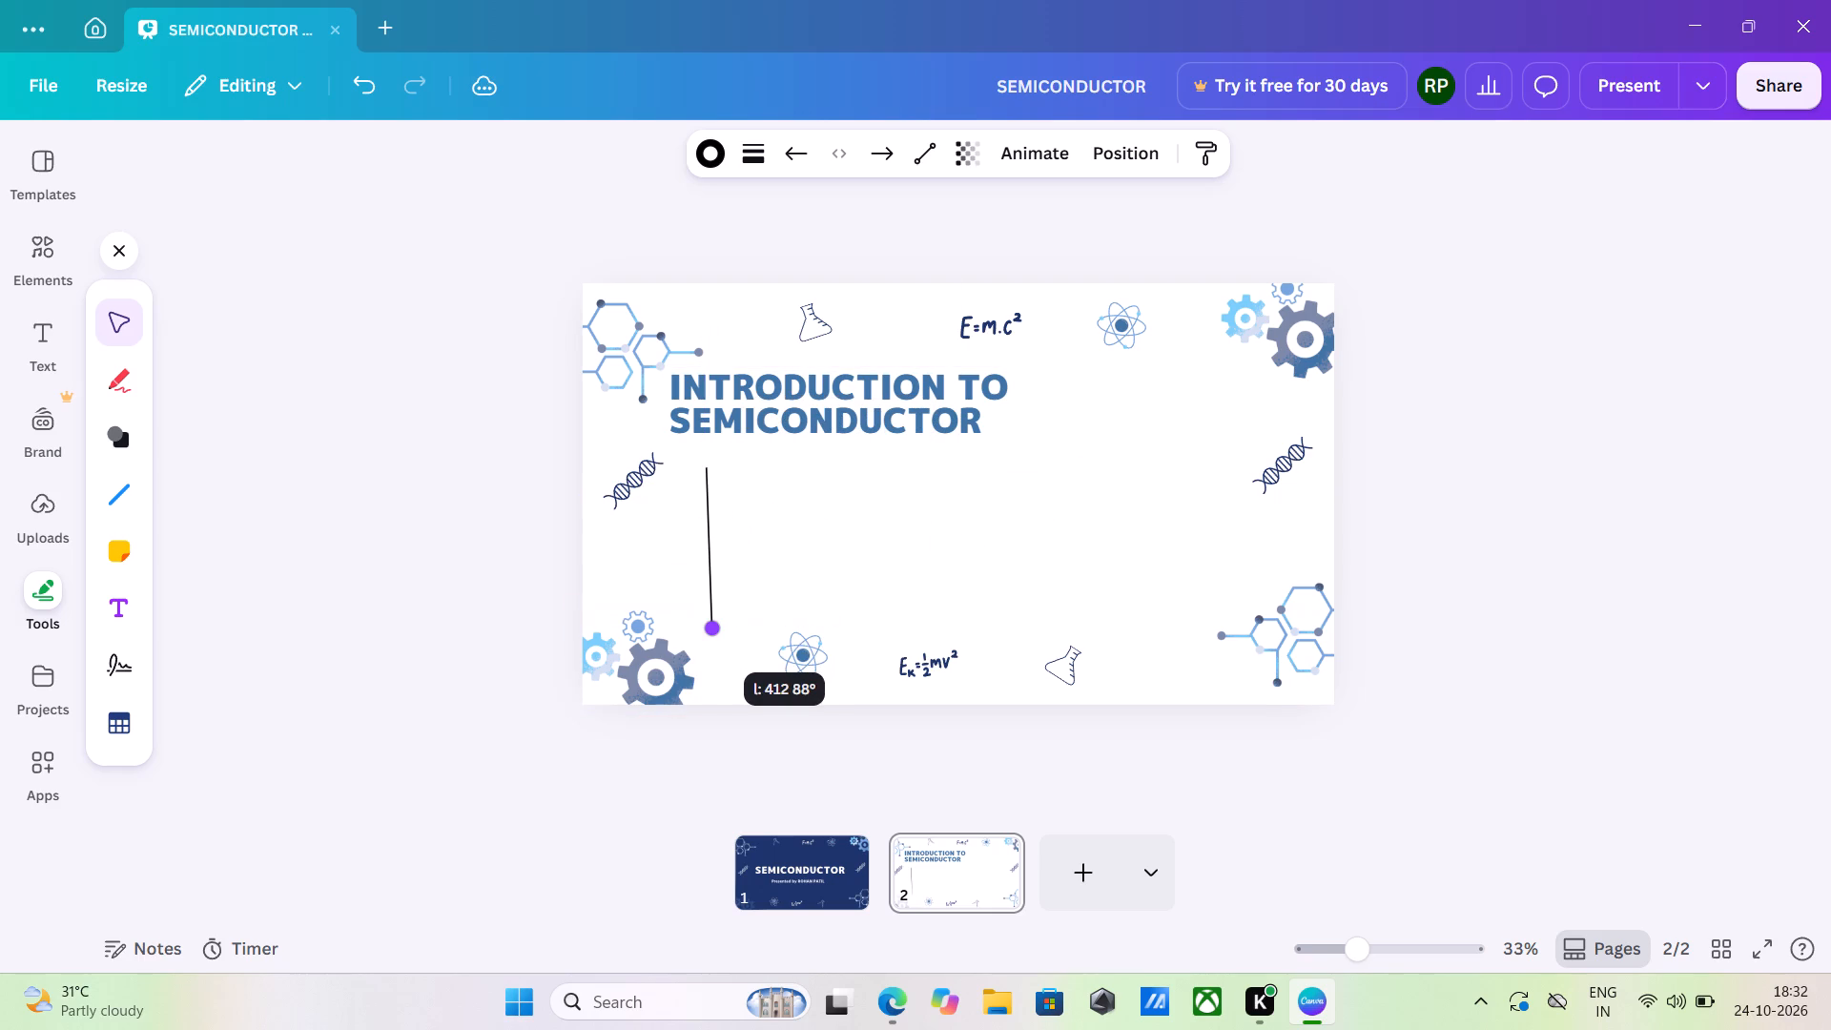
left_click_drag(706, 631, 708, 632)
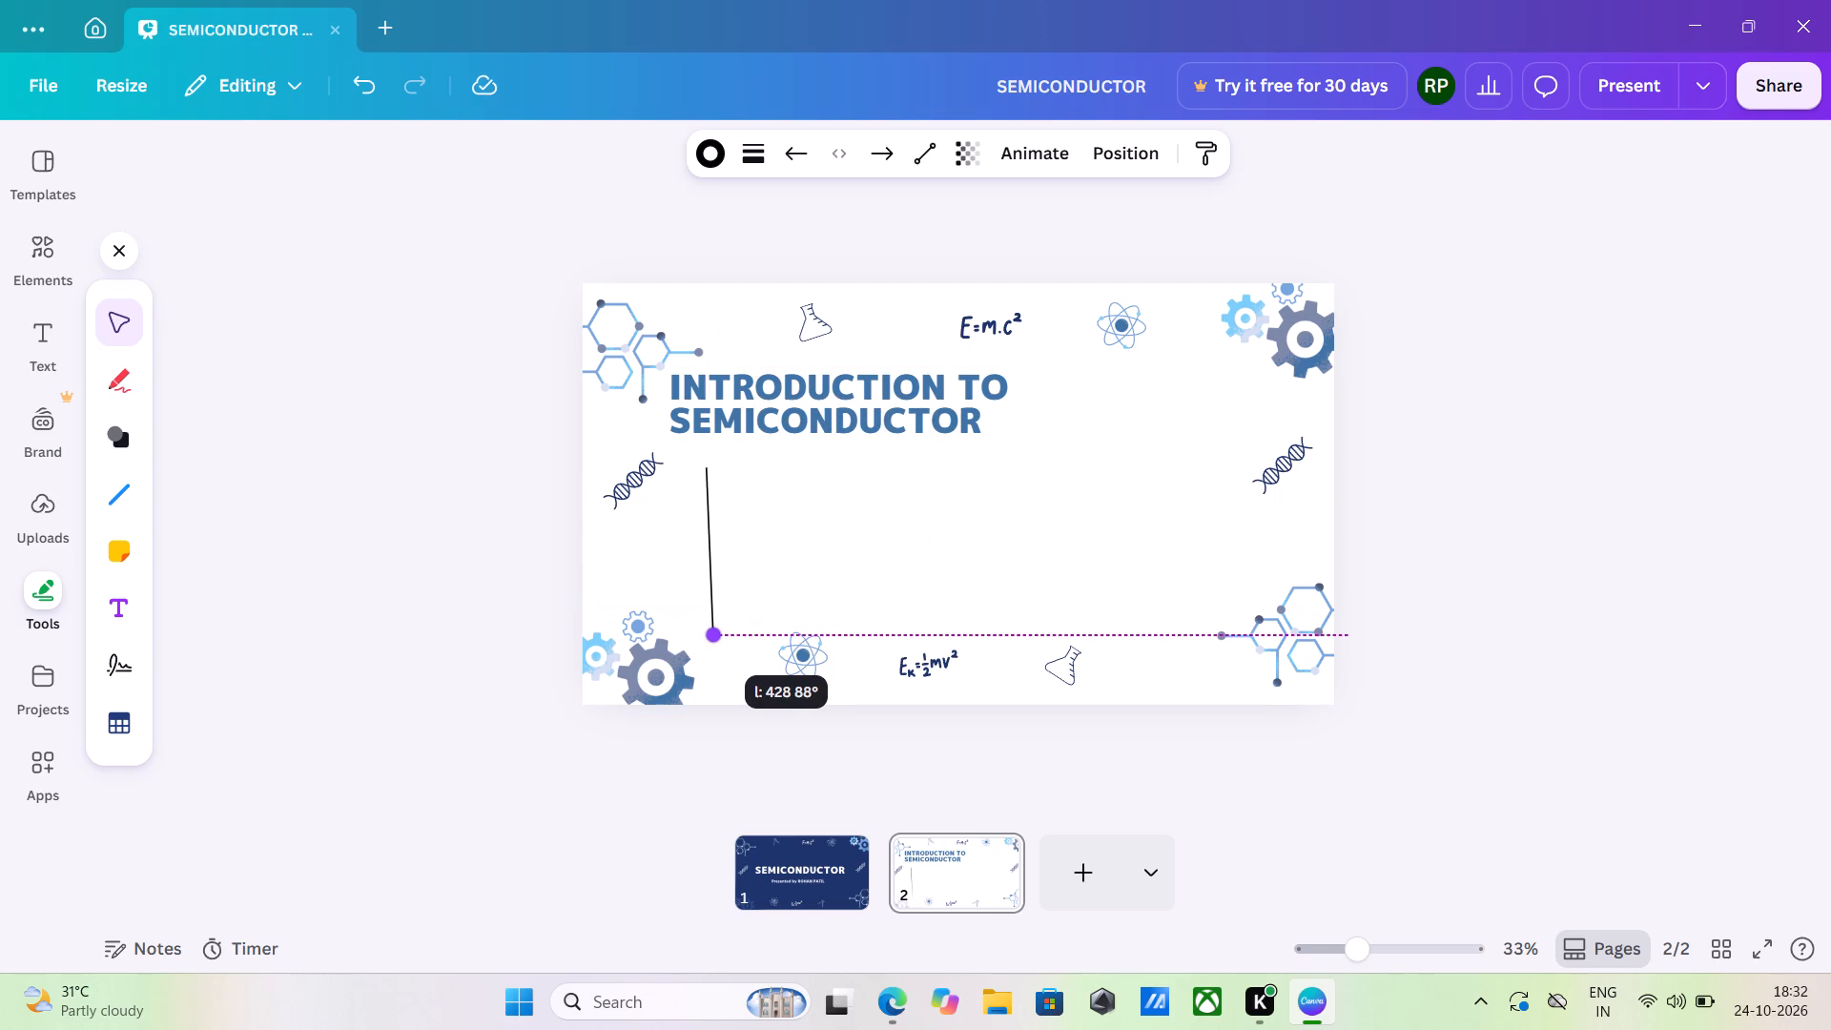
left_click_drag(708, 632, 703, 633)
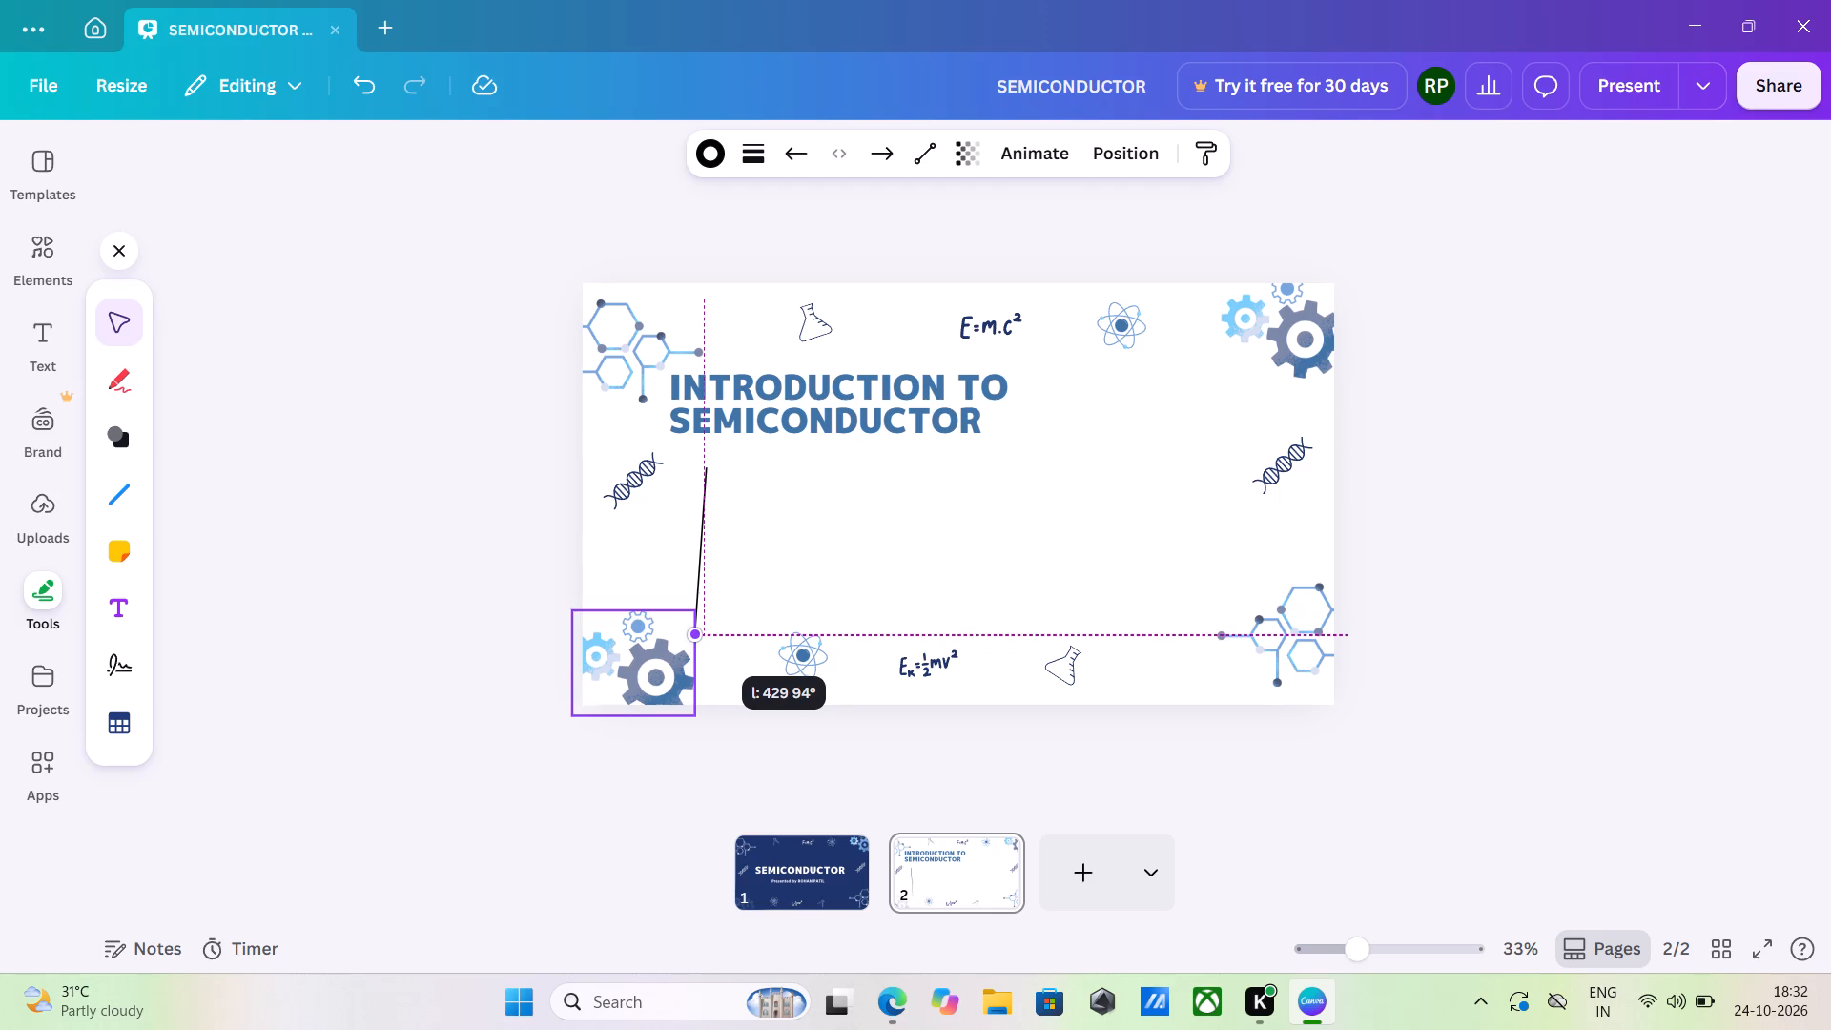
left_click_drag(703, 633, 708, 632)
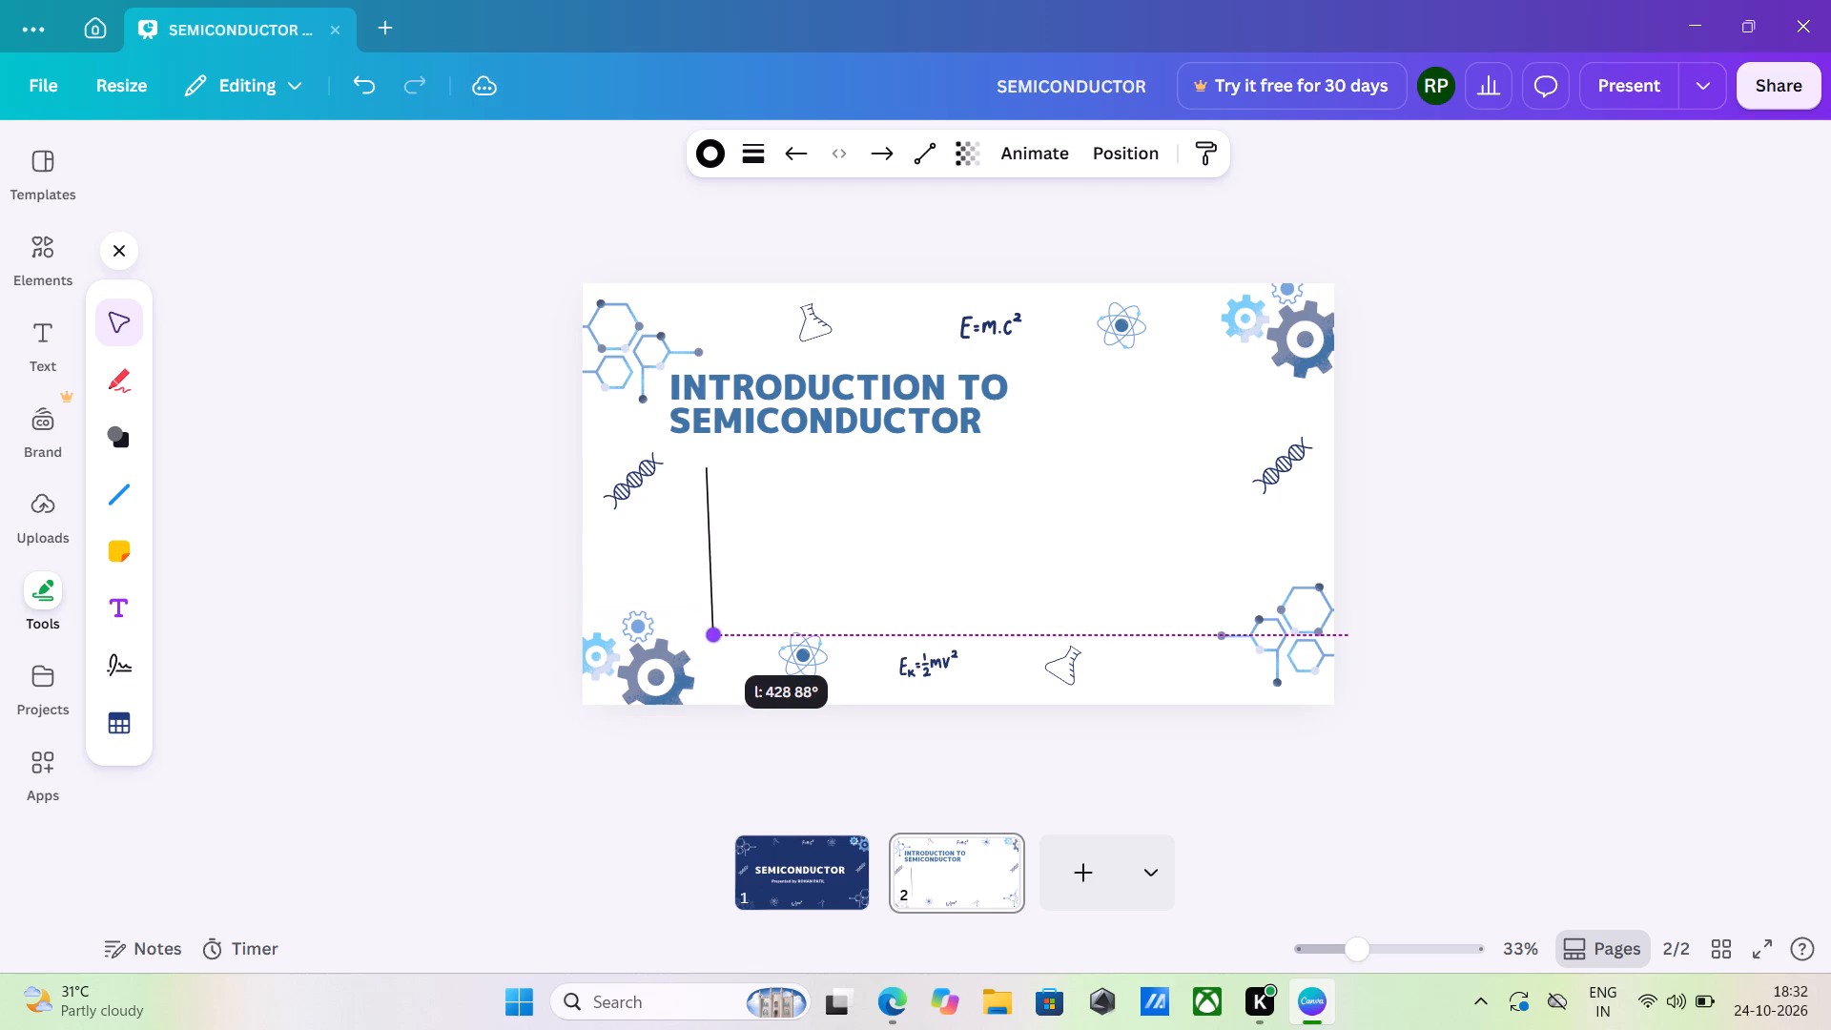
left_click_drag(708, 632, 707, 632)
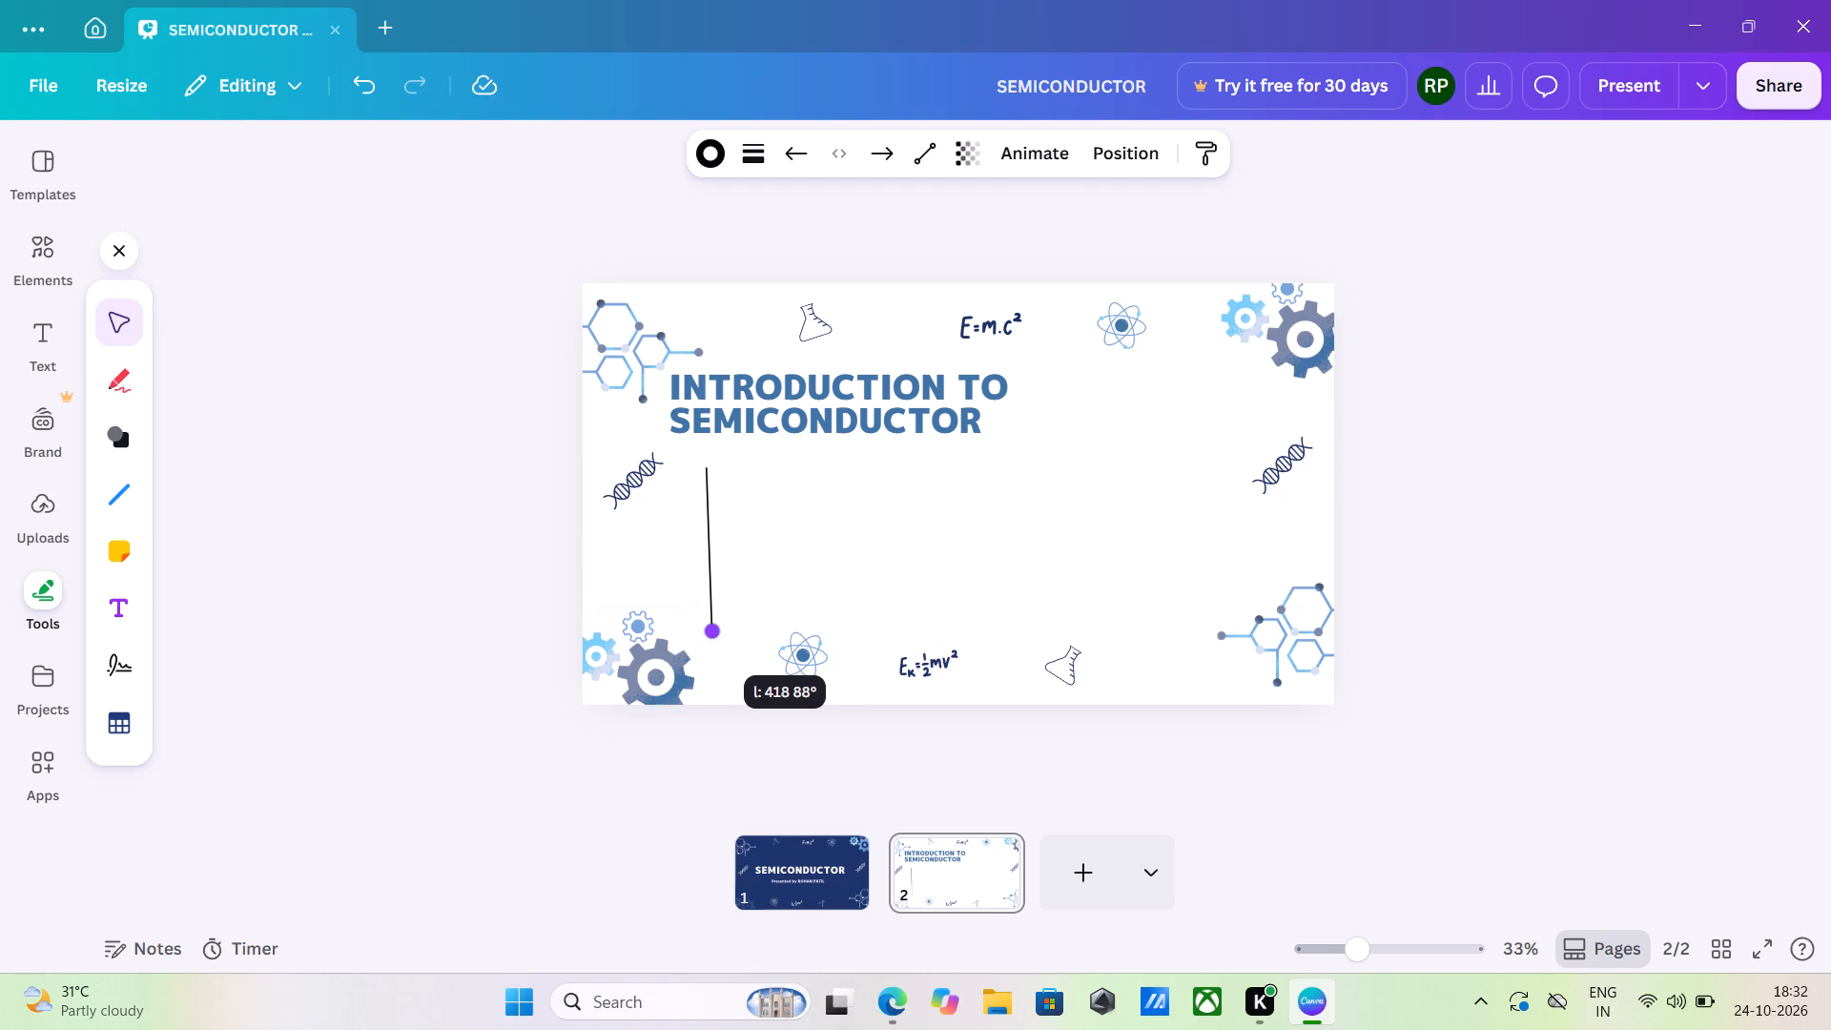
left_click_drag(707, 632, 703, 633)
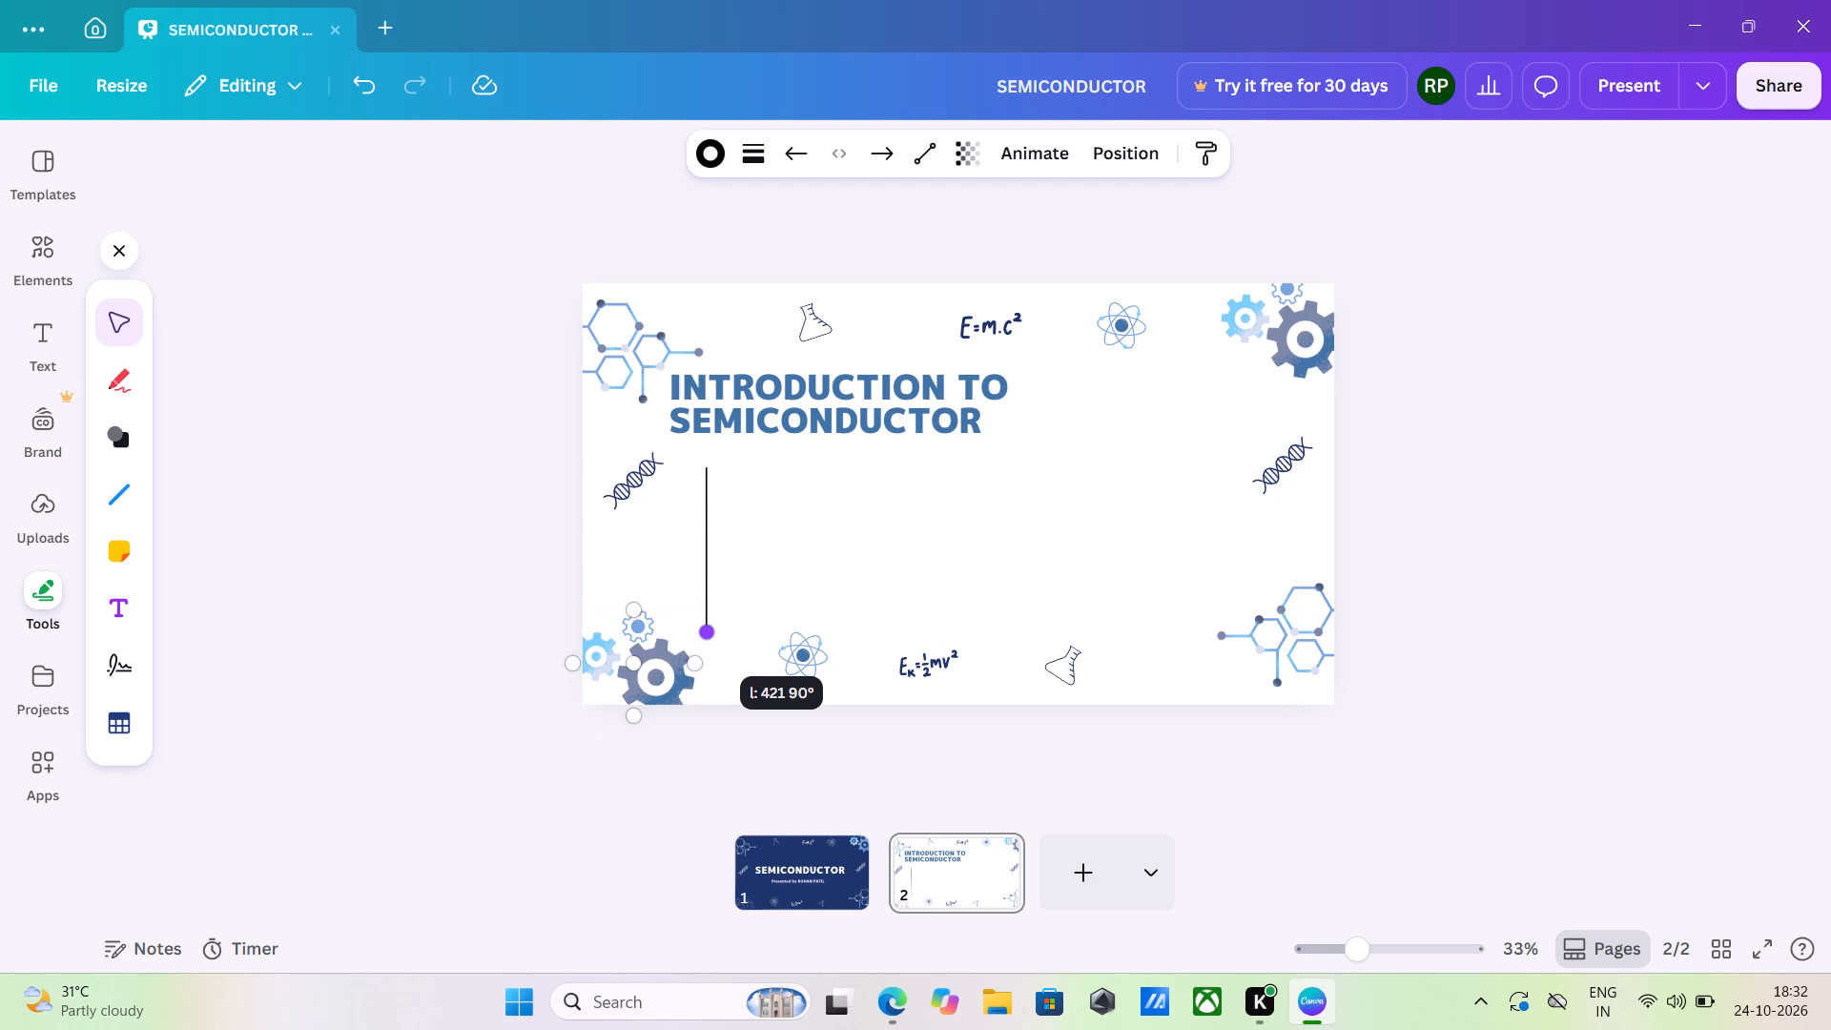
left_click_drag(703, 633, 702, 632)
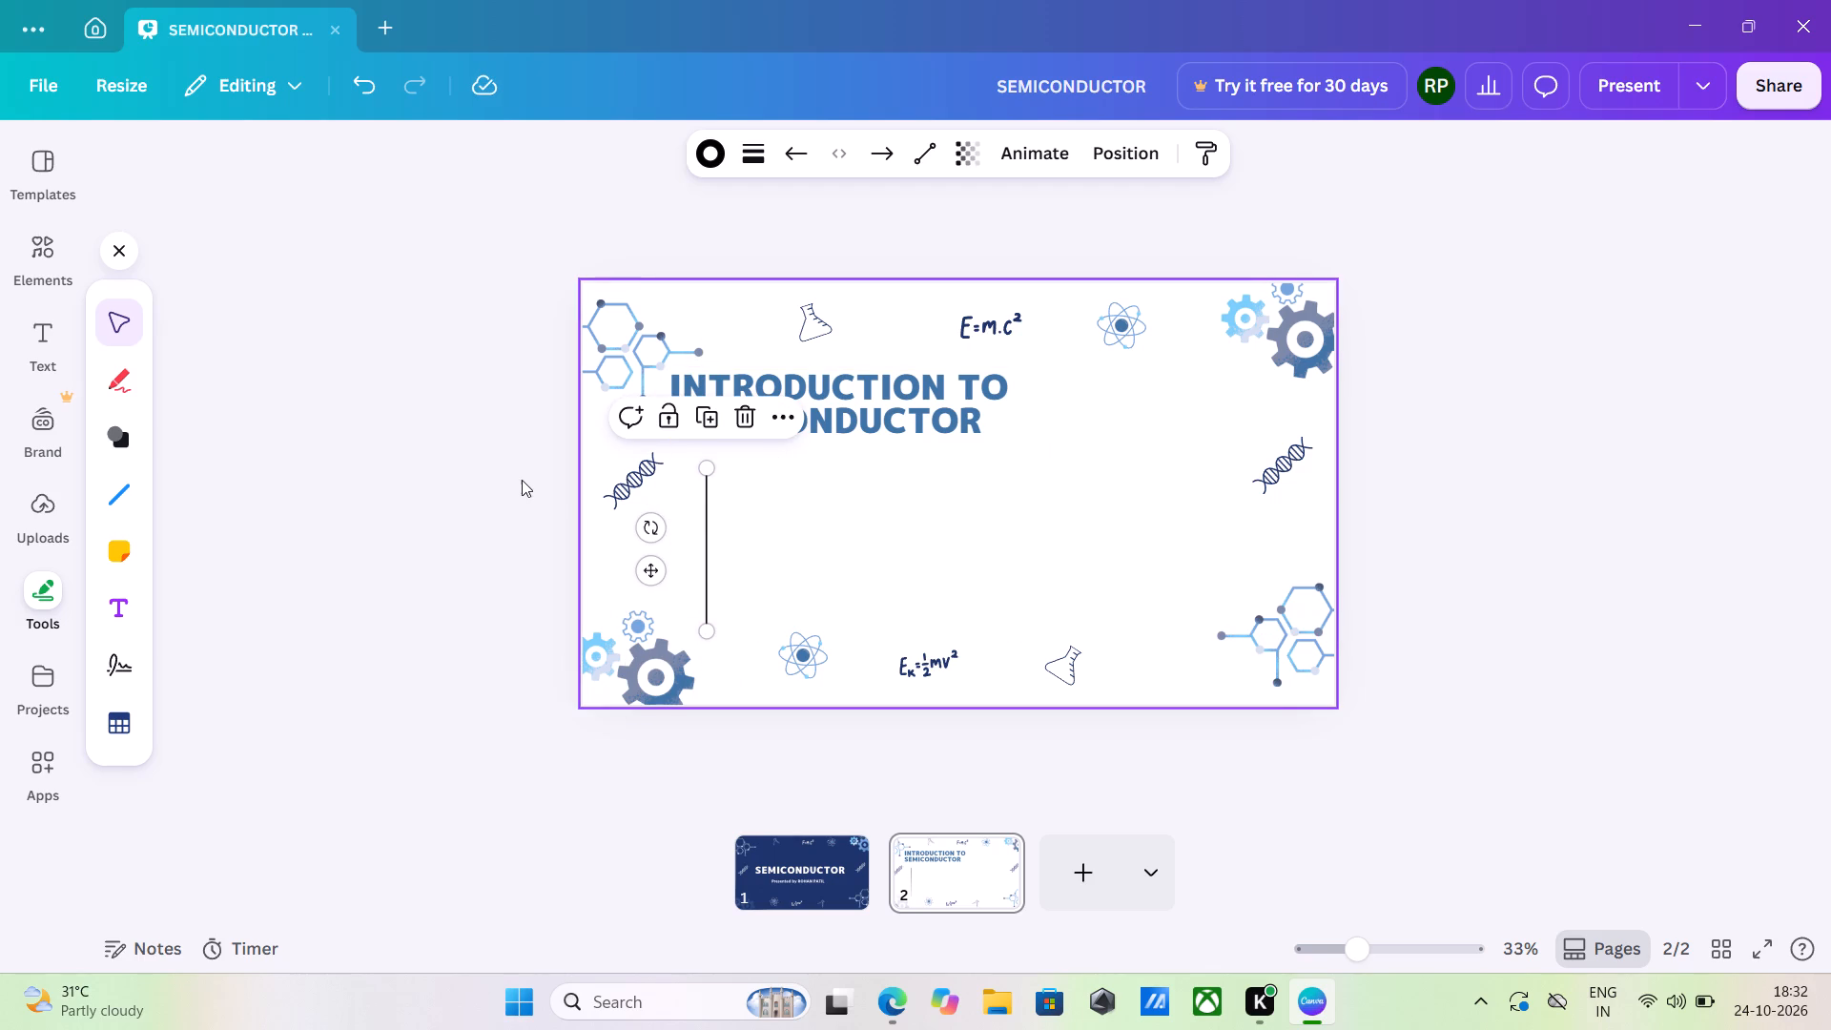
Duplicate the vertical line and bring the copy's top end onto the original's top end.
left_click(700, 420)
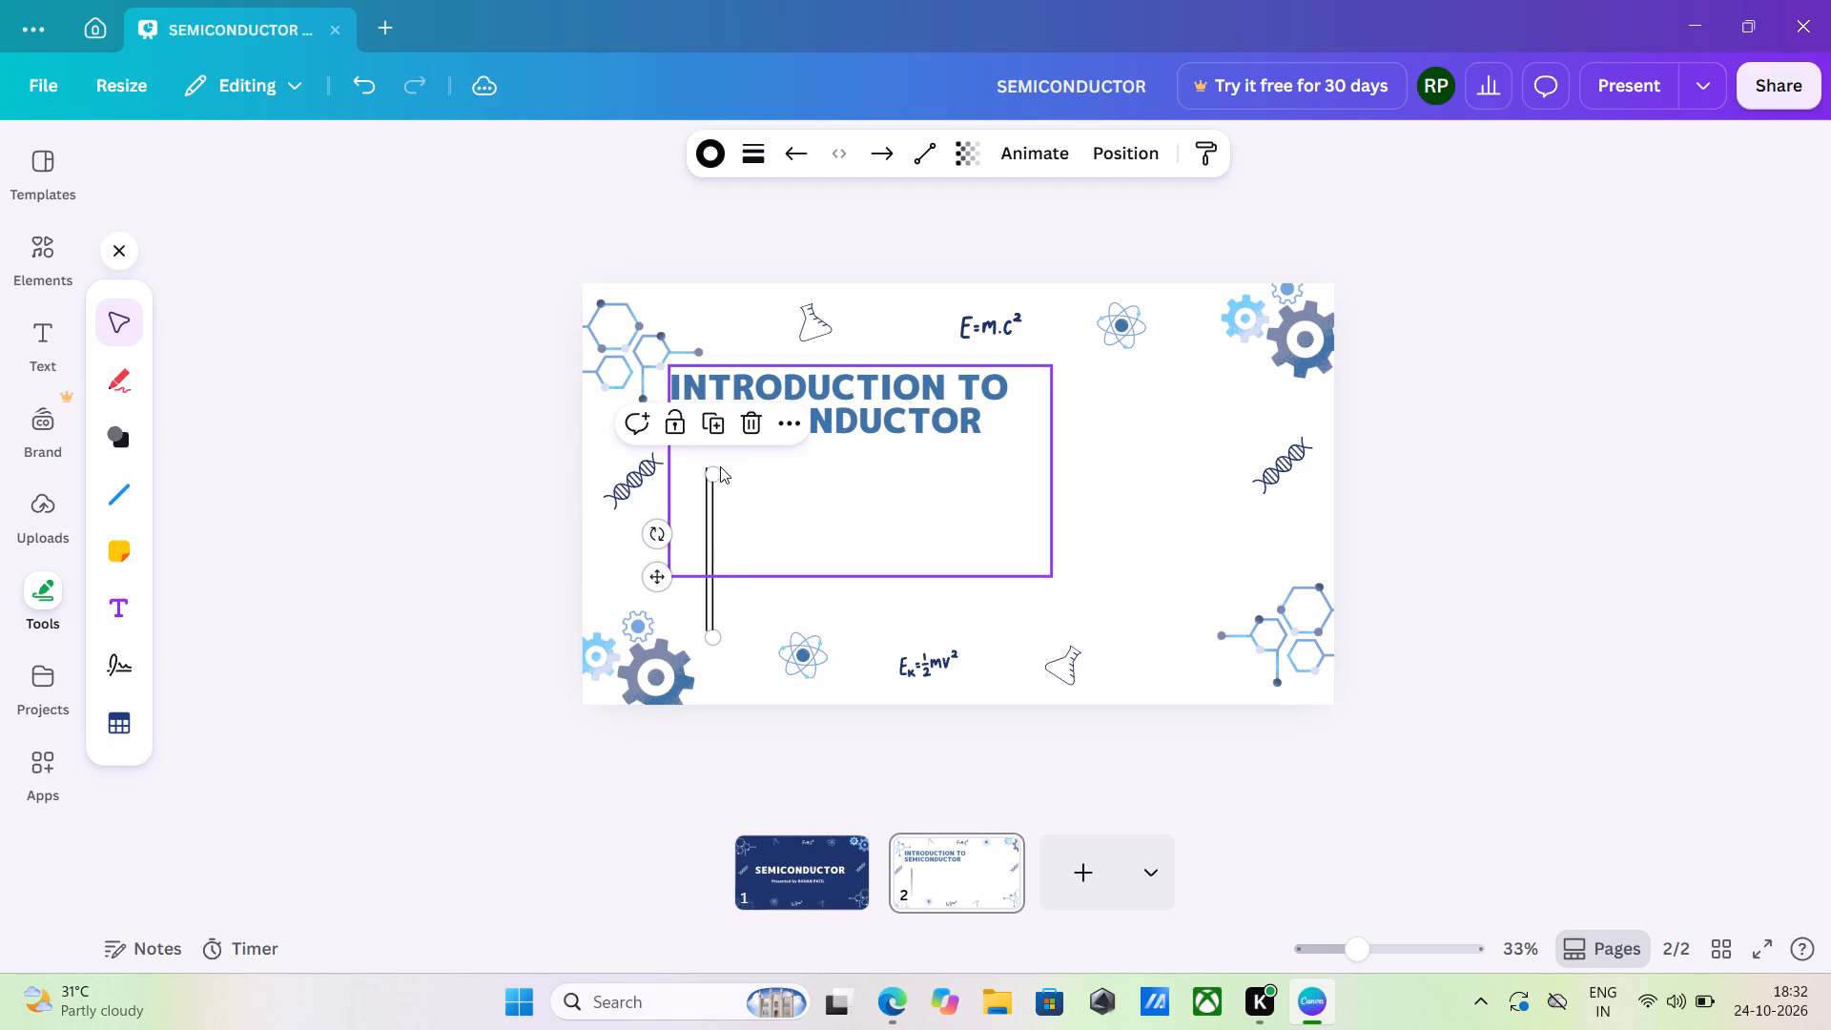
double_click(713, 467)
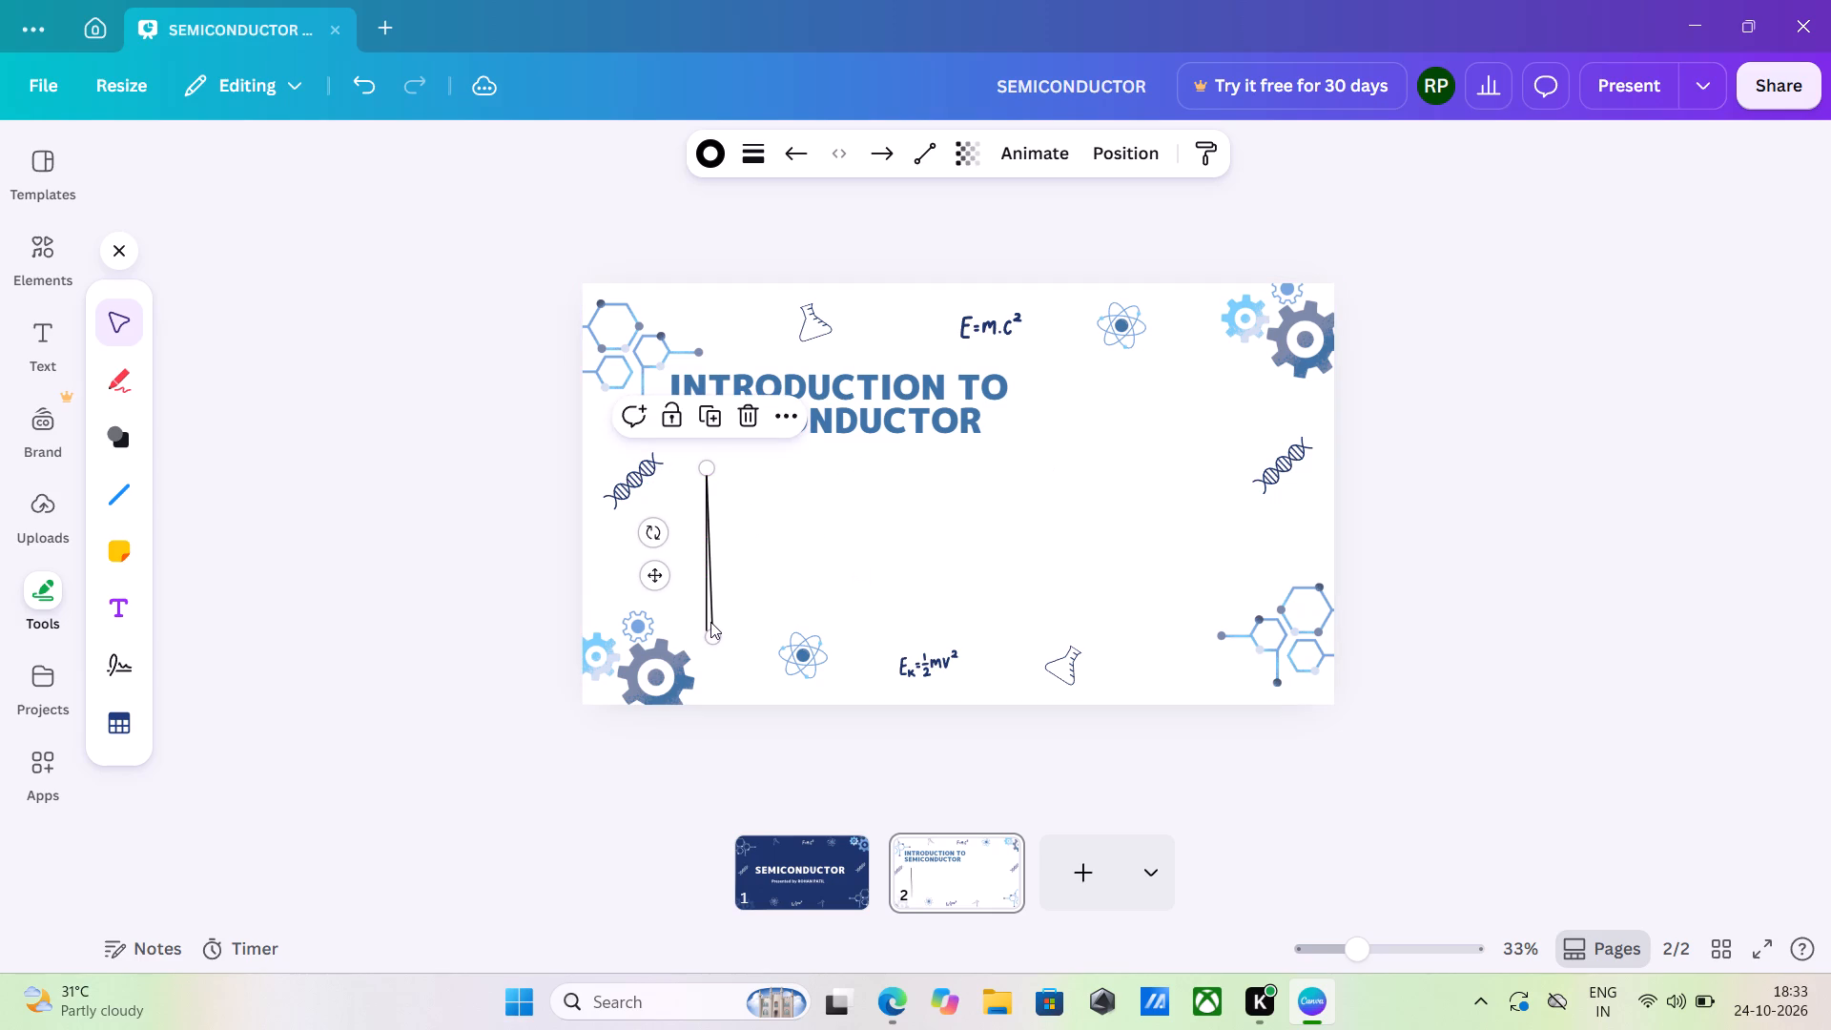
Swing the original line's lower end up to form a short, nearly horizontal line of about 122 from the copy's top.
left_click(710, 622)
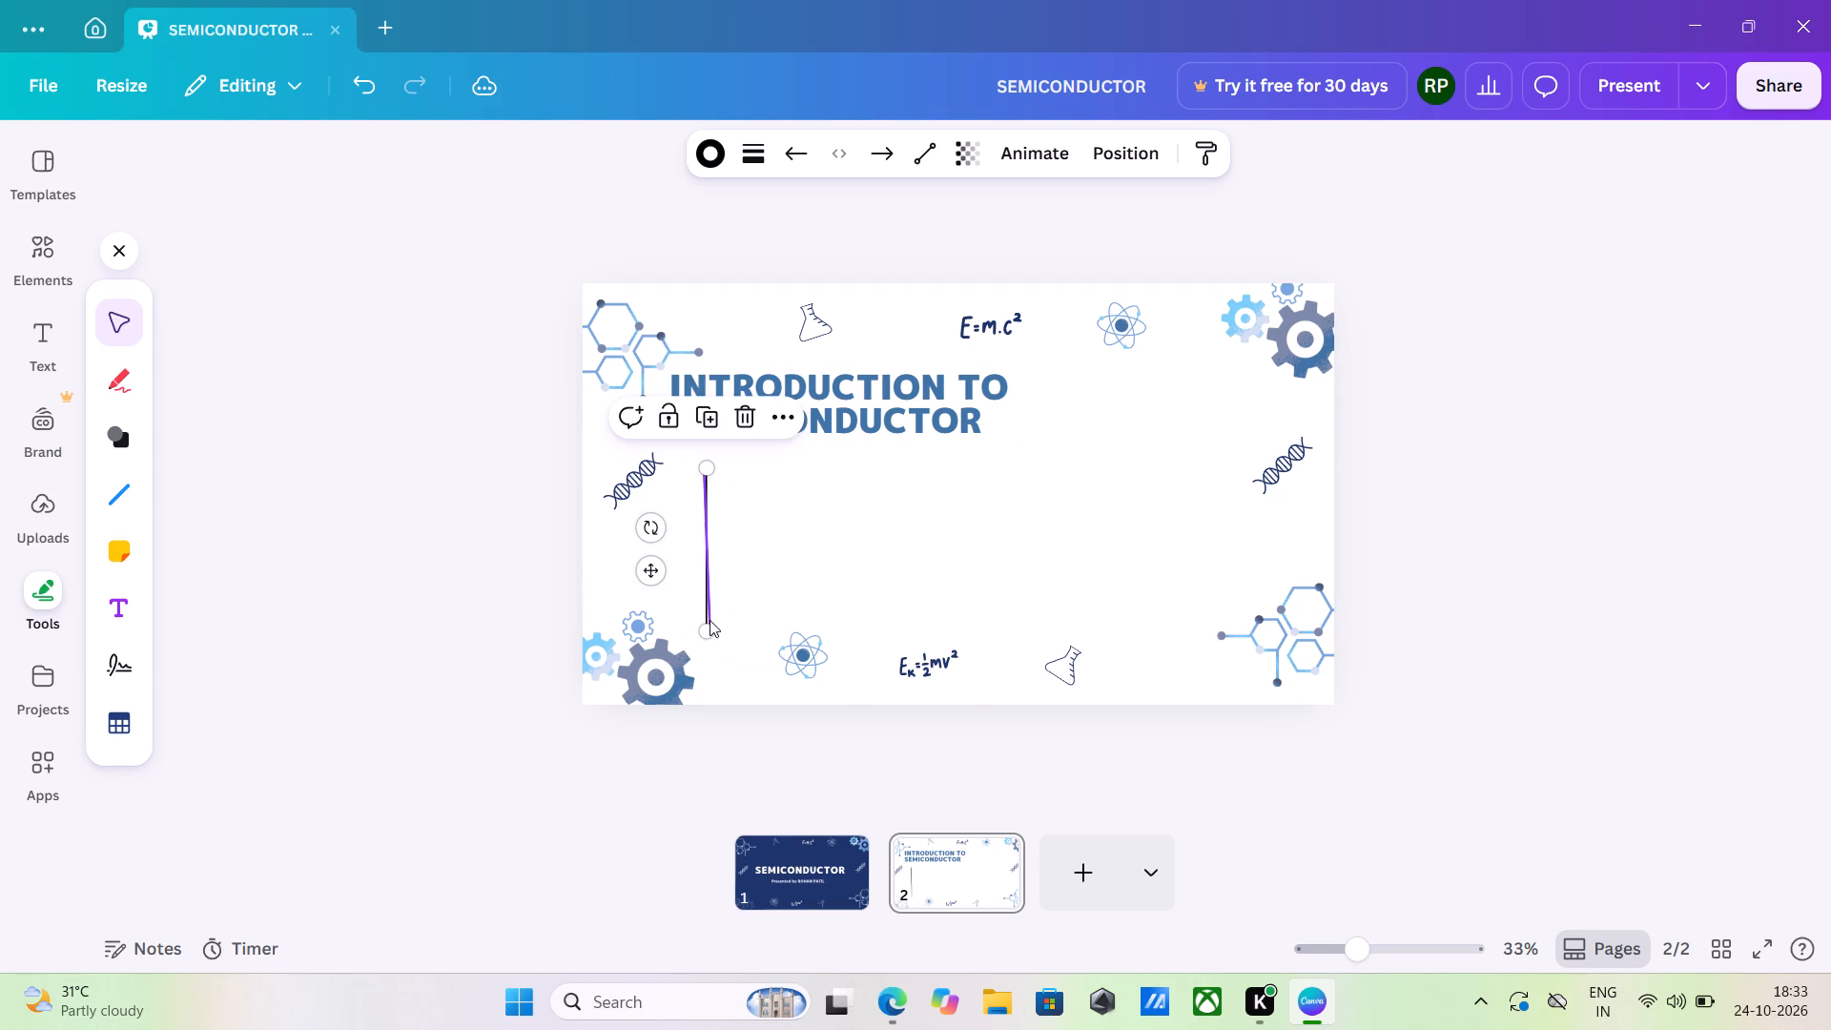
left_click(707, 633)
left_click_drag(707, 633, 727, 621)
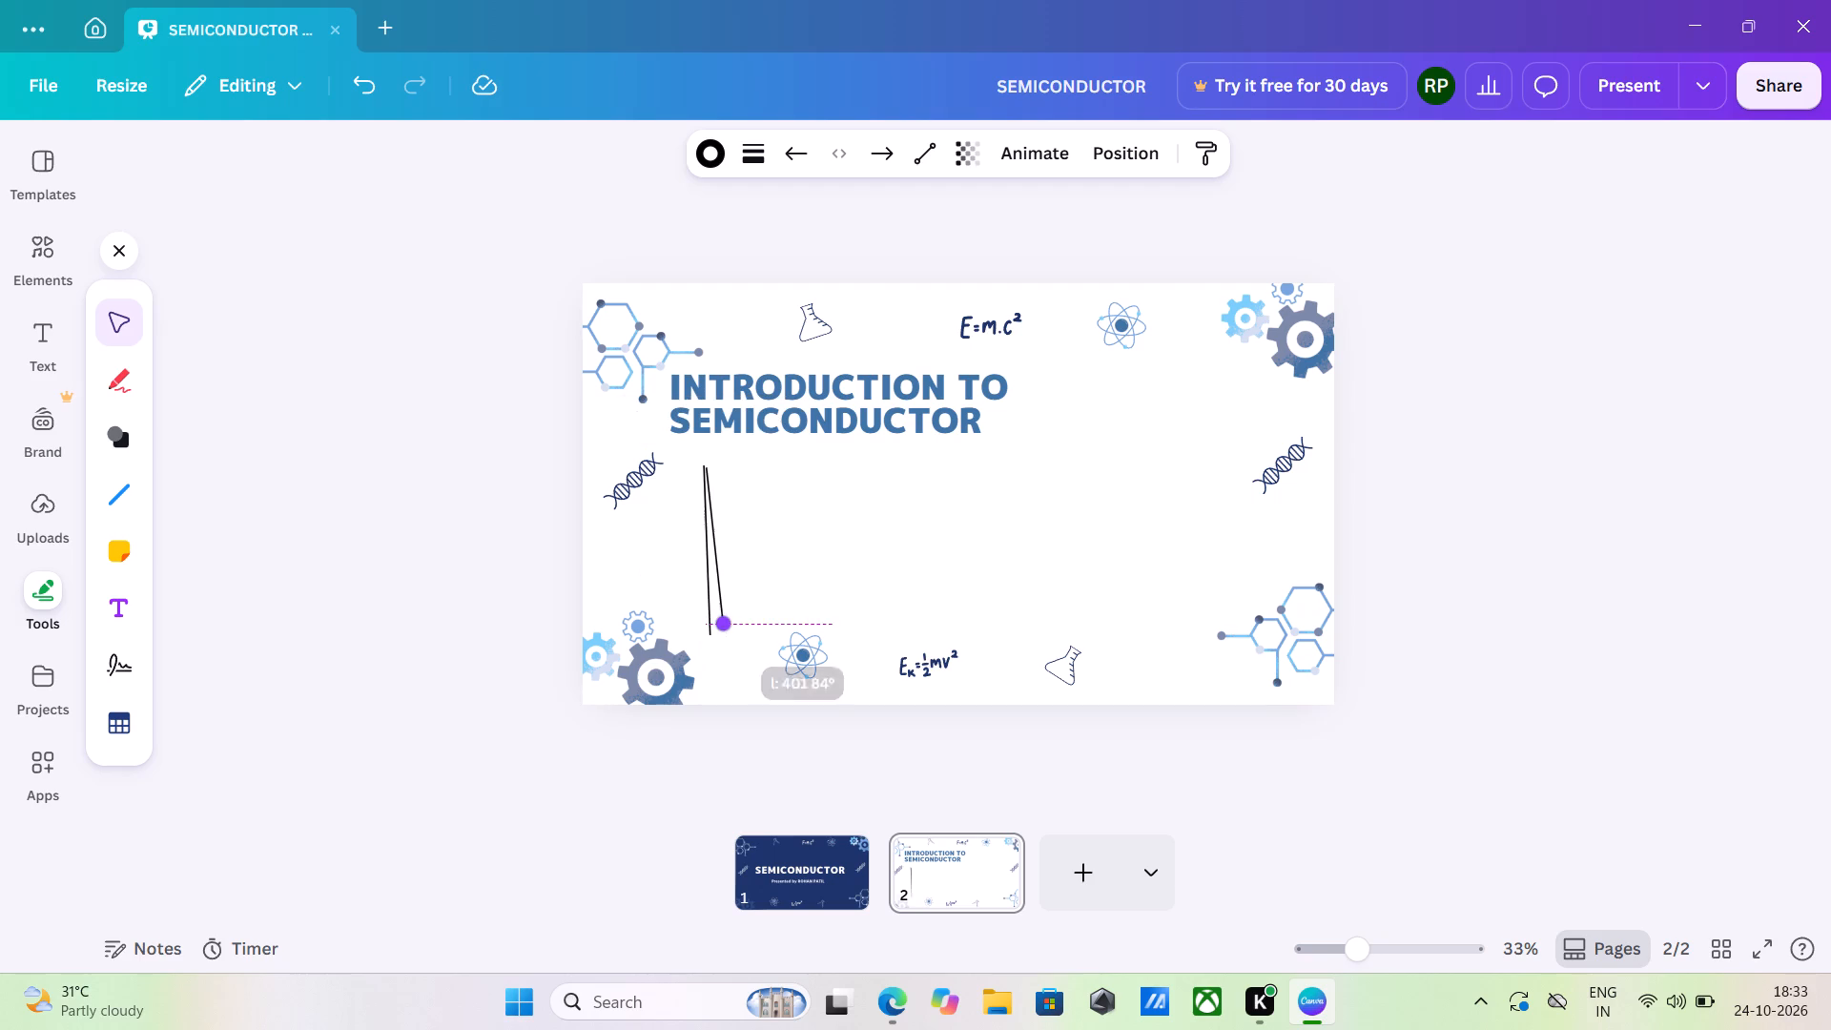
left_click_drag(727, 621, 753, 466)
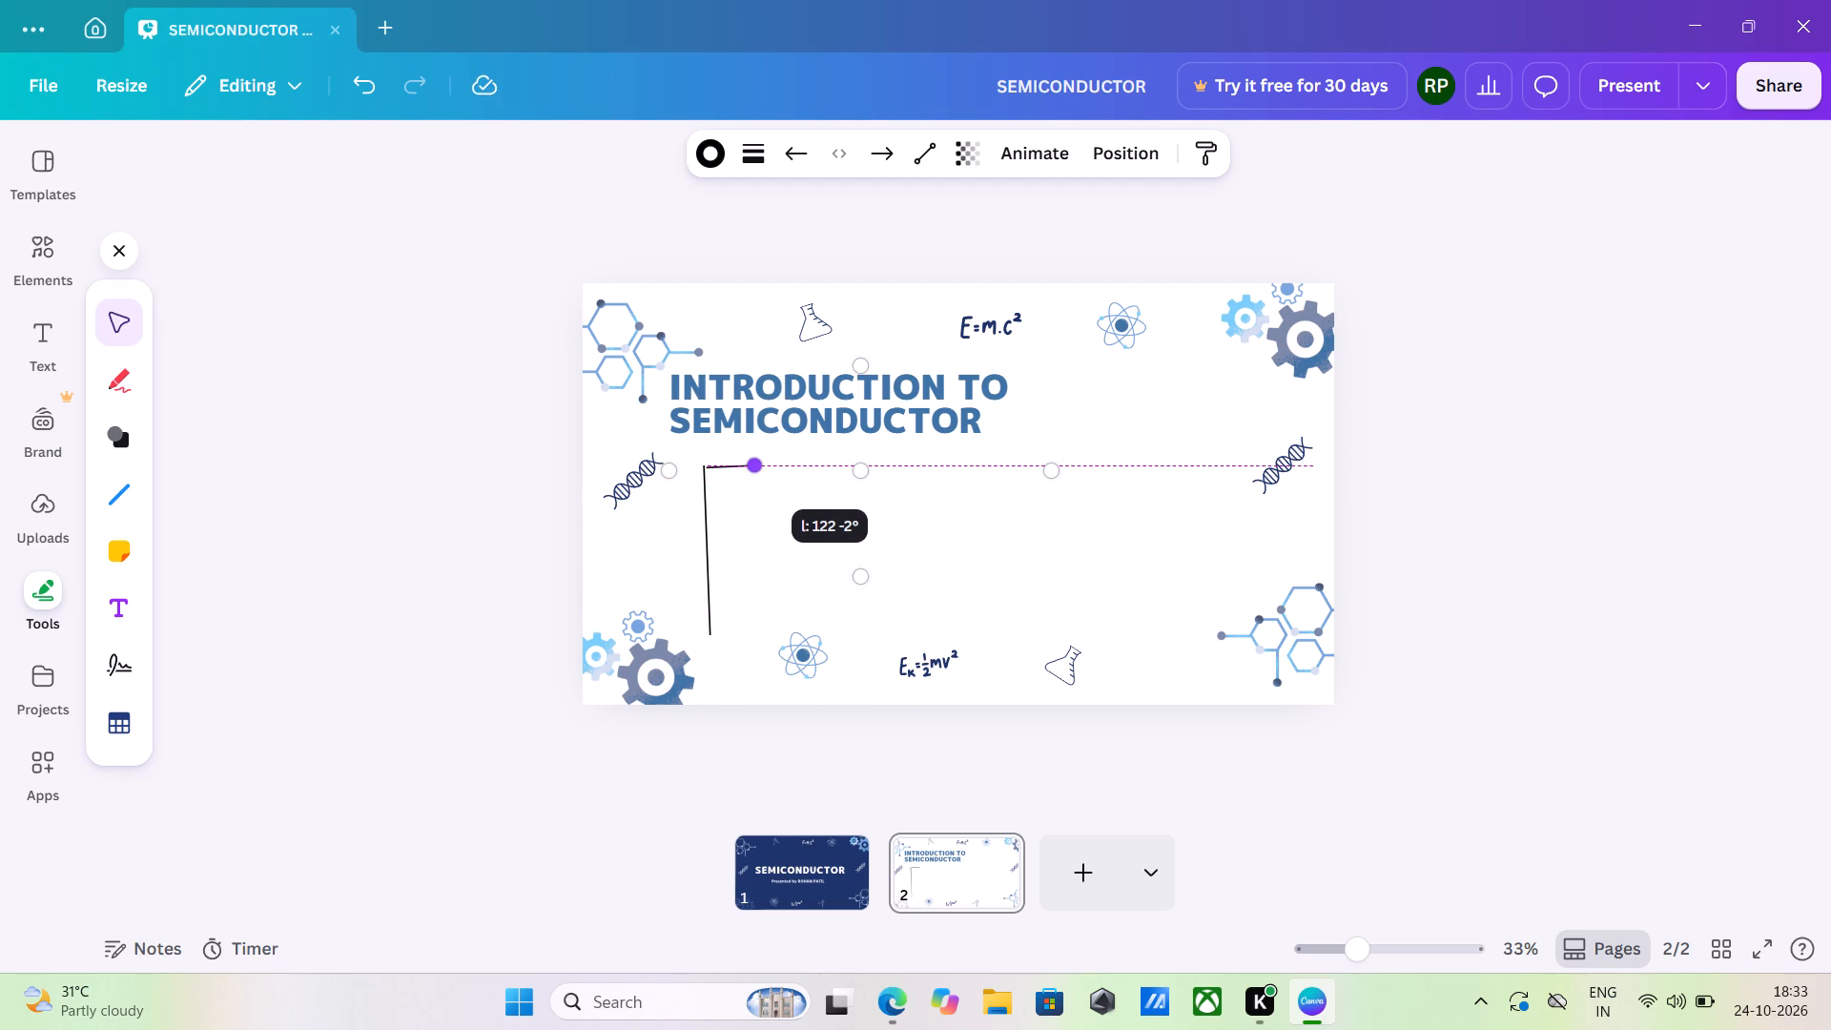
left_click_drag(753, 466, 753, 467)
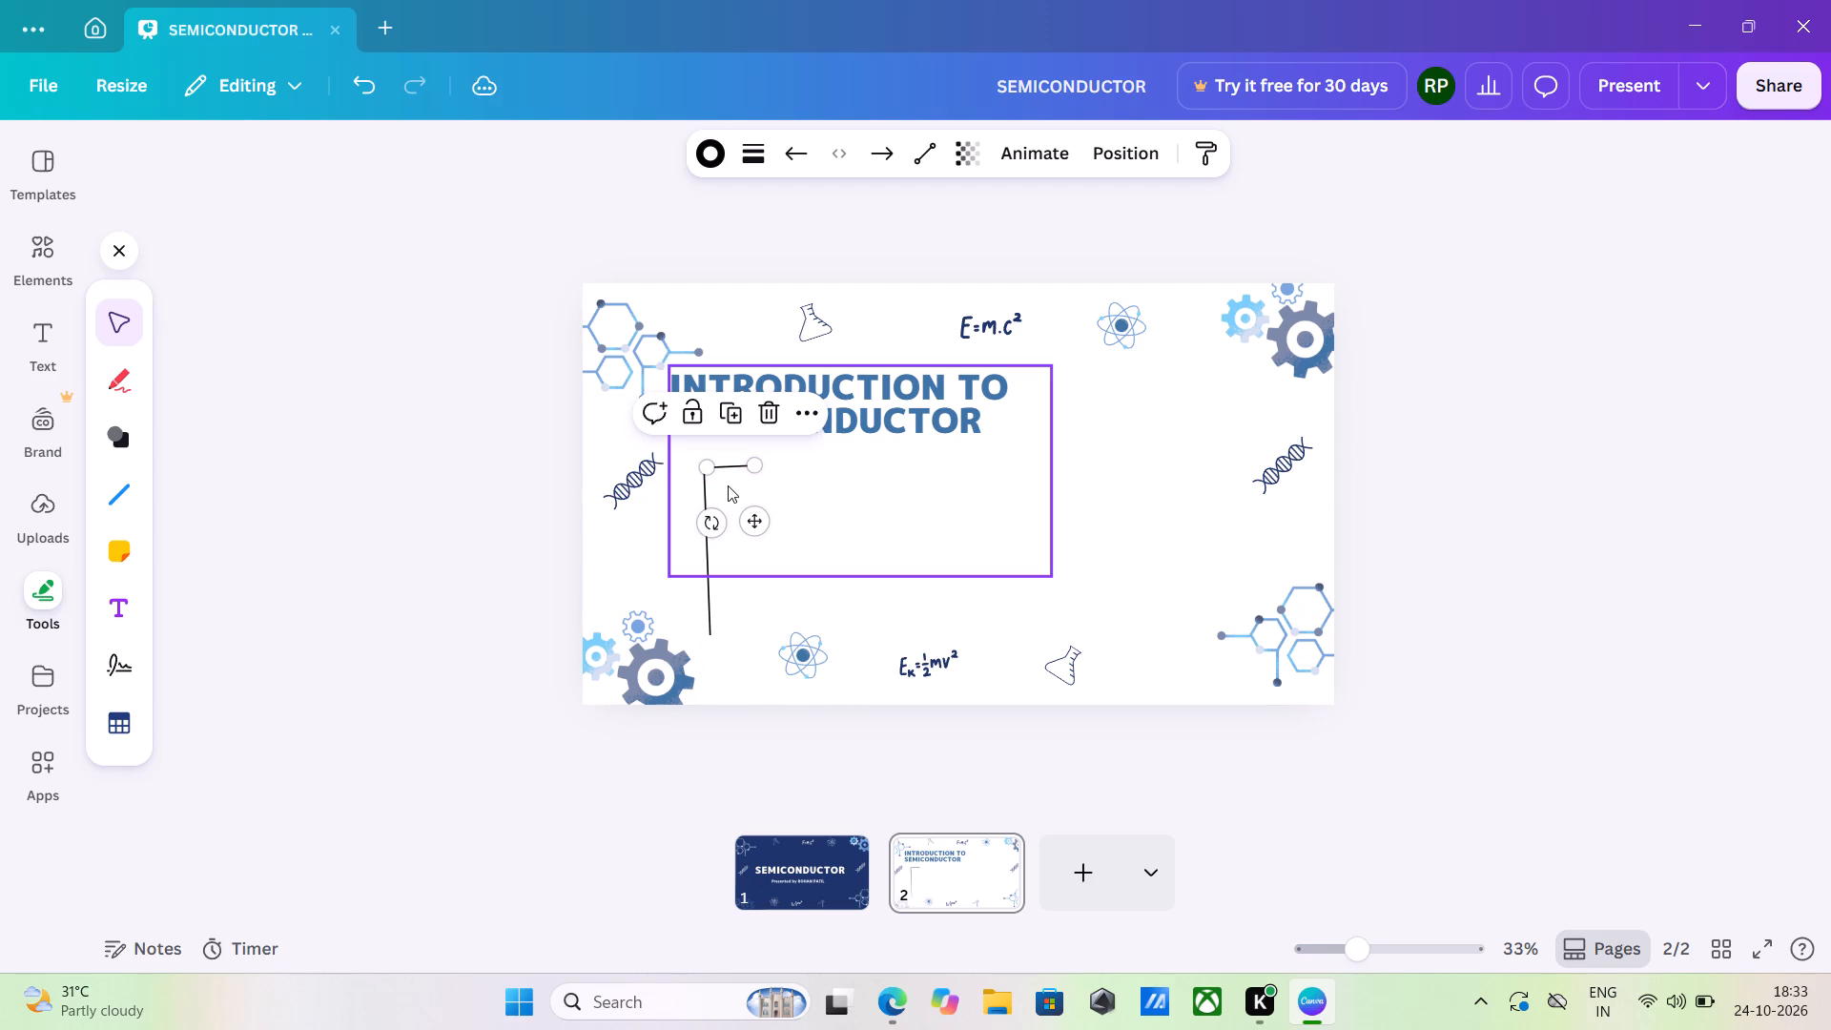
left_click(750, 460)
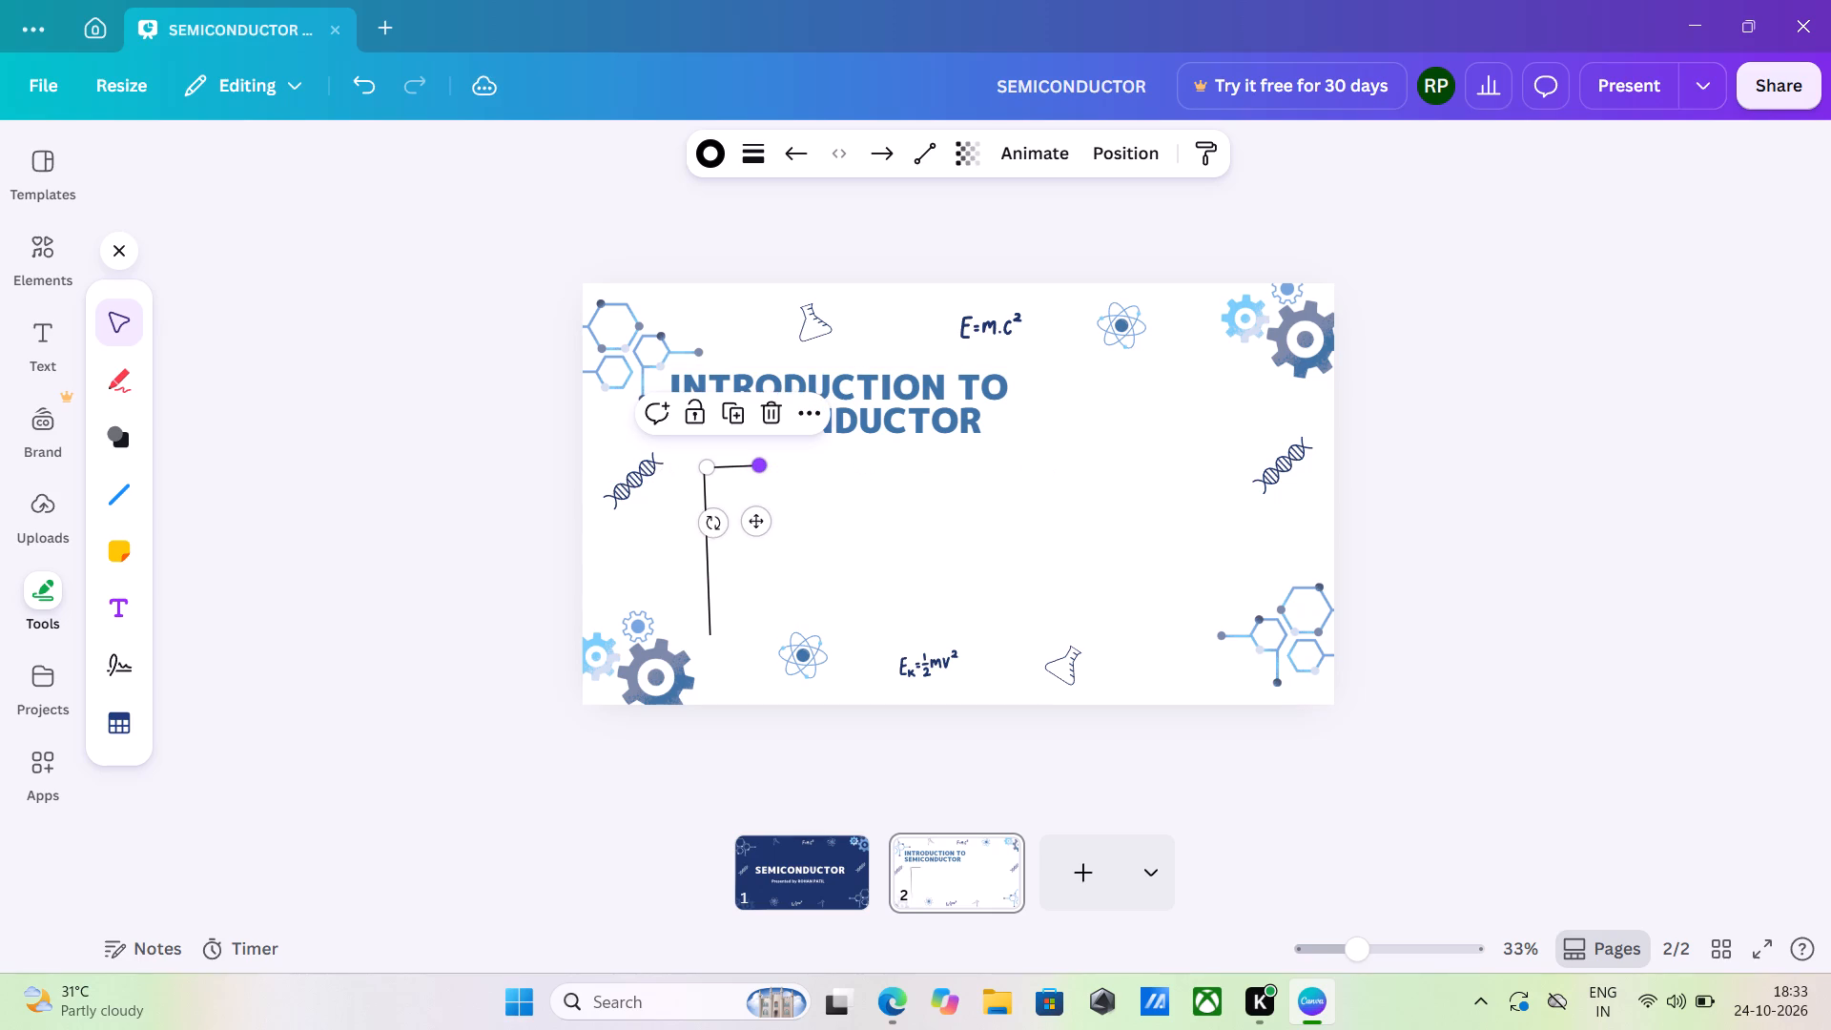
Straighten the long line by adjusting both ends until it stands at 90° with a length of about 445.
double_click(702, 576)
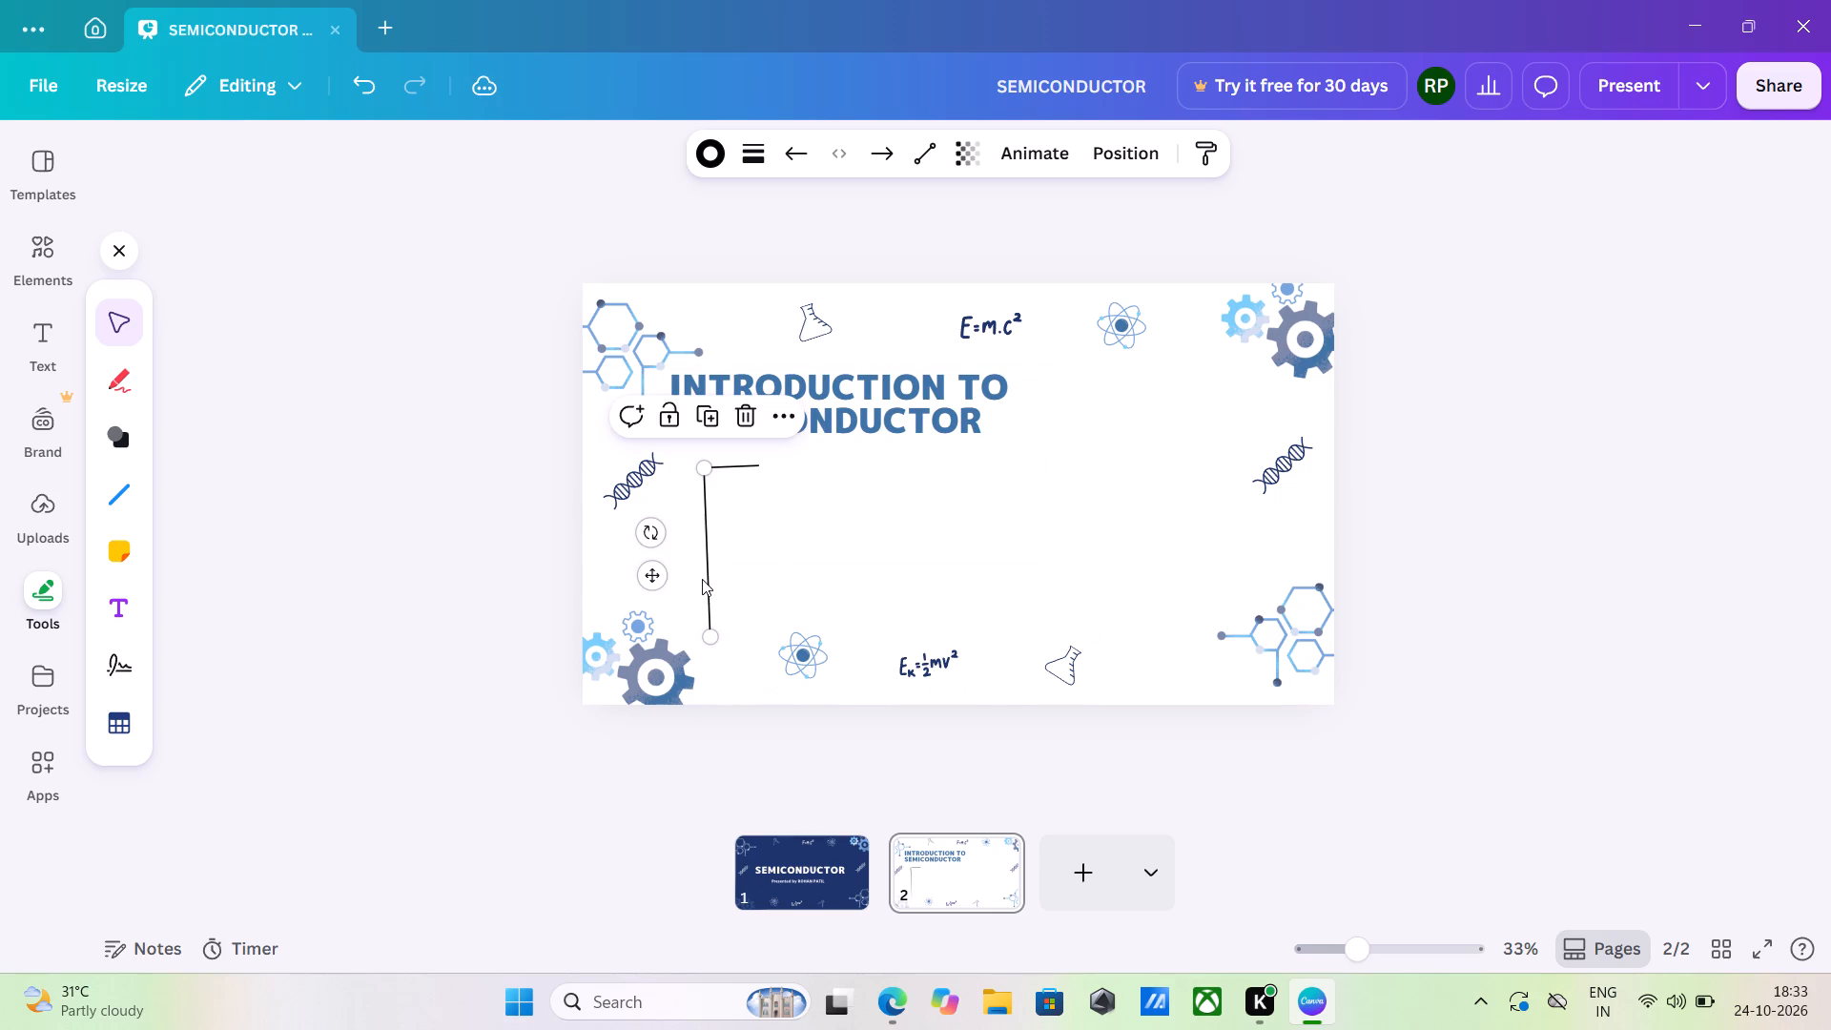
left_click(709, 630)
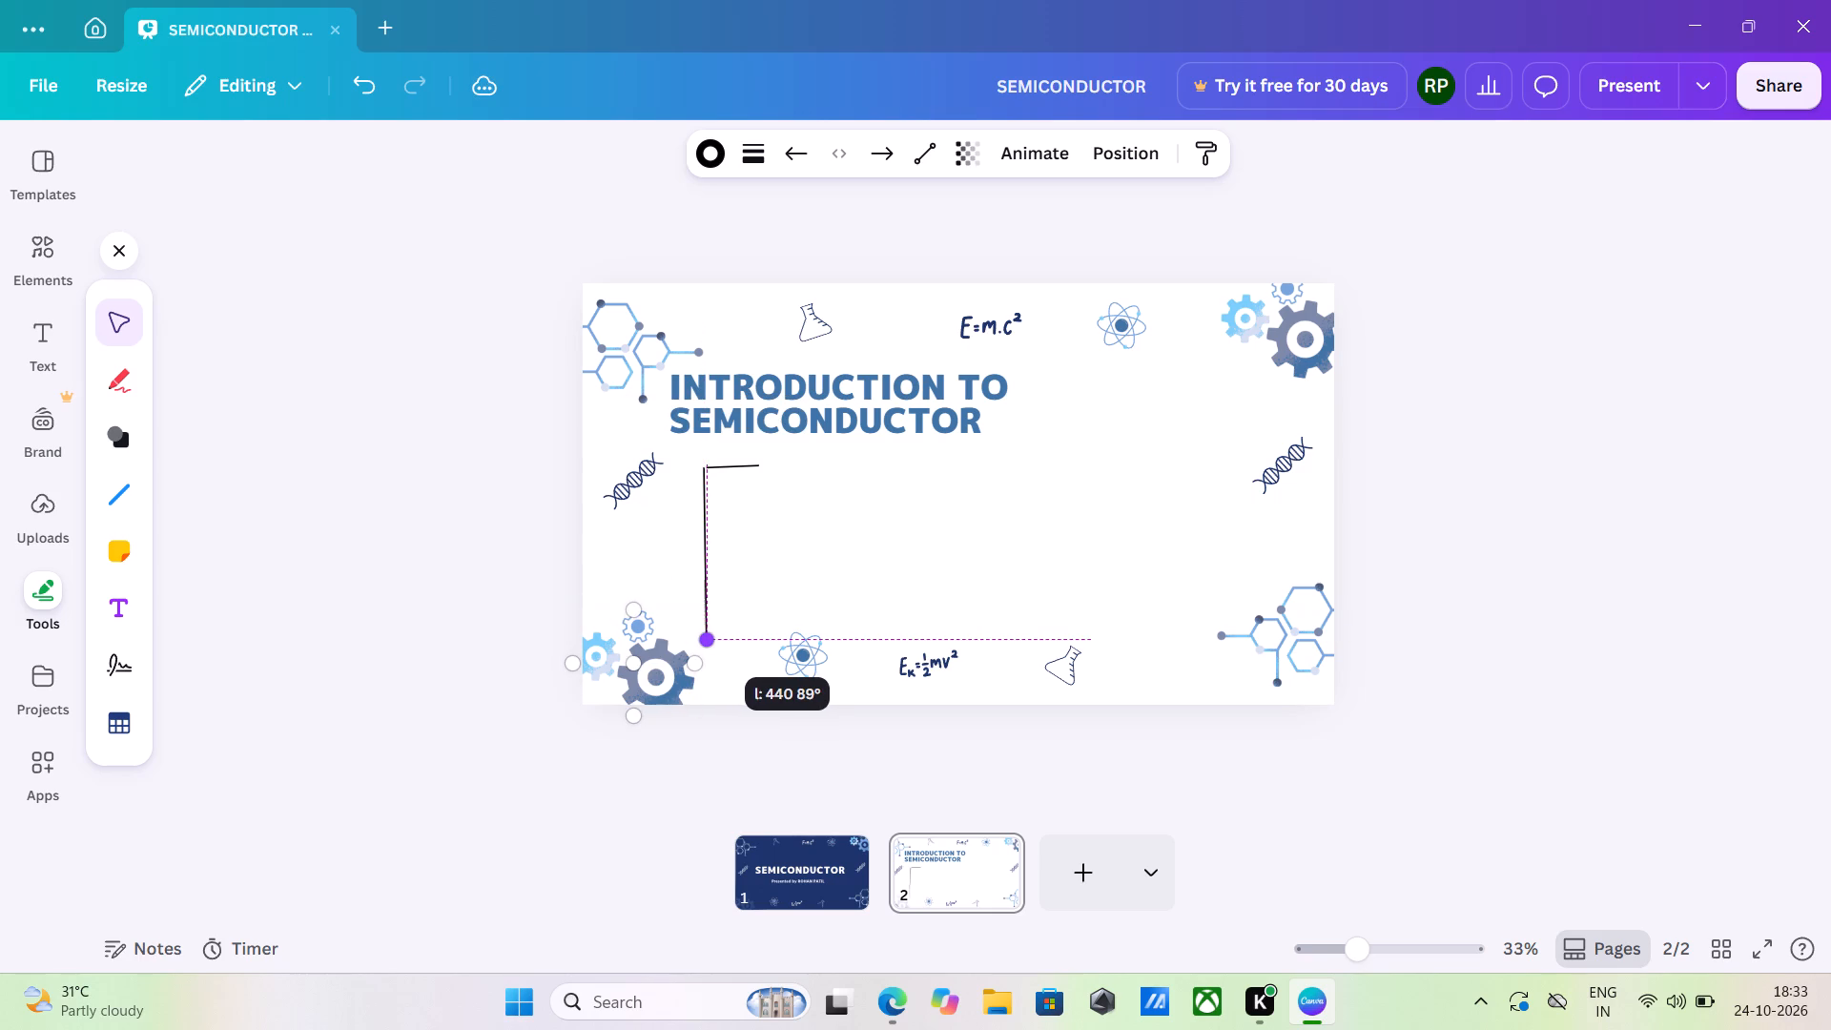
left_click(700, 476)
left_click_drag(700, 476, 710, 472)
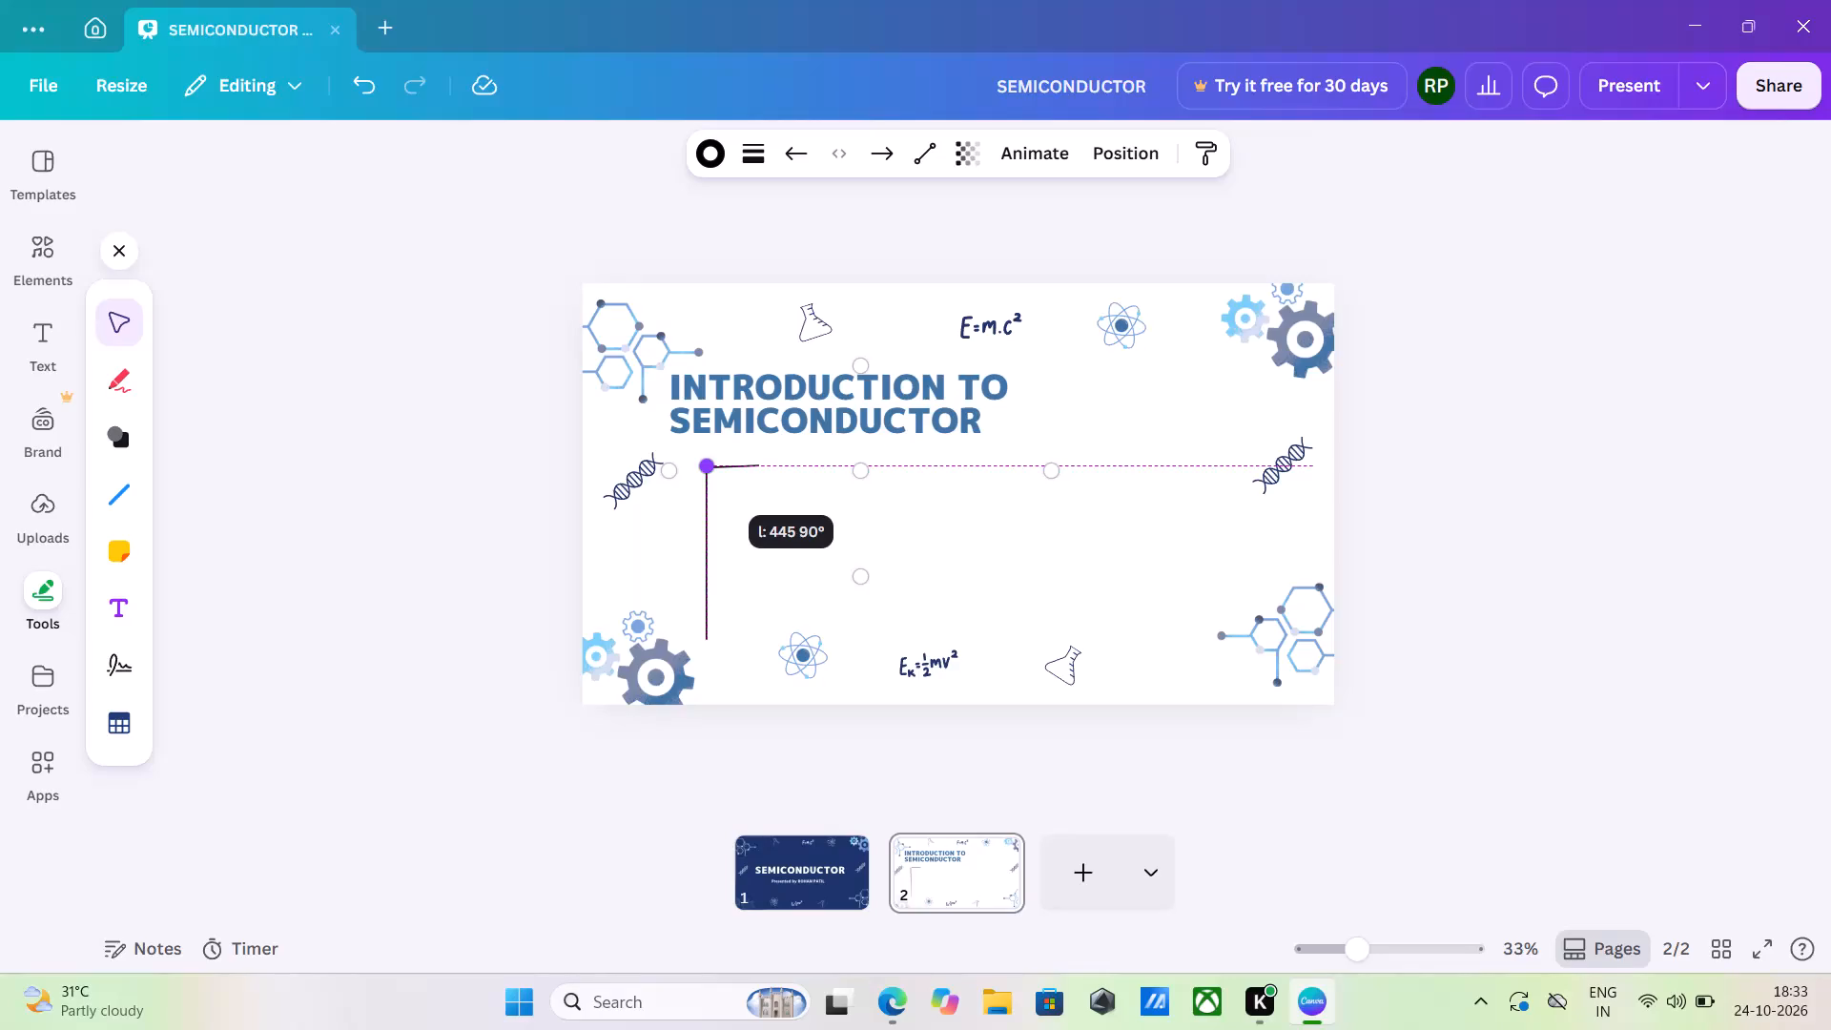
left_click_drag(710, 472, 709, 473)
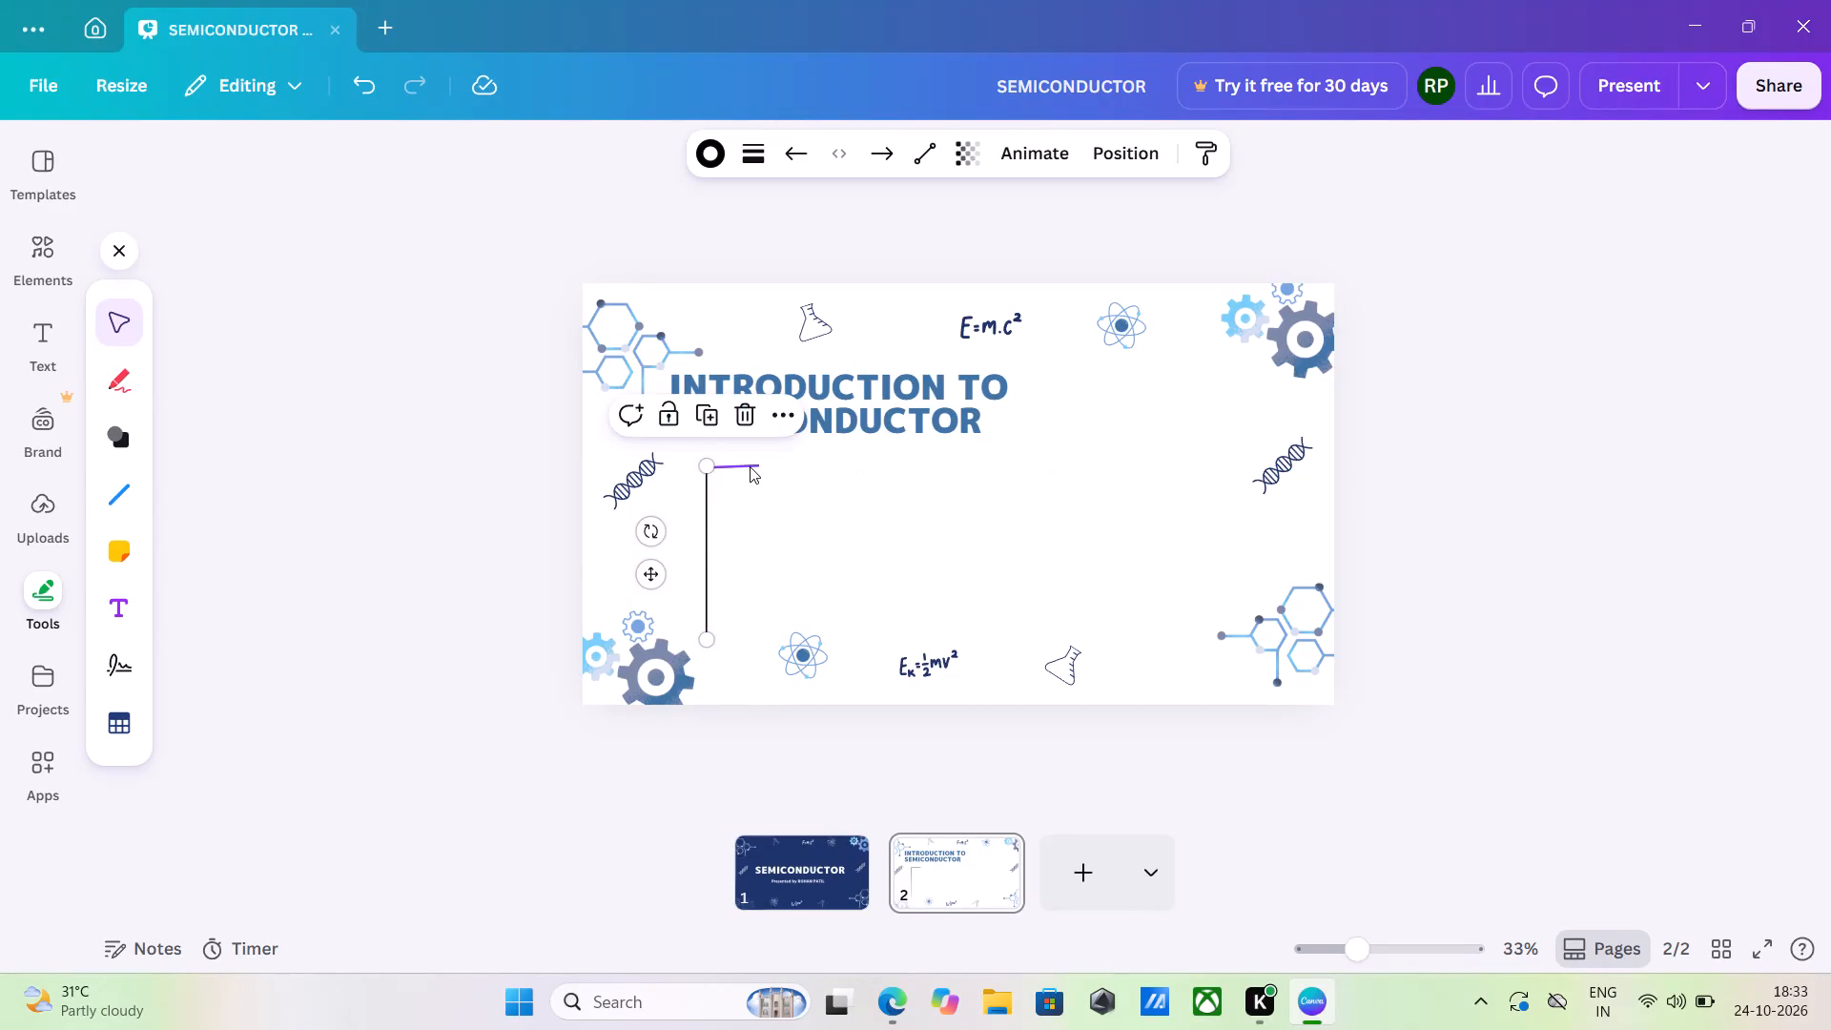
Lengthen the short line at the top of the vertical line to about 177.
double_click(750, 466)
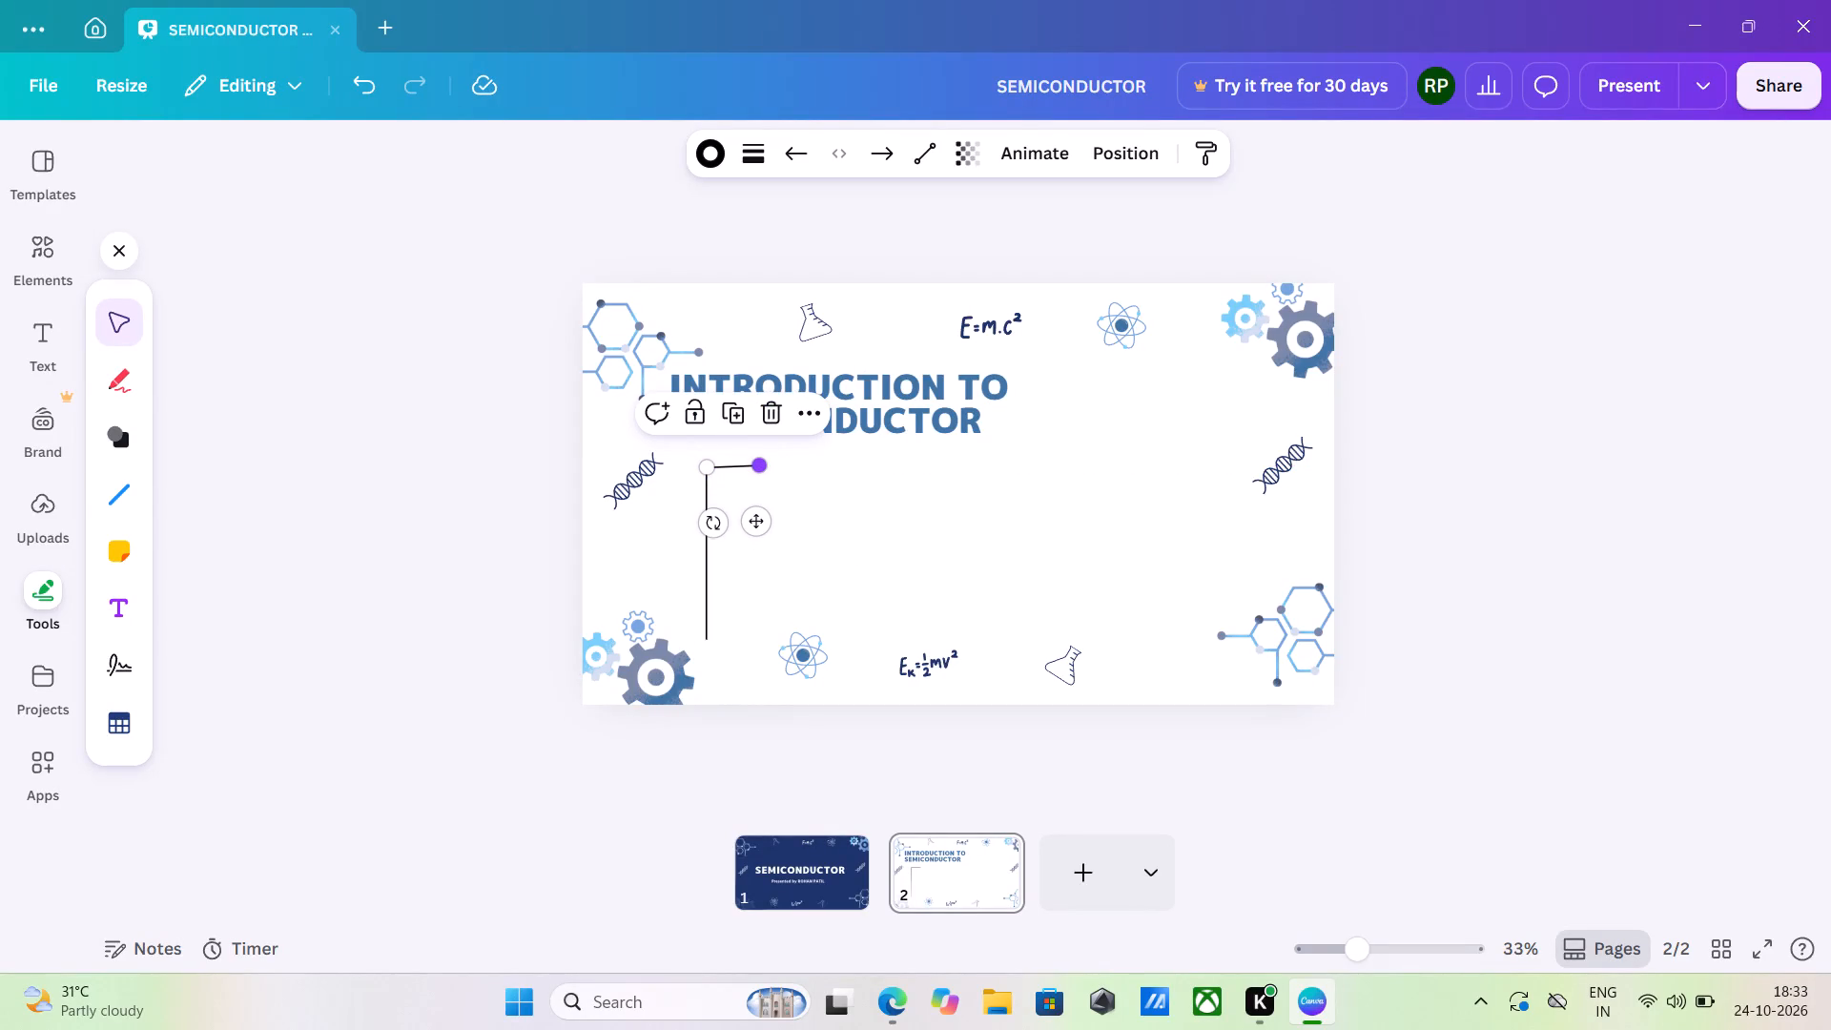
left_click(751, 469)
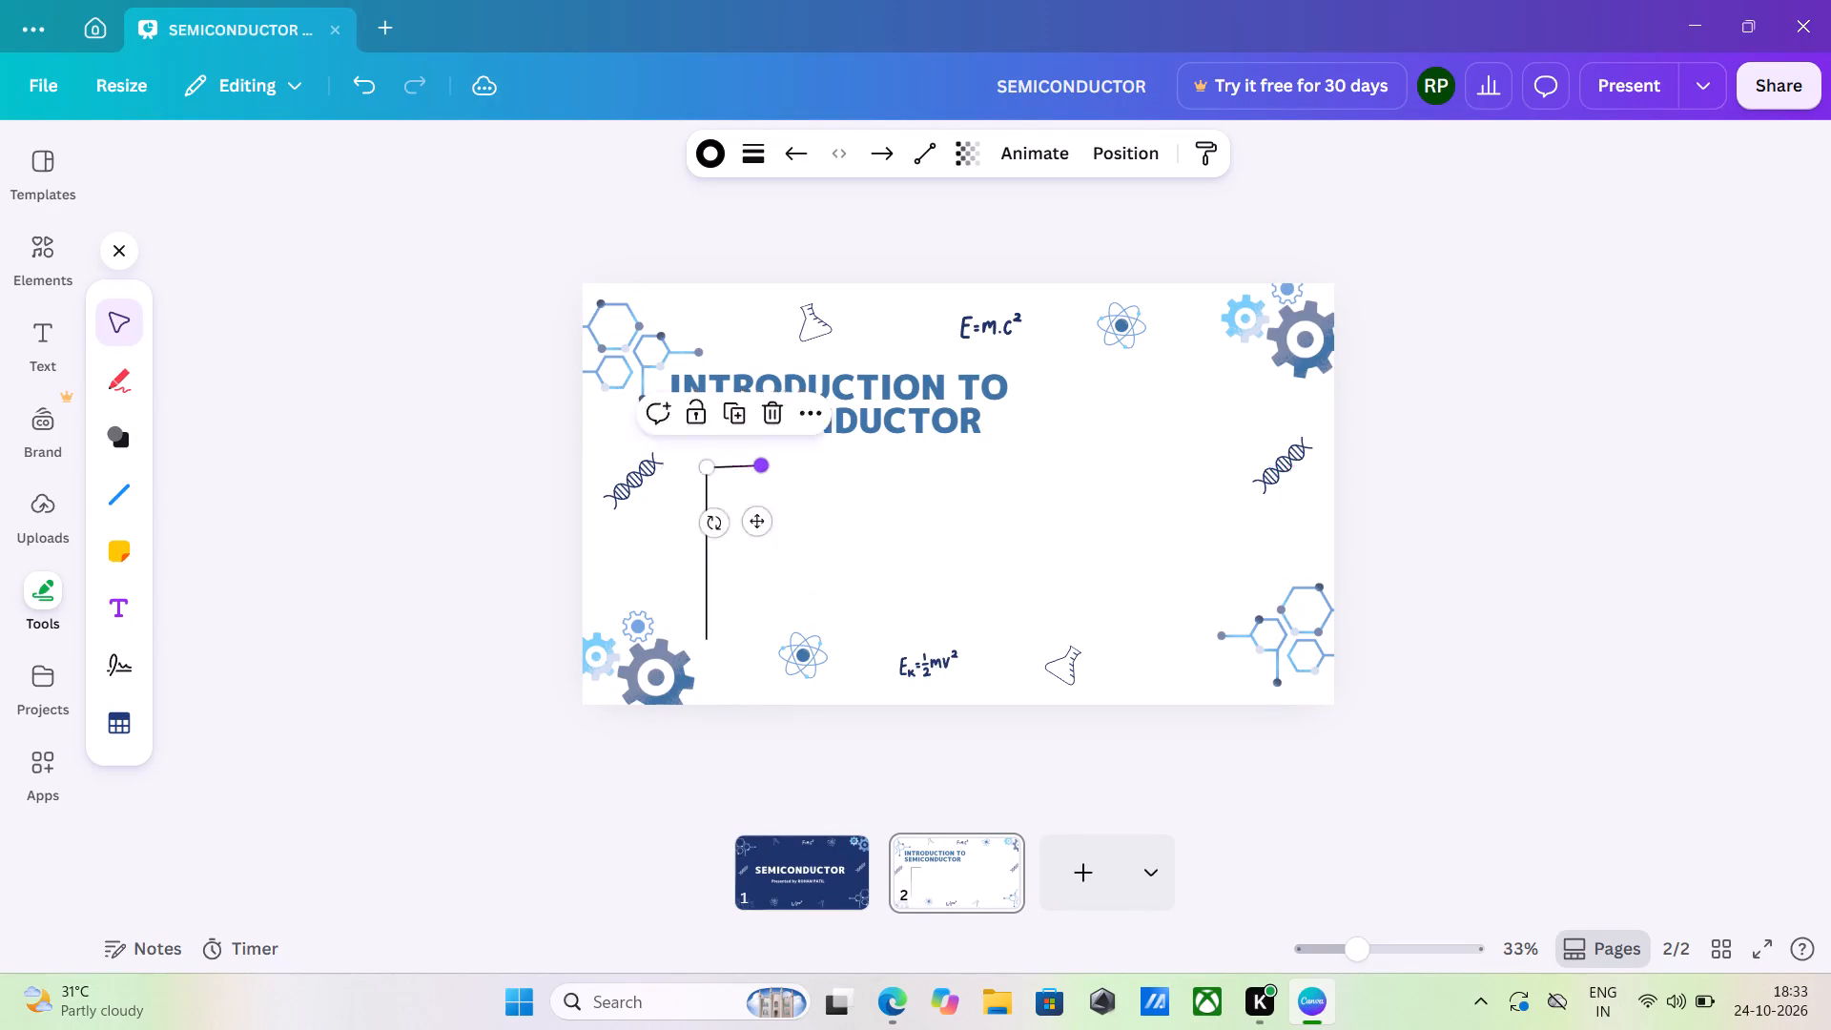
left_click(789, 510)
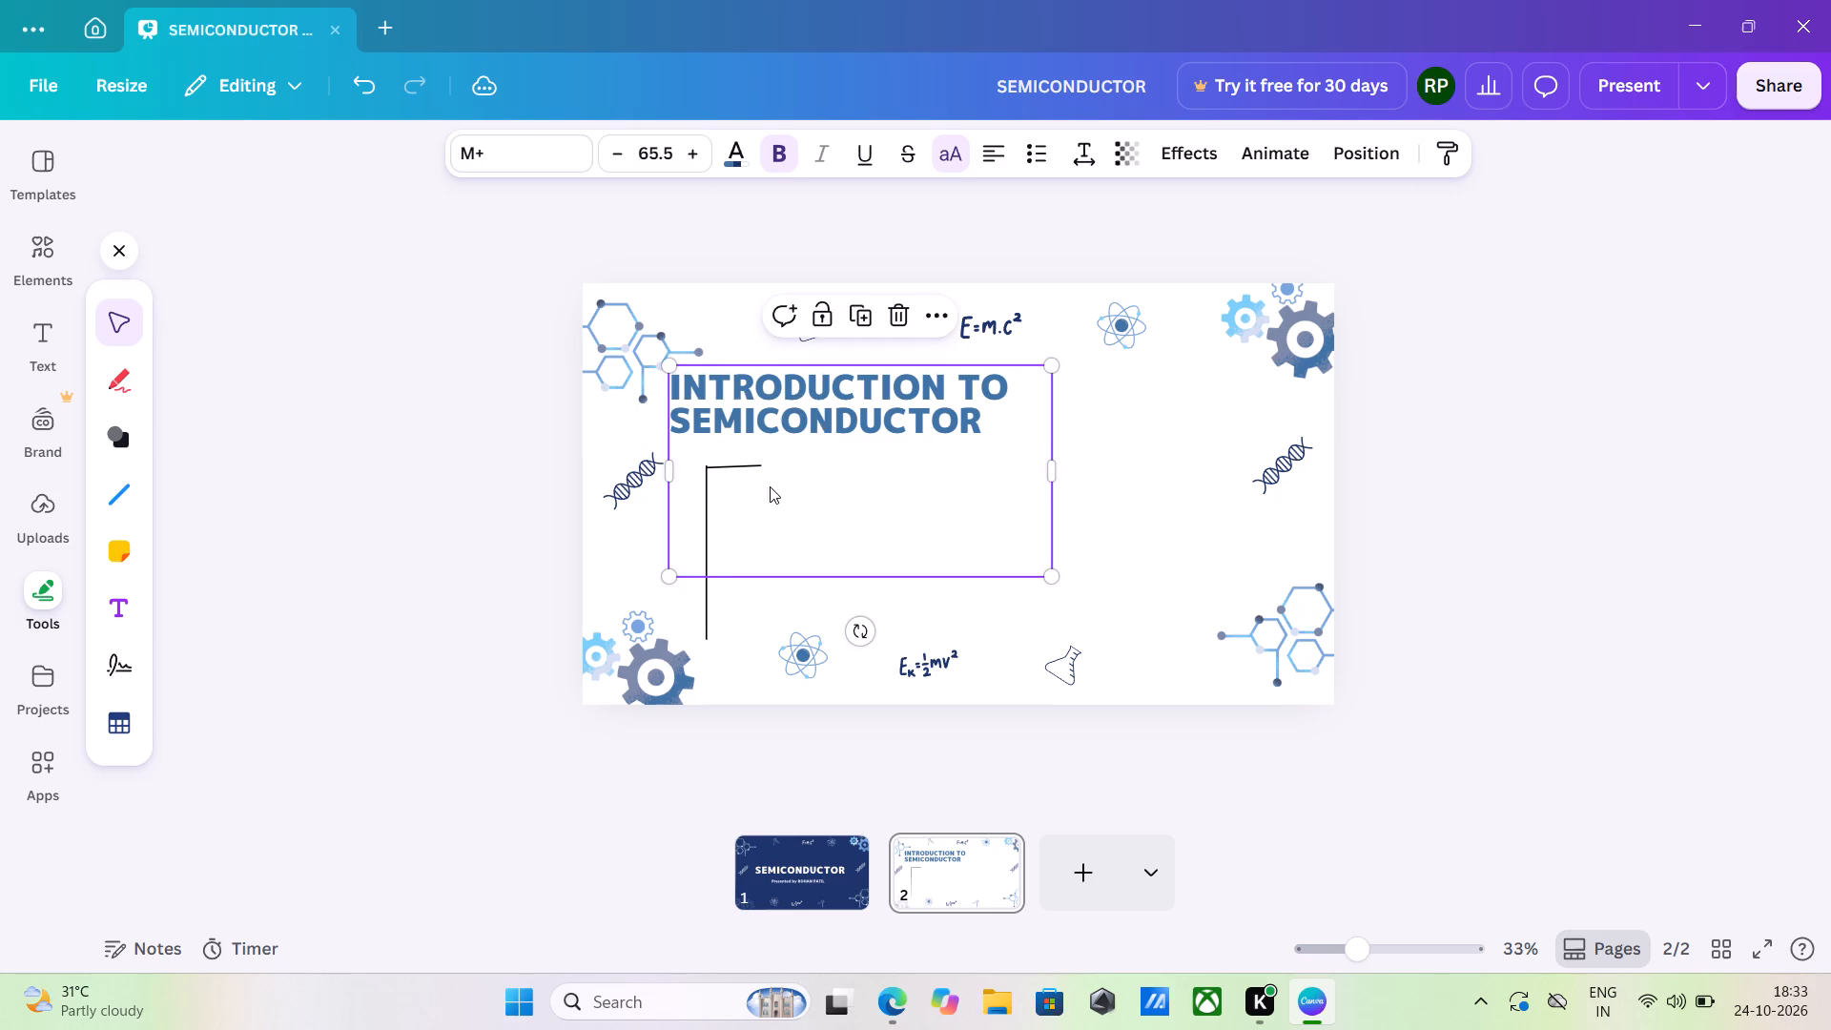
double_click(710, 468)
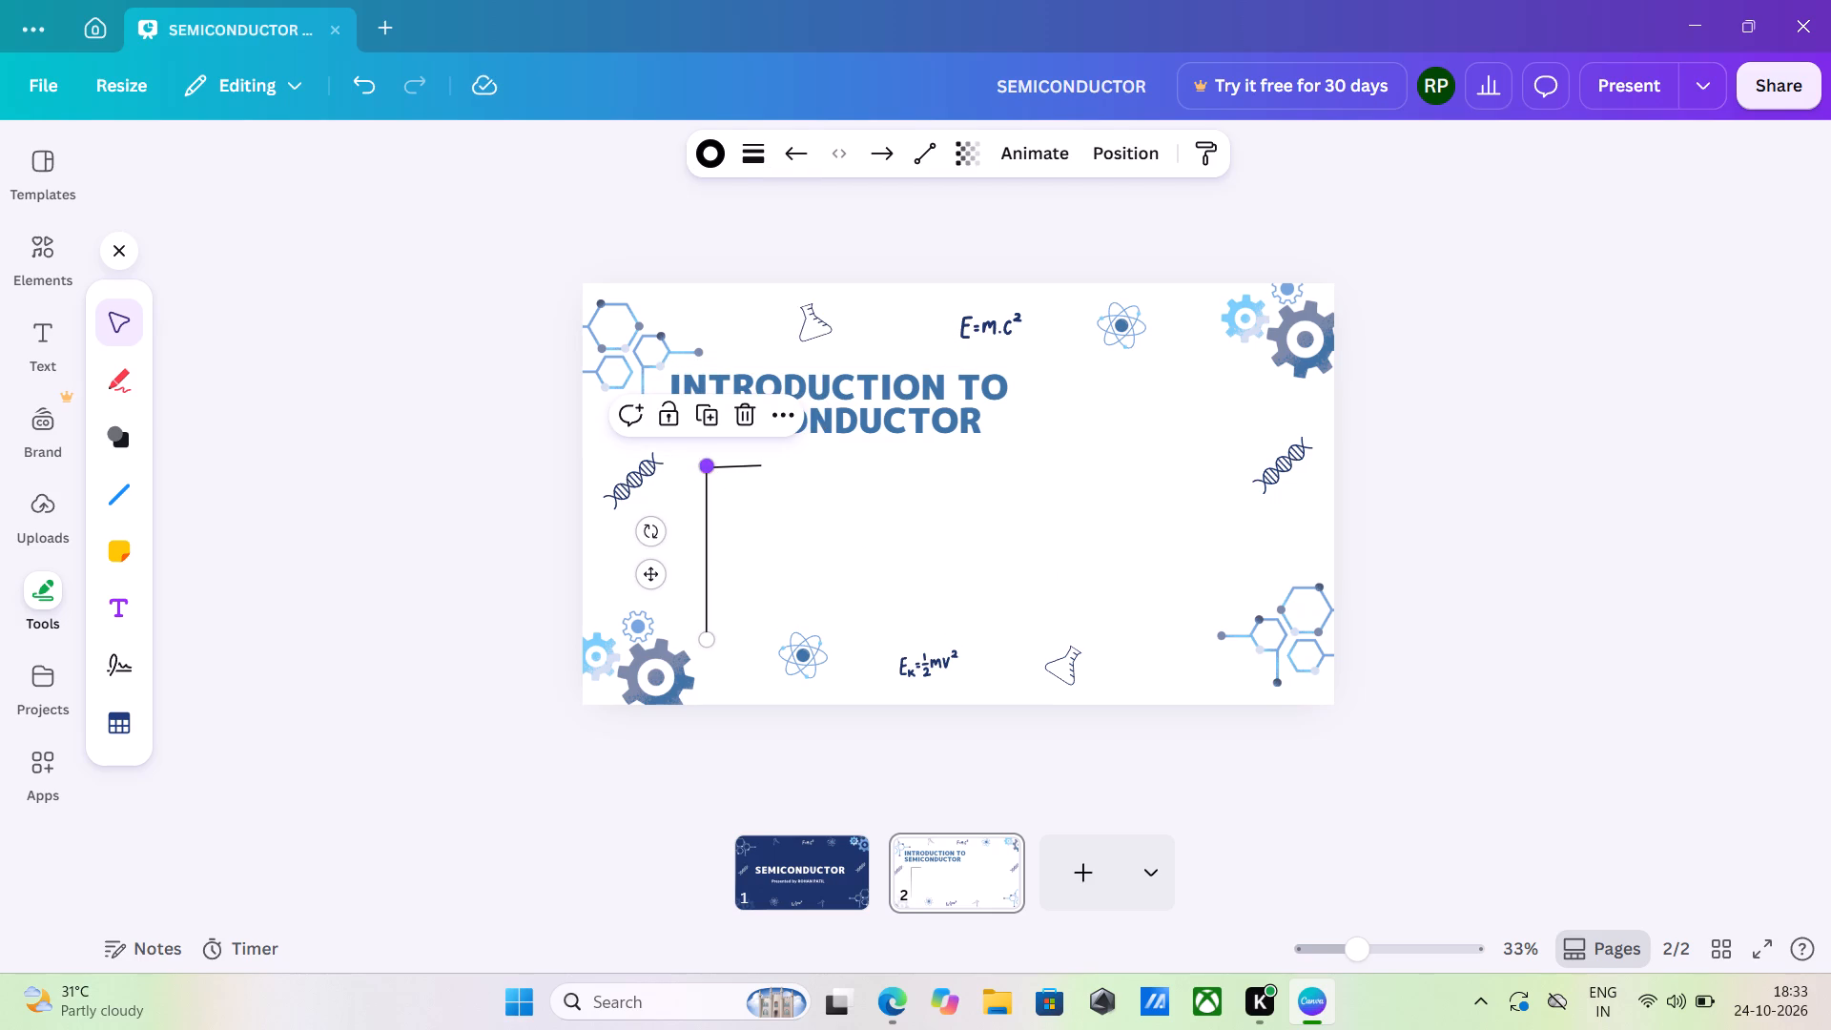
left_click(708, 467)
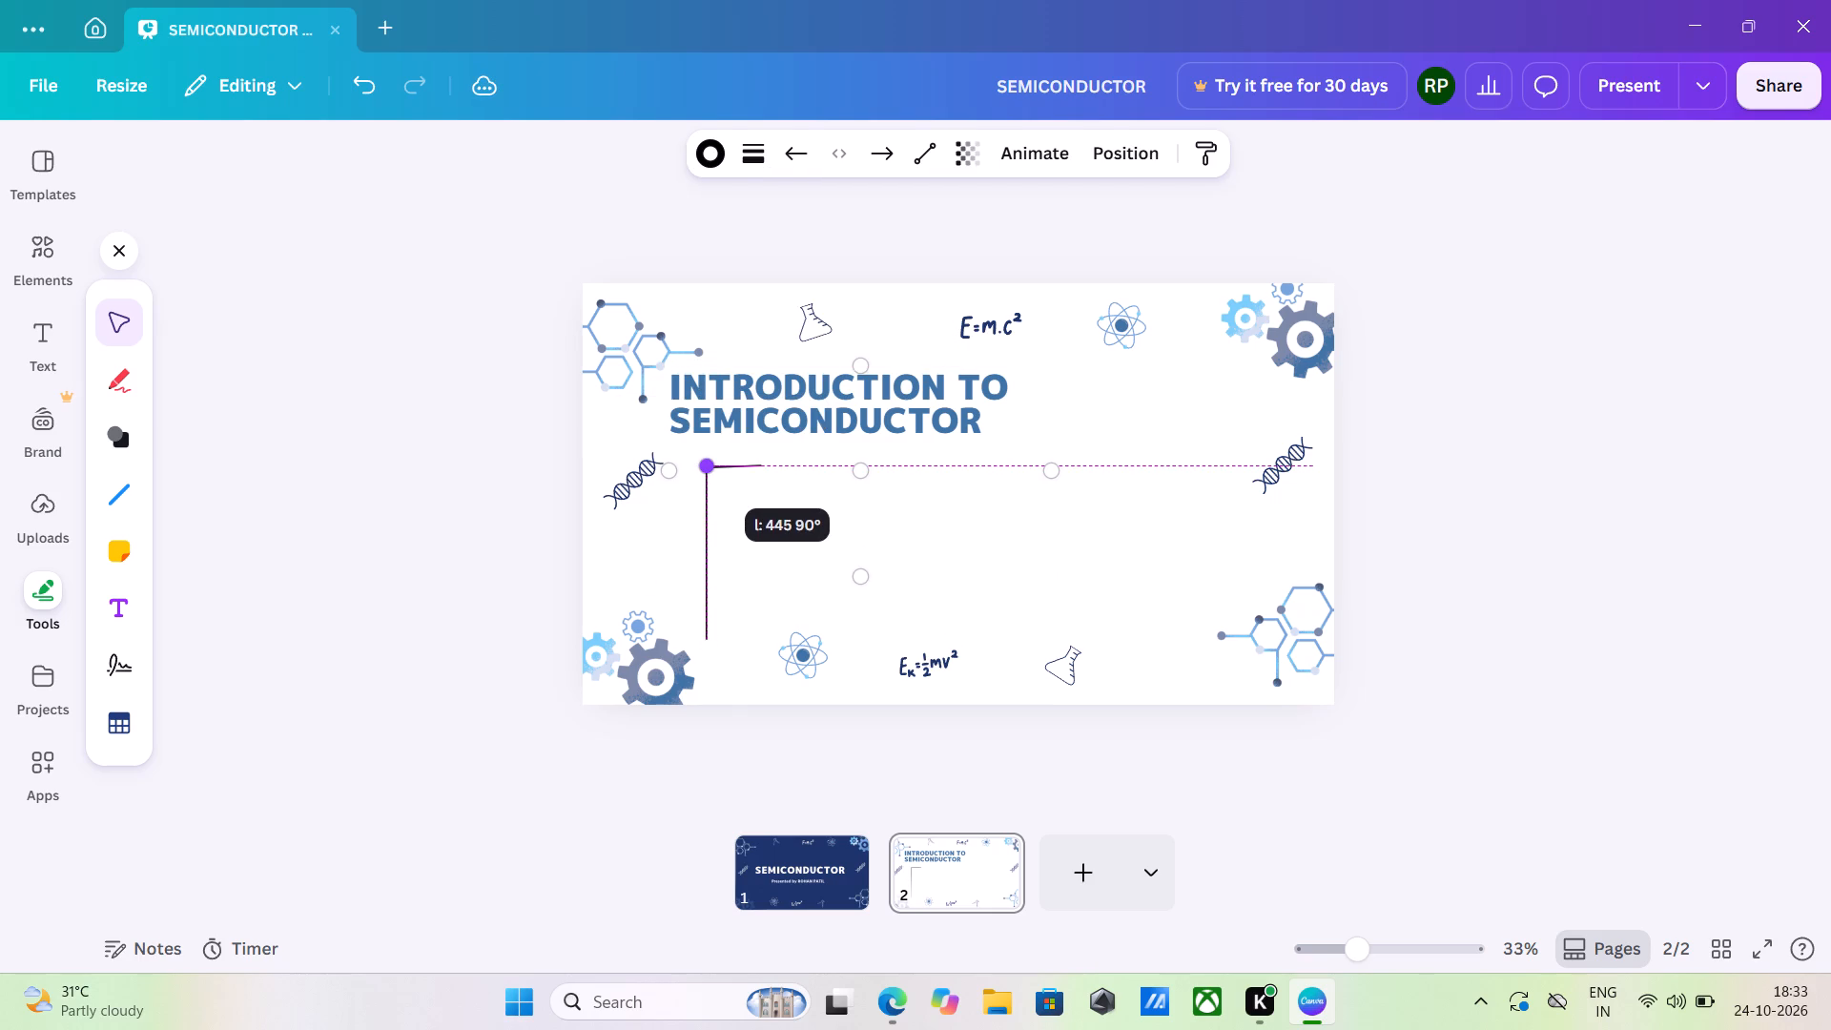
left_click_drag(750, 463, 750, 473)
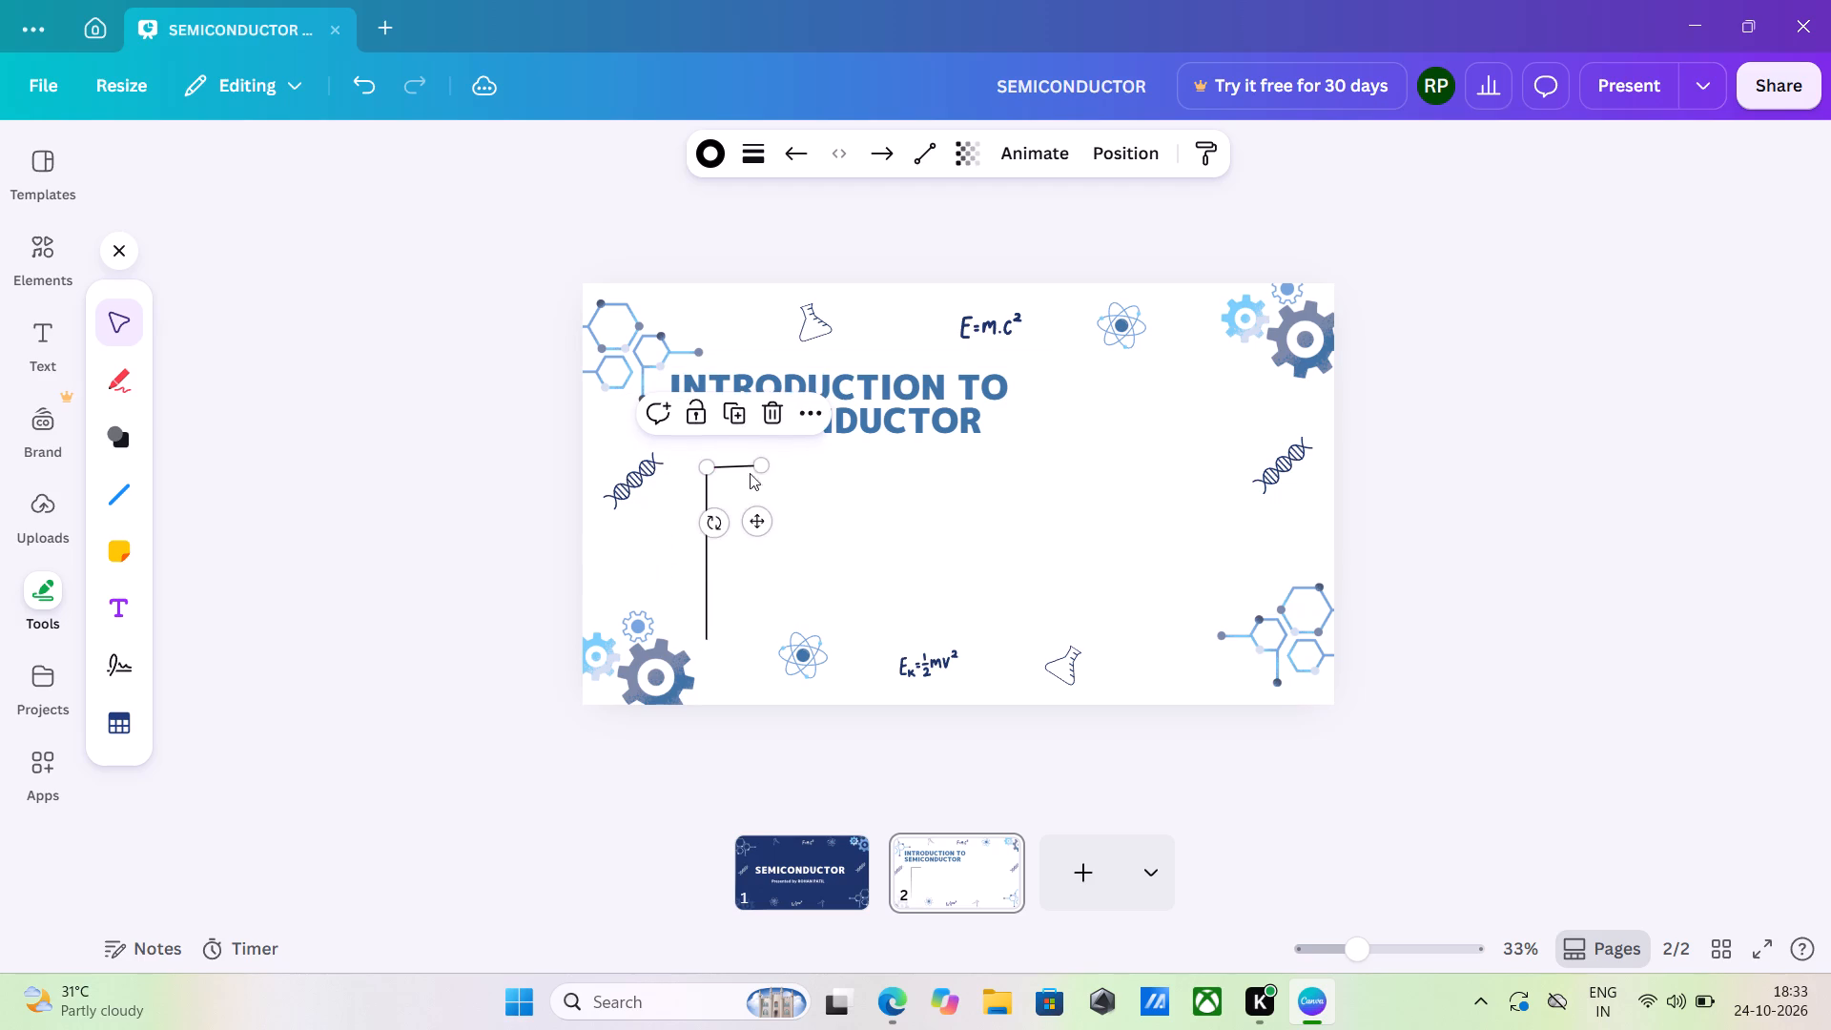
left_click_drag(750, 473, 742, 472)
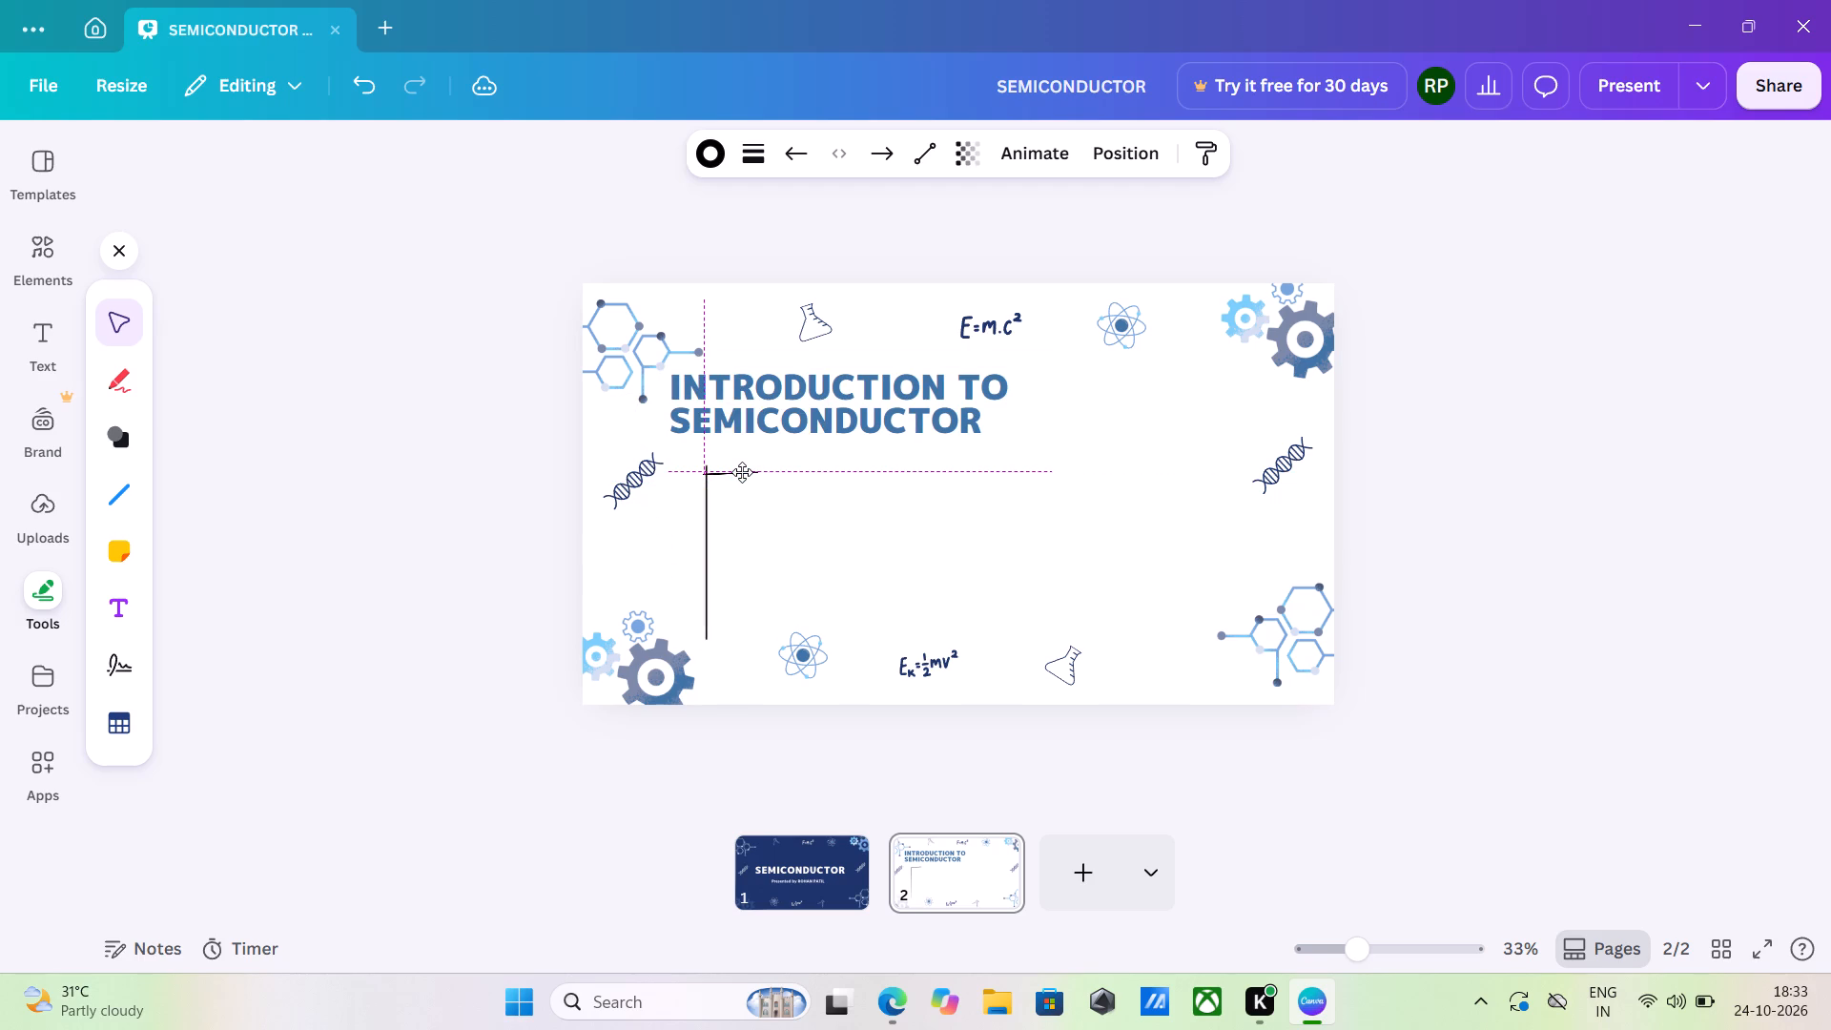
left_click_drag(742, 472, 743, 472)
left_click_drag(752, 469, 763, 470)
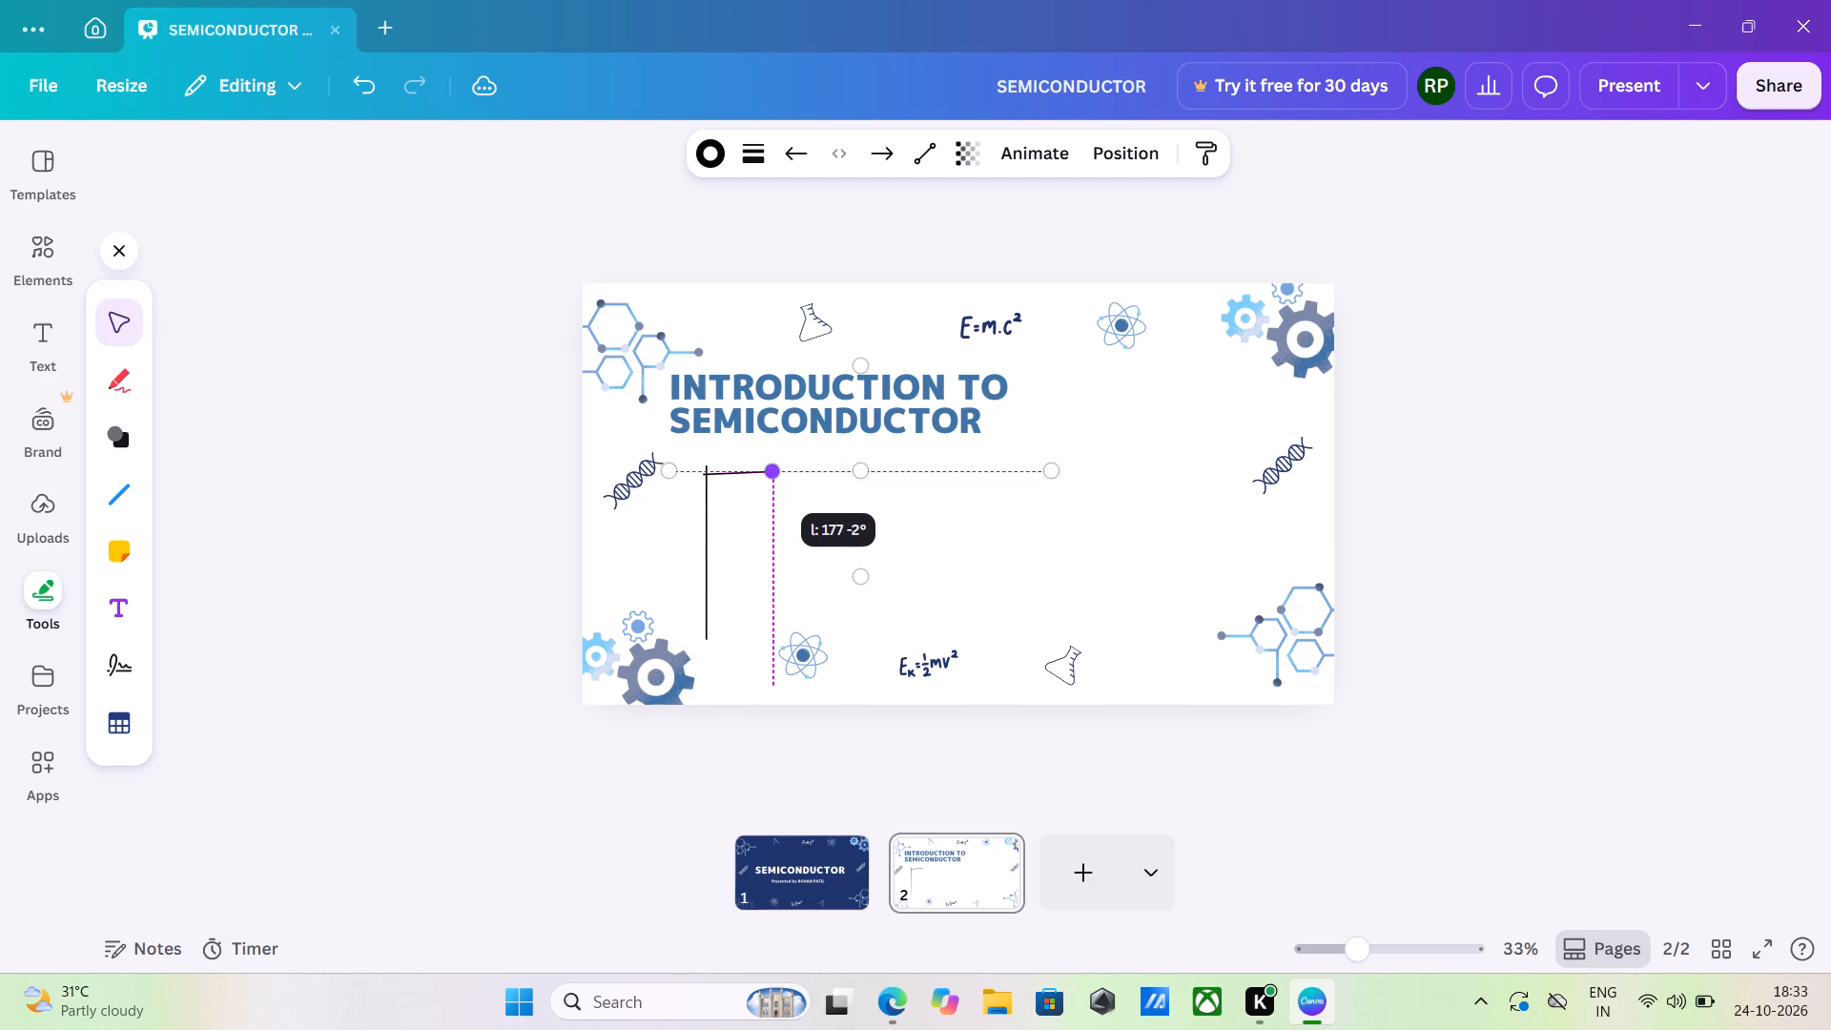
left_click_drag(763, 470, 766, 468)
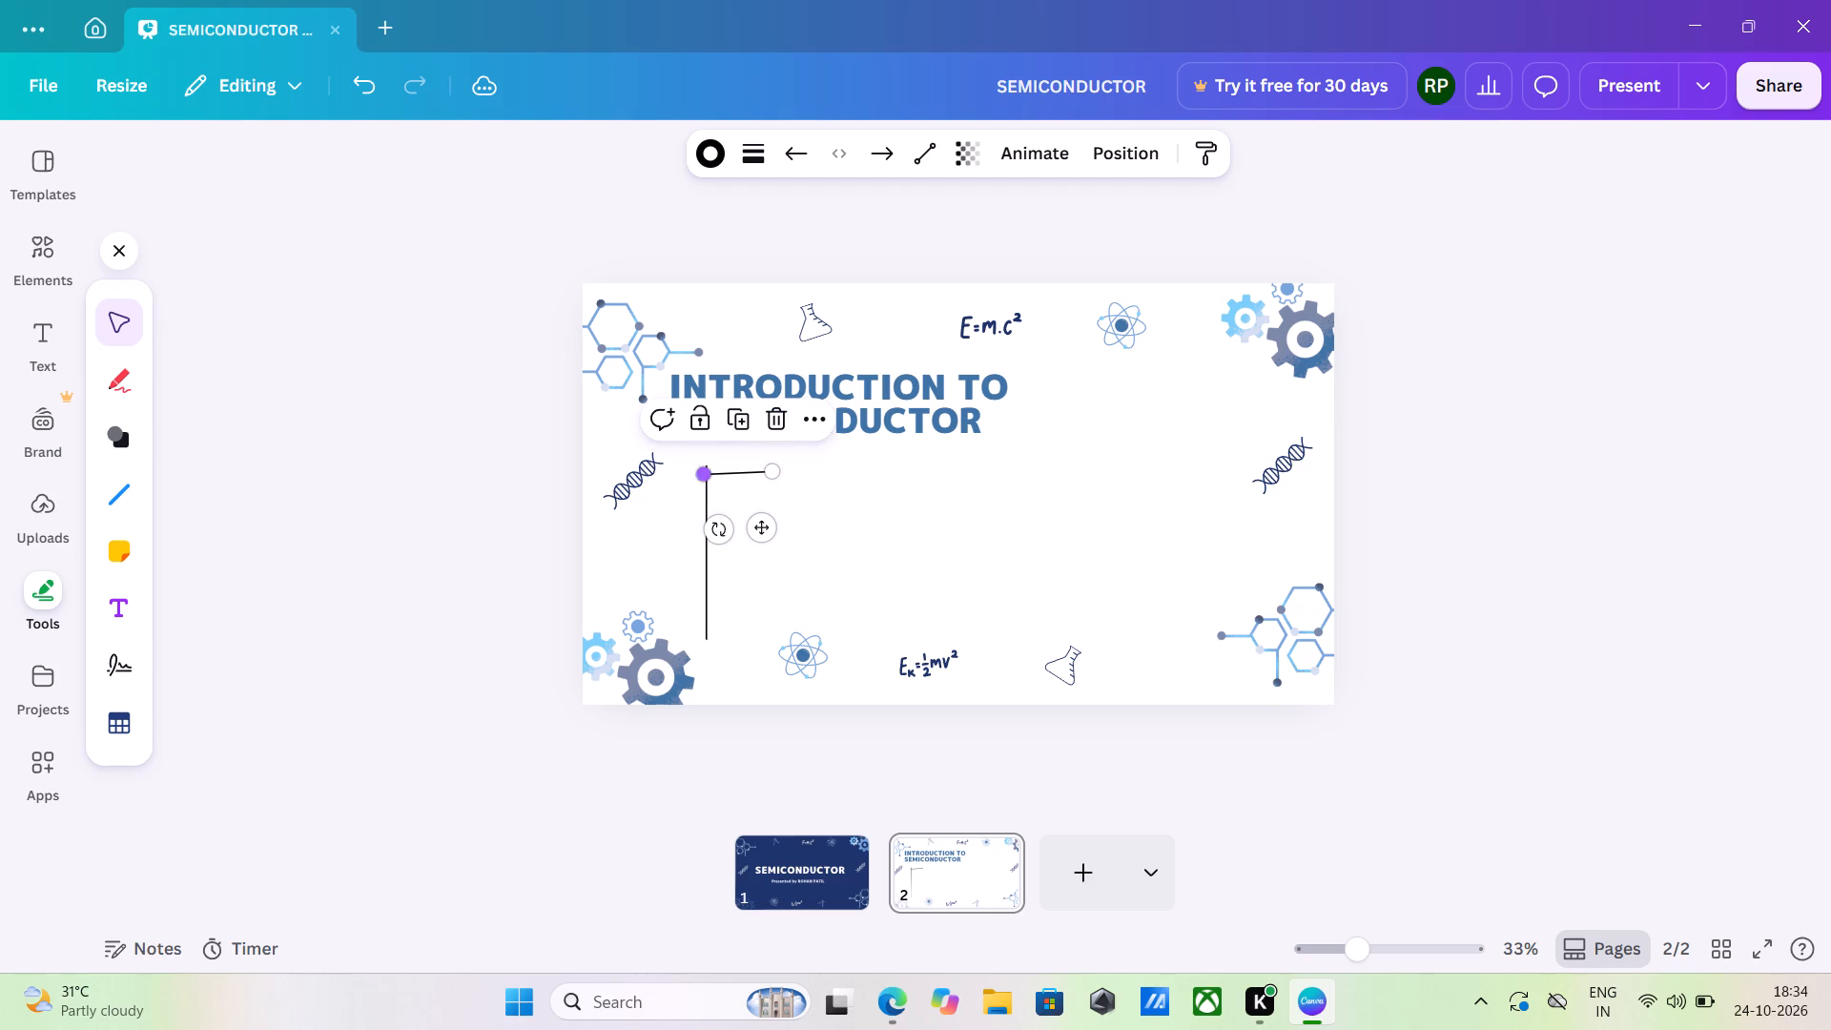
Level the short line by shifting its end beside the vertical line, and raise it to the vertical line's top.
left_click(704, 470)
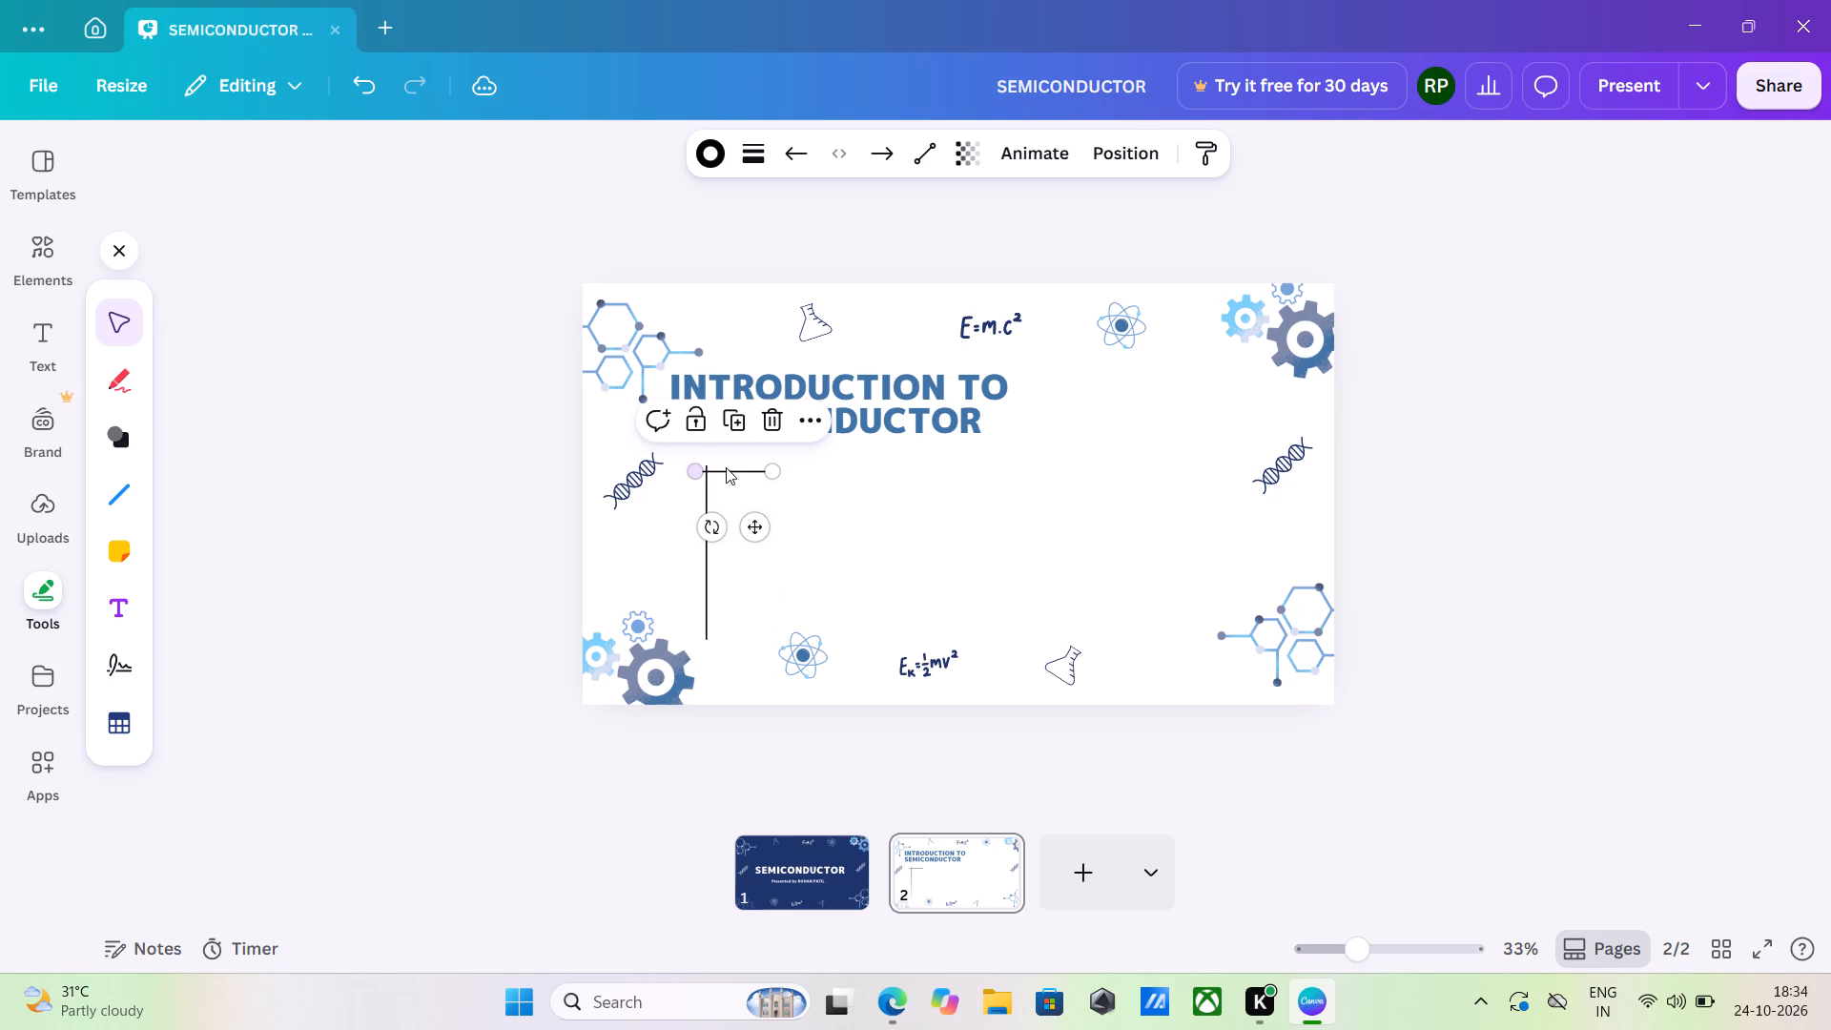
left_click(726, 467)
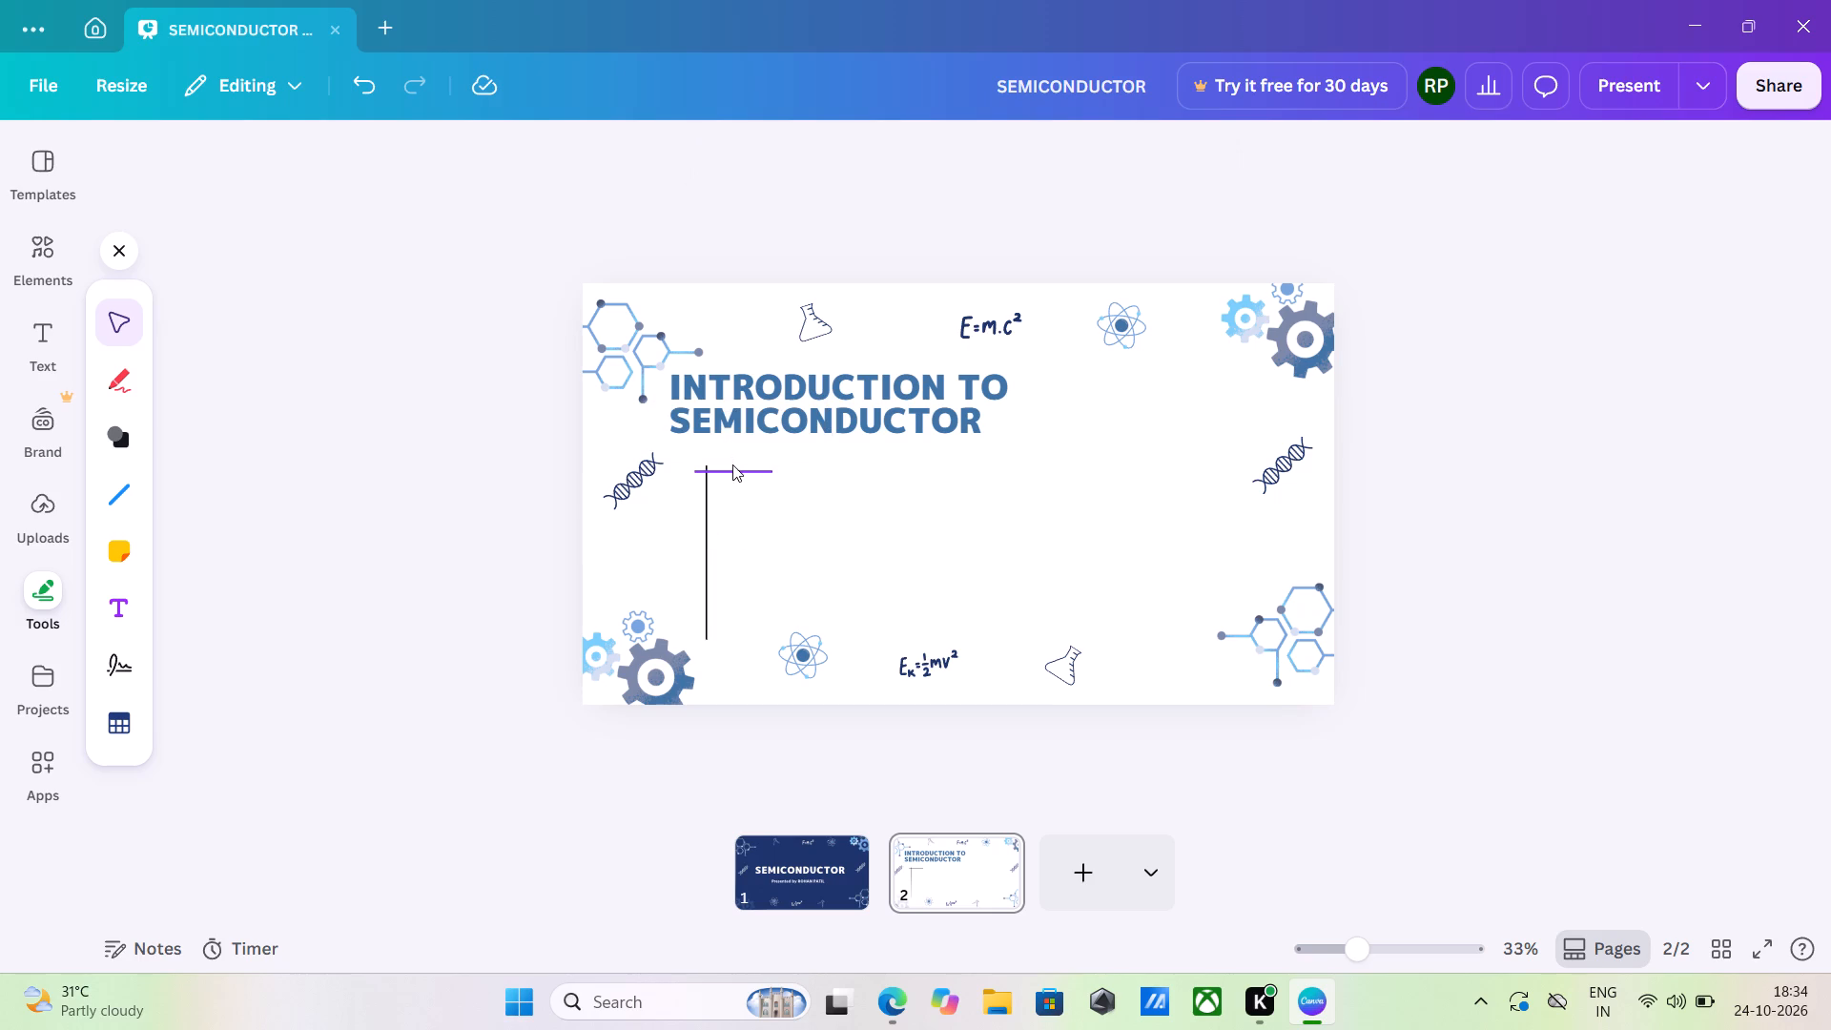
left_click_drag(732, 464, 734, 454)
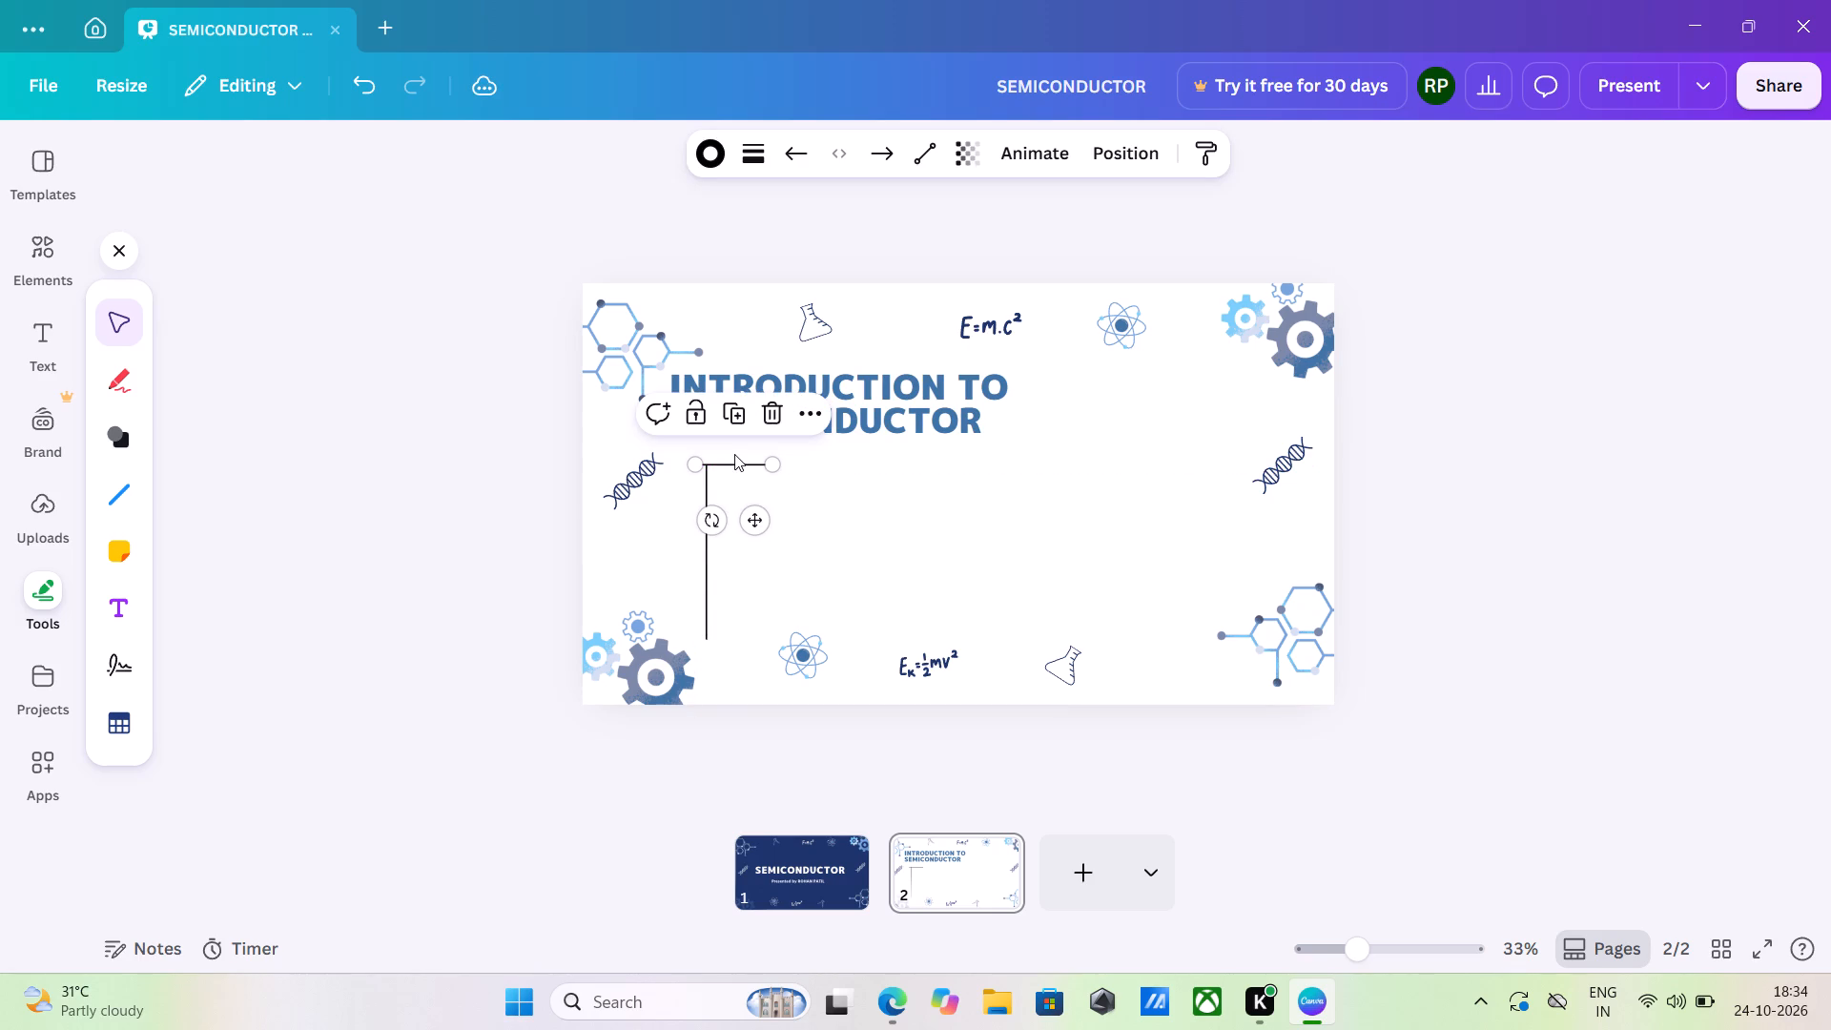
Shift the long vertical line sideways until it meets the outer end of the short top line.
left_click_drag(704, 483, 694, 482)
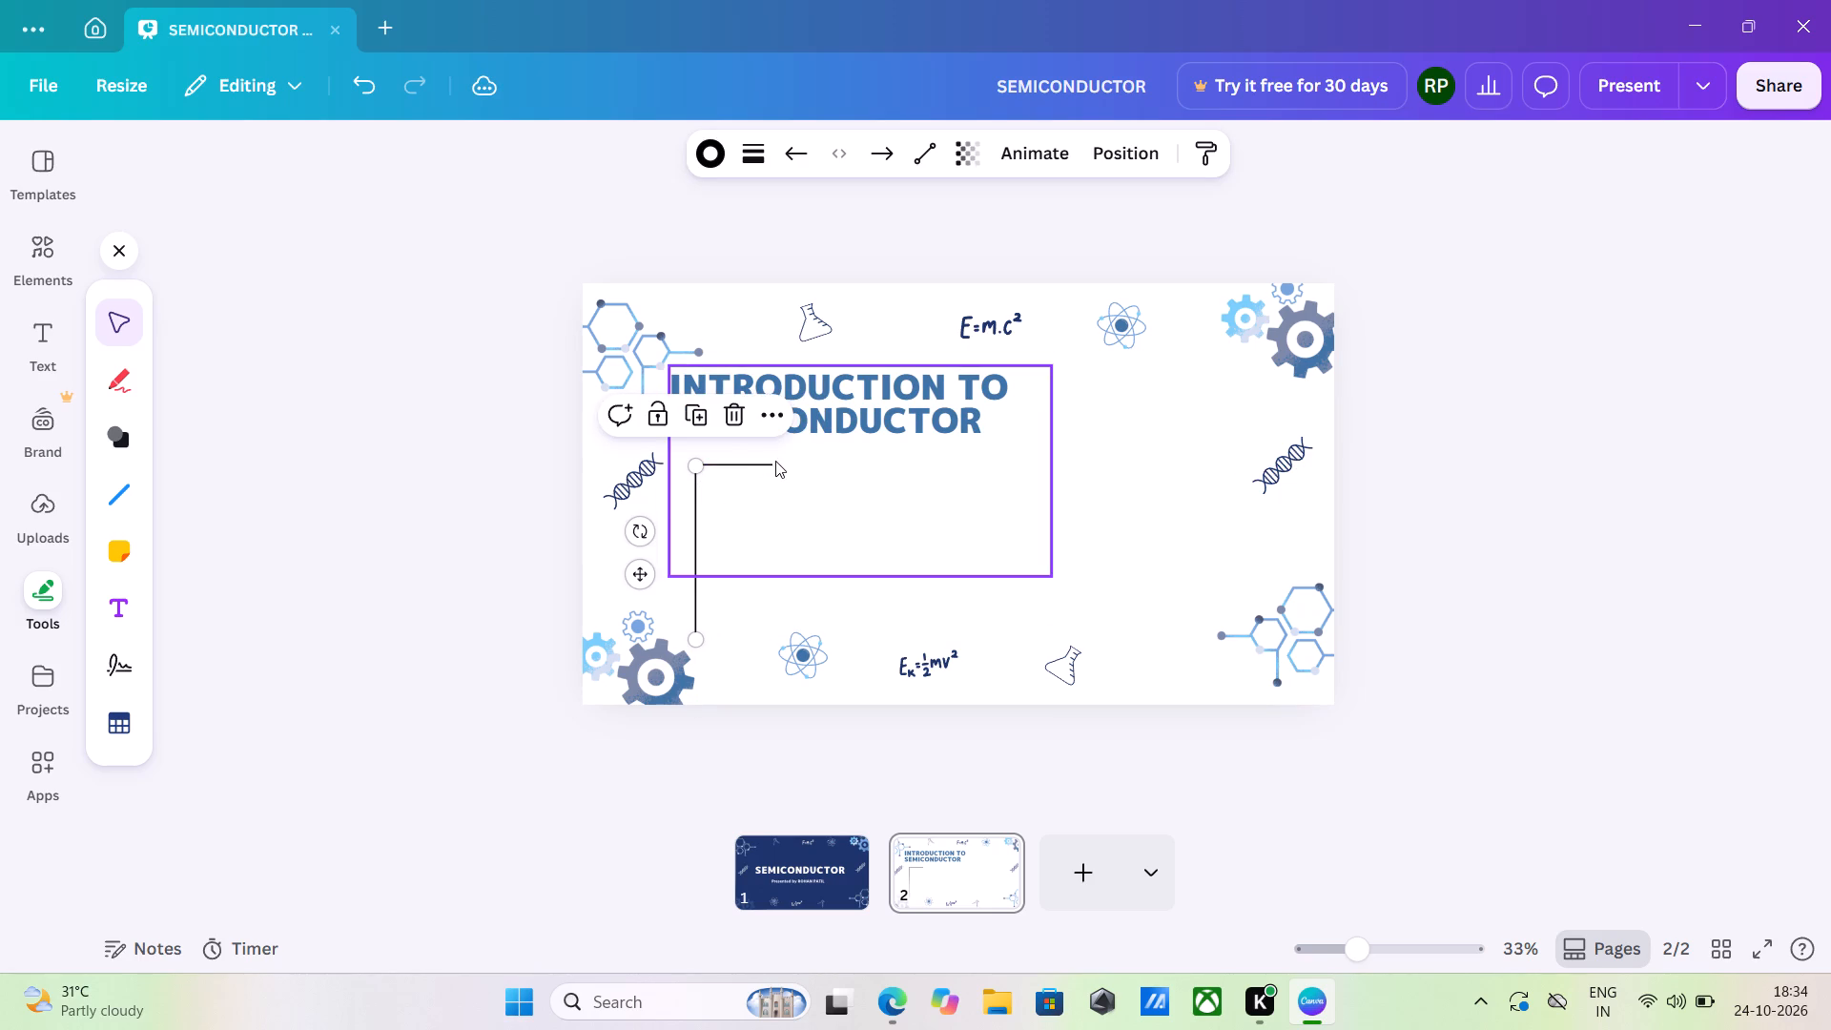
Duplicate the short horizontal line and place the copy lower on the vertical line, aligned beneath the original.
left_click(751, 452)
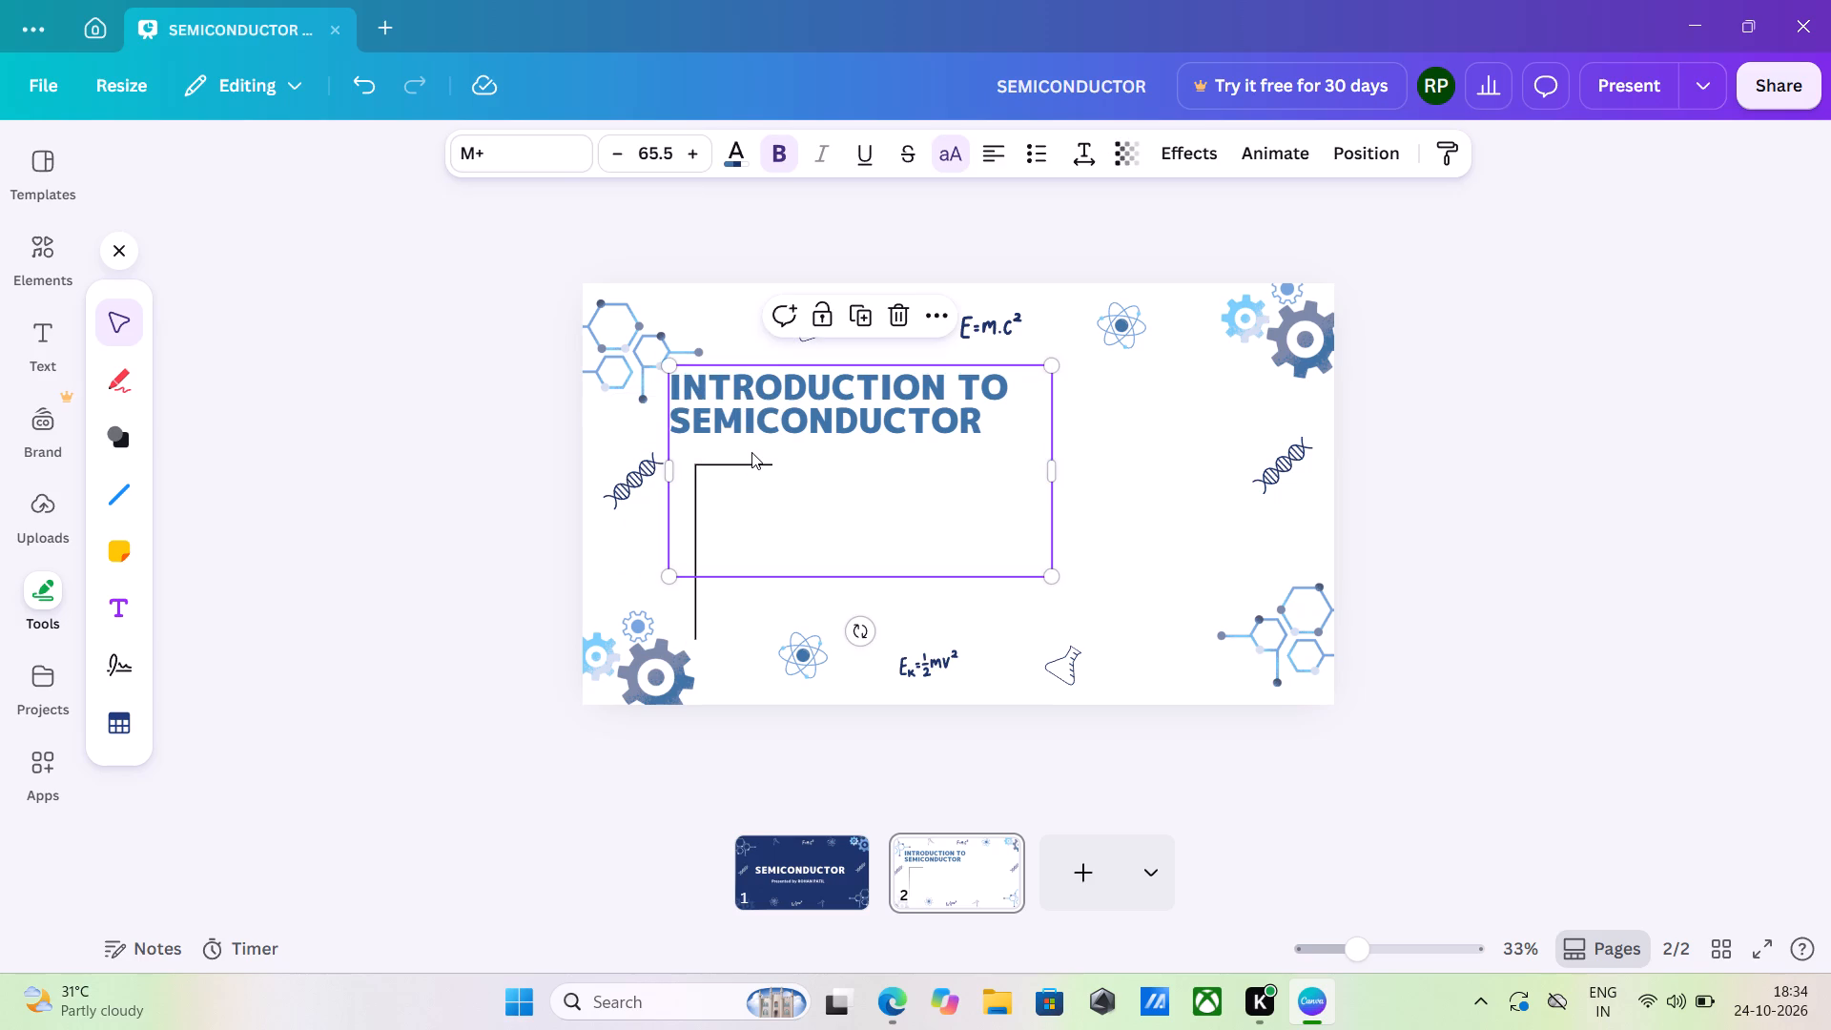
left_click(742, 463)
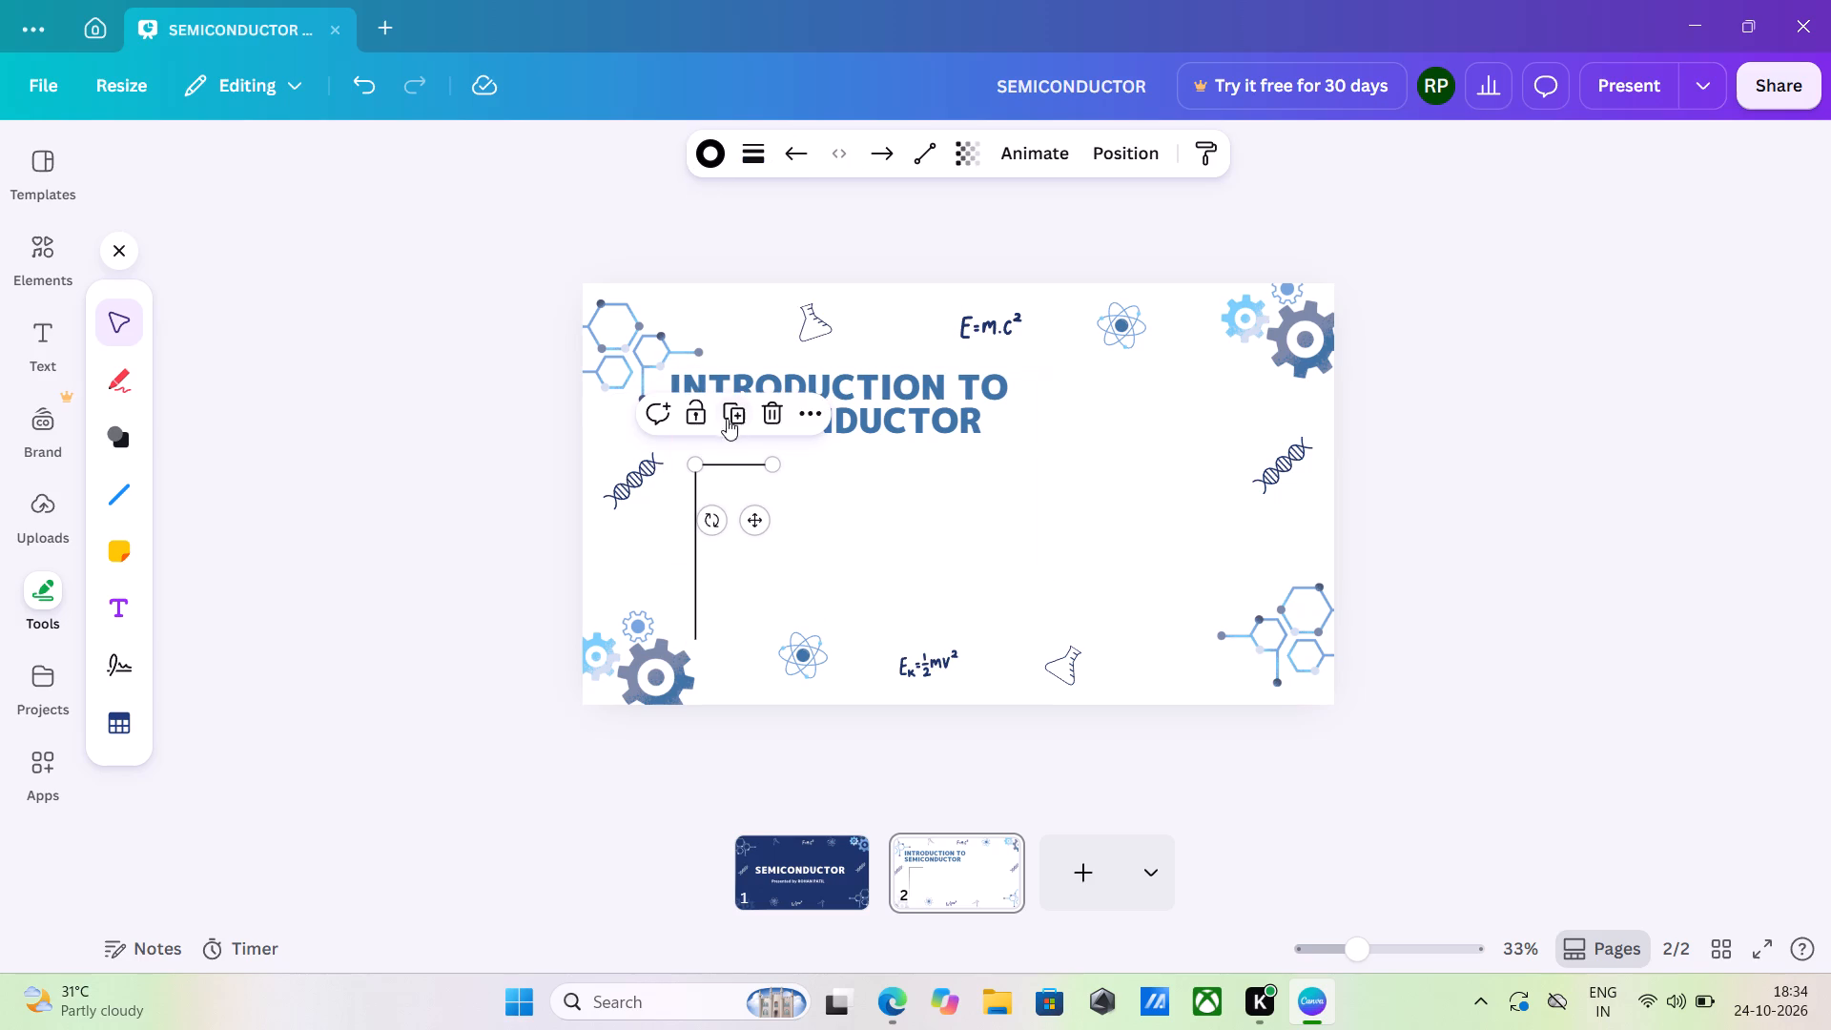
left_click(730, 413)
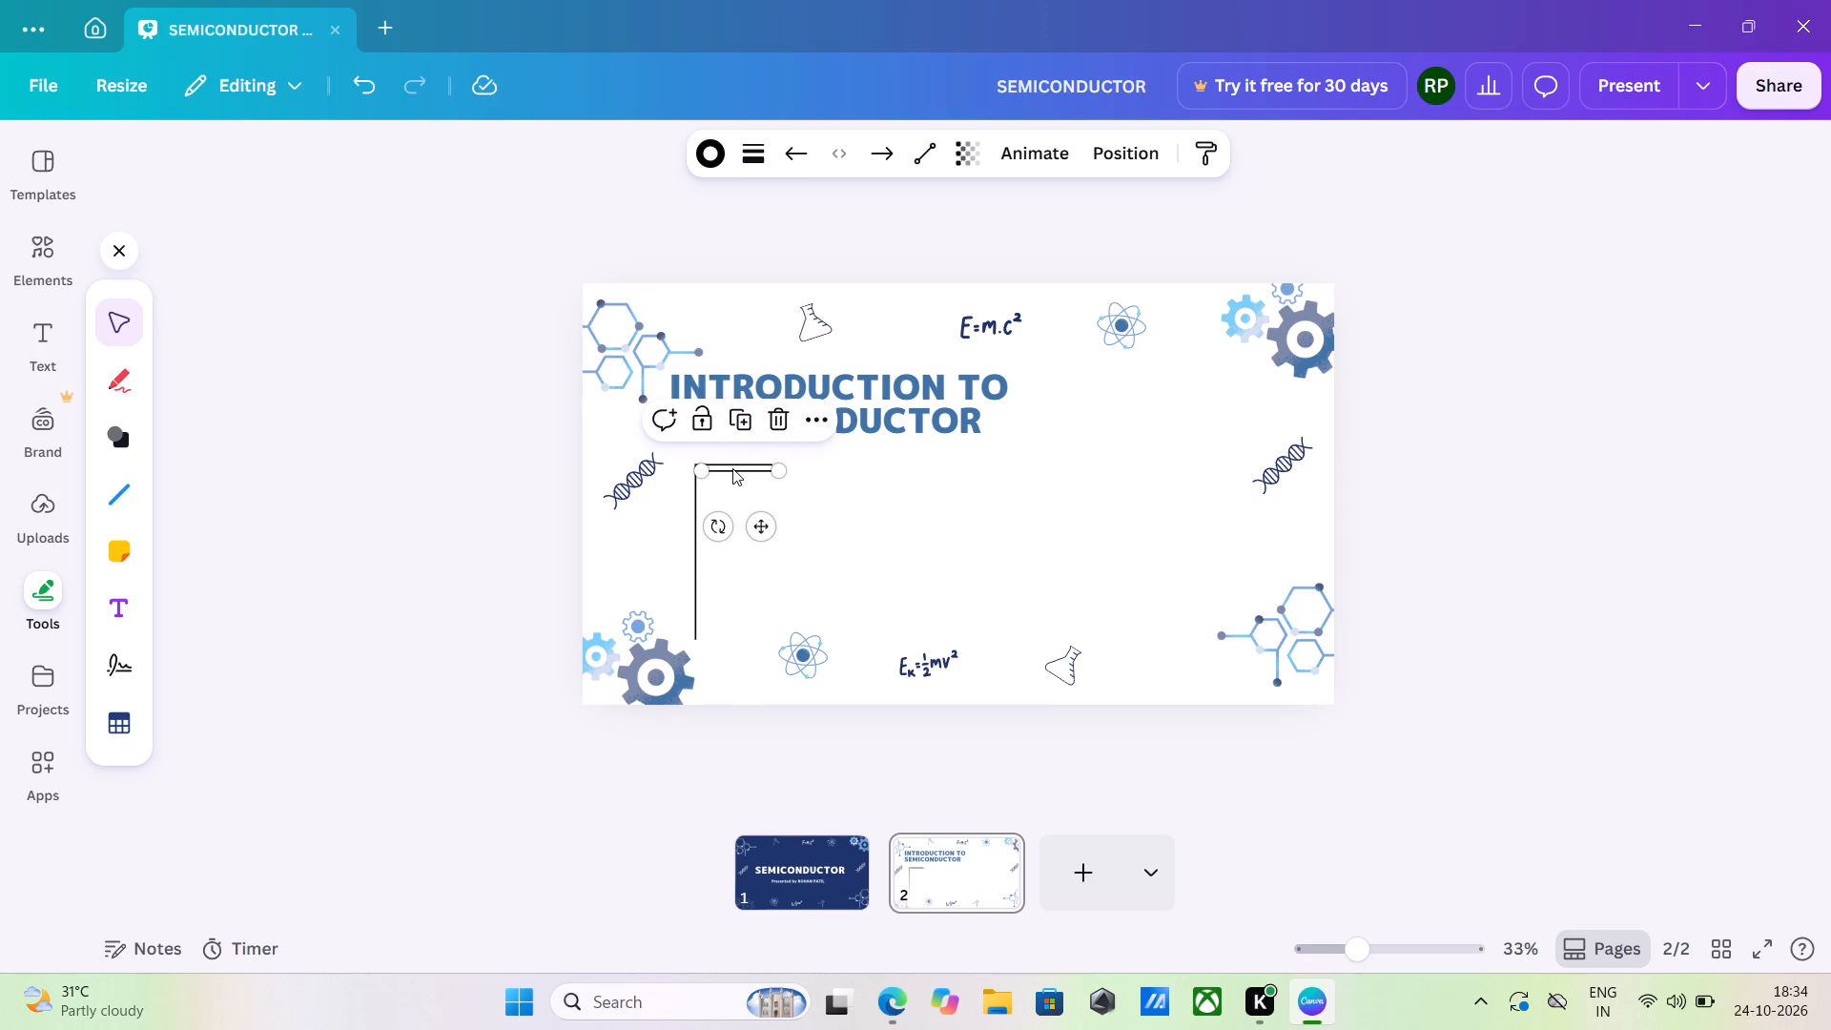
left_click_drag(732, 468, 732, 563)
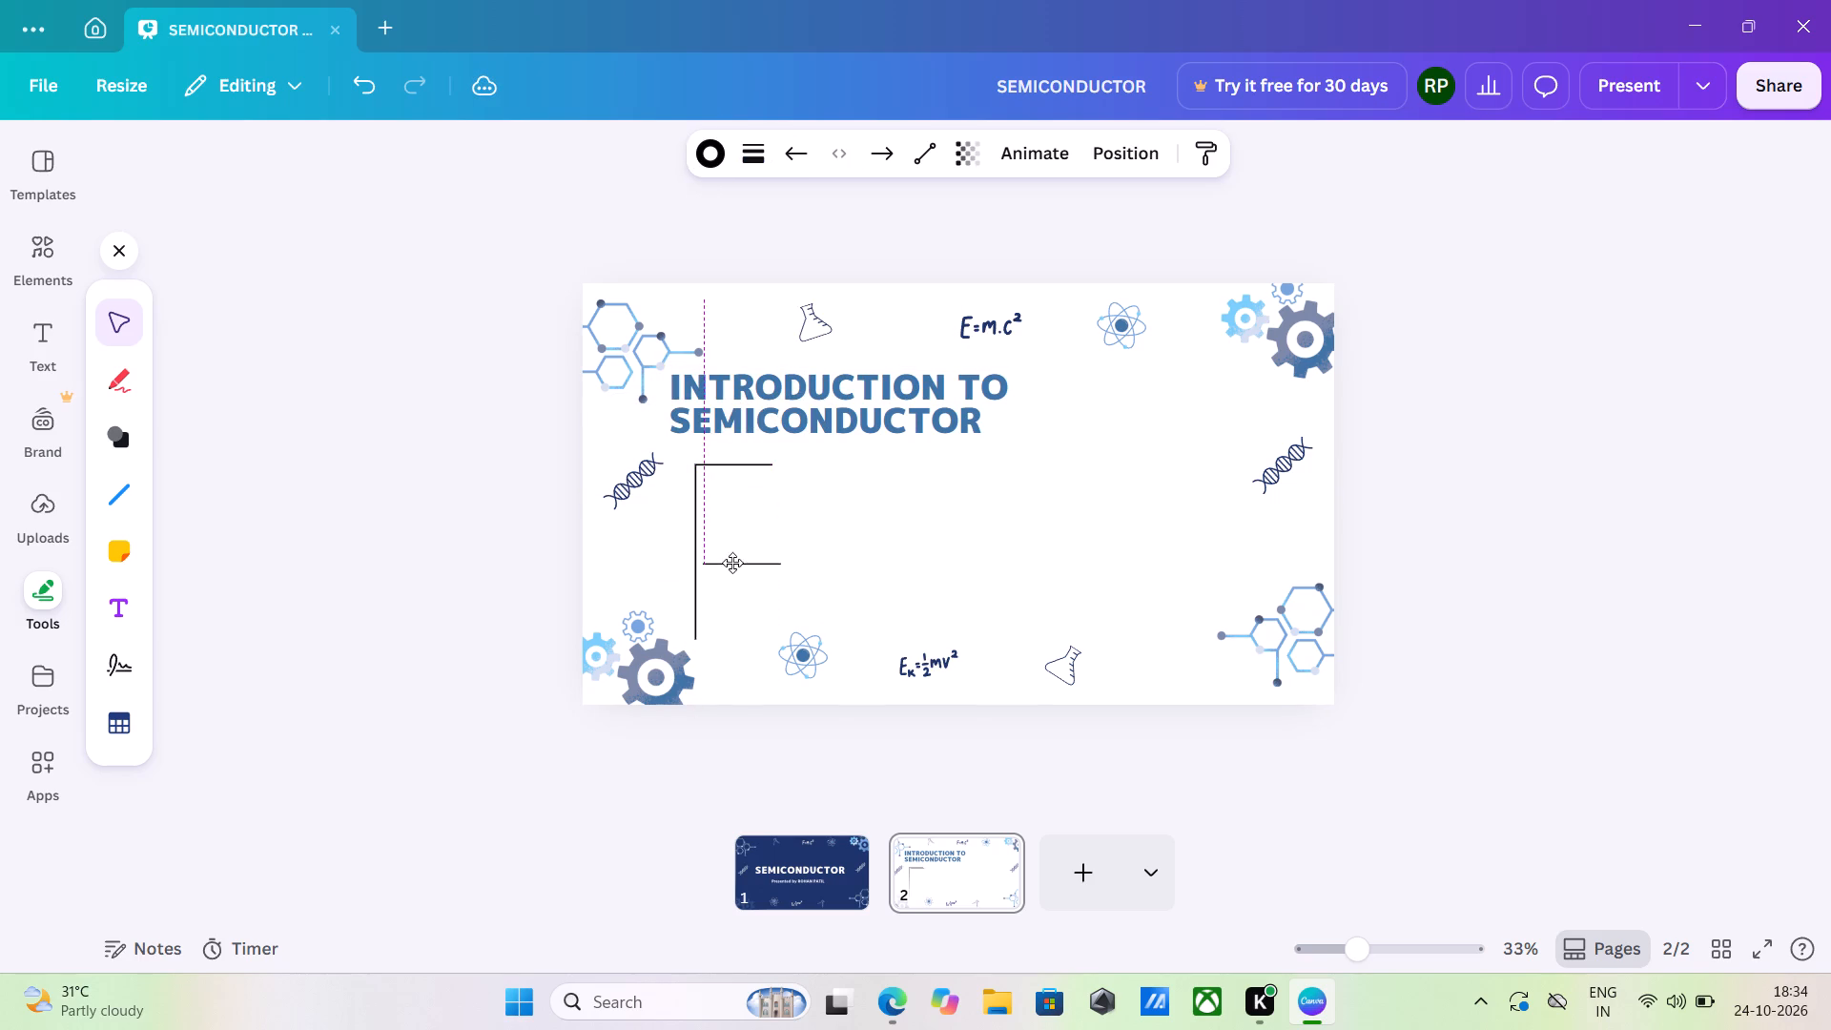
left_click_drag(732, 563, 723, 583)
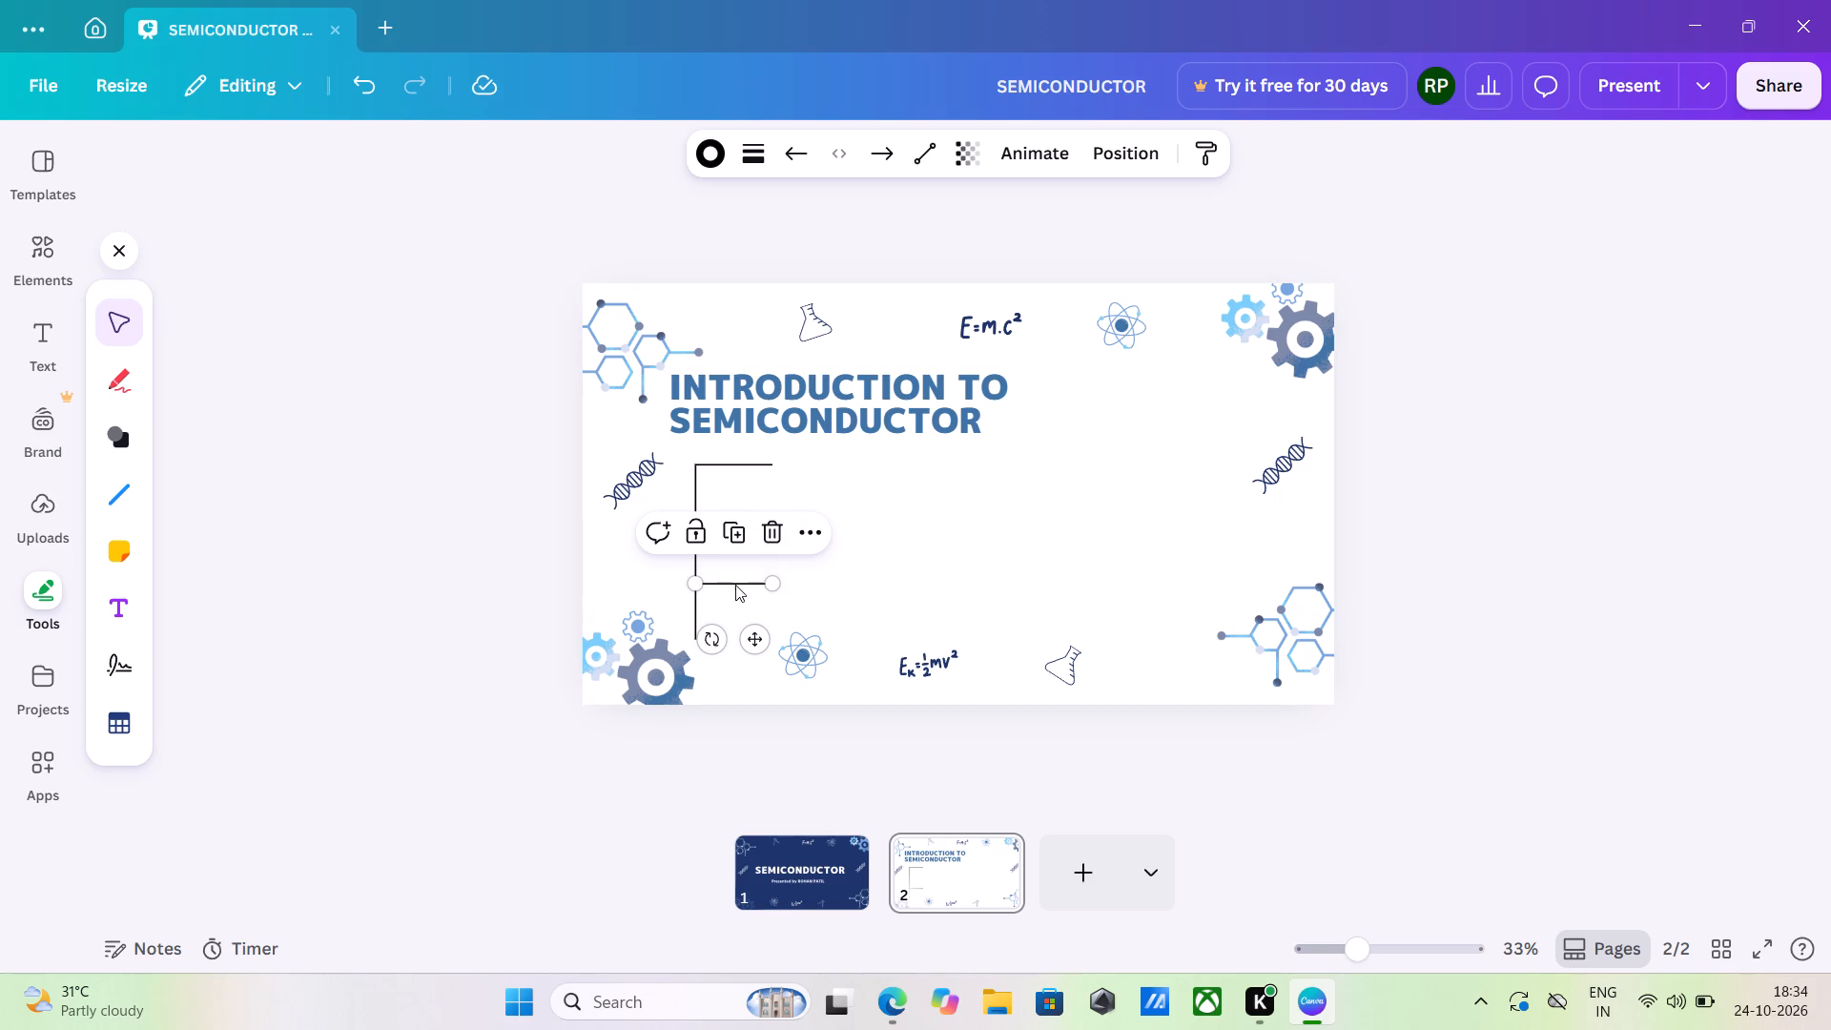
Open the introduction heading's text box on page 2 for text editing.
left_click(787, 459)
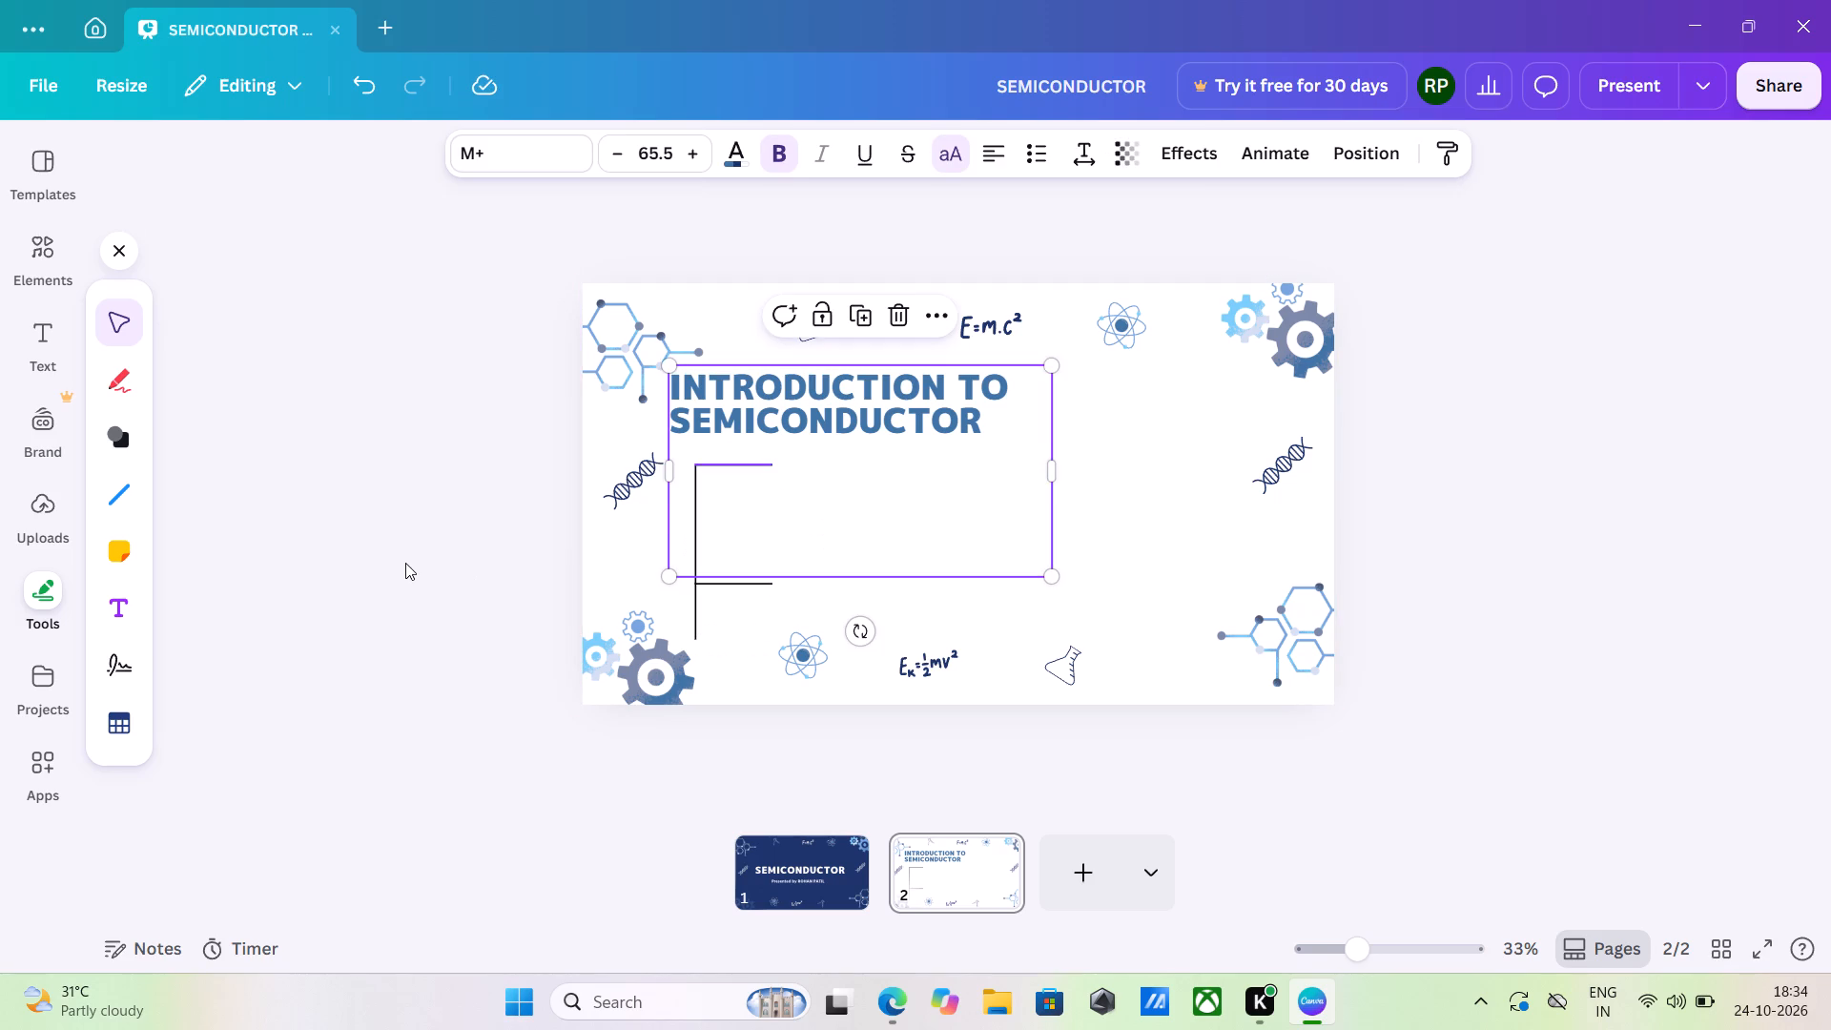
left_click(405, 563)
left_click(809, 455)
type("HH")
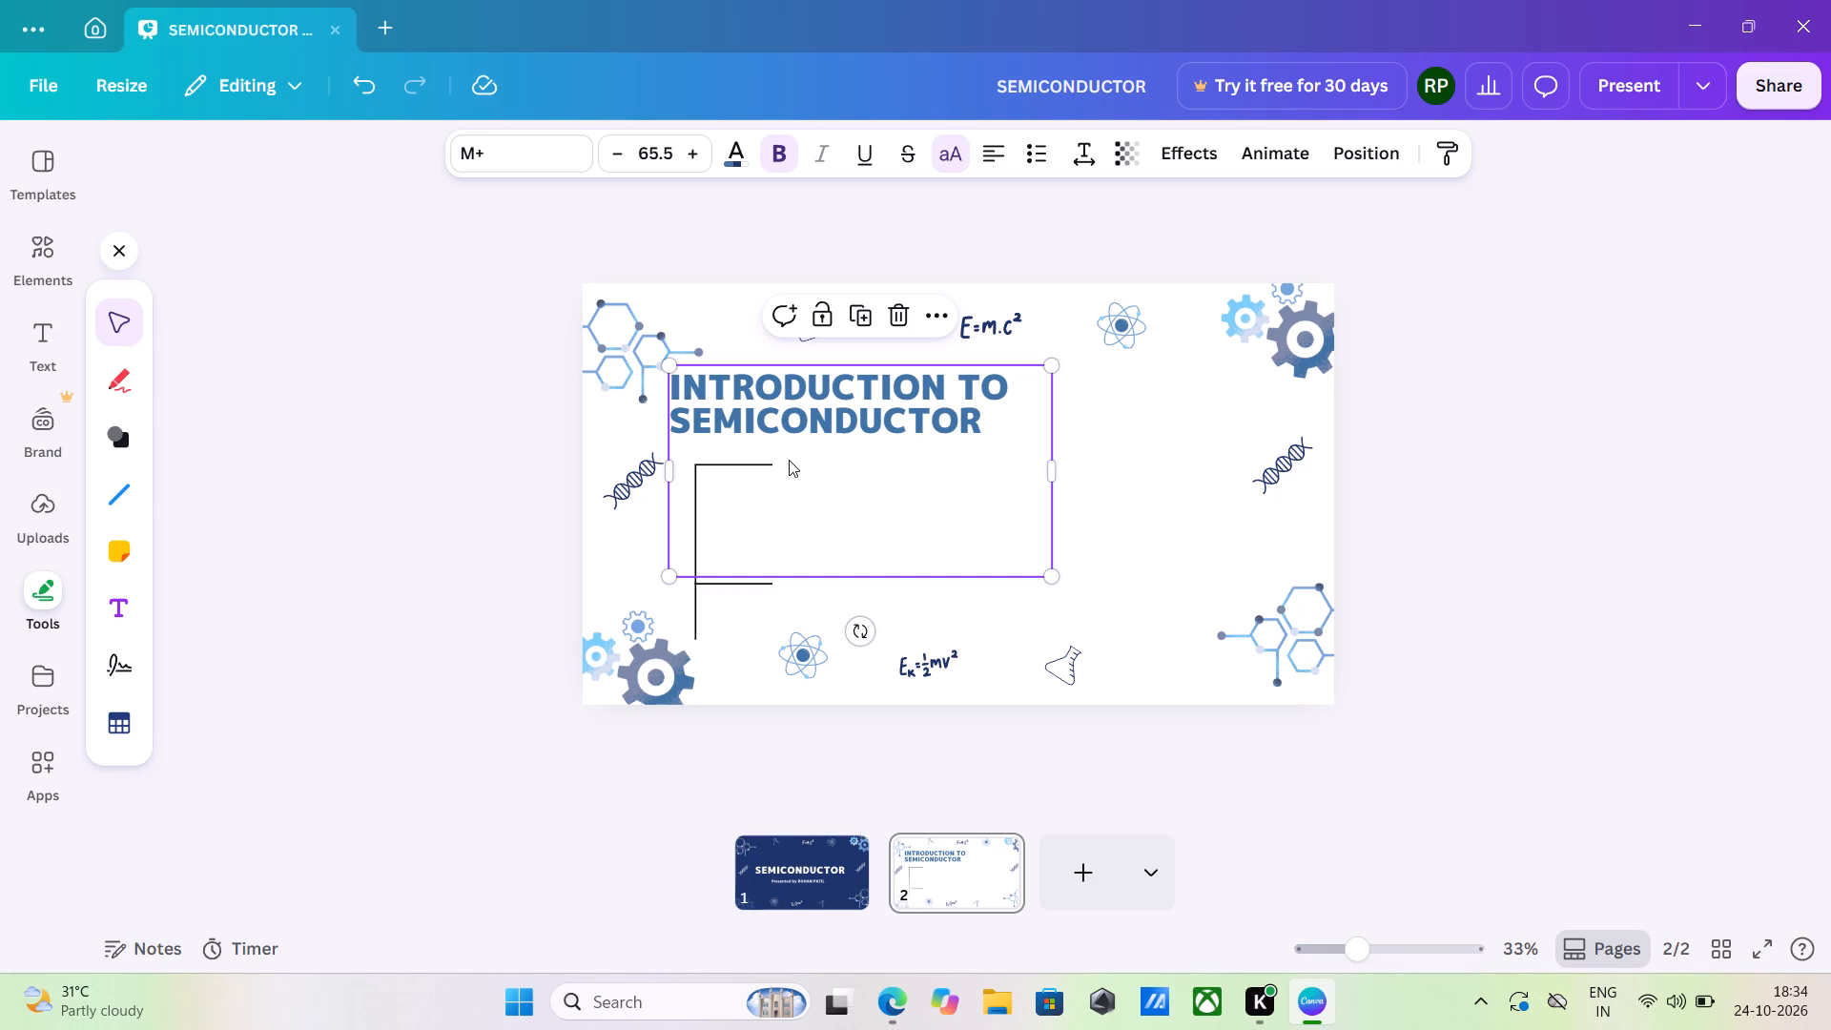
left_click(794, 460)
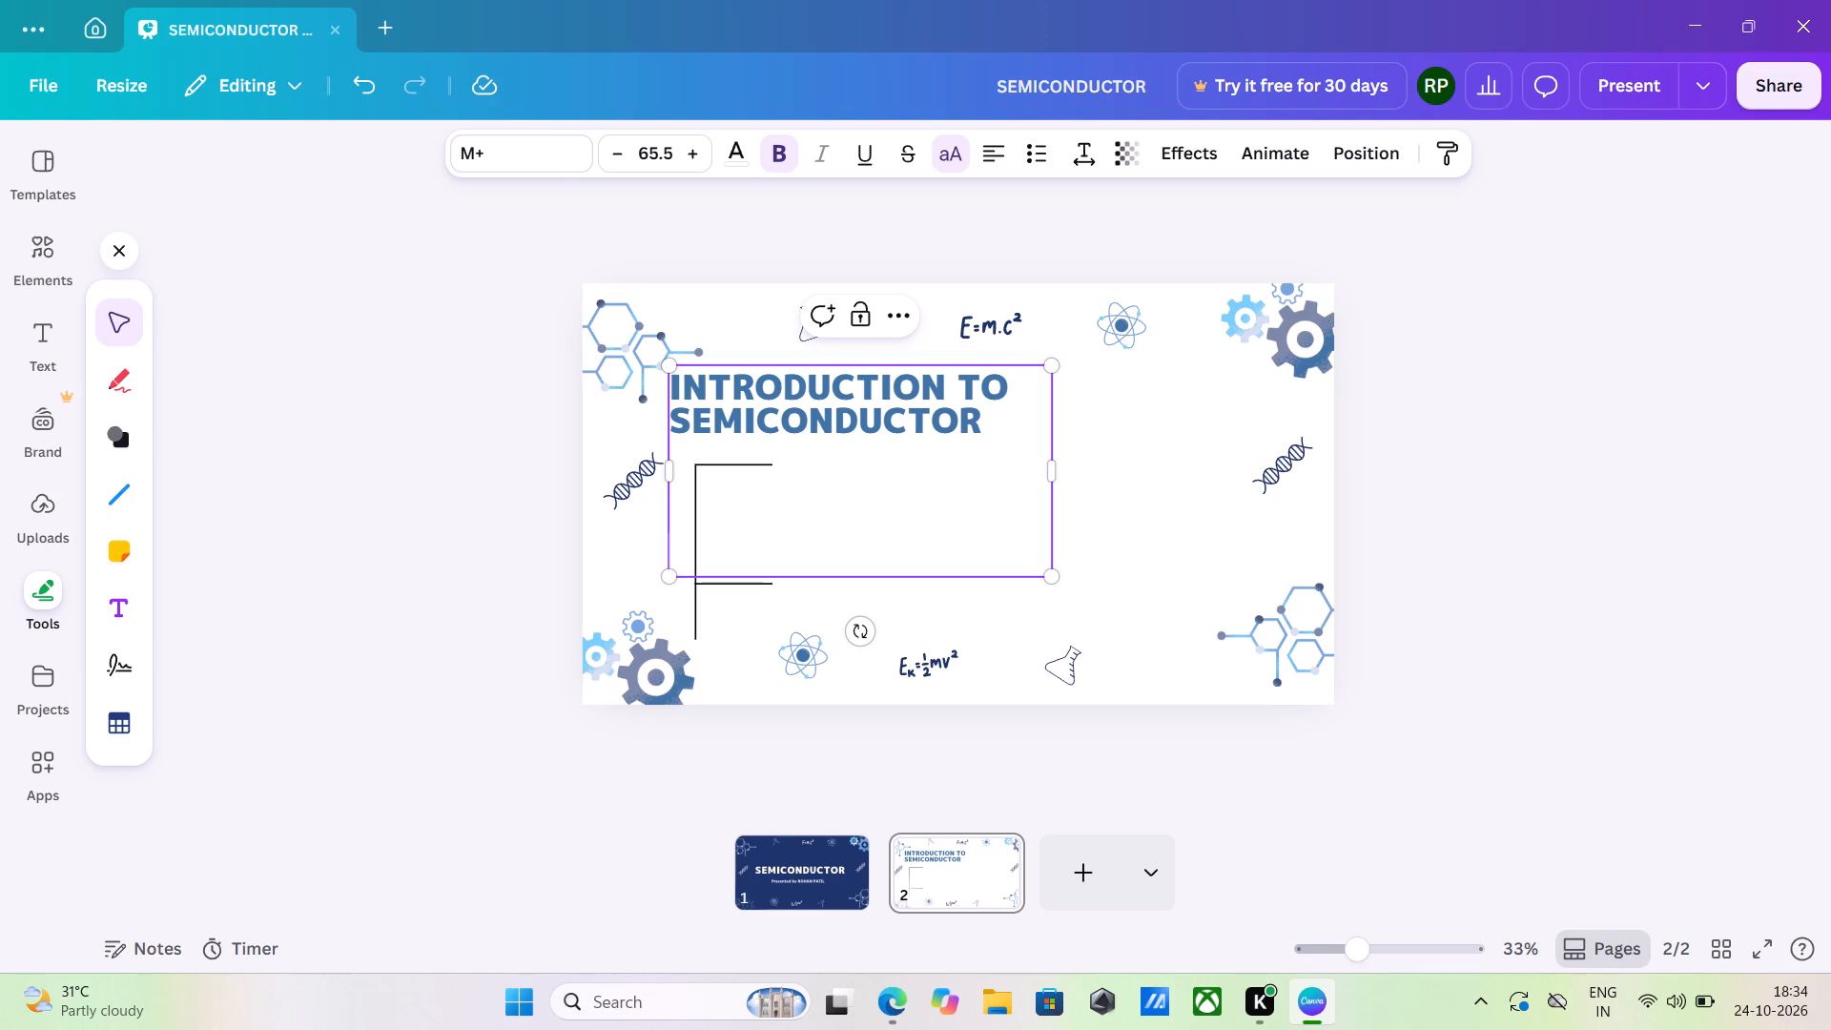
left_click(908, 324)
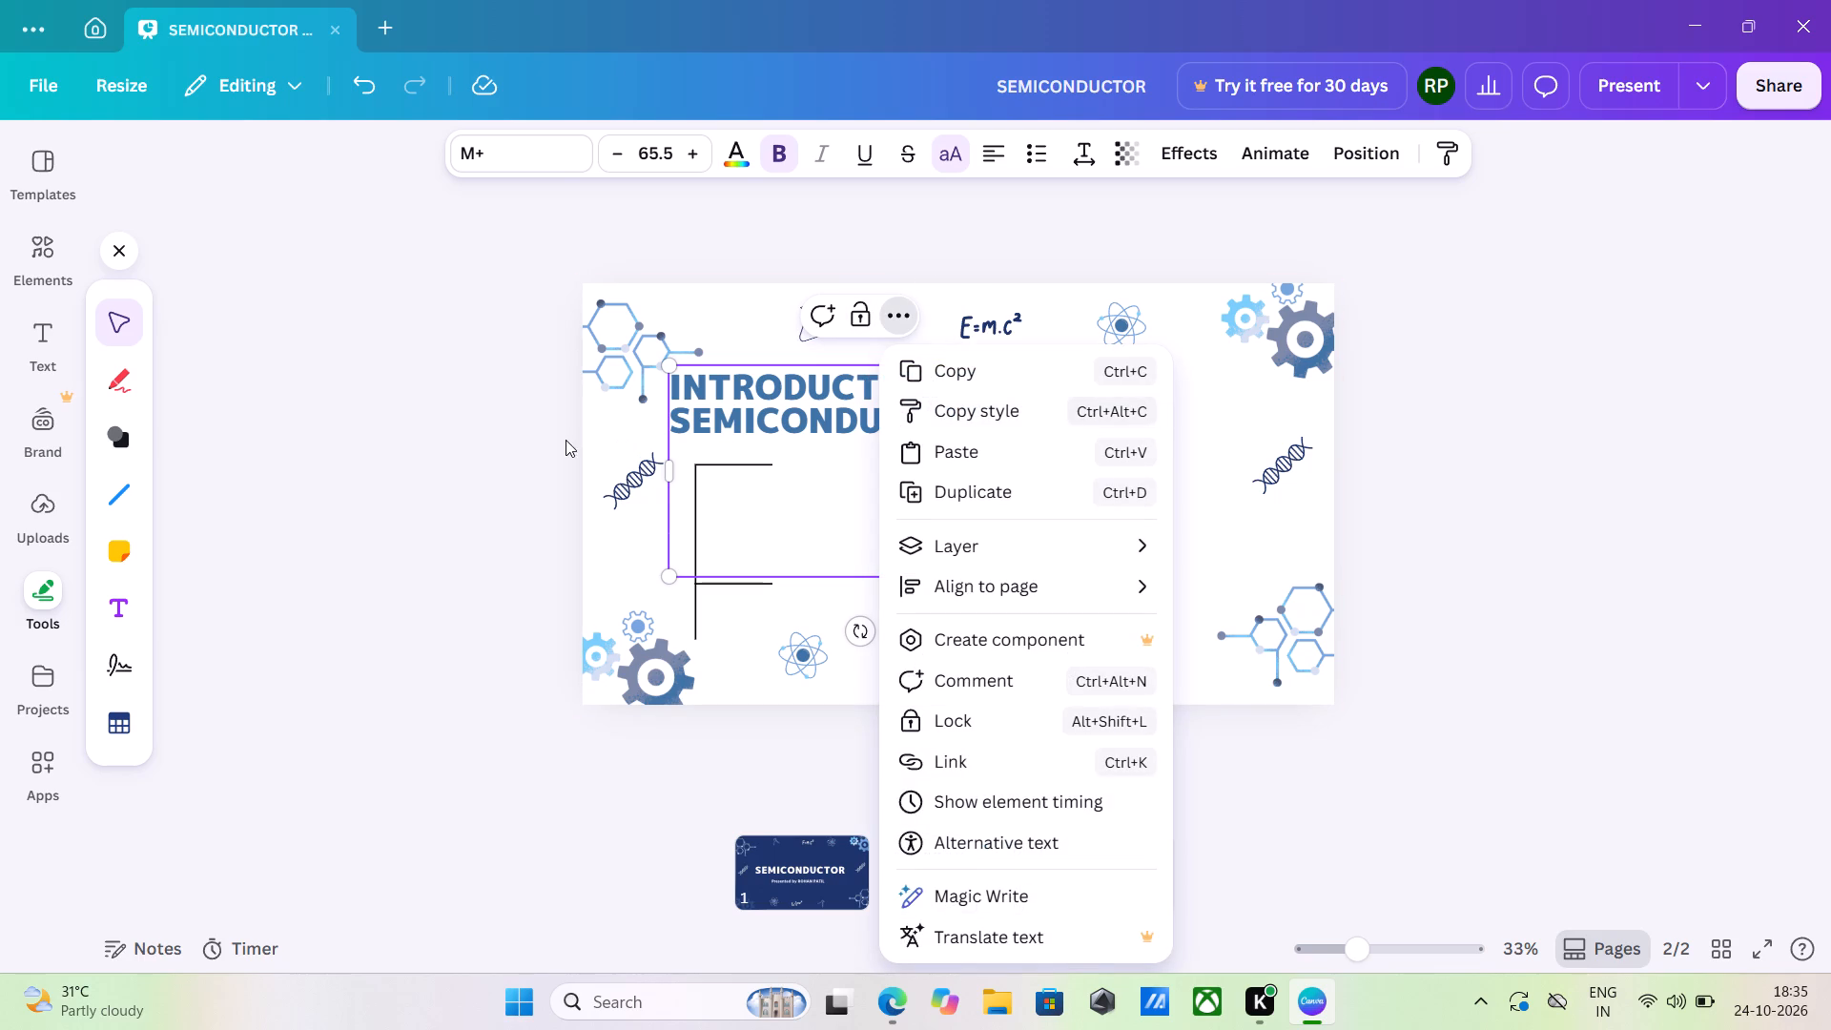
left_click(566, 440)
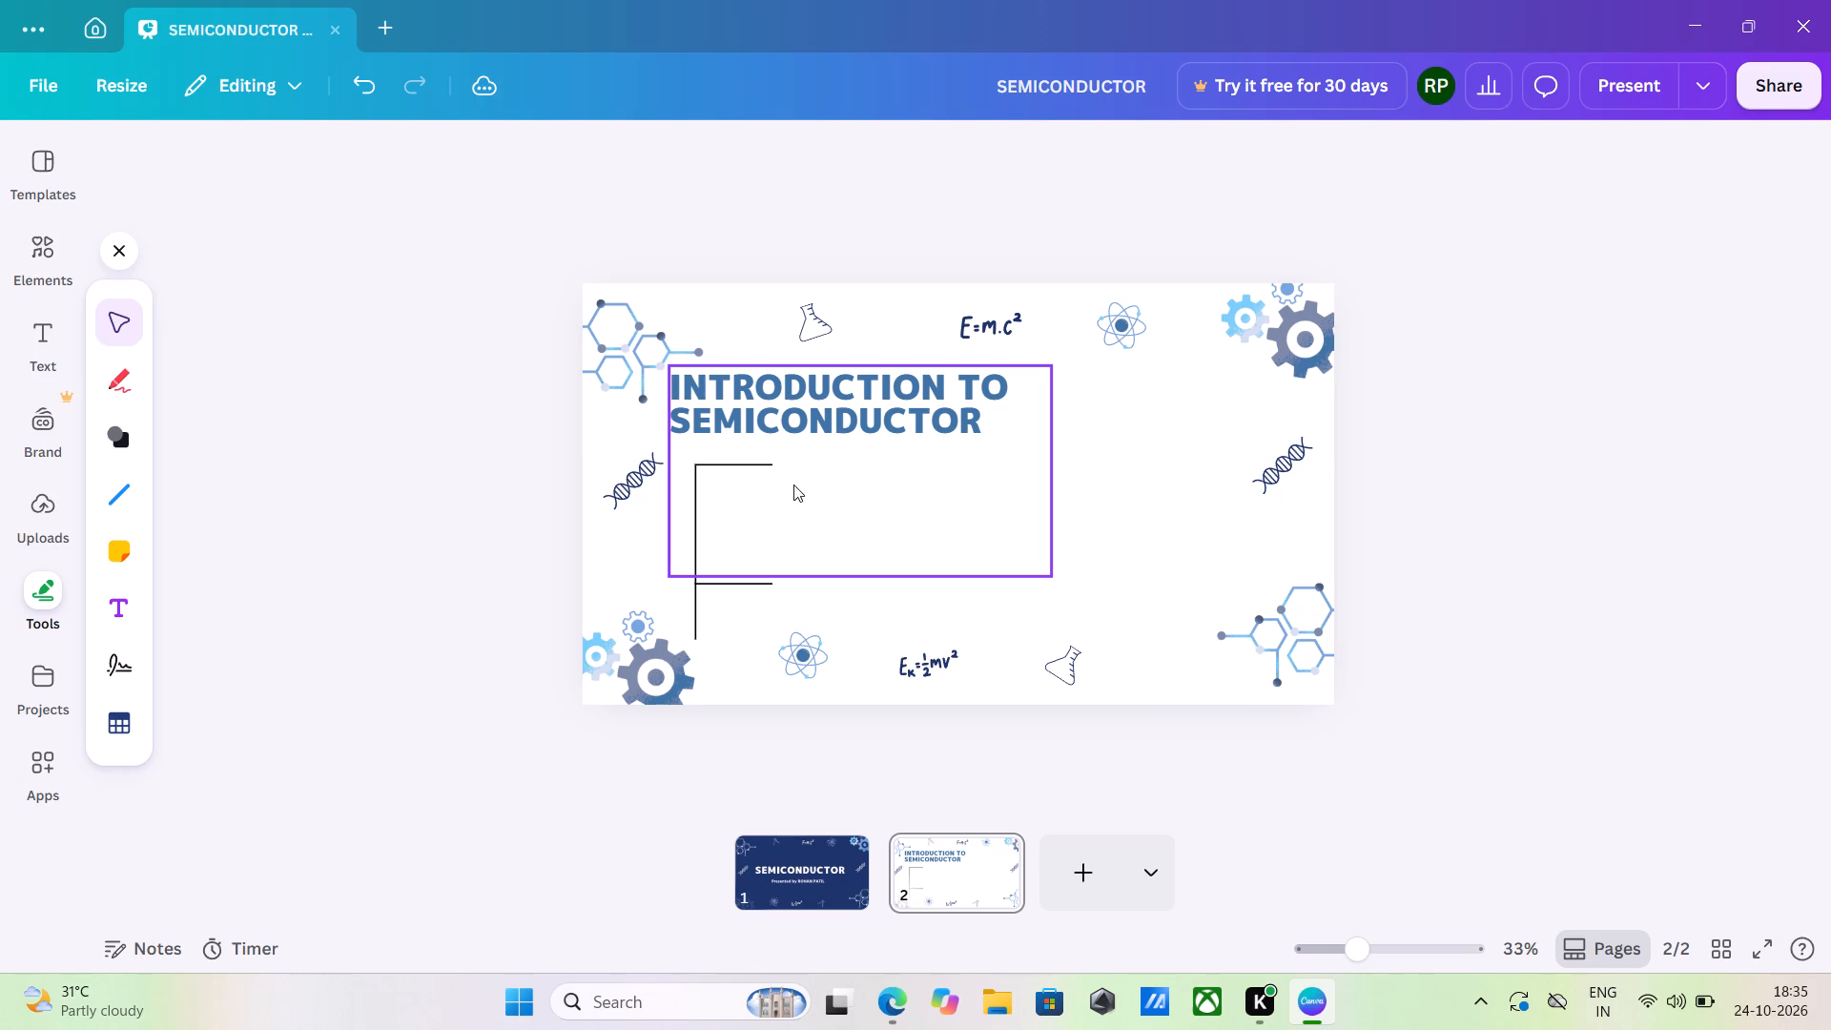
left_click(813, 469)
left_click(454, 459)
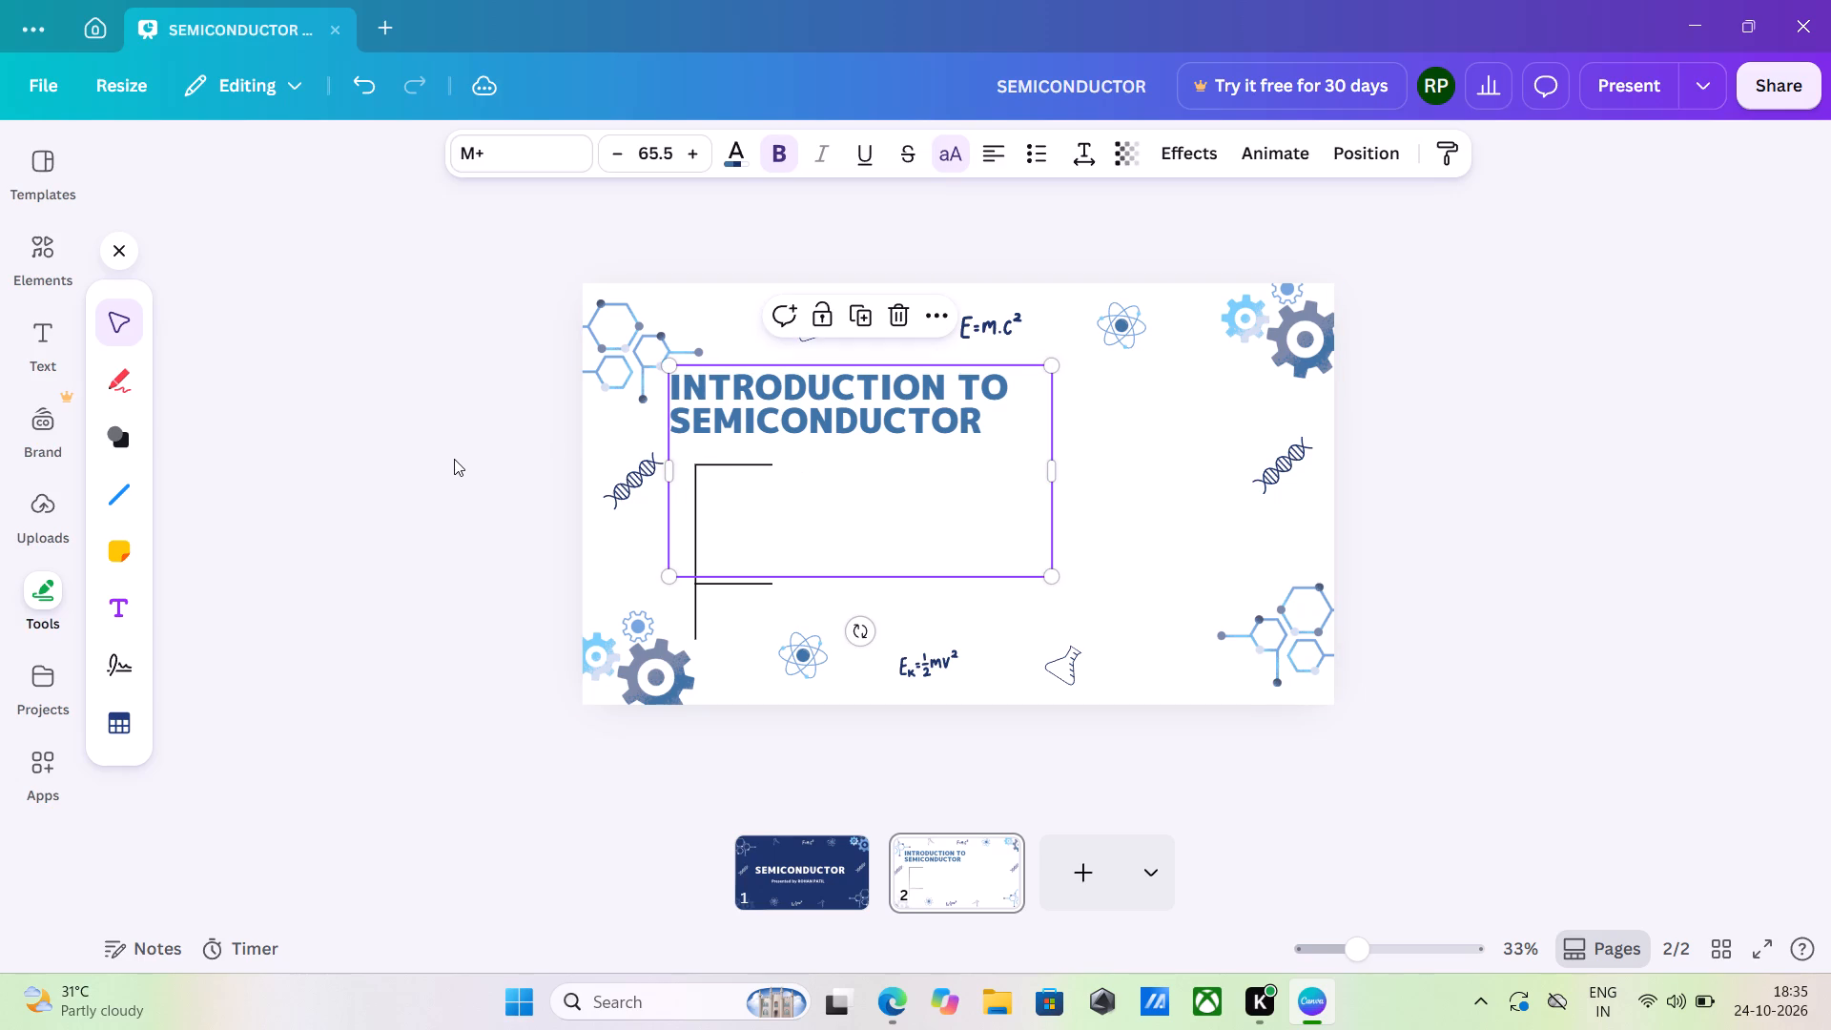
Remove the empty trailing lines from the heading's text box, keeping the text ending in SEMICONDUCTOR.
double_click(830, 462)
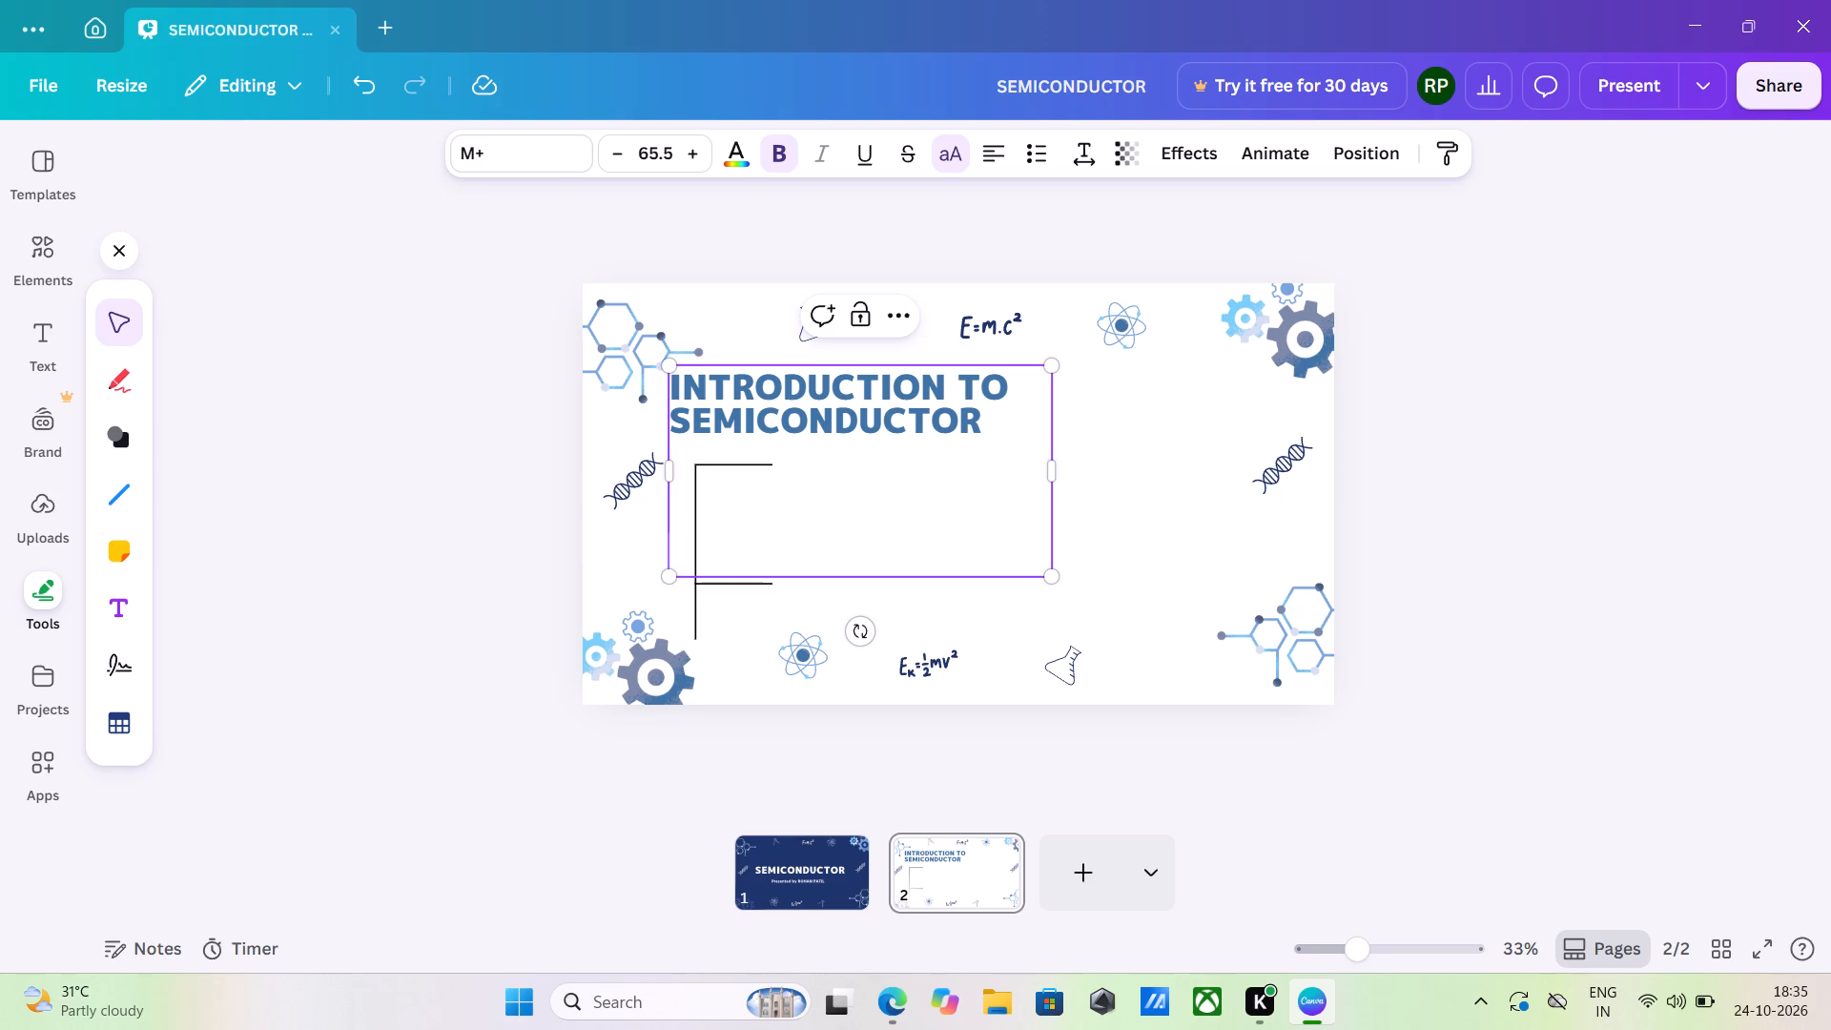
key("c")
key("space")
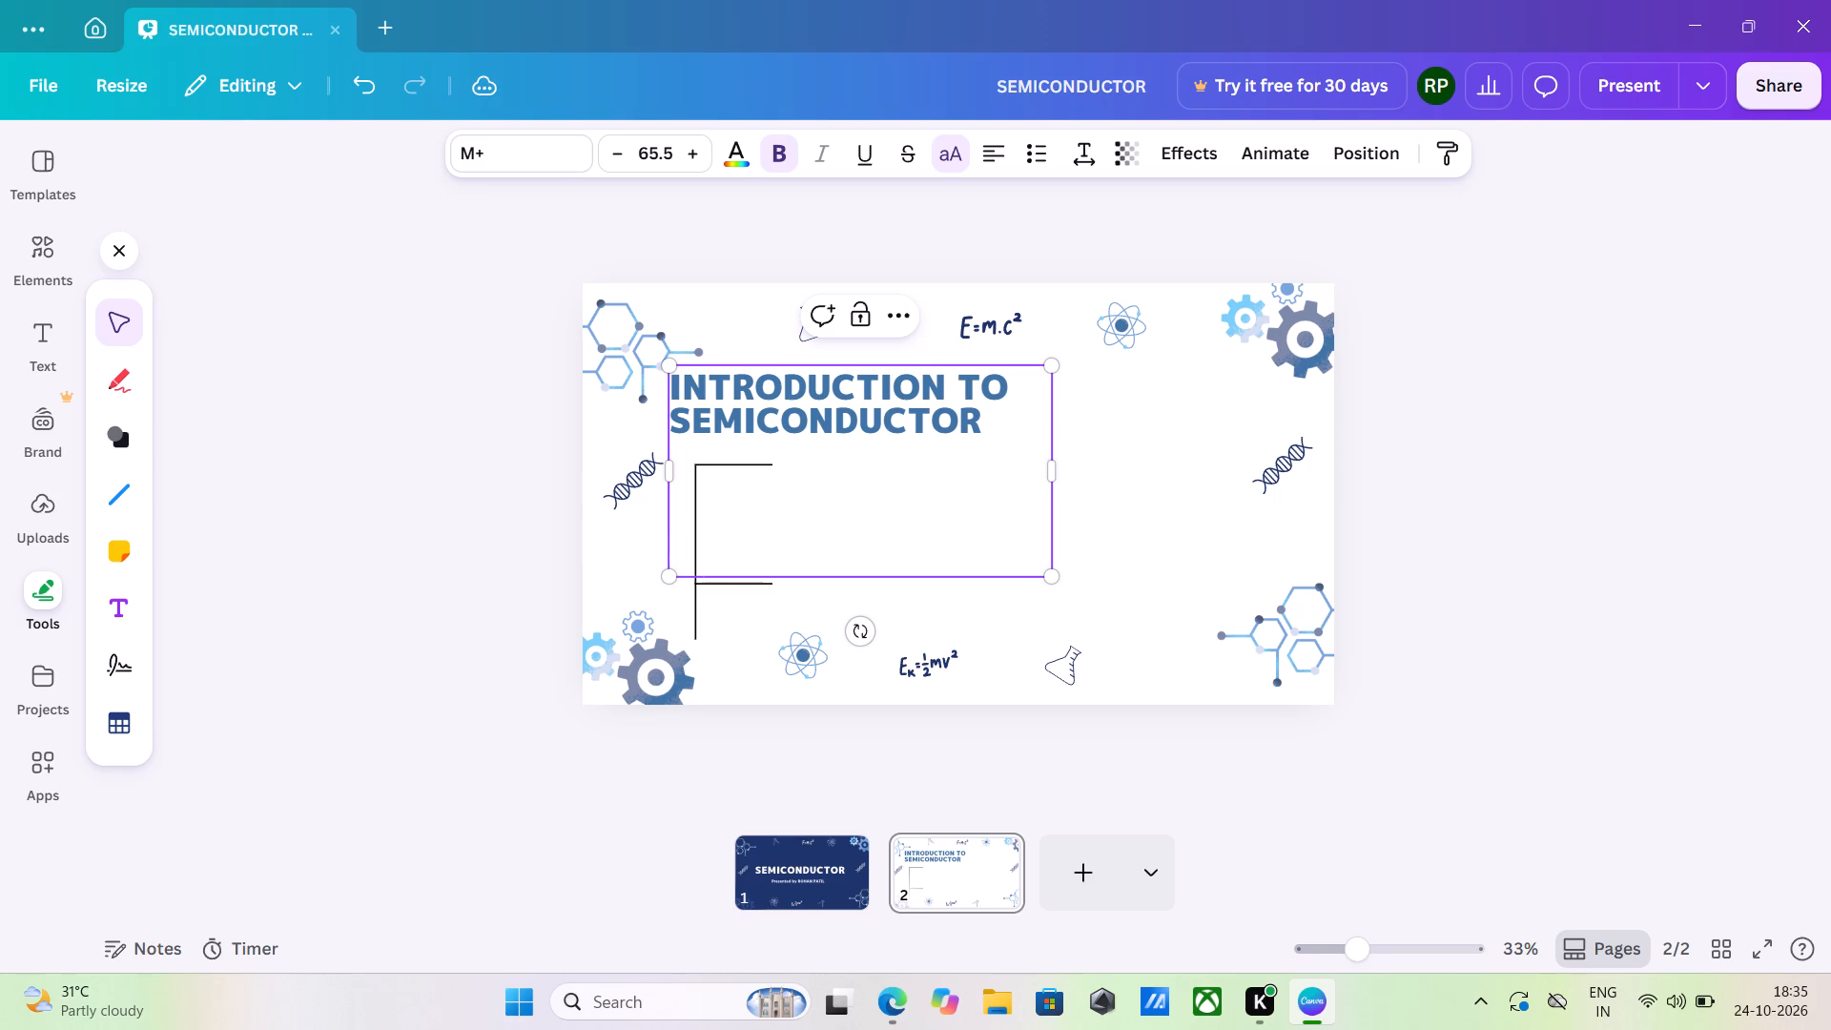
left_click(794, 459)
double_click(791, 463)
key("BackSpace")
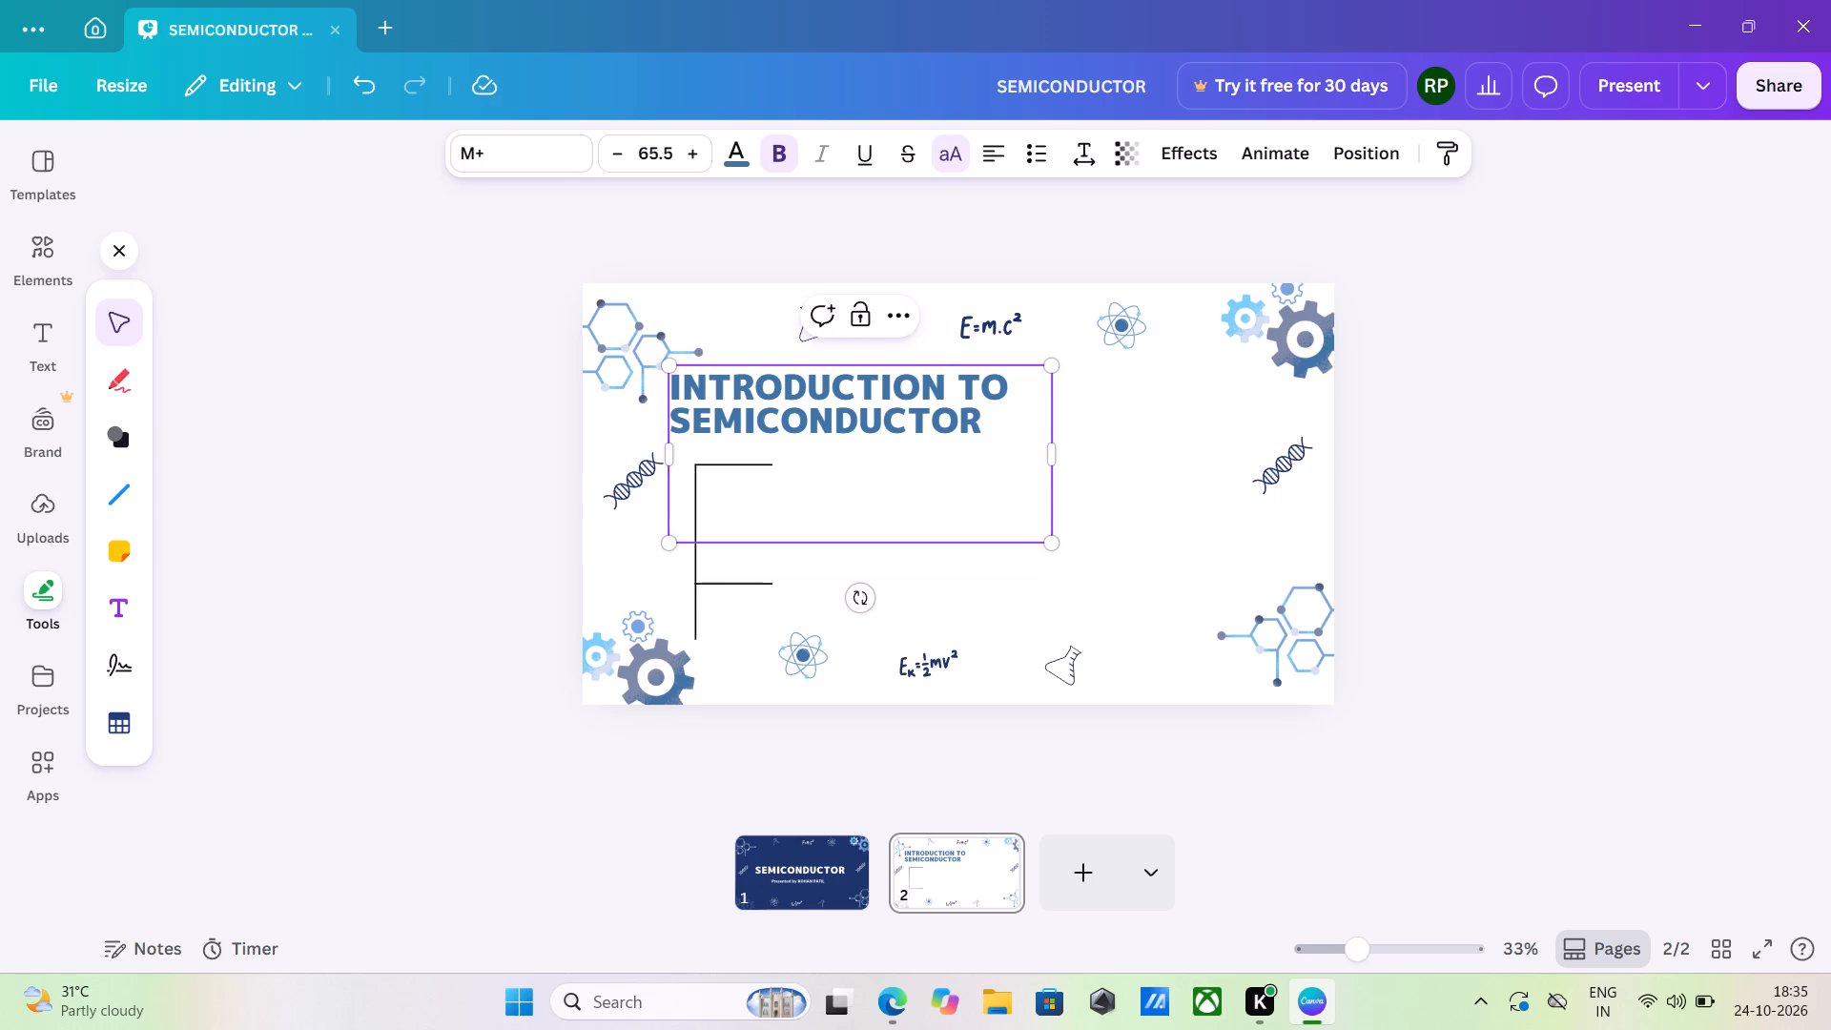
key("BackSpace")
key("BackSpace")
key("BackSpace")
key("BackSpace")
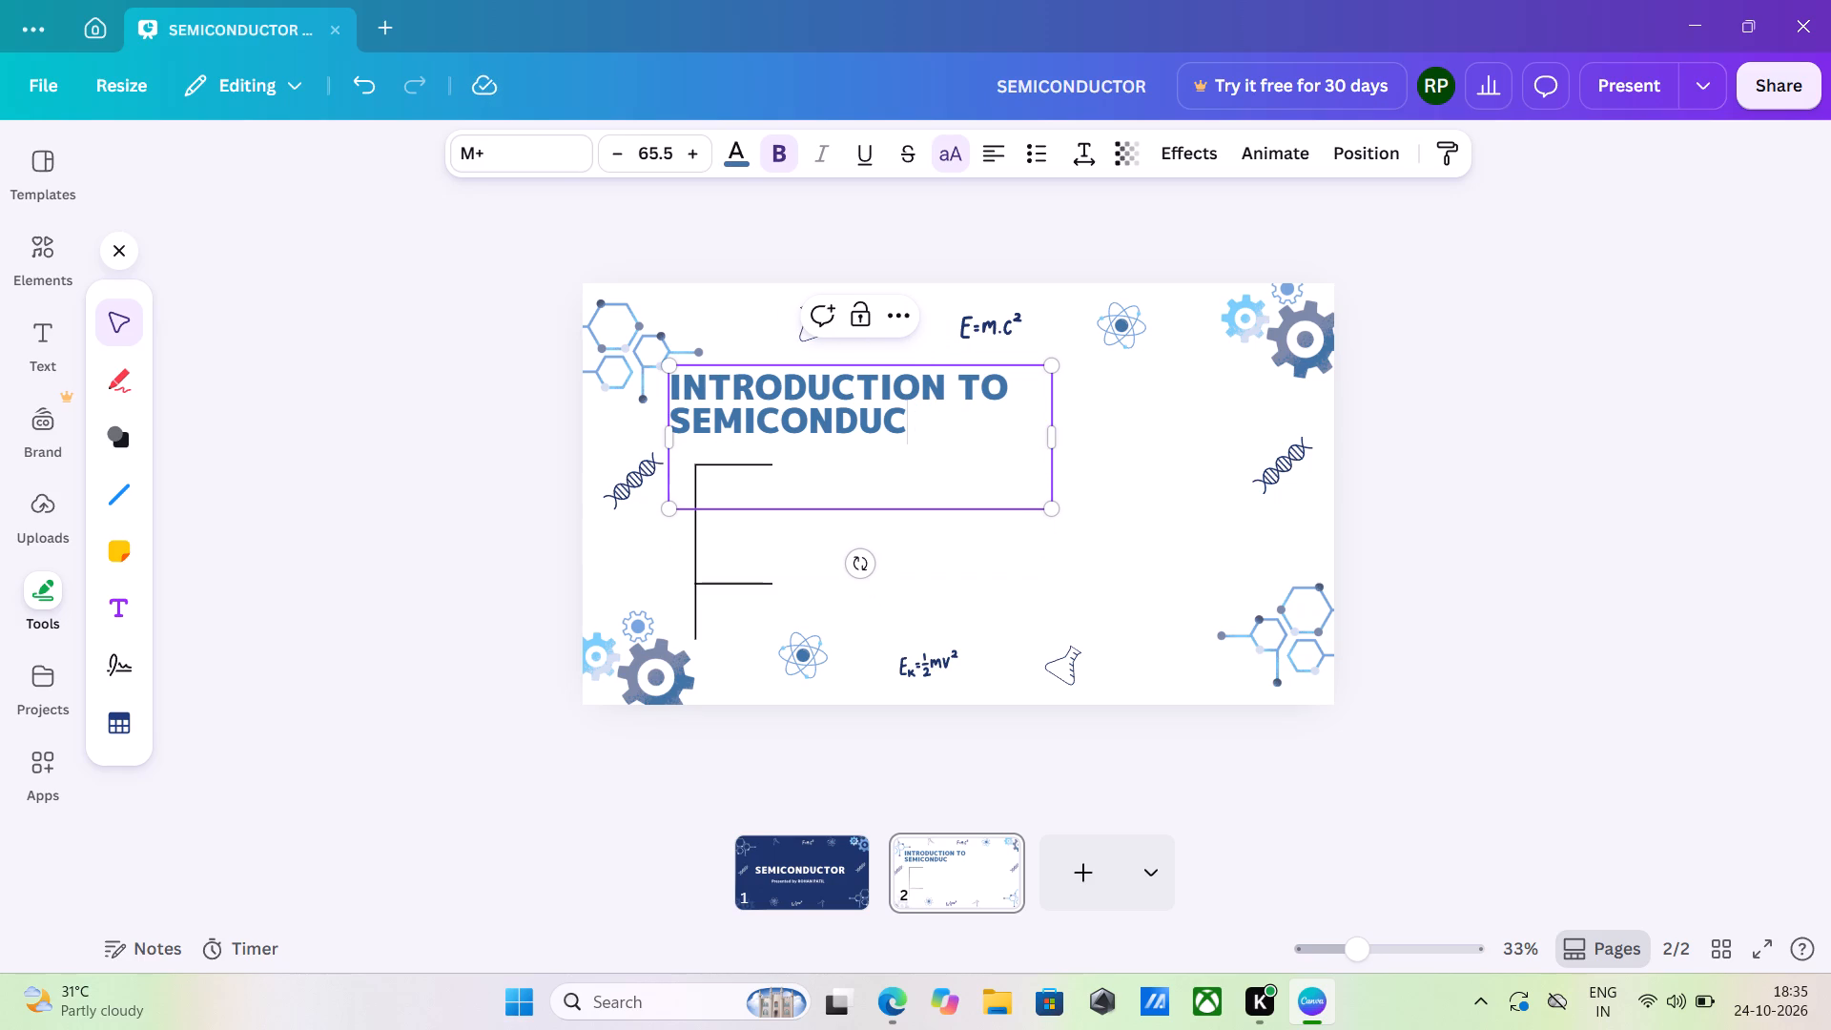
type("TO")
key("r")
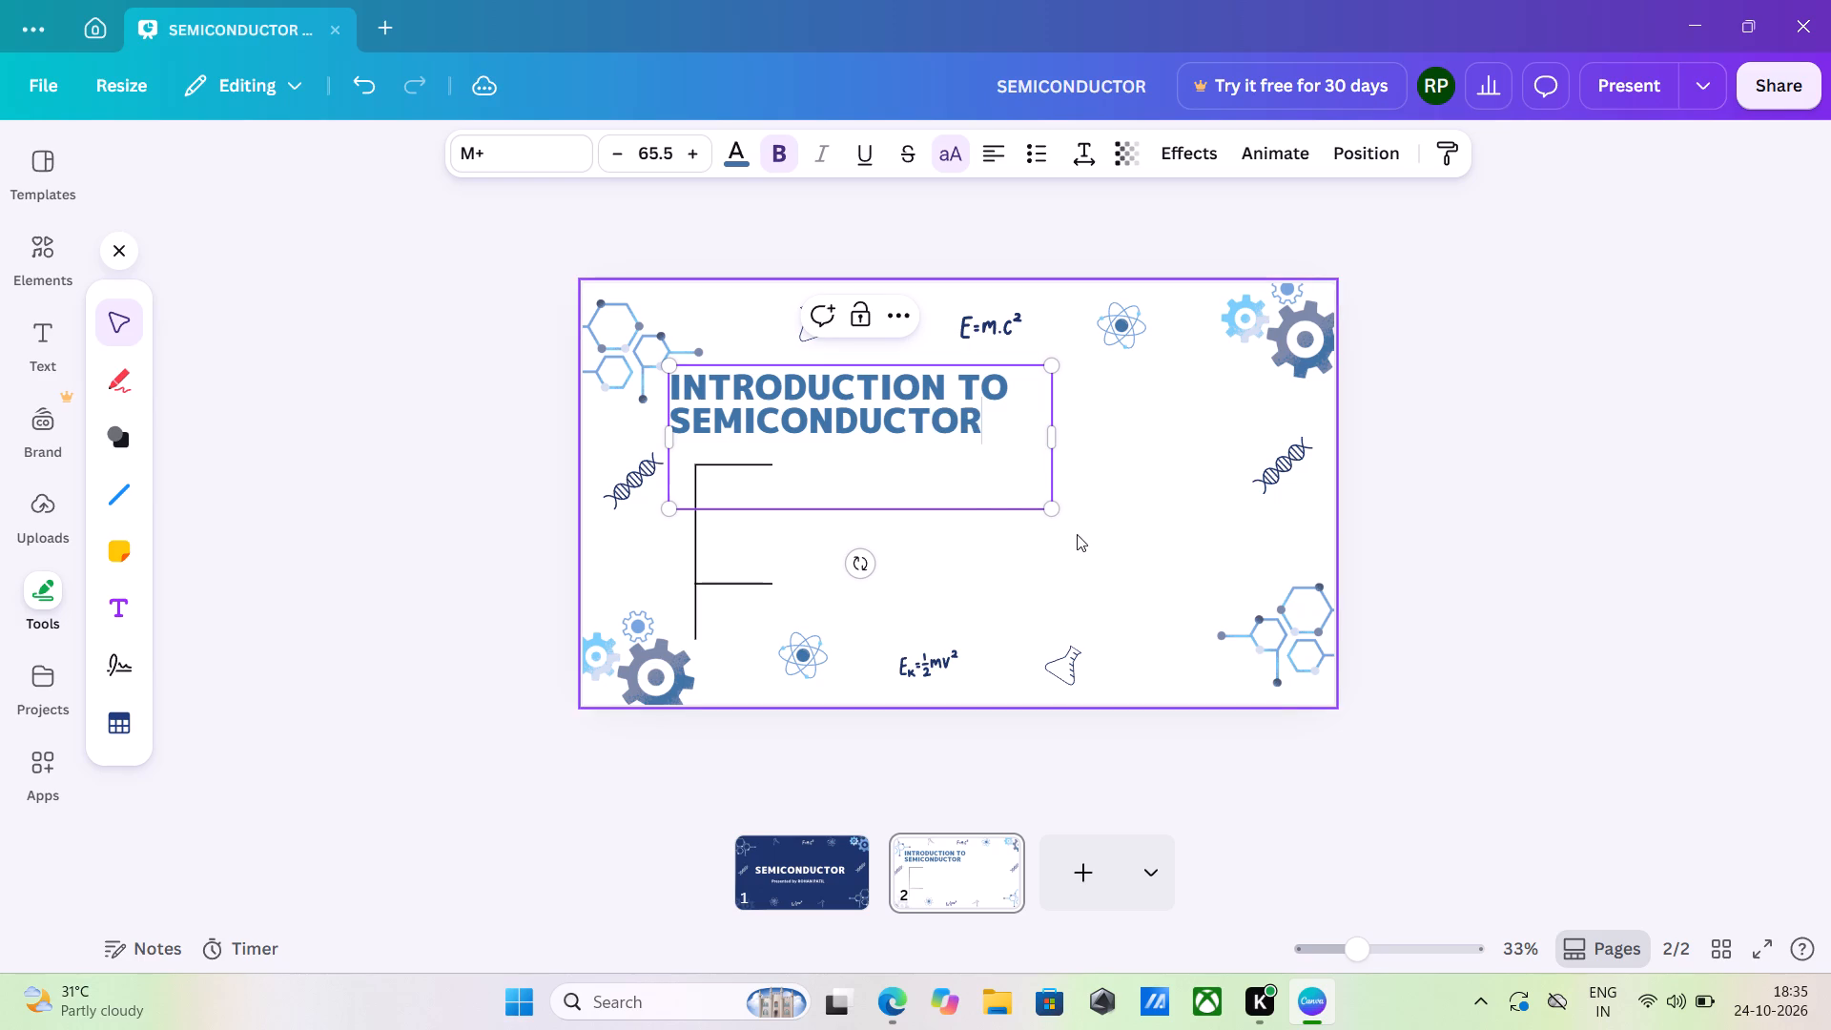
Resize the heading's text box from its corner to bring the font size to 65.9.
left_click_drag(1055, 501, 1055, 478)
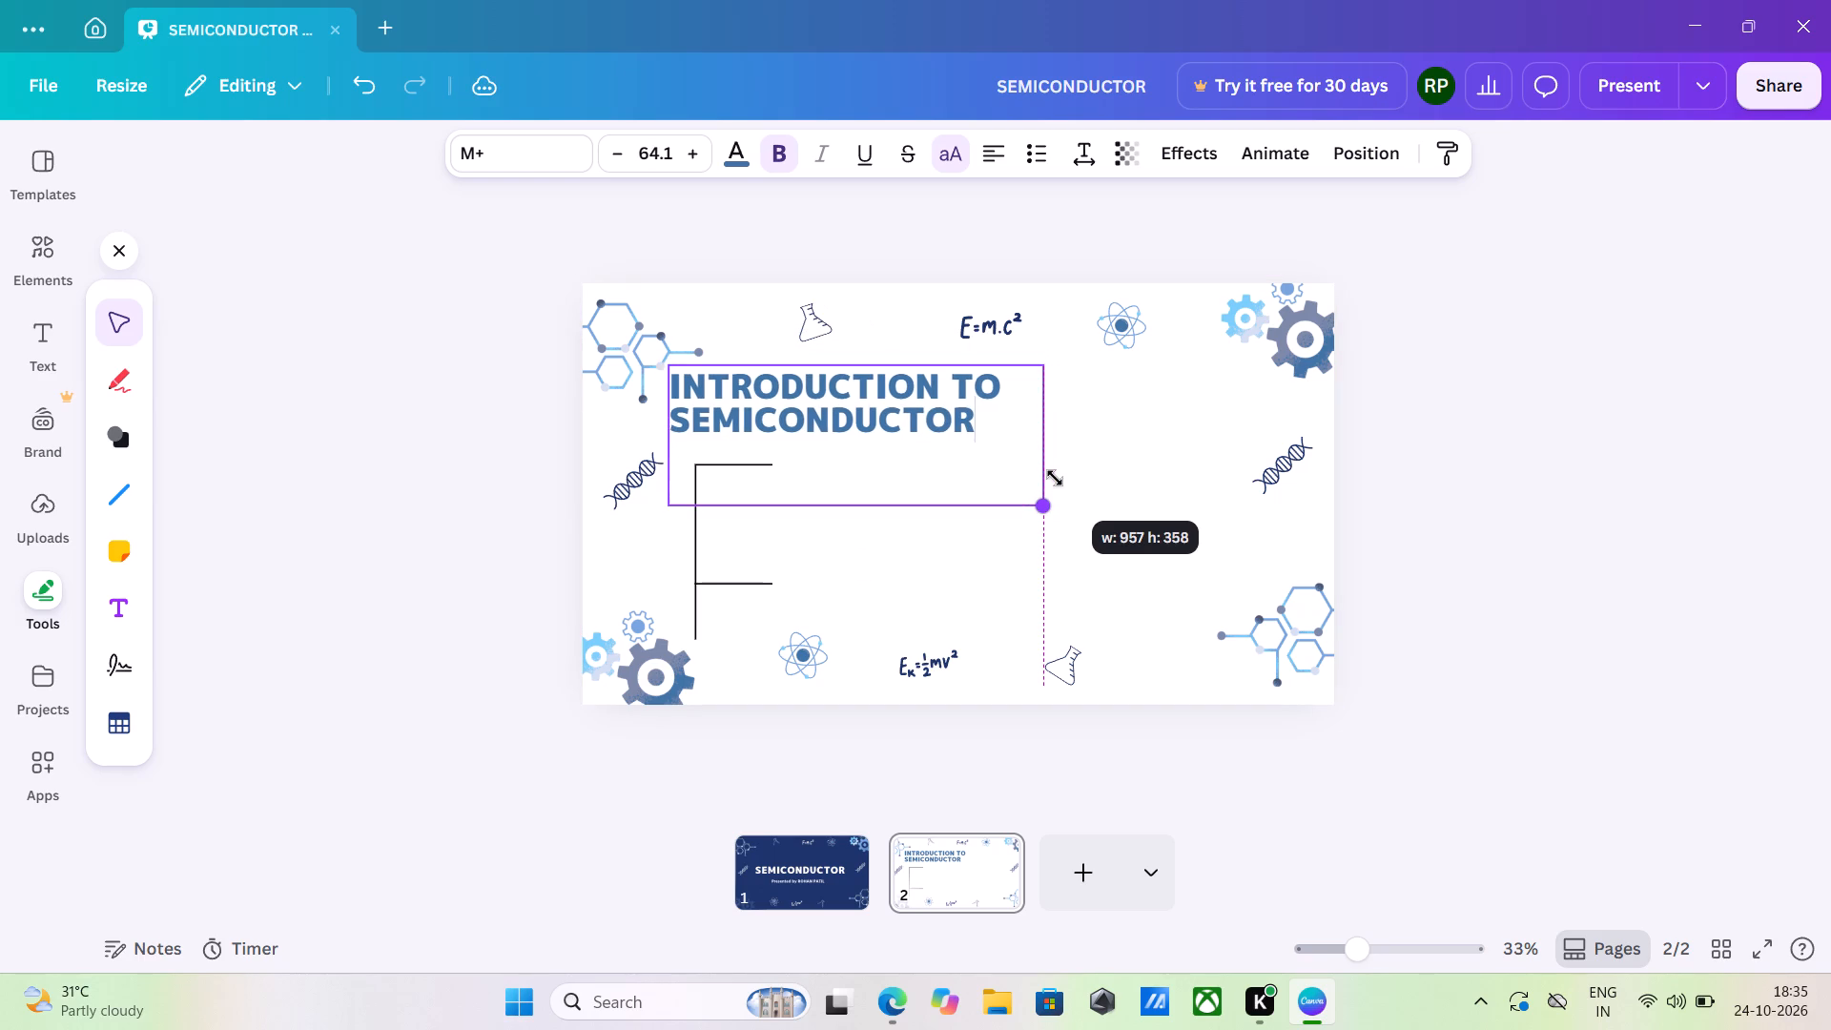
left_click_drag(1055, 478, 1061, 492)
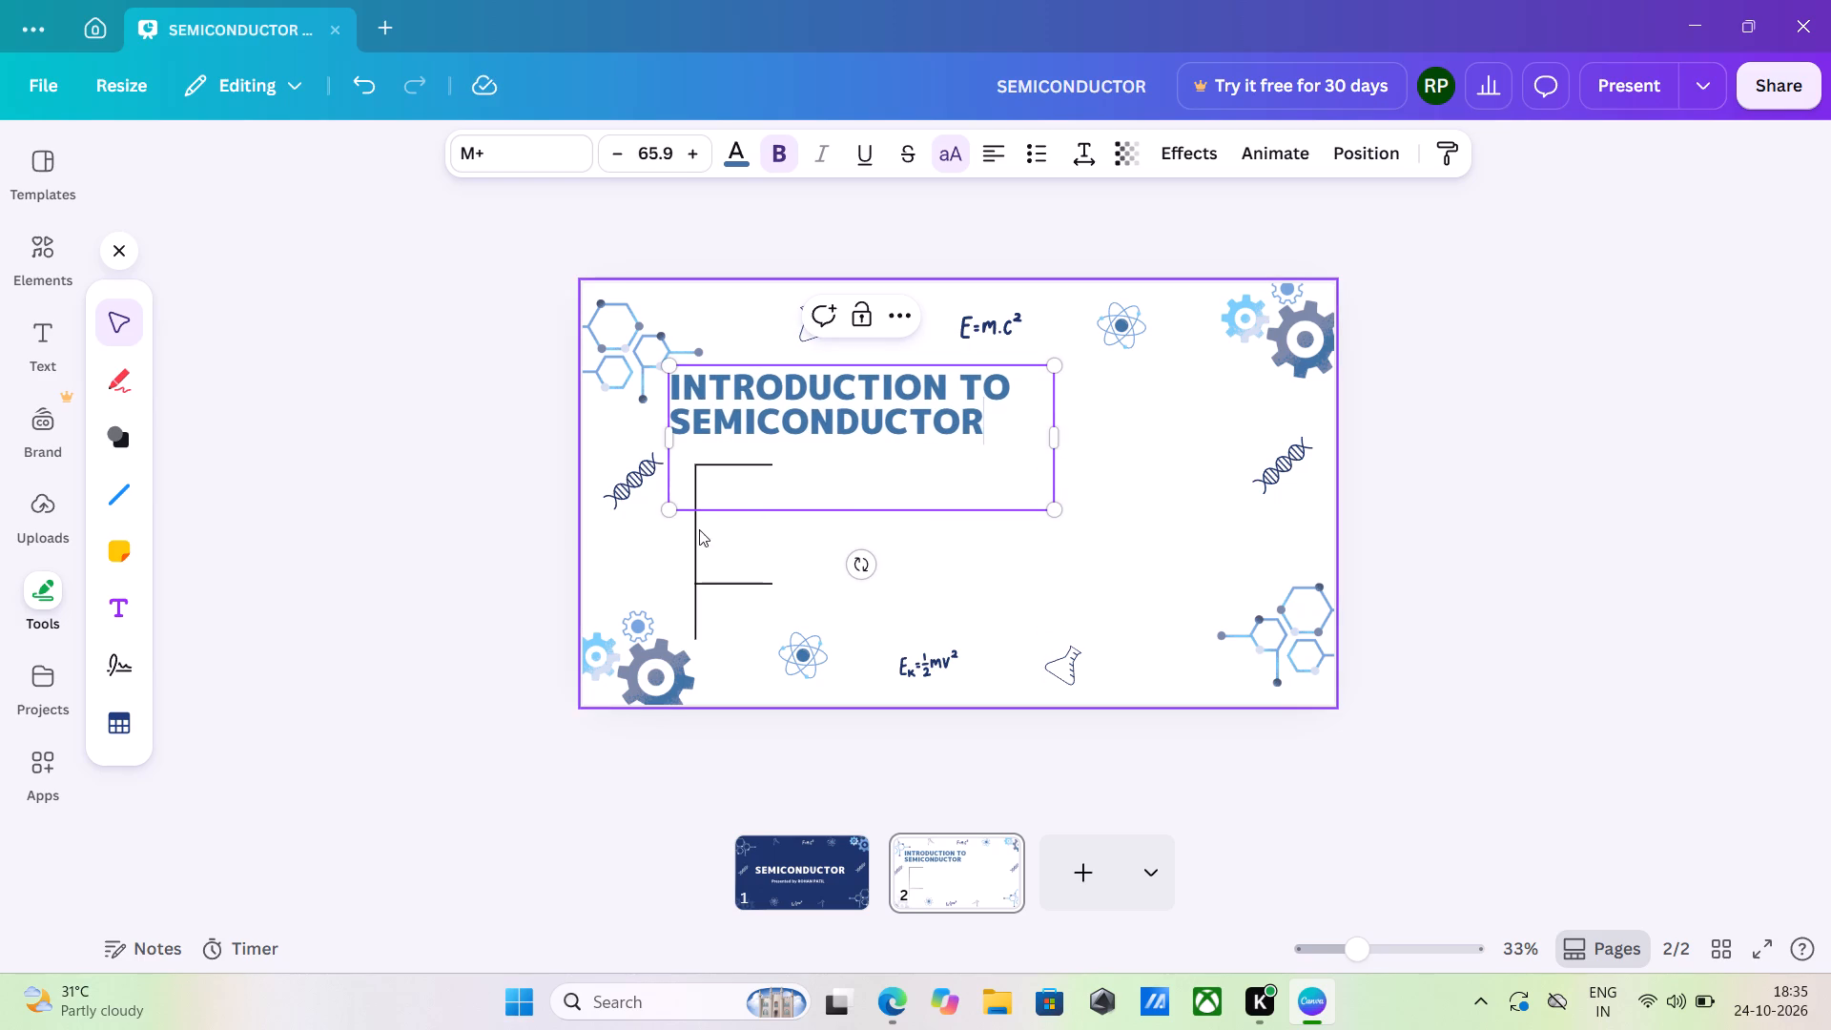
left_click_drag(848, 508, 853, 473)
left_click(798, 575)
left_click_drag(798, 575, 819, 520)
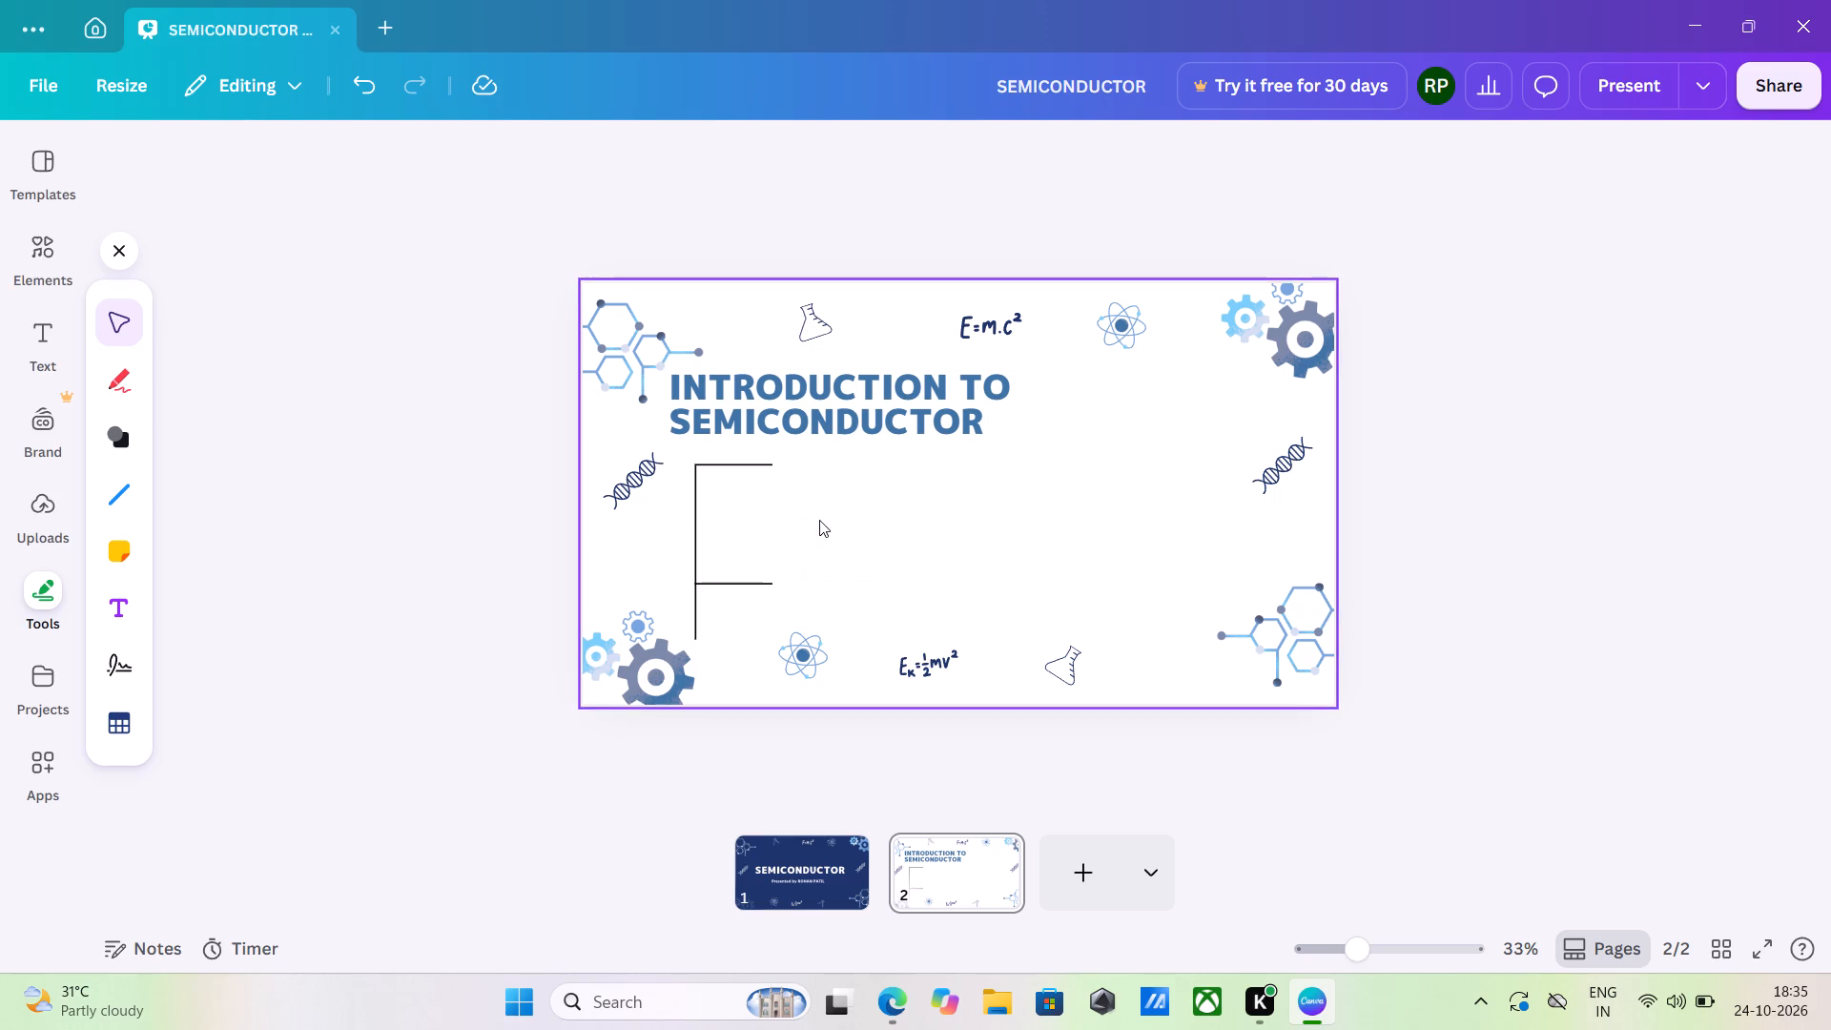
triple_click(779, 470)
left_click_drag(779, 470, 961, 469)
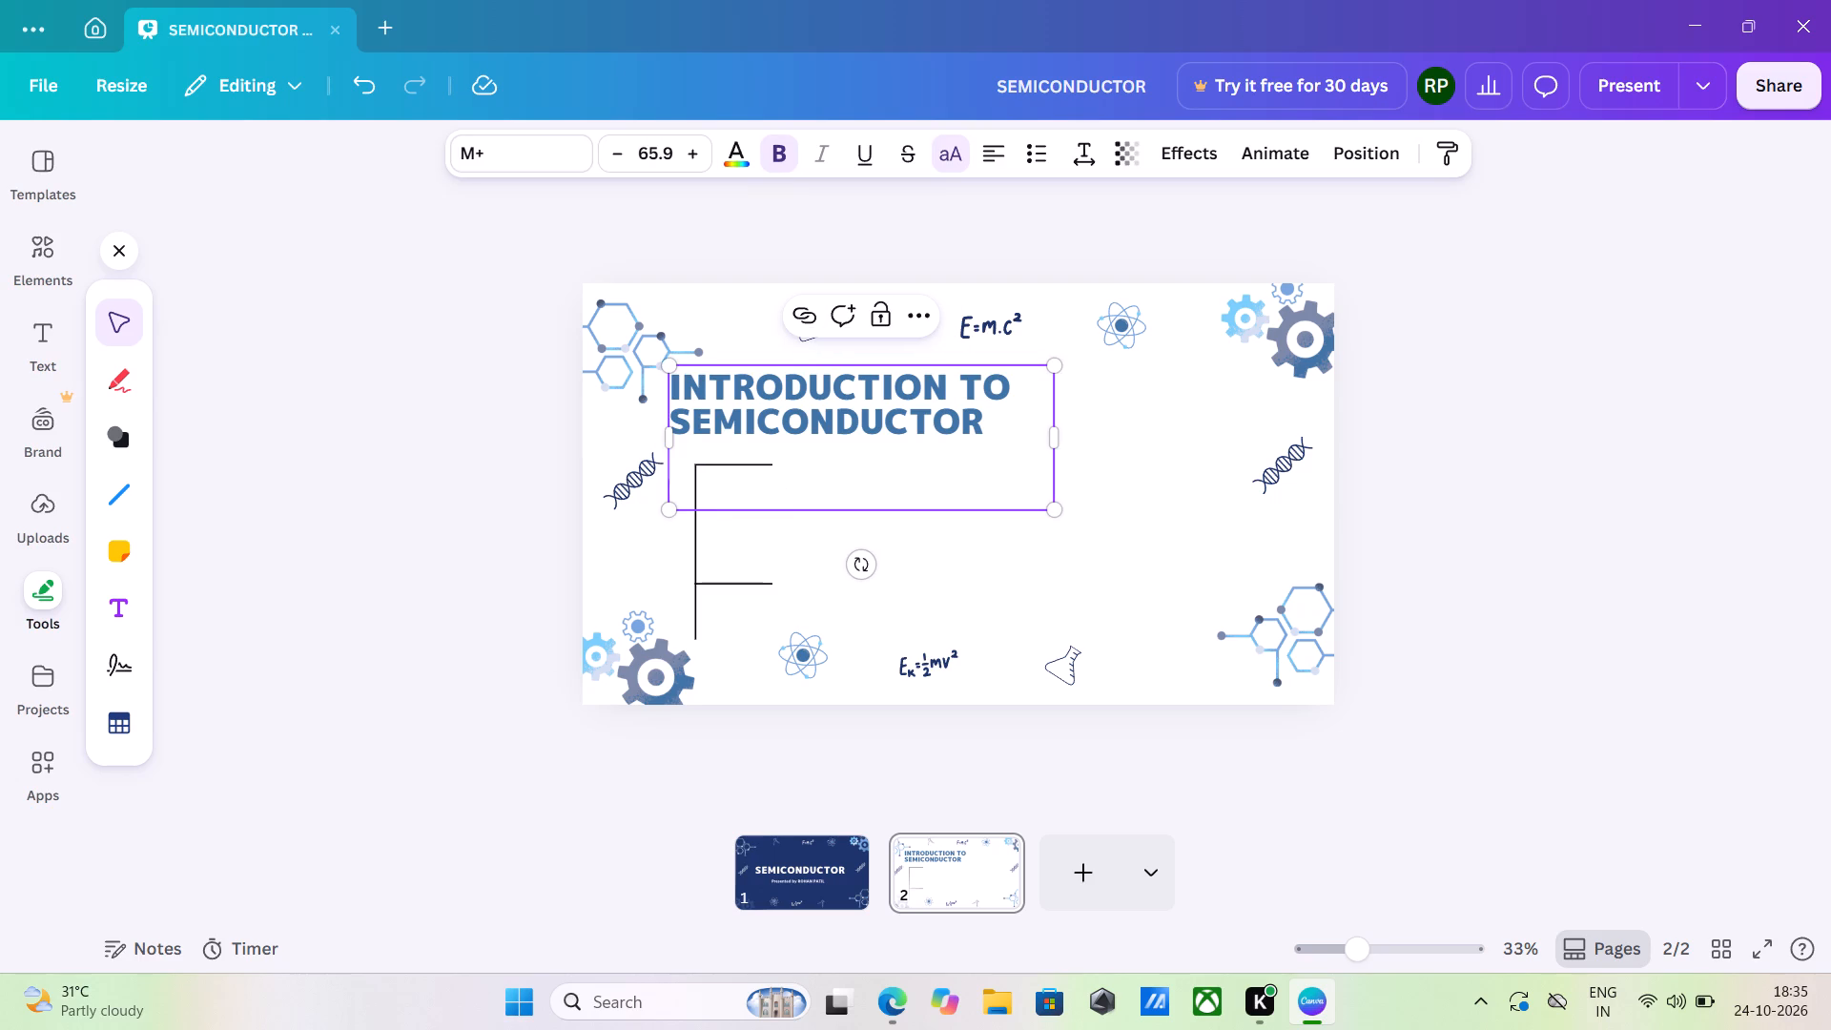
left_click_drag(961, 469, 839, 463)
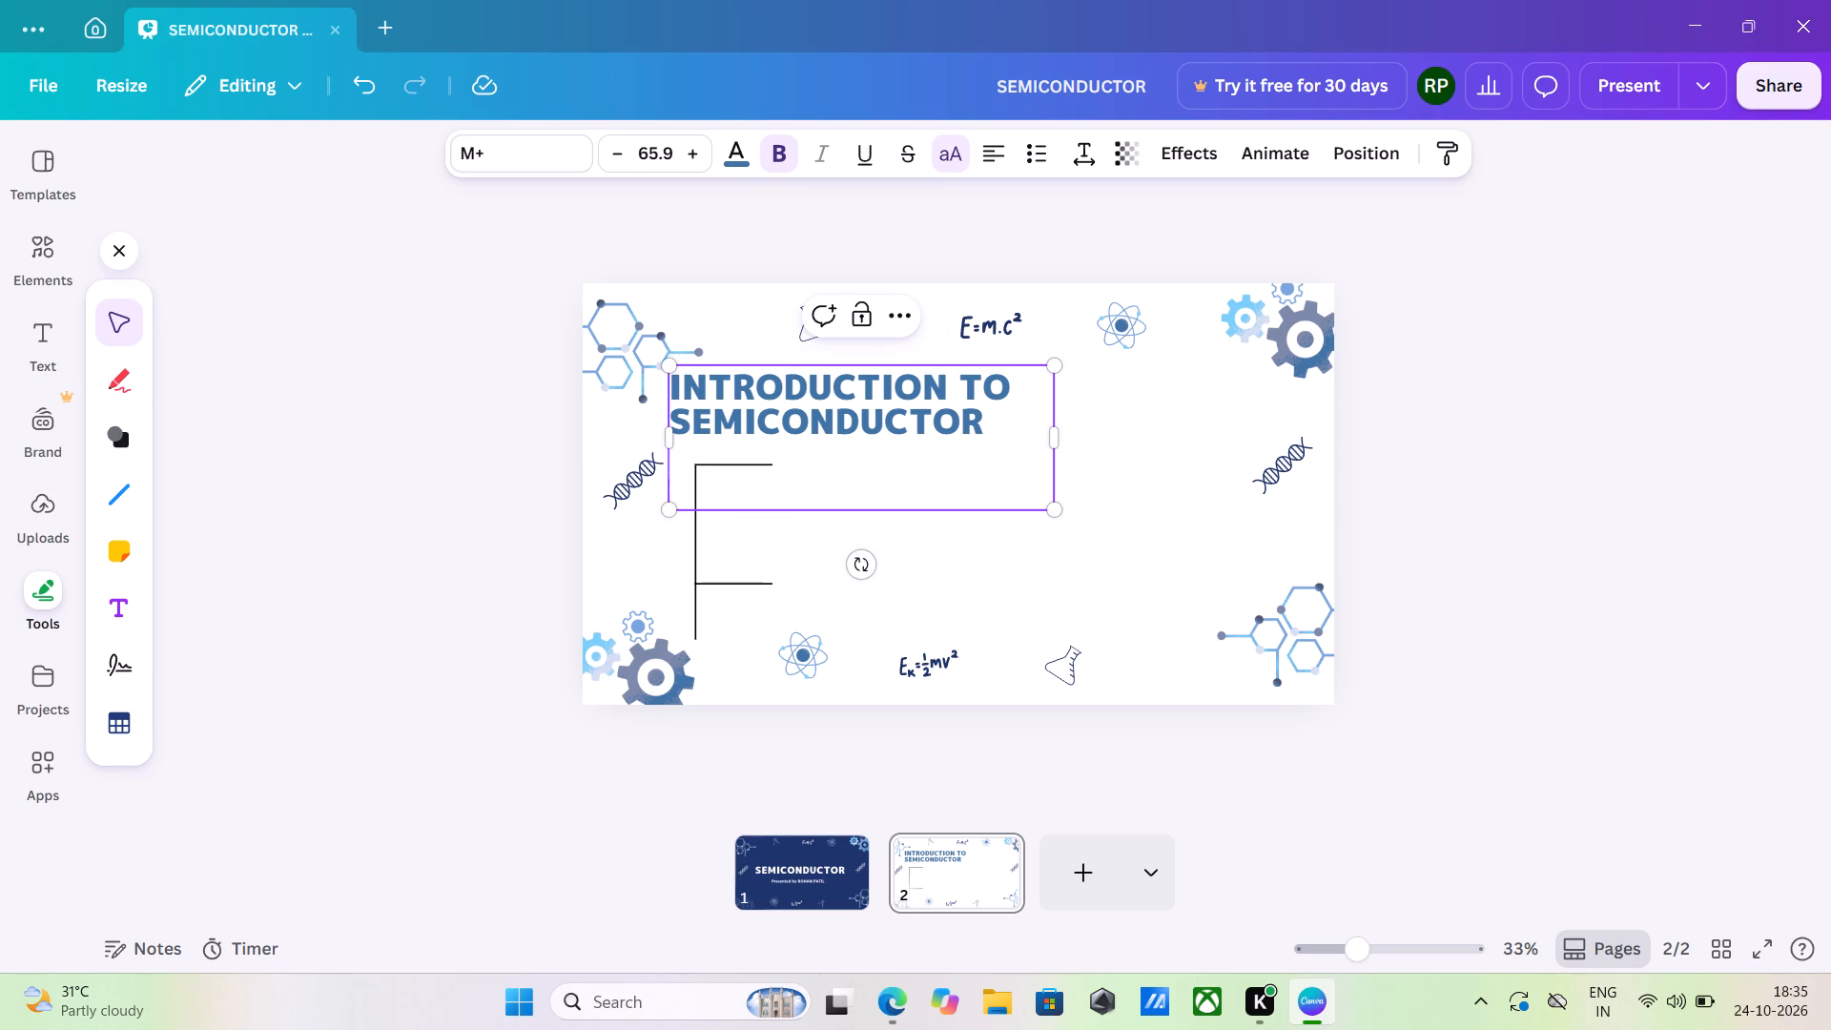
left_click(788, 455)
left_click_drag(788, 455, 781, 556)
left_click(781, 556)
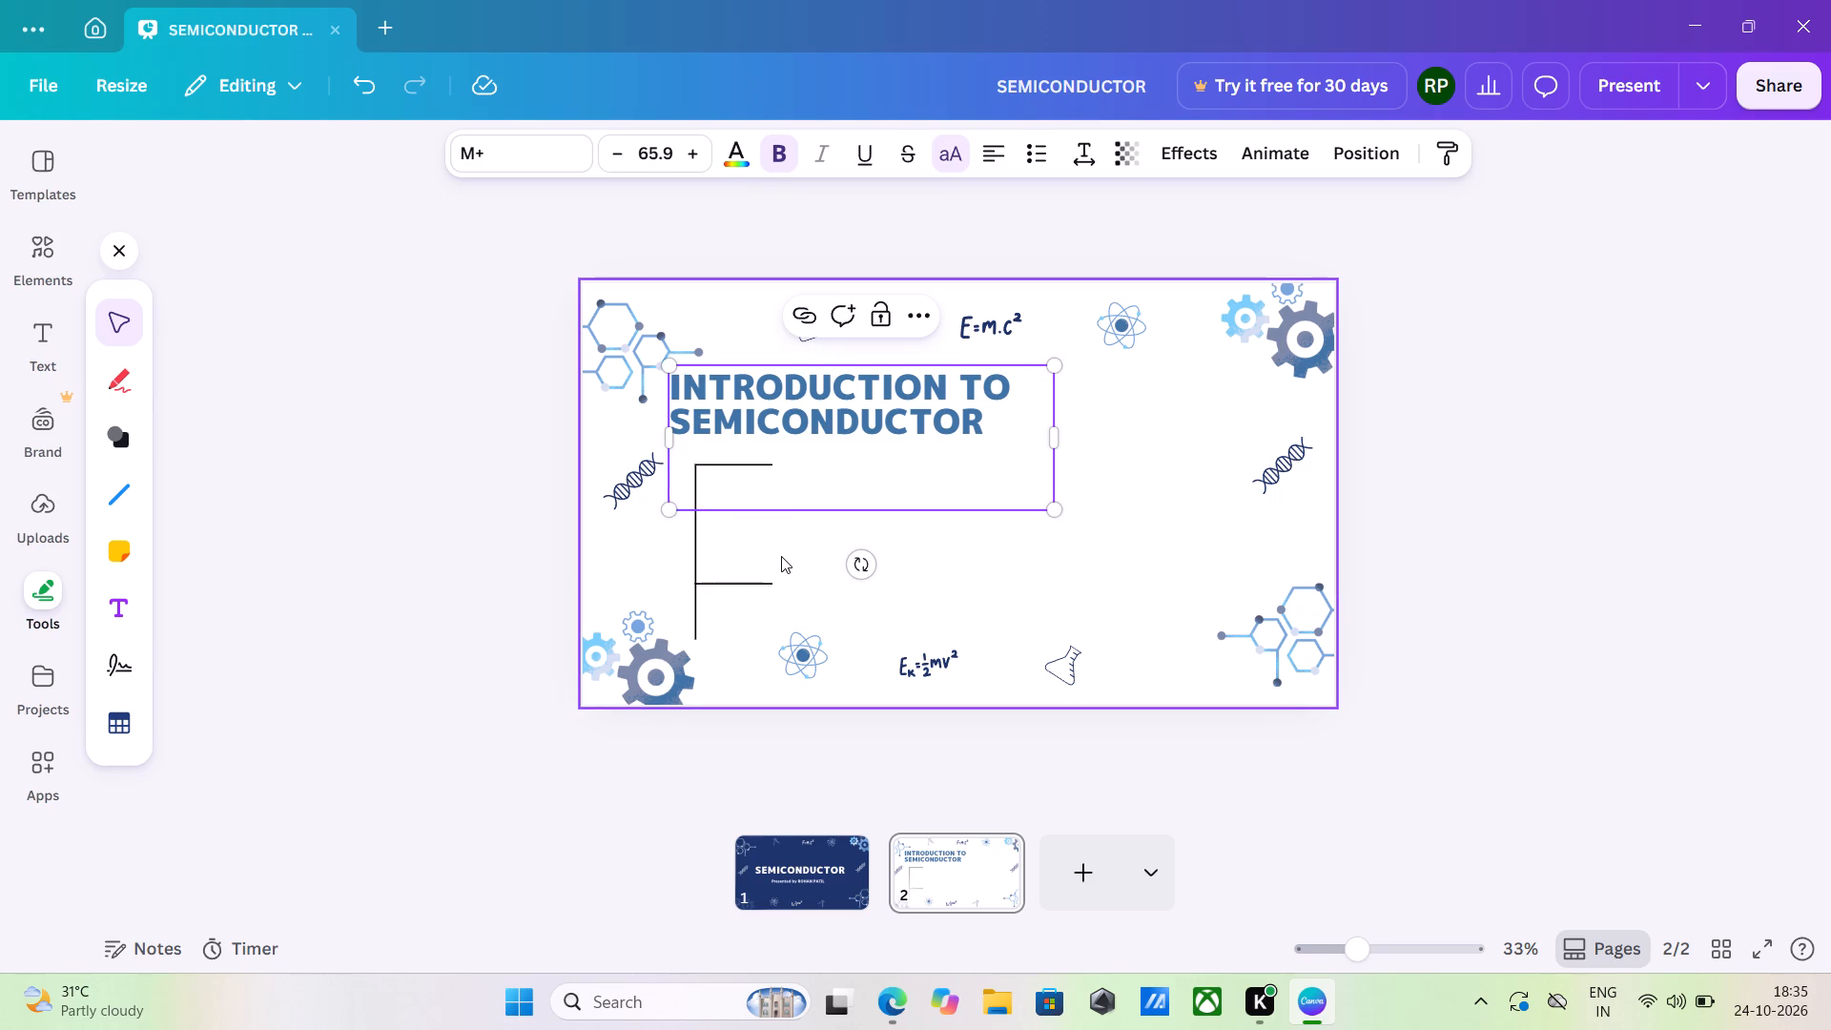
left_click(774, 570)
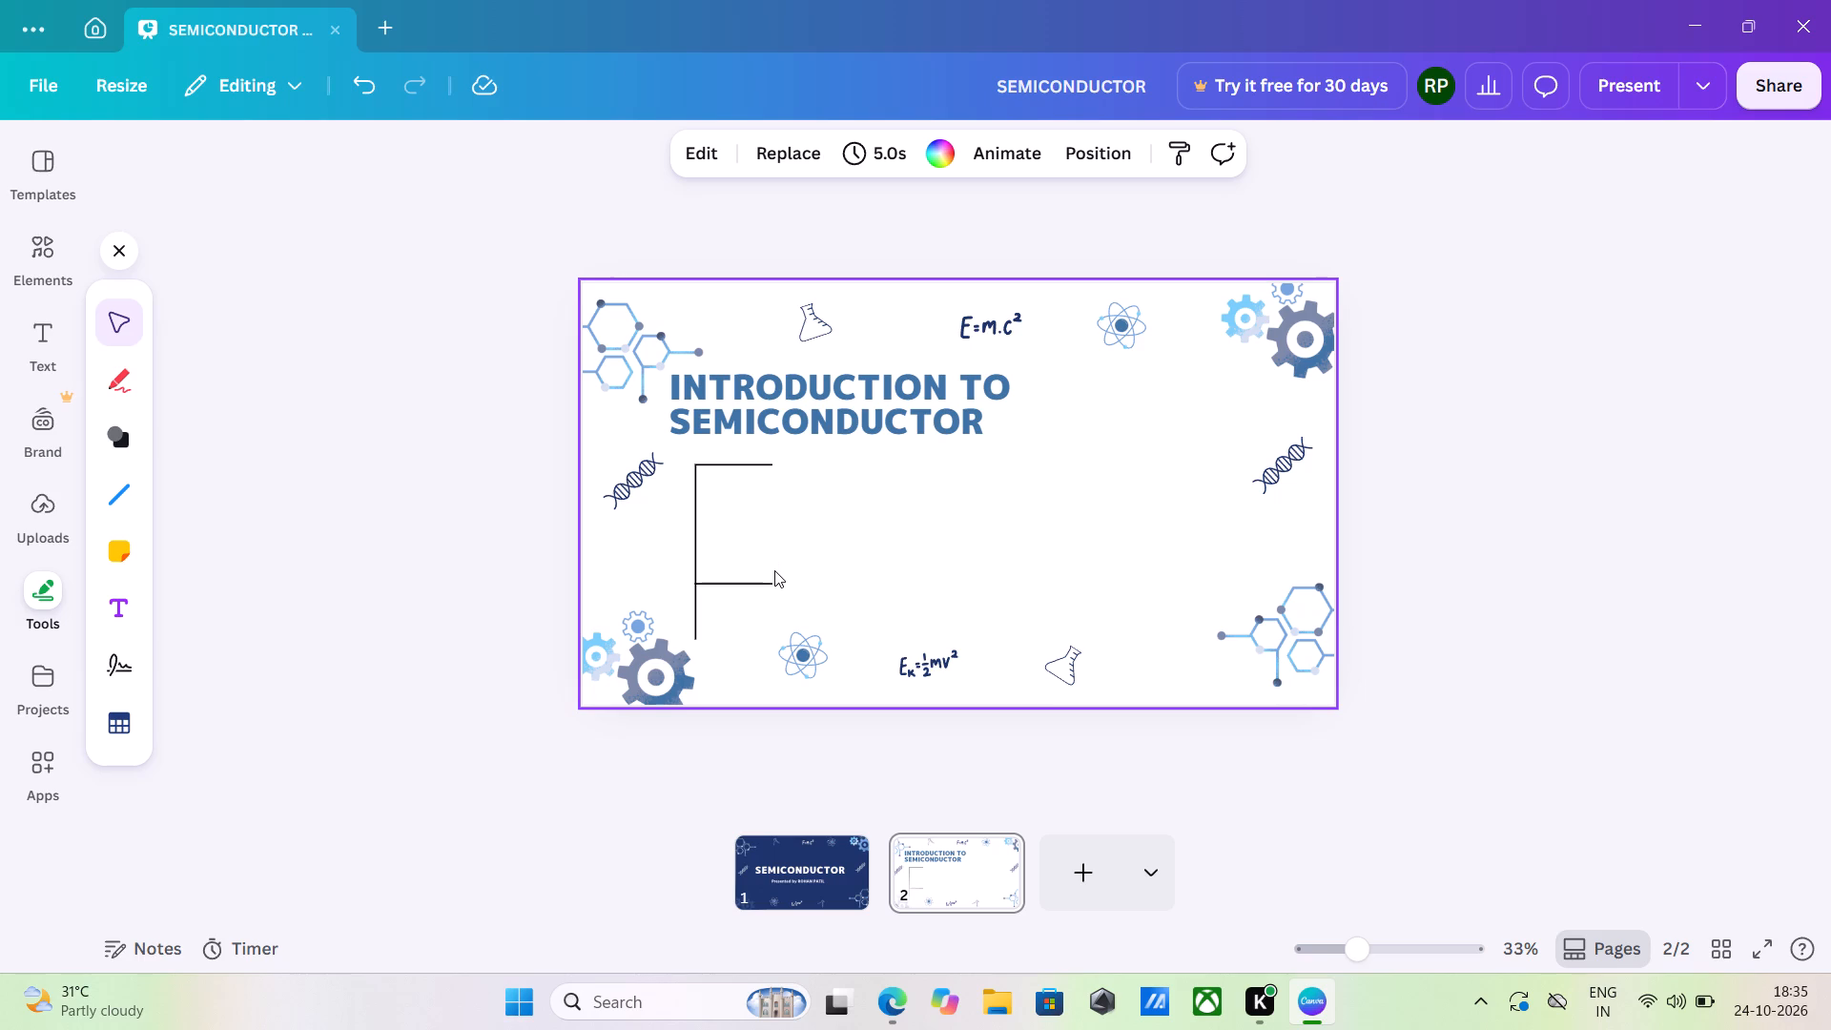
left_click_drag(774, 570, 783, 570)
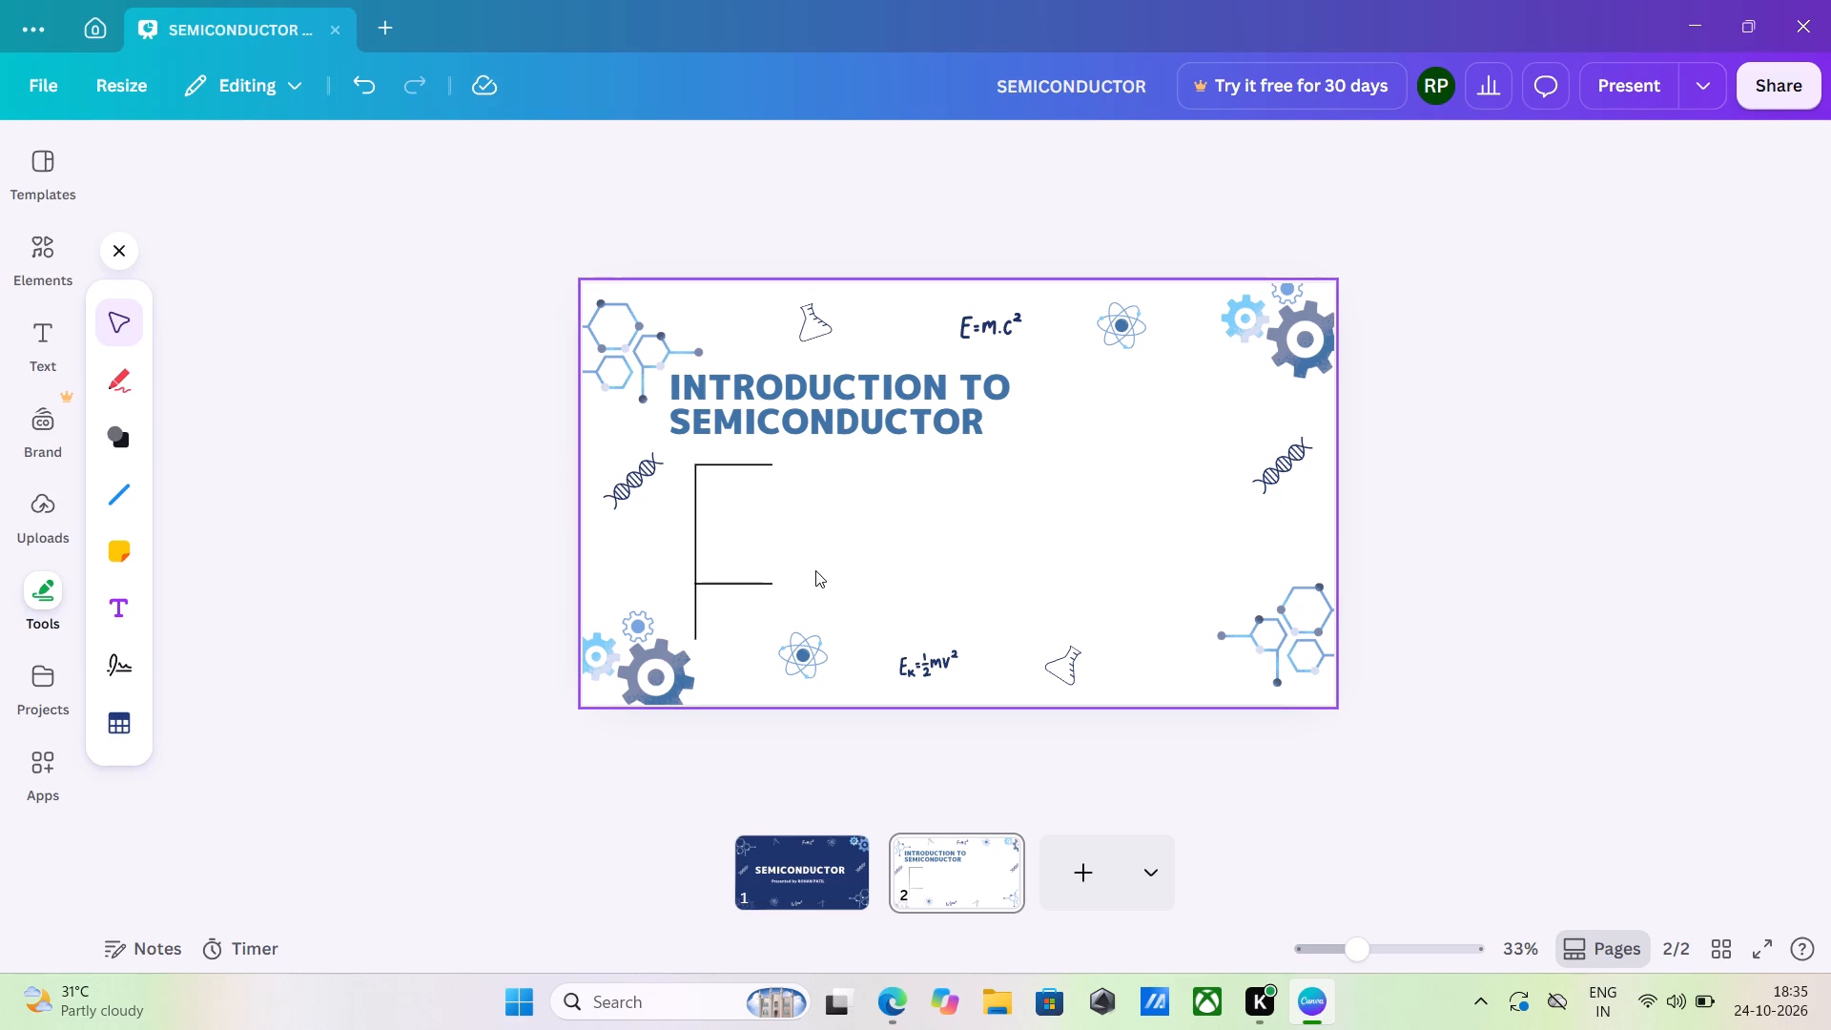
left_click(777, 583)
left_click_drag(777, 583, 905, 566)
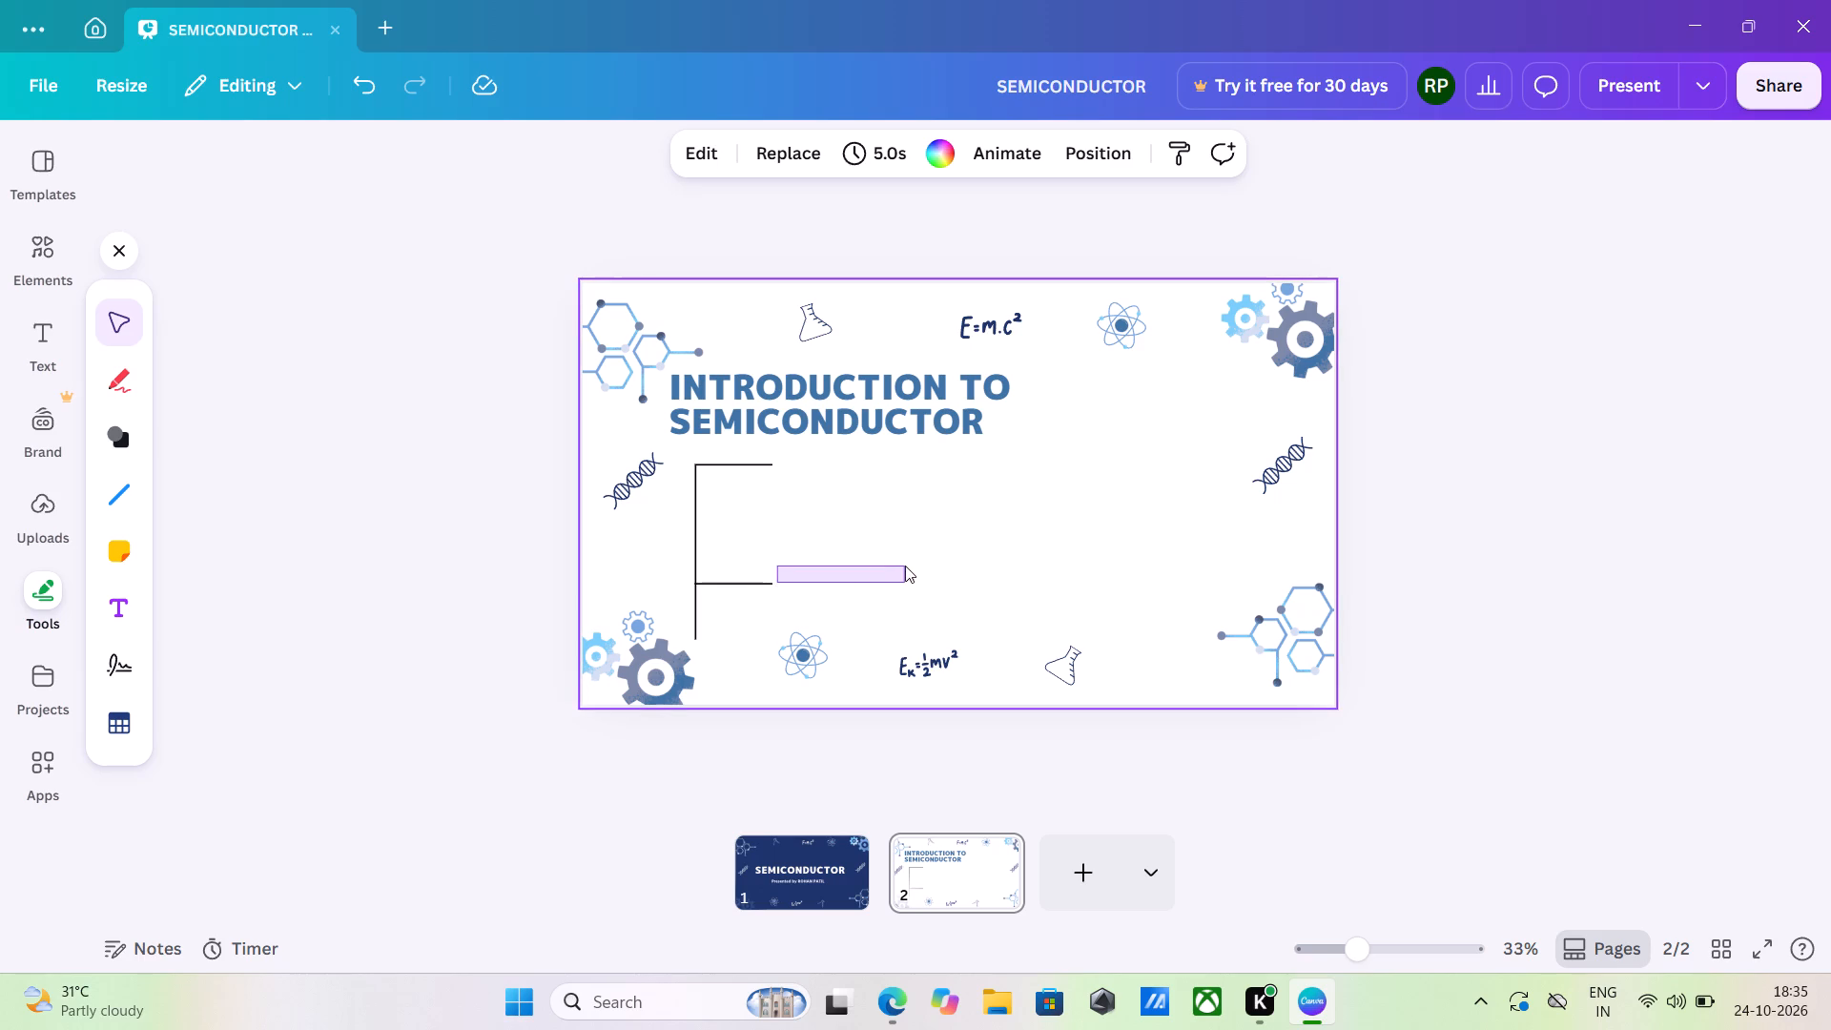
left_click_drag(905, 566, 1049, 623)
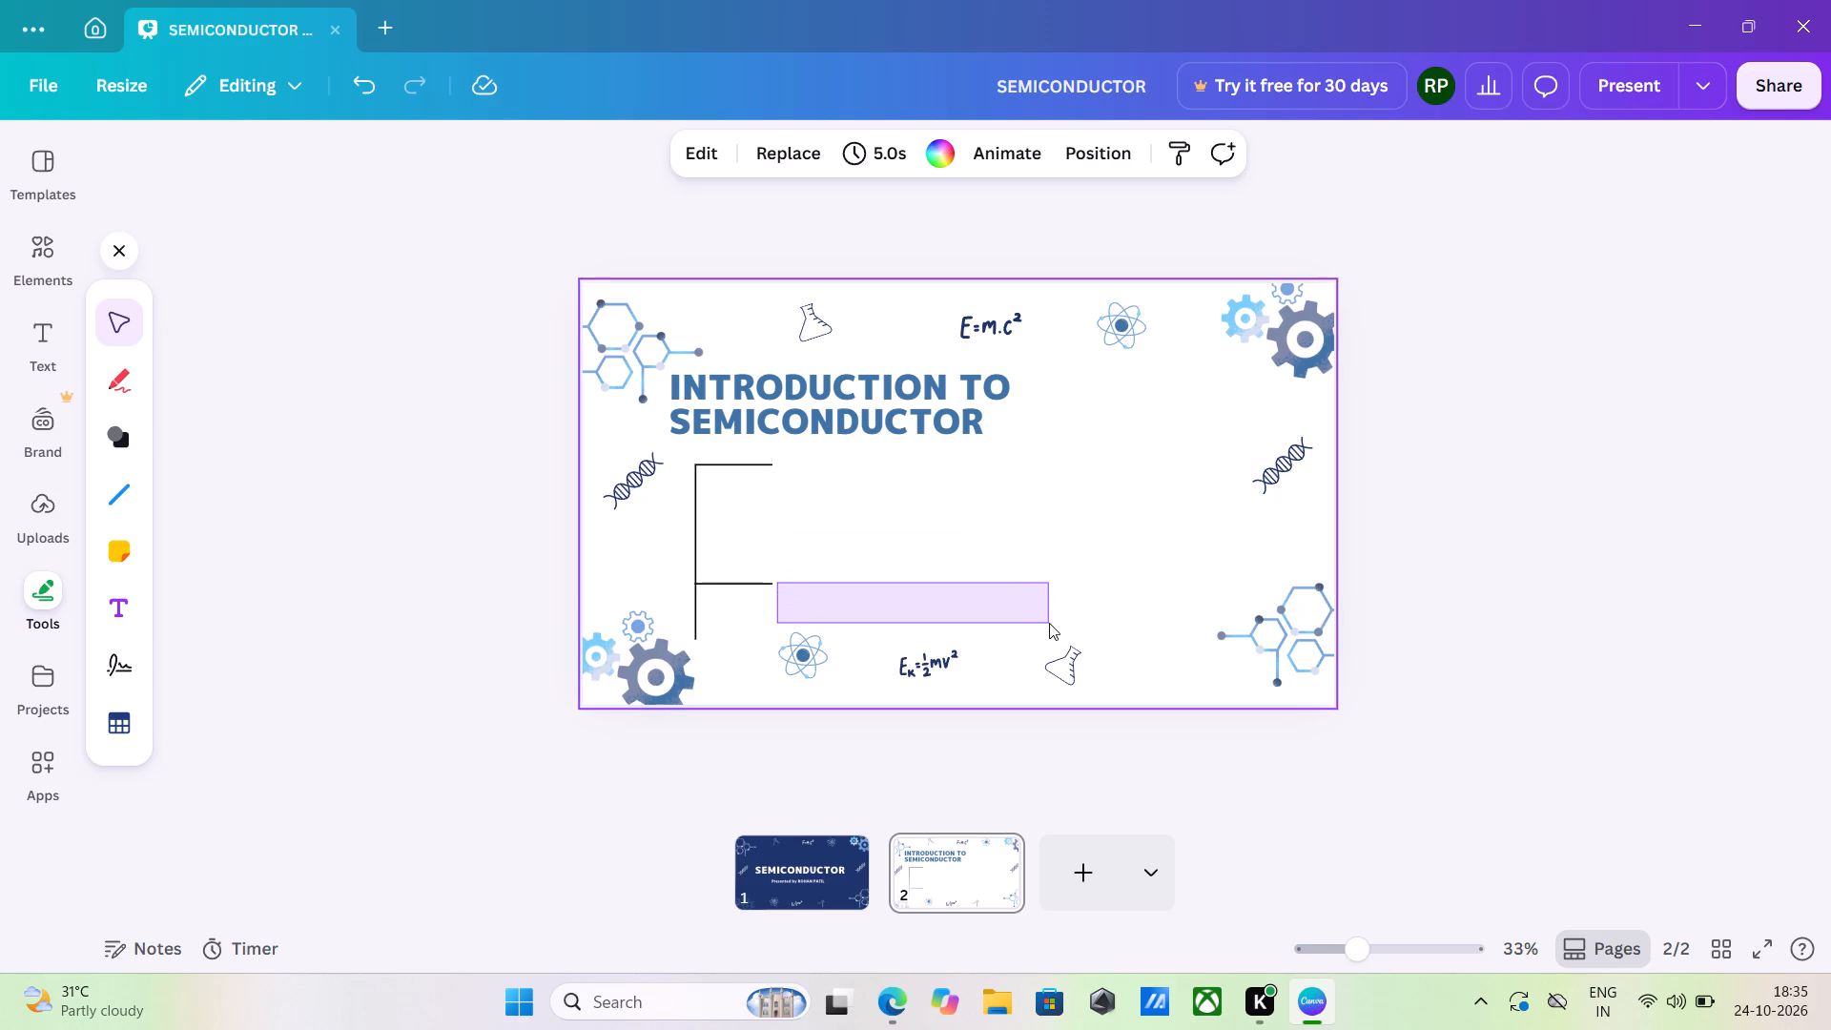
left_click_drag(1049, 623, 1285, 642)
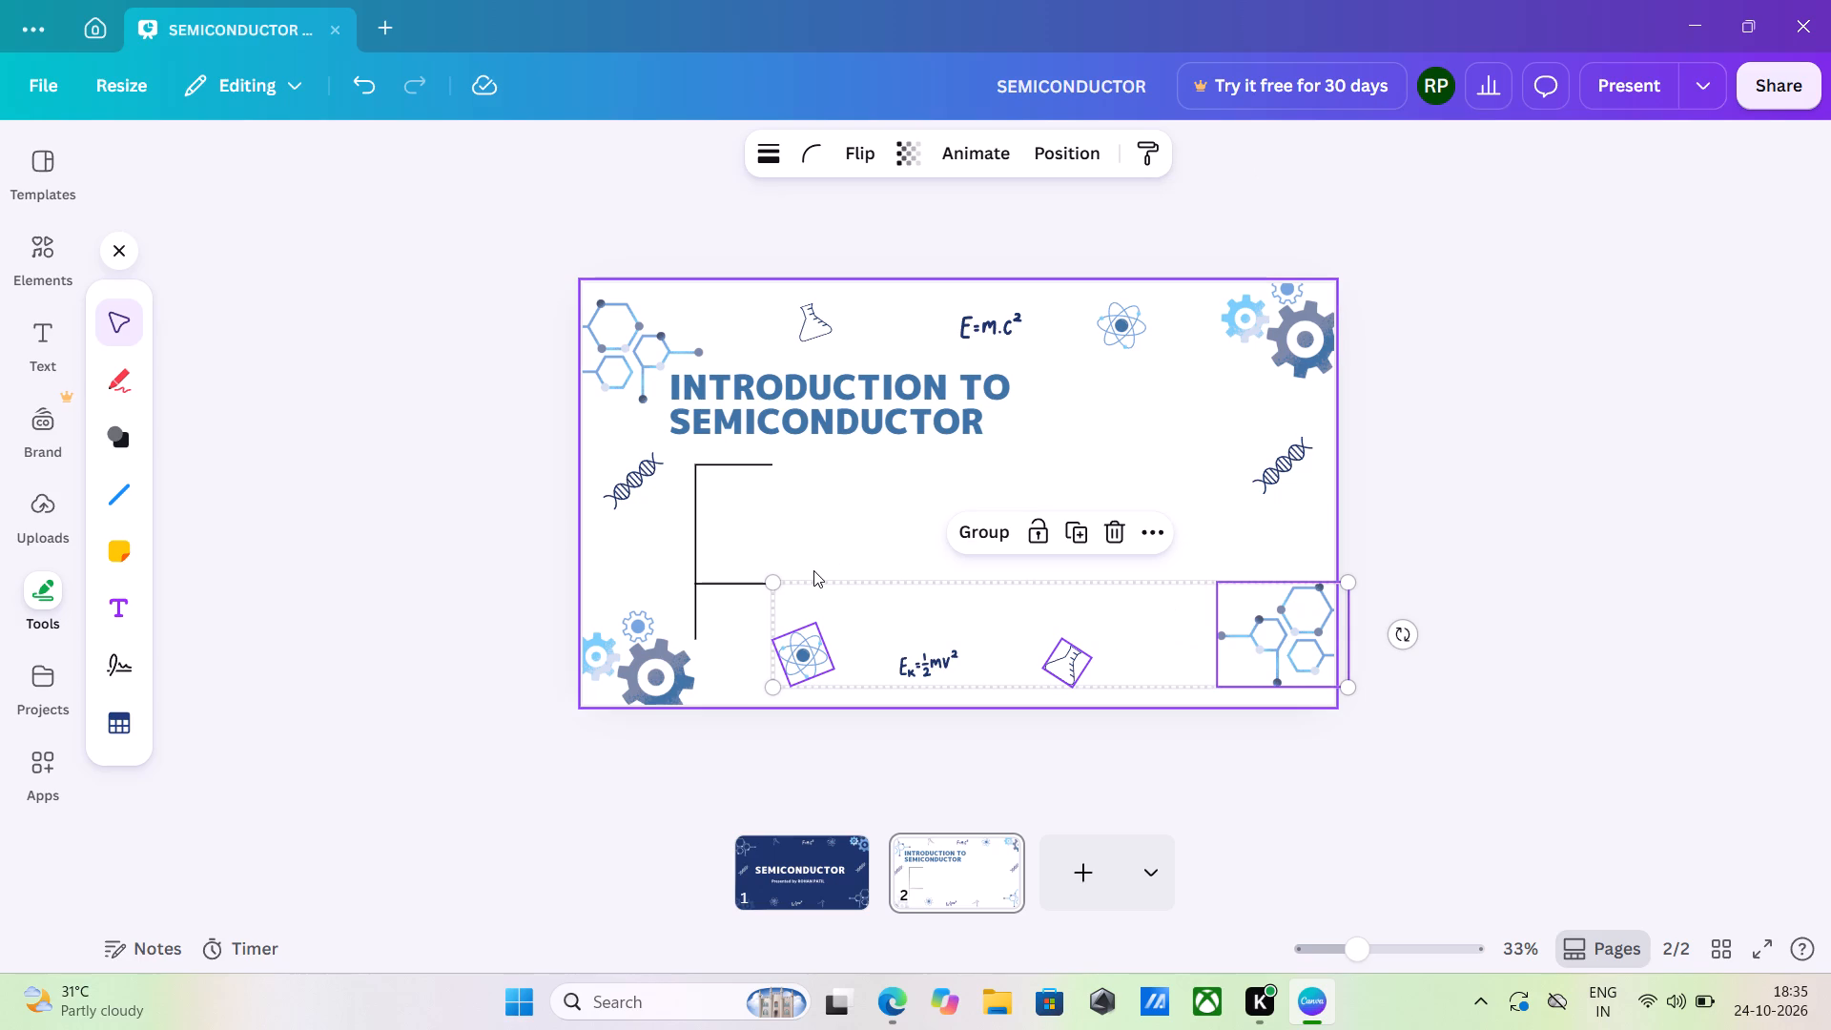
Nudge the lower short line up slightly, keeping its end against the vertical line.
left_click_drag(797, 582, 771, 579)
left_click(771, 579)
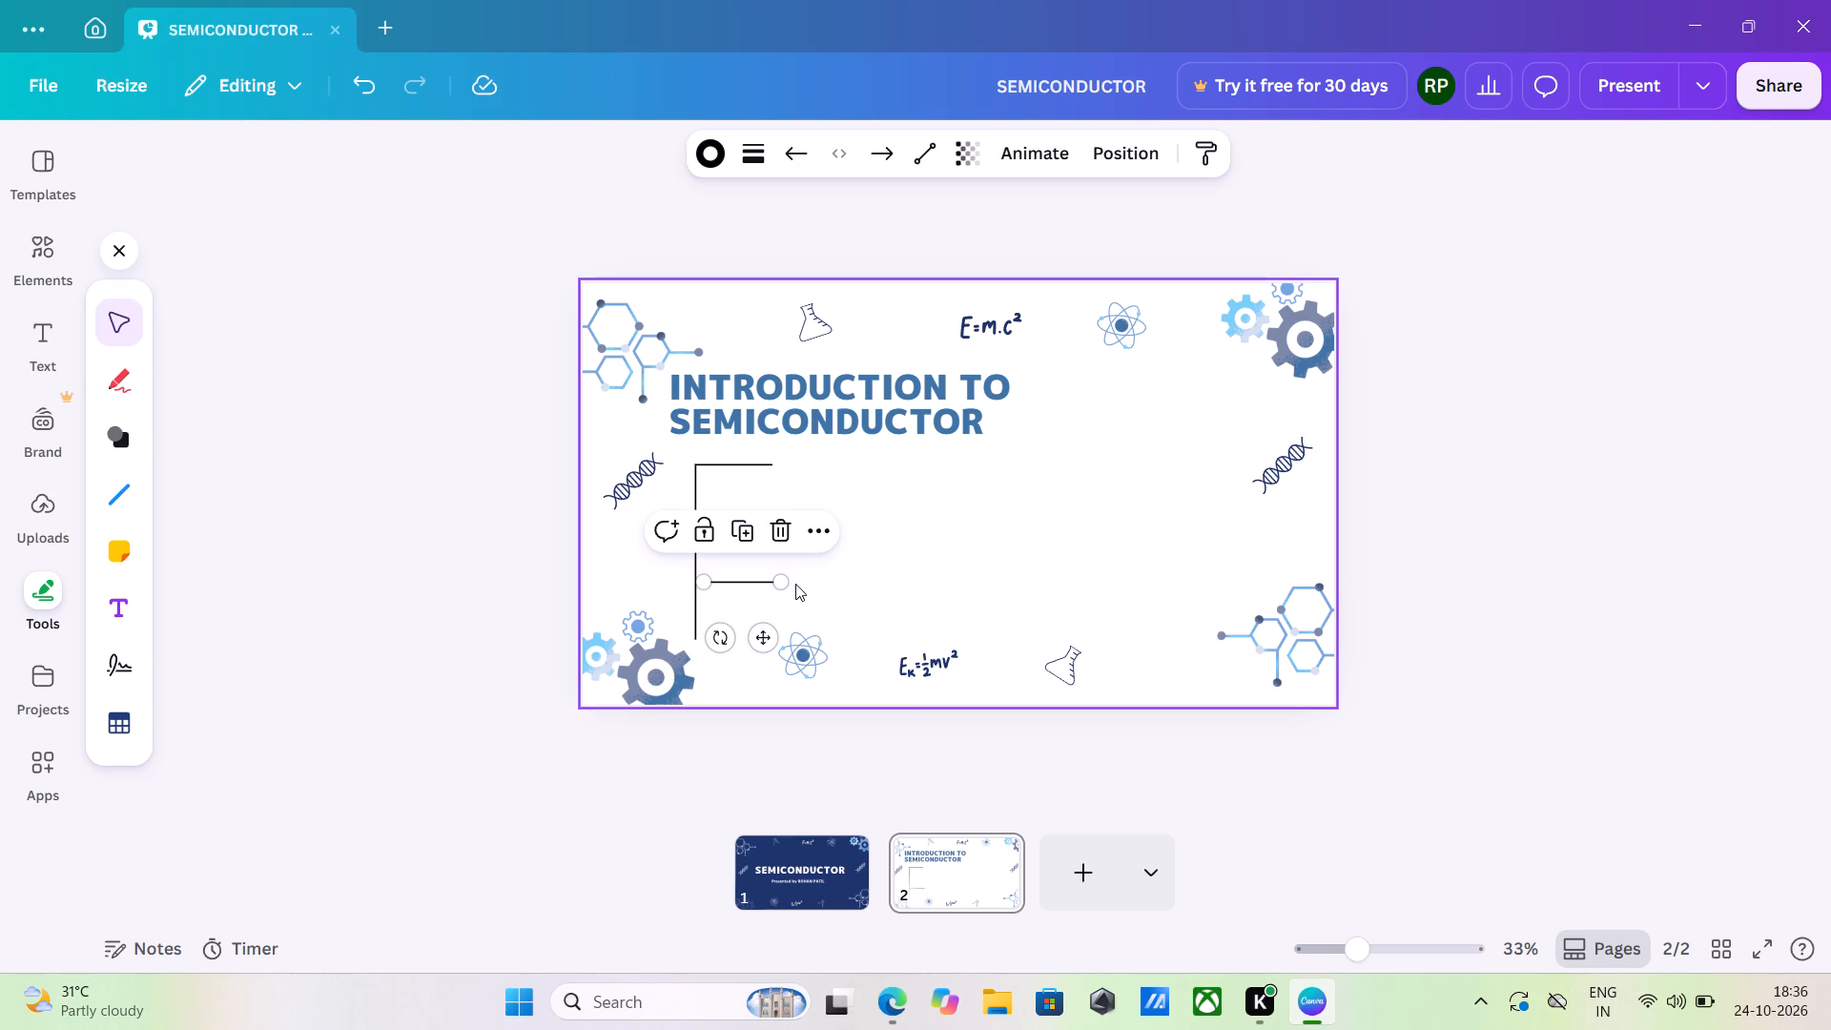
left_click_drag(769, 582, 760, 582)
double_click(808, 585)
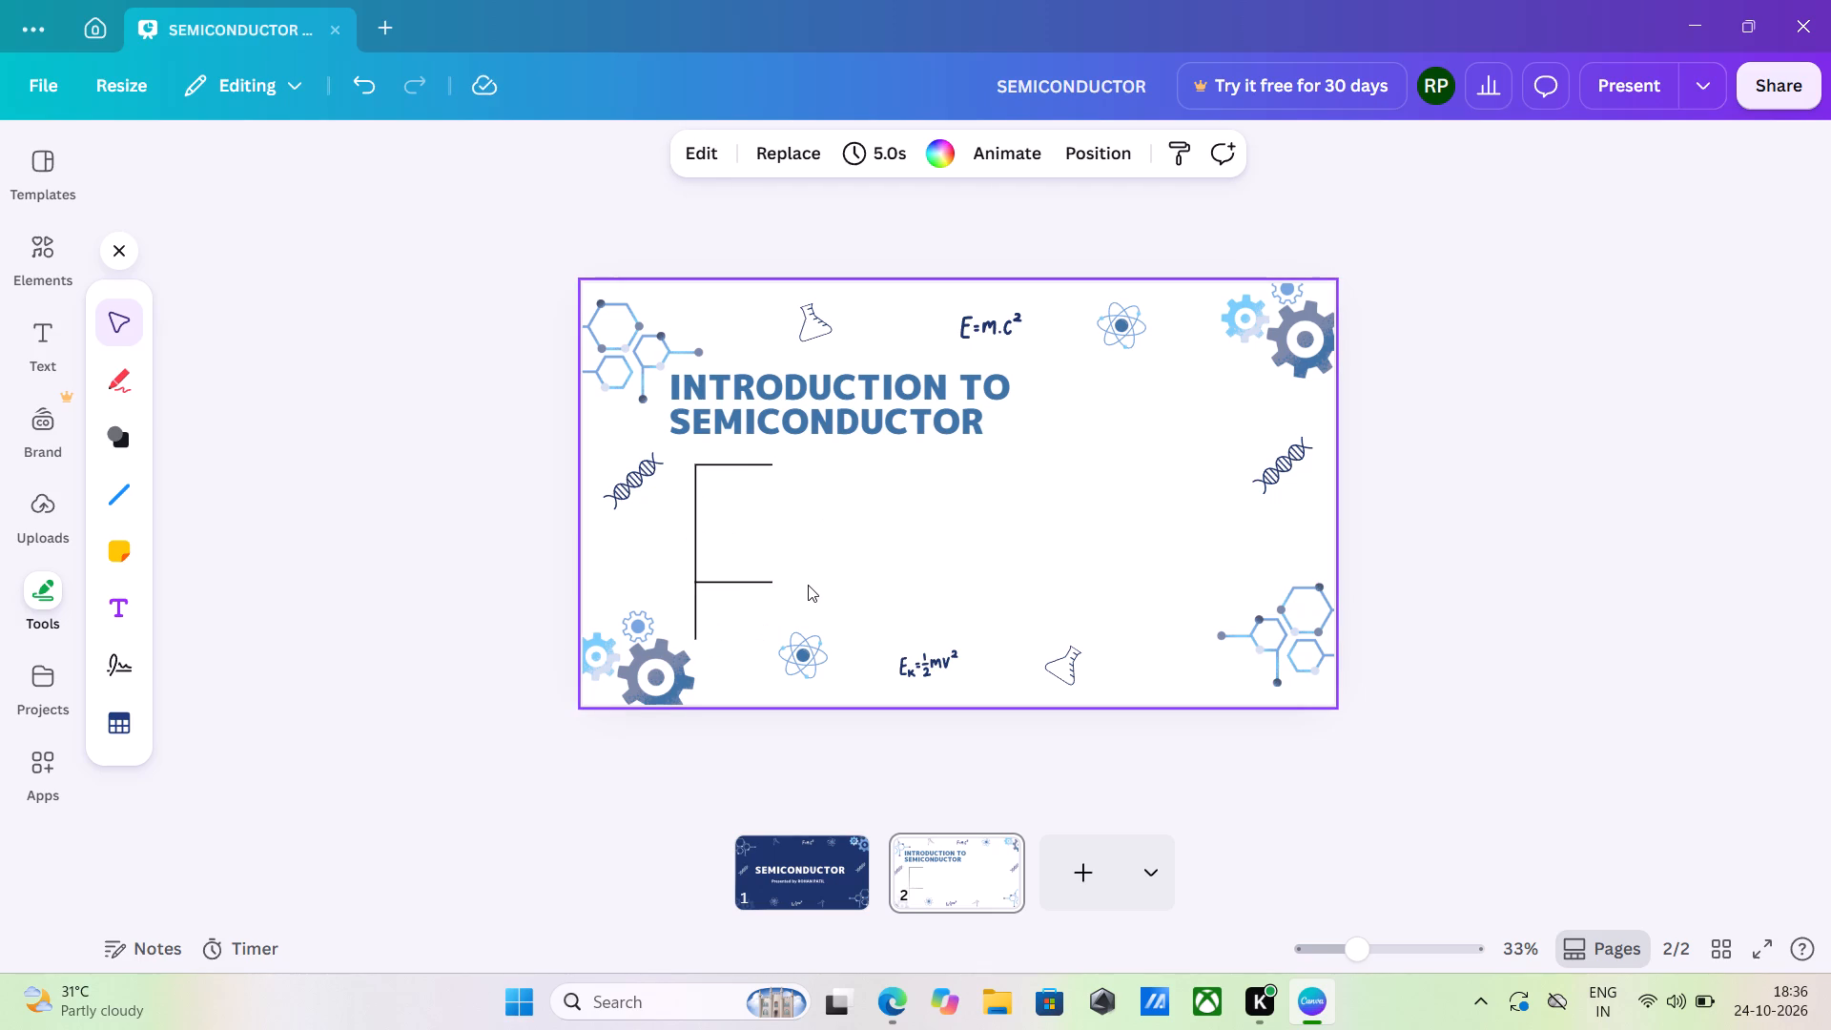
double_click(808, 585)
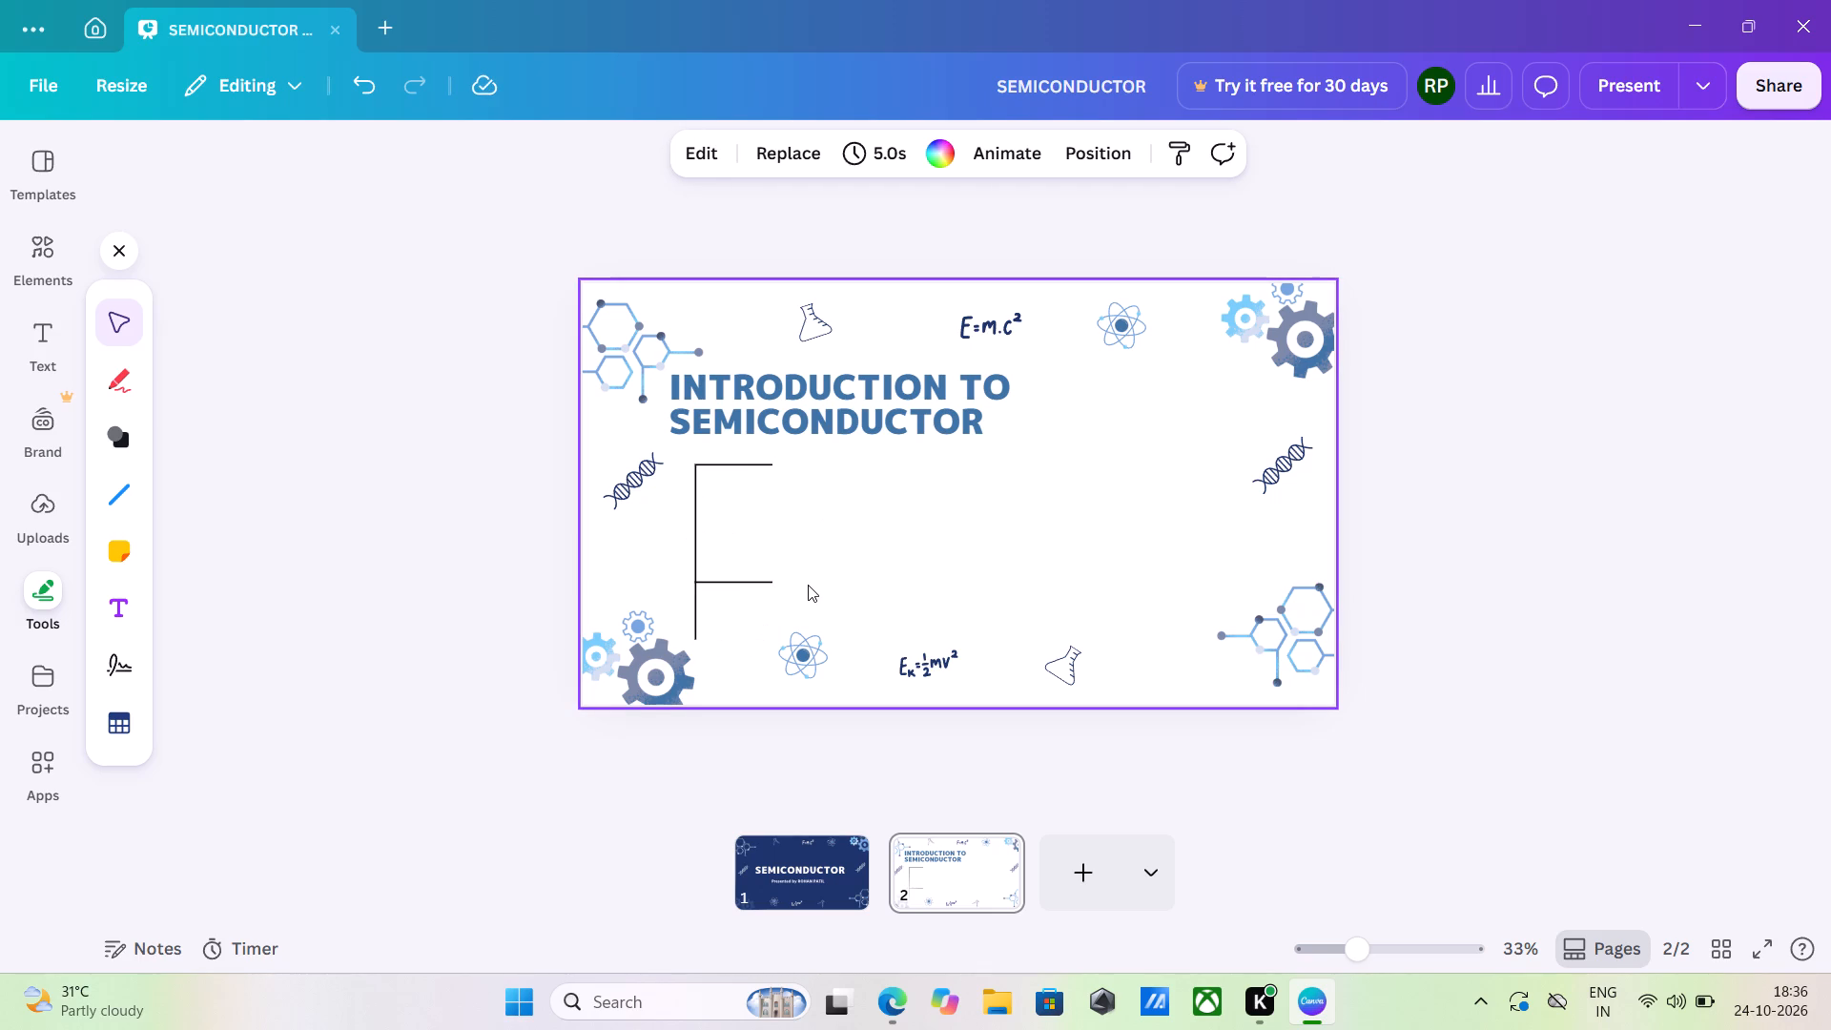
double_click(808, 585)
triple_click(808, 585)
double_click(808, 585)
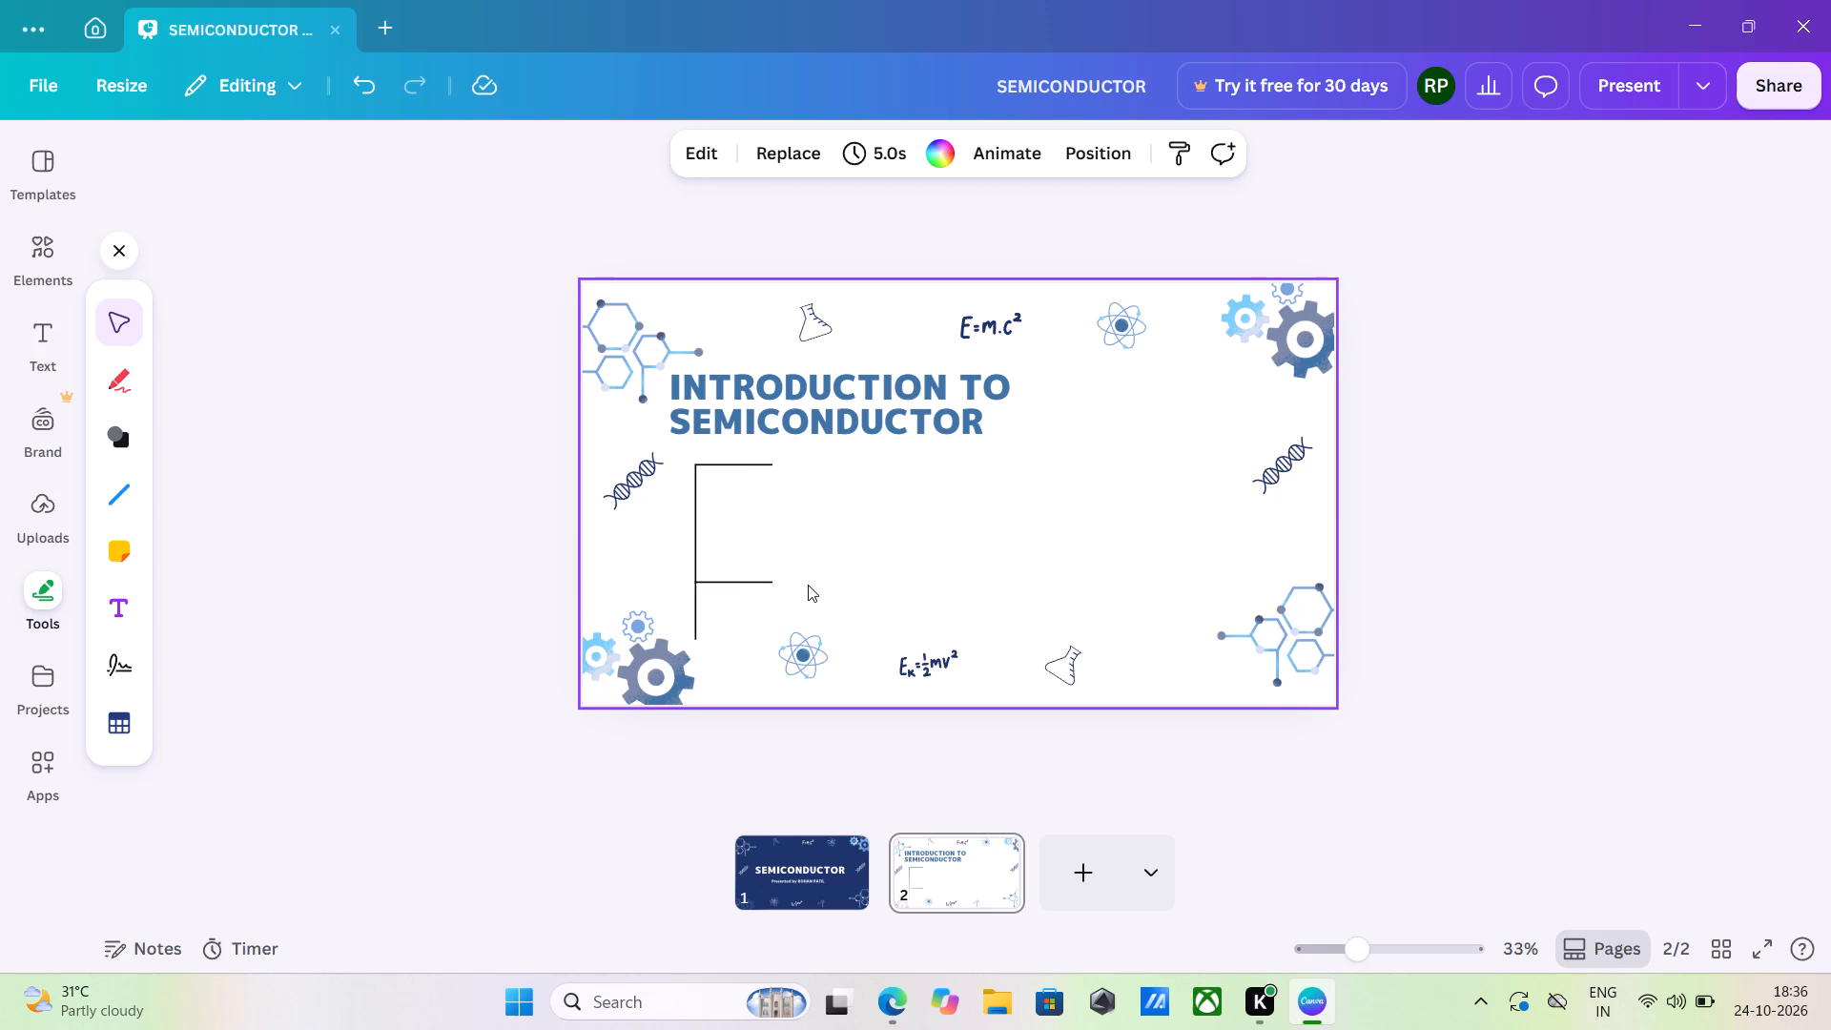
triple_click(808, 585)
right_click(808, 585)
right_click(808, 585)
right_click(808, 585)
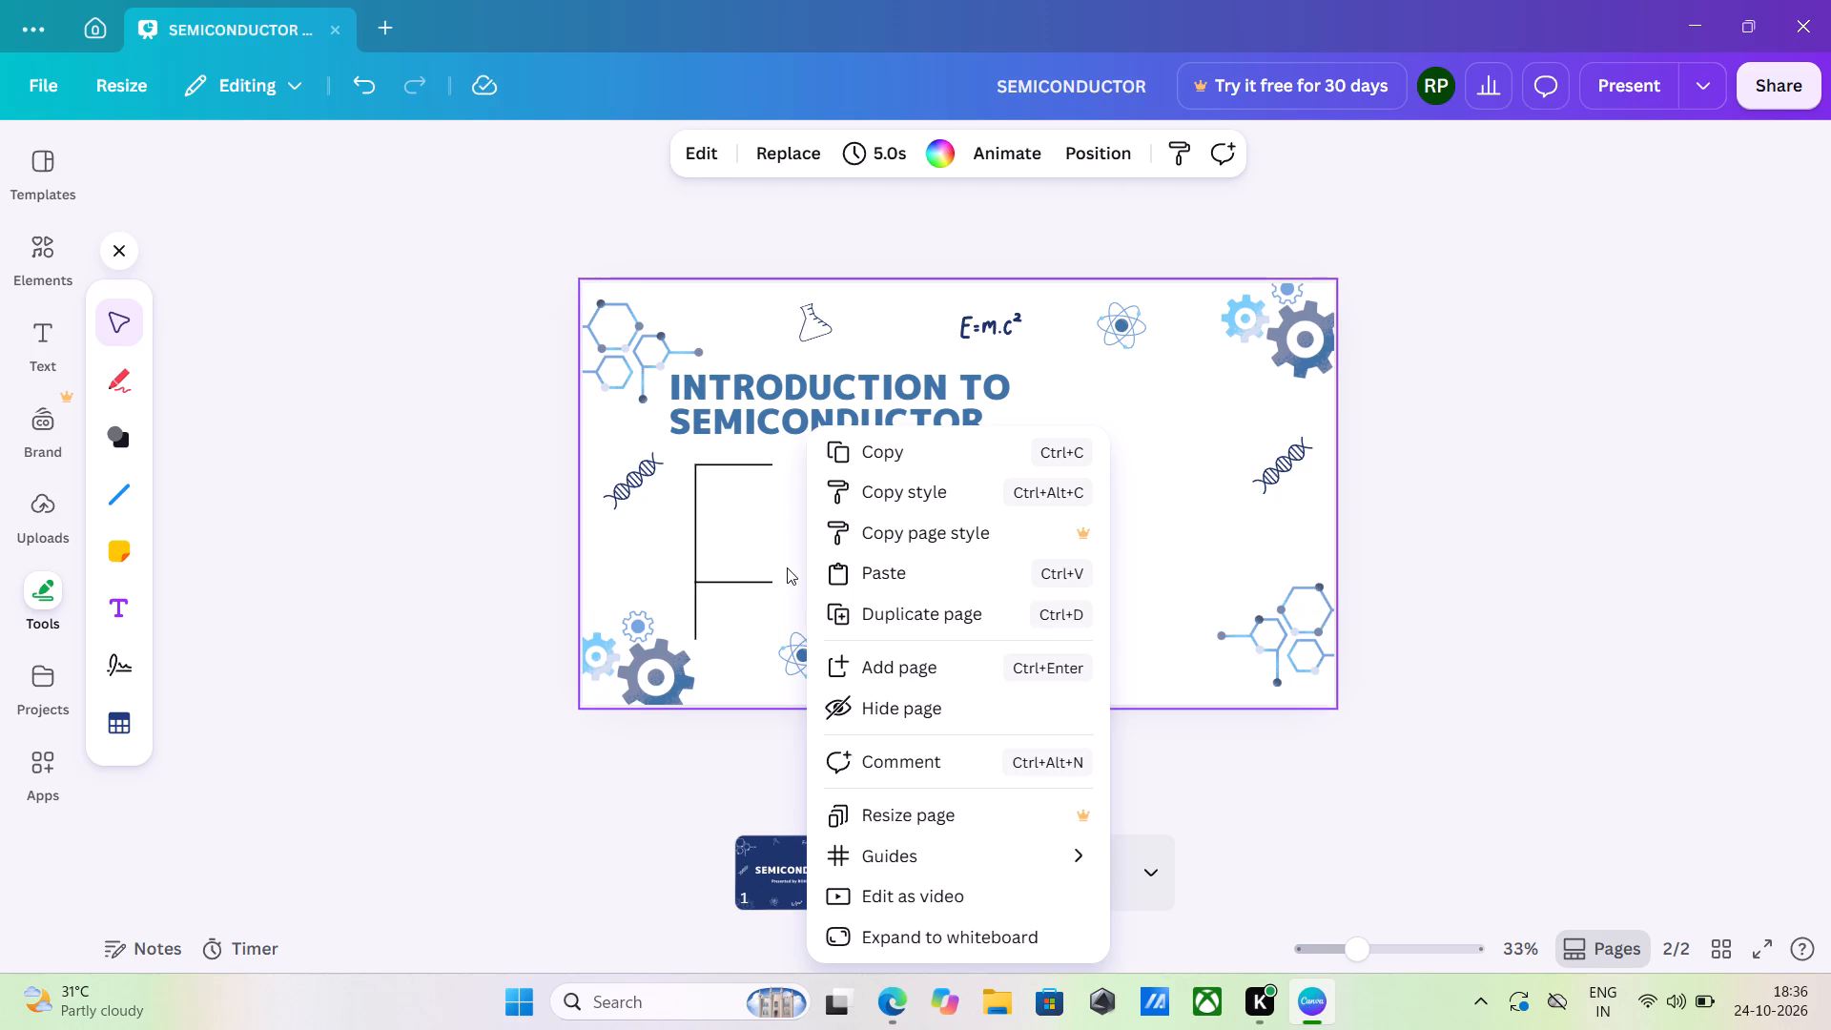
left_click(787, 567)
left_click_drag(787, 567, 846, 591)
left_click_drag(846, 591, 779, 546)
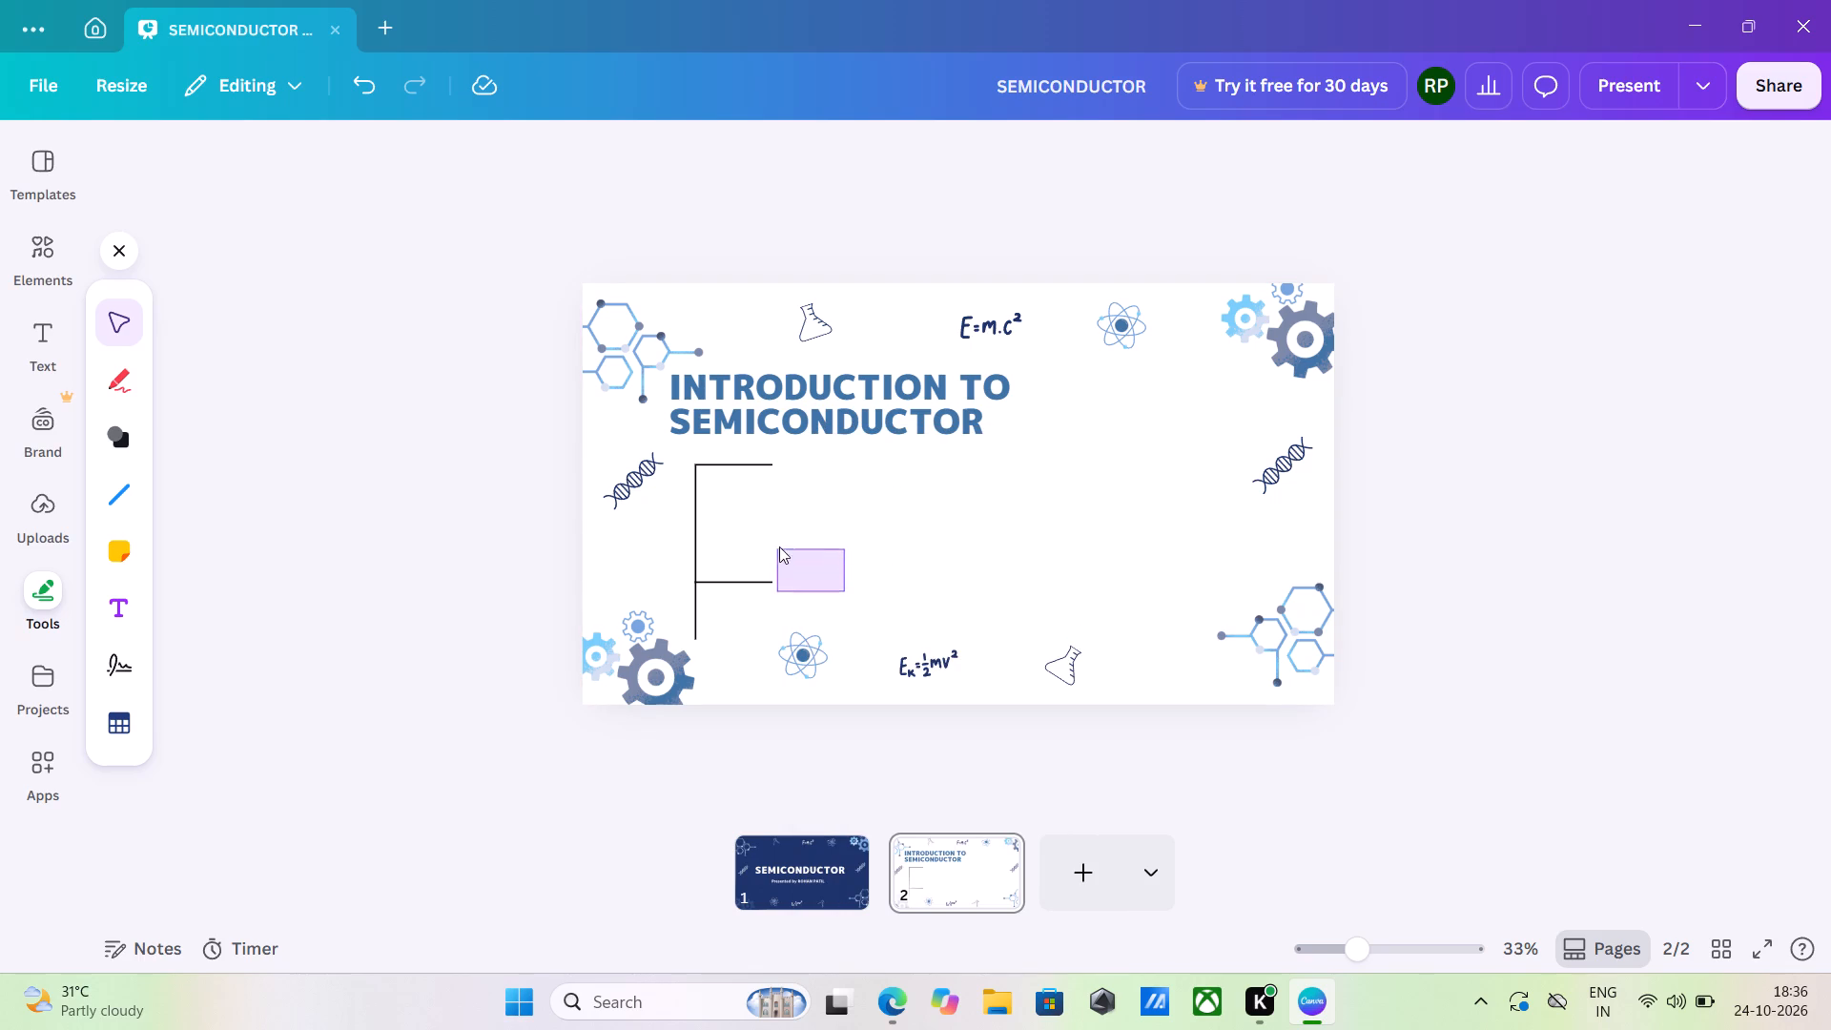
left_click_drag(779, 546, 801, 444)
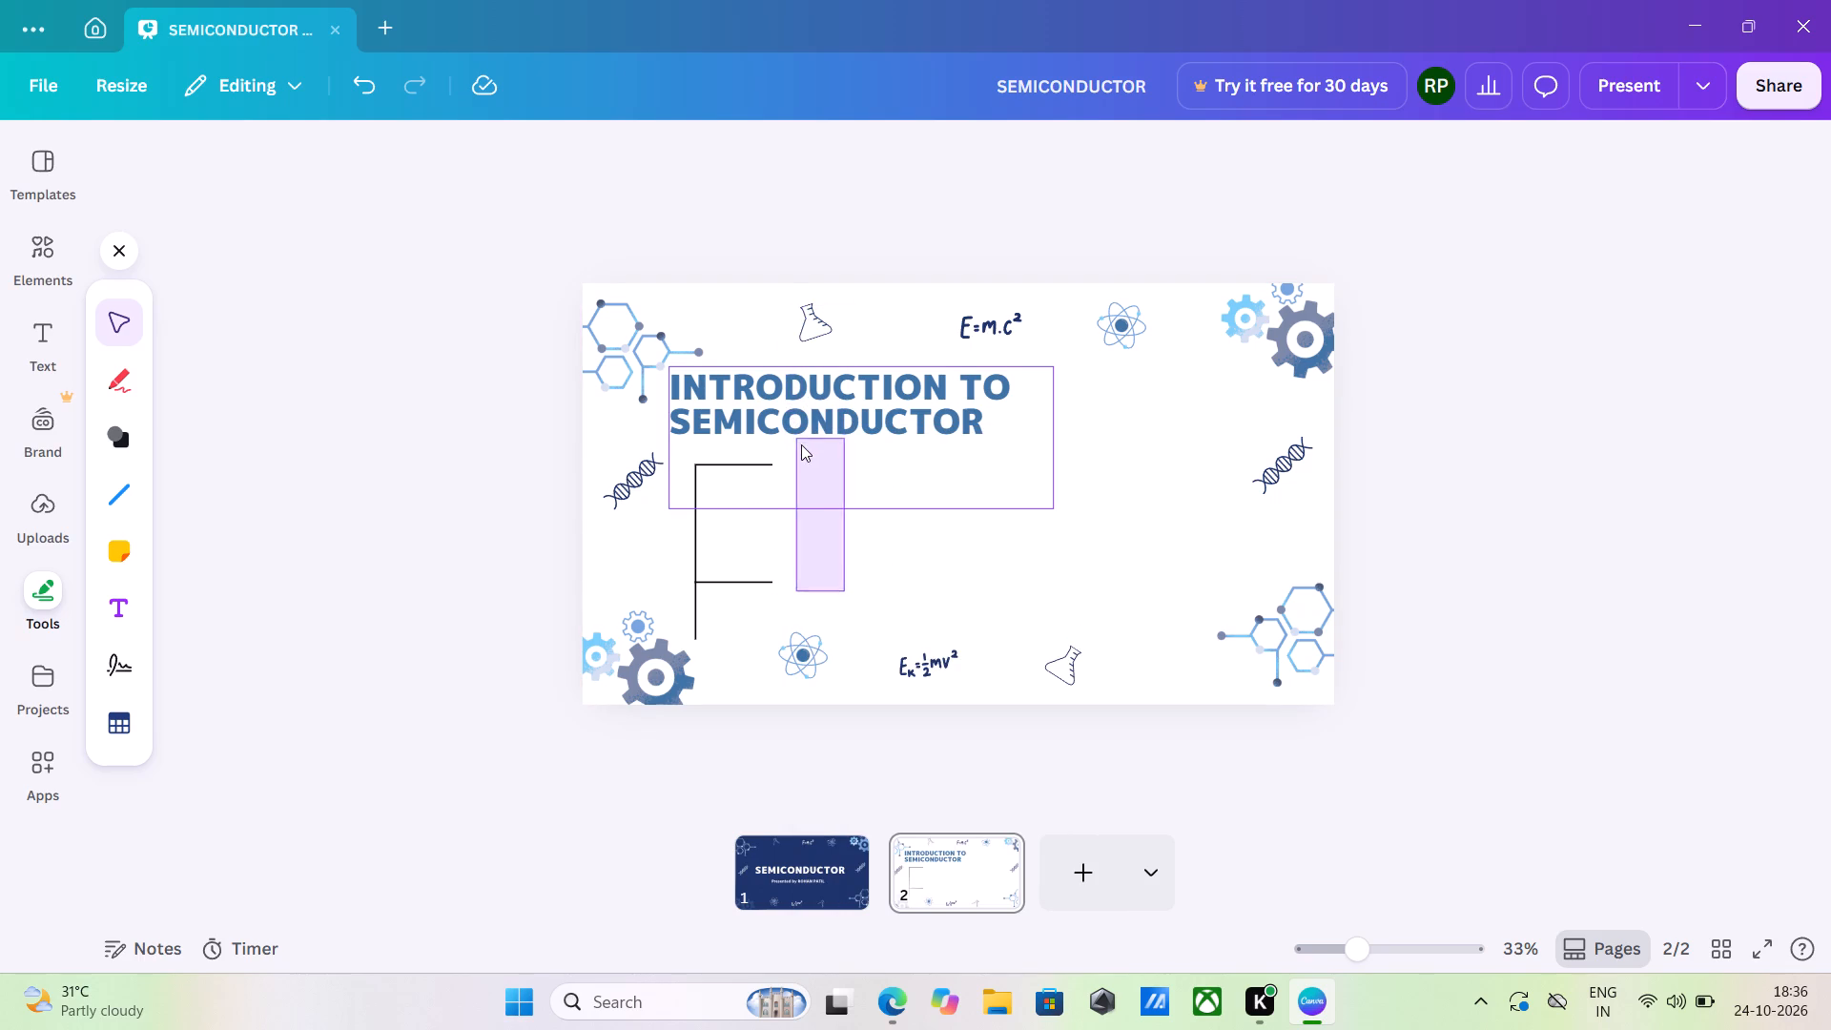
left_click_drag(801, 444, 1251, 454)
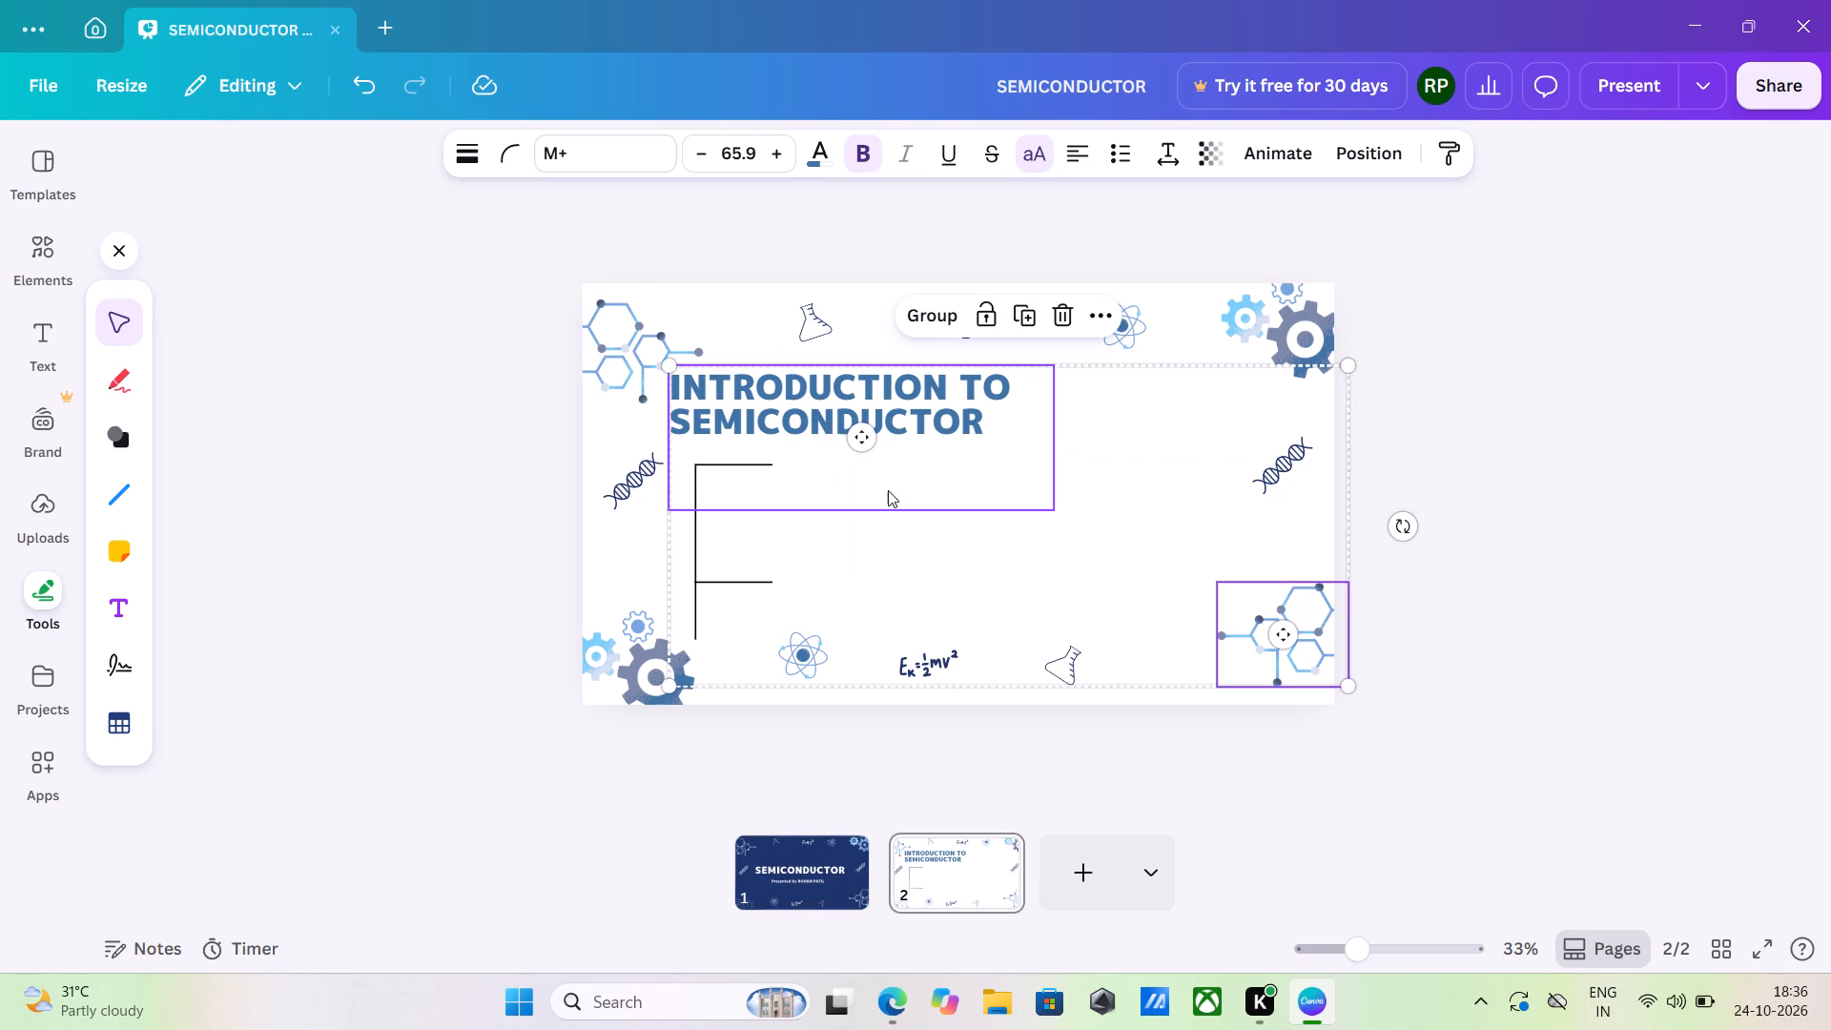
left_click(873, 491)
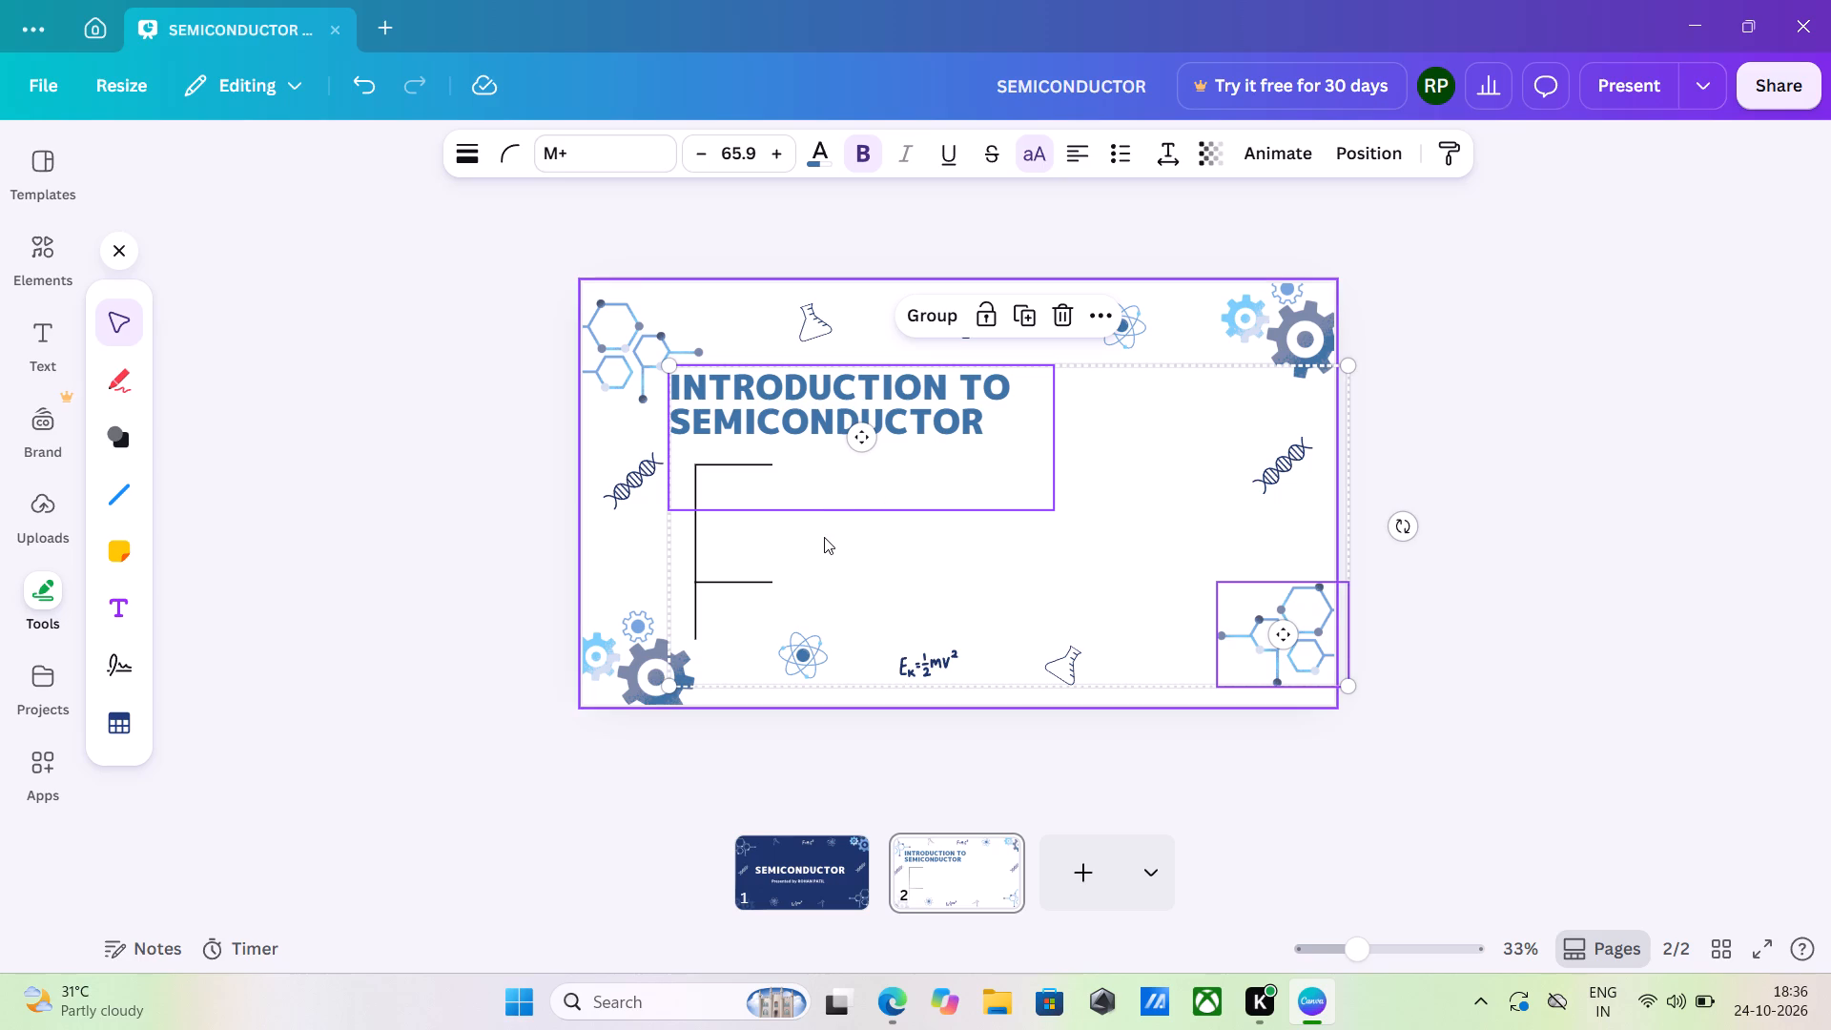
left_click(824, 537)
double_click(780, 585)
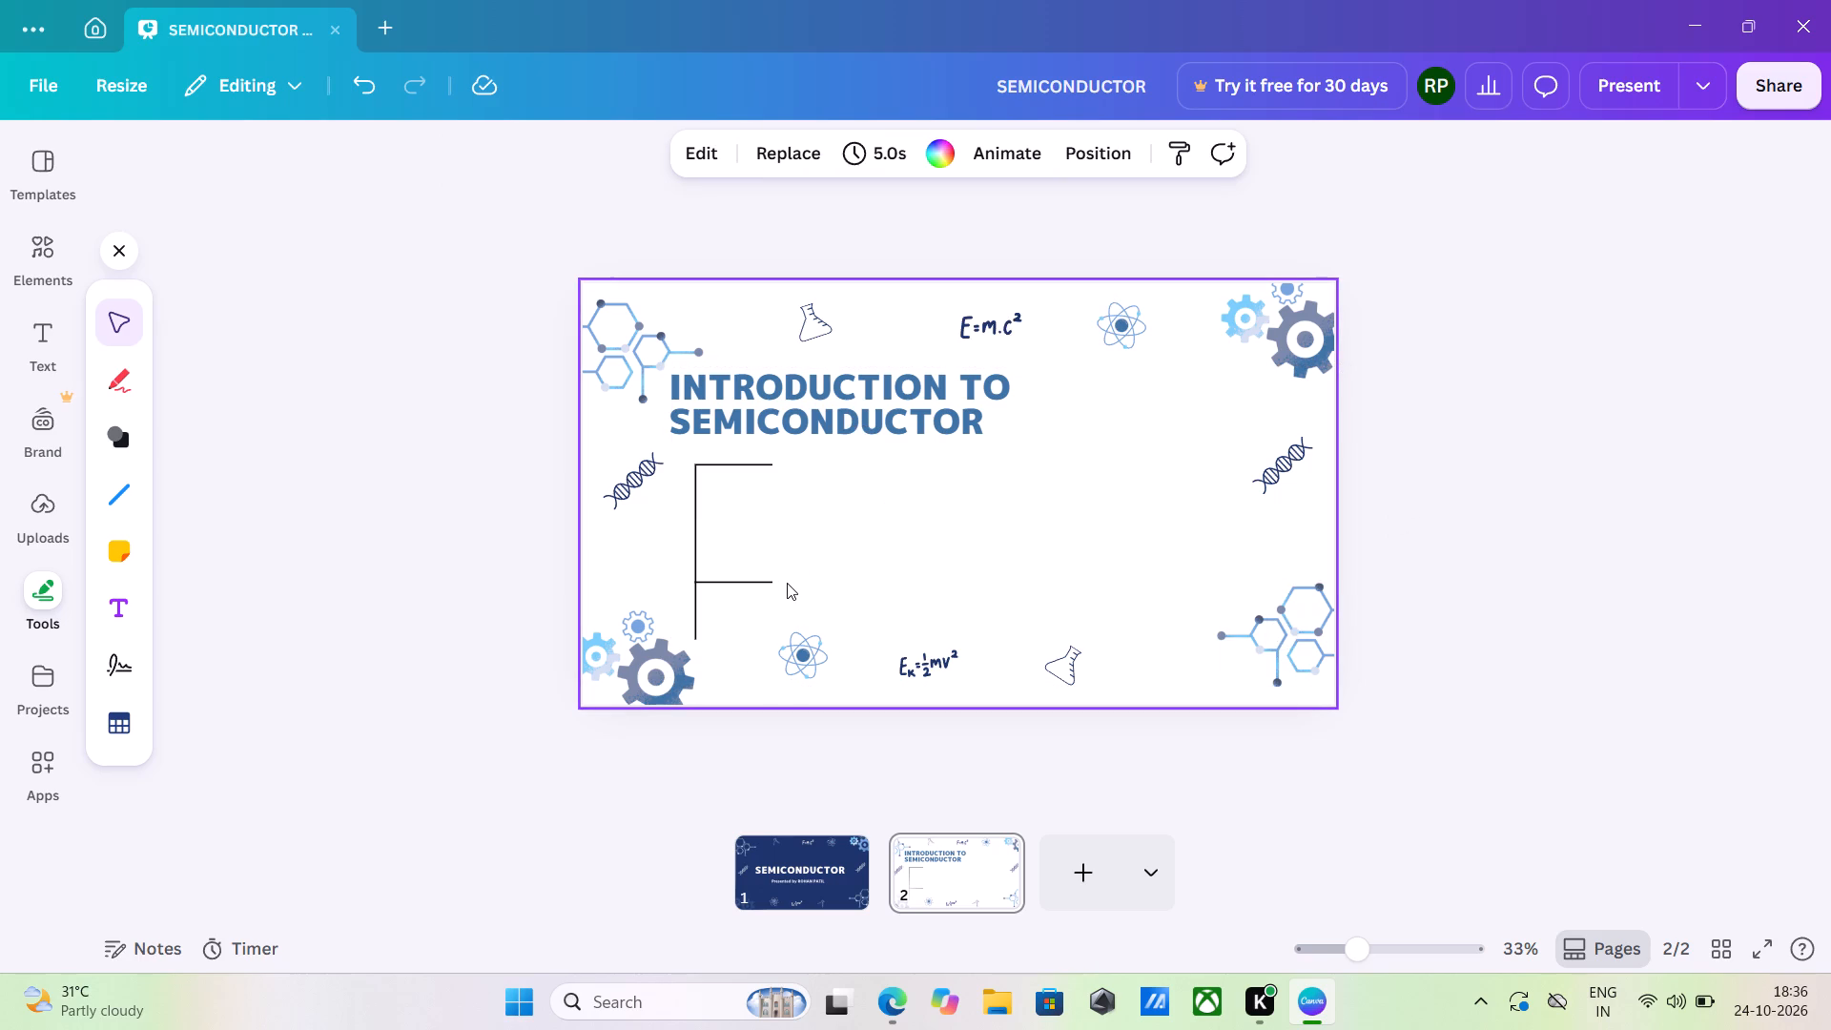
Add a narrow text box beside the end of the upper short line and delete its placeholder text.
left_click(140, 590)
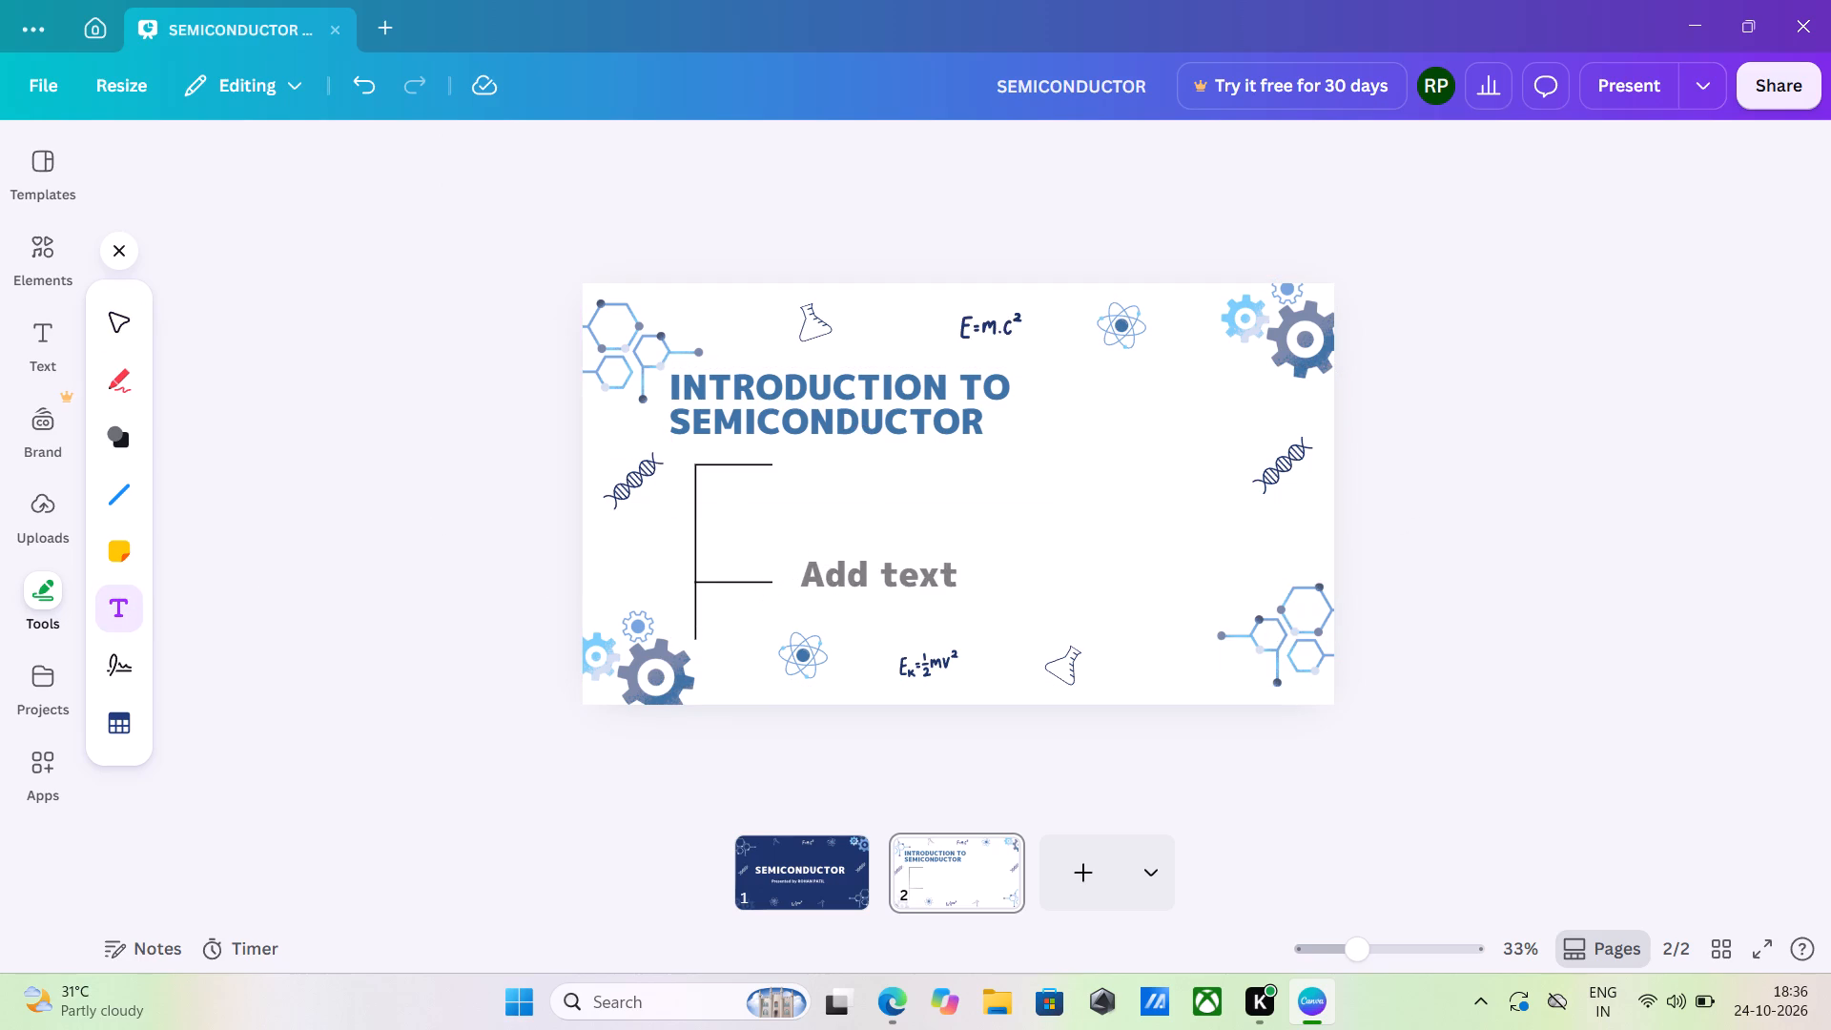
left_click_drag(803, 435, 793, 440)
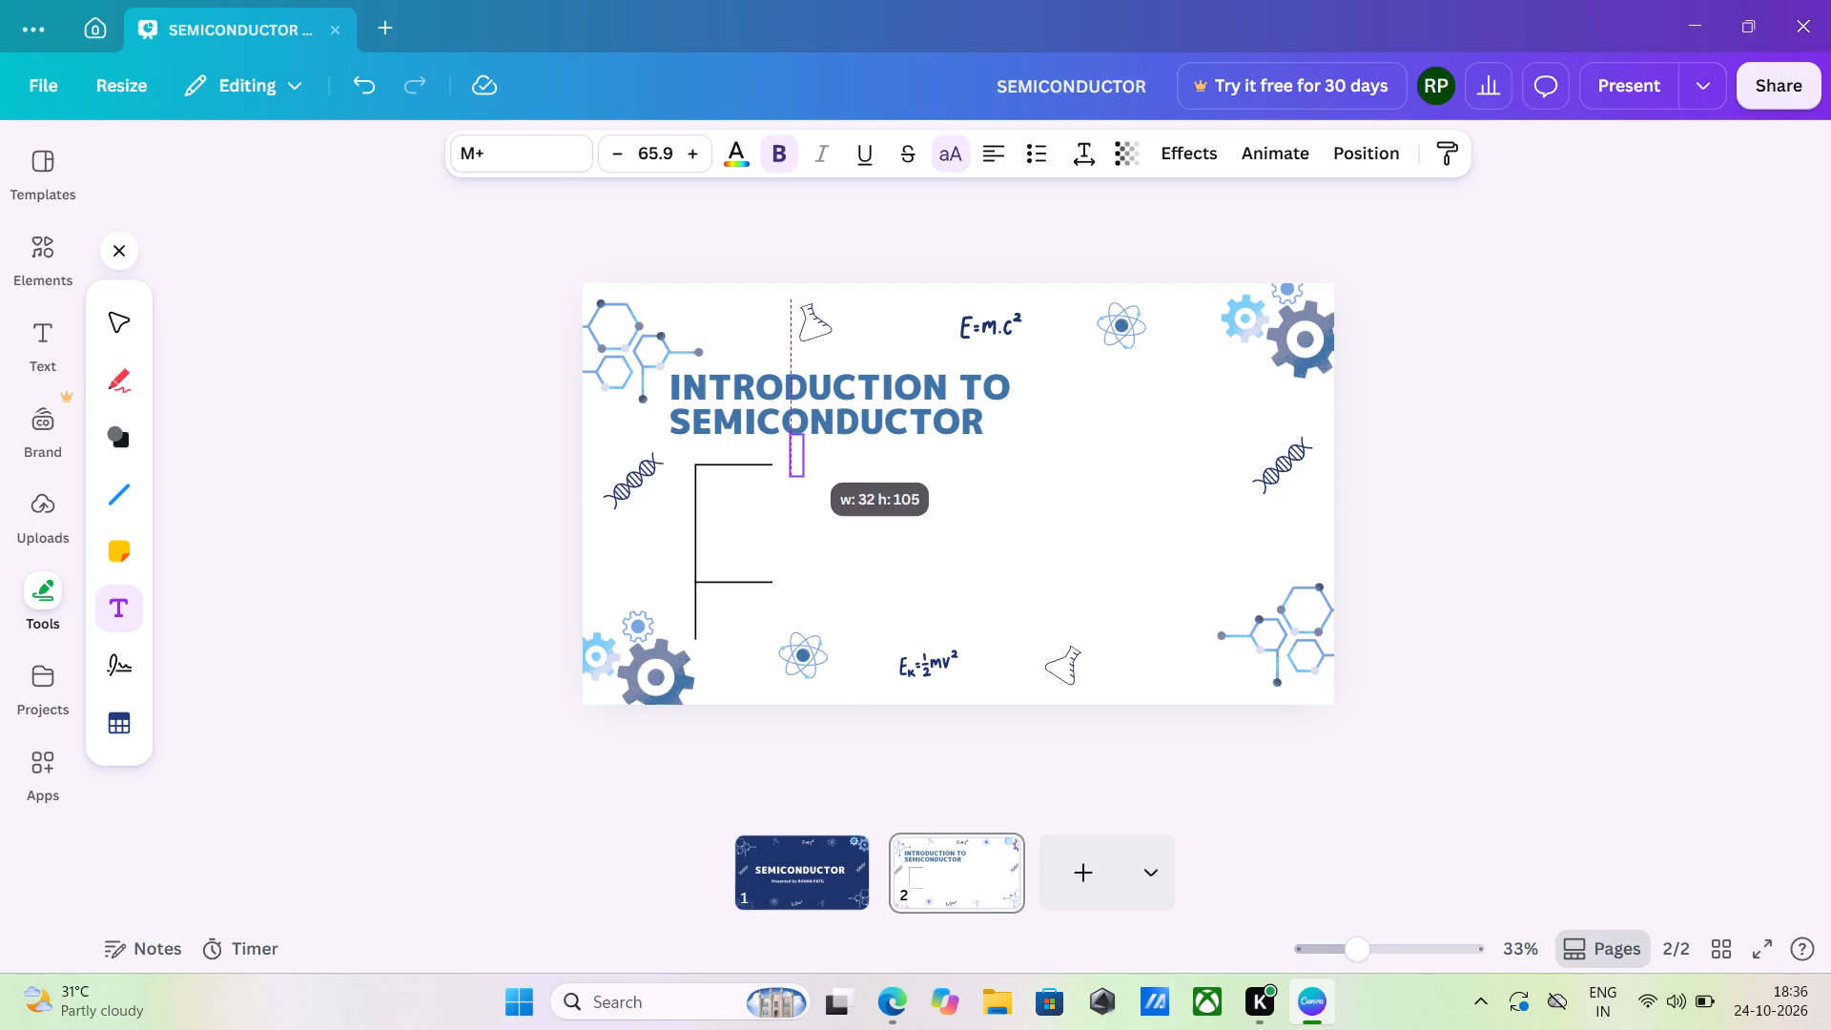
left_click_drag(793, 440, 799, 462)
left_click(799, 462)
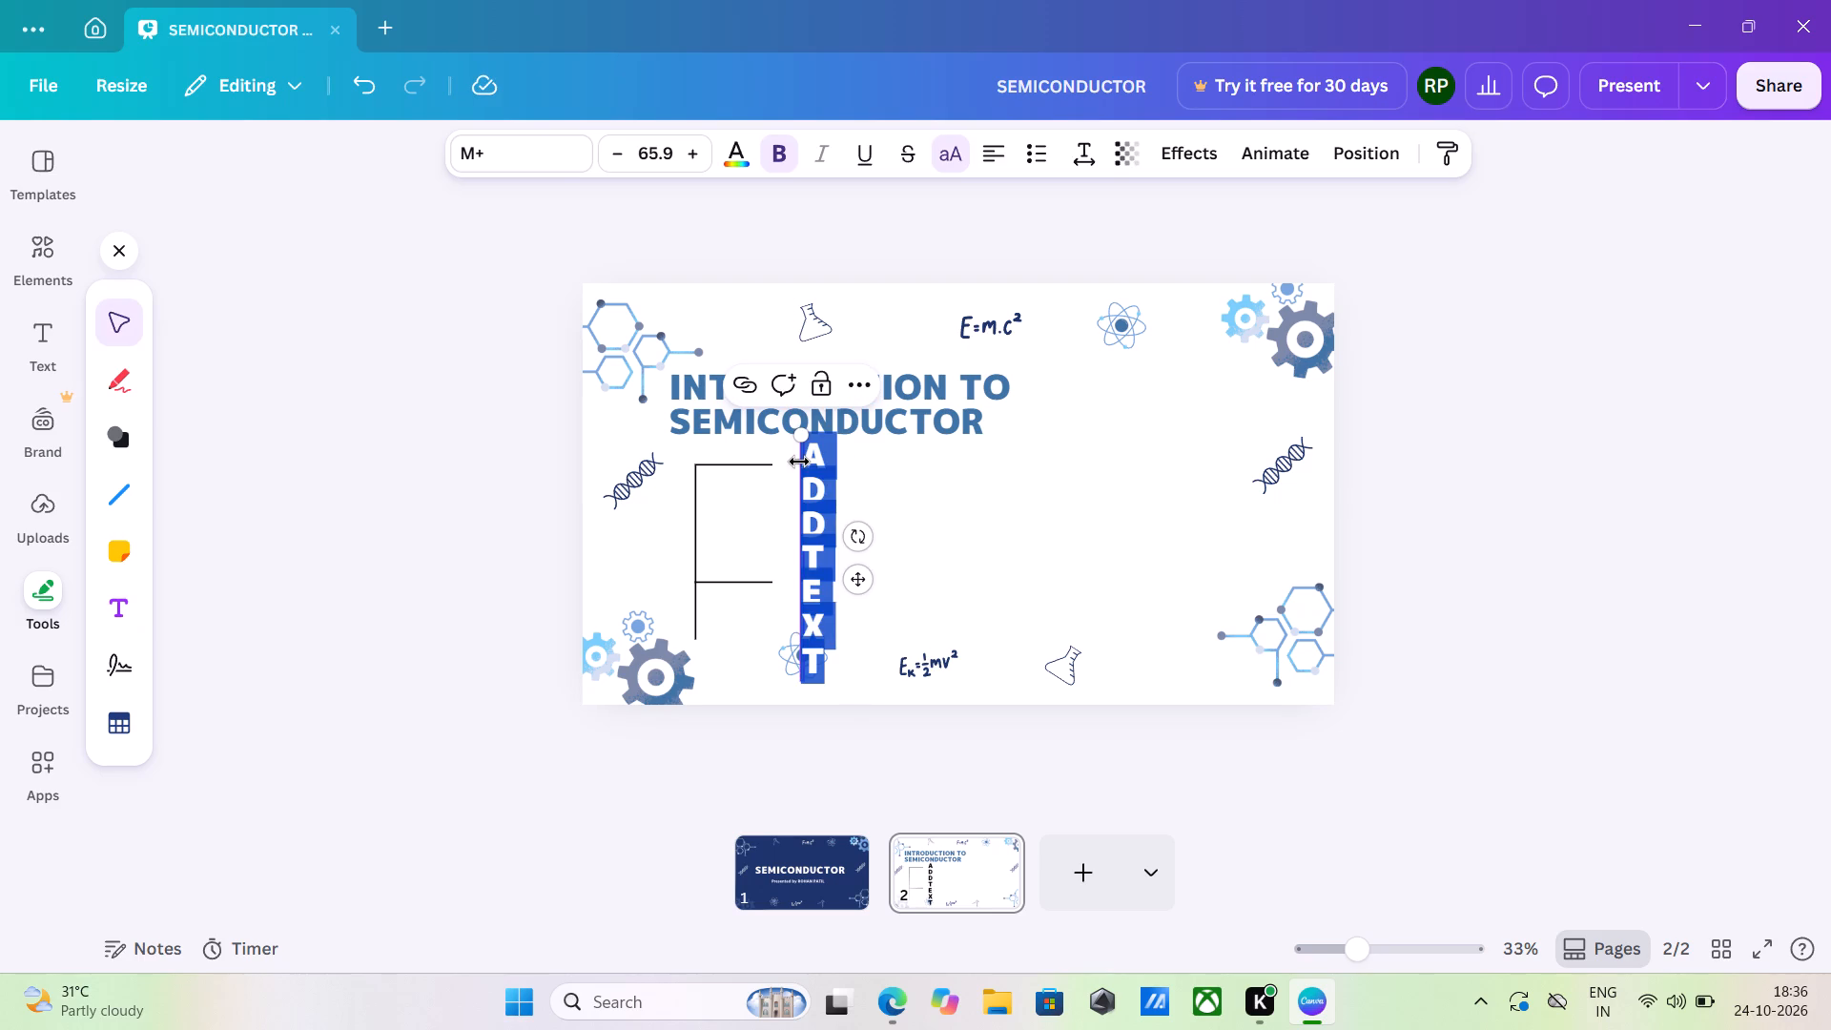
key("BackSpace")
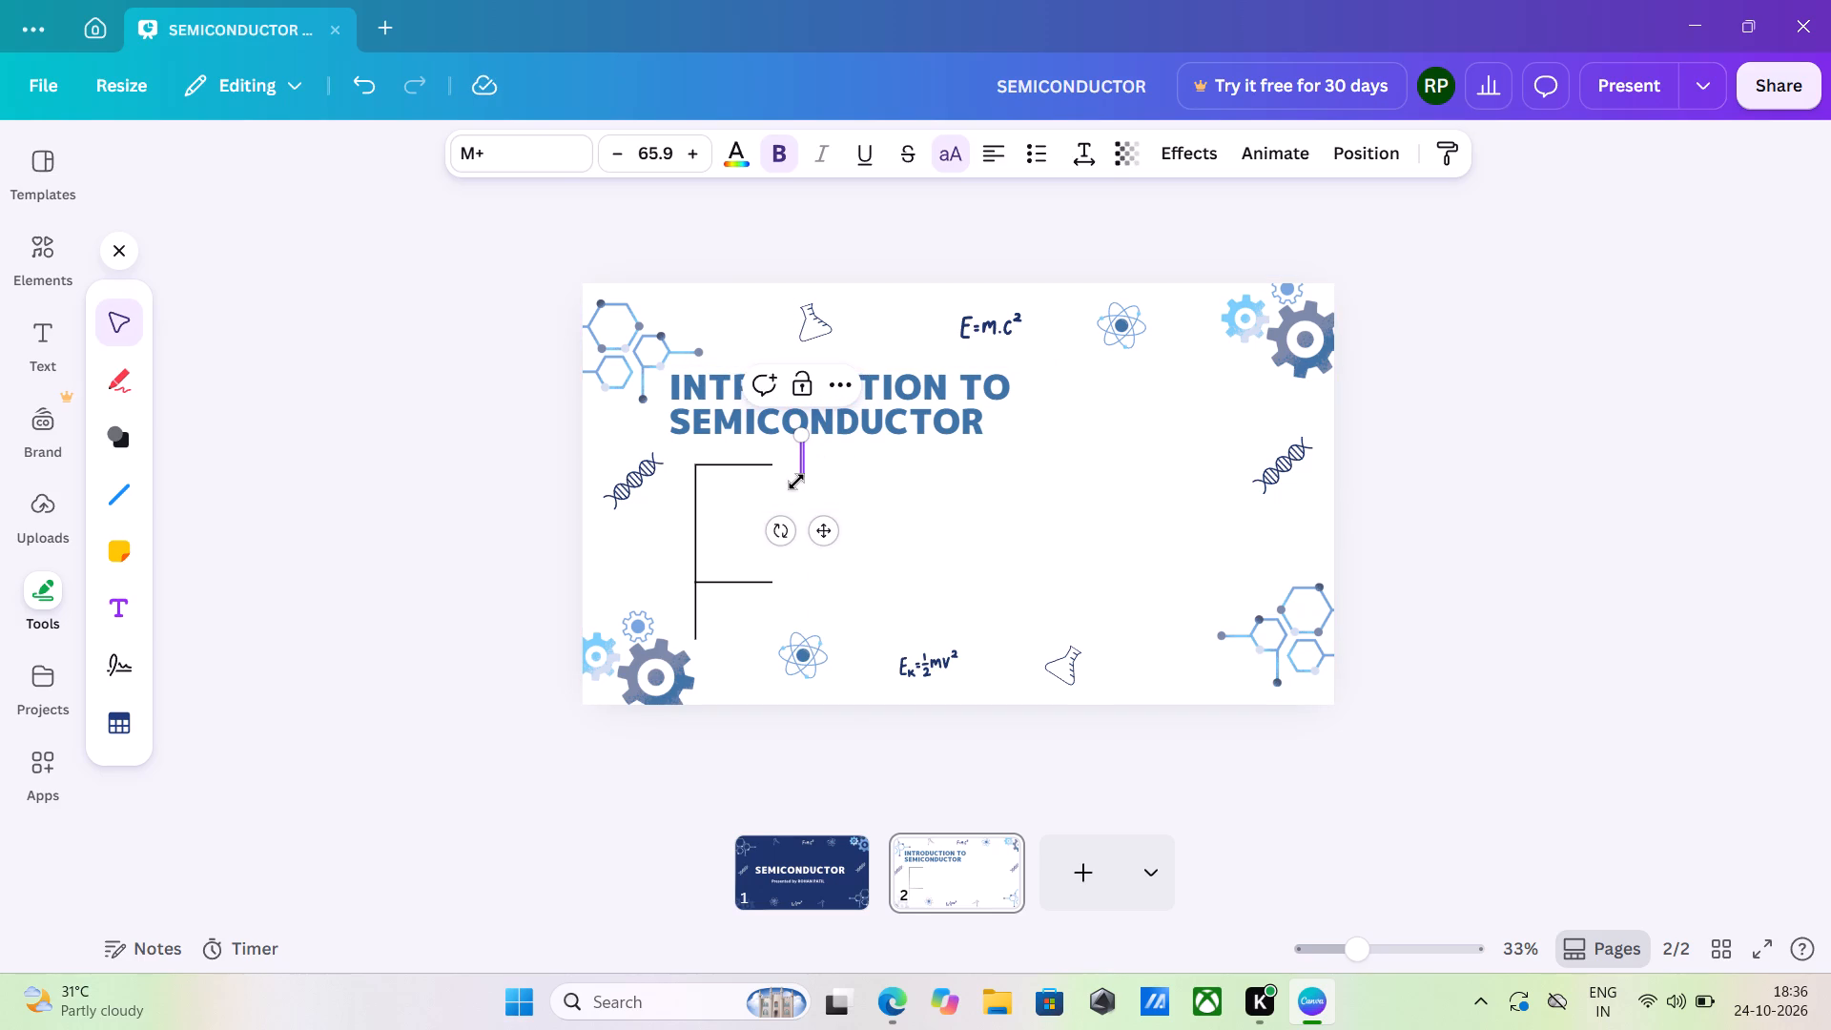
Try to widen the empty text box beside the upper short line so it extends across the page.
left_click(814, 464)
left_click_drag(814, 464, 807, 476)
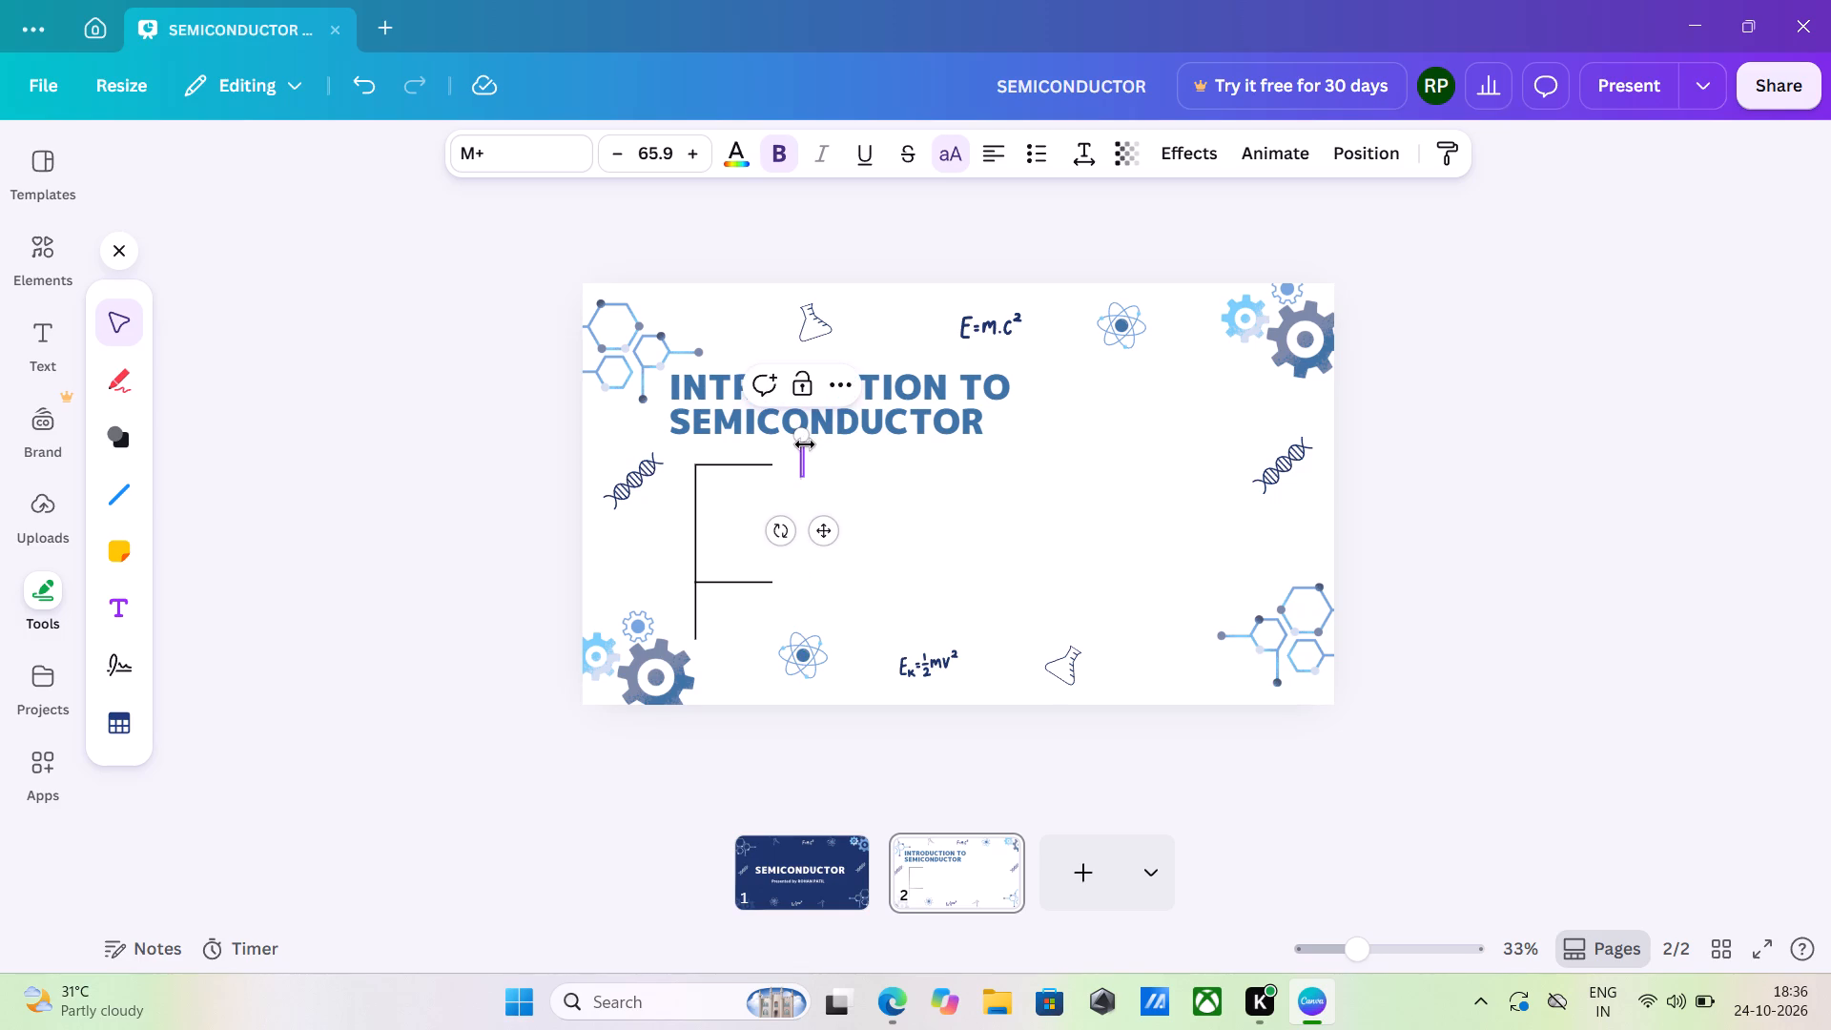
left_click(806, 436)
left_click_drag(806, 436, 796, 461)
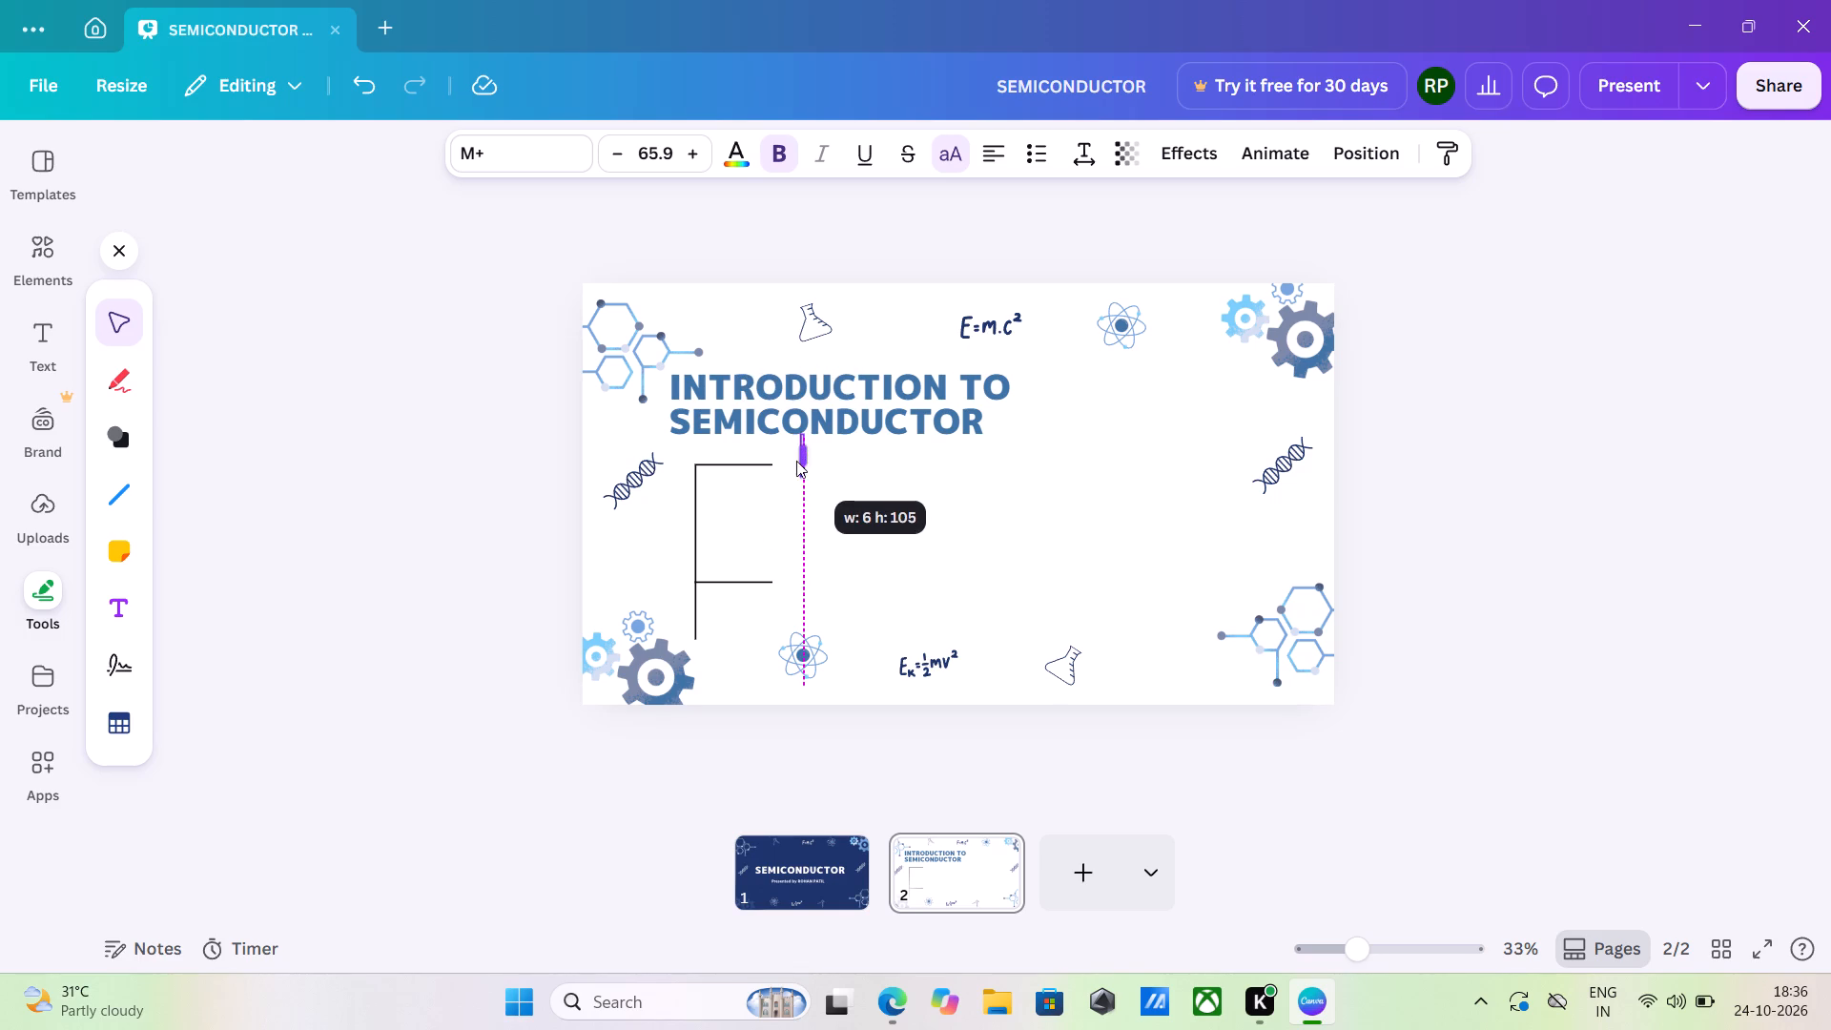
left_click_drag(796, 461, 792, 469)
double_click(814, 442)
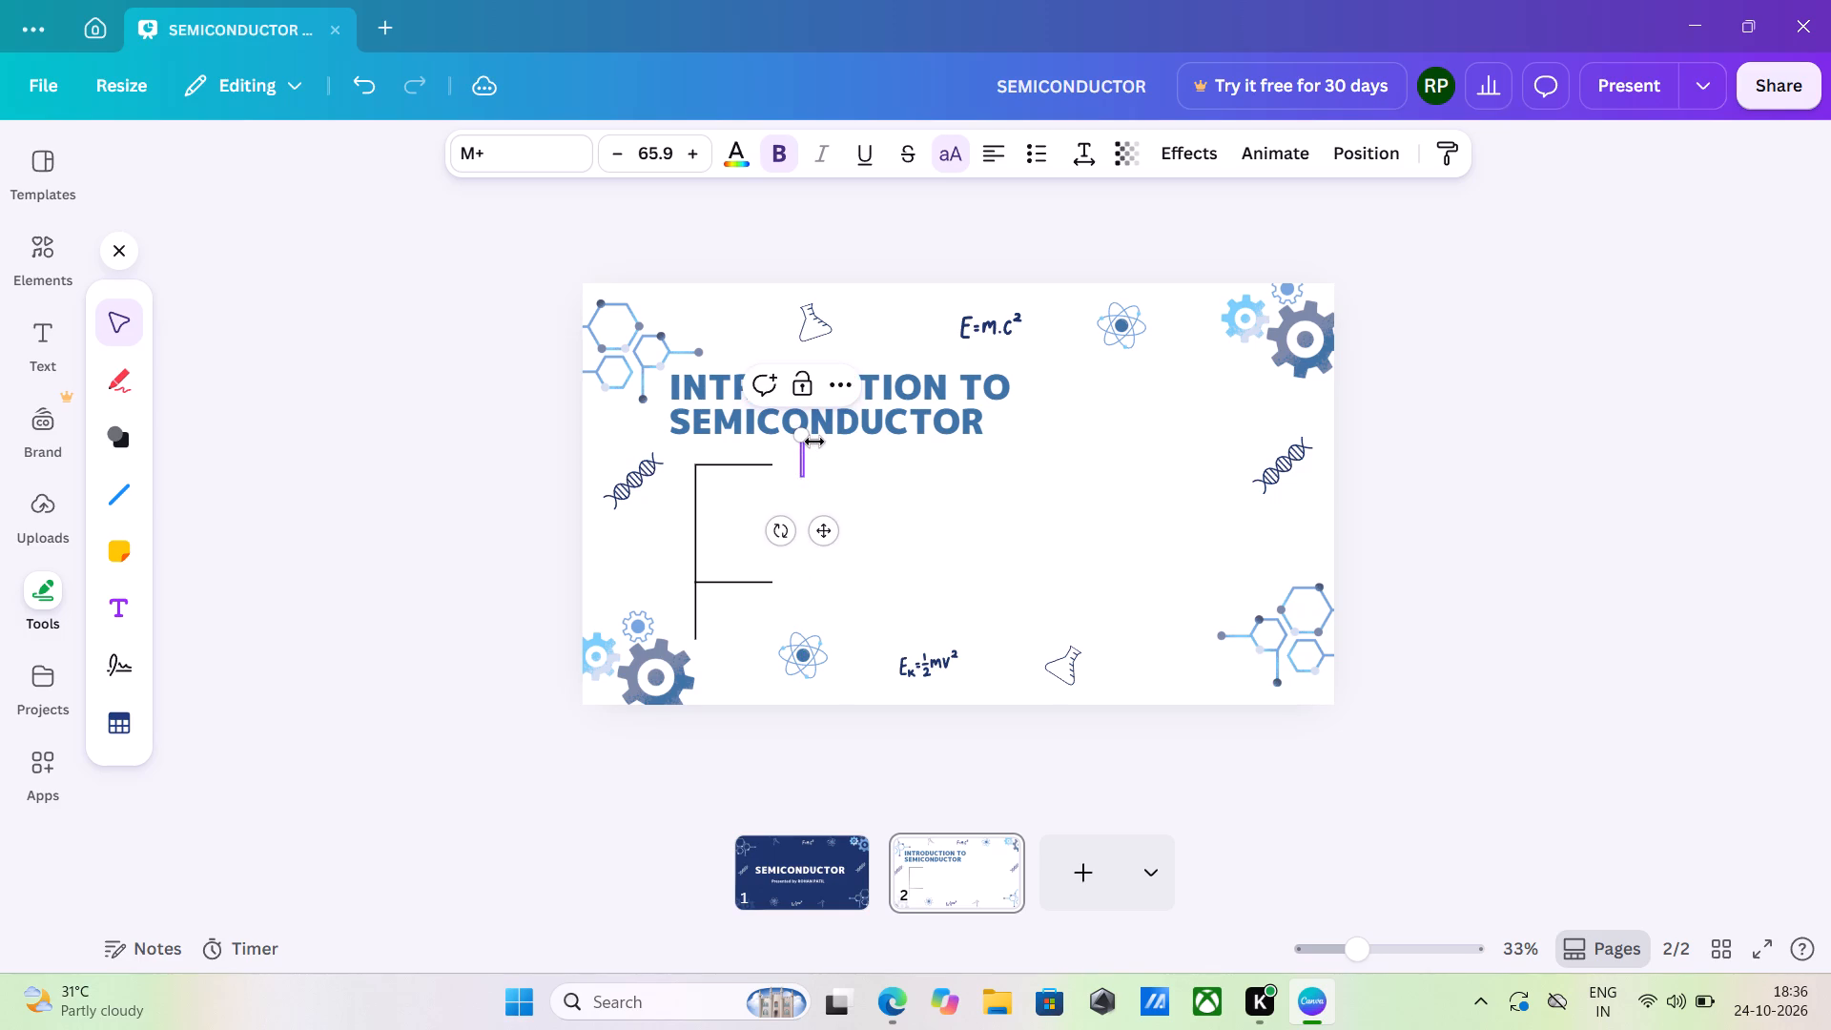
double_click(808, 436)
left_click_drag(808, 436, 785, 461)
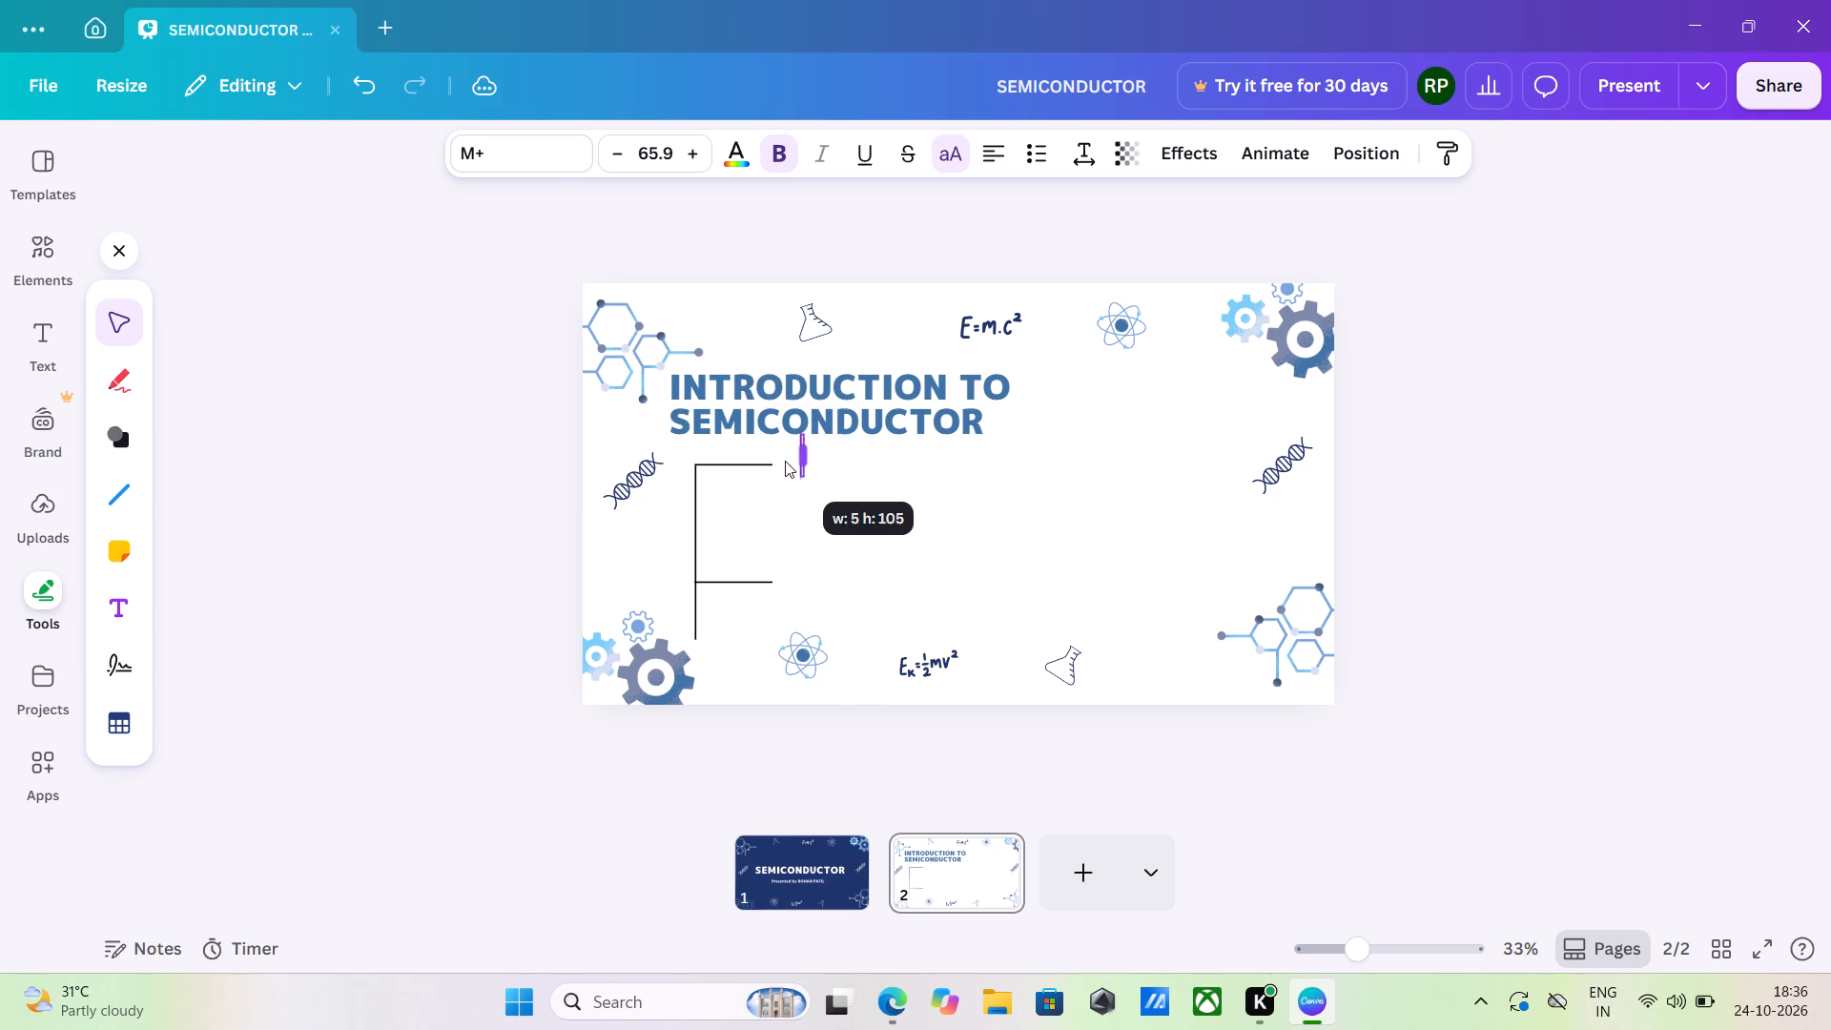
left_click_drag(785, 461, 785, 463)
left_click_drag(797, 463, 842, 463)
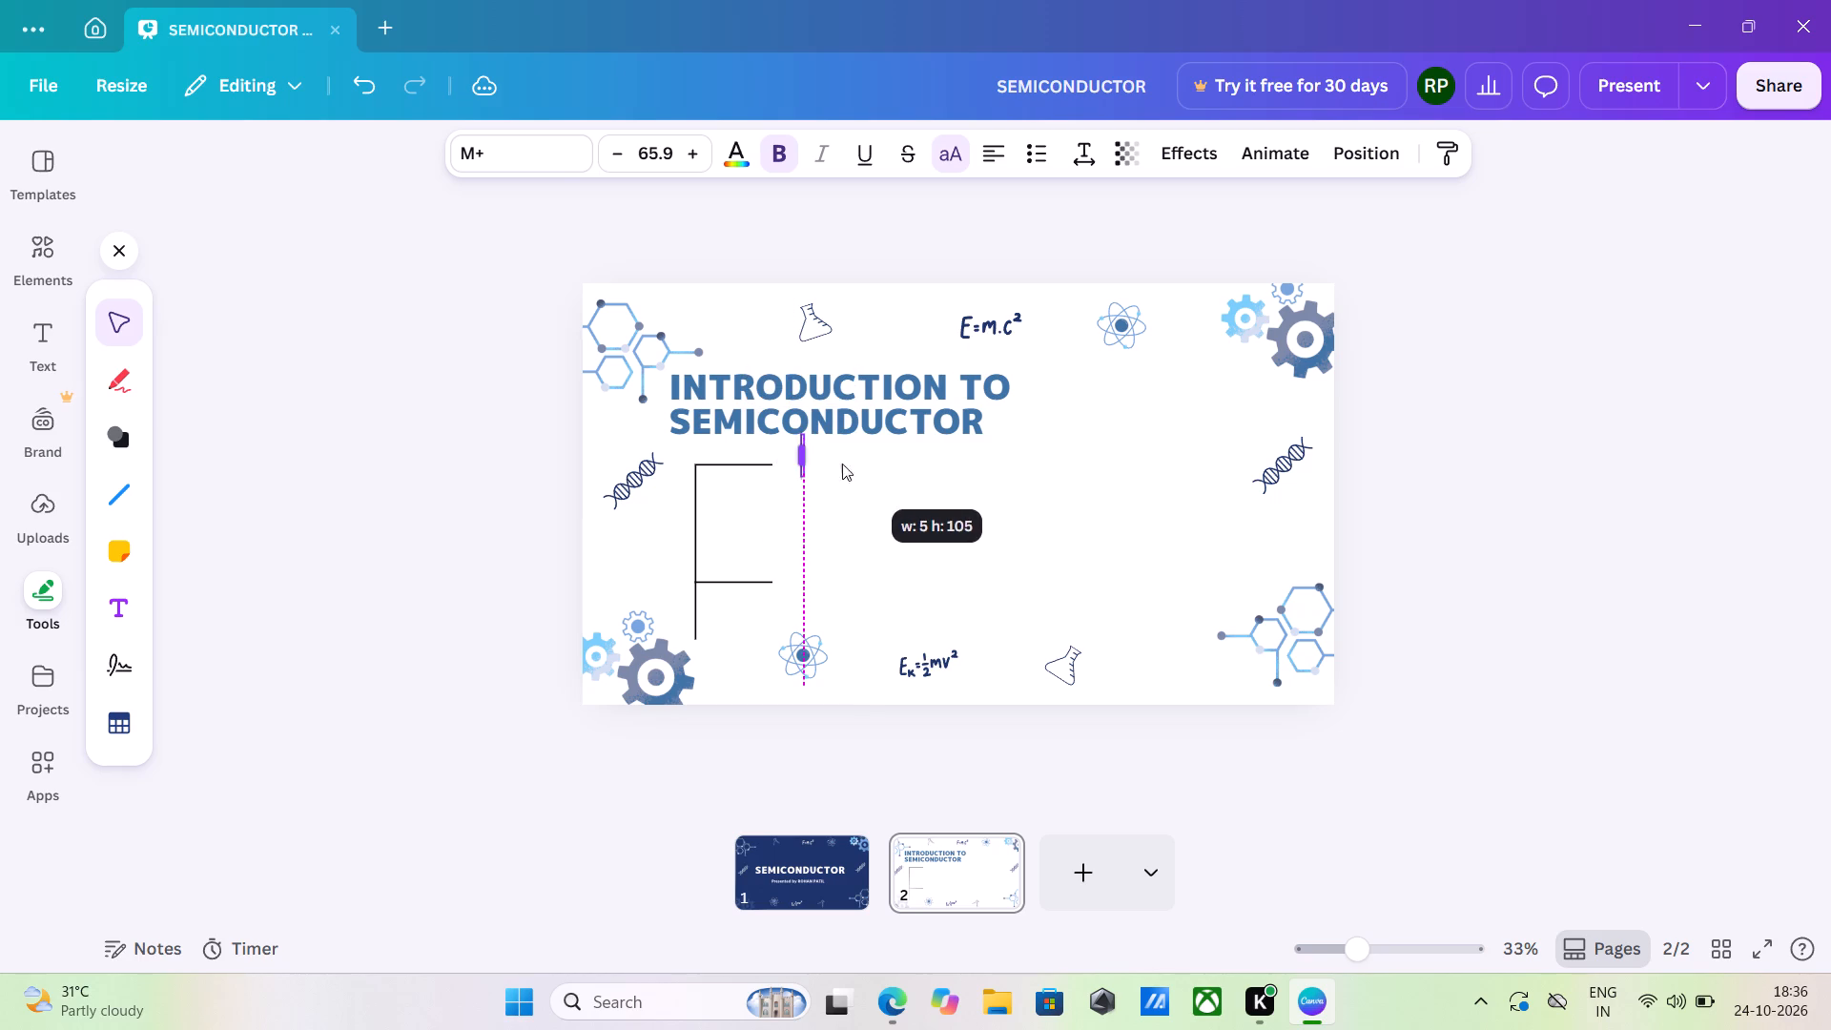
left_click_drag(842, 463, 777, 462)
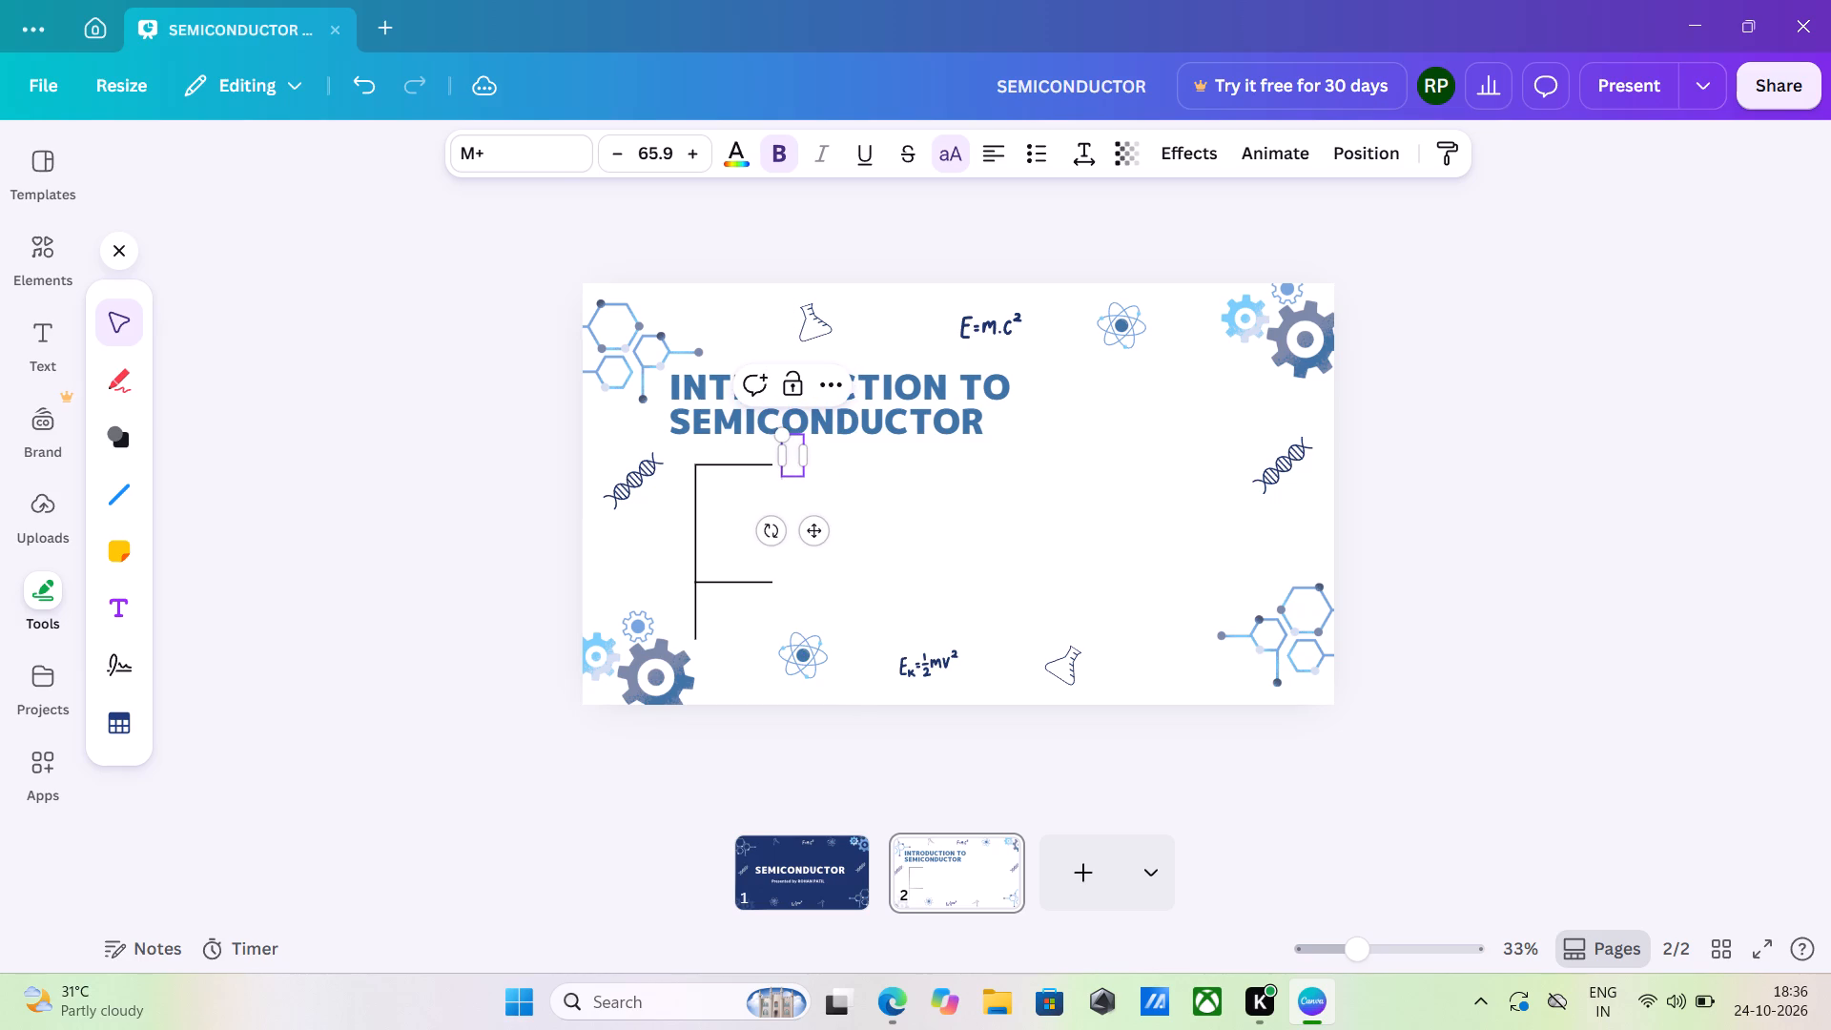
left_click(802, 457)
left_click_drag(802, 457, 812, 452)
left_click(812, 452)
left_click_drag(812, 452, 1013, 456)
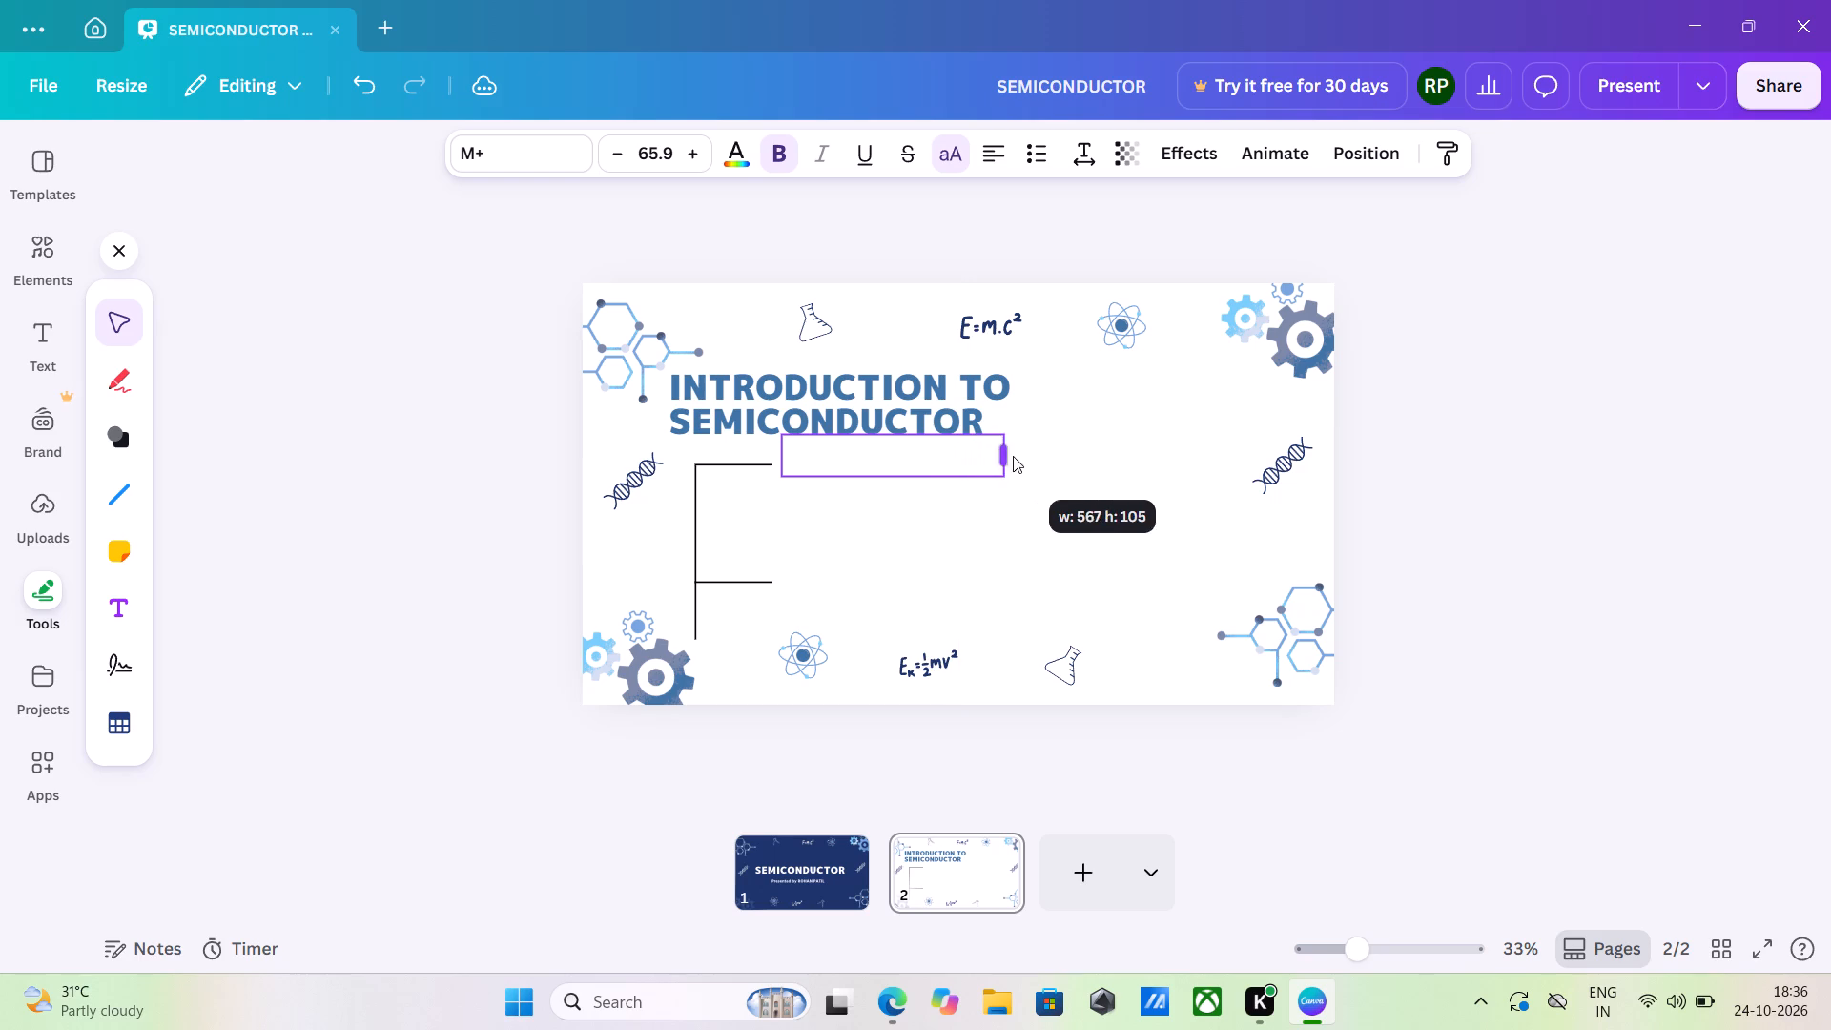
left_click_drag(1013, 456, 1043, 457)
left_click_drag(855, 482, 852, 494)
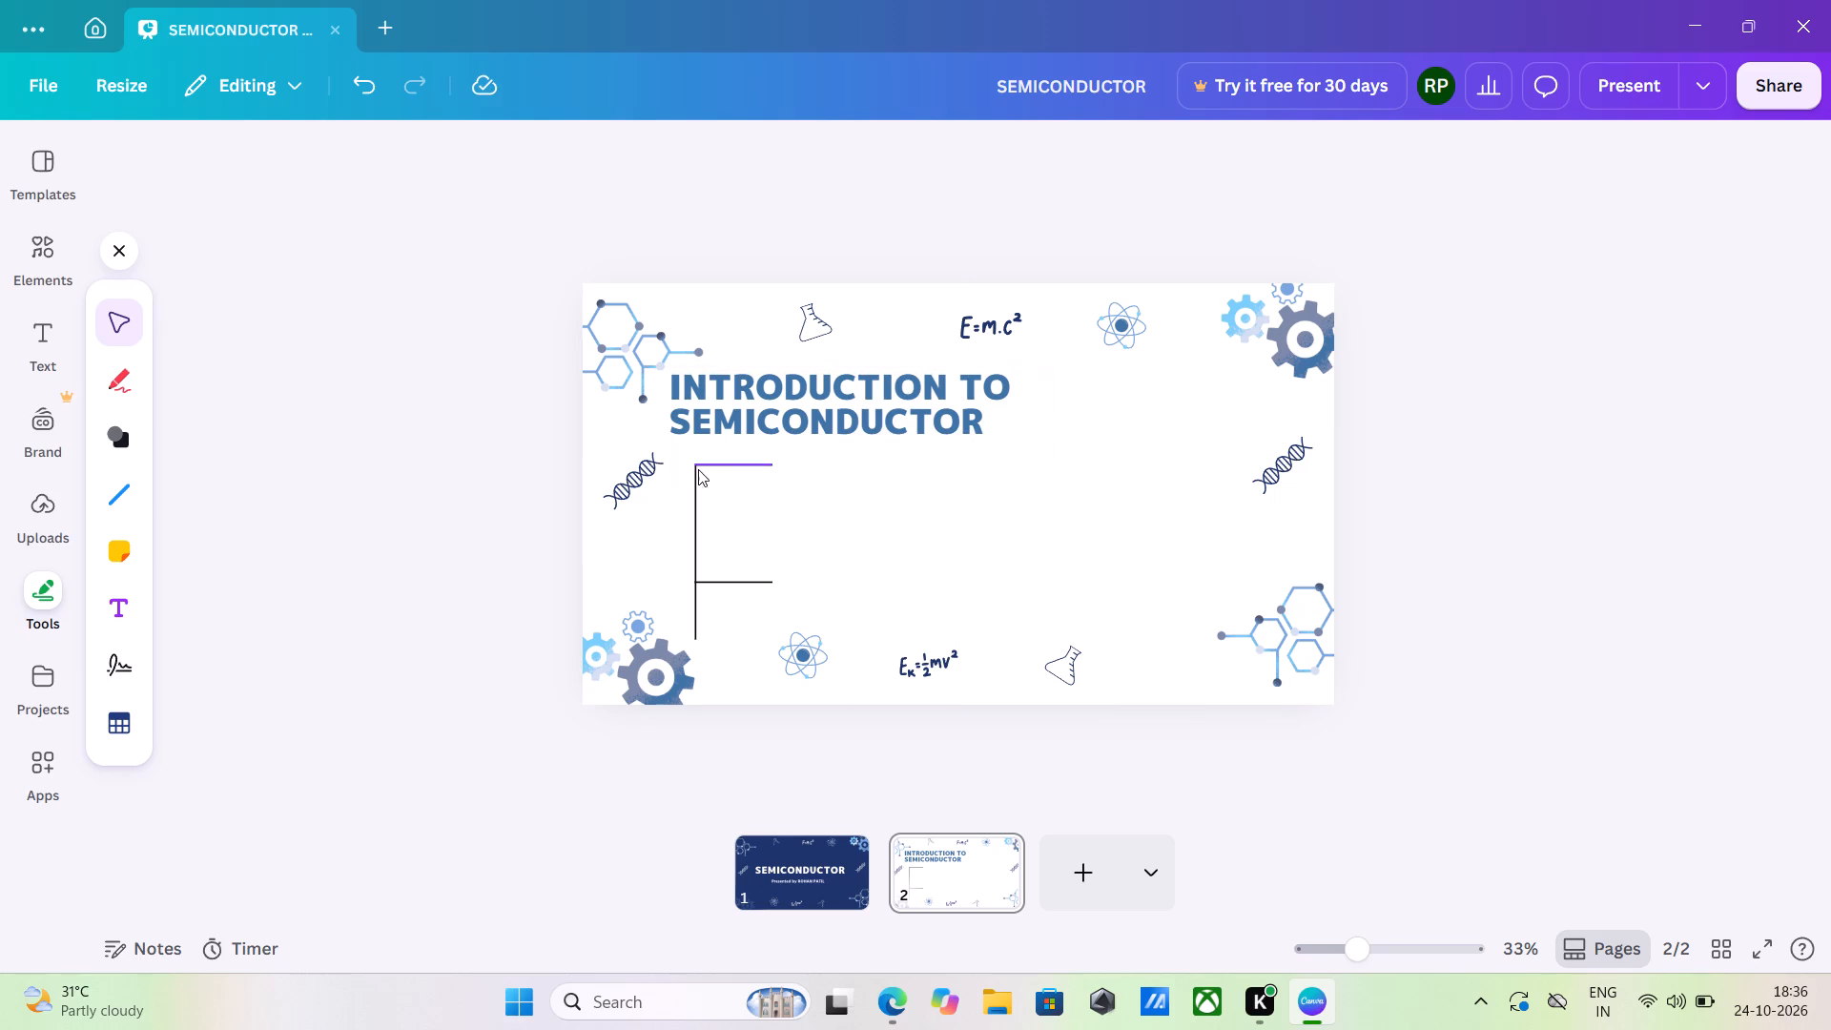
Add a text box at the end of the upper short line and enlarge it from its corner to font size 193.
left_click(122, 589)
left_click_drag(122, 589, 692, 515)
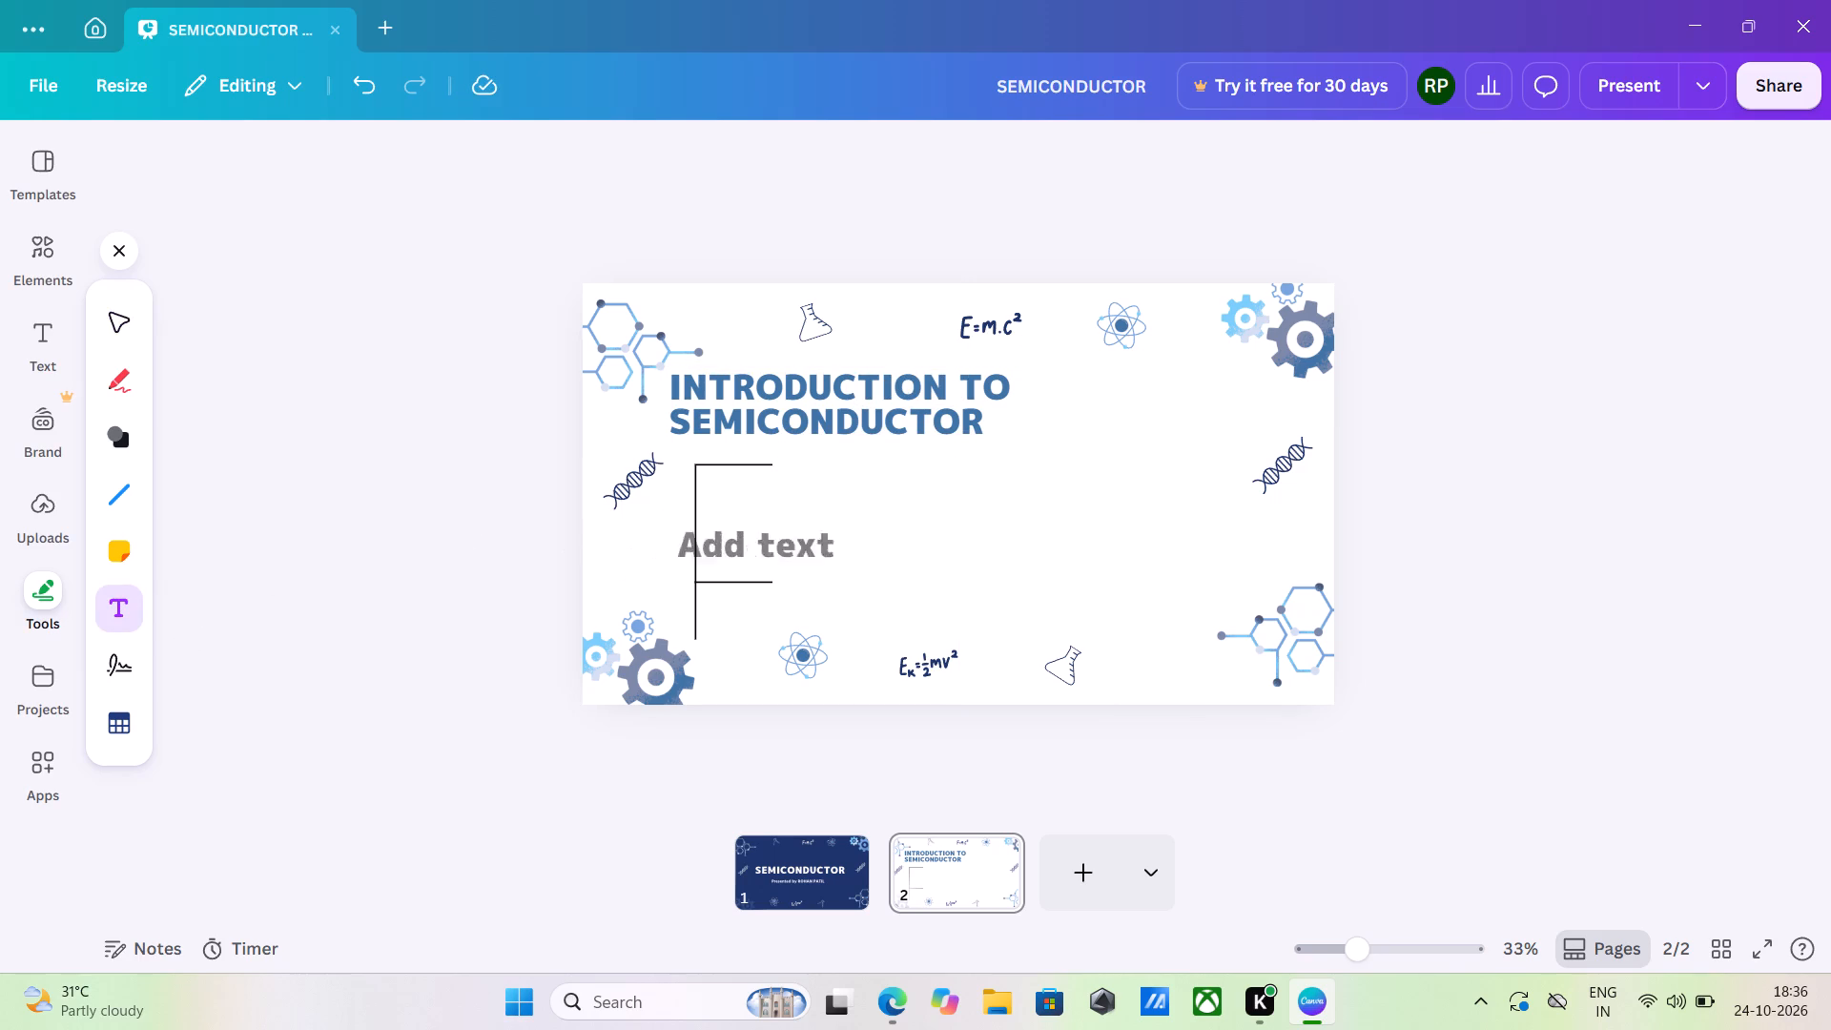
left_click_drag(692, 515, 695, 514)
left_click(785, 468)
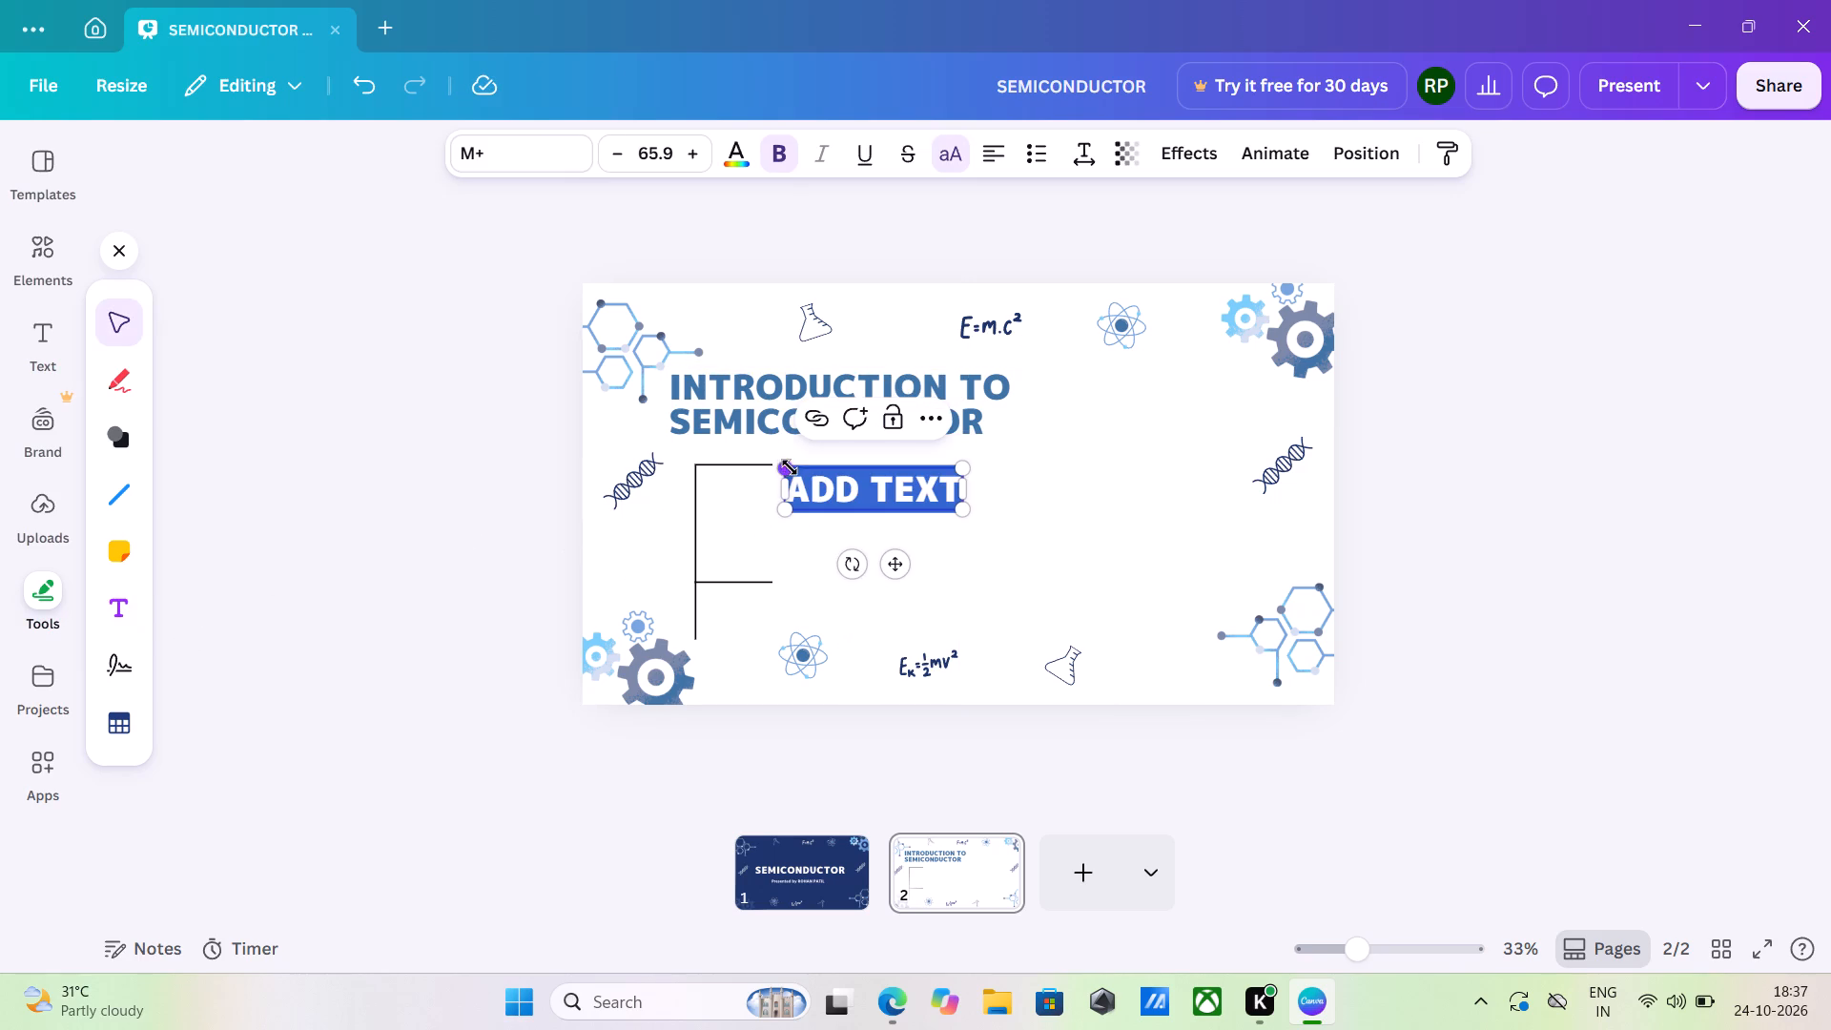
left_click_drag(972, 504, 995, 508)
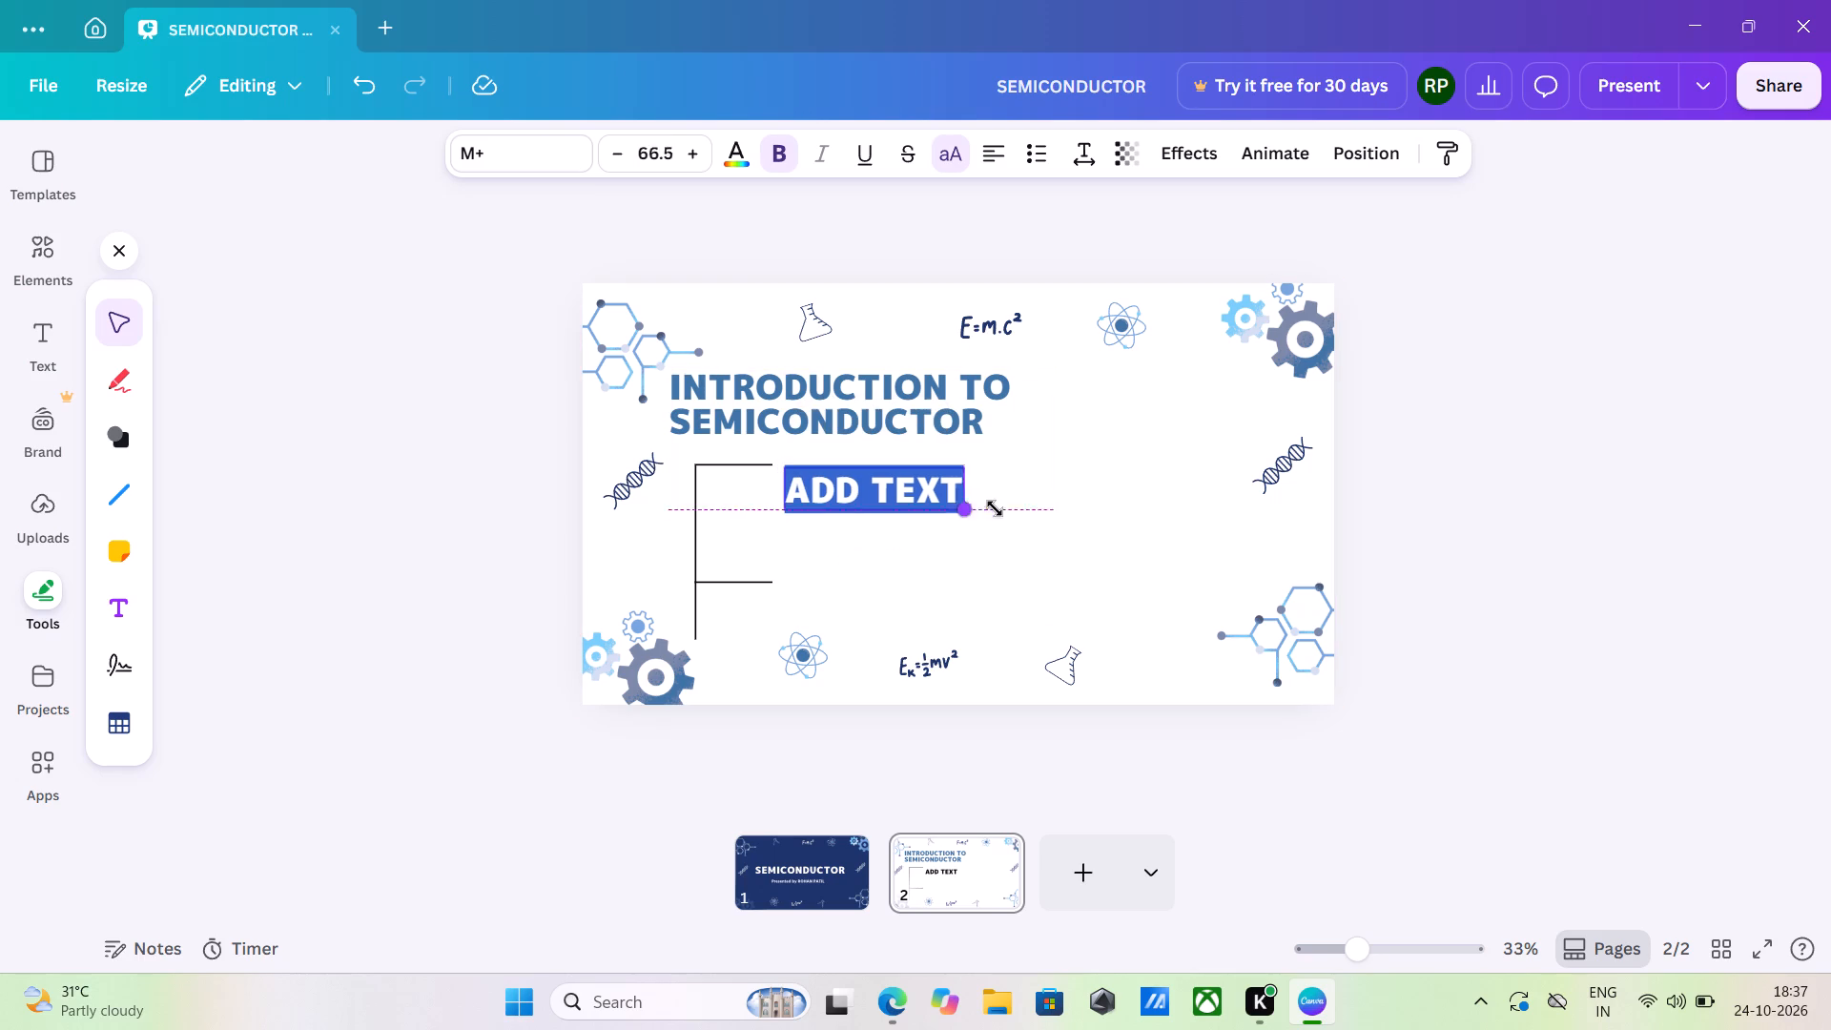
left_click_drag(995, 508, 1332, 645)
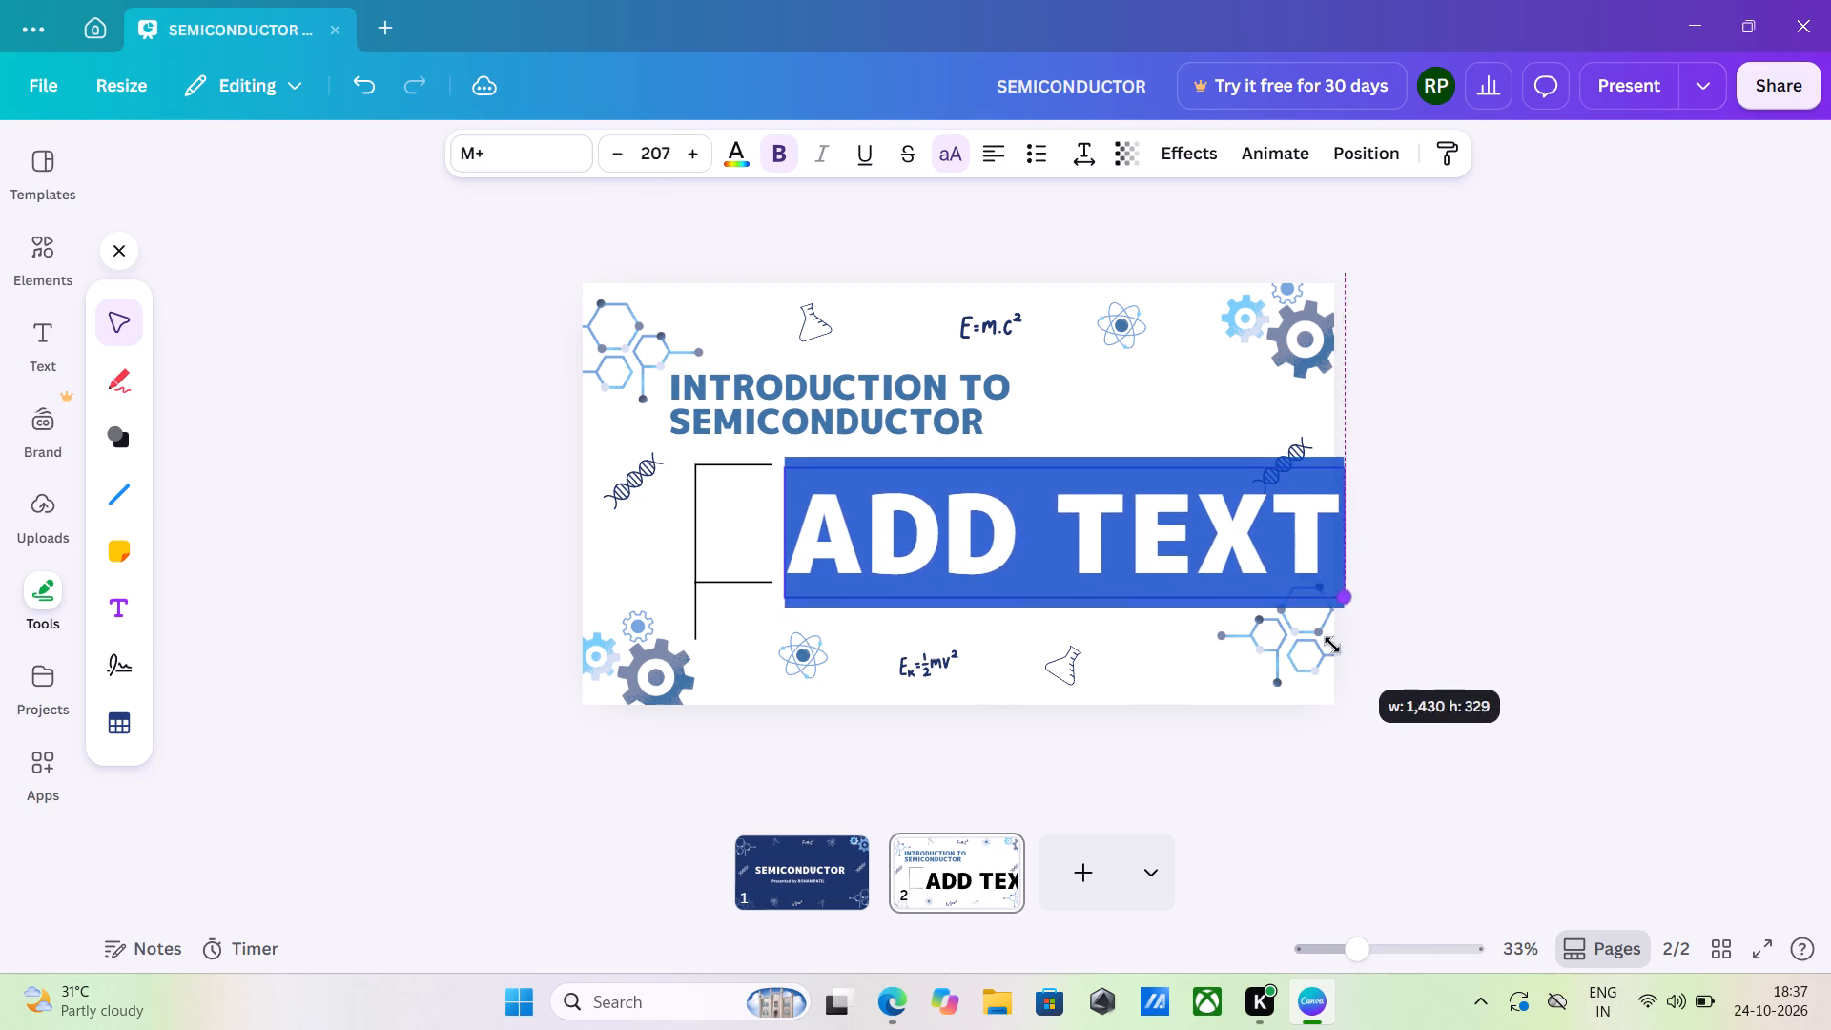
left_click_drag(1332, 645, 1301, 639)
Delete all of the placeholder text from the enlarged text box.
left_click(957, 510)
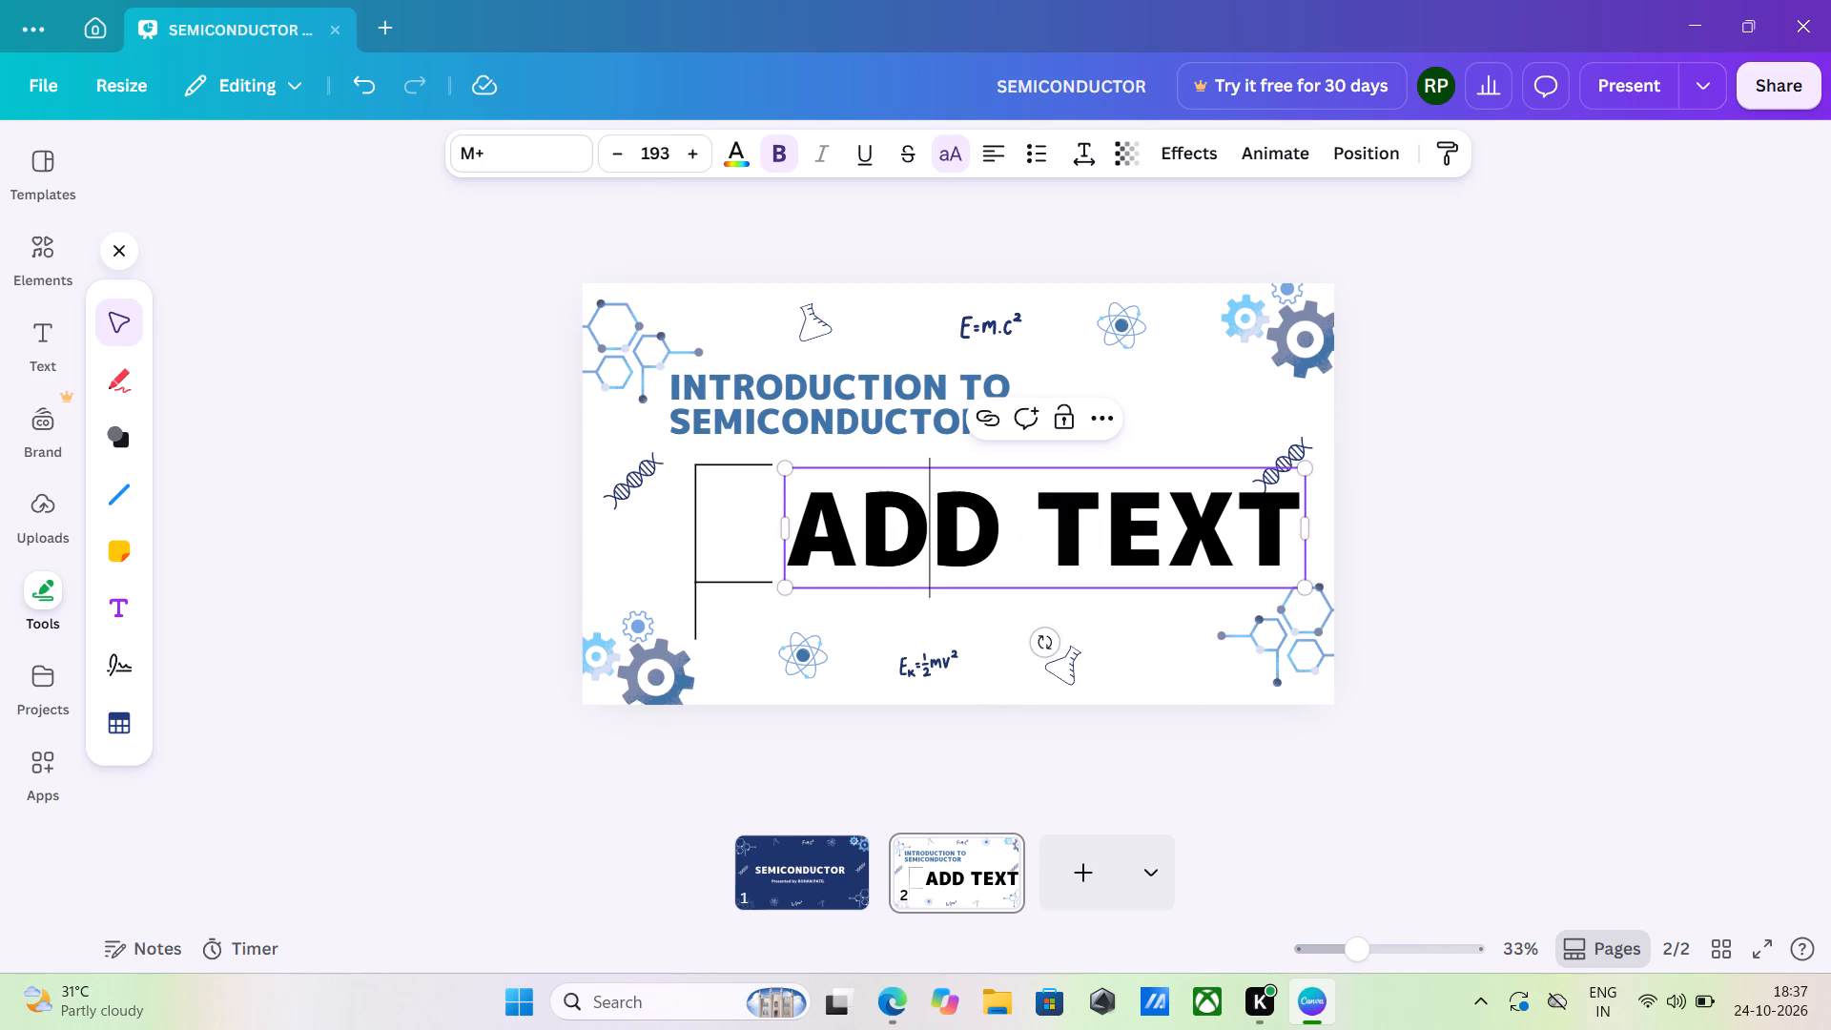
key("BackSpace")
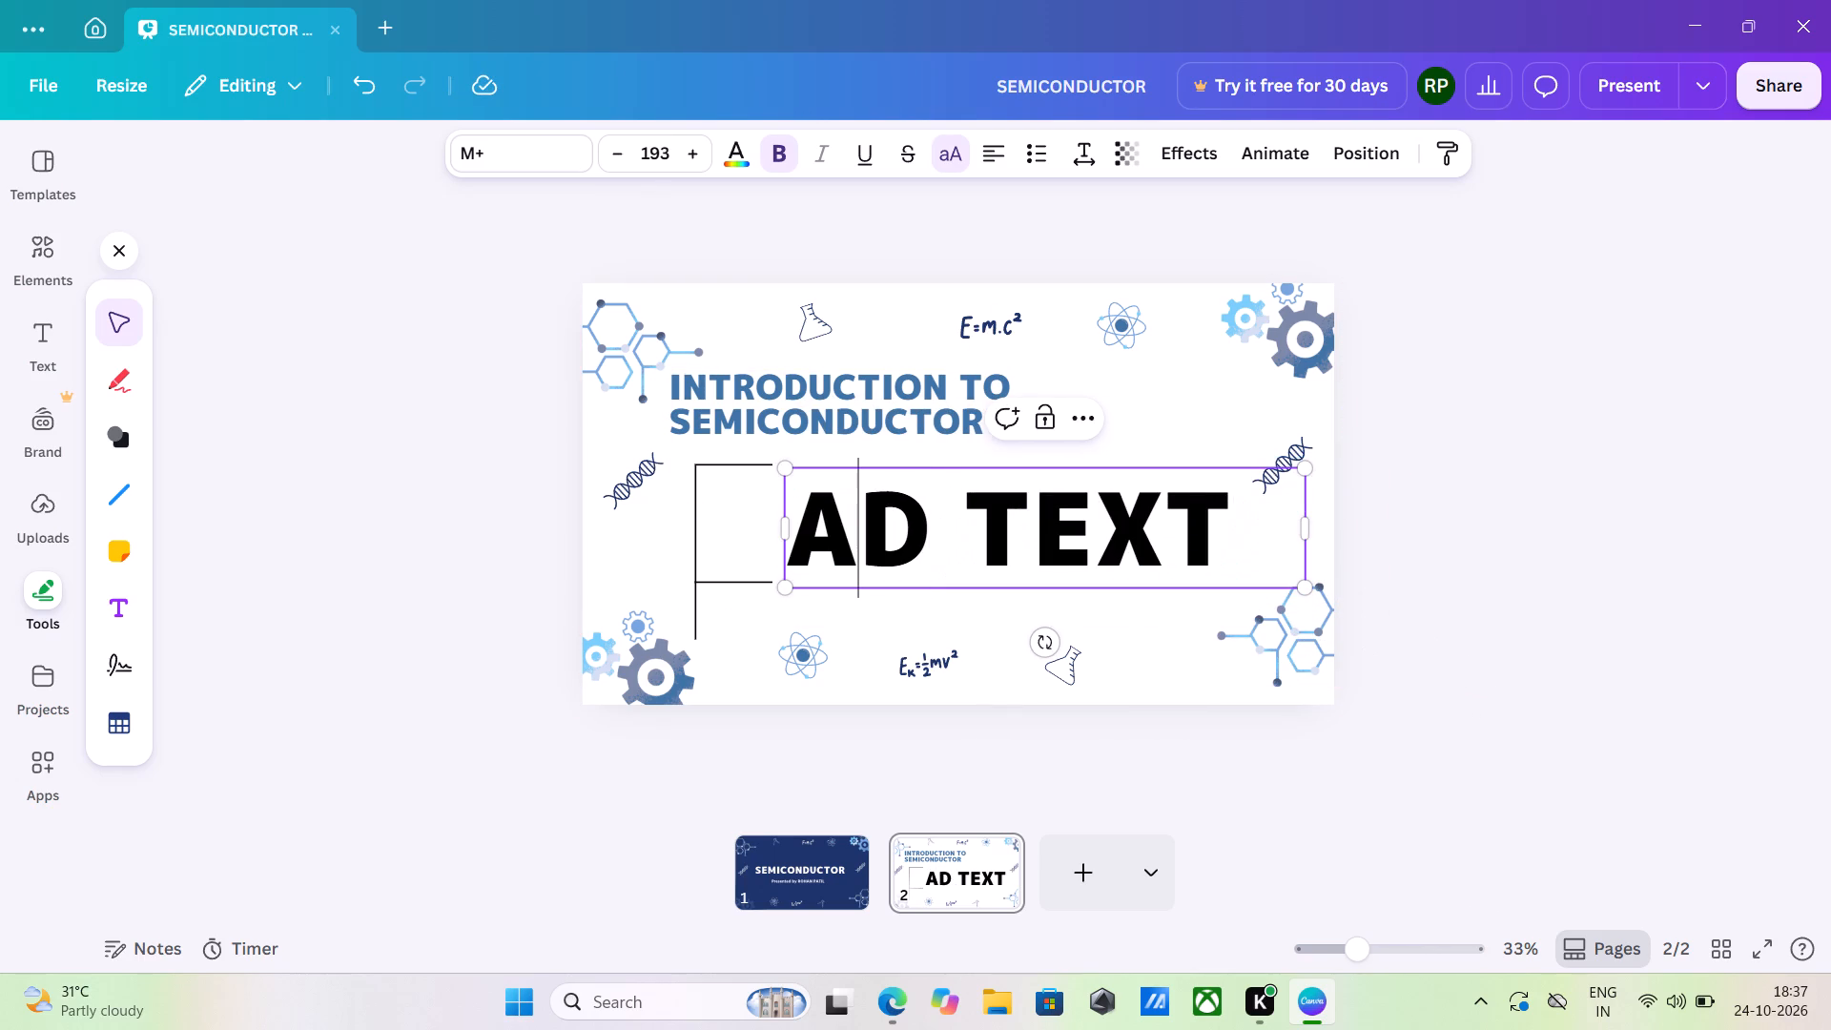
left_click(1227, 538)
key("backslash")
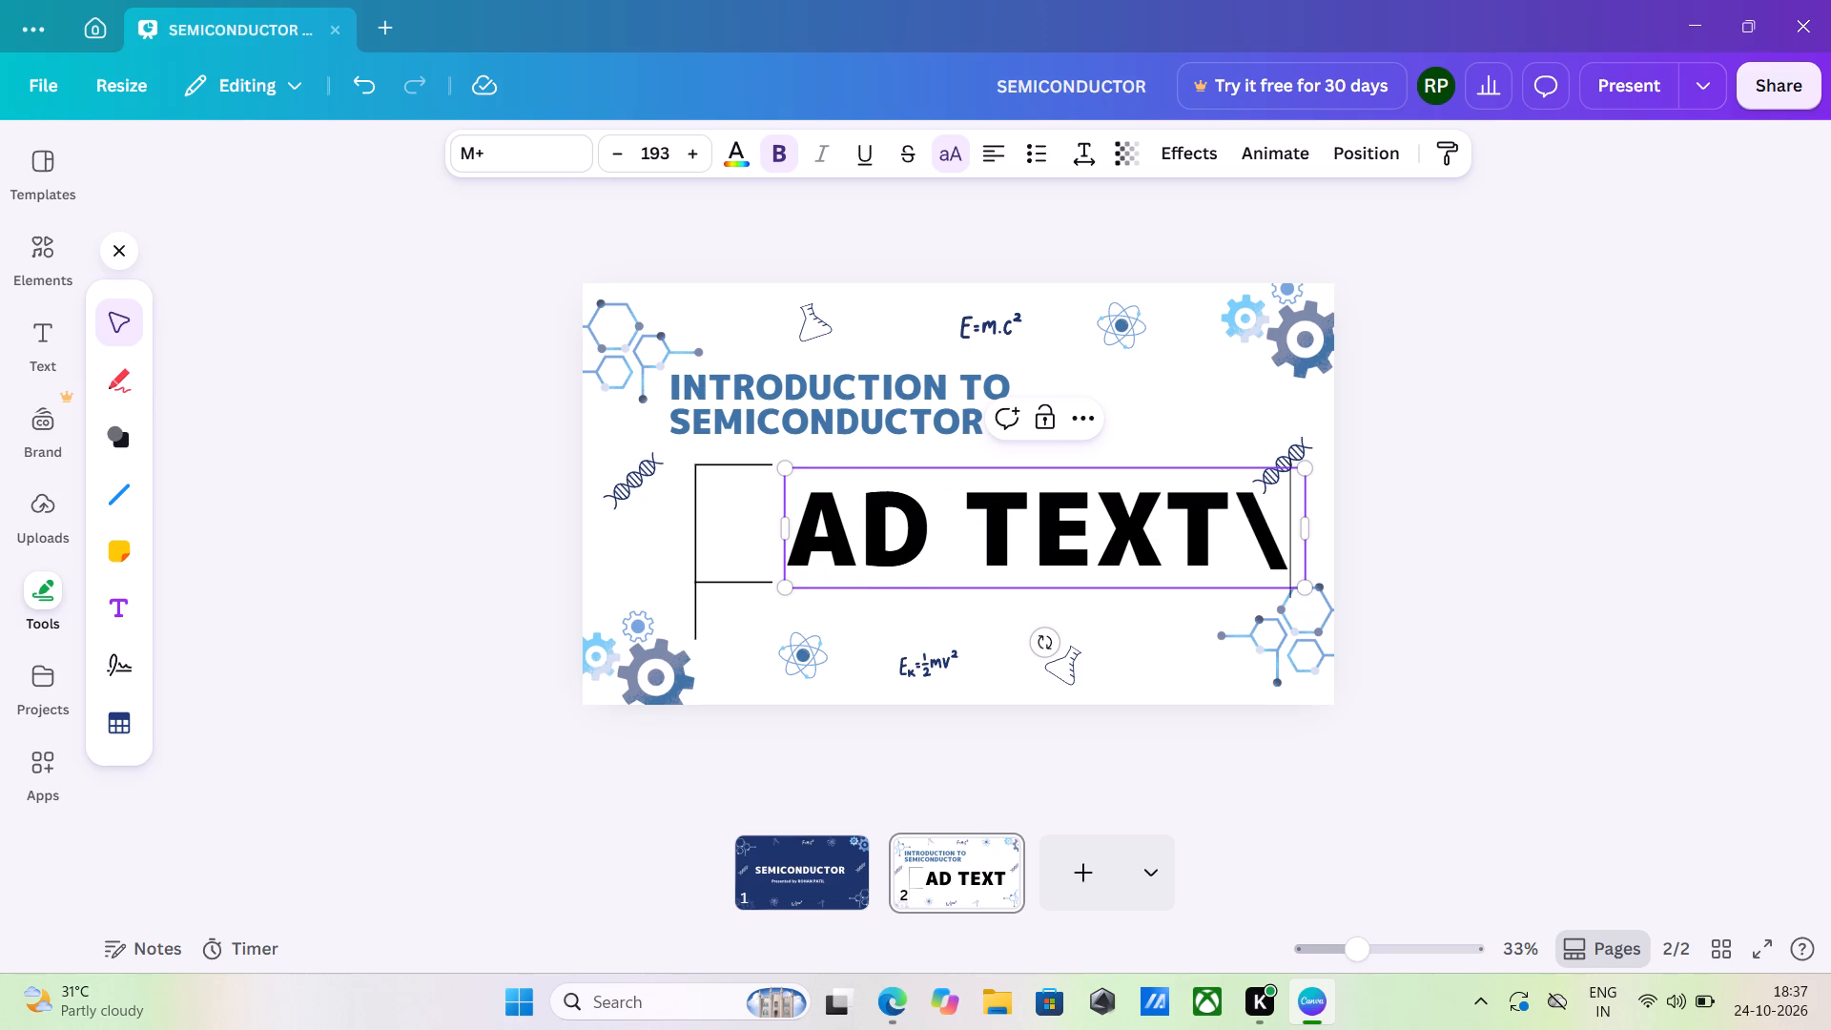
key("BackSpace")
key("BackSpace")
key("BackSpace")
key("BackSpace")
key("BackSpace")
key("BackSpace")
key("BackSpace")
key("BackSpace")
key("BackSpace")
key("BackSpace")
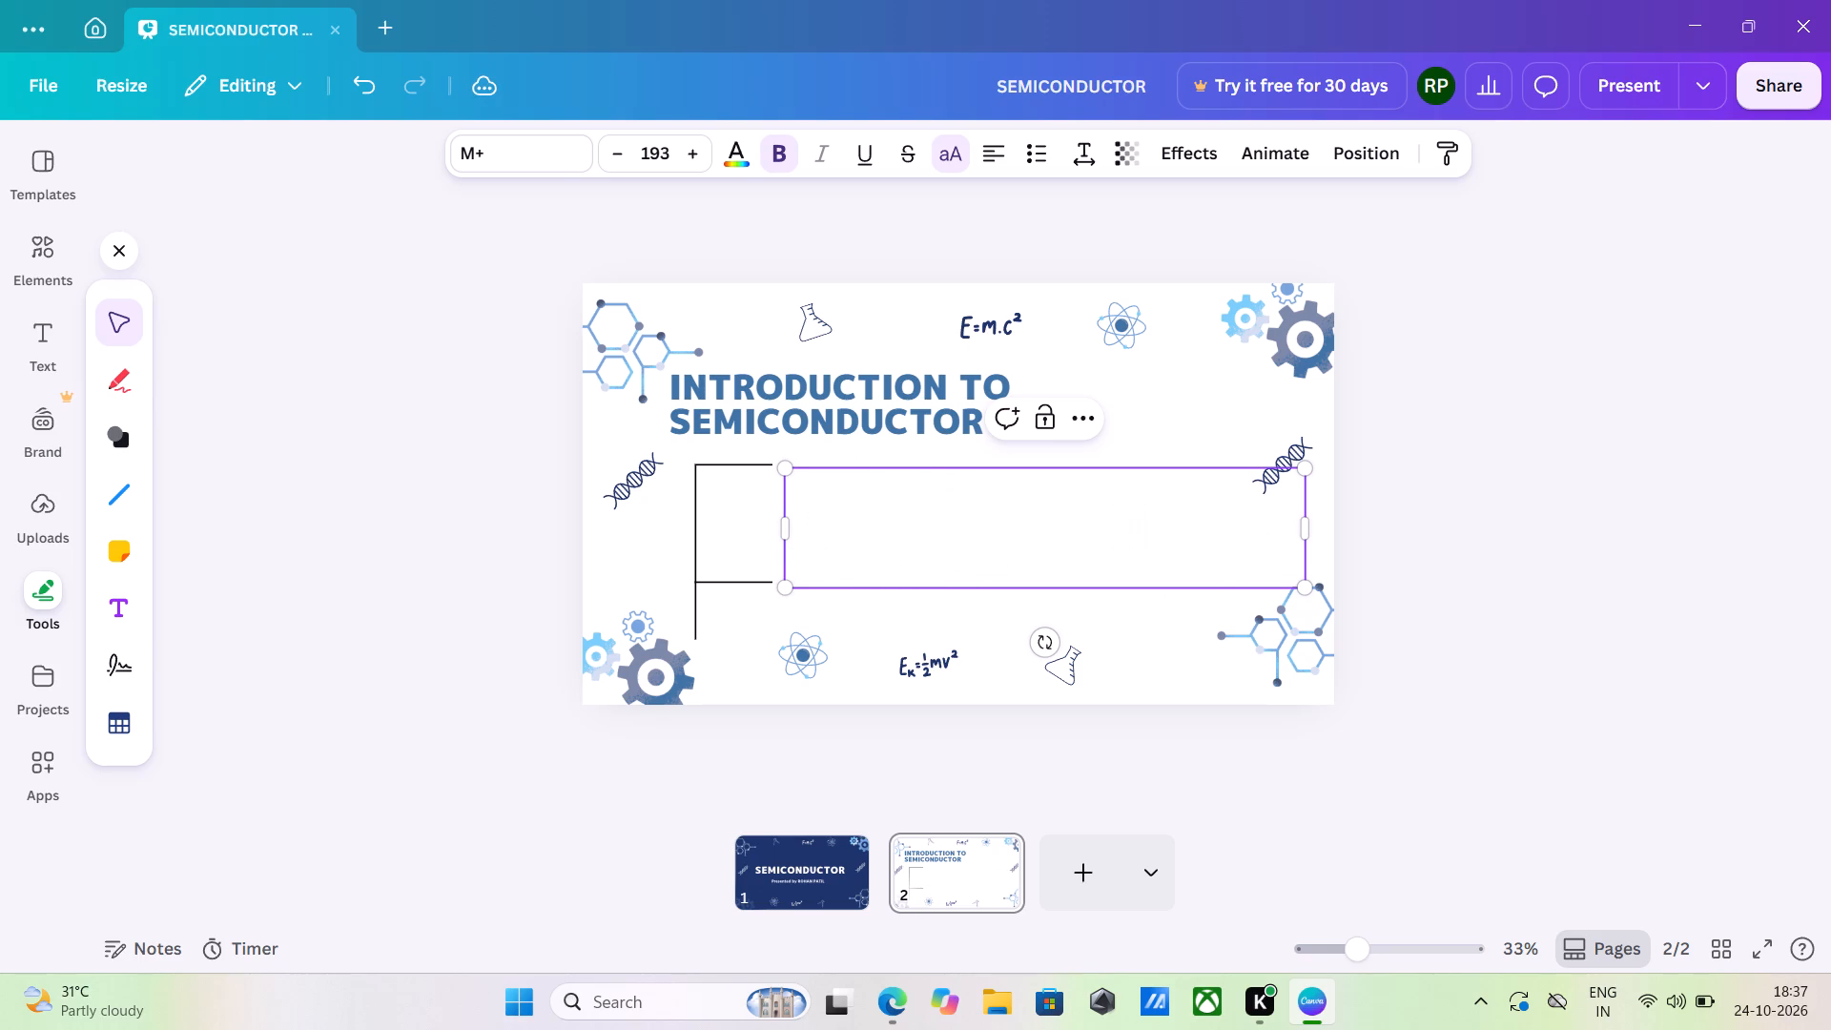
left_click(819, 476)
type("IUF")
Reduce the empty text box's font size to 61.8.
left_click(615, 155)
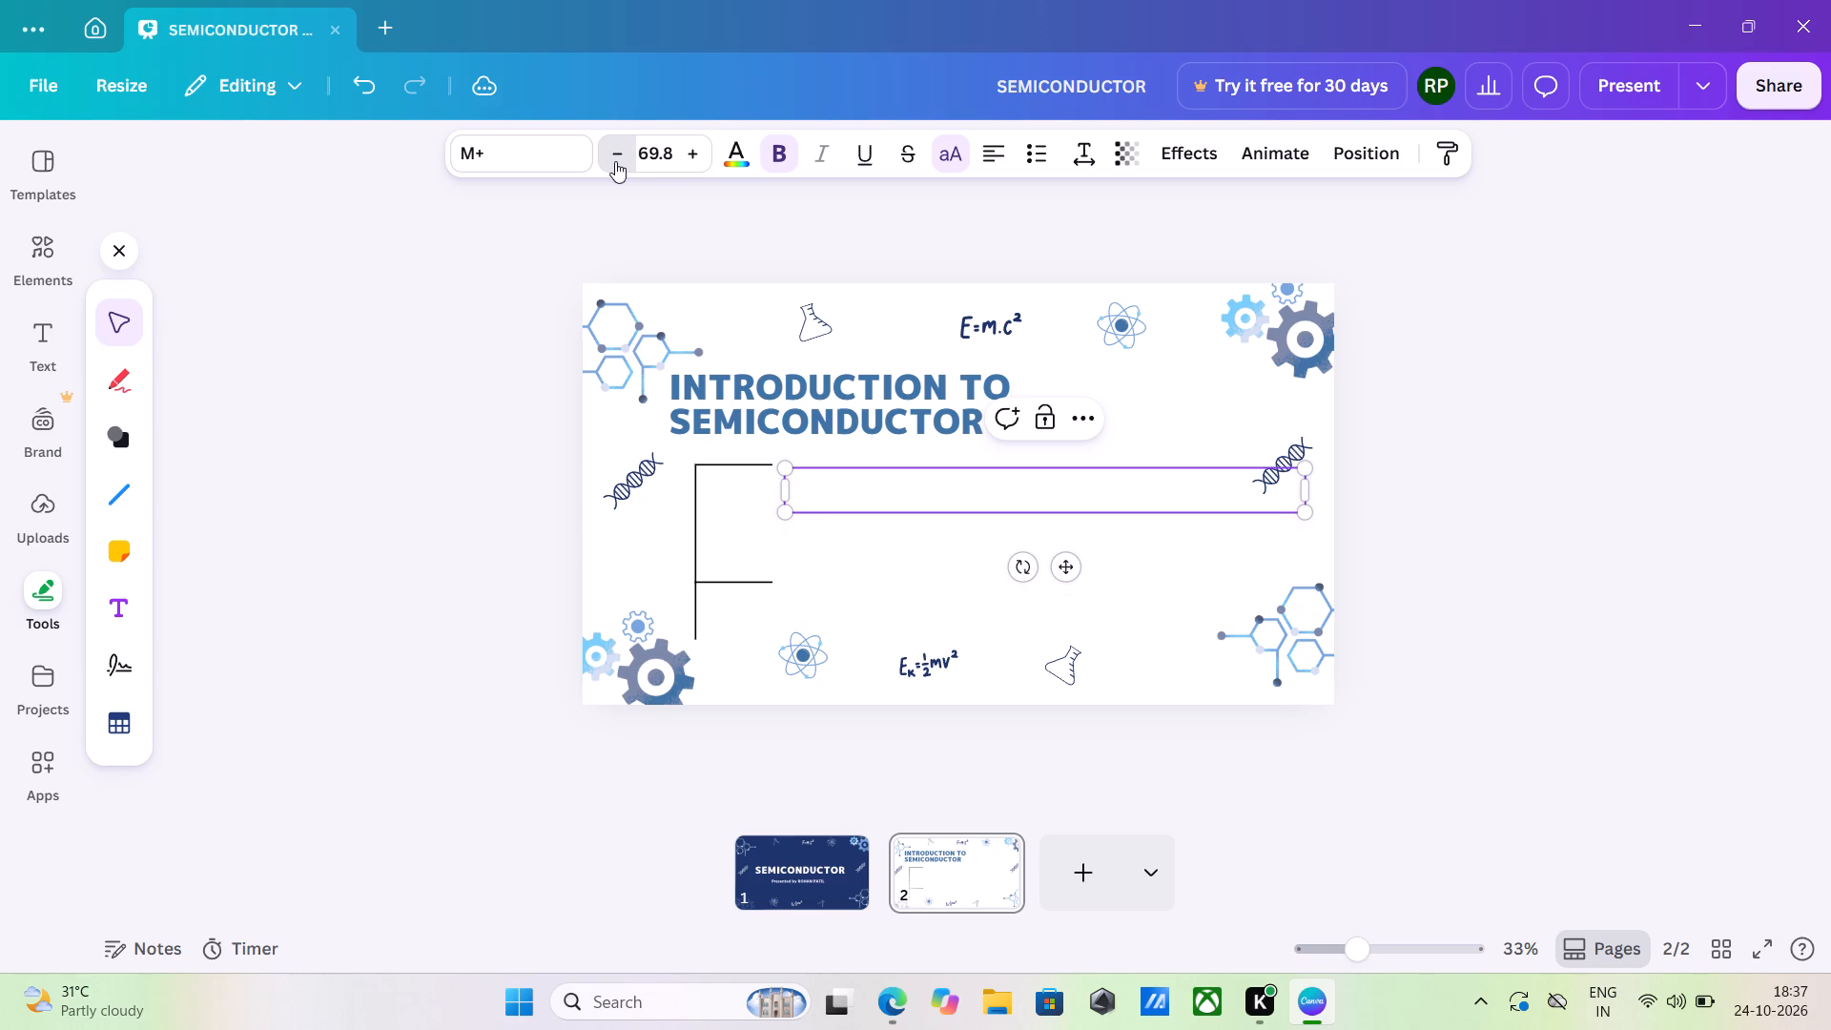
Enter "CONDUCTOR:WHIV" in the text box beside the upper short line.
left_click(813, 478)
type("CO")
key("n")
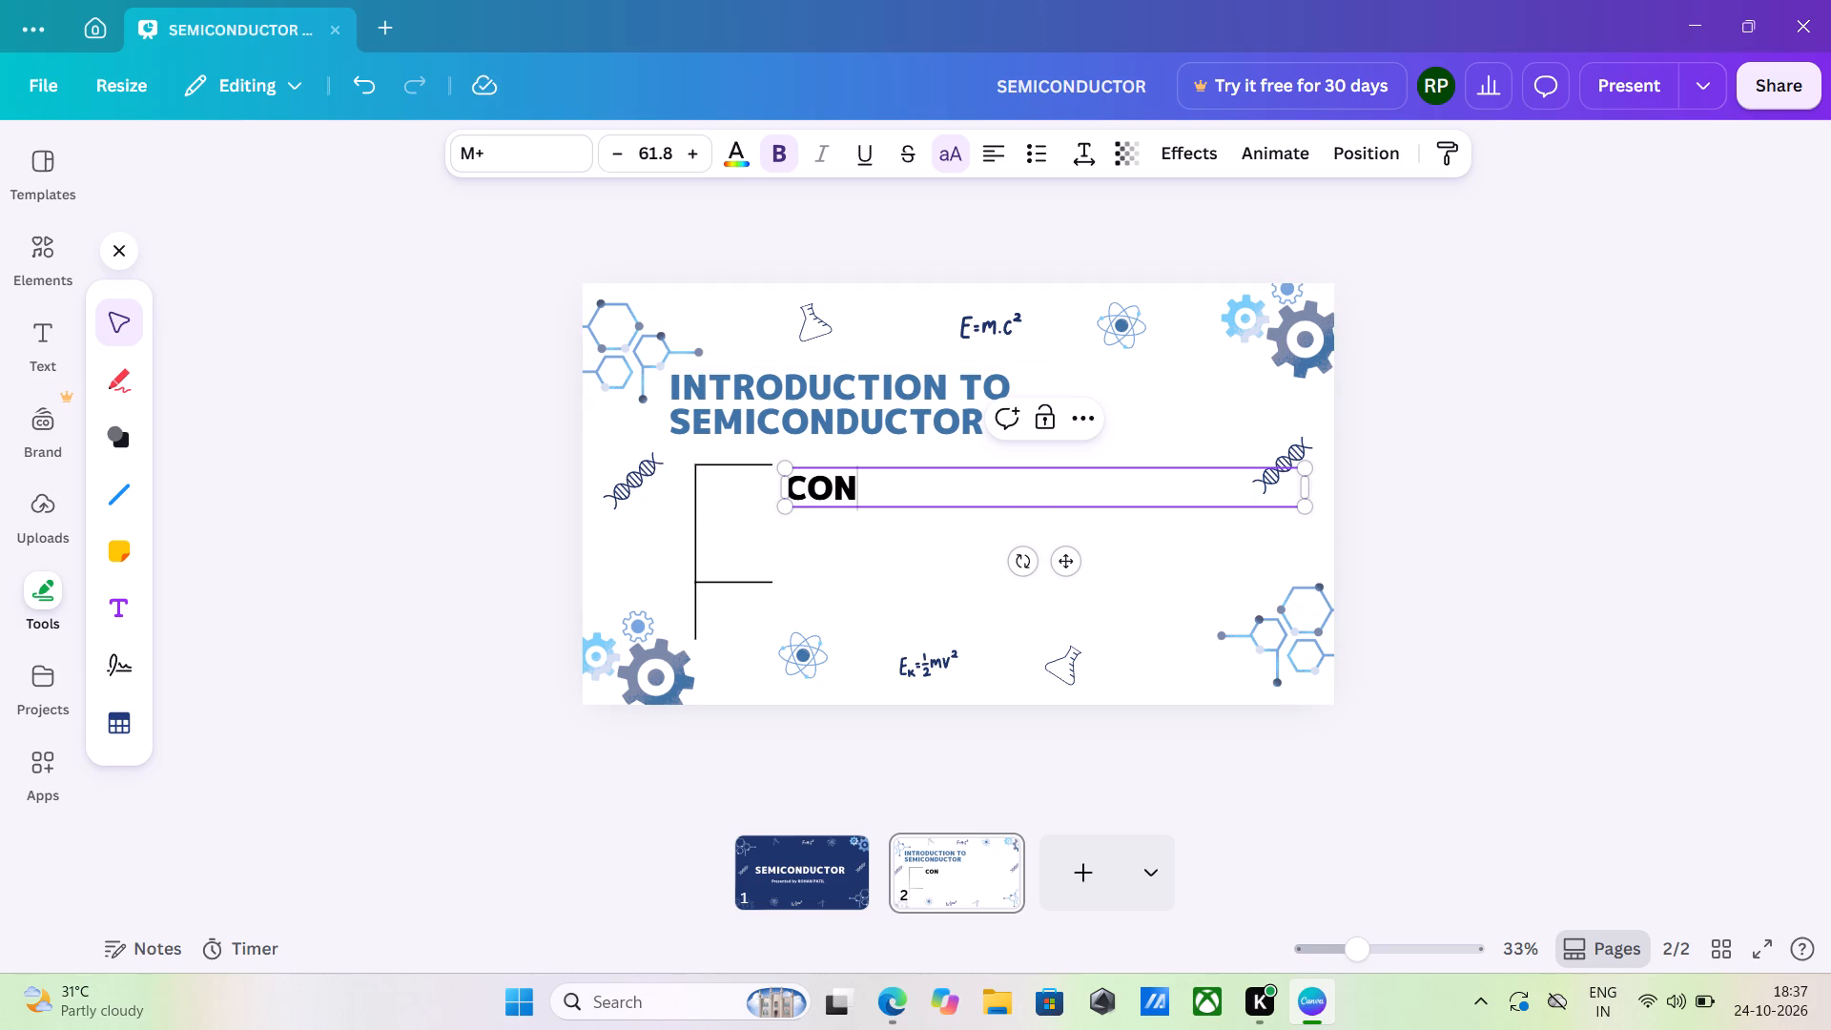
type("DUCTOR")
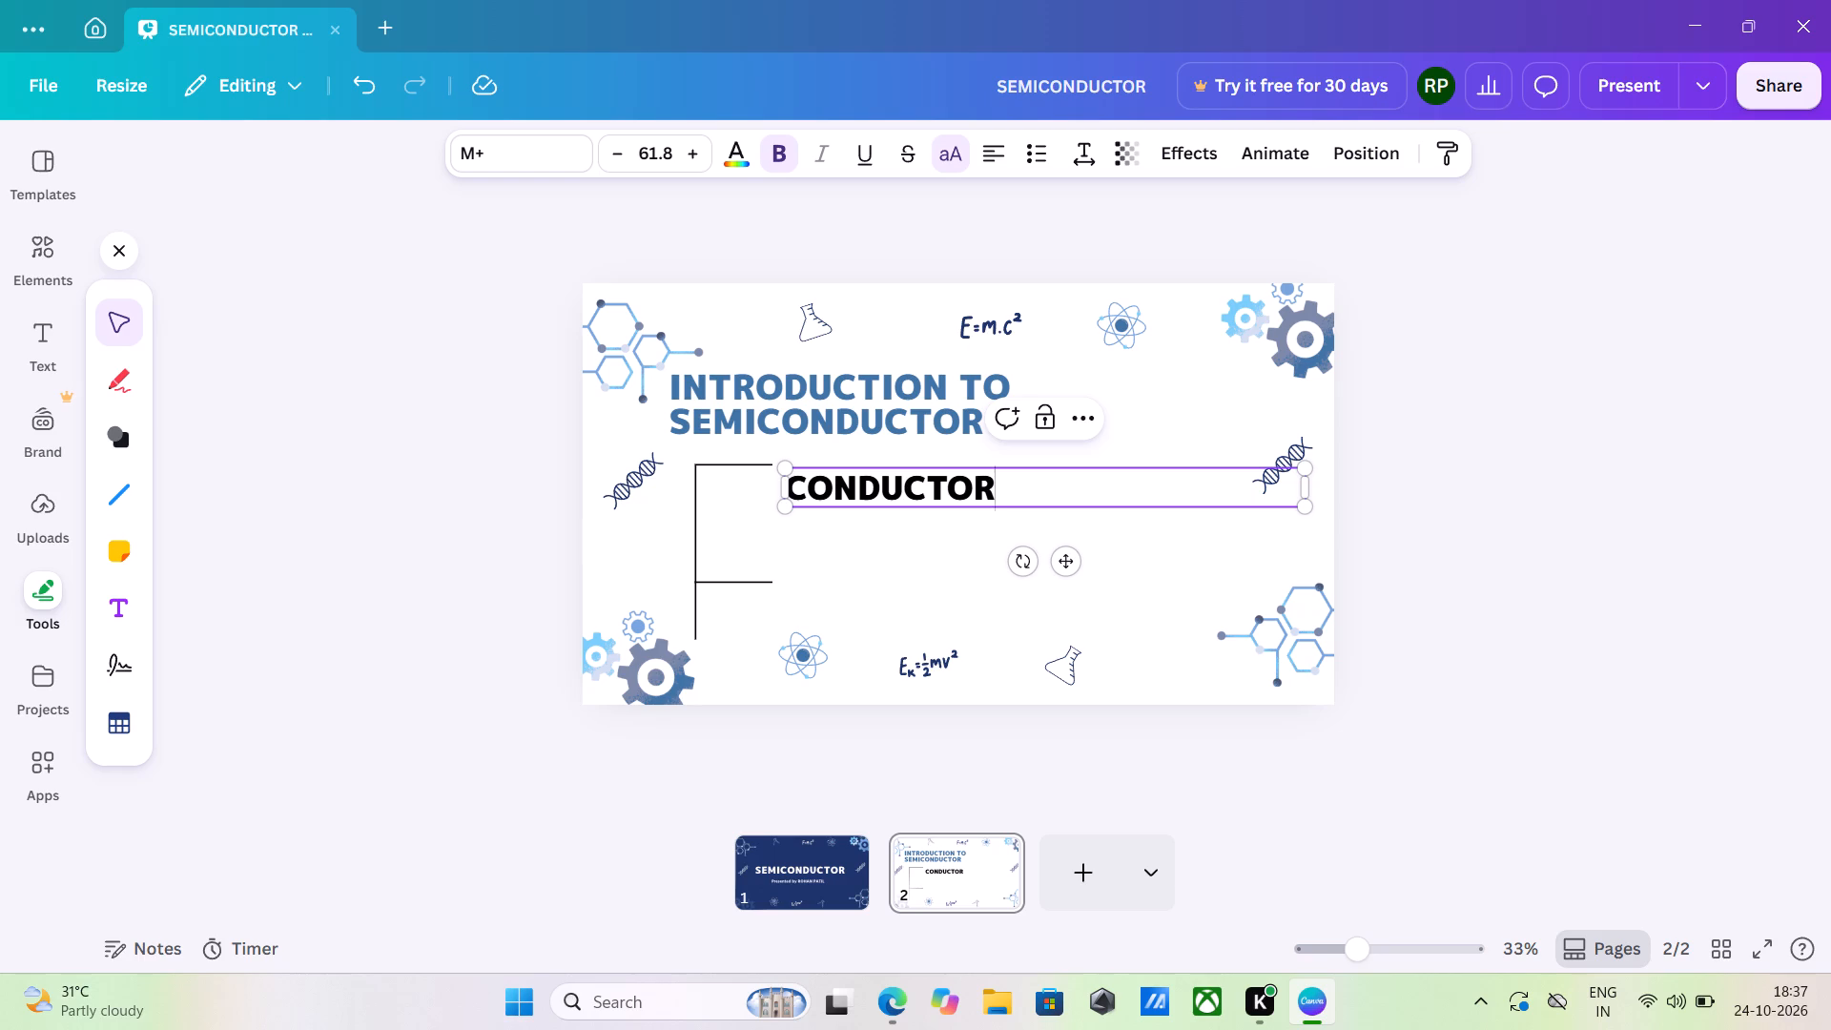
key("semicolon")
key("BackSpace")
key("shift+colon")
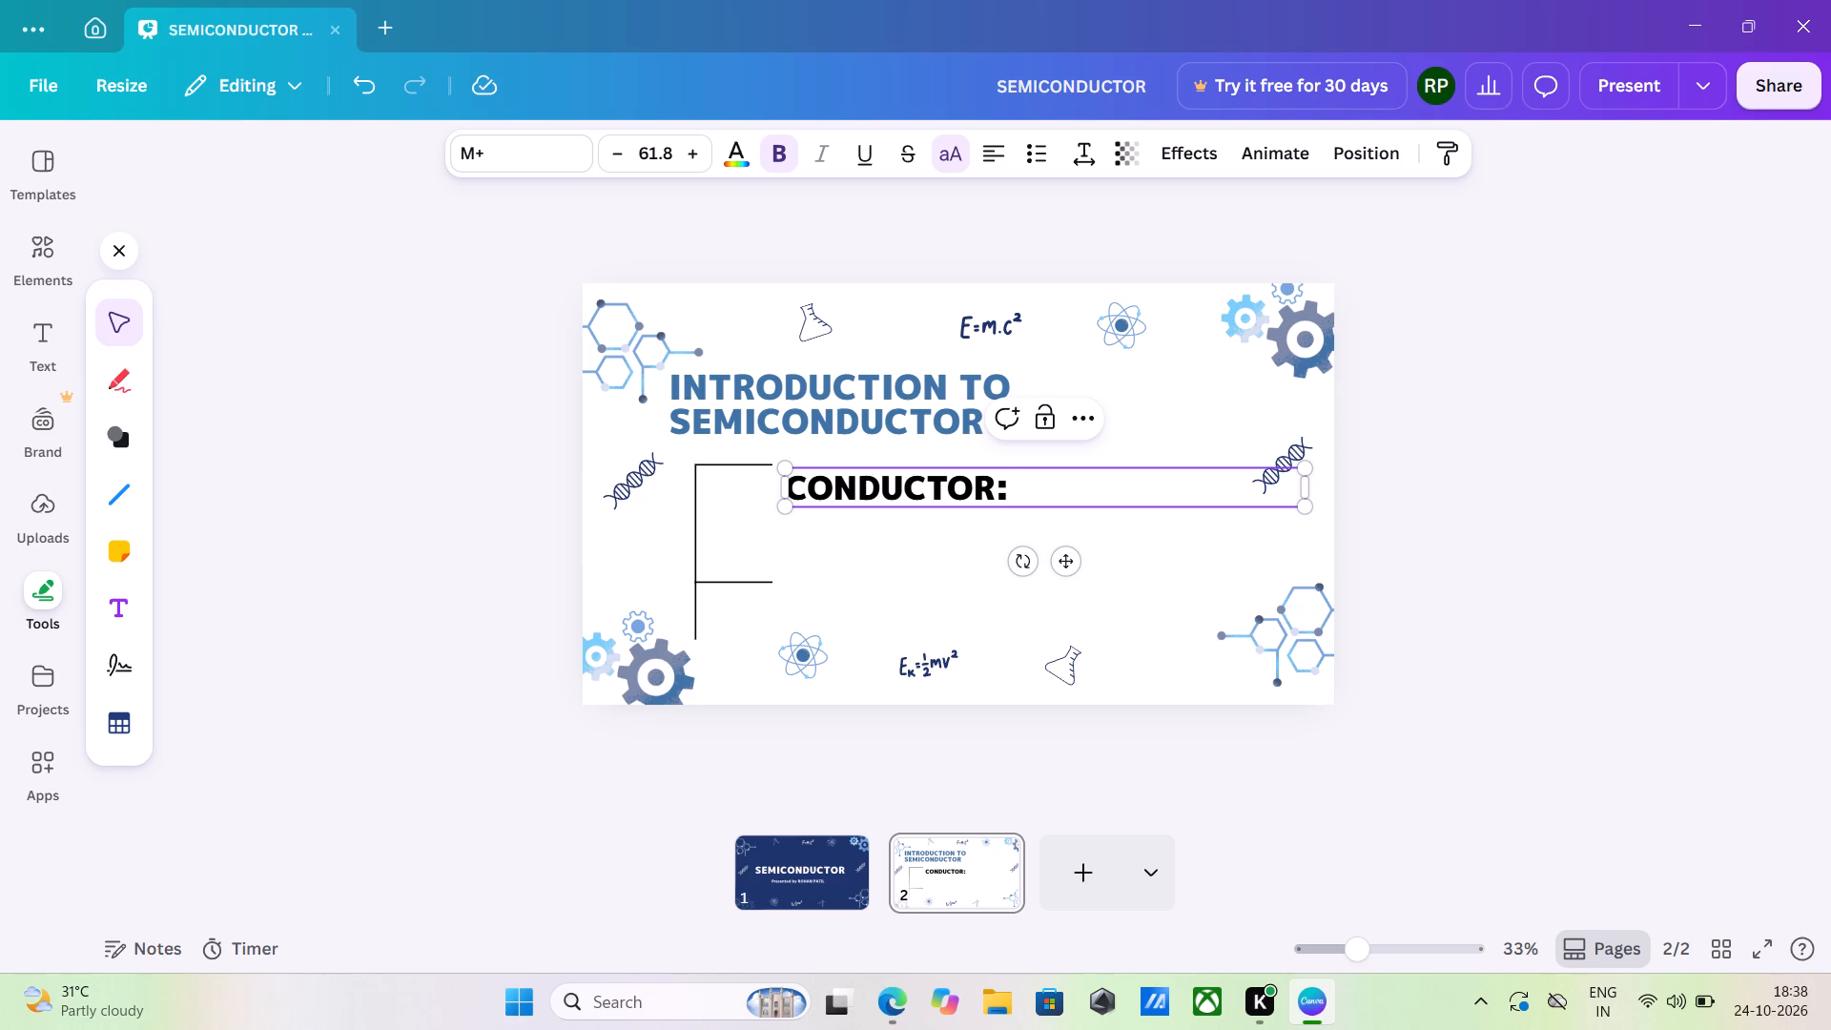
type("WHIV")
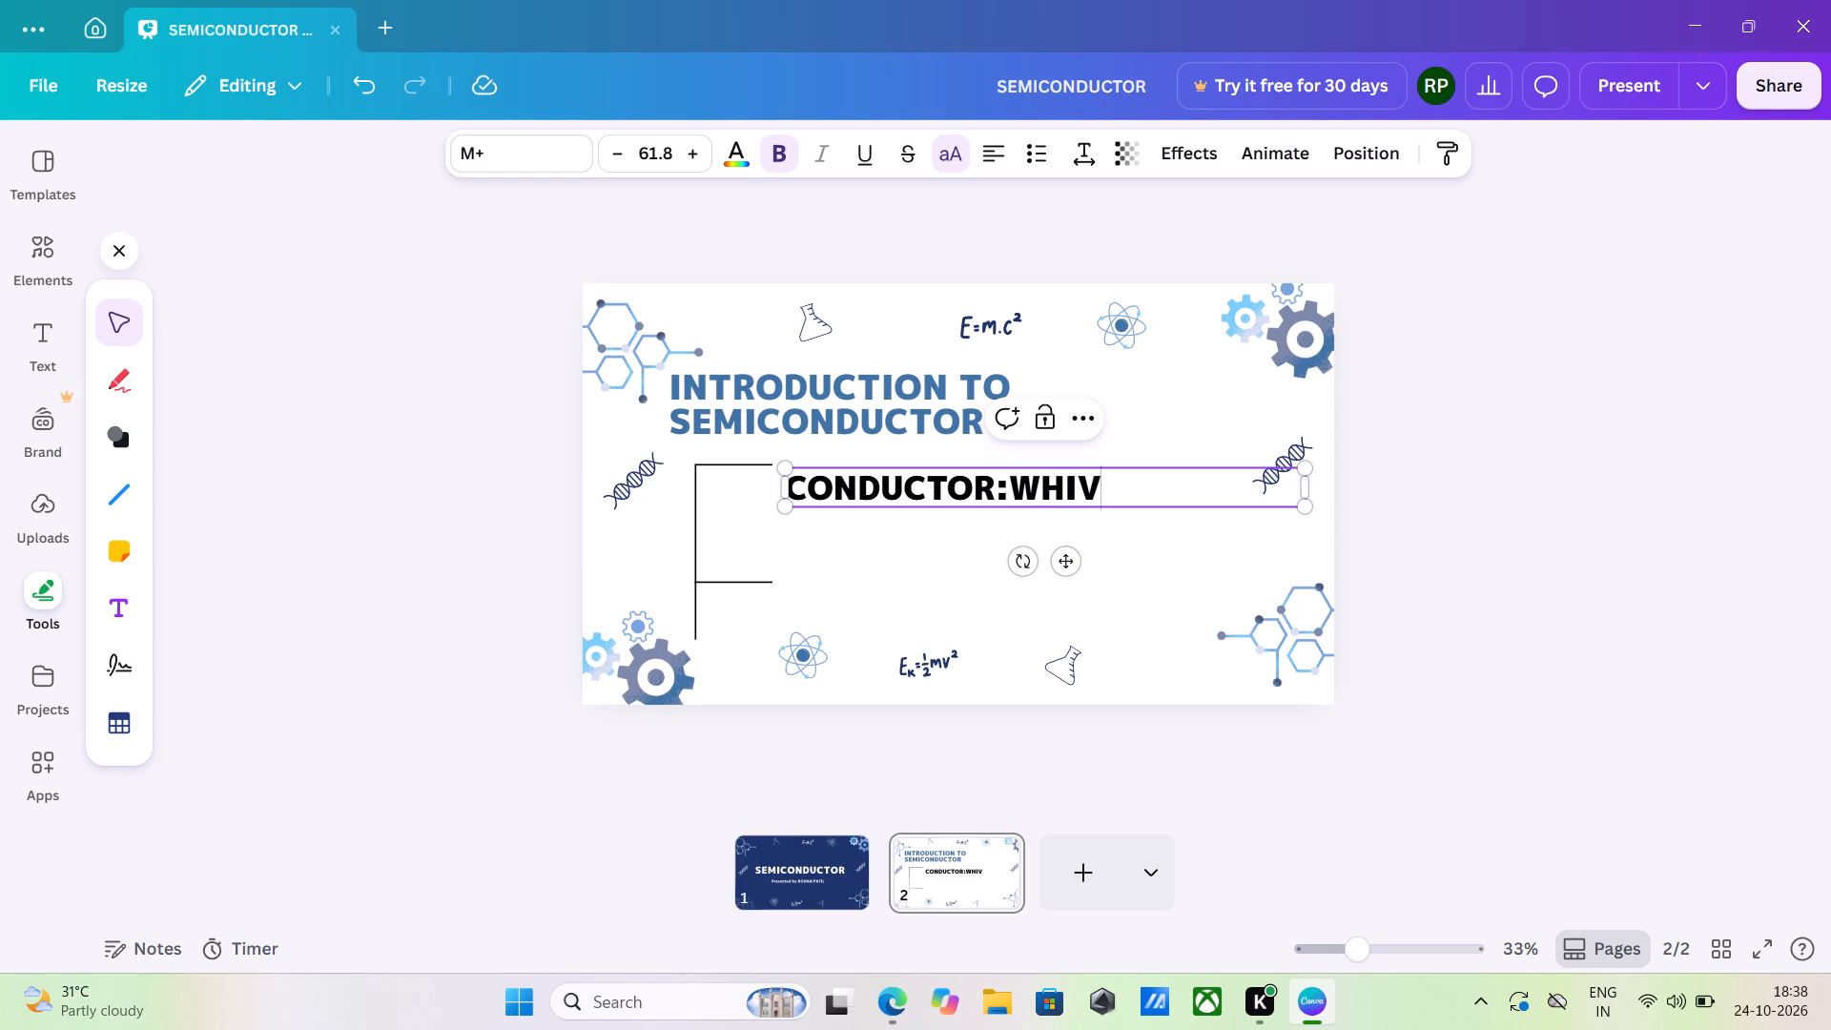
Reduce the font size of the CONDUCTOR text to 32.8.
triple_click(623, 156)
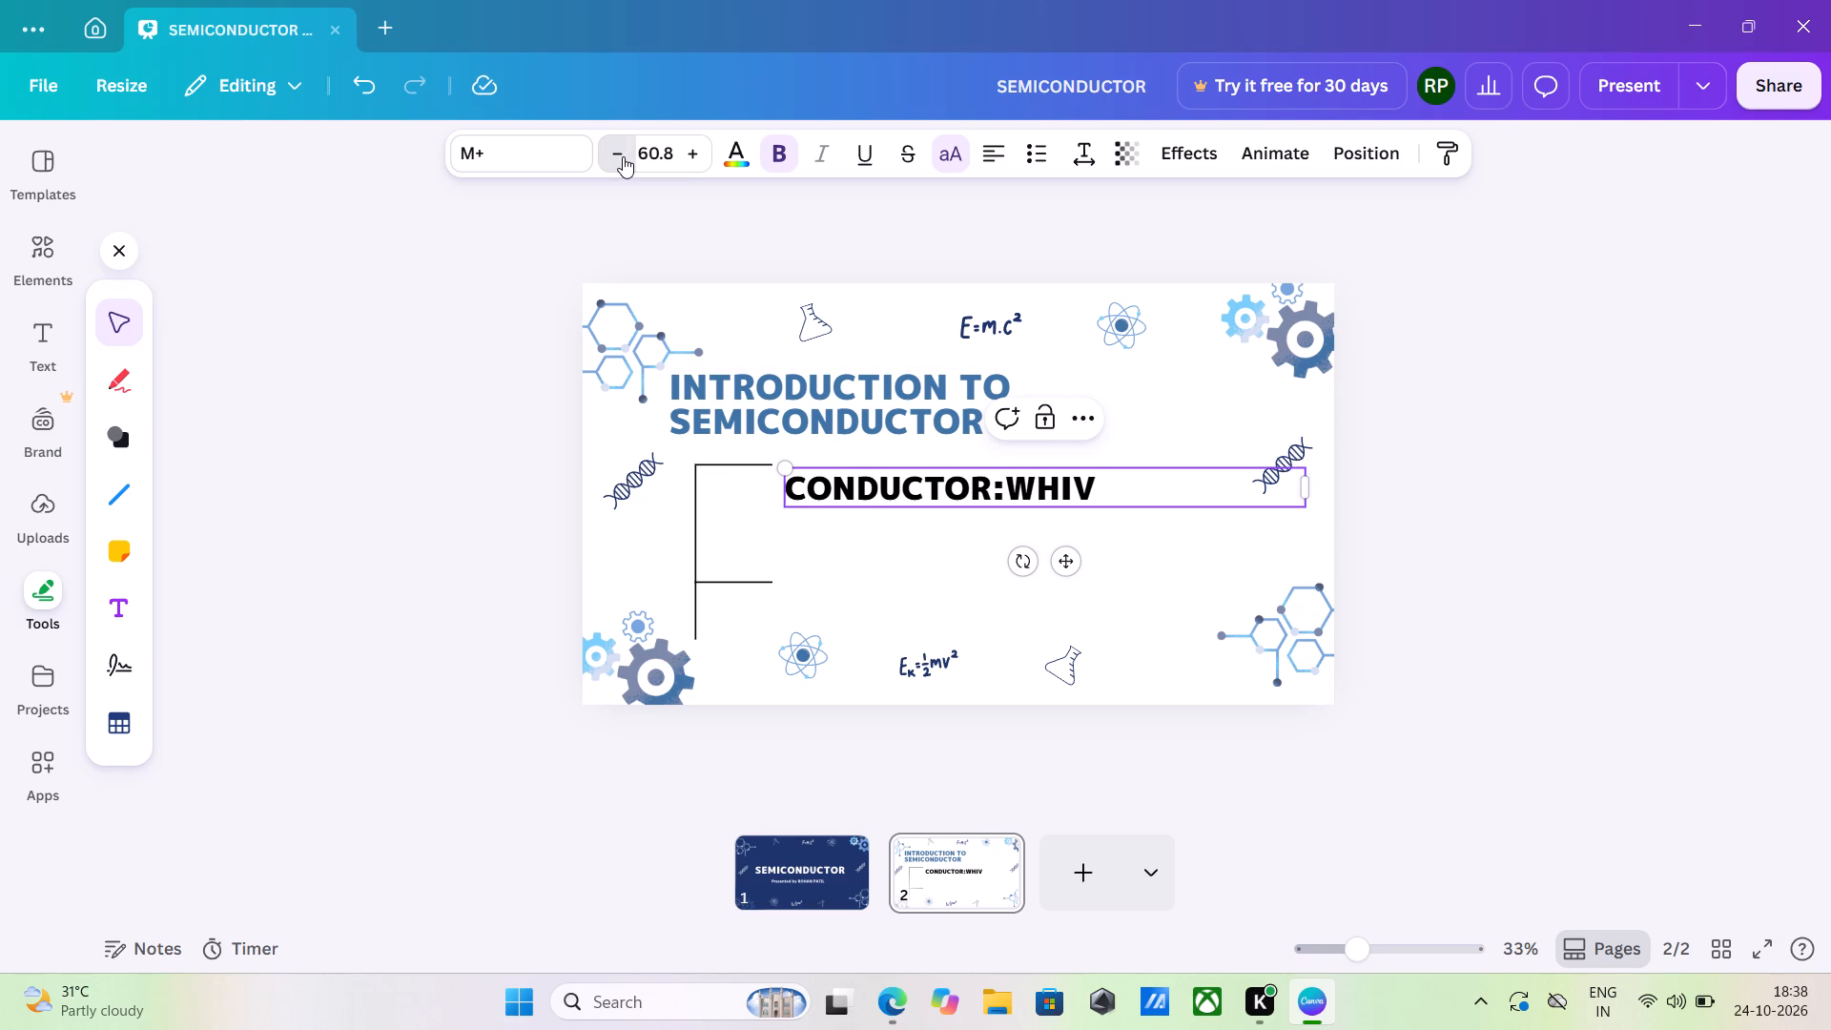
triple_click(623, 156)
left_click(623, 156)
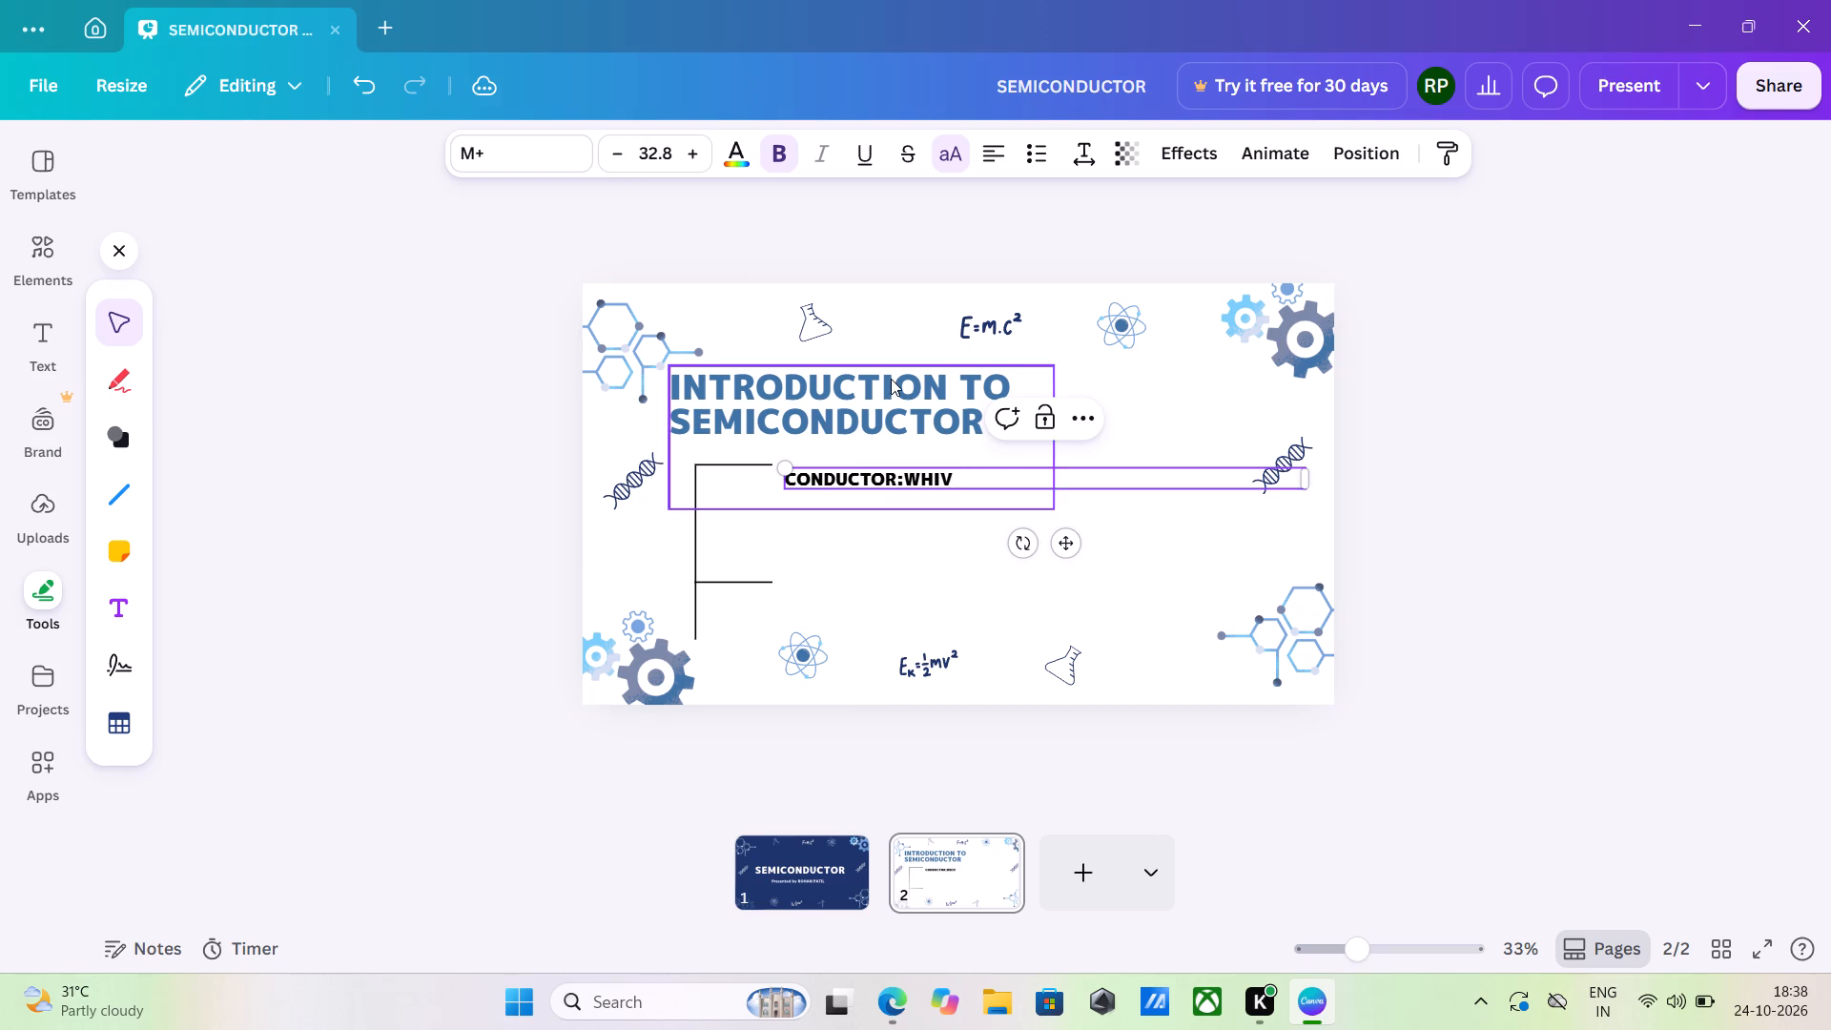
Complete the upper label's text so that it reads "CONDUCTOR:WHICH CARRIES CURRENT".
left_click(972, 478)
key("BackSpace")
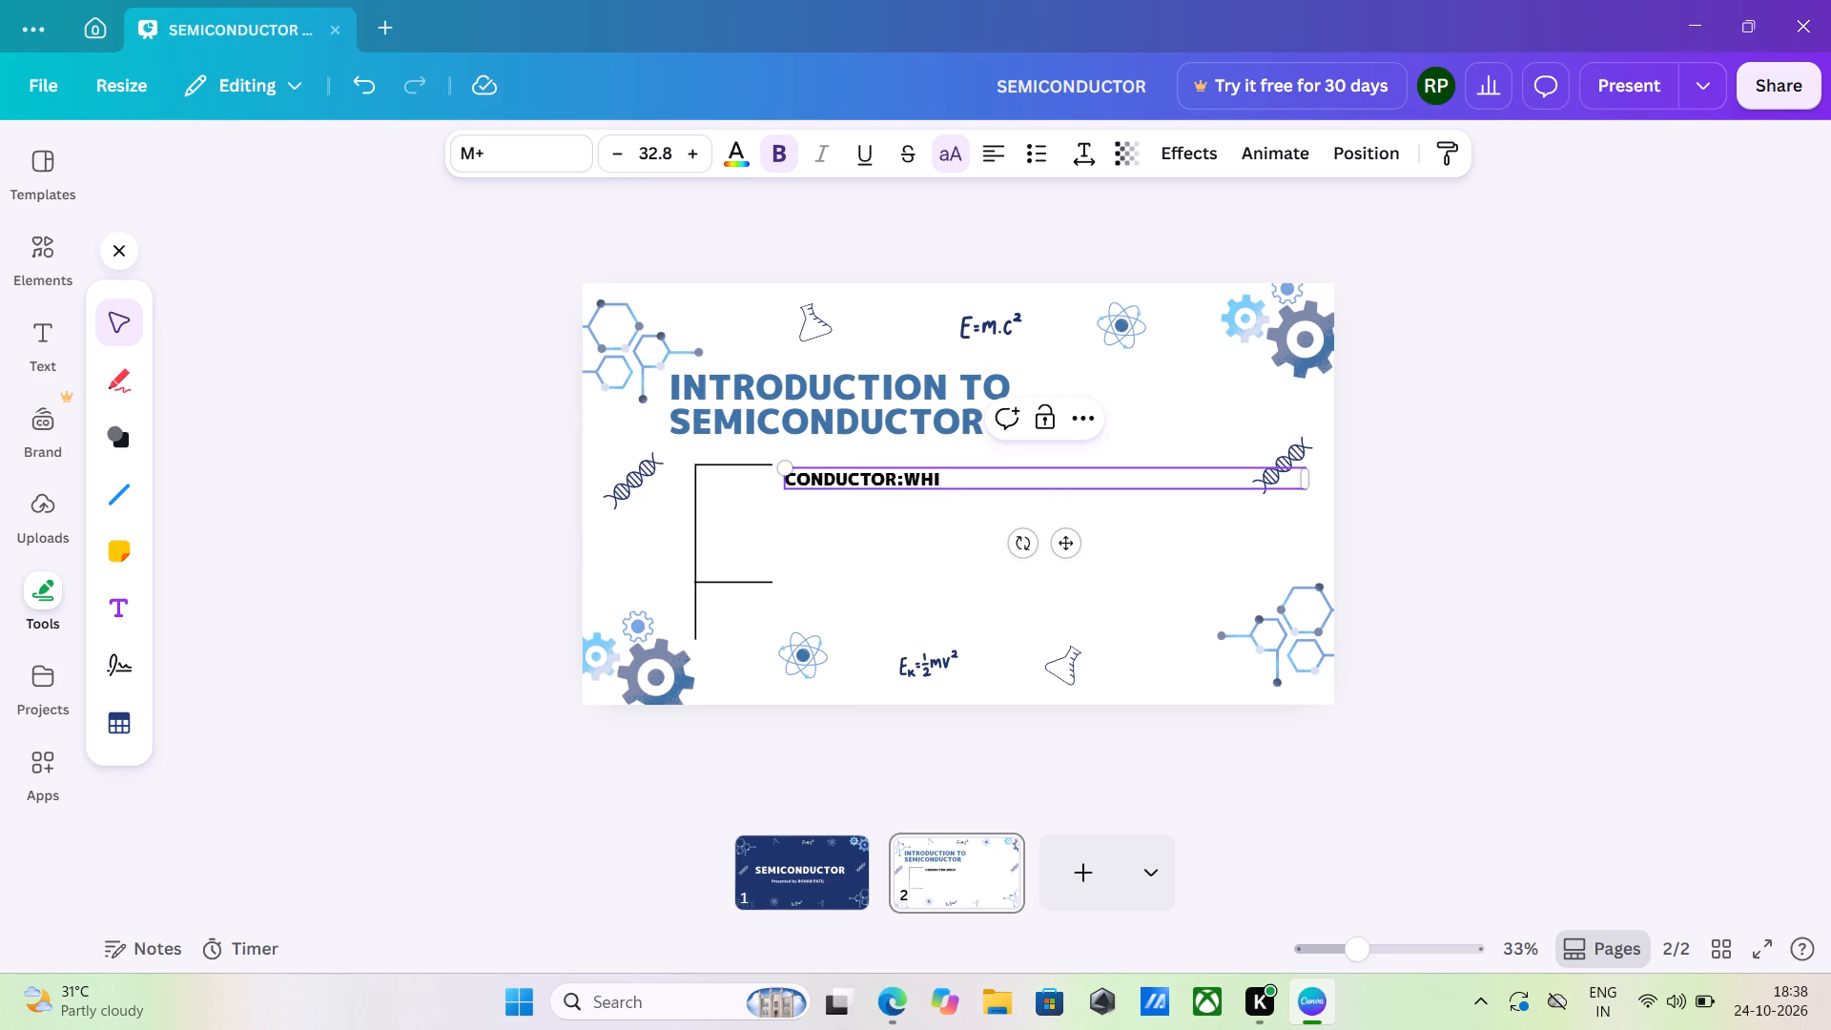
key("c")
type("H CARRIES C")
type("URRENT")
key("space")
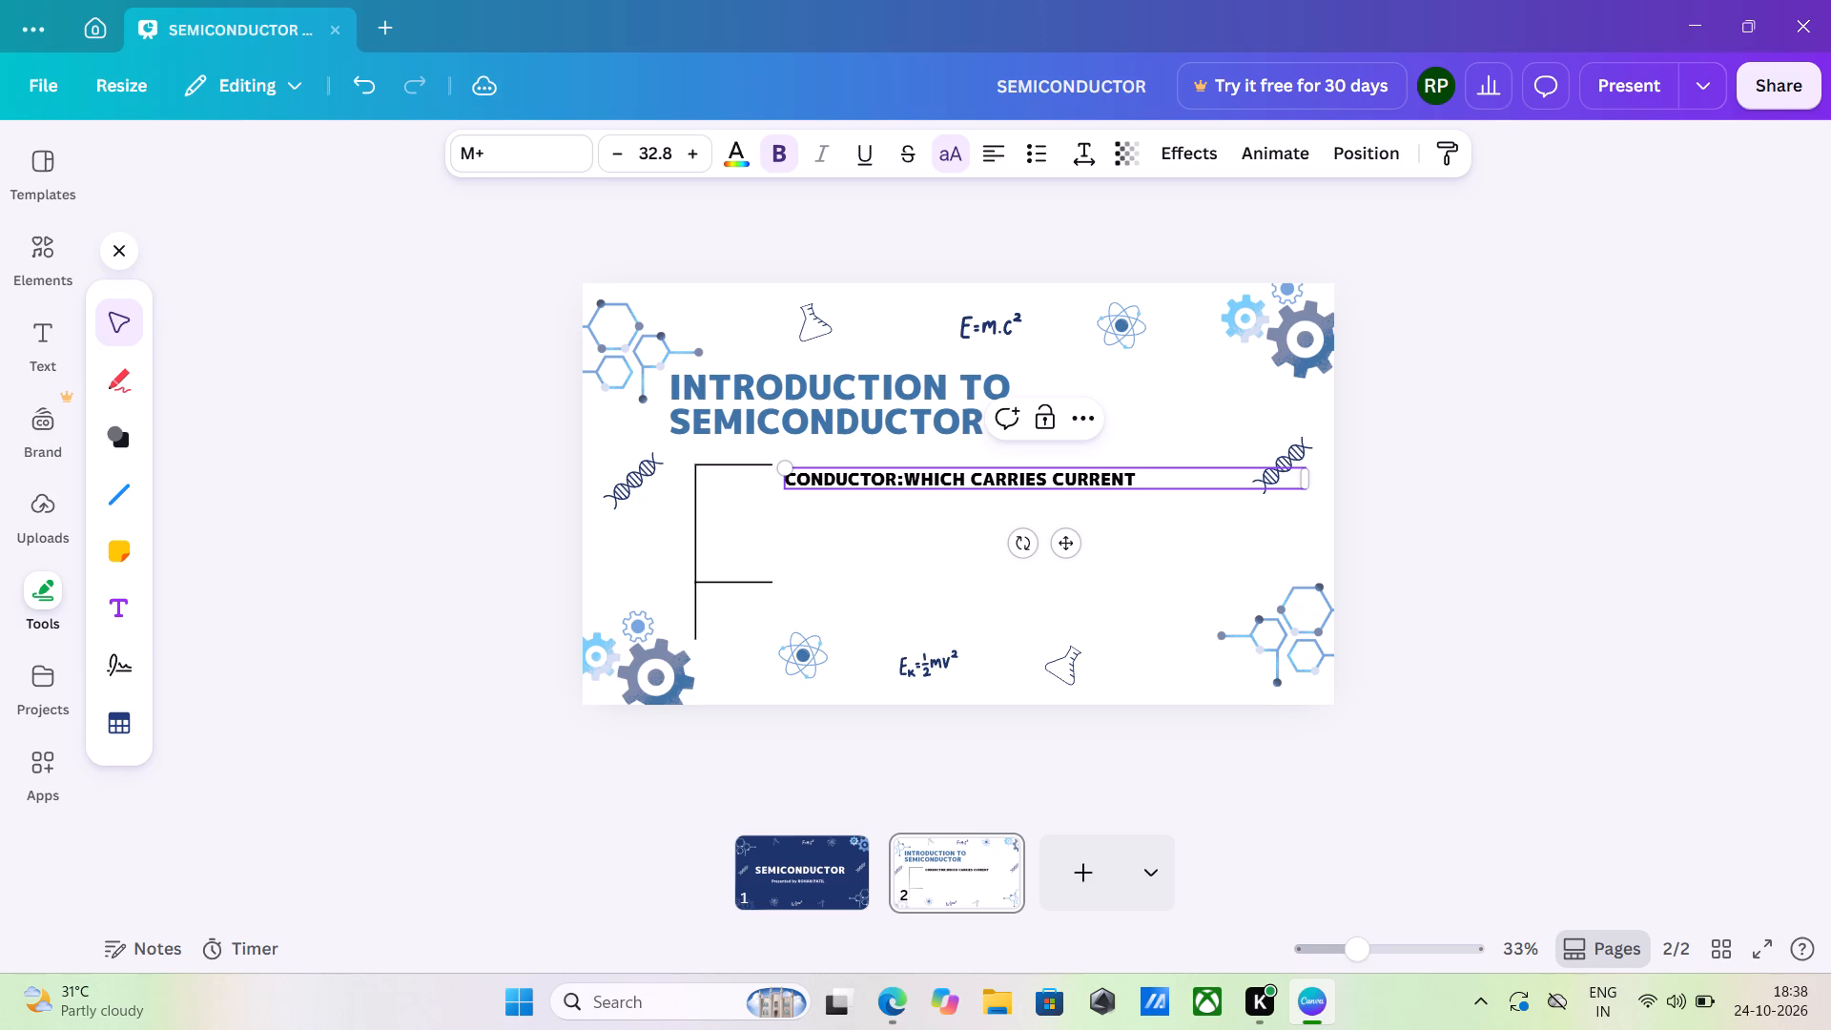
Format the conductor definition beside the upper short line as a bulleted item.
left_click(1053, 483)
left_click(994, 154)
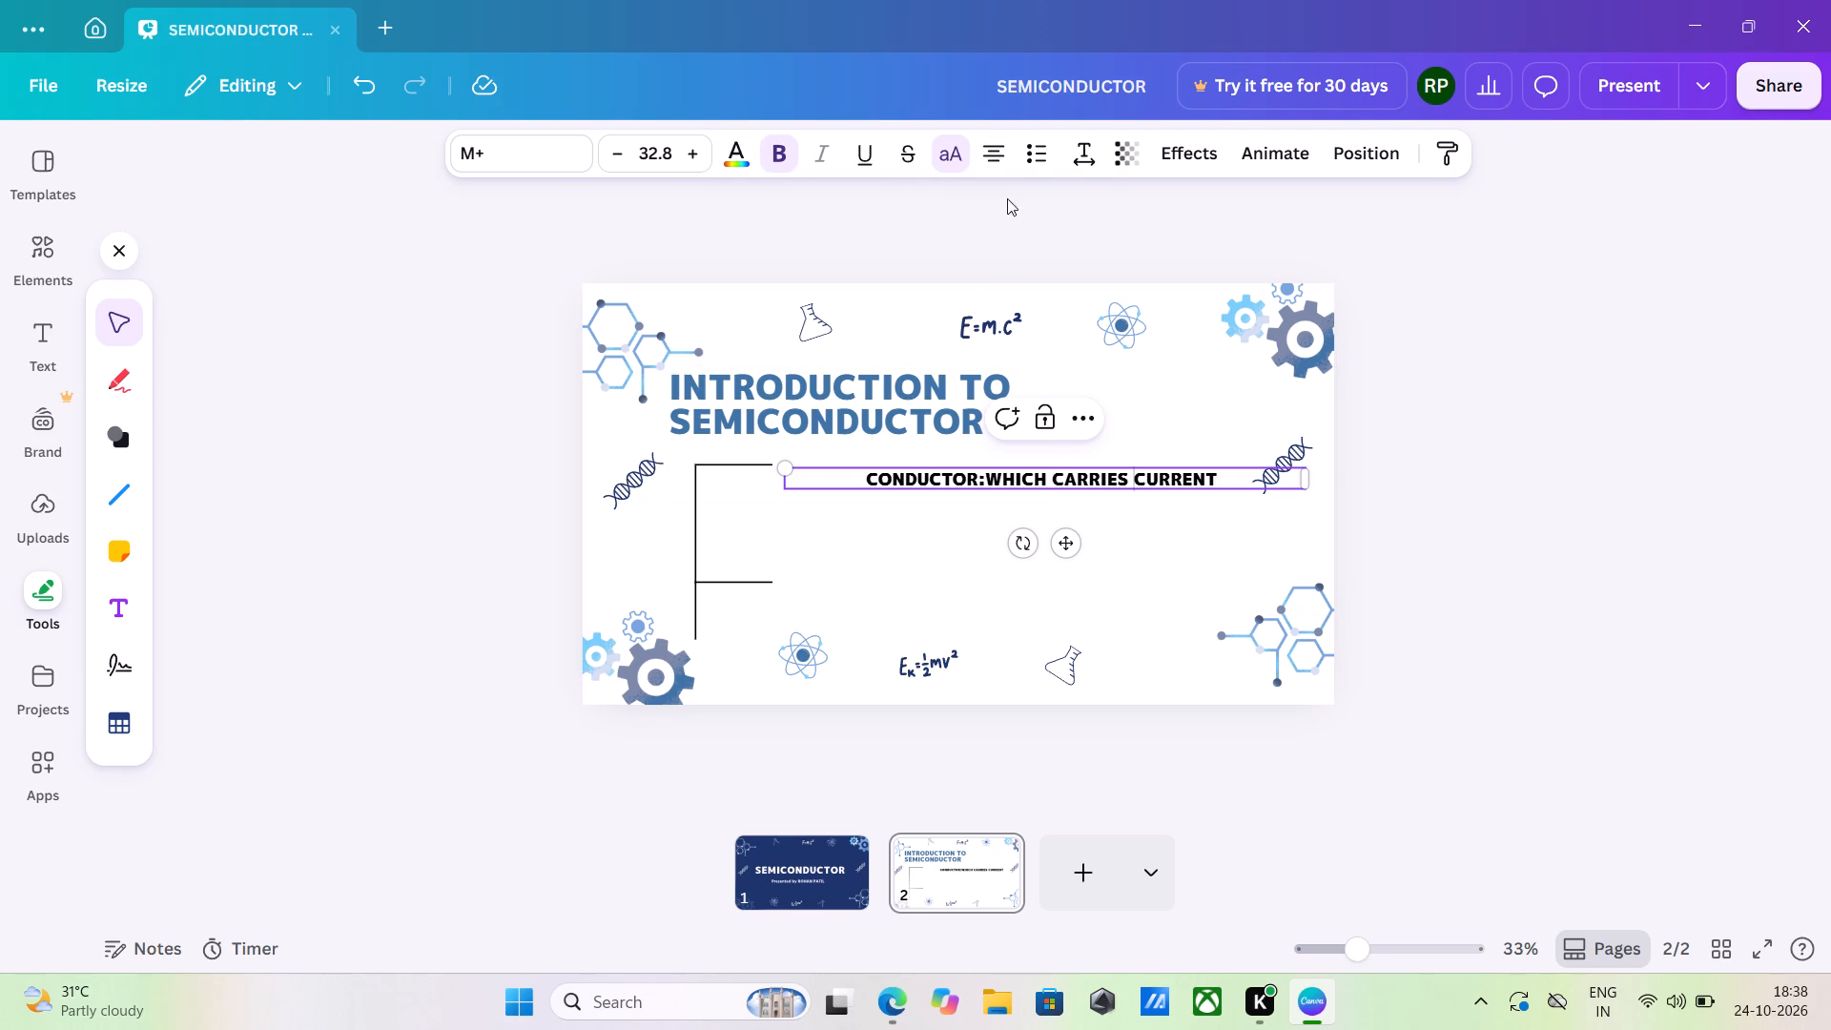
left_click(1029, 152)
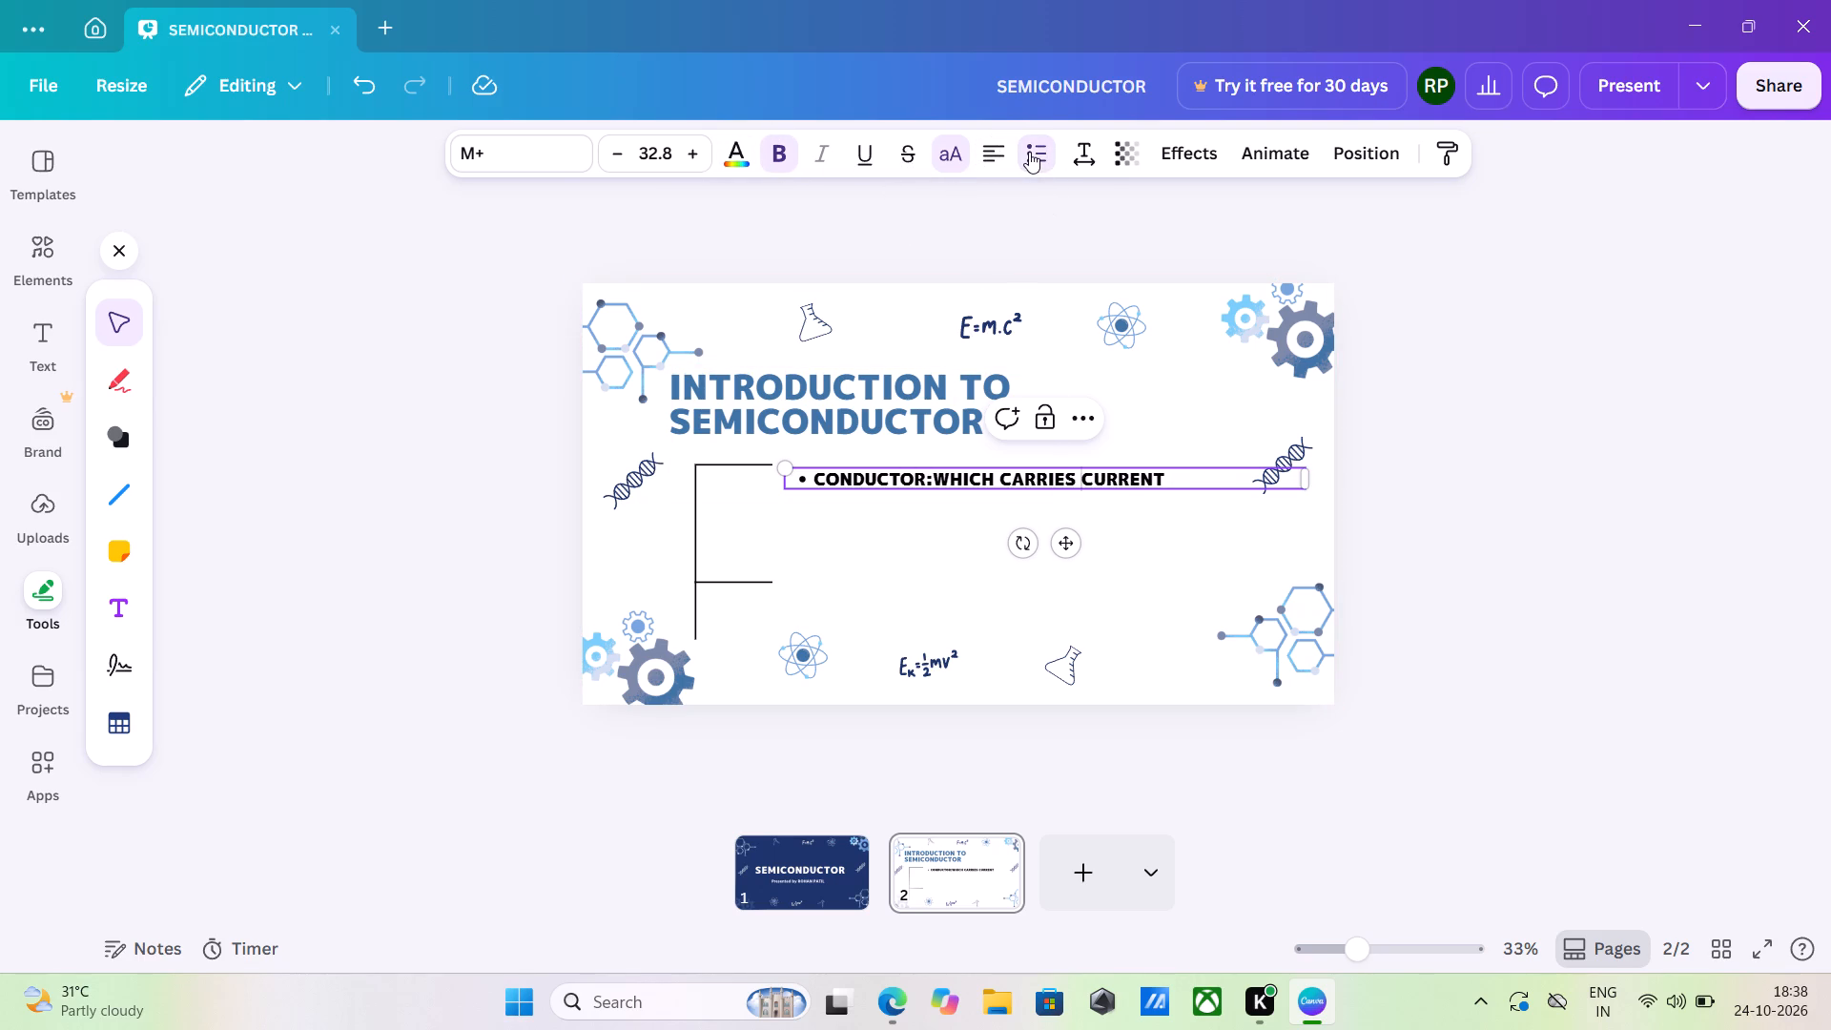
left_click(1273, 183)
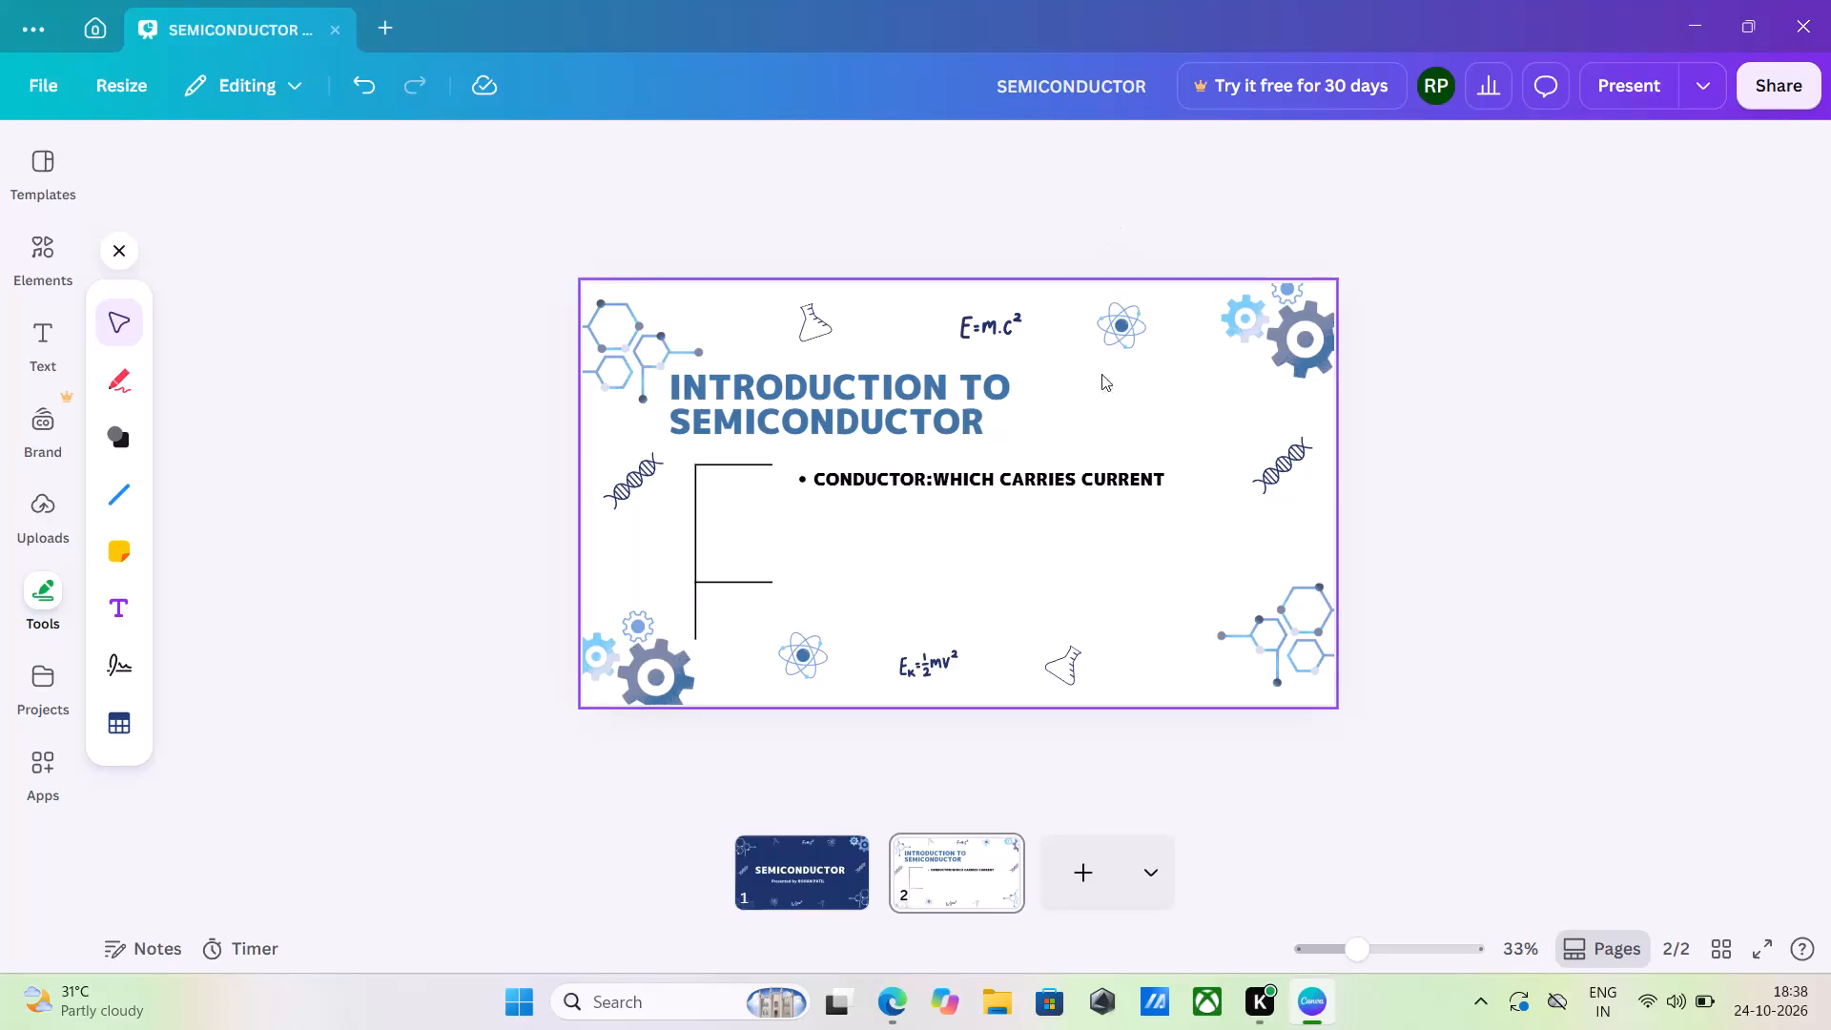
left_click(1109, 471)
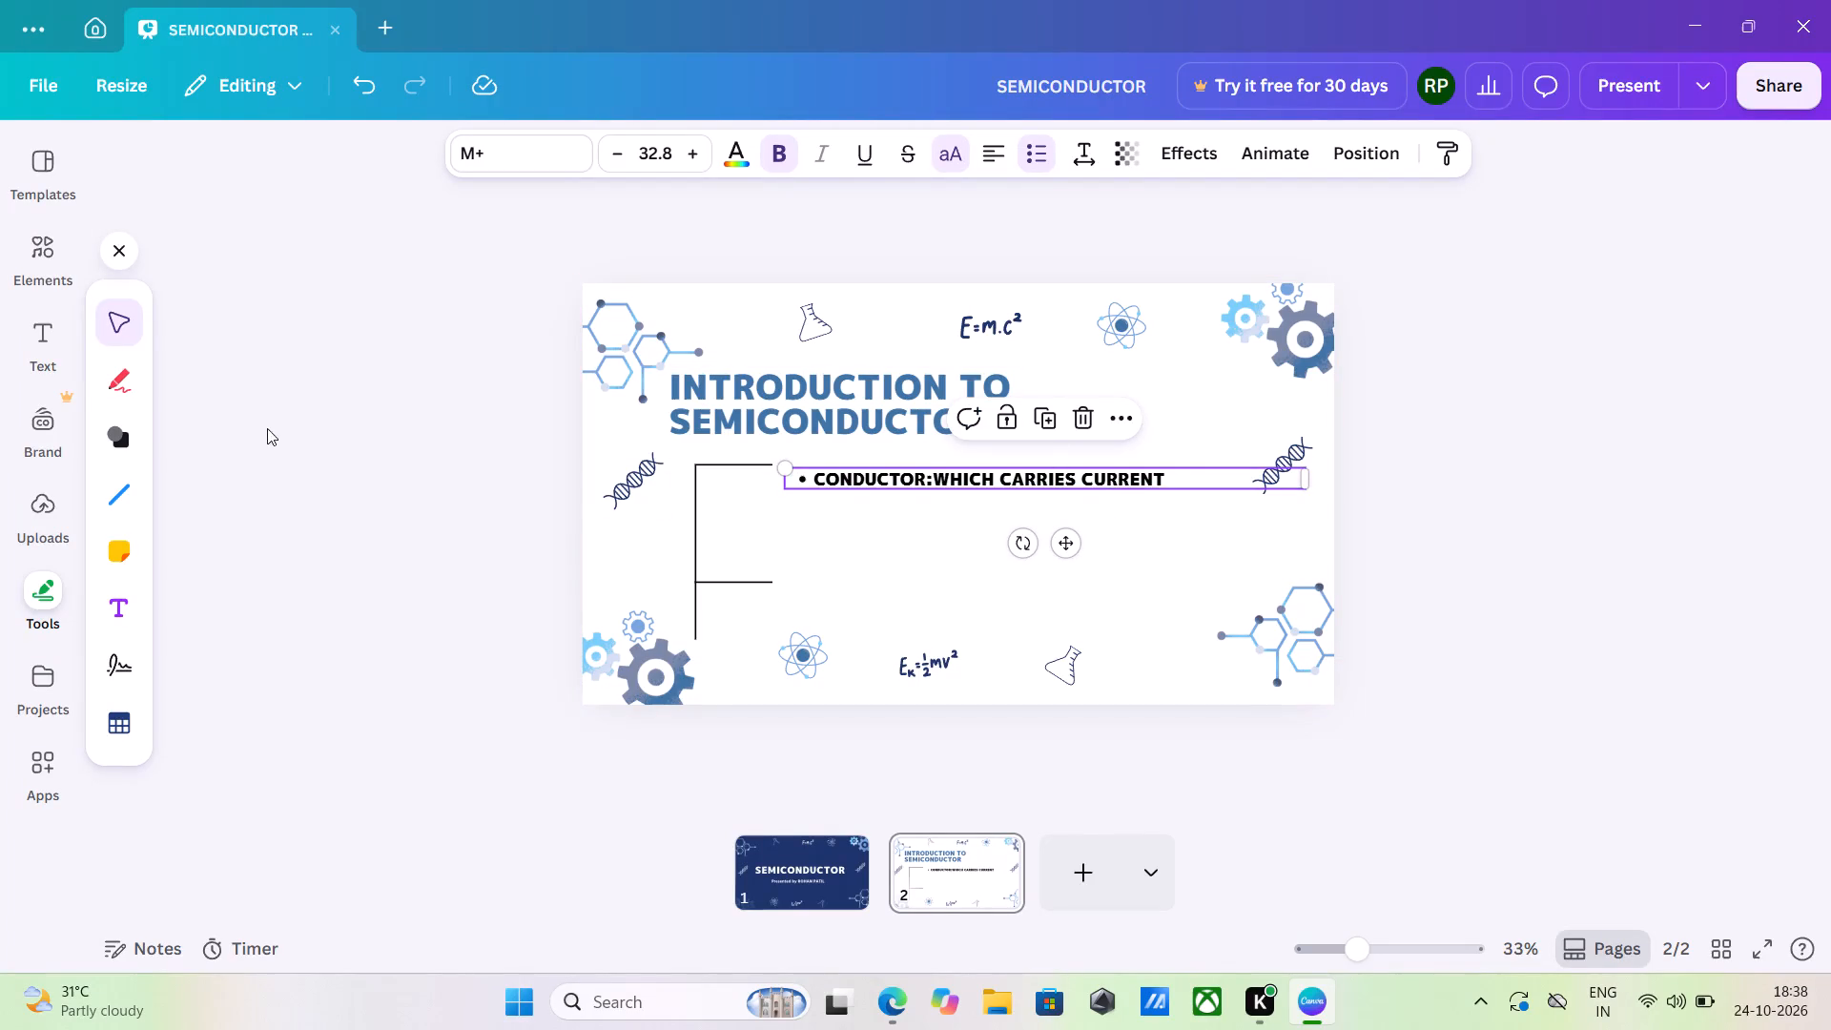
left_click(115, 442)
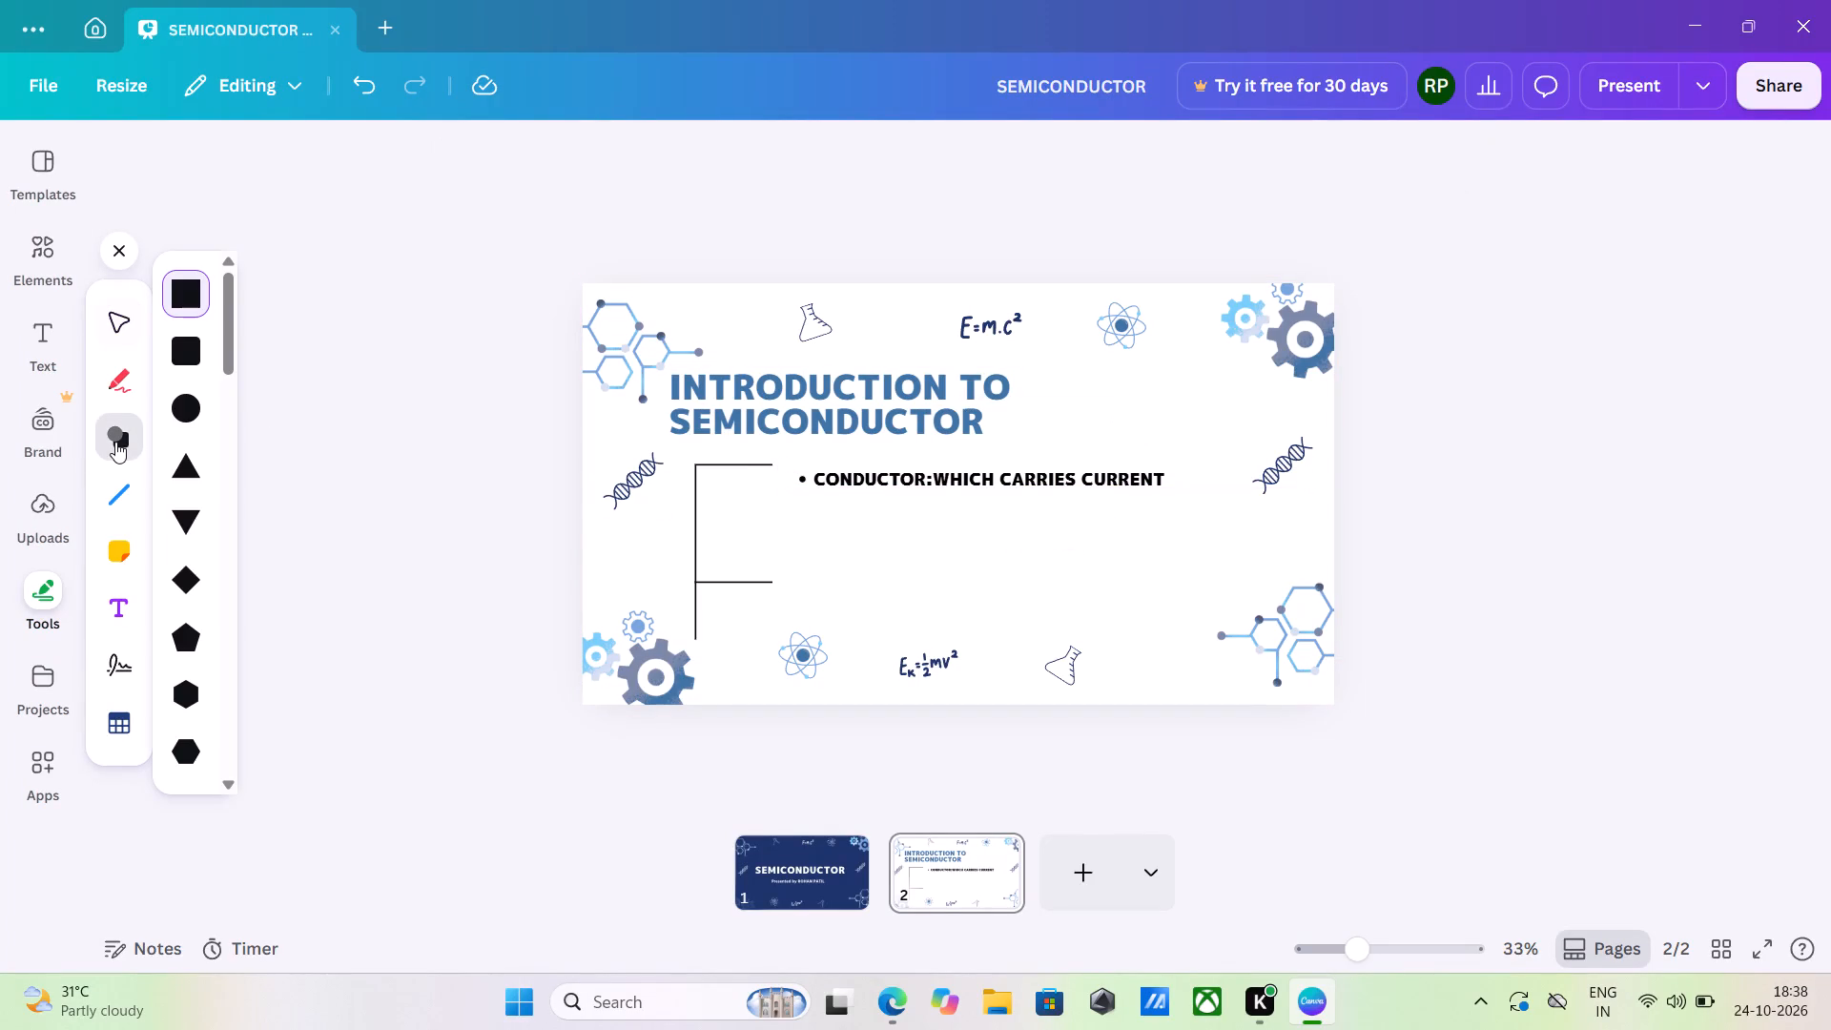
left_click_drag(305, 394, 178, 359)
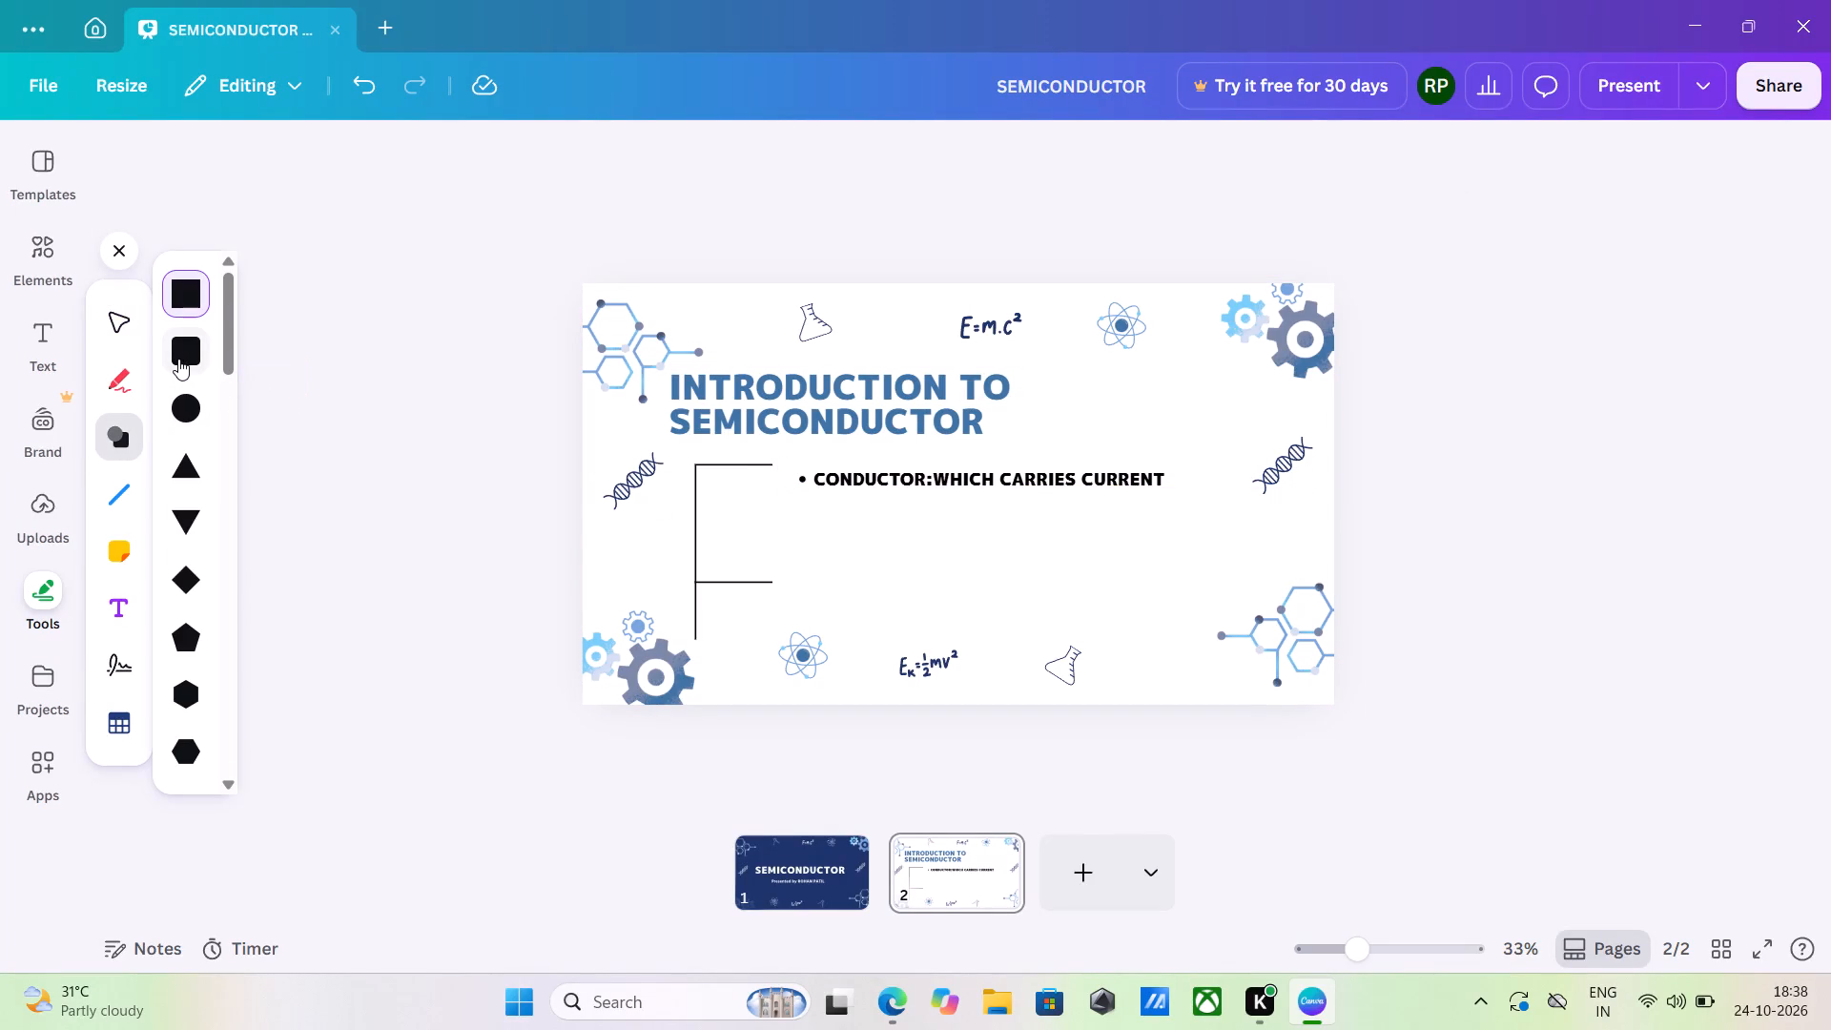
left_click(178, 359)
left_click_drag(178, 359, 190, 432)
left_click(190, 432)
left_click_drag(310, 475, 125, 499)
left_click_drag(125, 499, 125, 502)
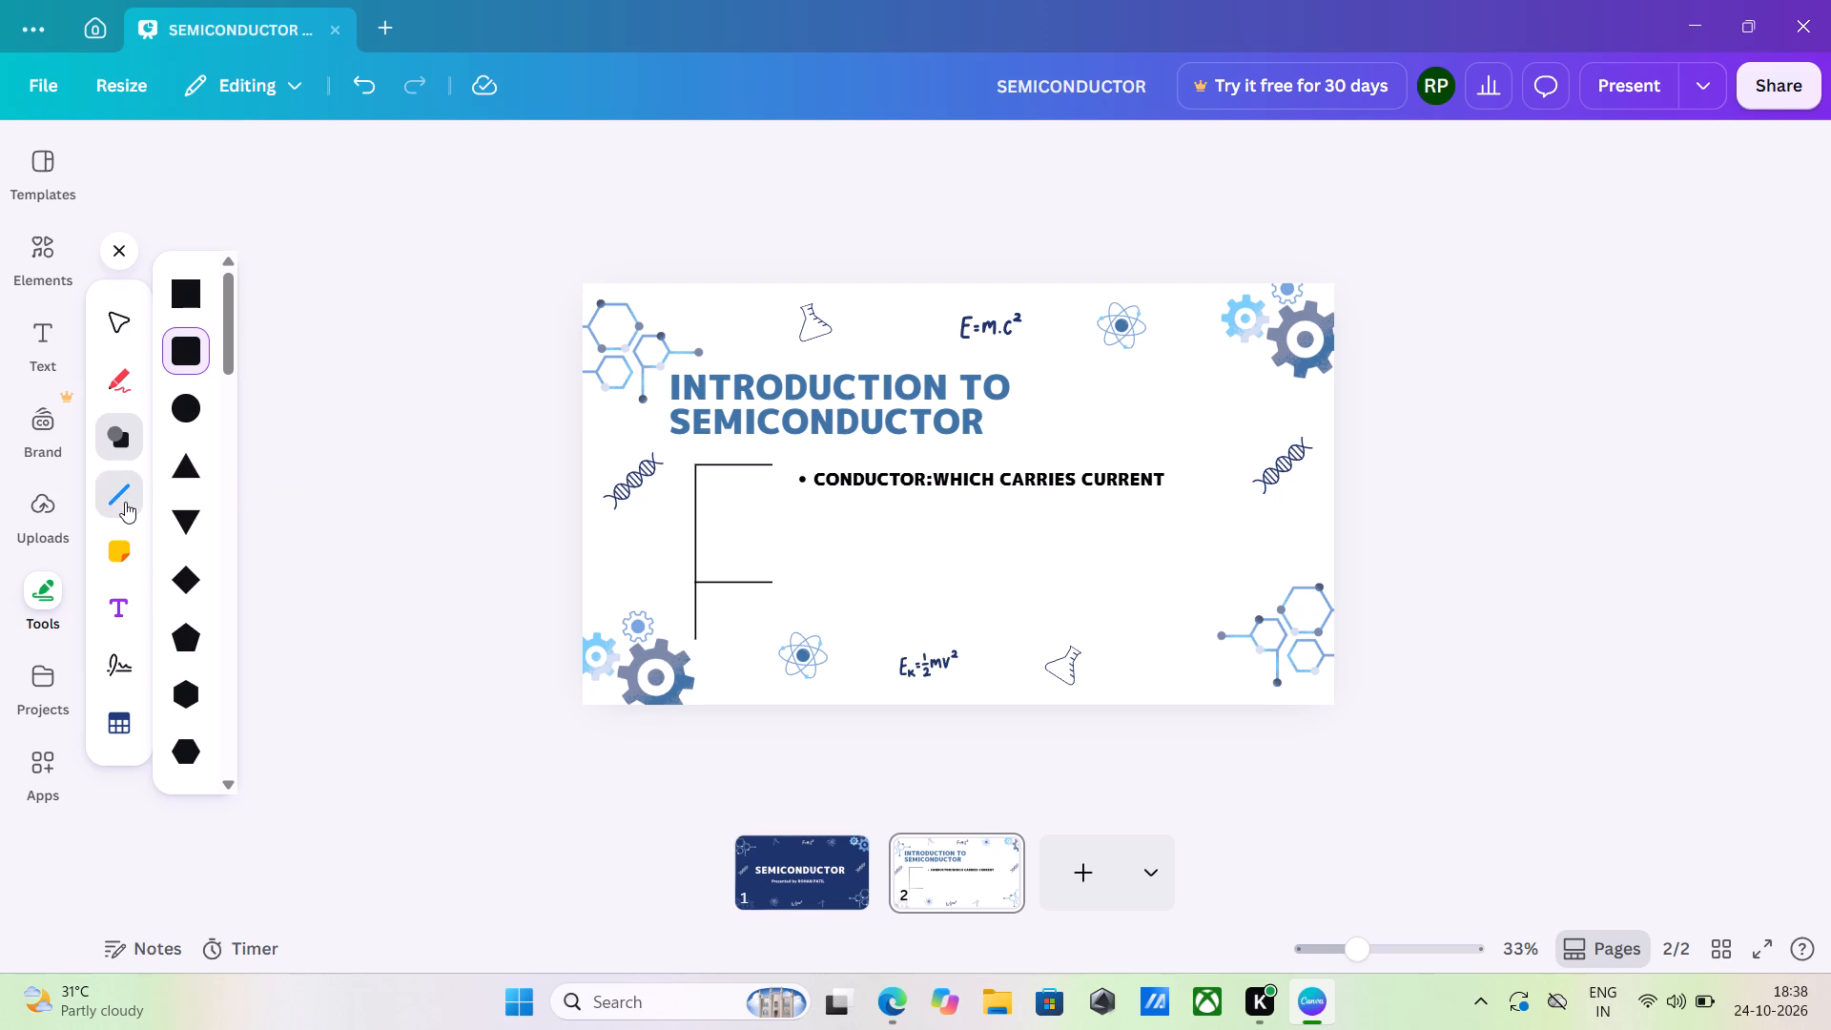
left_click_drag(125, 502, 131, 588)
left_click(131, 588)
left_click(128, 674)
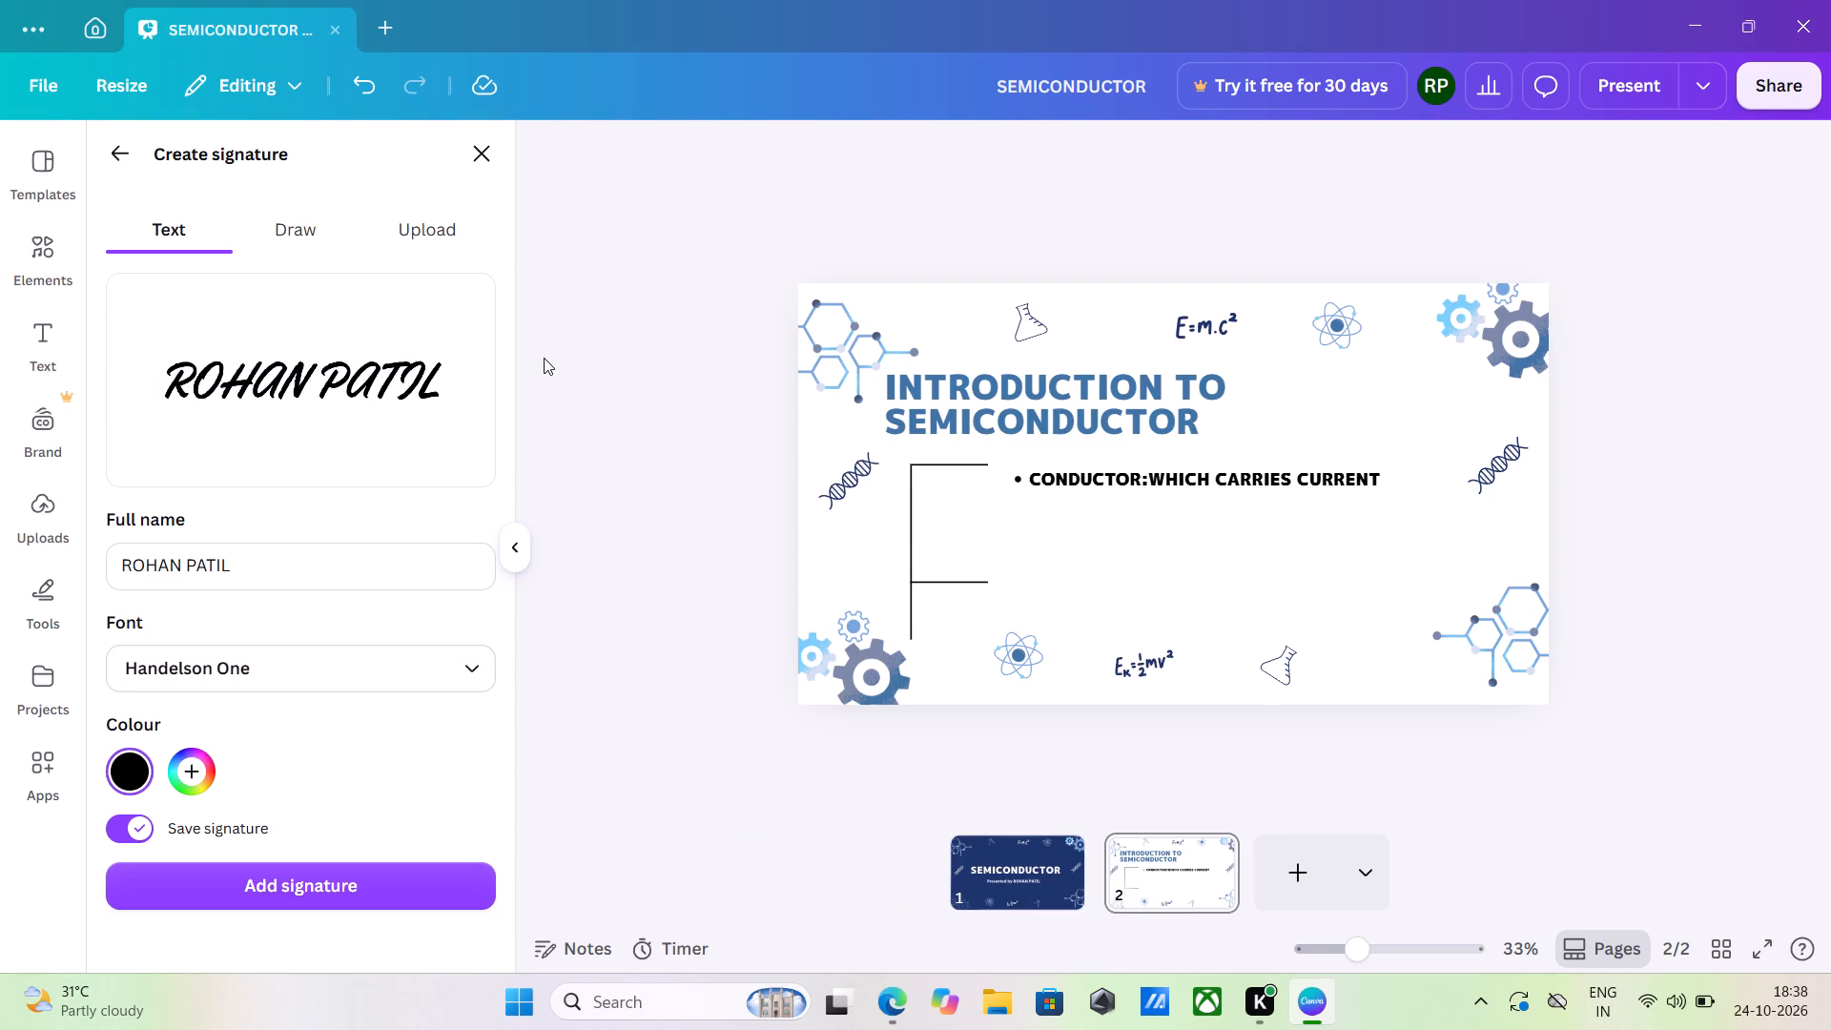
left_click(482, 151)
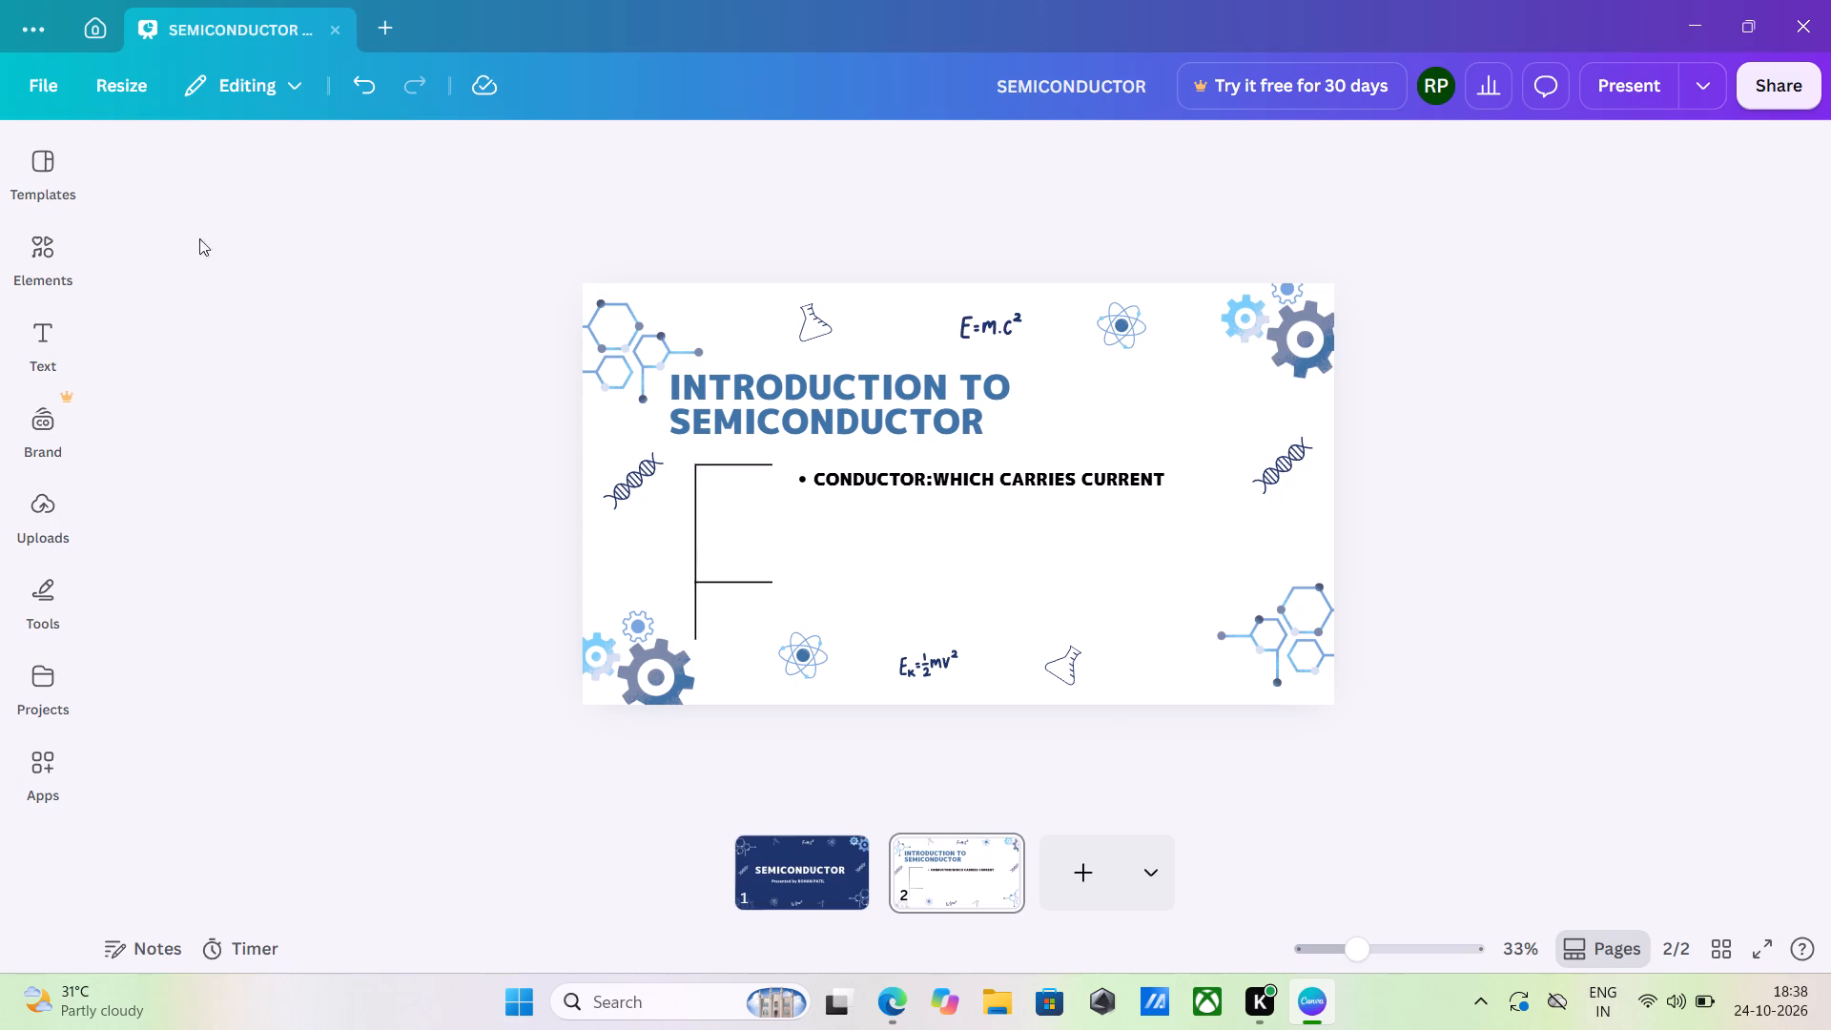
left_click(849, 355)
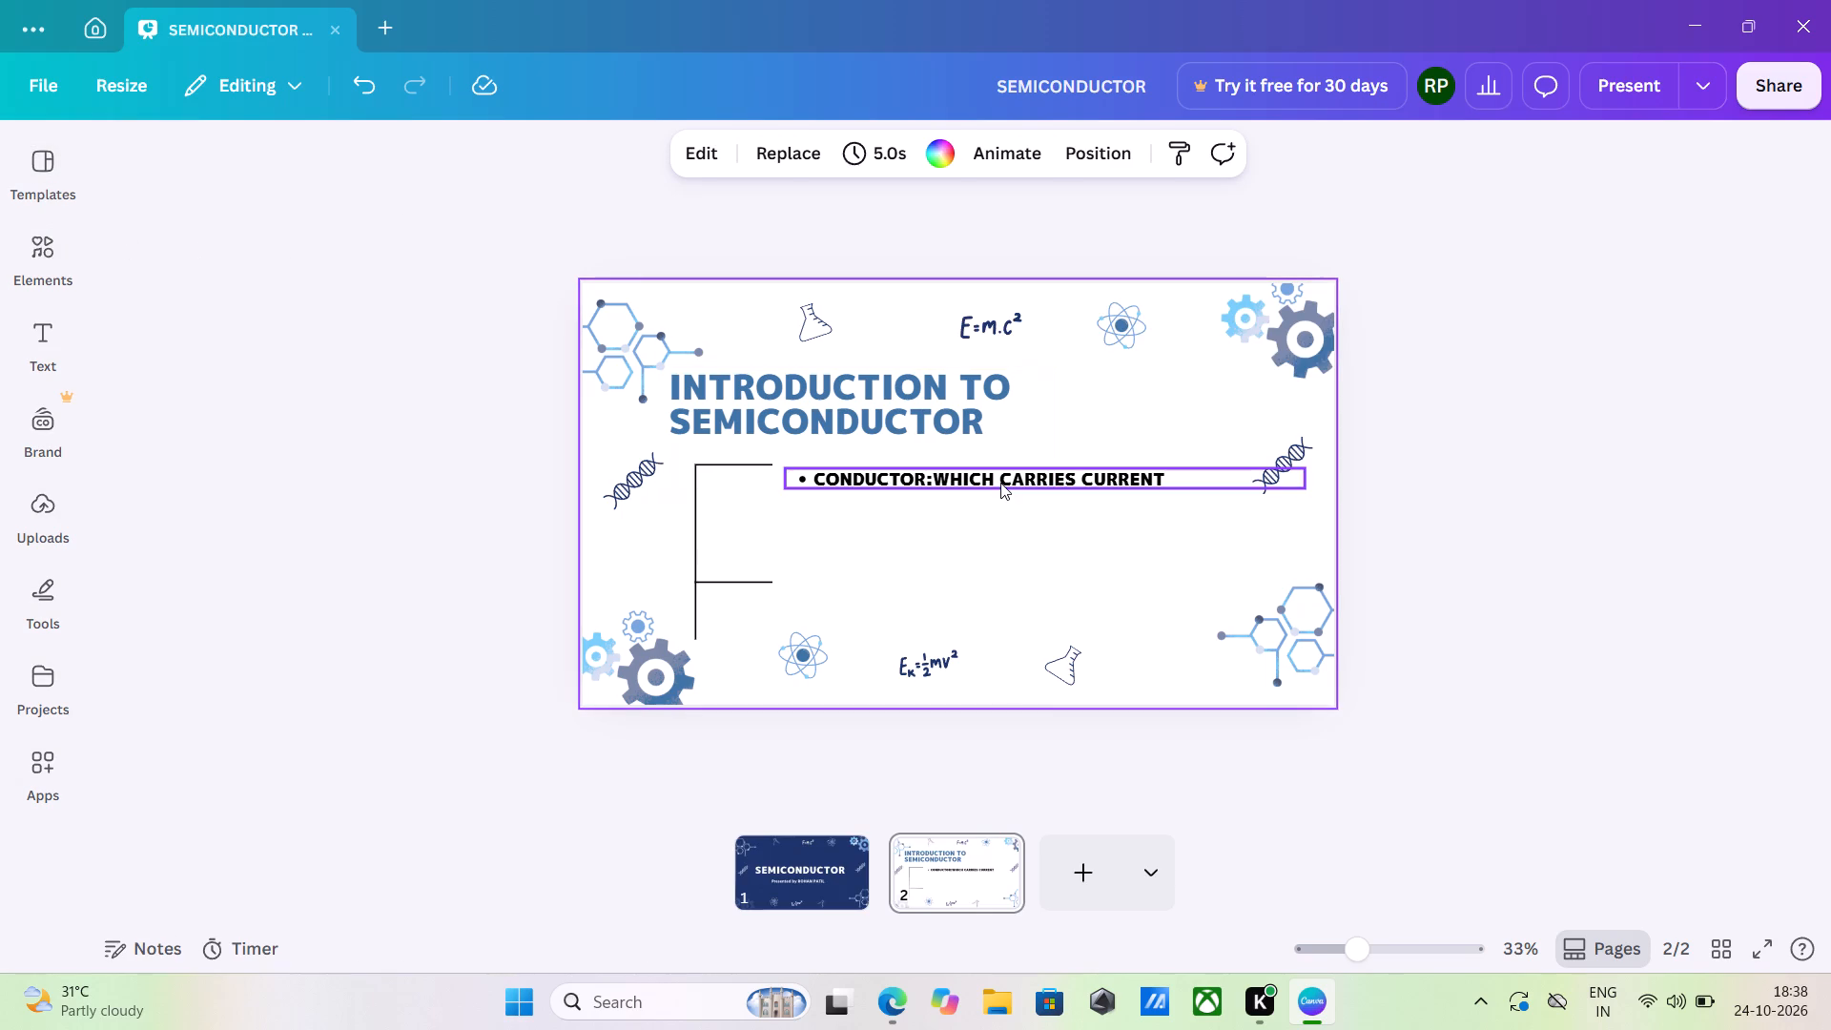
Recolour the bulleted conductor definition to the dark navy blue already used in the design.
left_click(1000, 483)
left_click(734, 156)
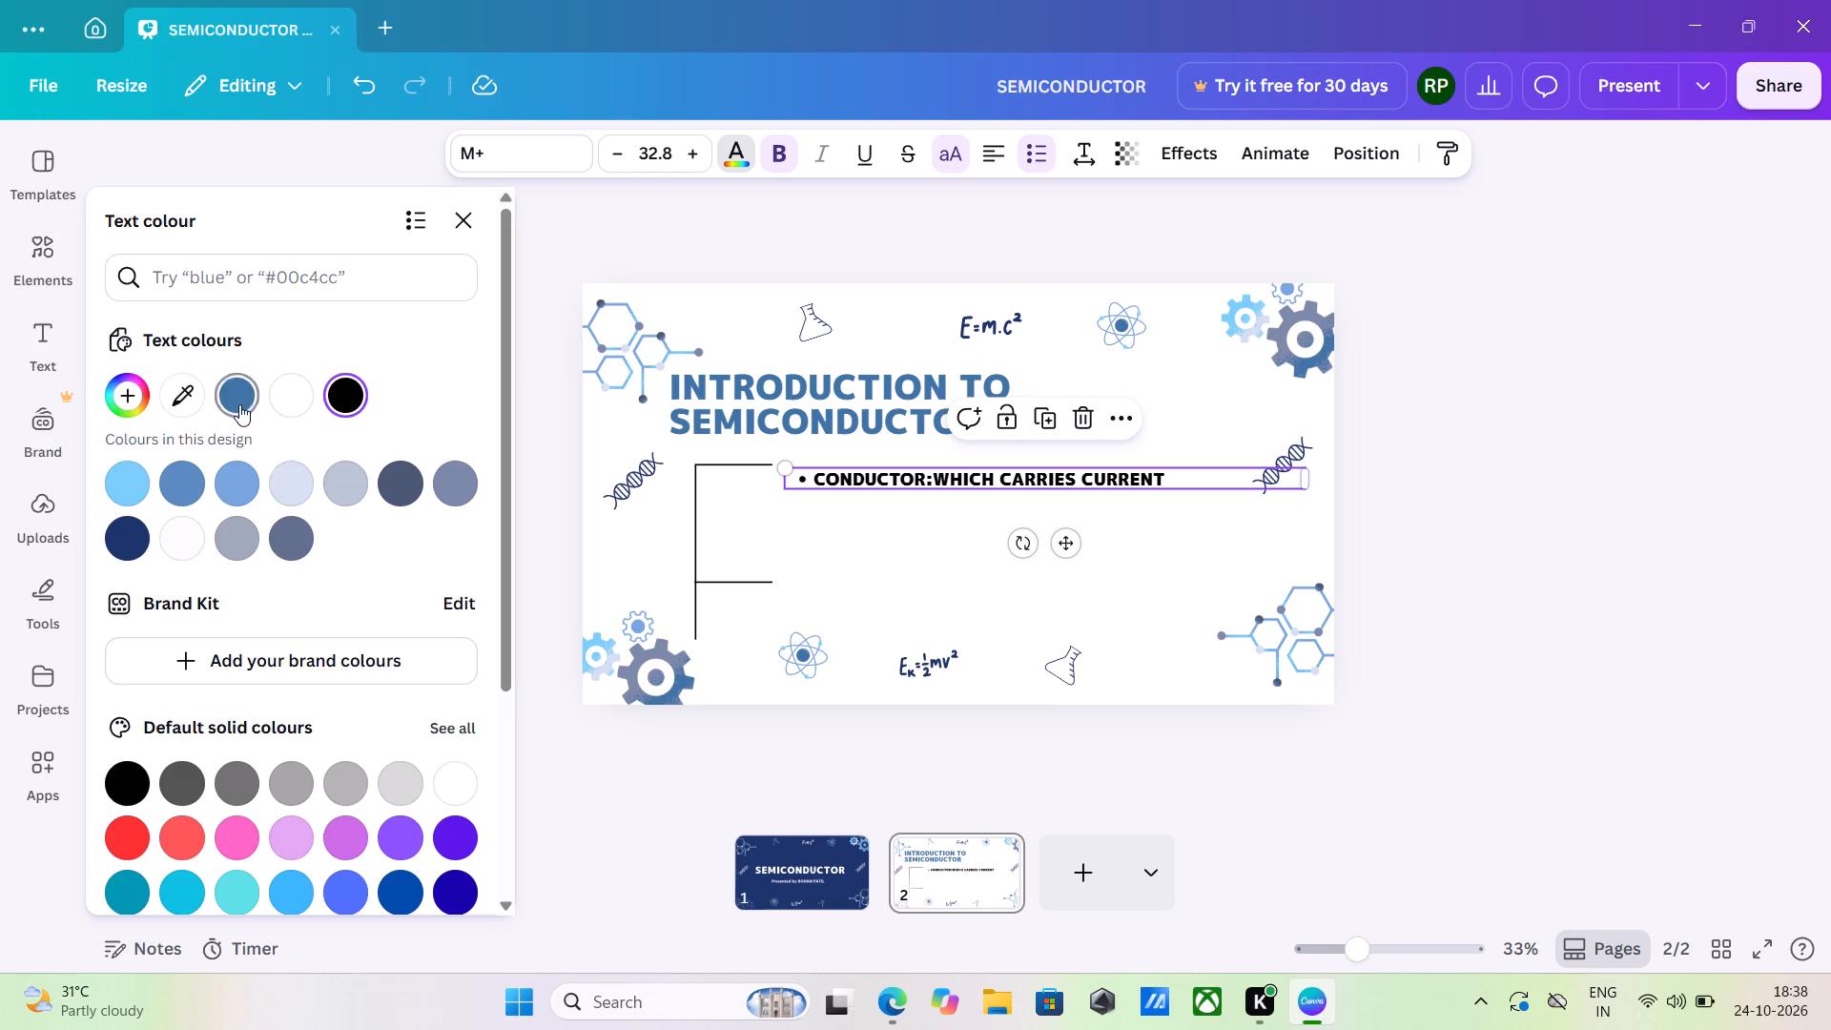
left_click(224, 482)
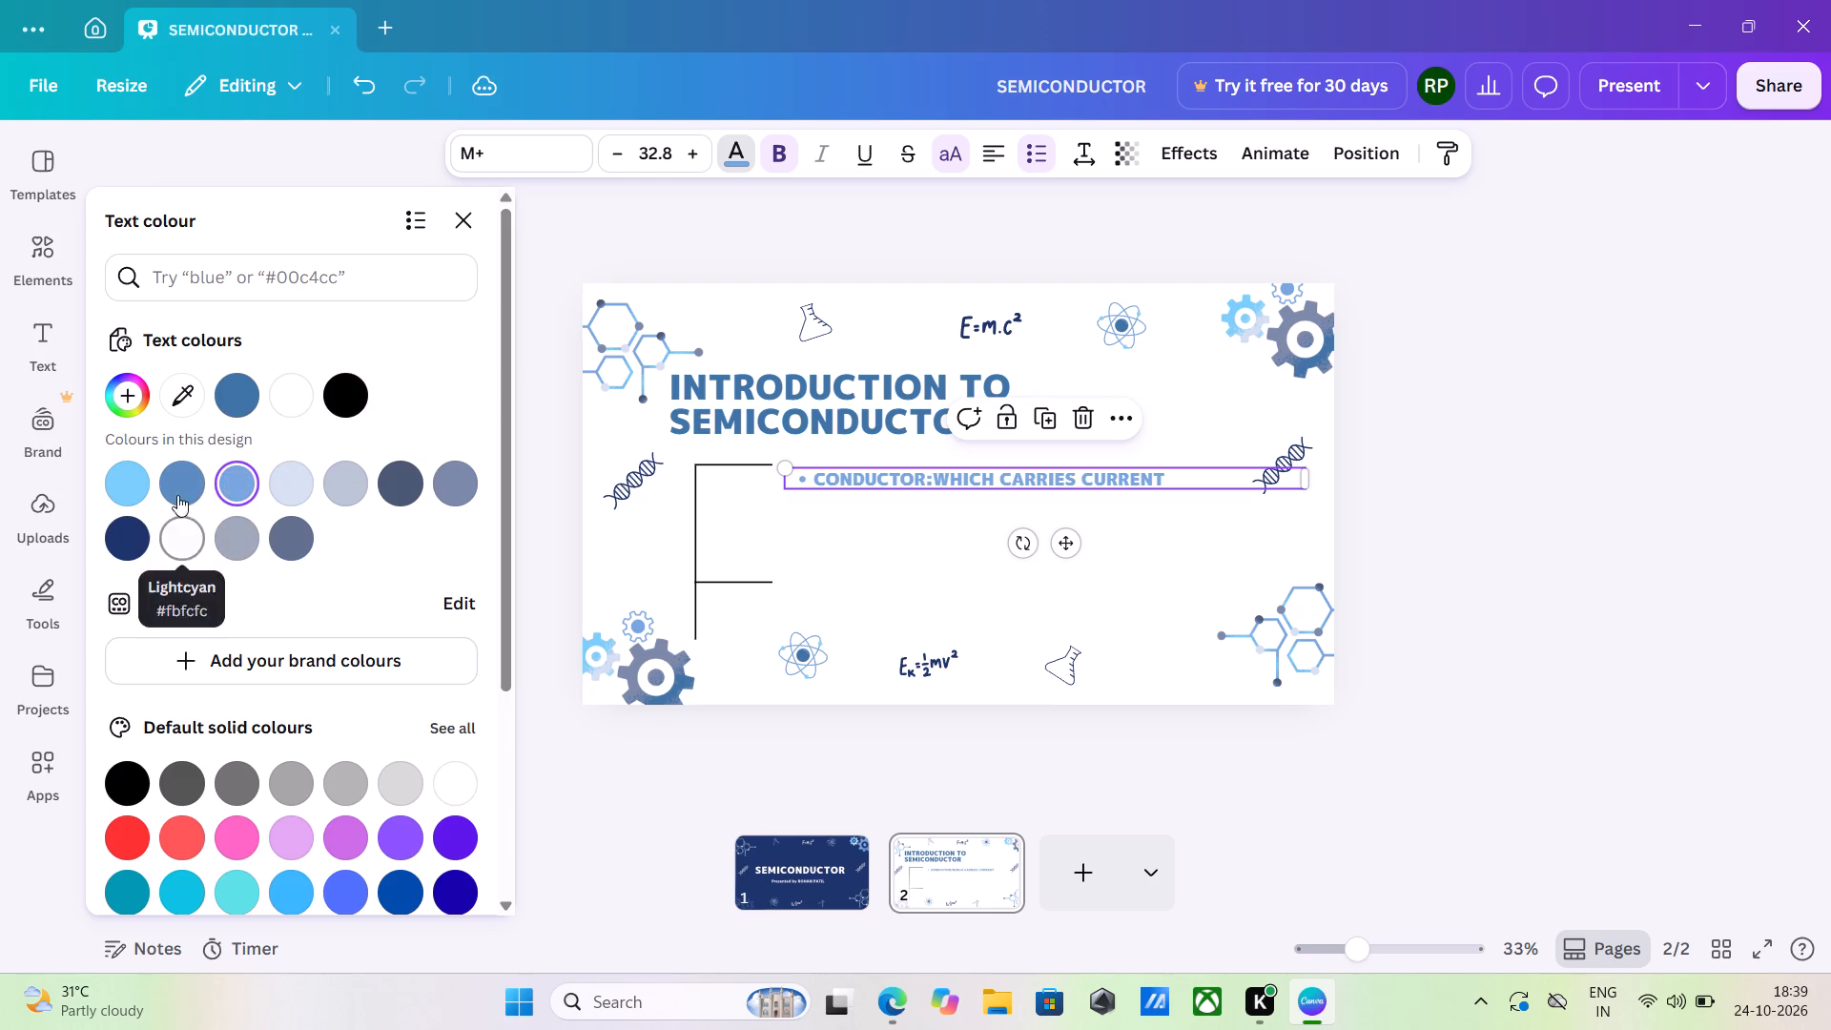
left_click(145, 536)
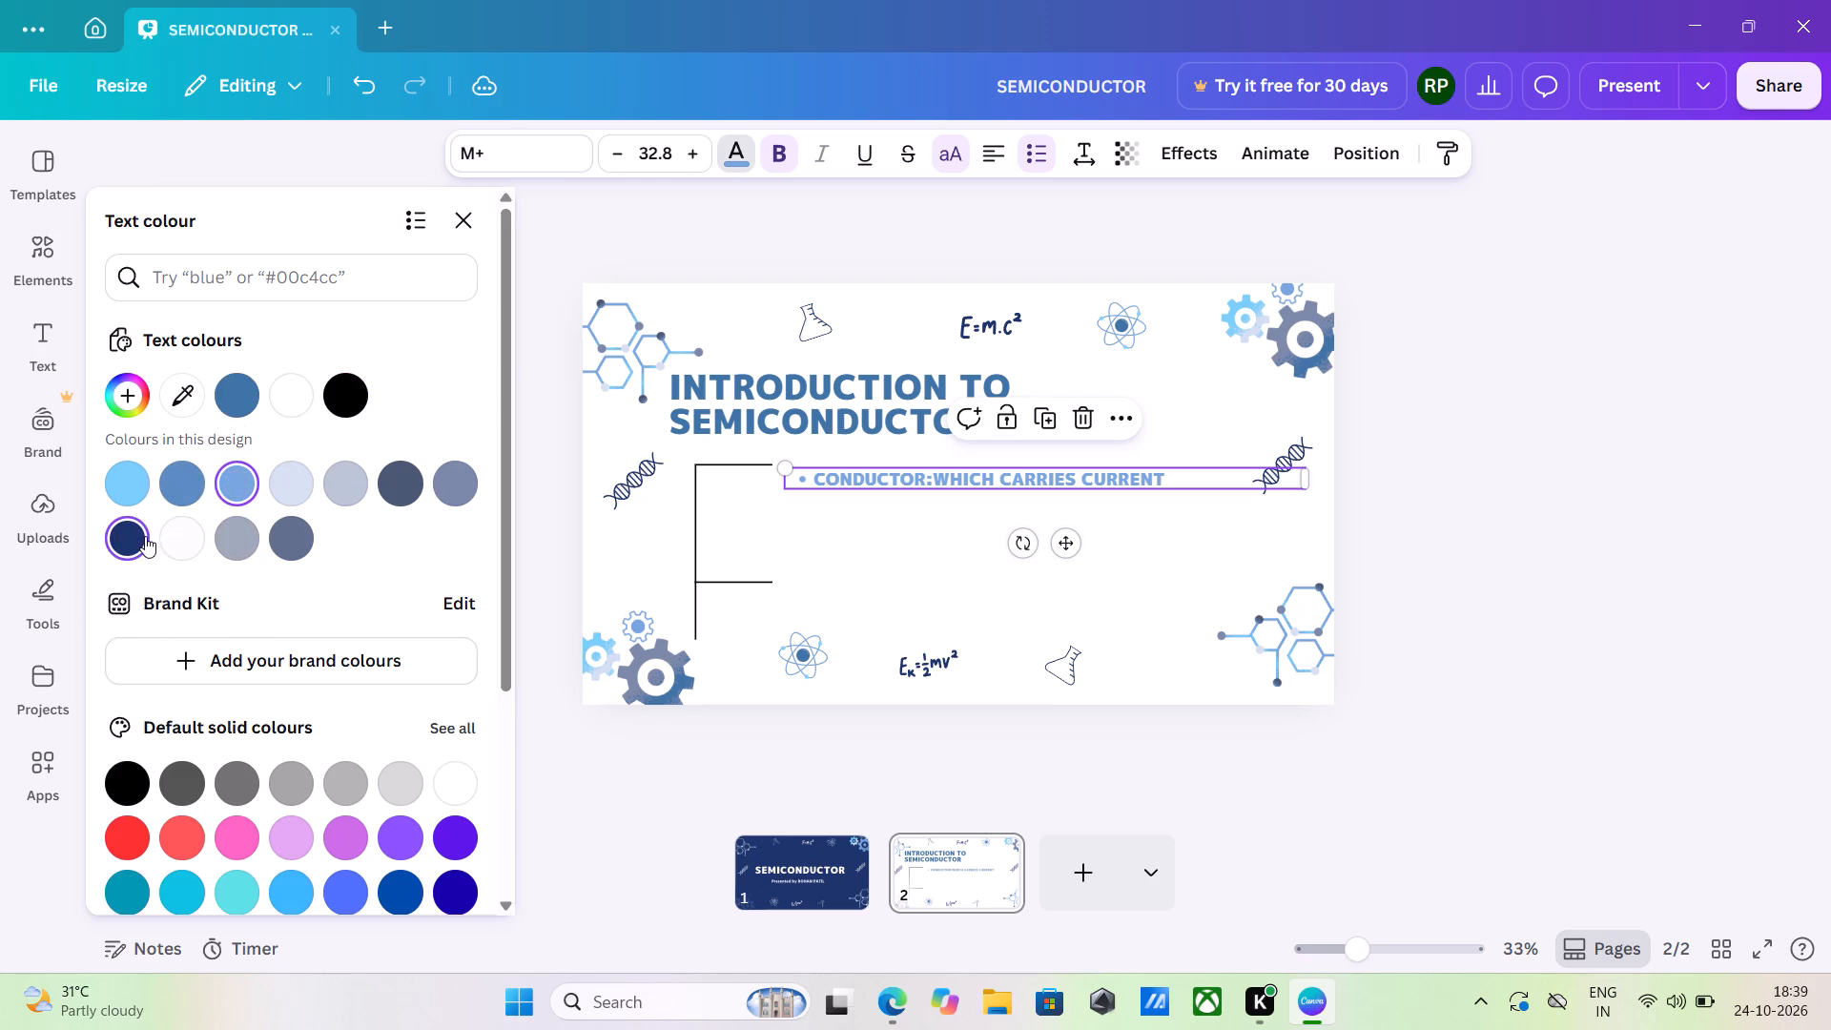
left_click(794, 575)
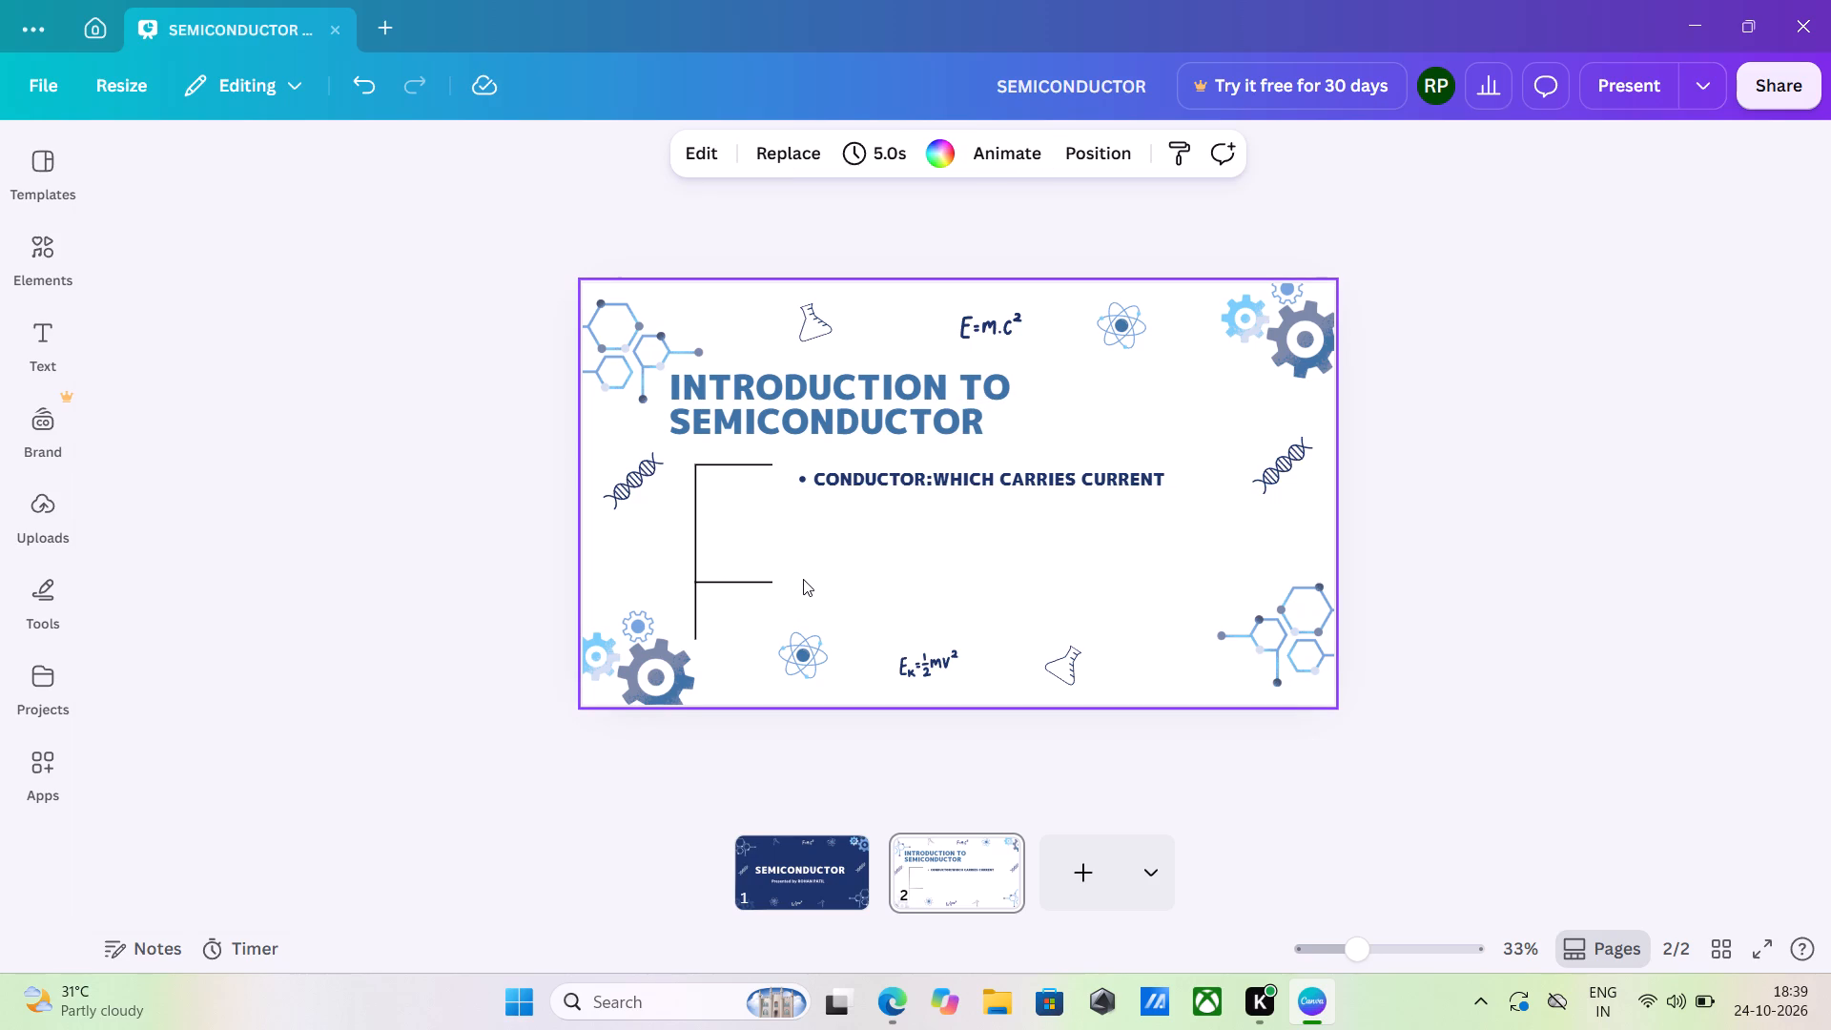
left_click(802, 579)
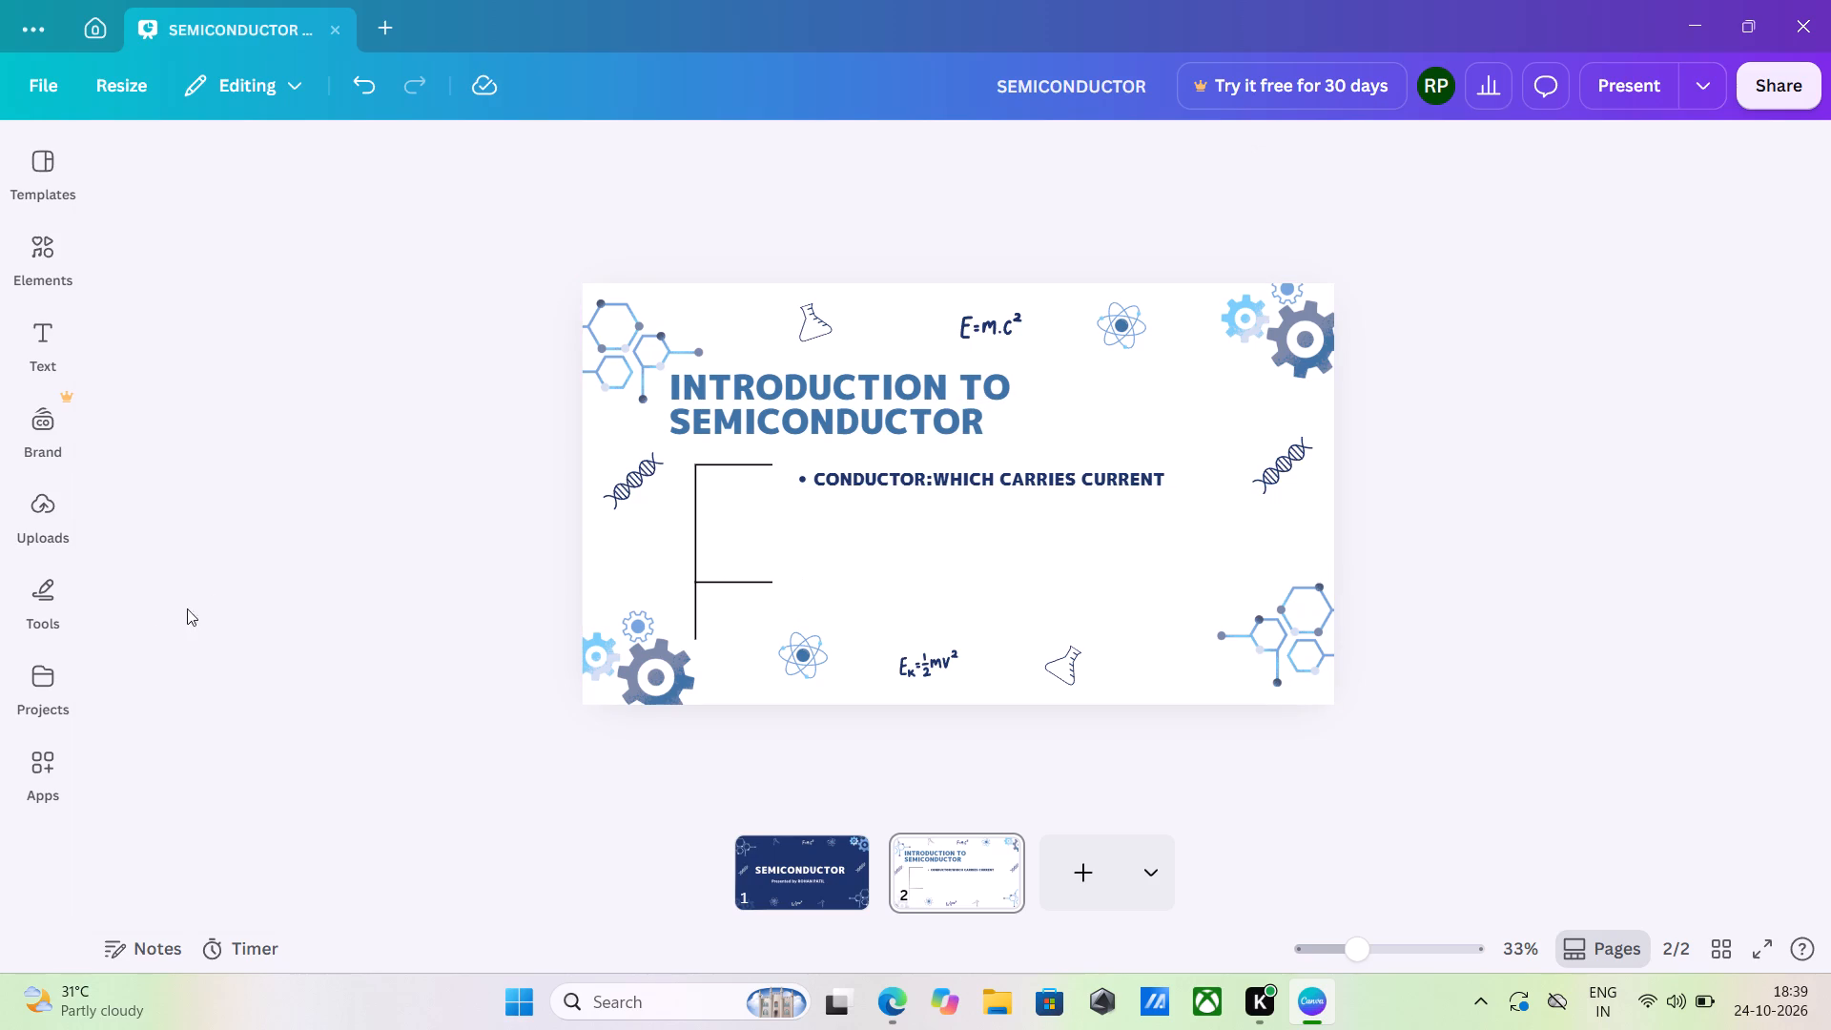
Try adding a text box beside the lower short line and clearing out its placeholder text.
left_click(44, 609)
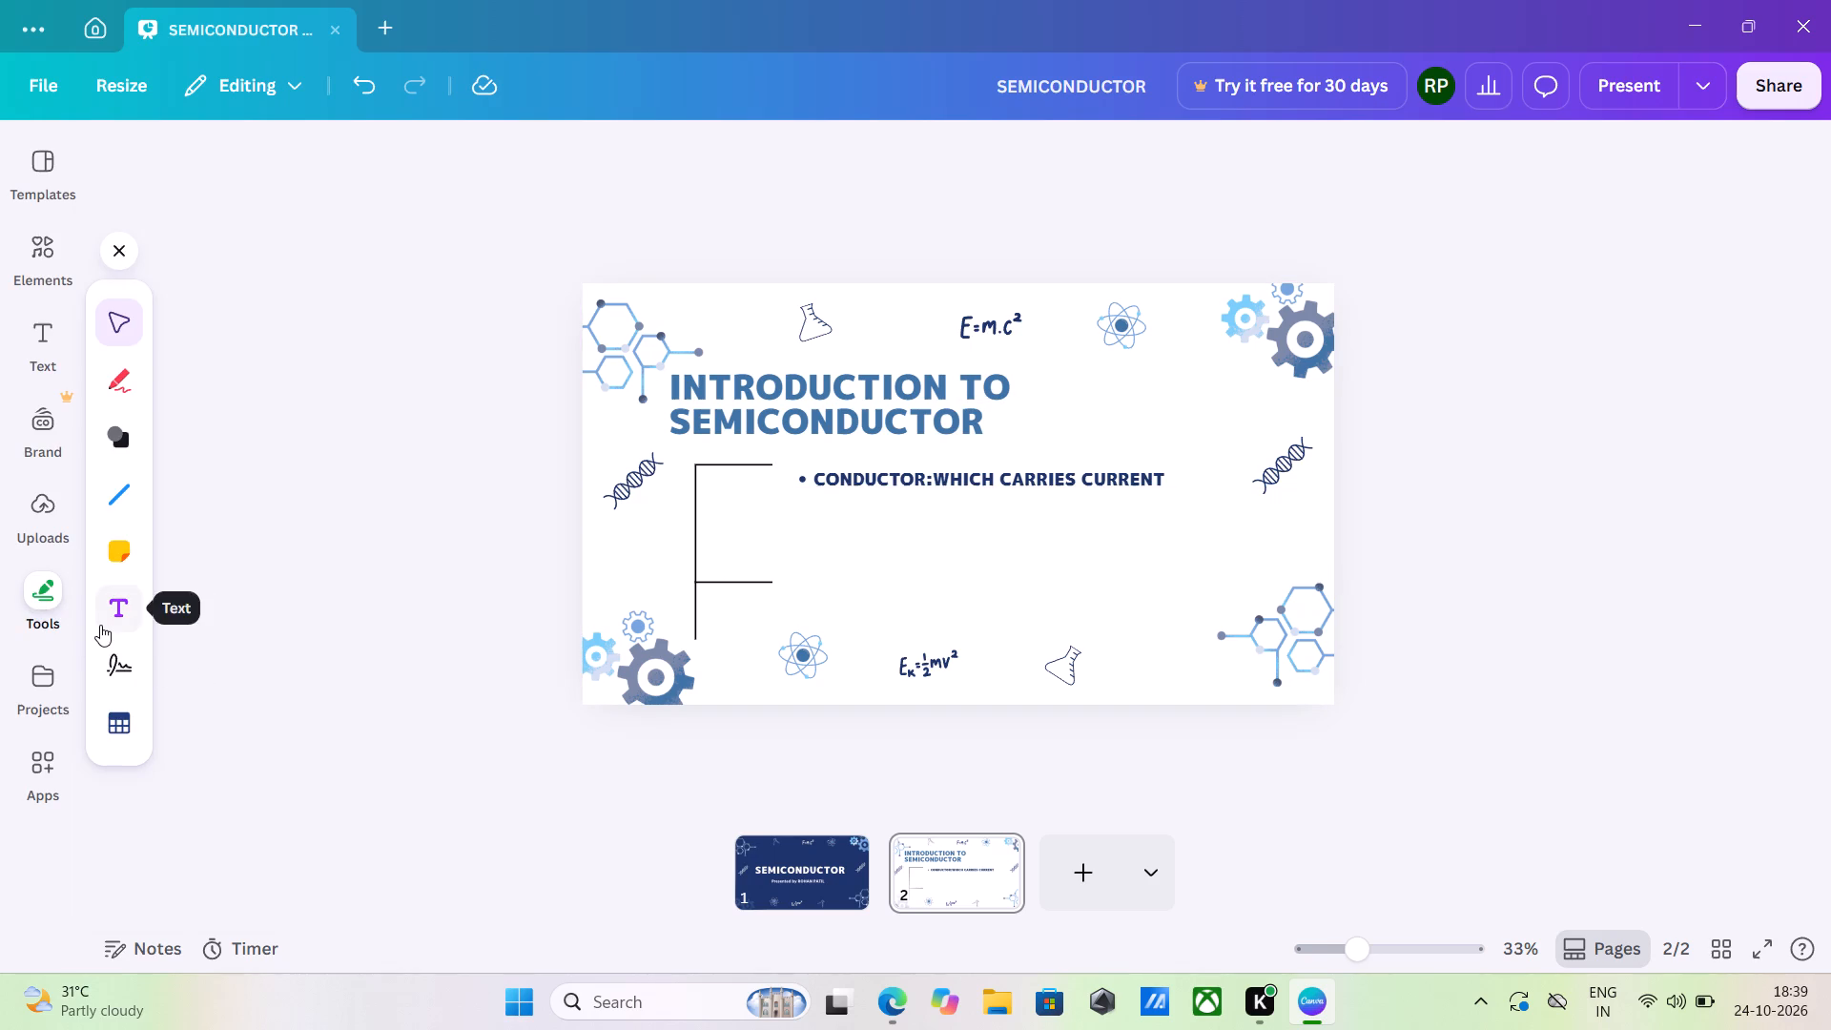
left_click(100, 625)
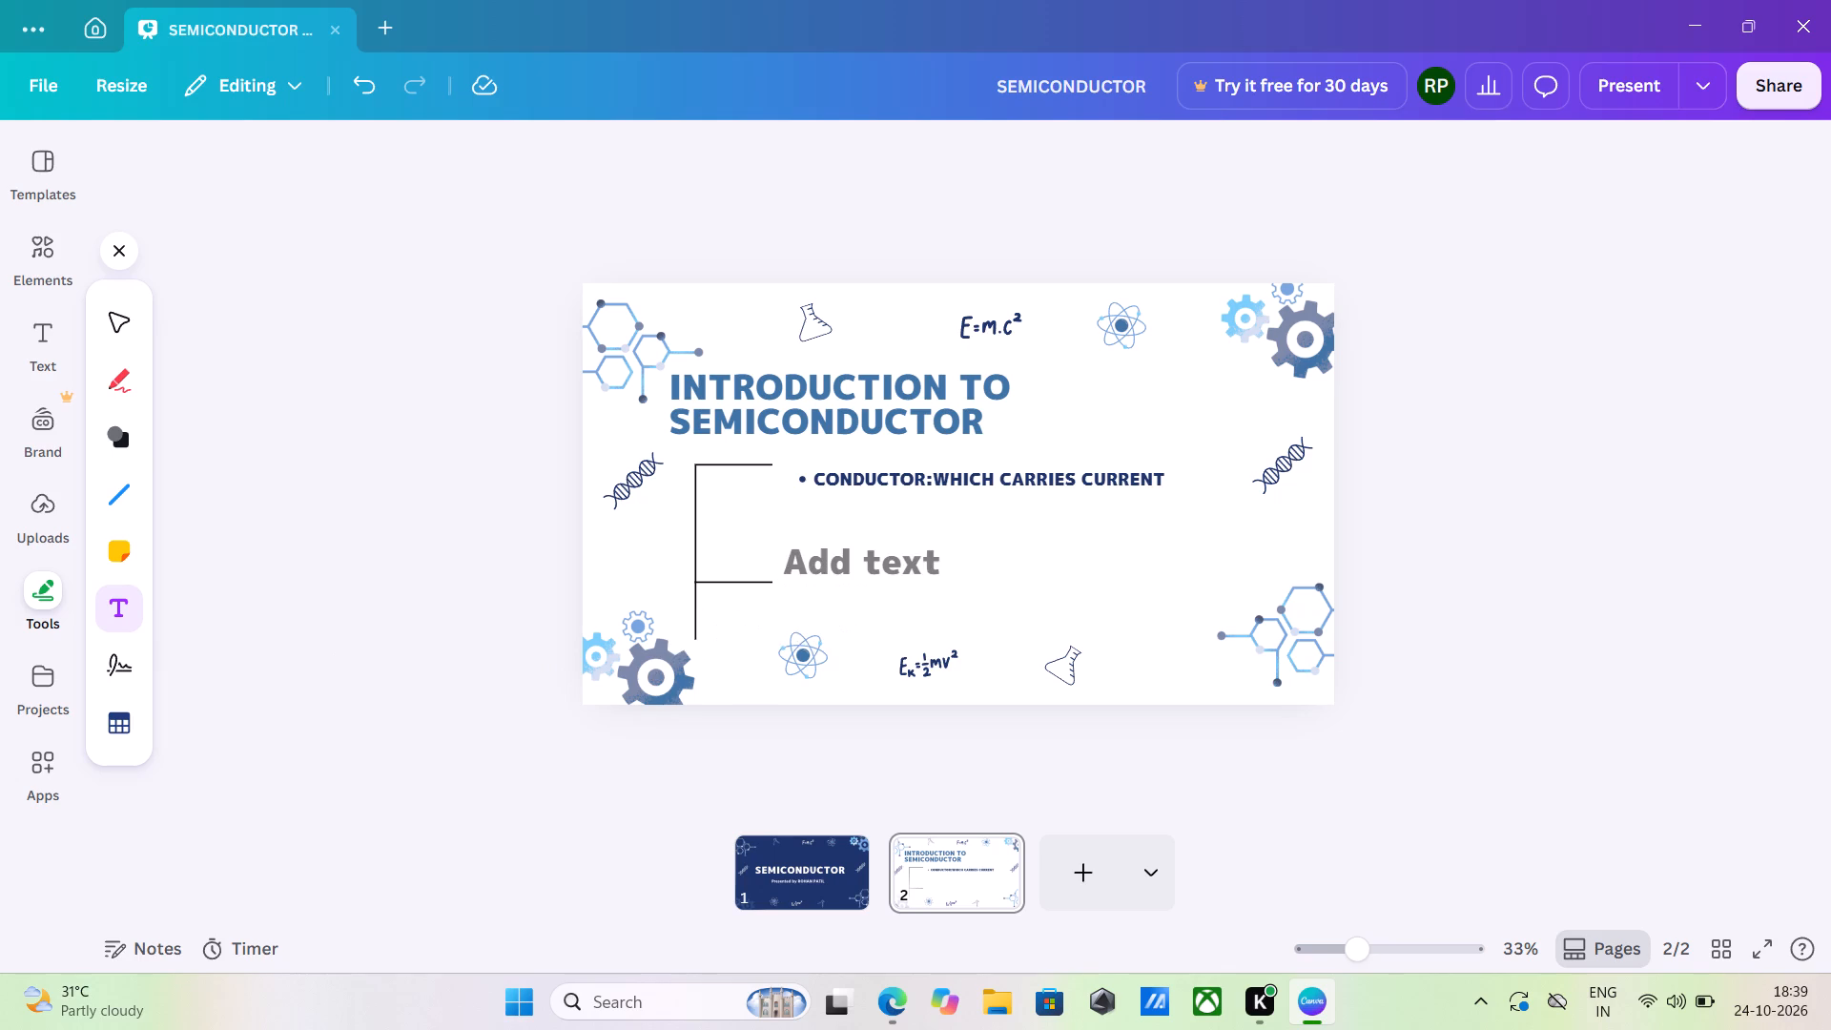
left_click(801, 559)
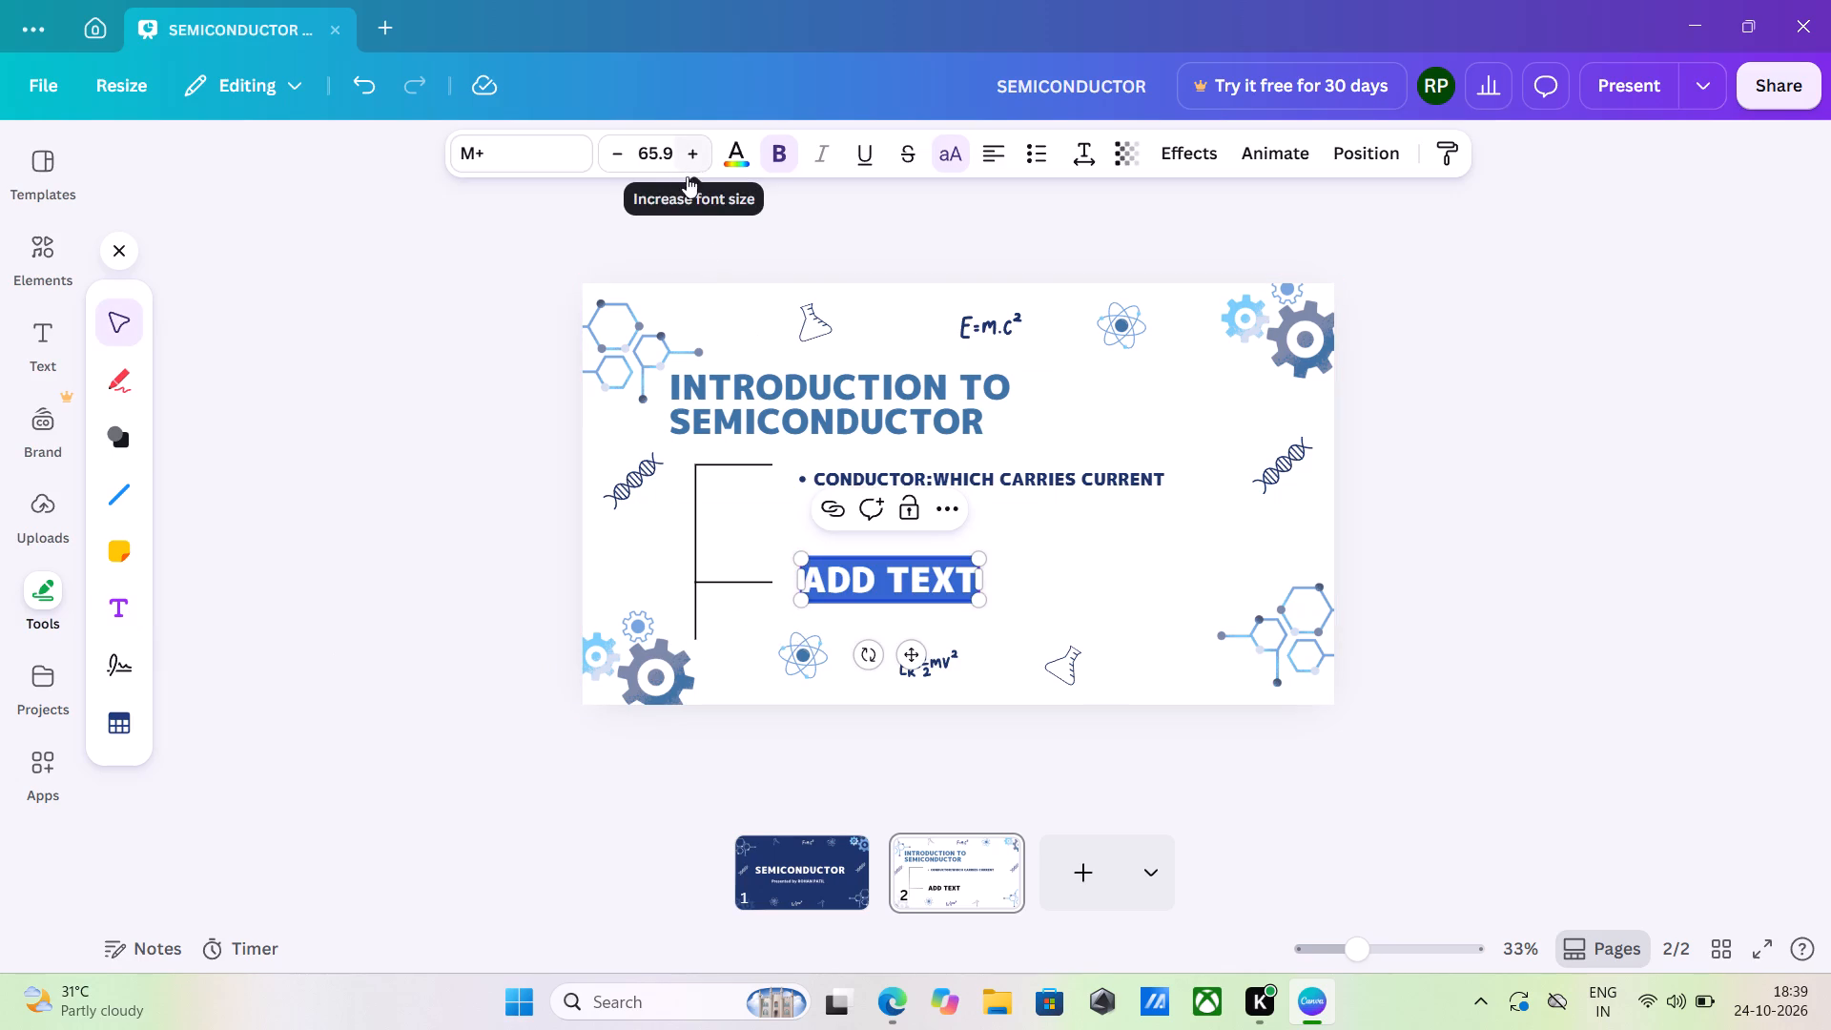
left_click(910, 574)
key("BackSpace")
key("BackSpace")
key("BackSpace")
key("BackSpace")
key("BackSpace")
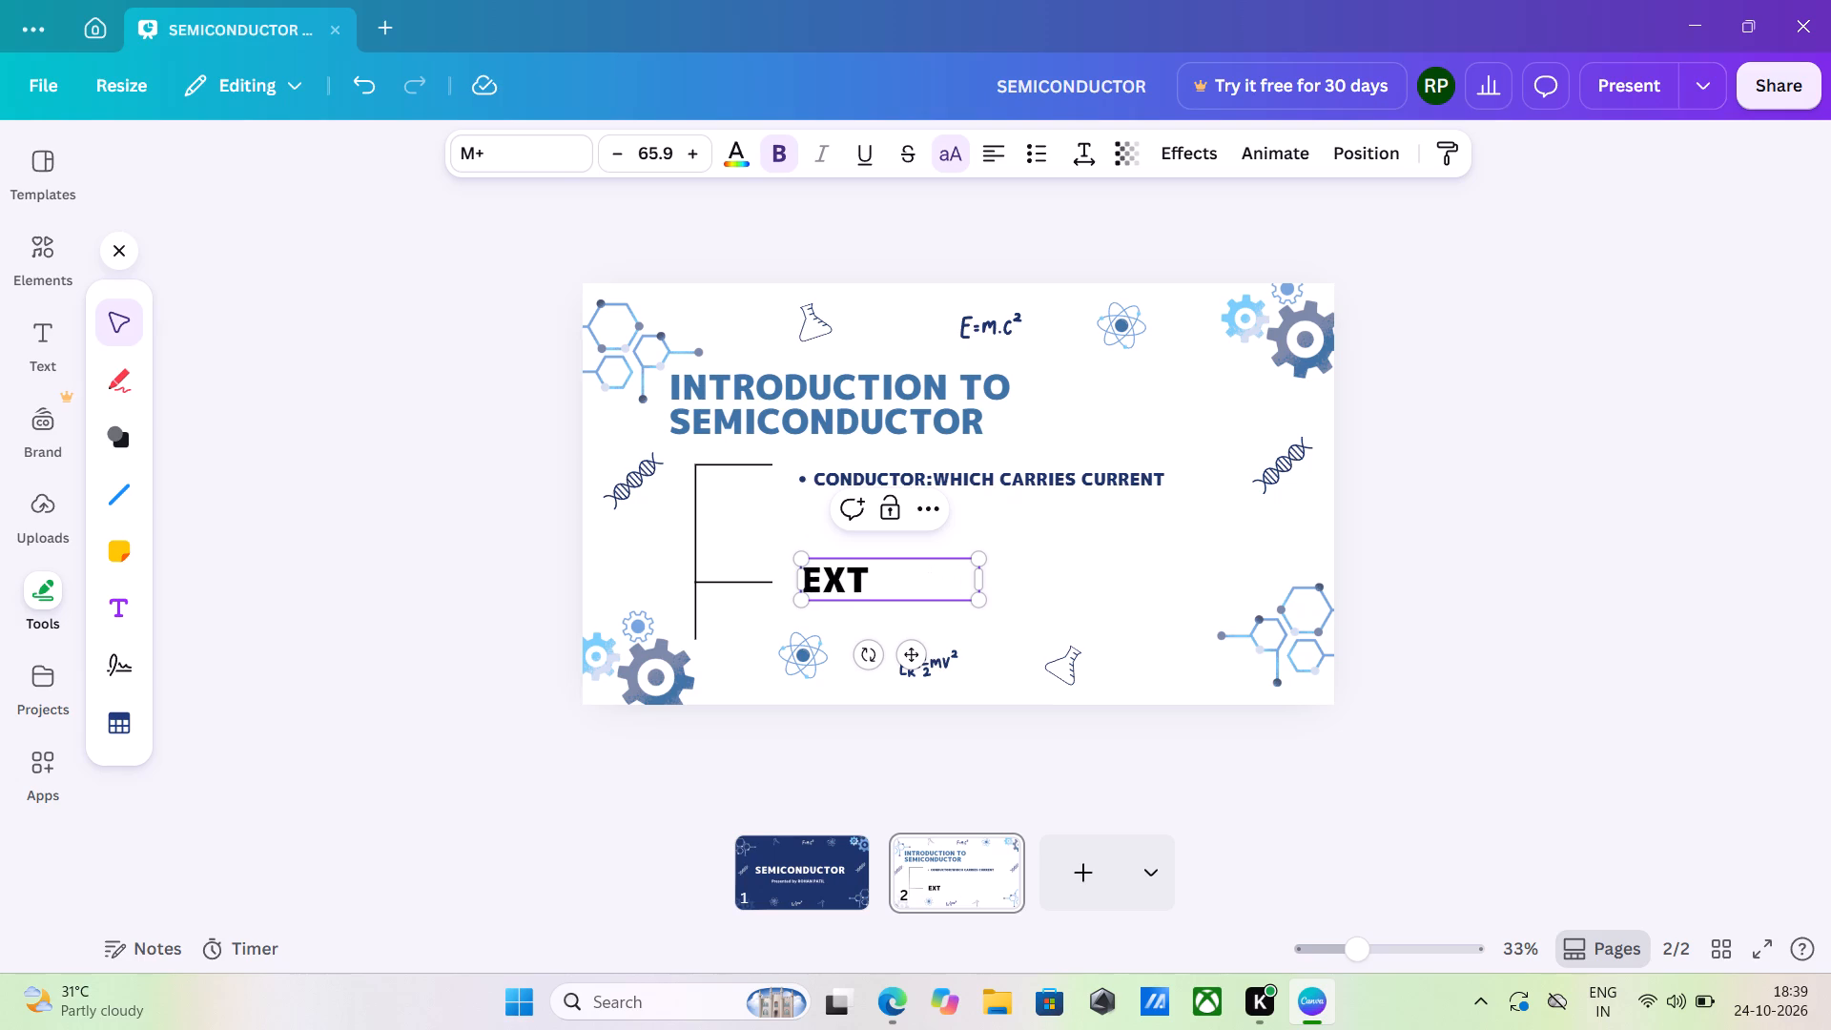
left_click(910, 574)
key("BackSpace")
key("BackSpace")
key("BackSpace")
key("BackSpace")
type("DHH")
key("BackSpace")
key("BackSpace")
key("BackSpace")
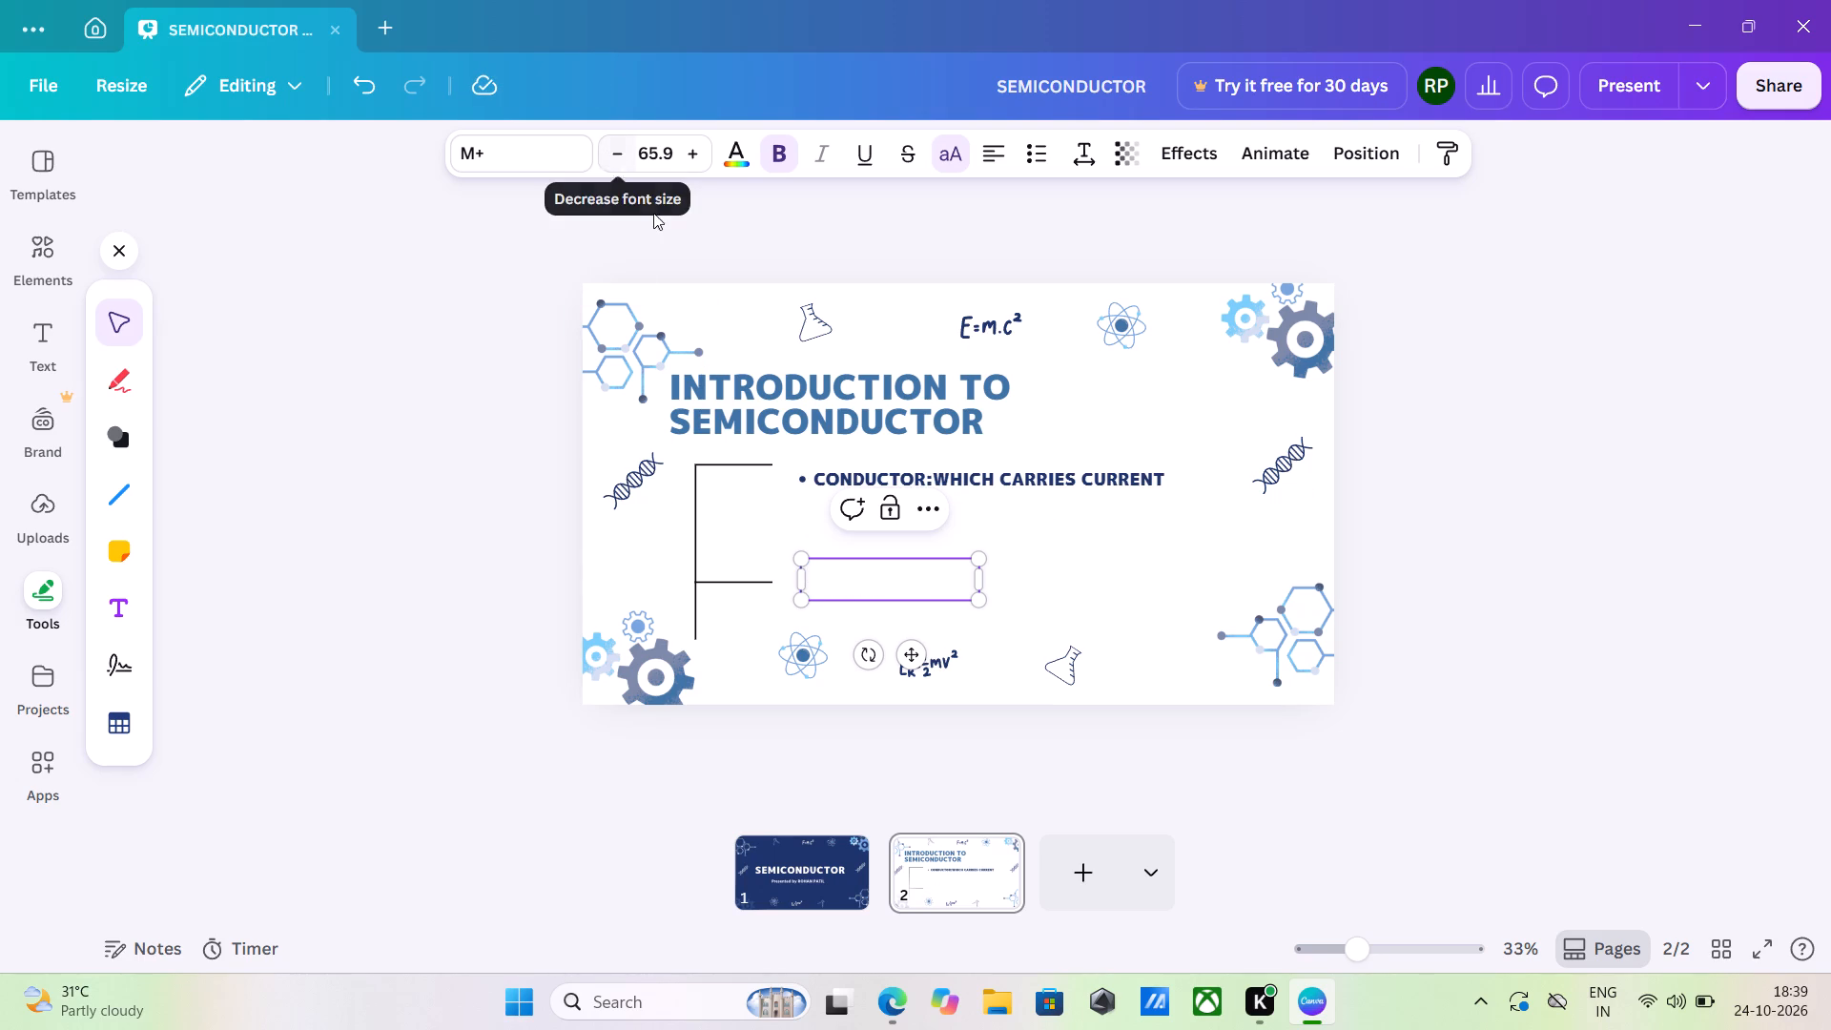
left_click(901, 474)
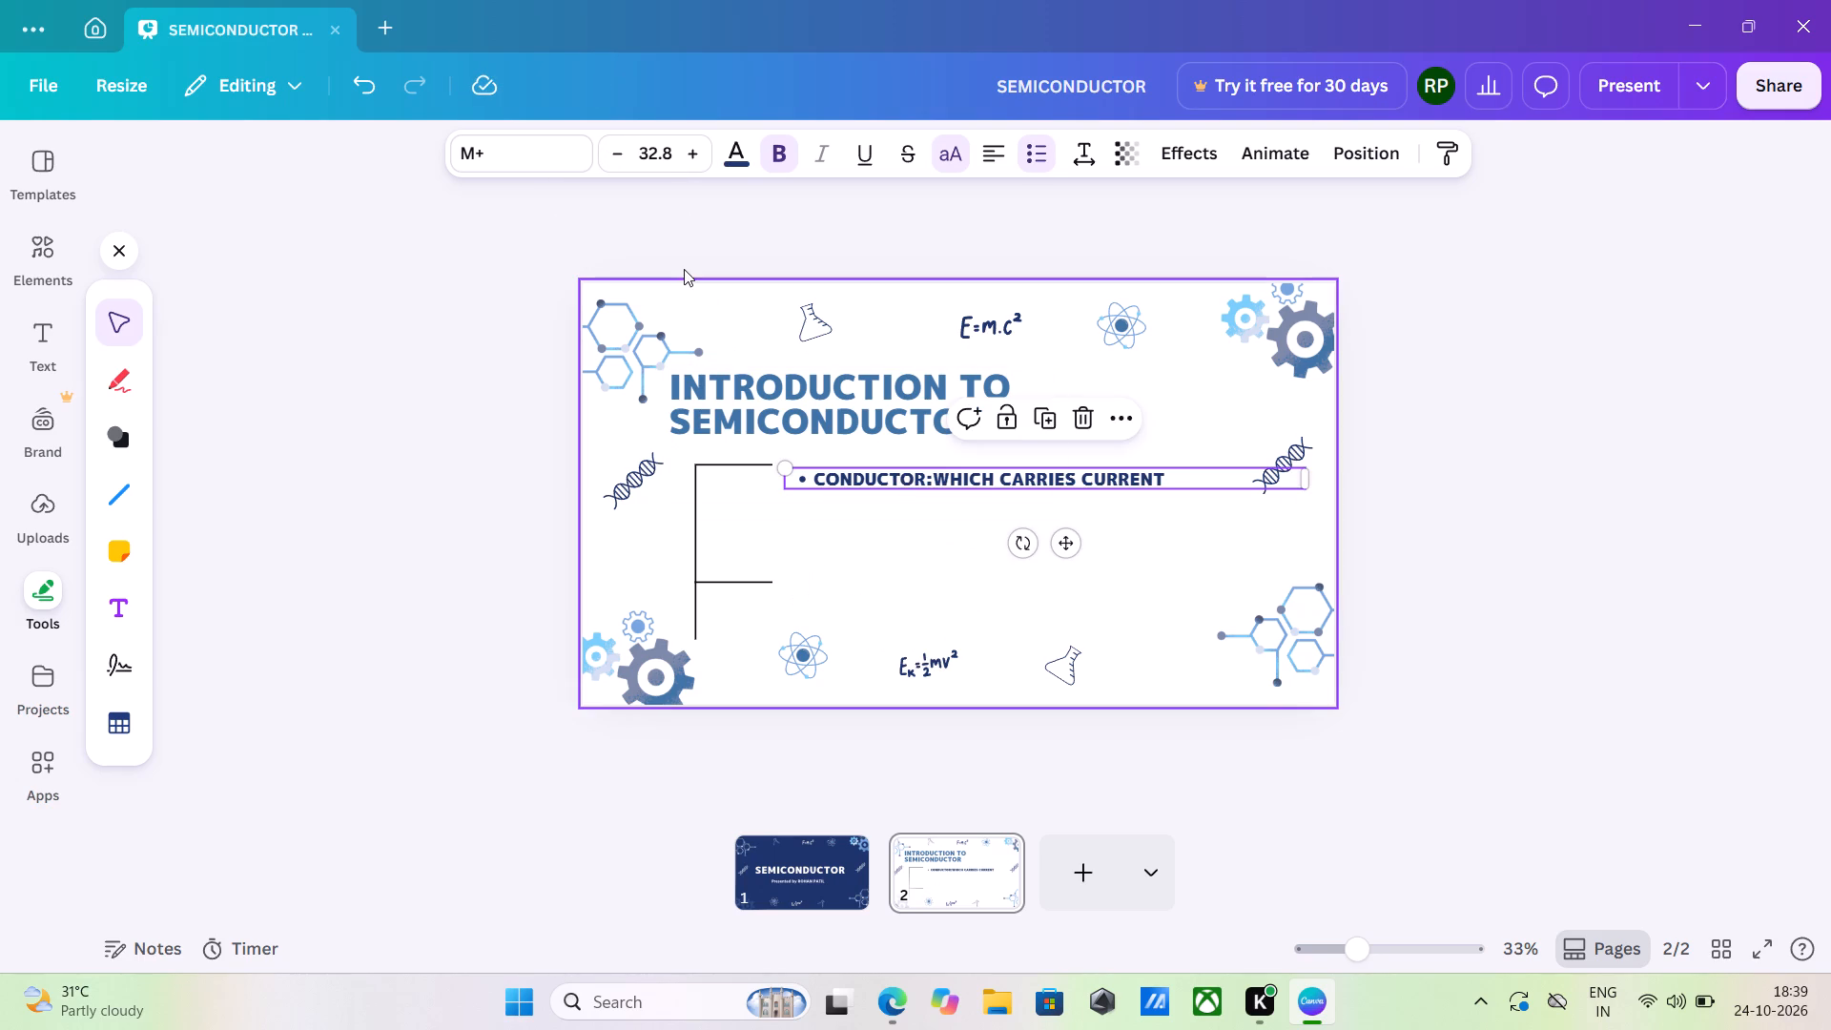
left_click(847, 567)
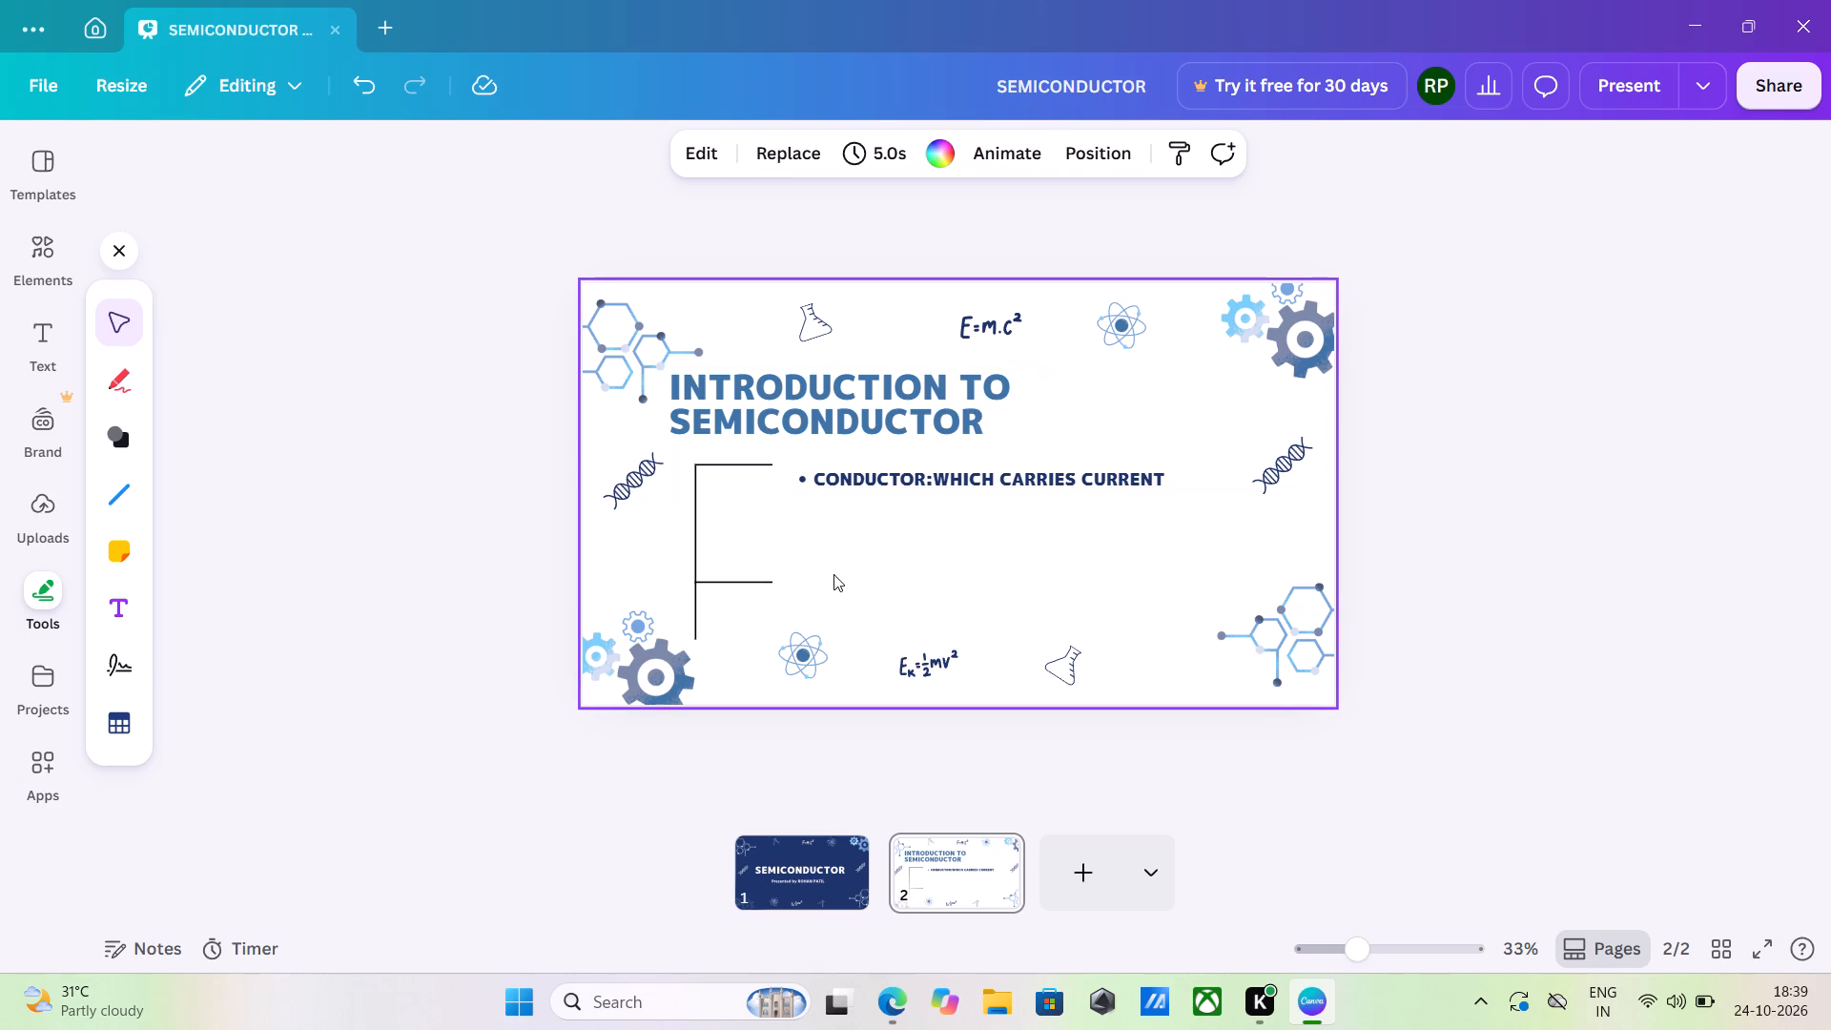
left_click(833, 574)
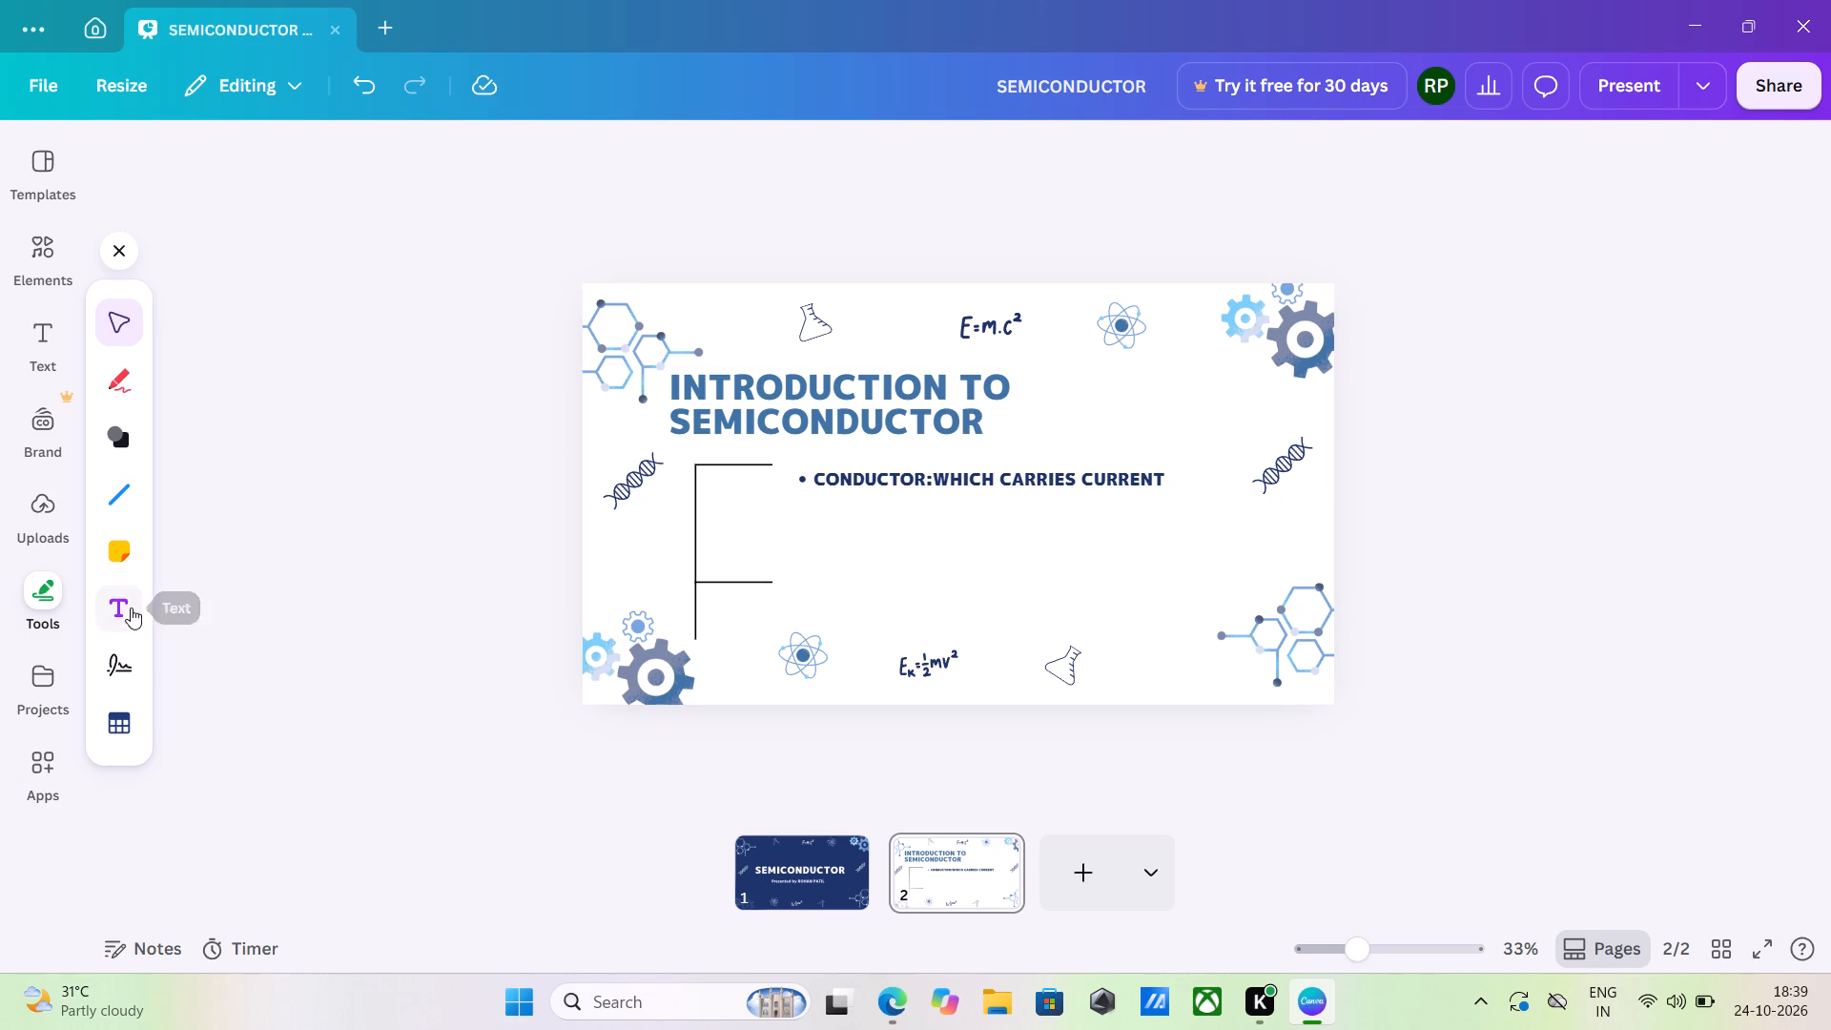
Add a text box beside the lower short line, widen it towards the slide's molecule graphic, and clear its placeholder text.
left_click(131, 608)
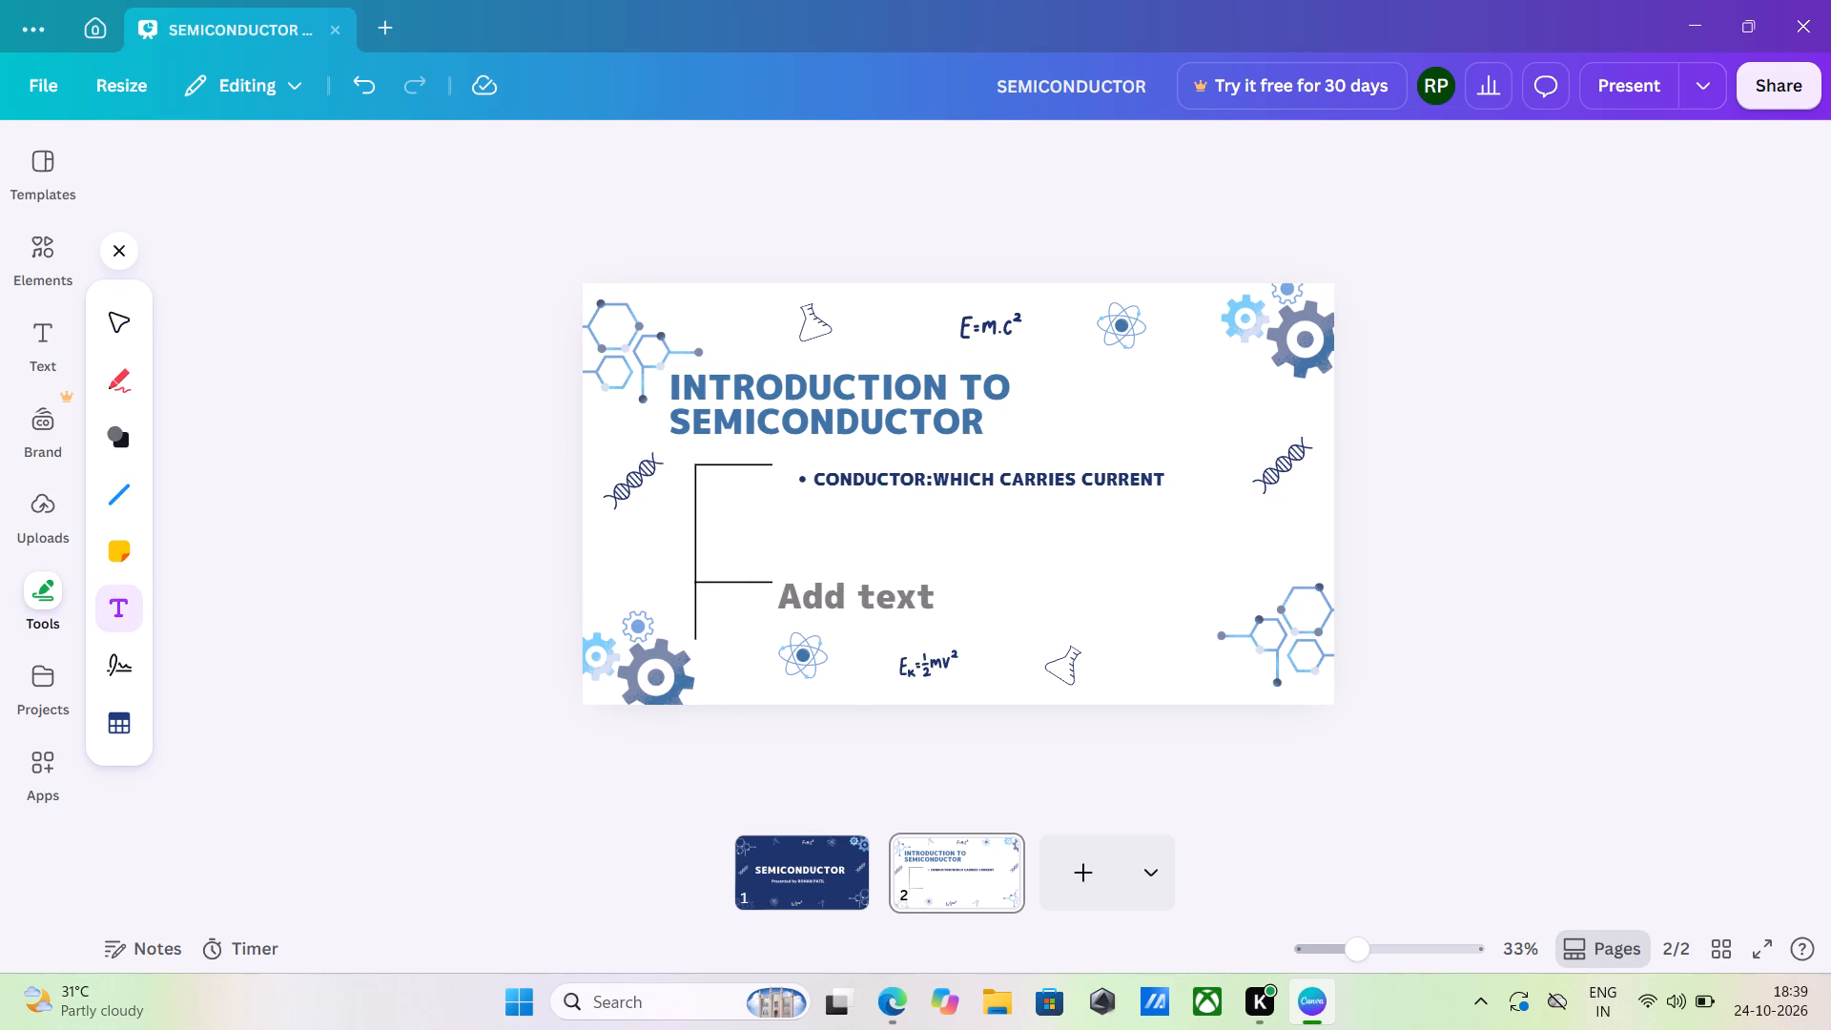
left_click(777, 569)
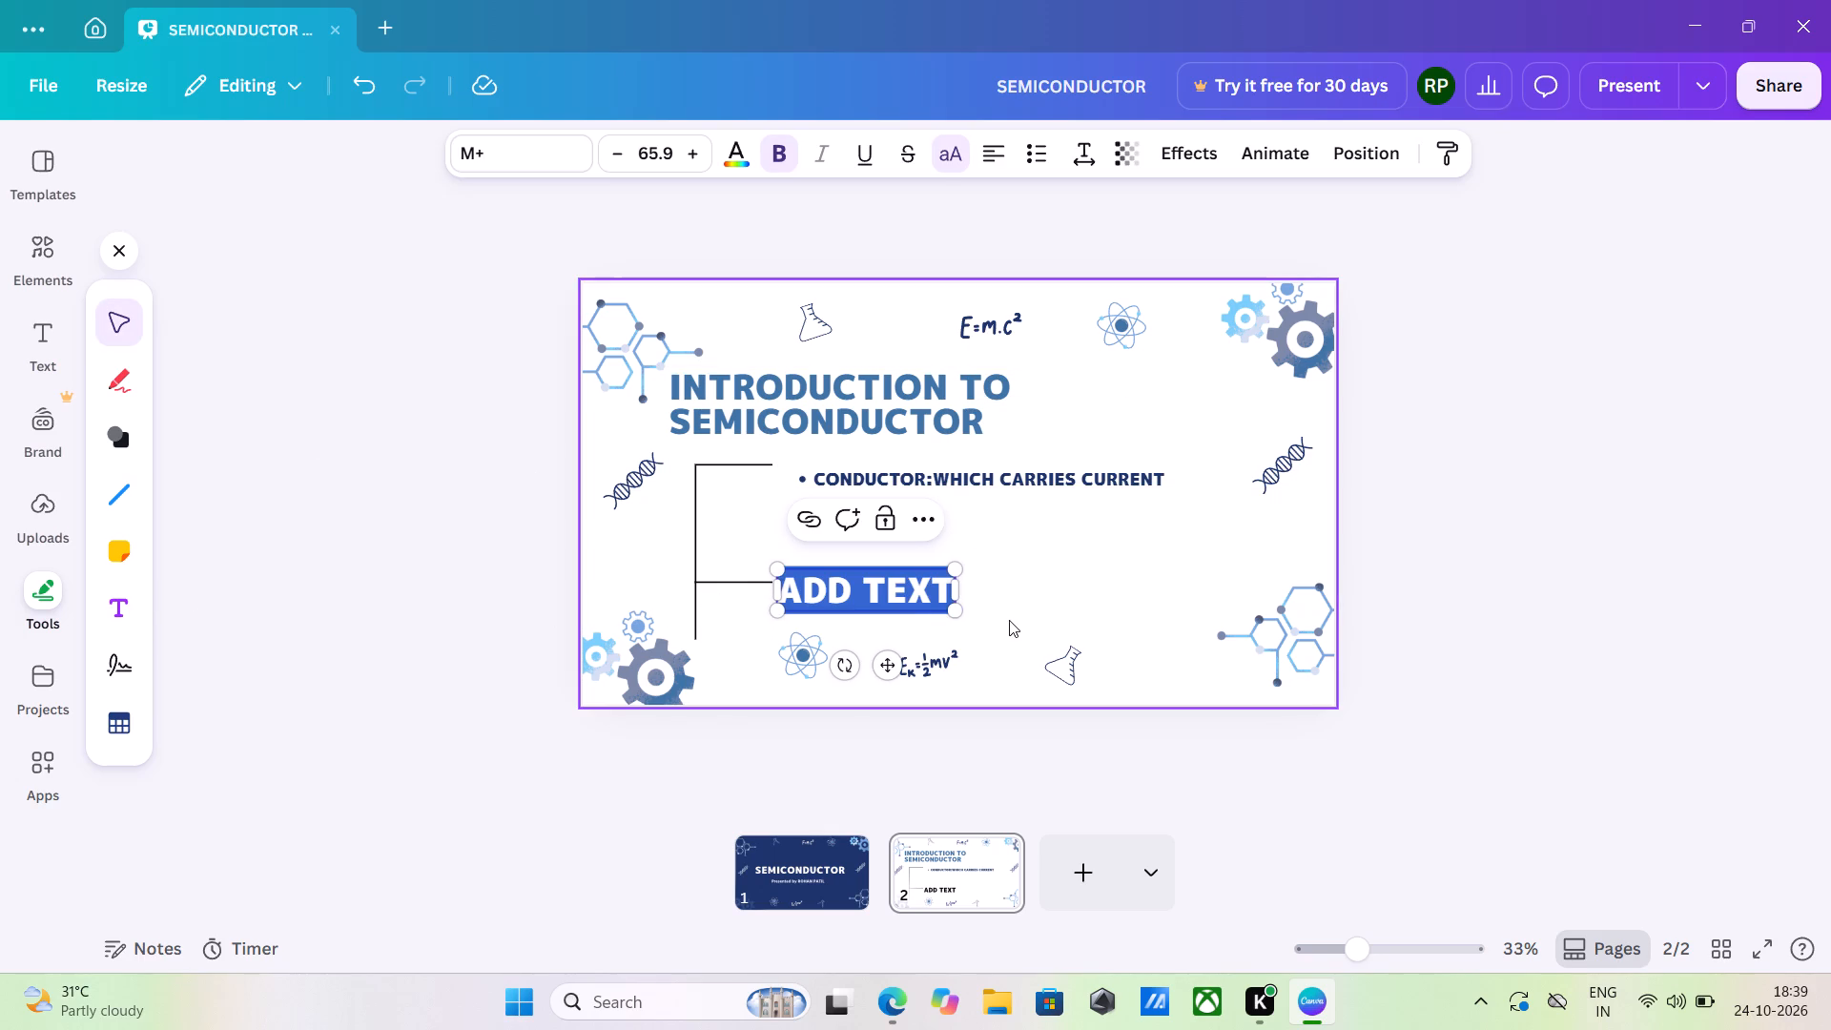
left_click_drag(961, 599, 1073, 607)
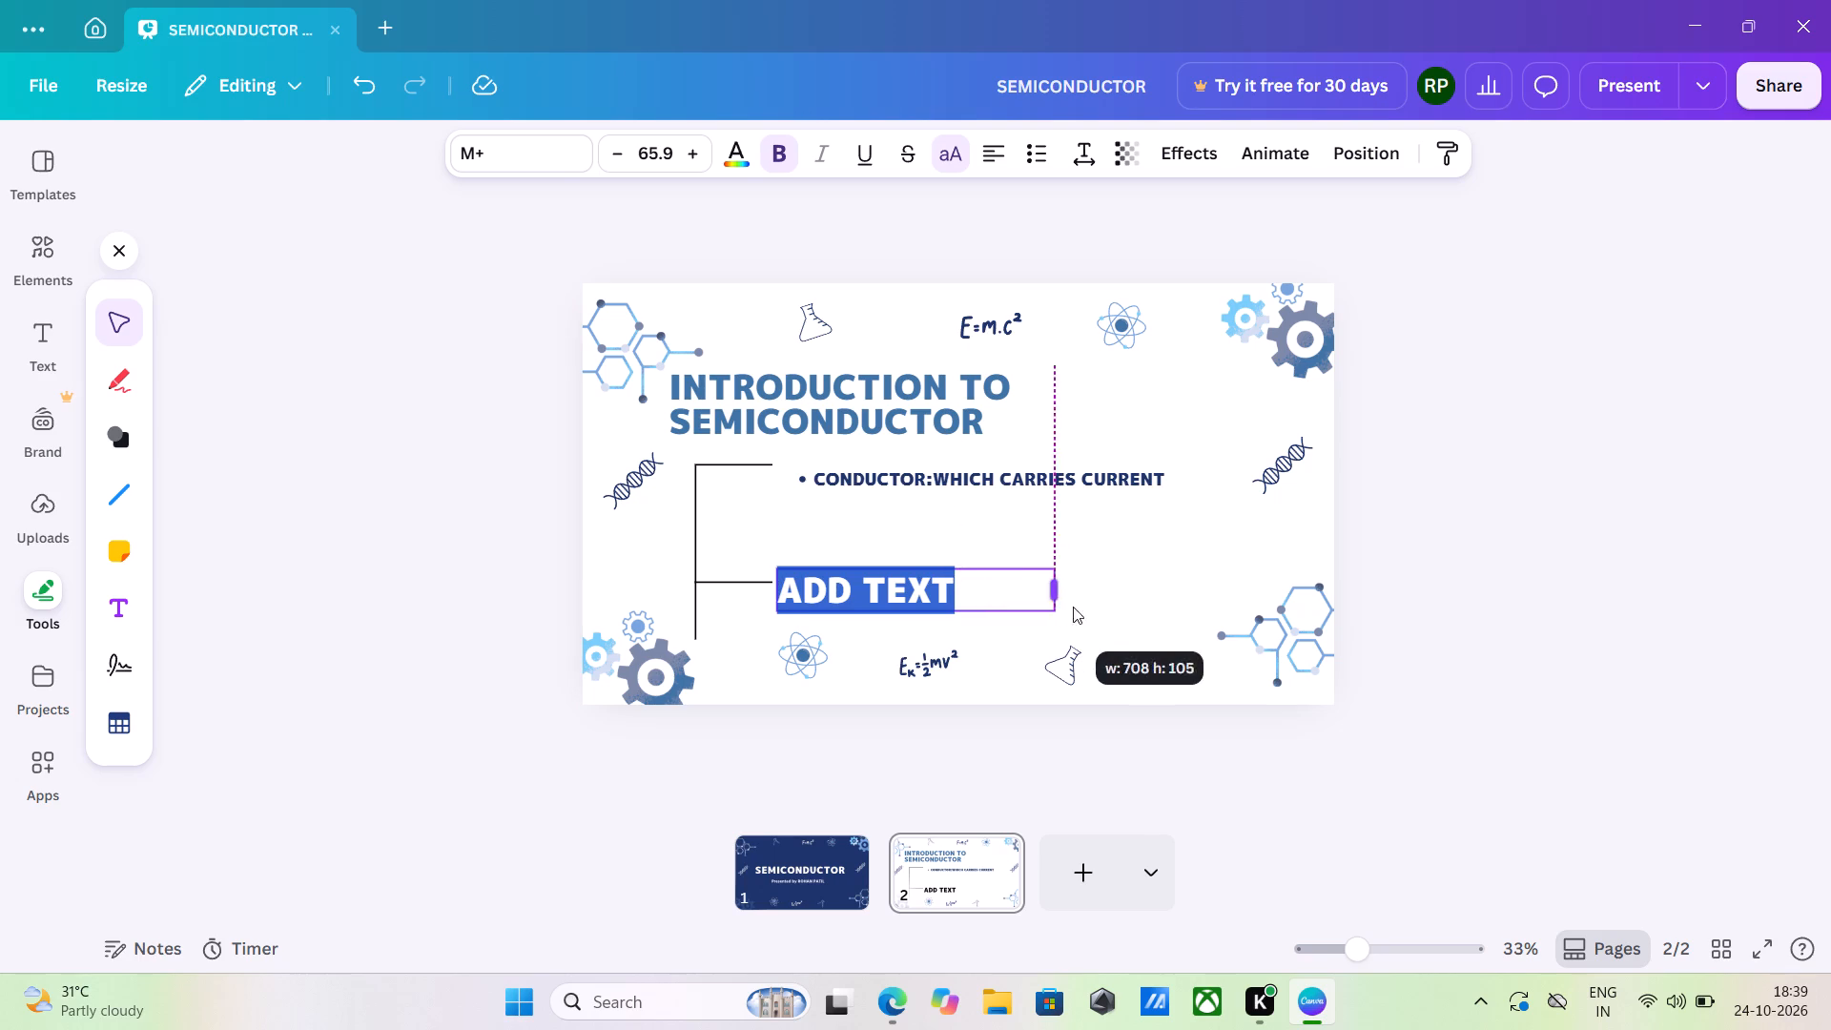
left_click_drag(1073, 607, 1251, 607)
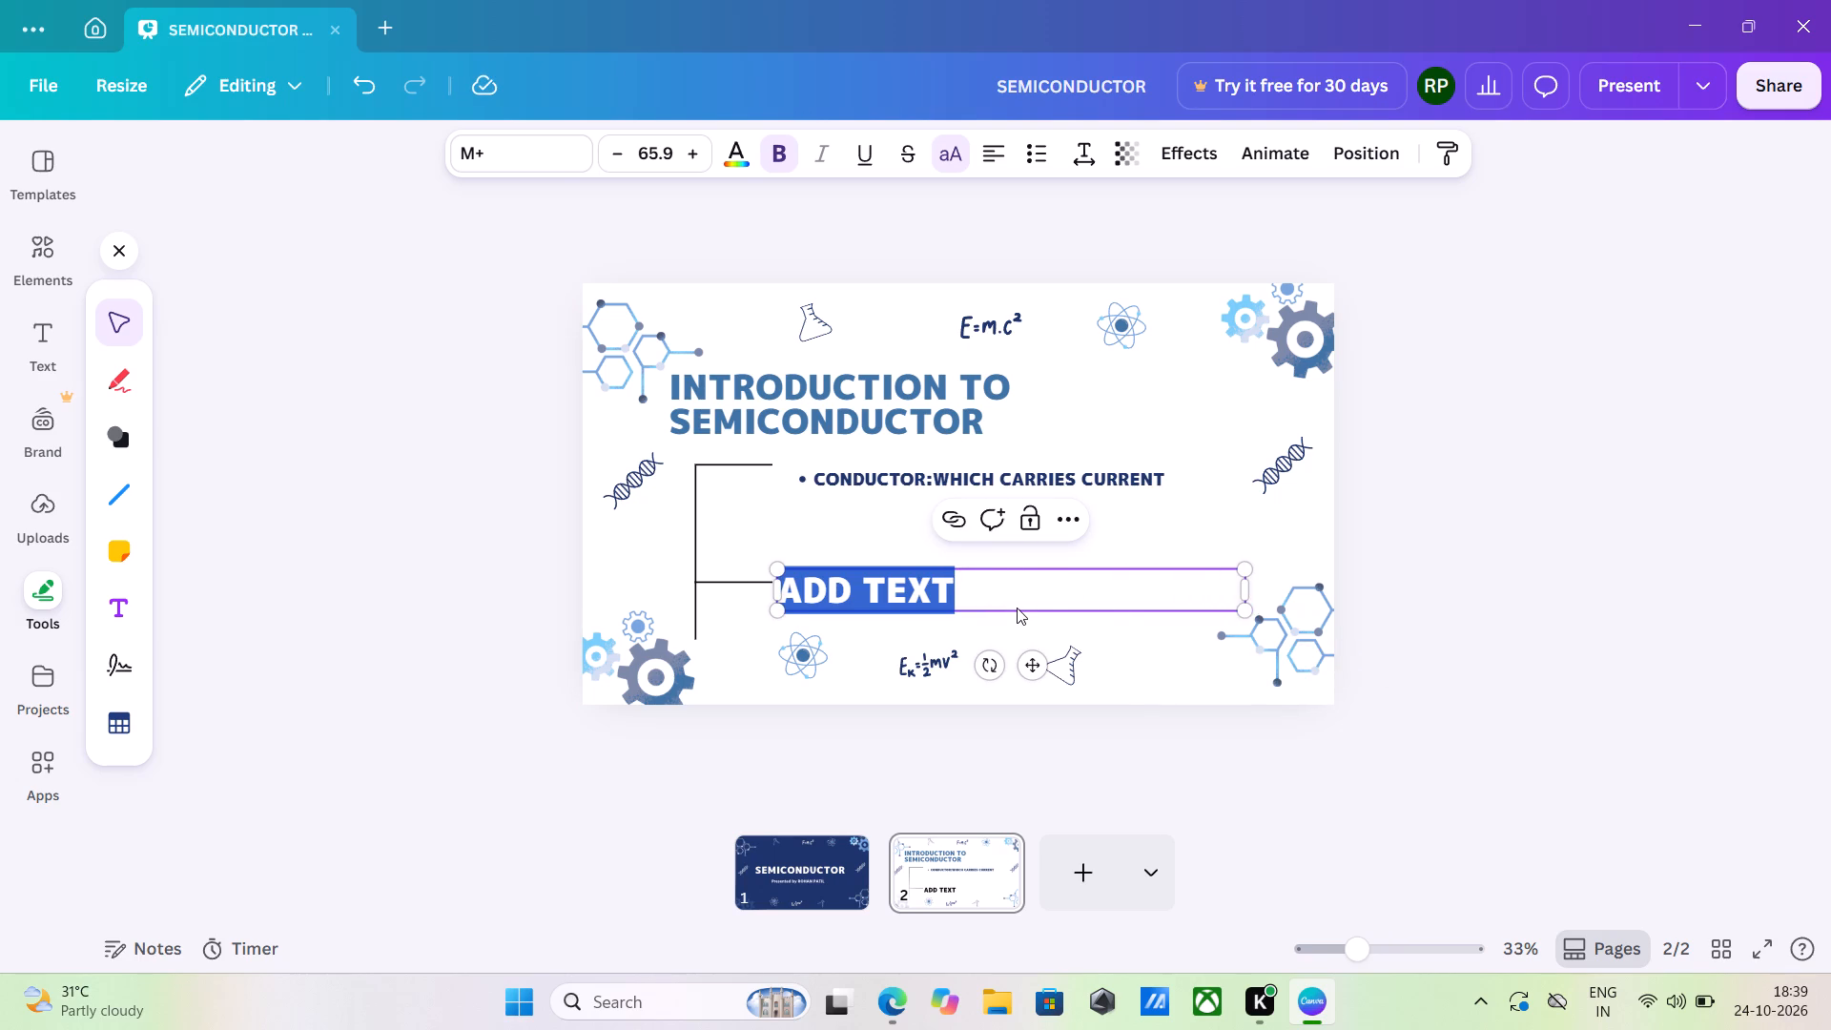
key("BackSpace")
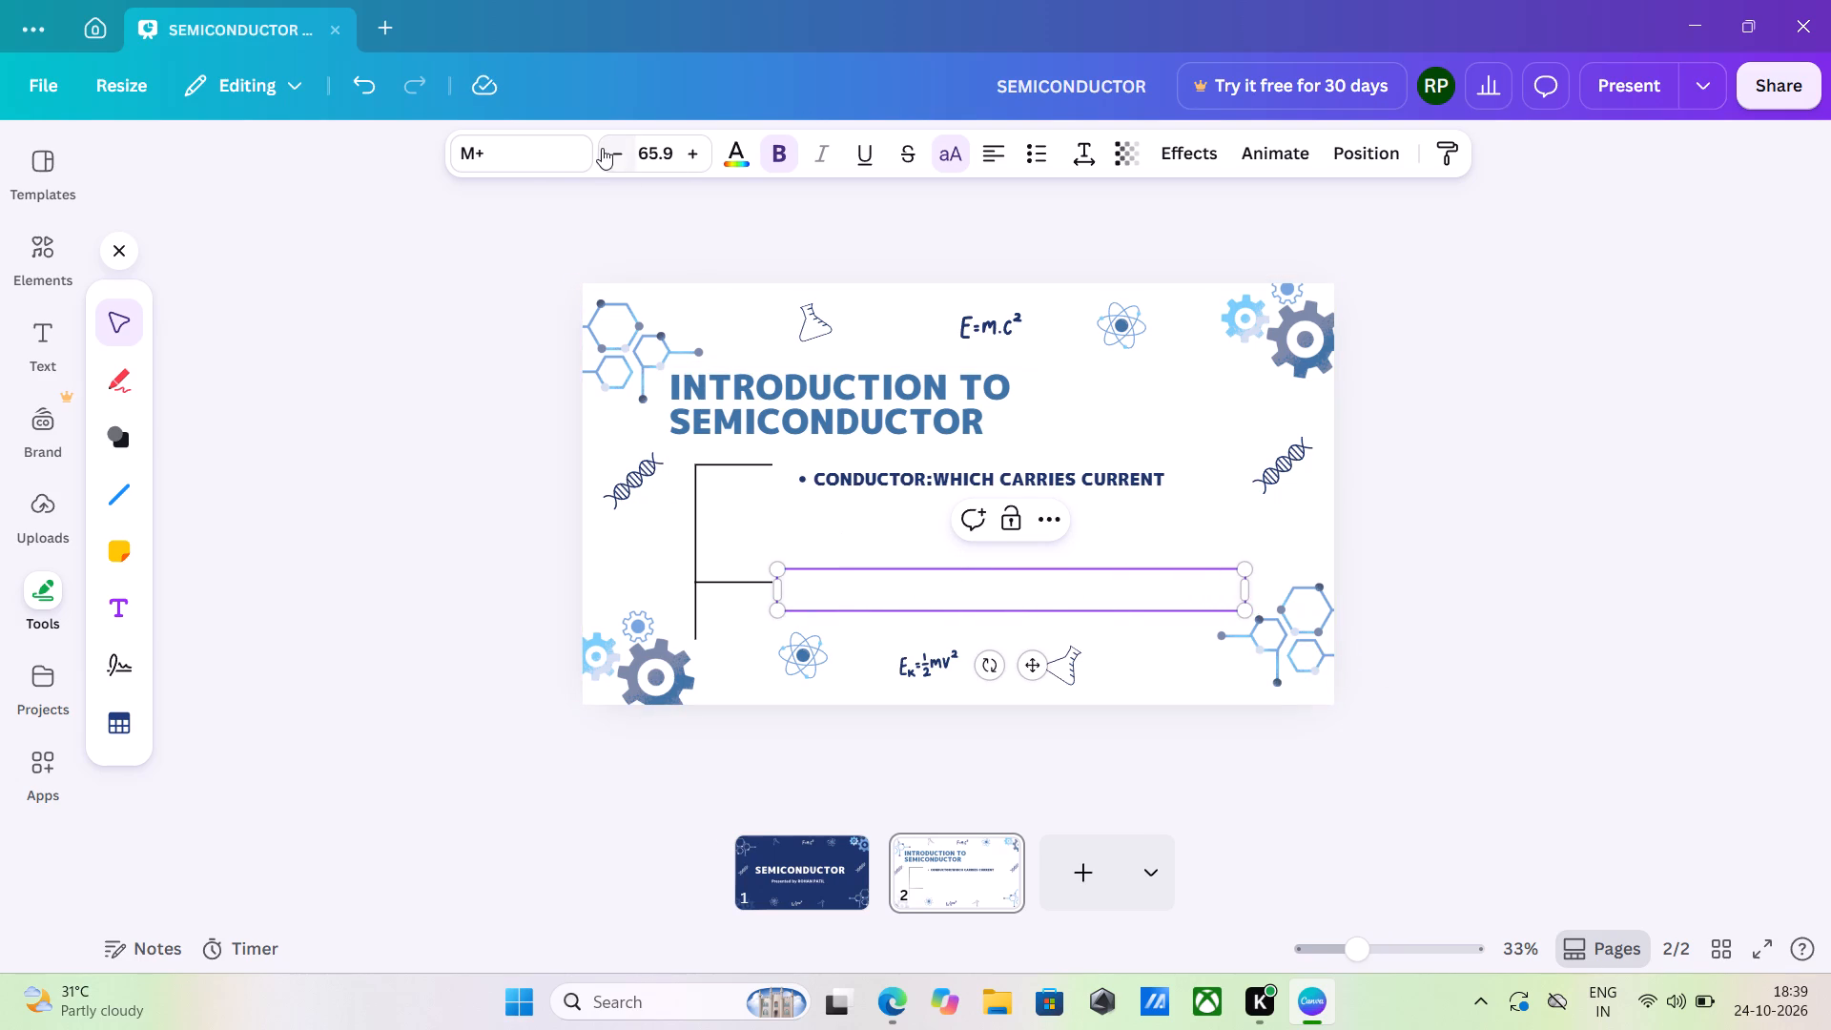
Reduce the font size of the empty text box beside the lower short line to 34.9.
left_click_drag(617, 146, 617, 135)
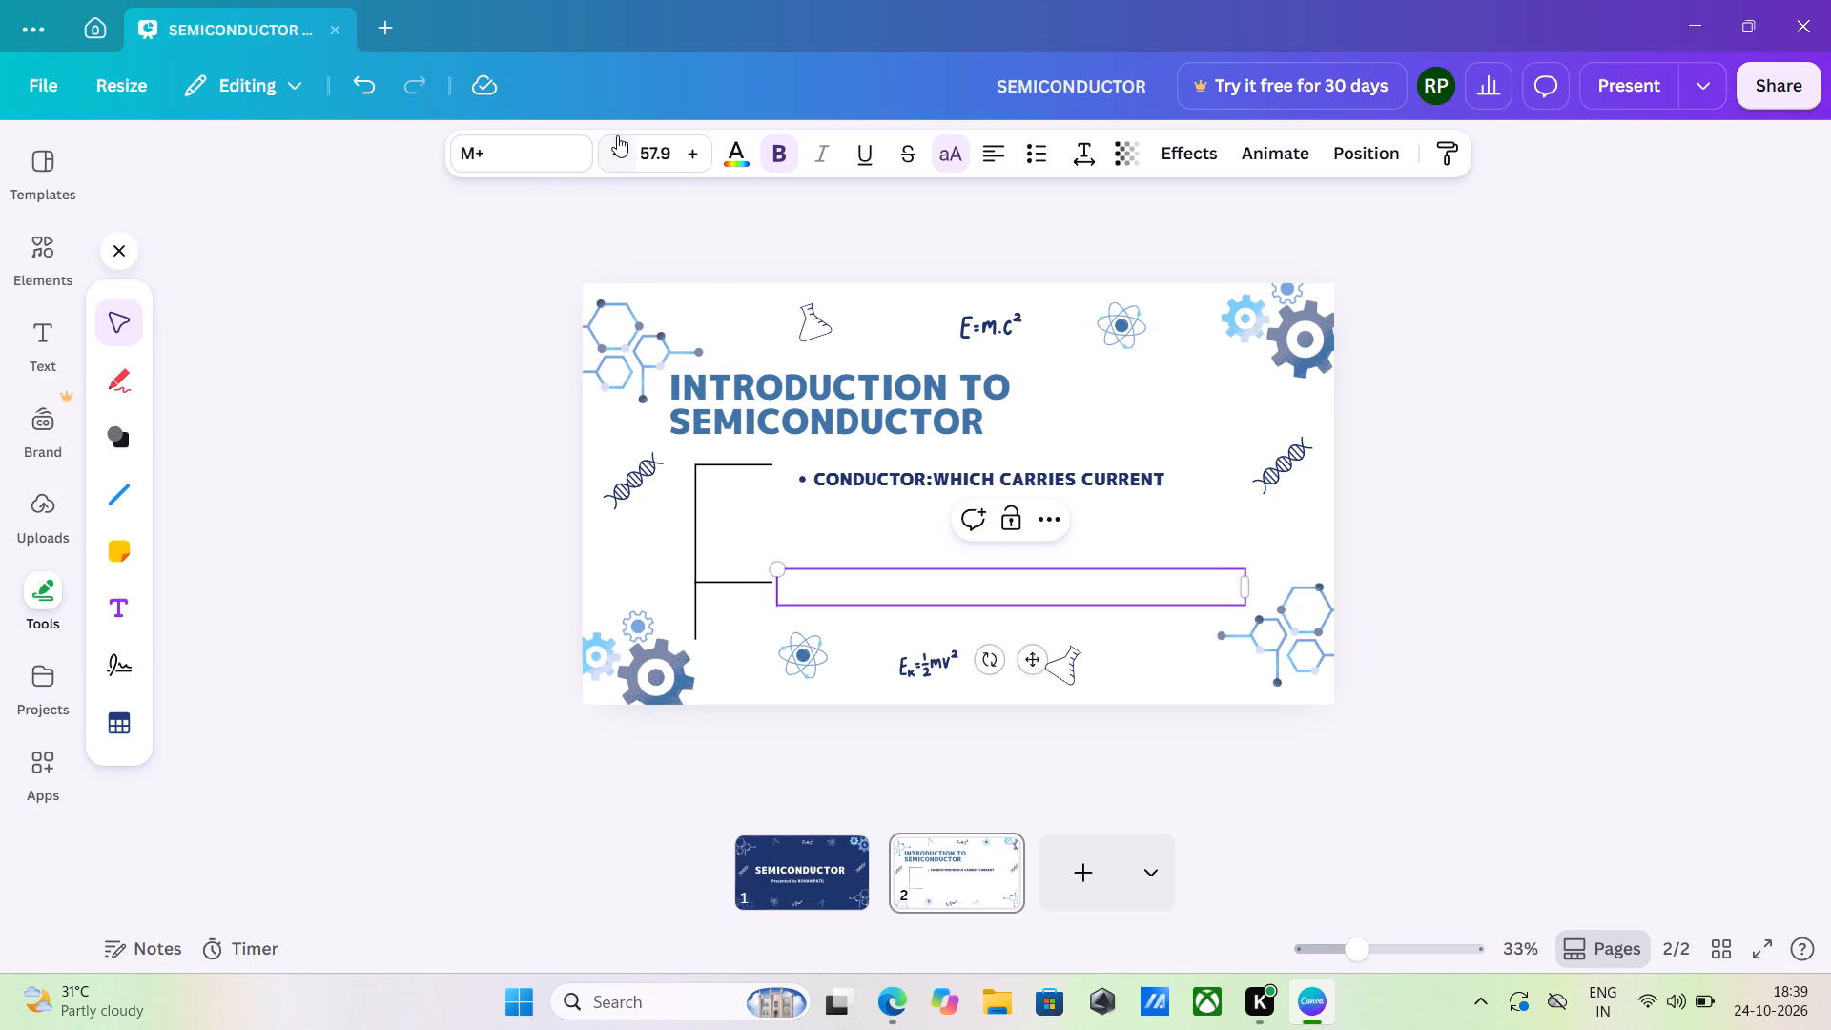
left_click_drag(617, 135, 621, 59)
left_click(610, 148)
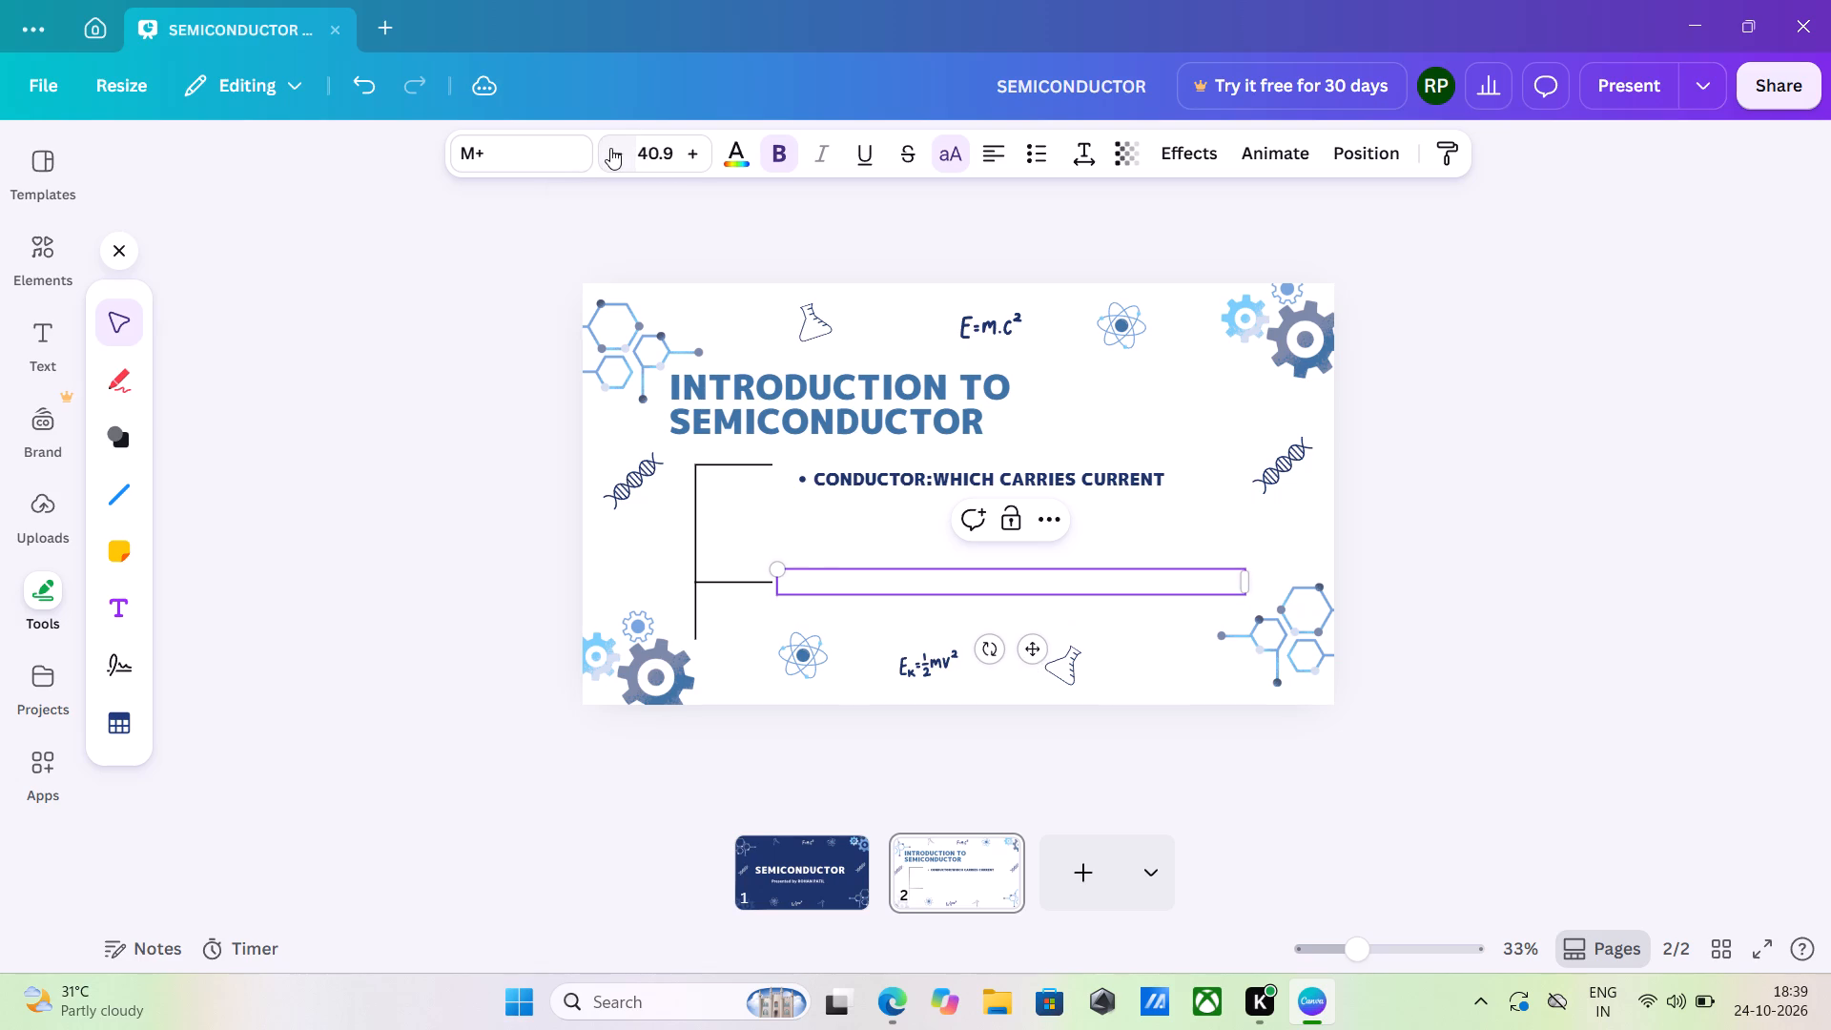
triple_click(610, 148)
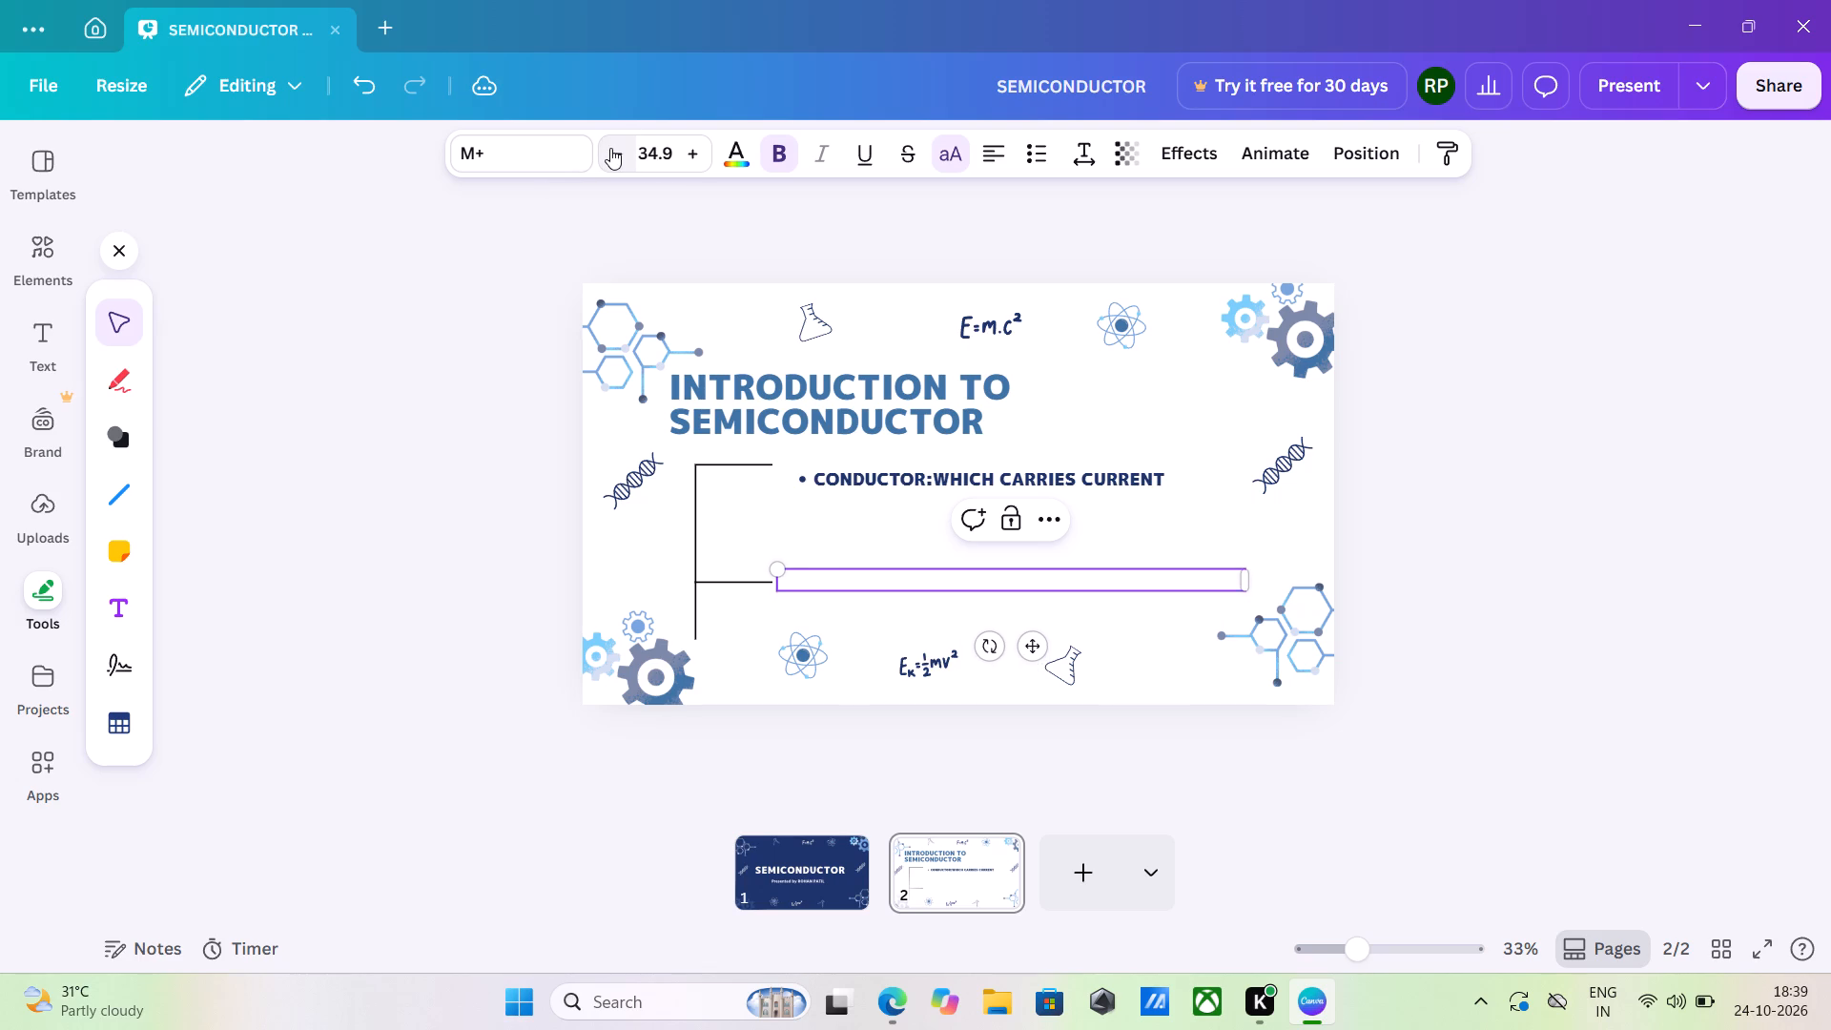
Reduce the font size of the empty text box beside the lower short line to 32.9.
double_click(610, 148)
double_click(688, 148)
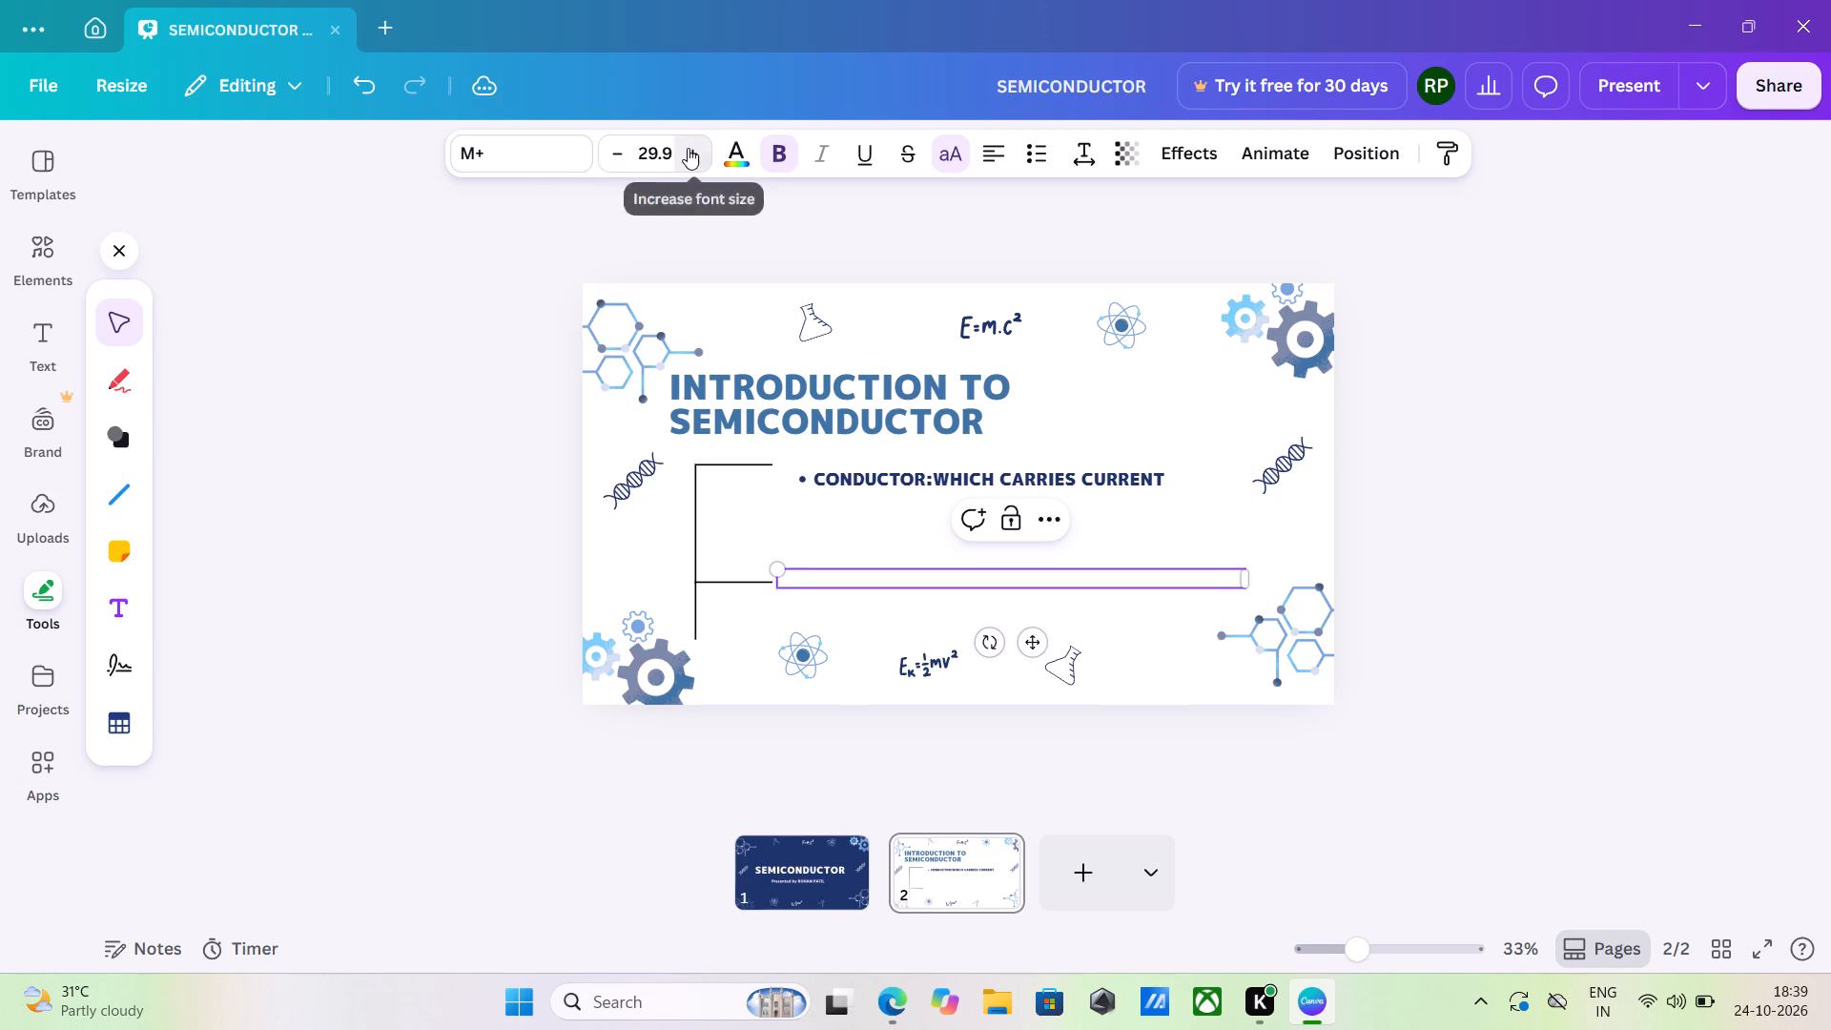
left_click(688, 148)
left_click(688, 148)
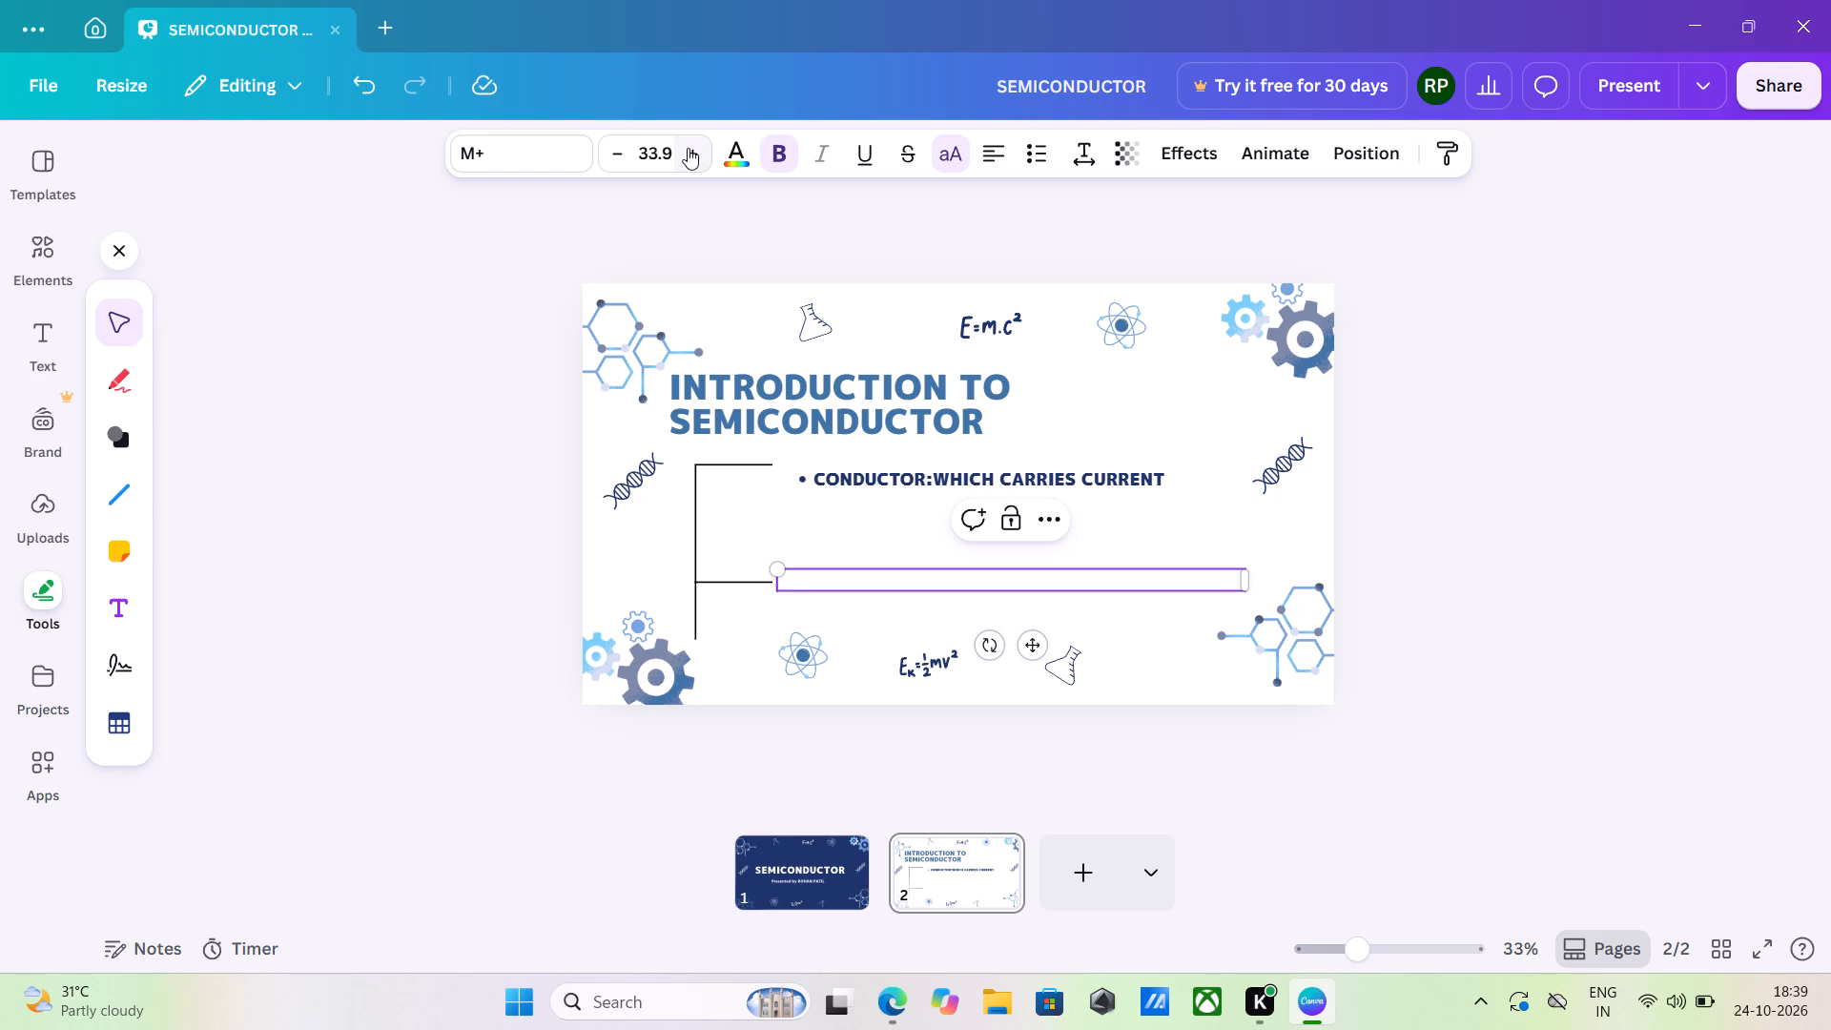
left_click(613, 148)
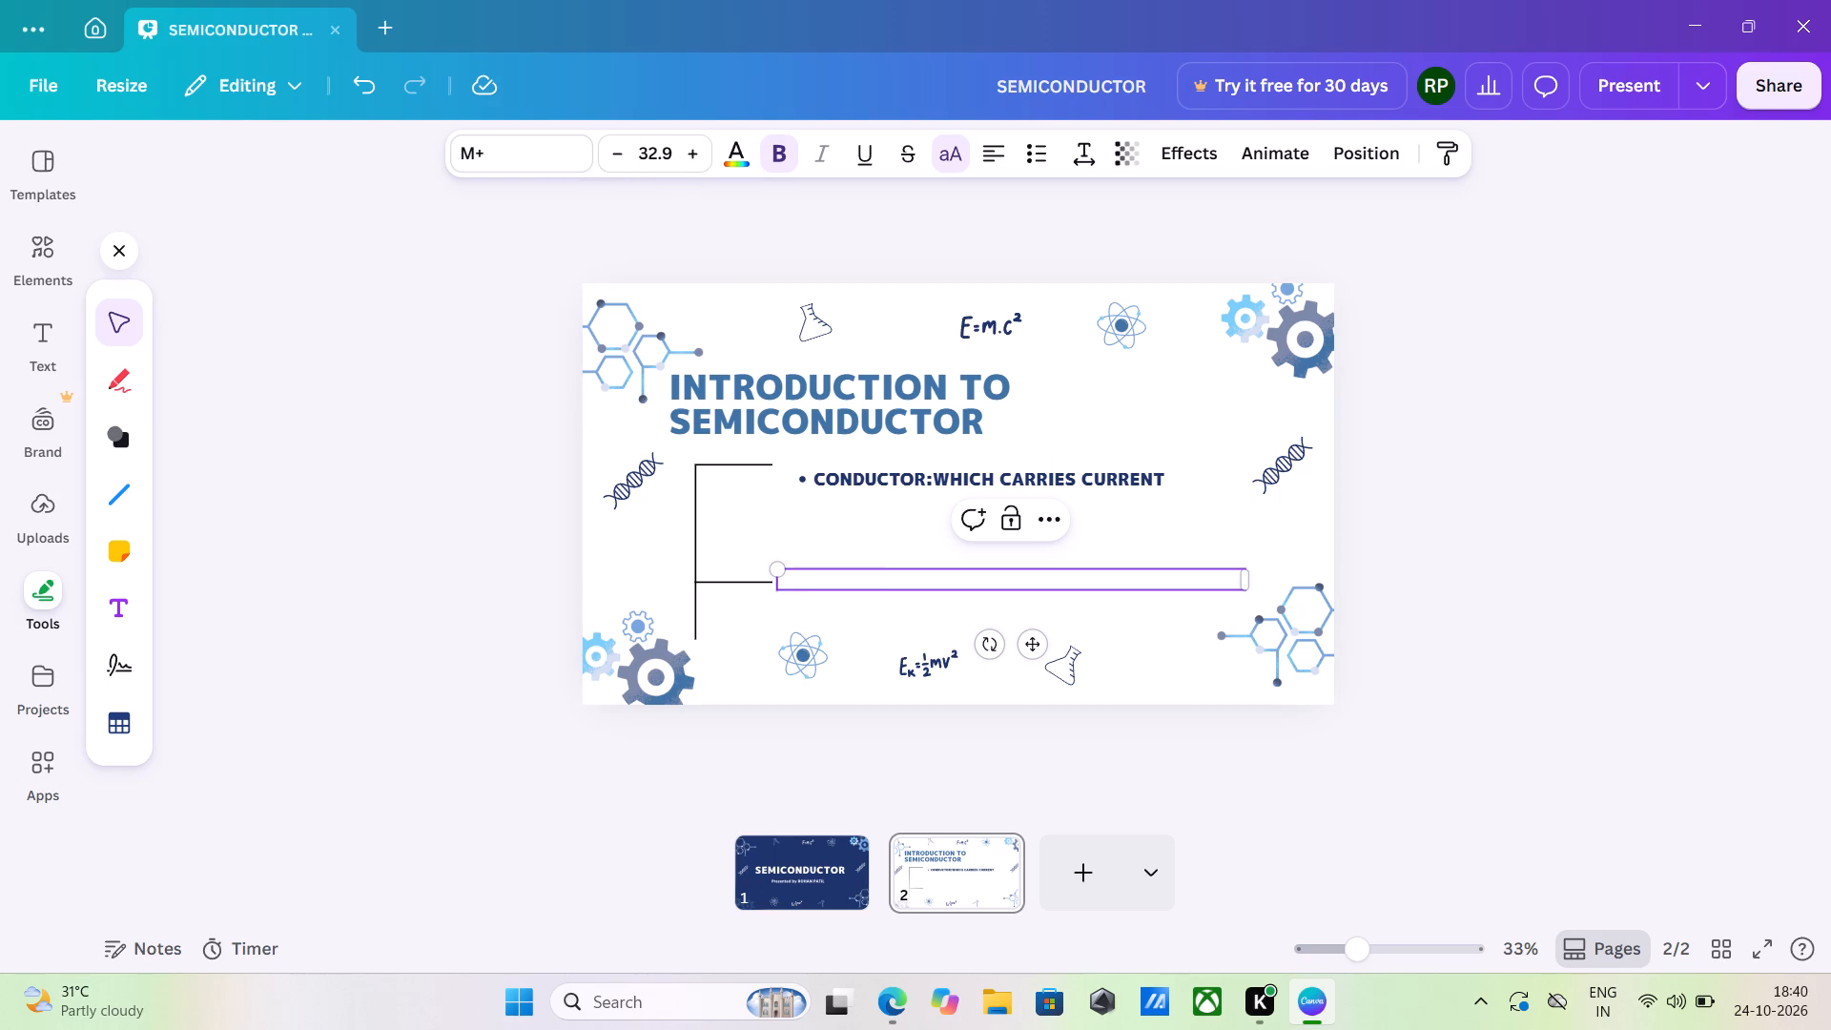
Enter "INSULATOR: BAD CONDUCTOR OF ELECTRICITY" in the text box beside the lower short line and make it a bulleted item.
key("i")
type("ND")
key("BackSpace")
type("SULATOR")
key("space")
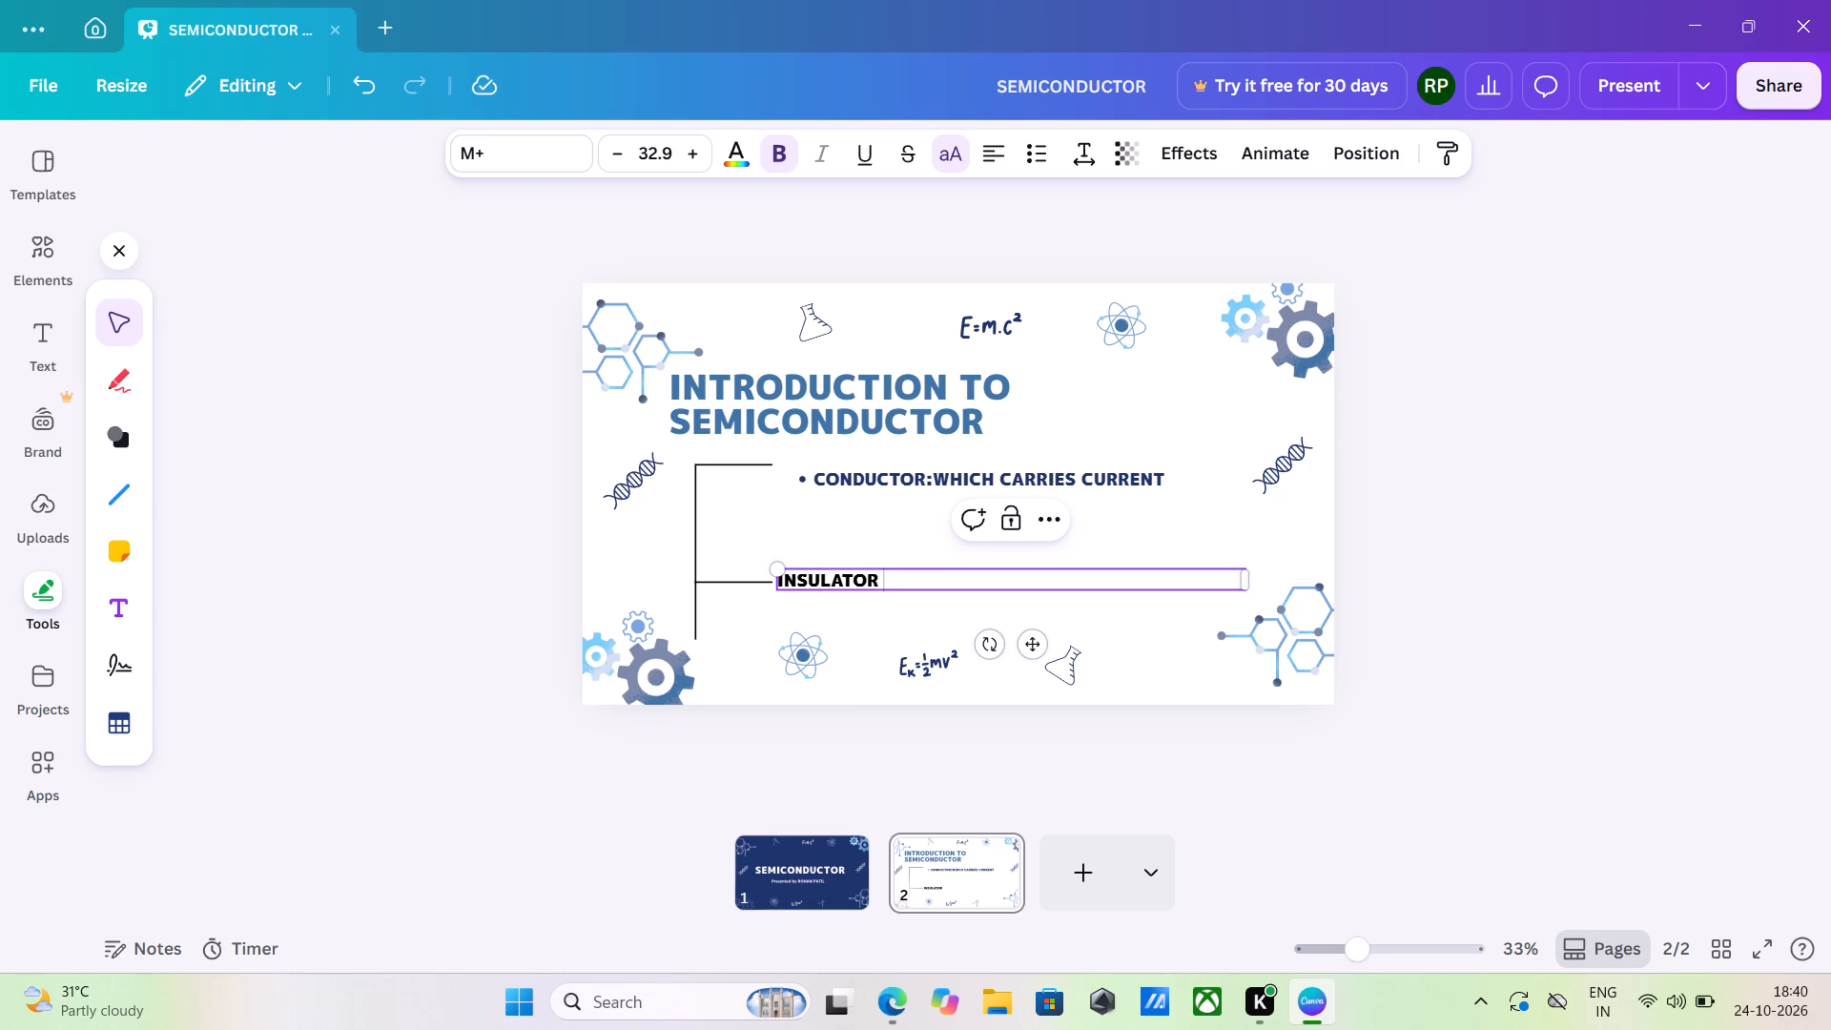
key("BackSpace")
type(":")
key("space")
type("BAD CON")
type("DUCTOR BP")
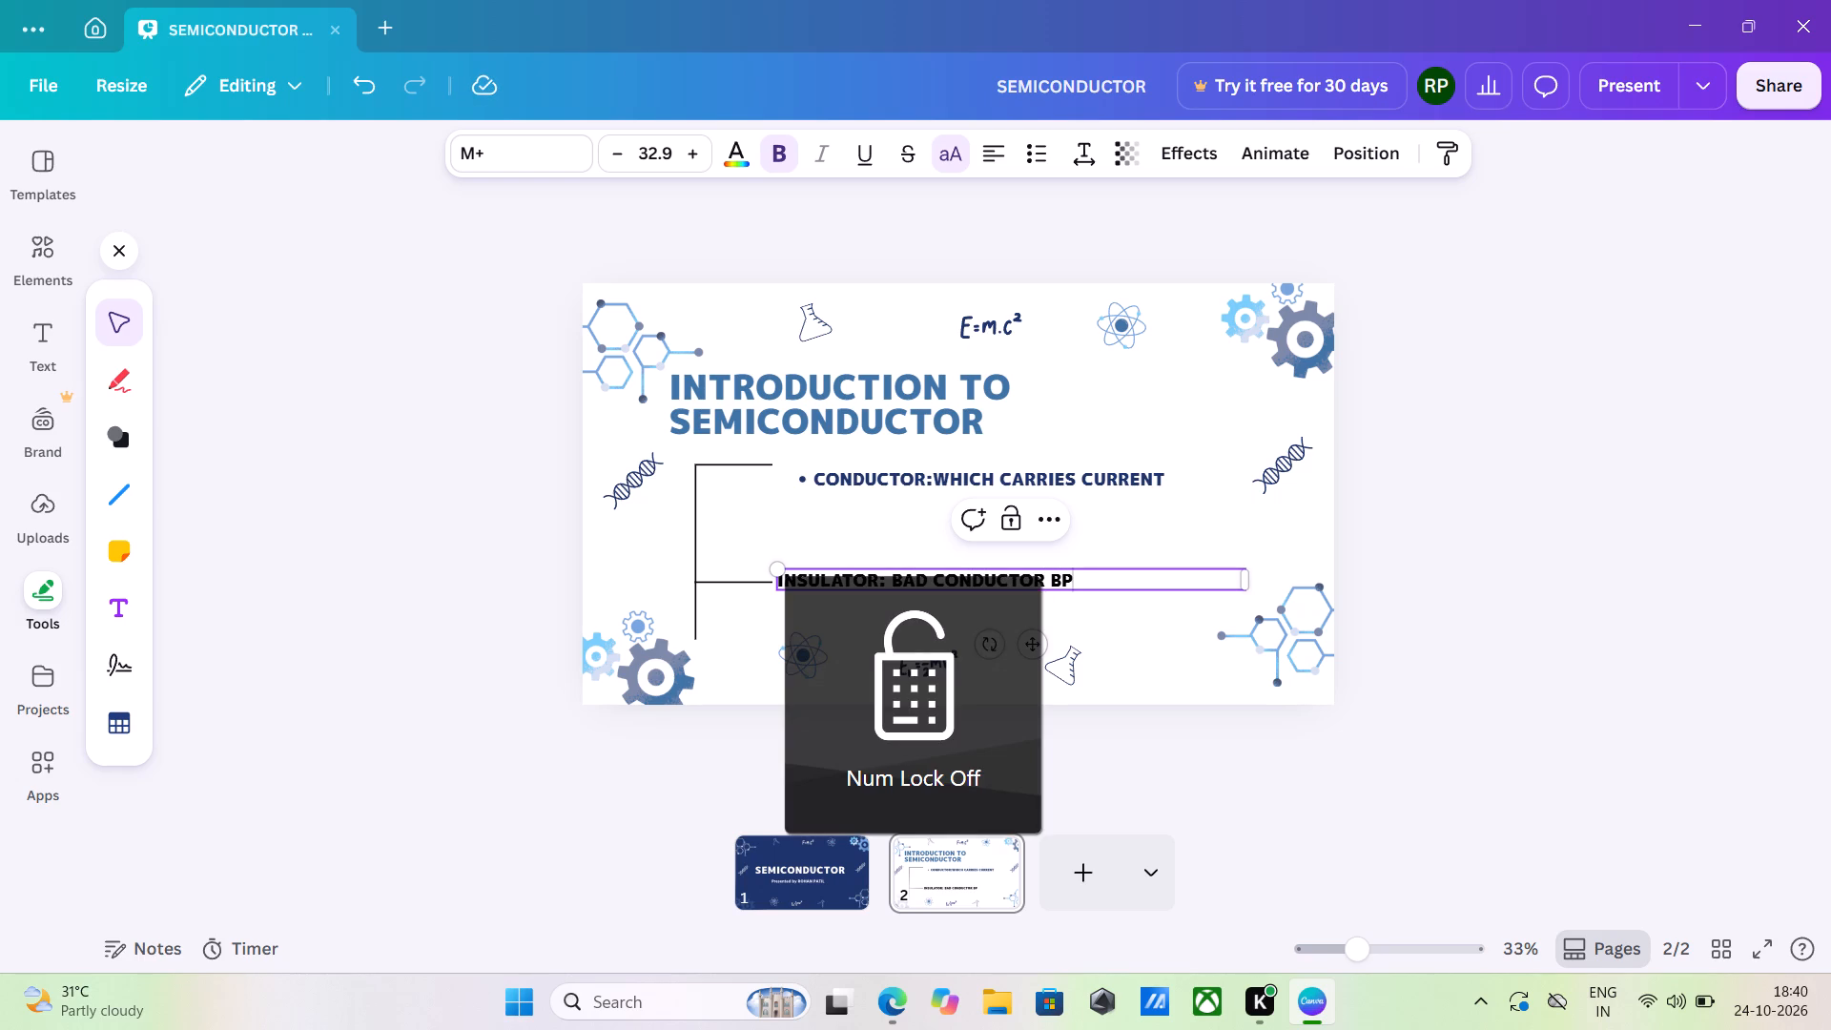
key("BackSpace")
key("BackSpace")
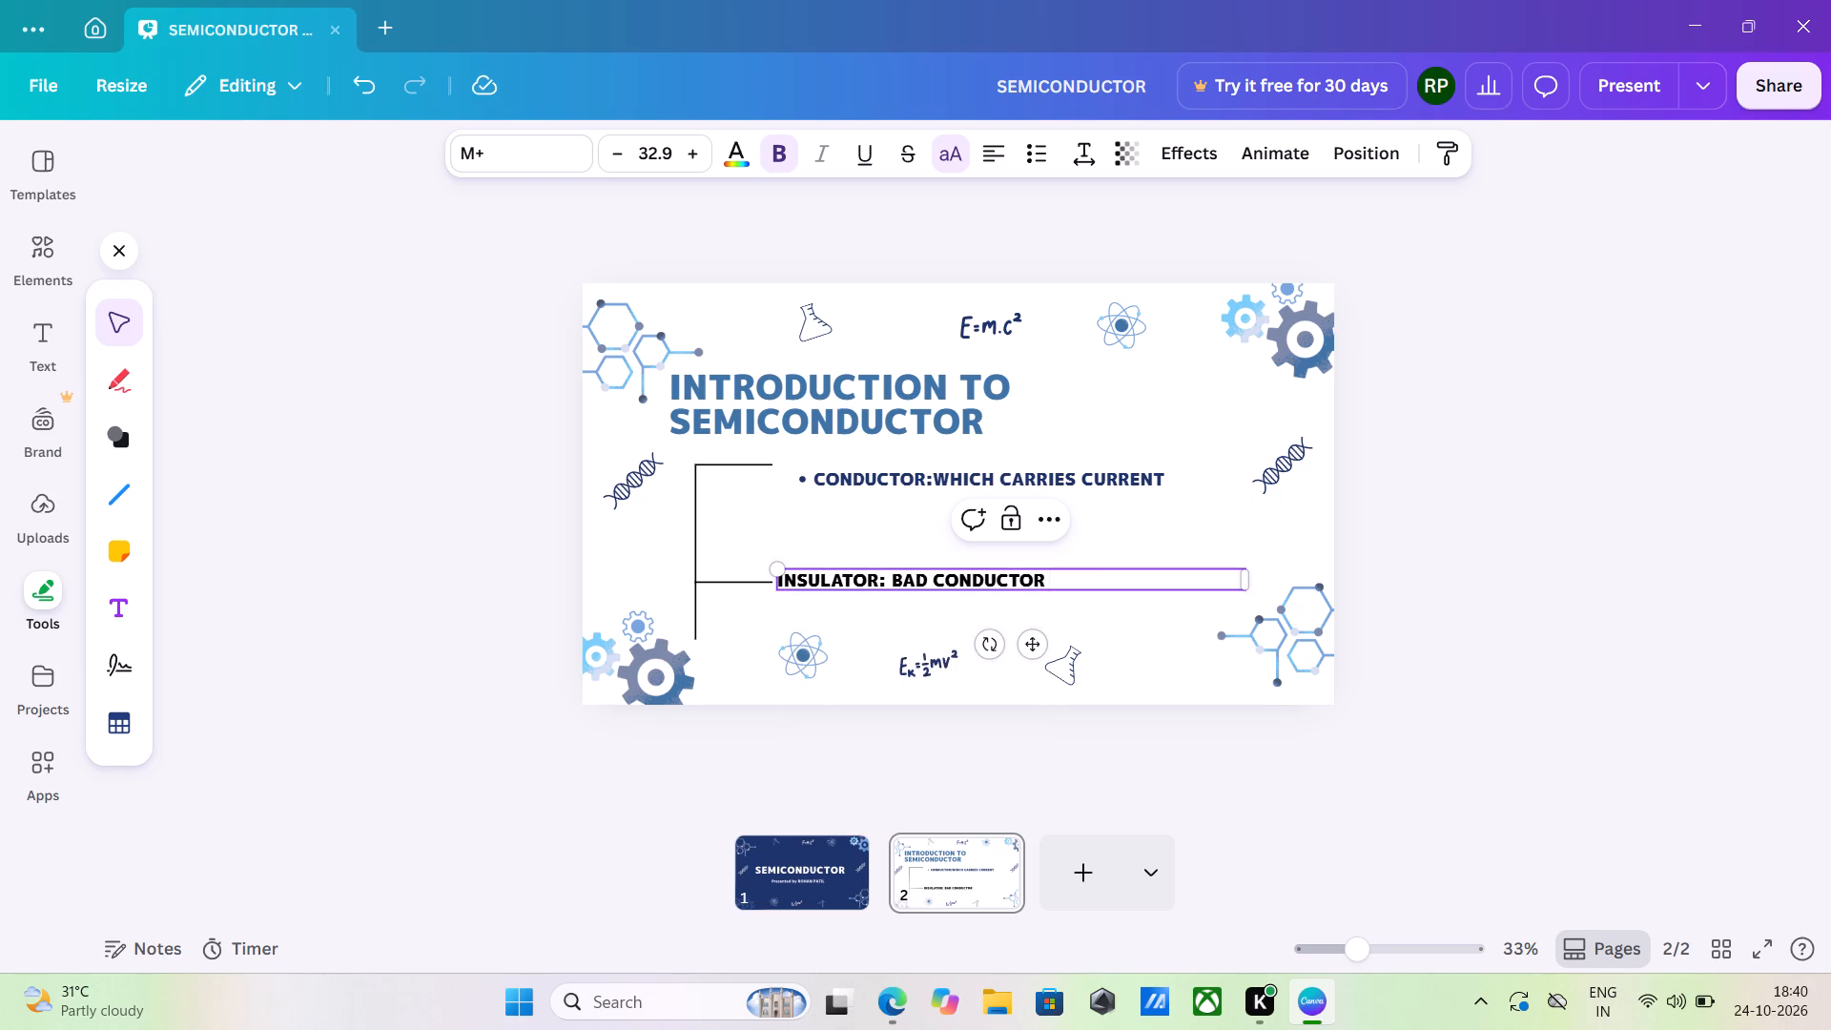
type("OF ELECTRICITY")
key("space")
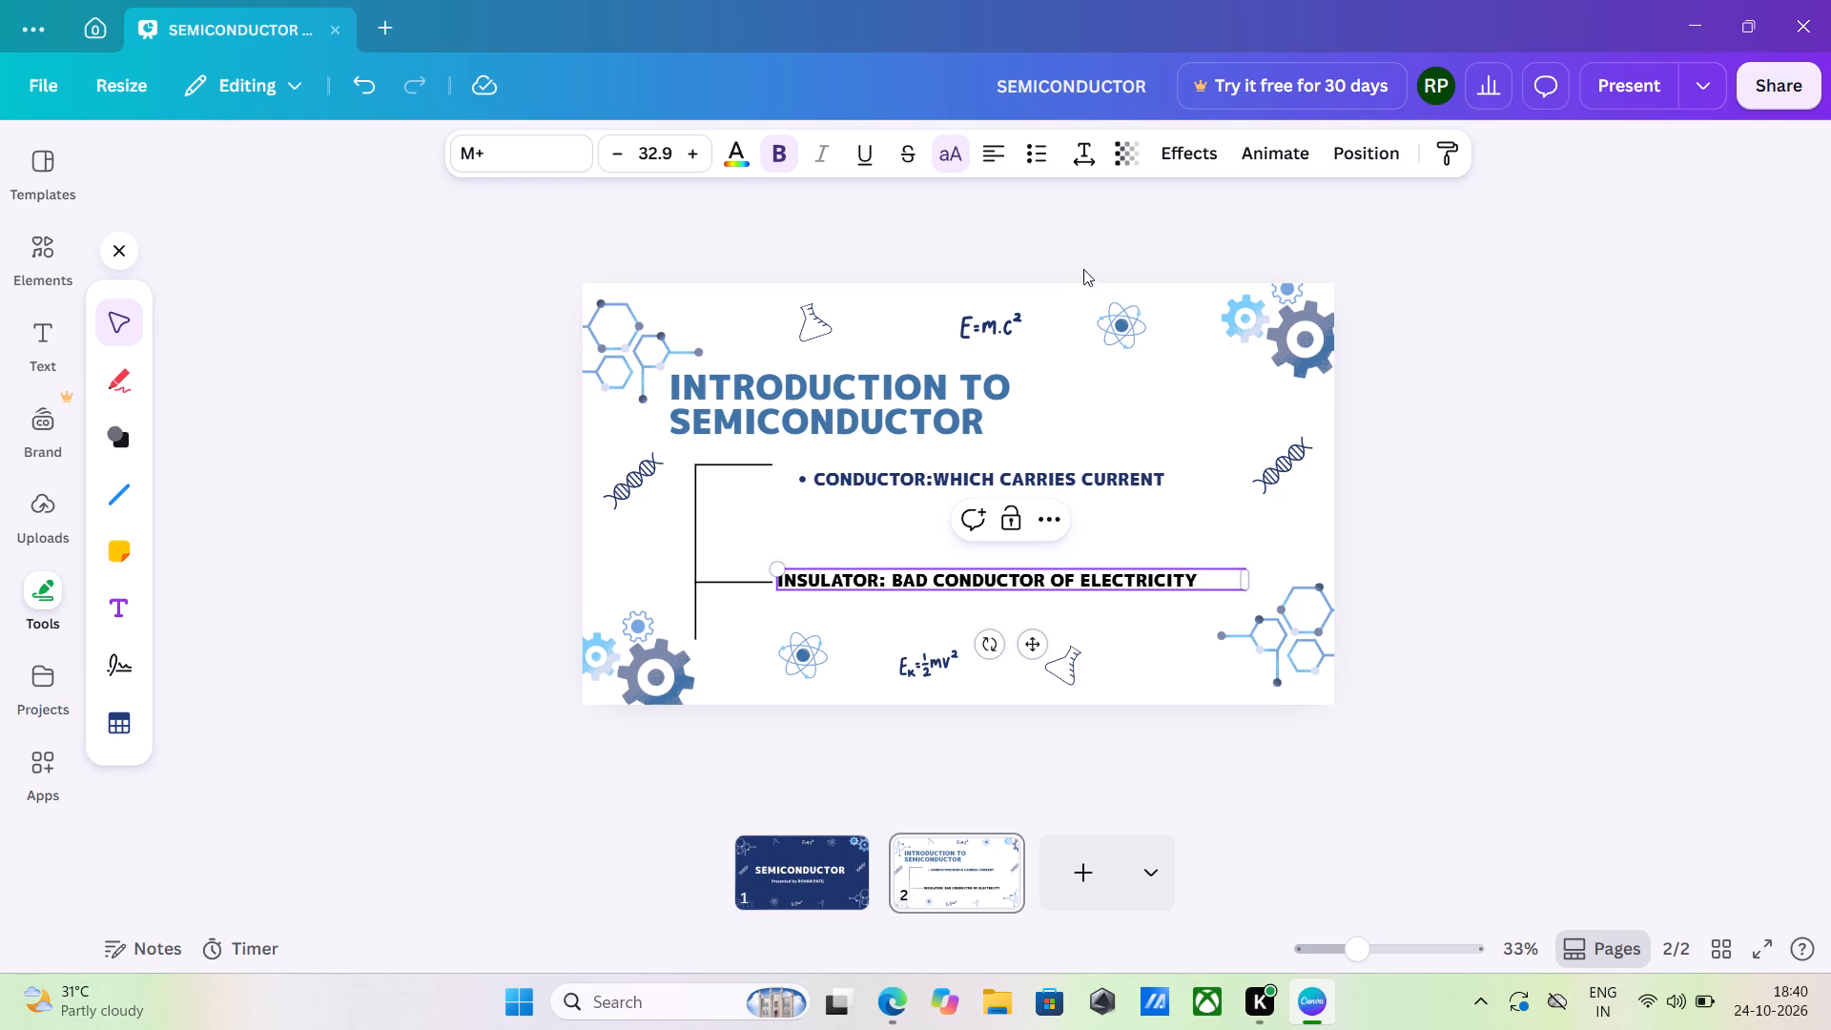
left_click(1034, 156)
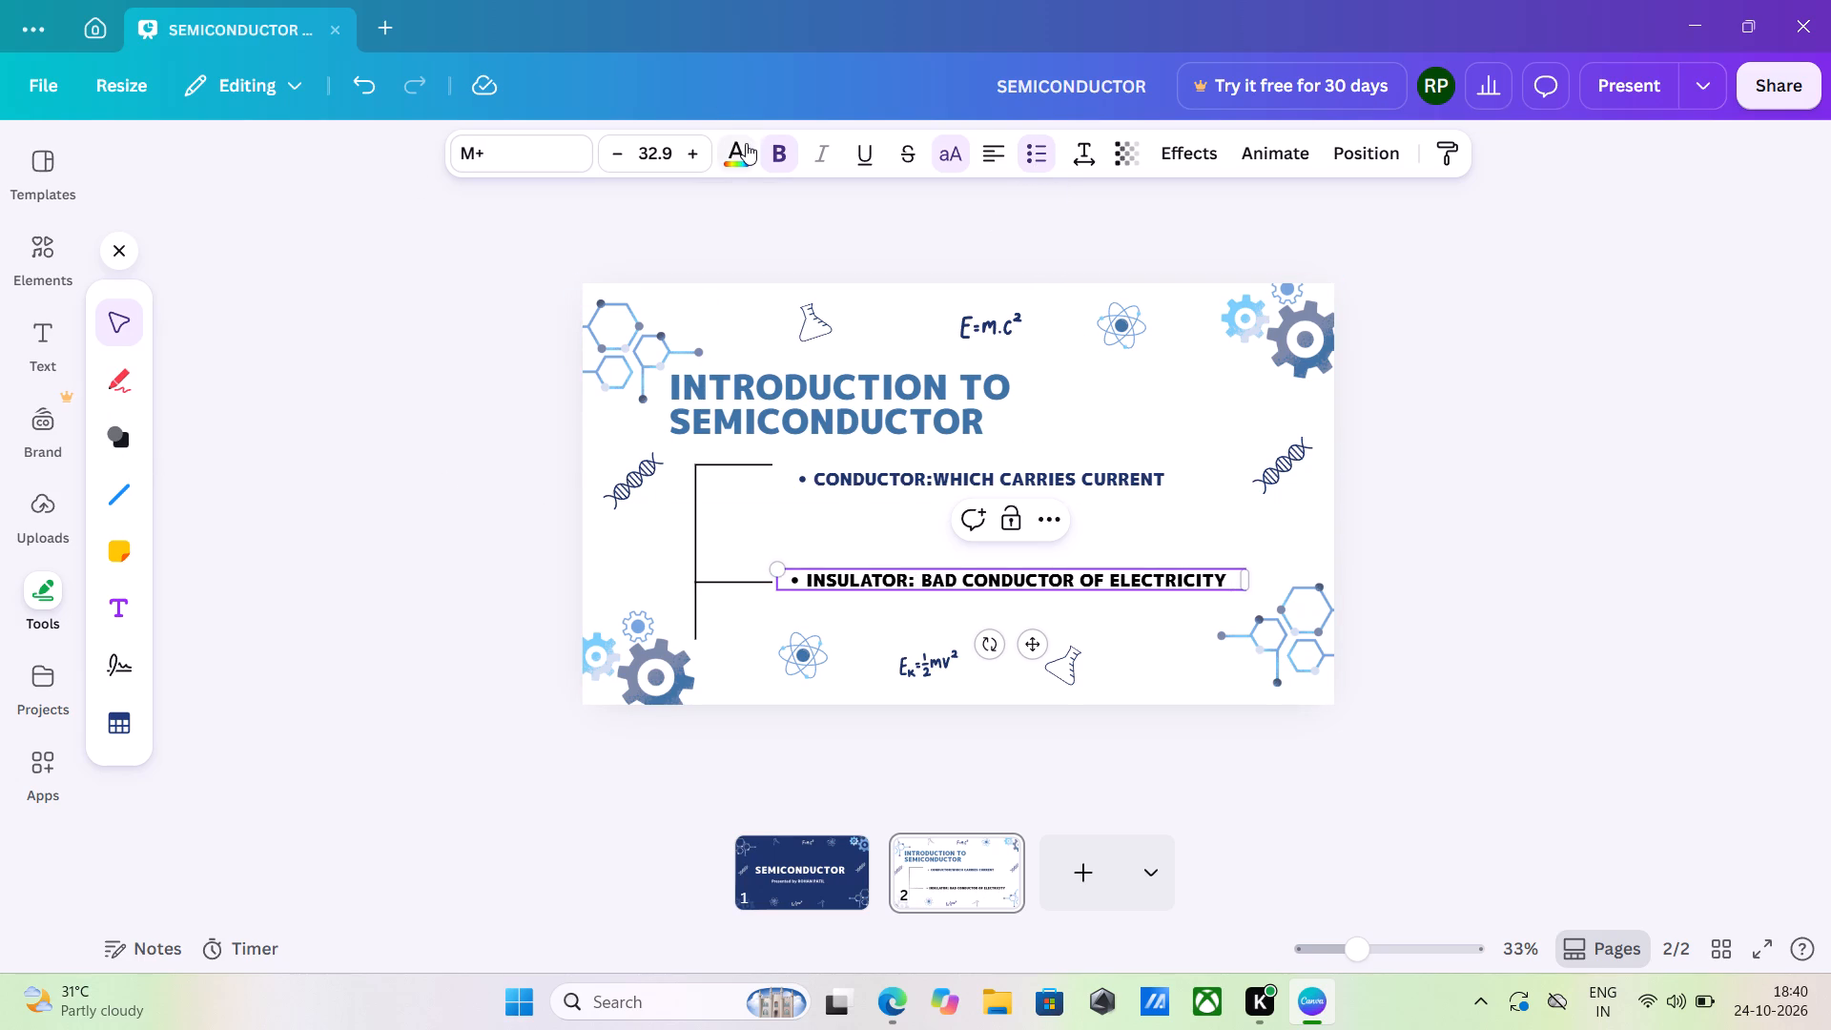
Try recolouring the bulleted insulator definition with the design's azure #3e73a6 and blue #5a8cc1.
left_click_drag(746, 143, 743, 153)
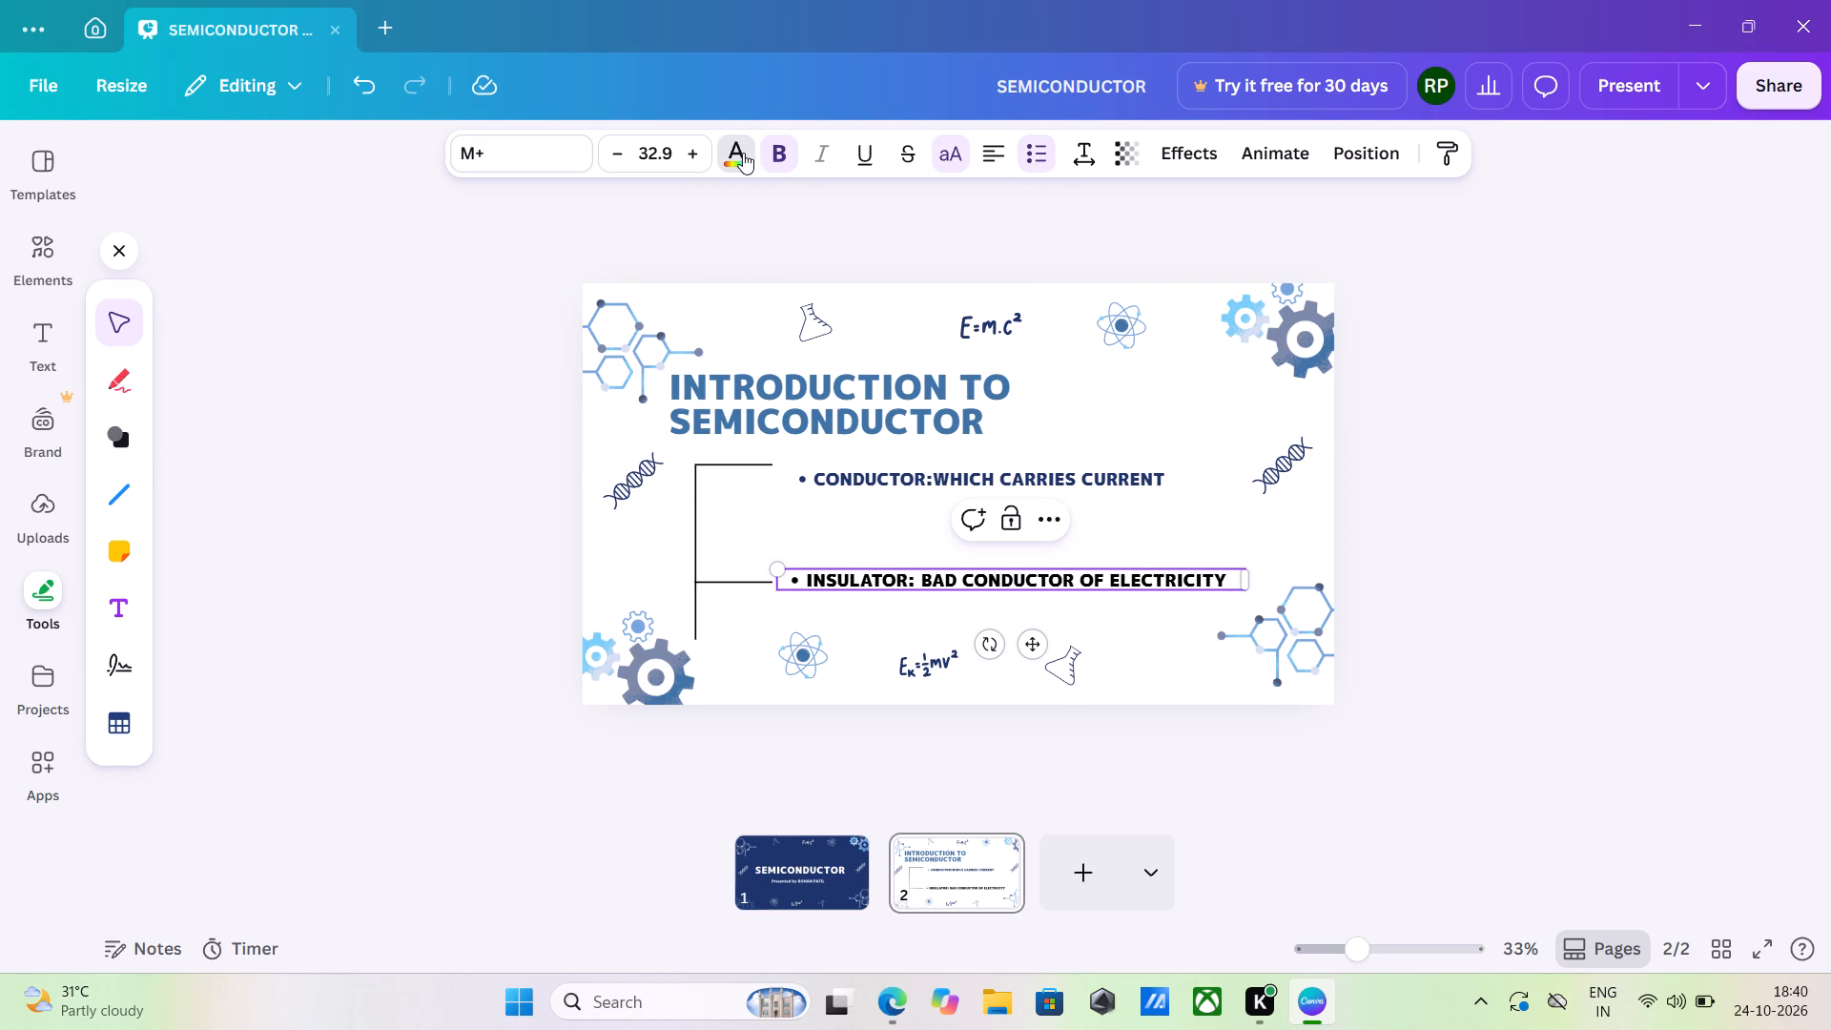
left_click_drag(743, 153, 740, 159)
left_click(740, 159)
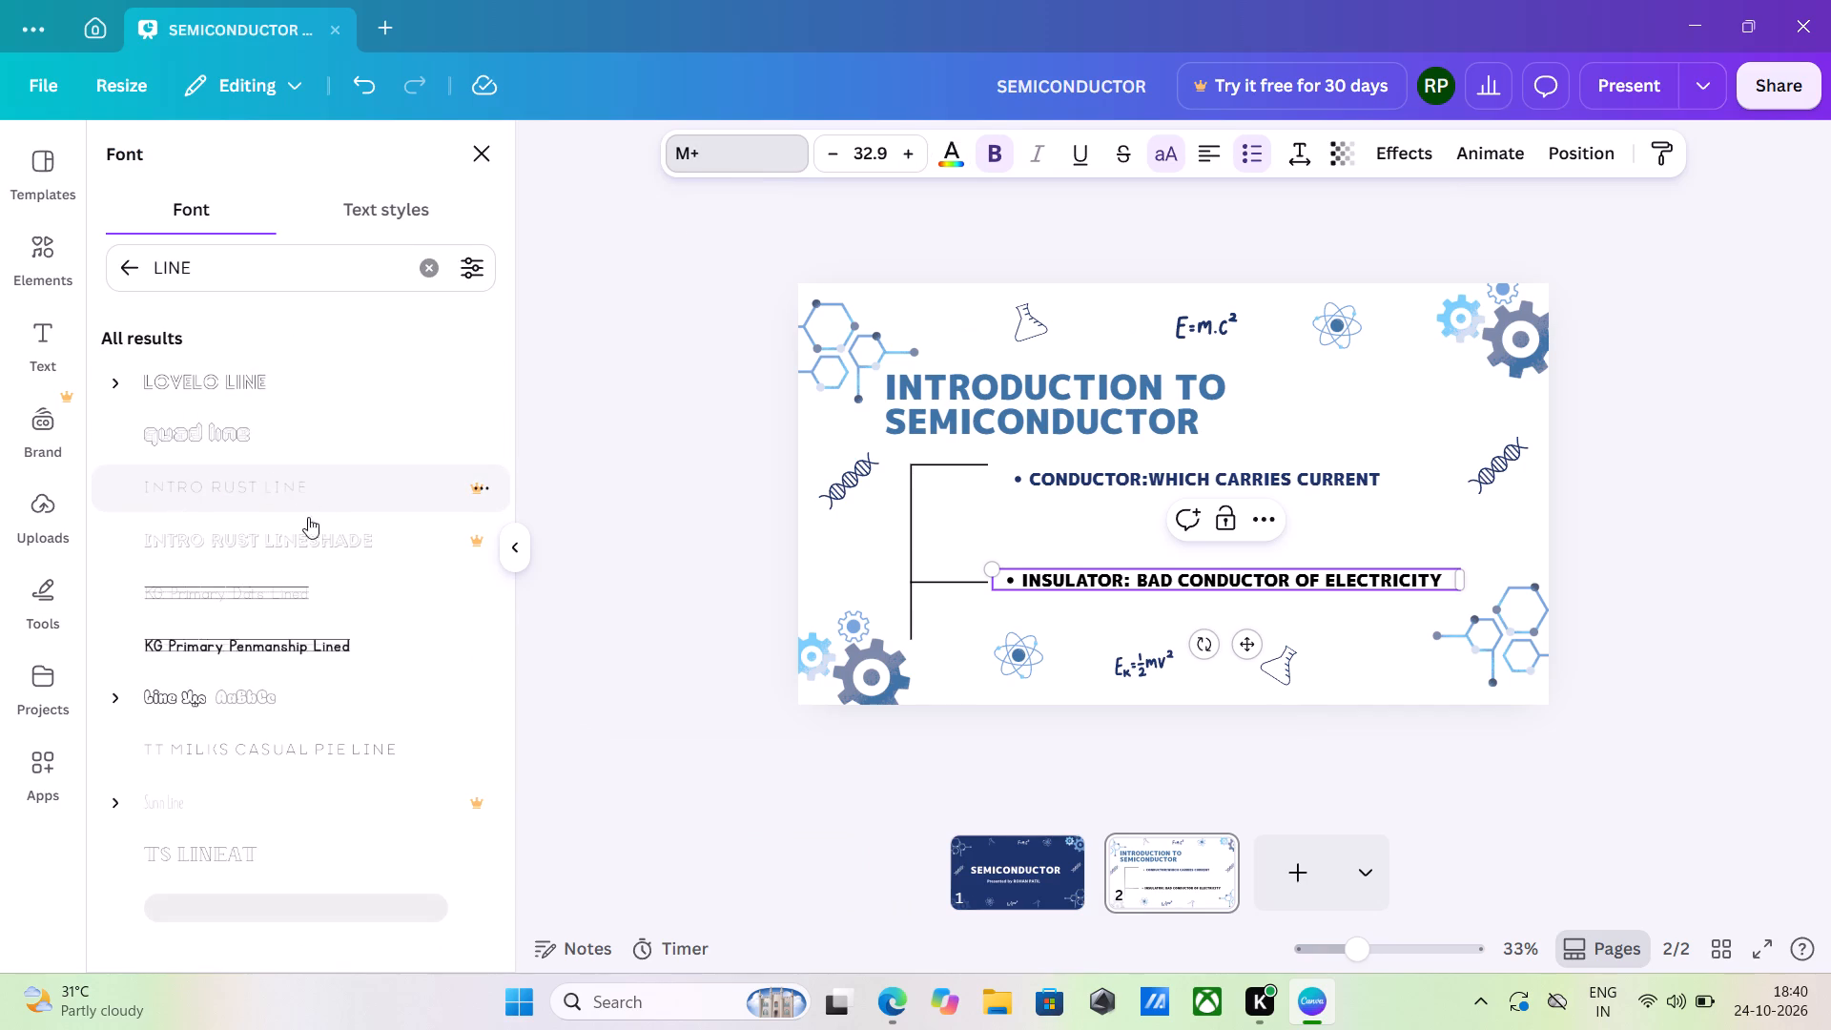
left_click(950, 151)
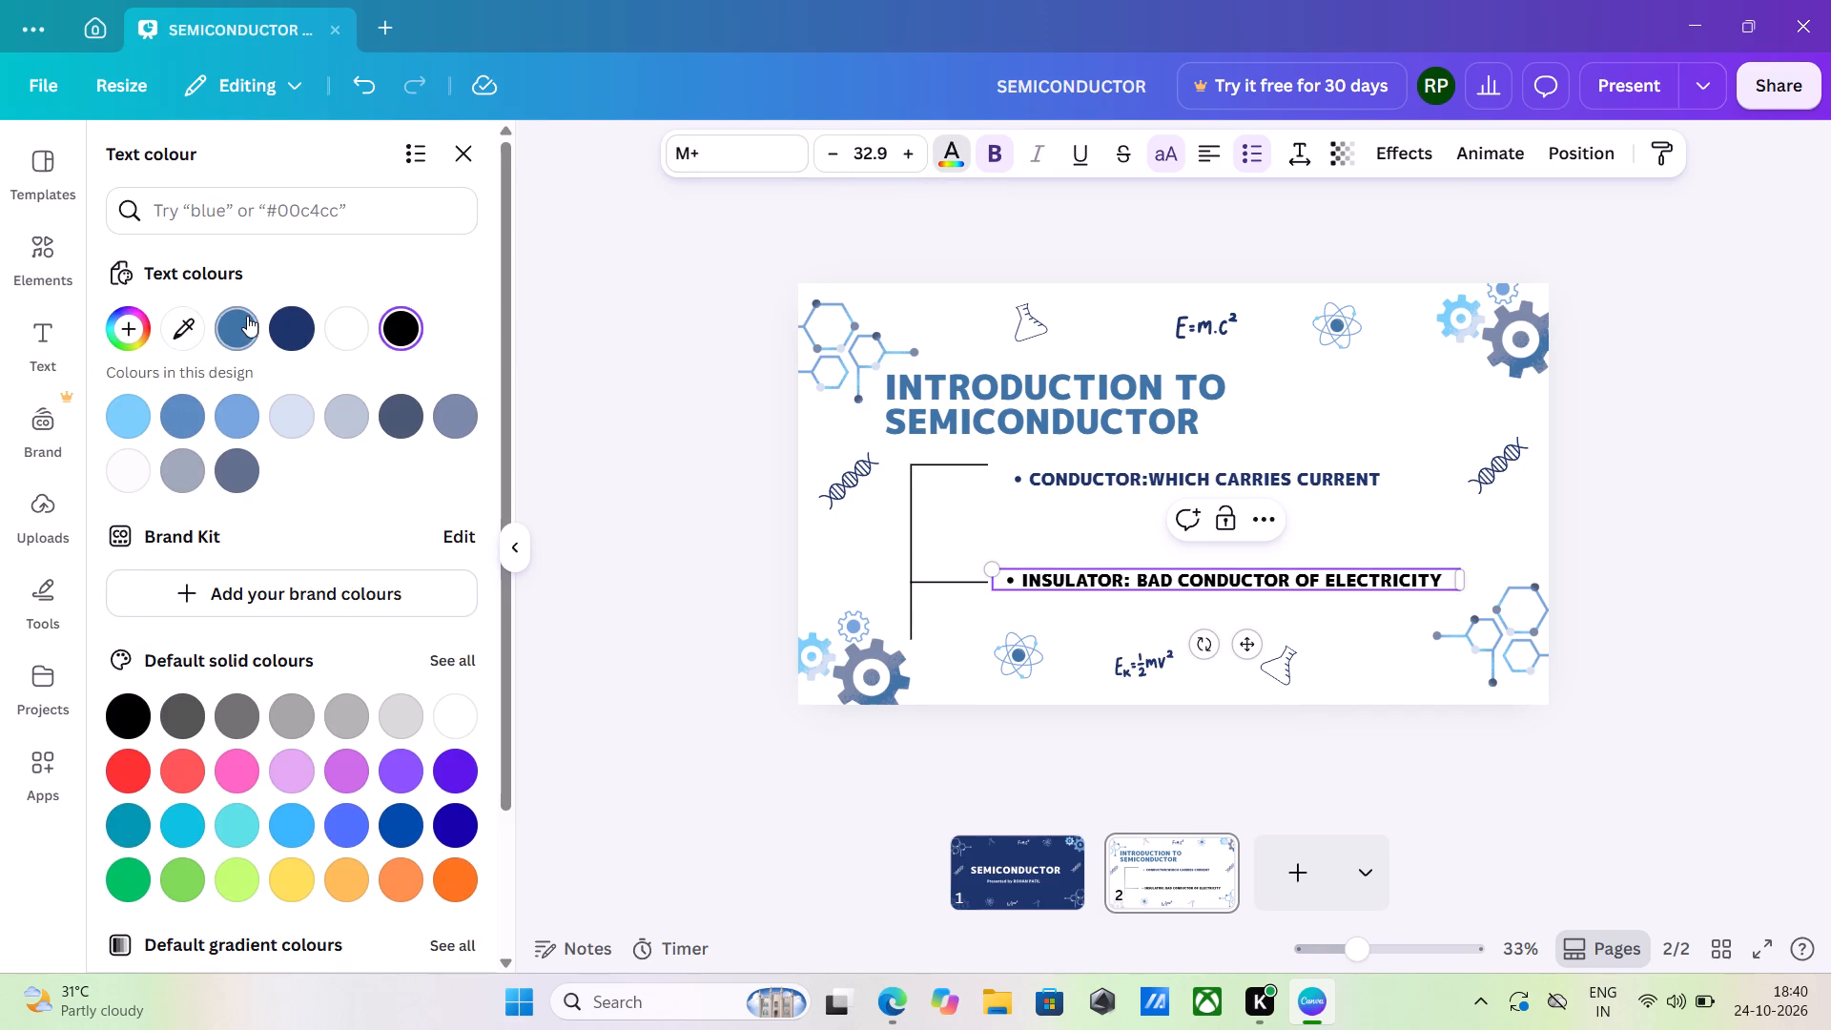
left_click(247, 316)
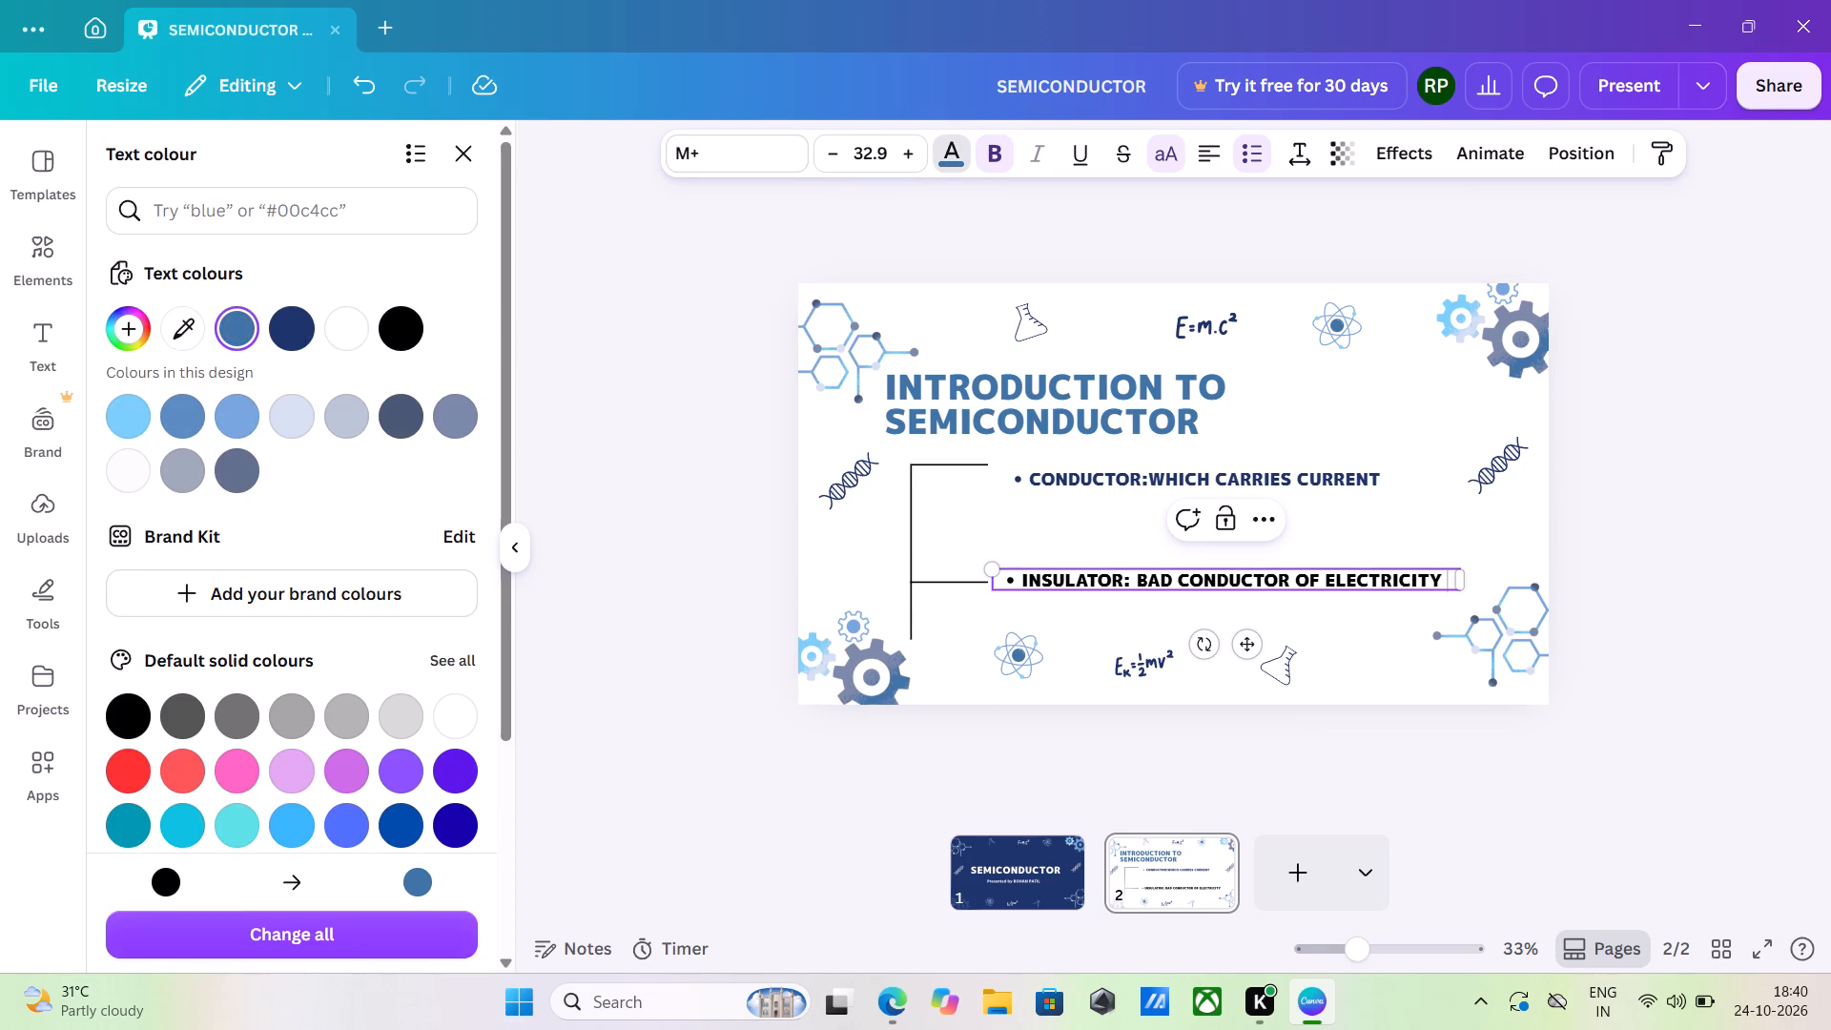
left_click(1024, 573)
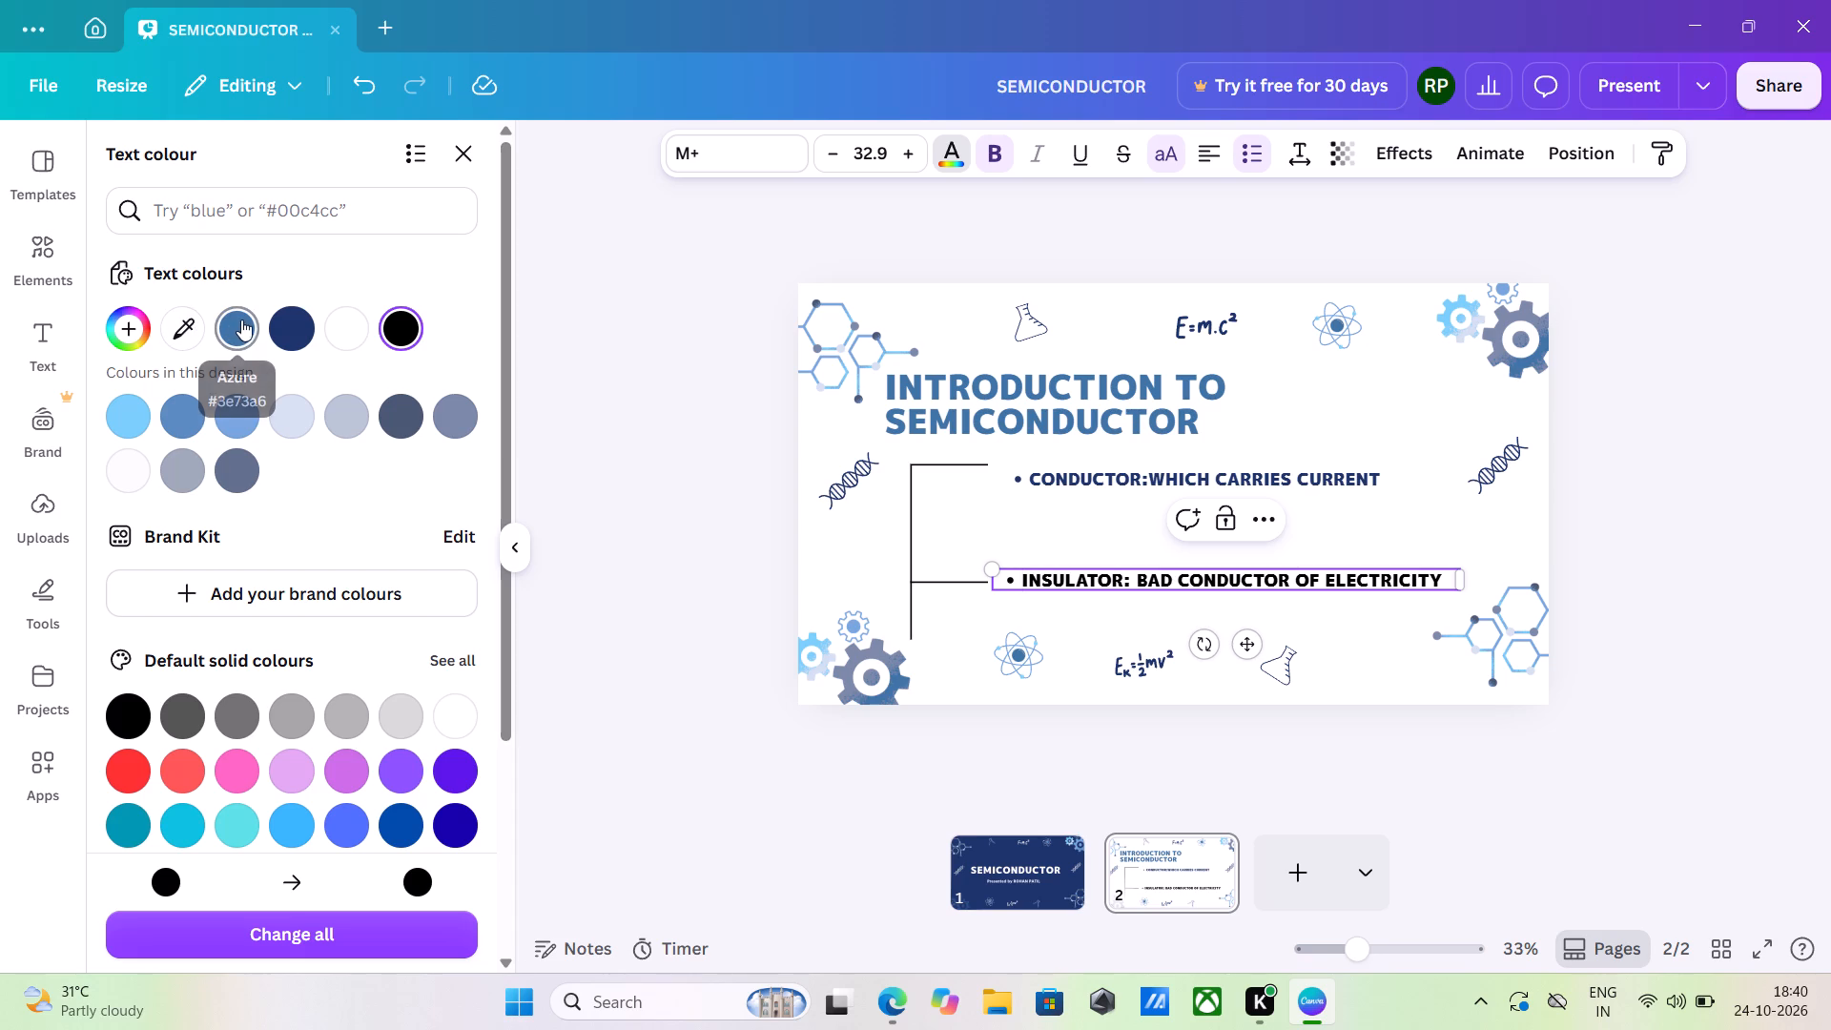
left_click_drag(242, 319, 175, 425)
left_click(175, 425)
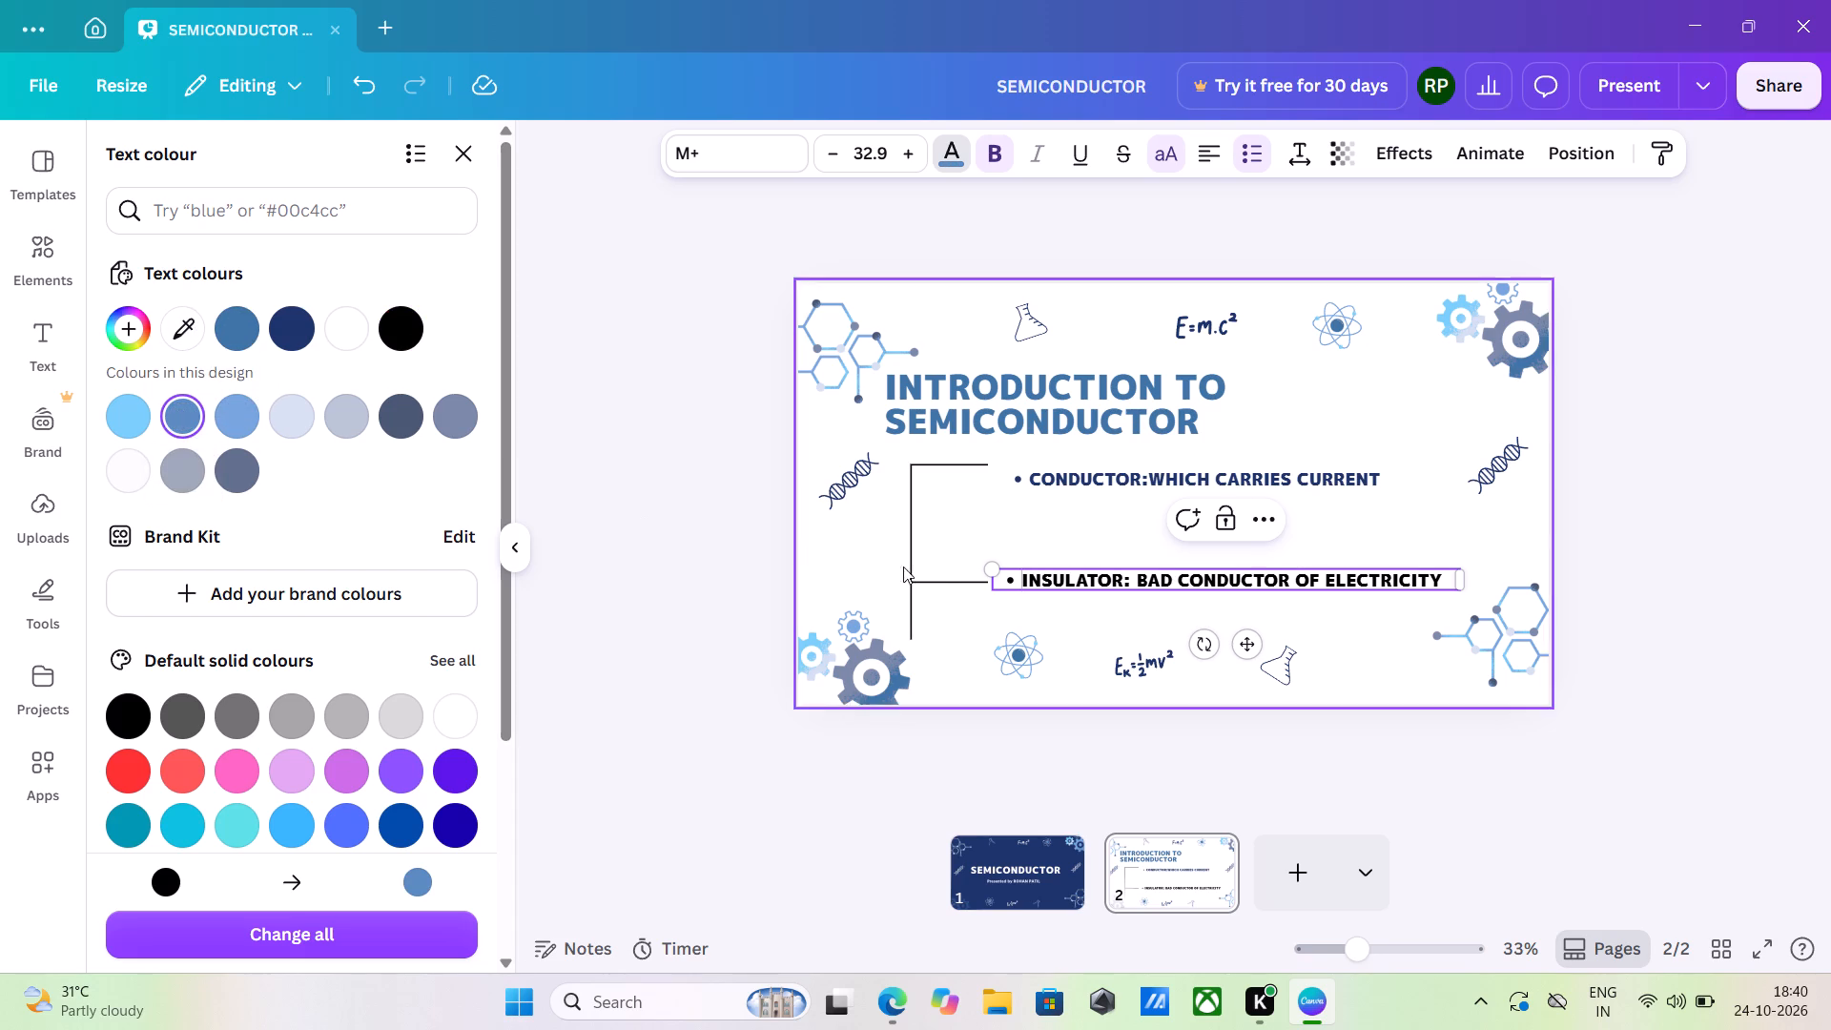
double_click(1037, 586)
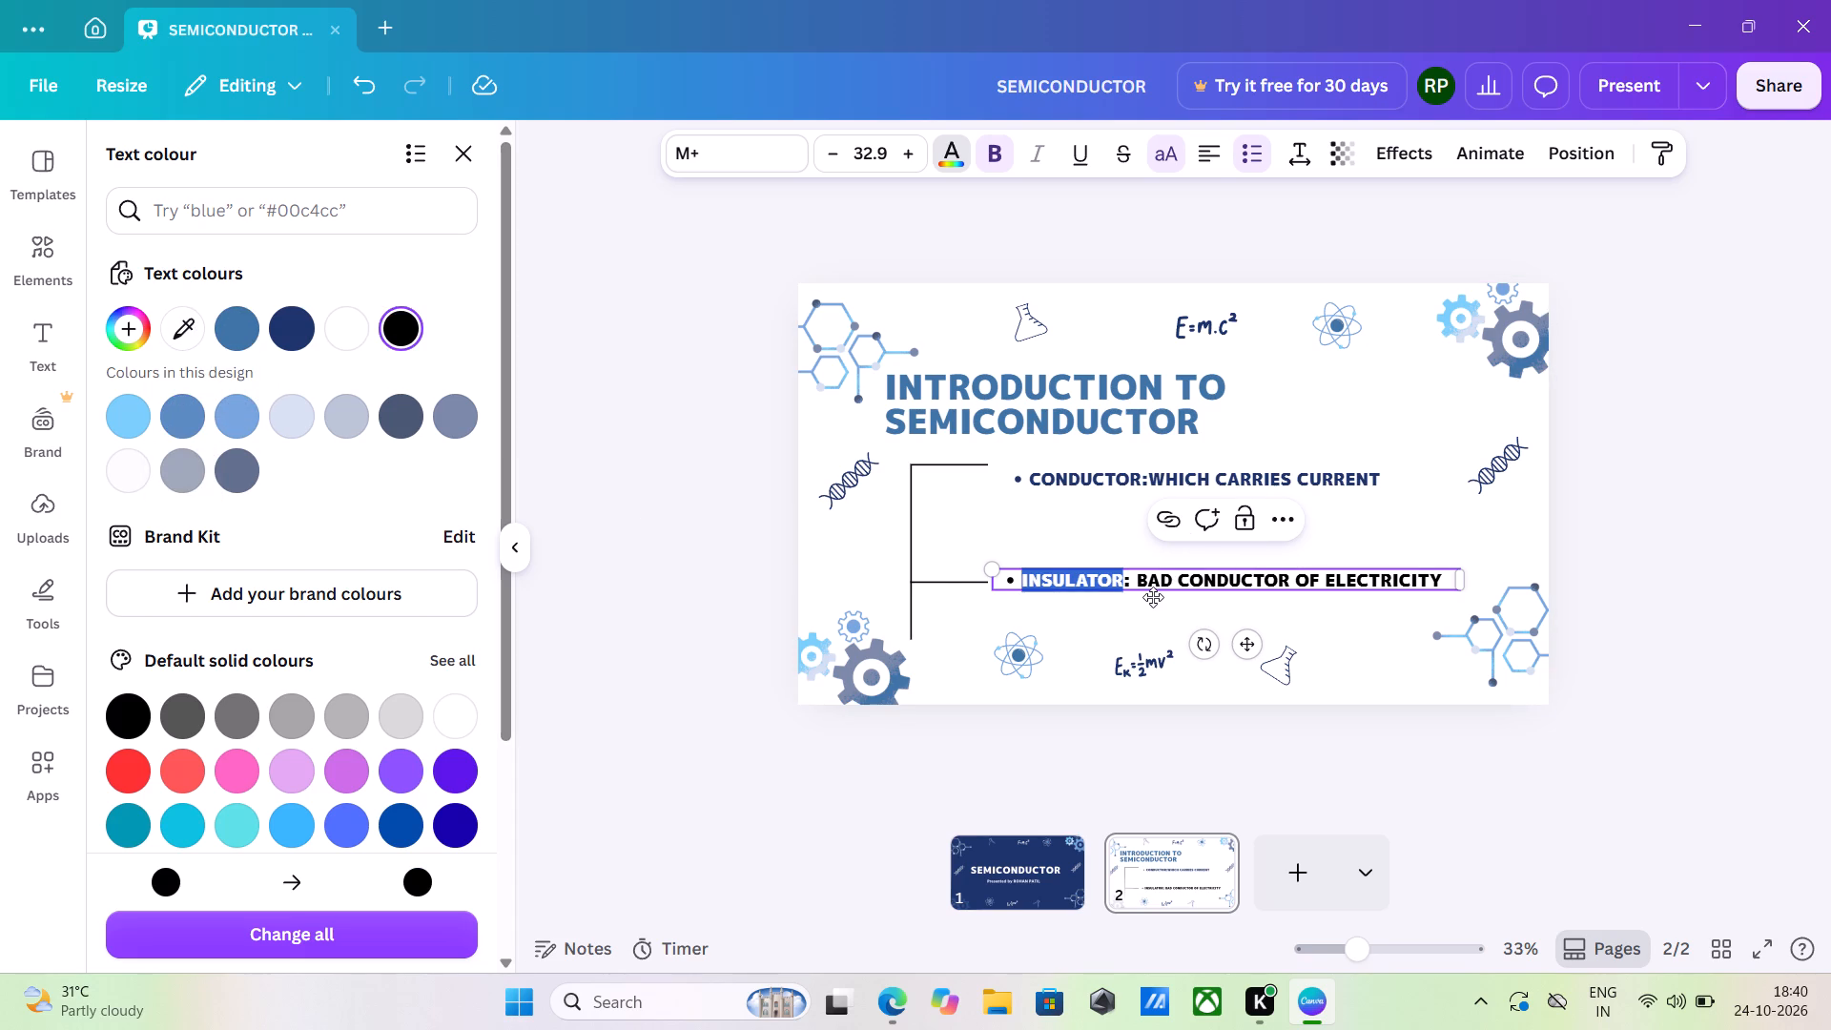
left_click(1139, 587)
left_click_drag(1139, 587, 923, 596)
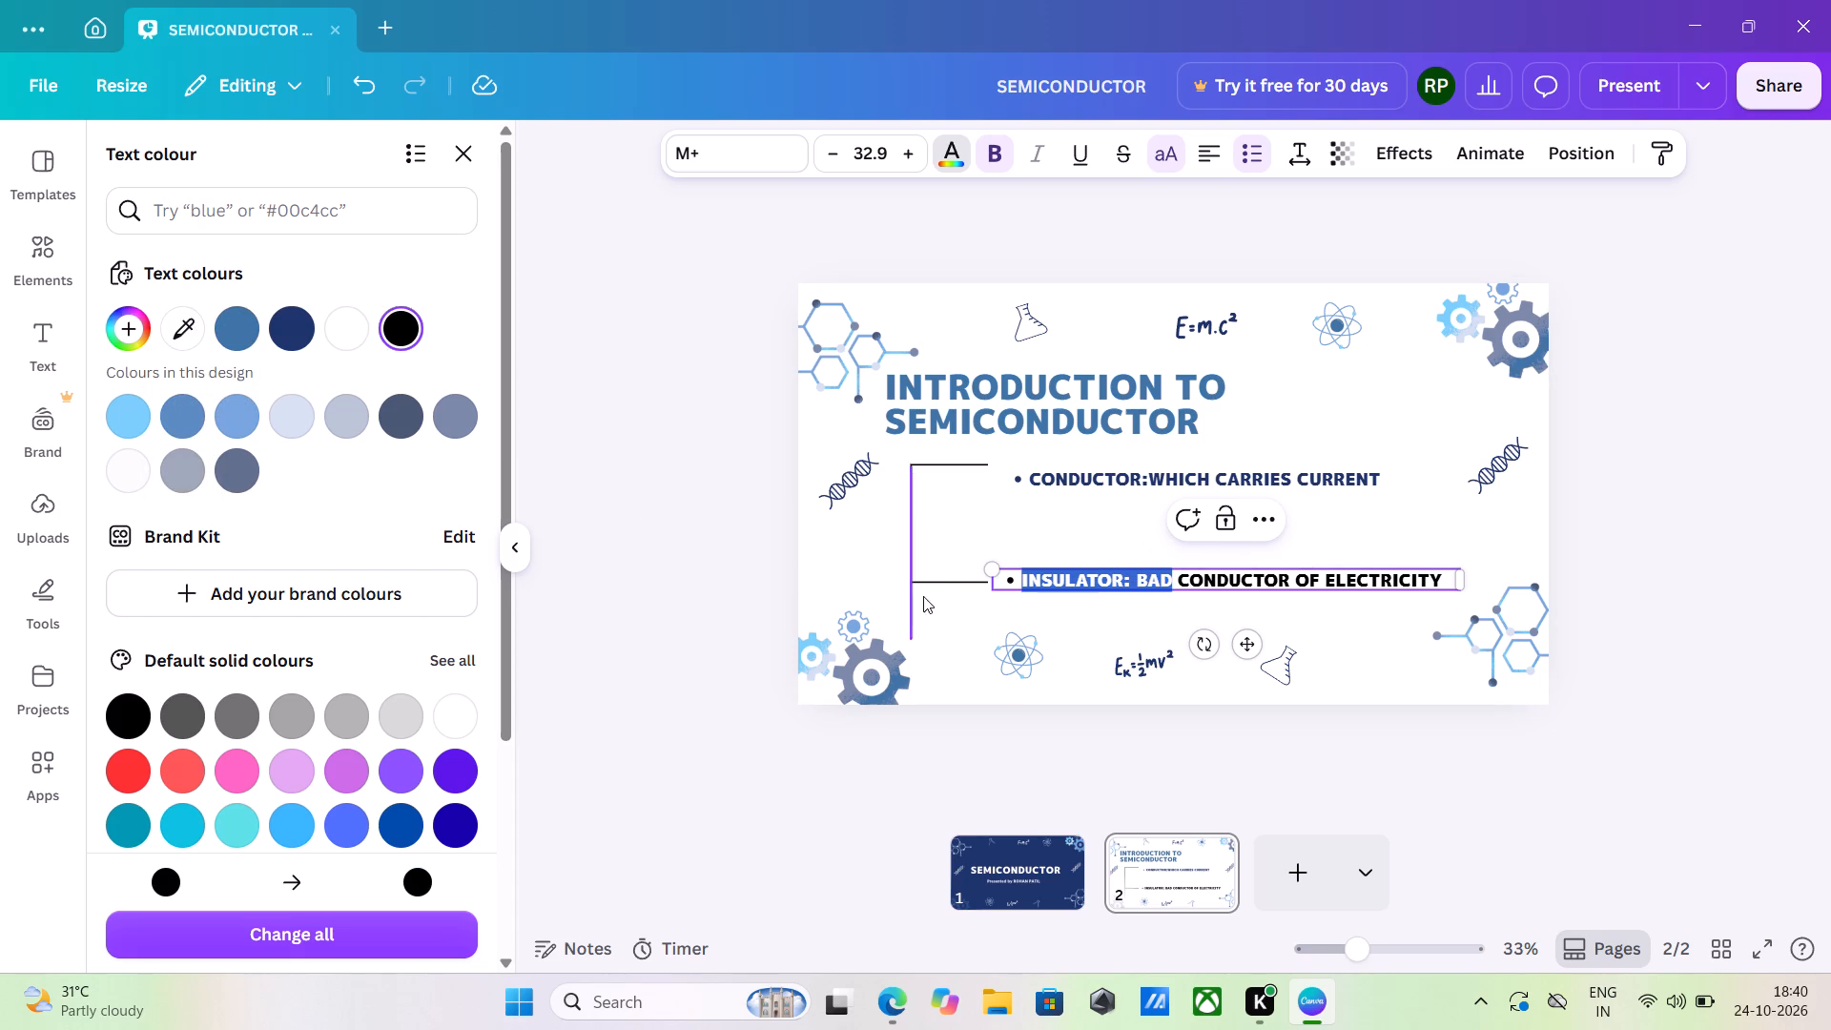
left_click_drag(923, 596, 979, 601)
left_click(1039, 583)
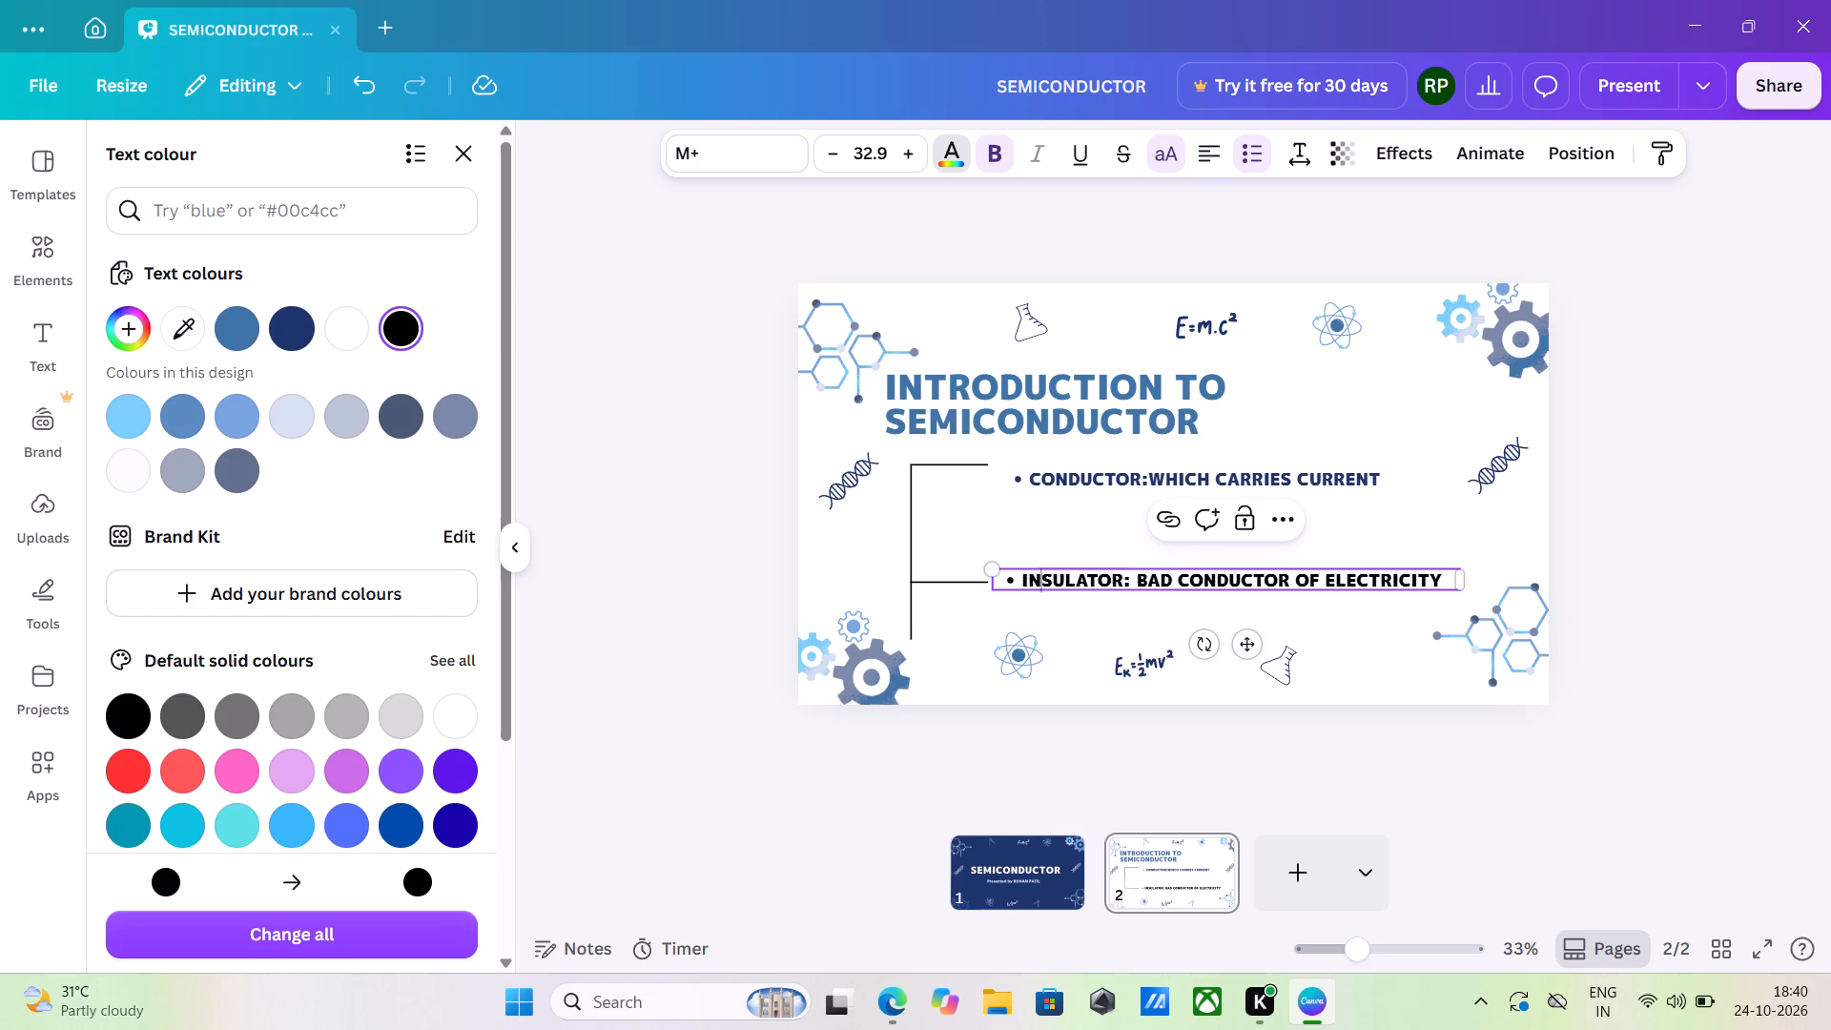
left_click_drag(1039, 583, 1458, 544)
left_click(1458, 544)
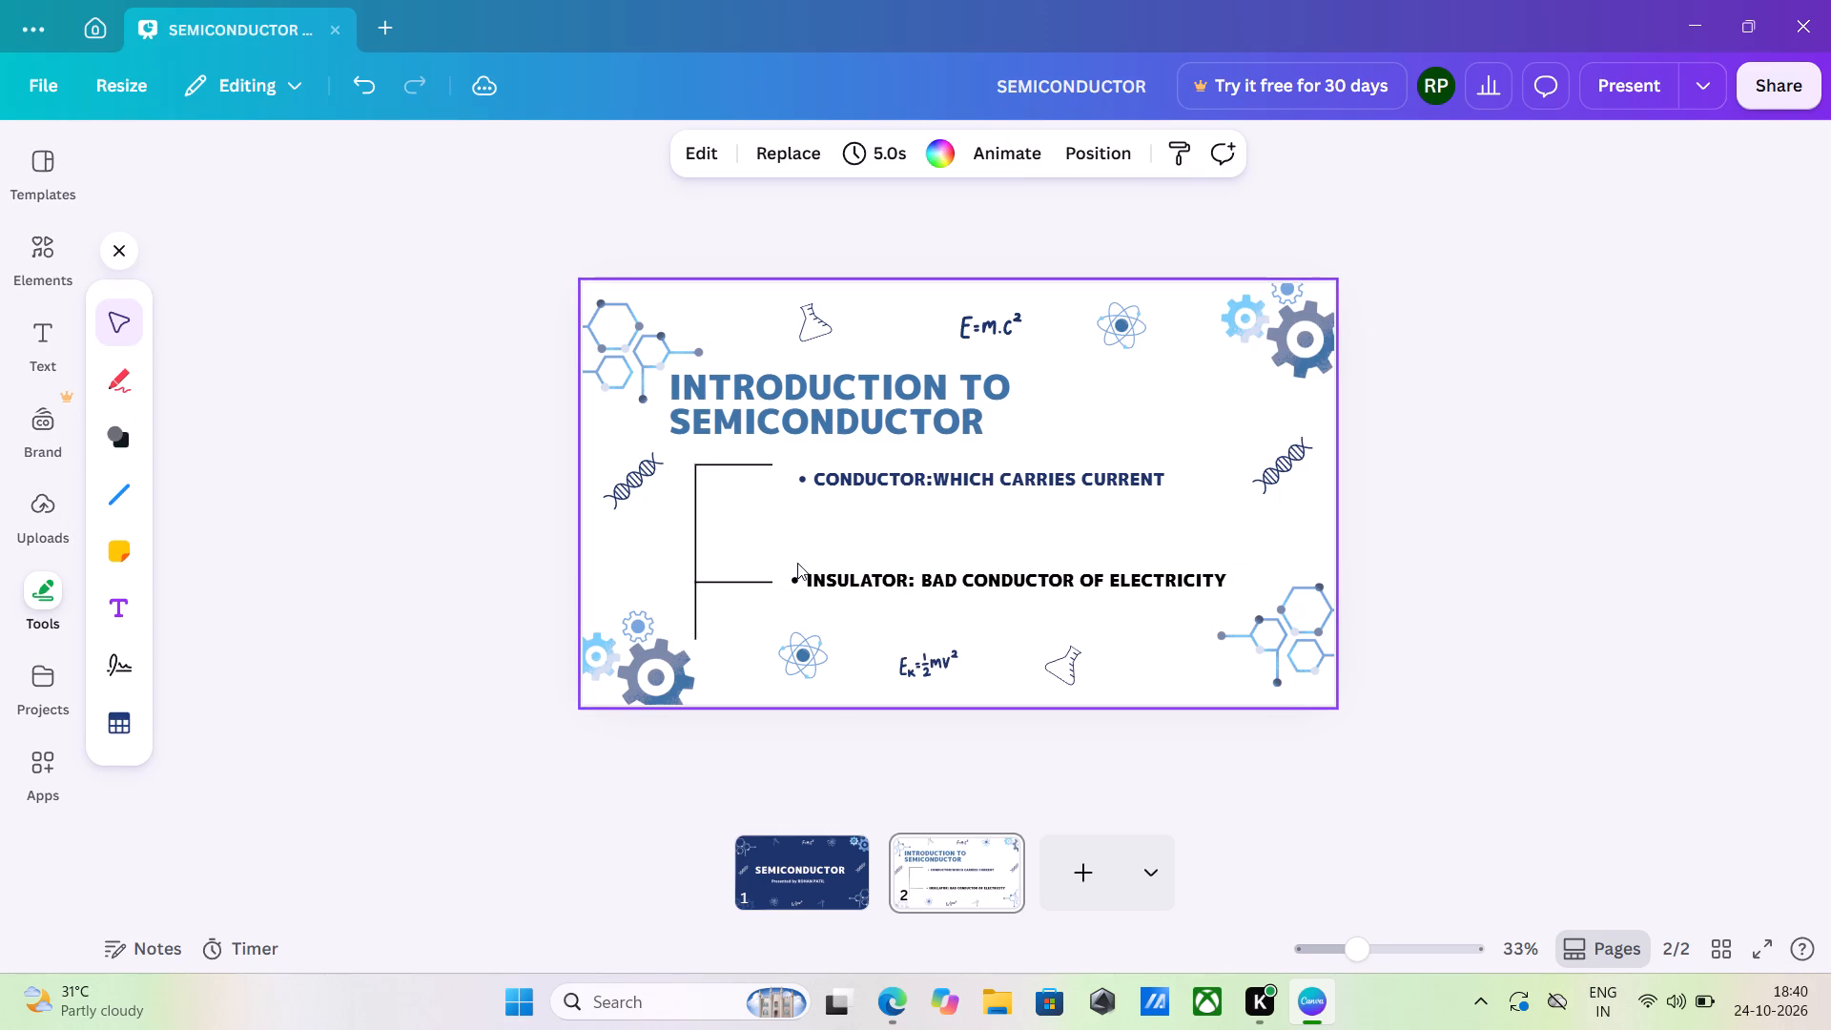
Nudge the insulator definition so its bullet lines up under the conductor definition's bullet.
double_click(804, 573)
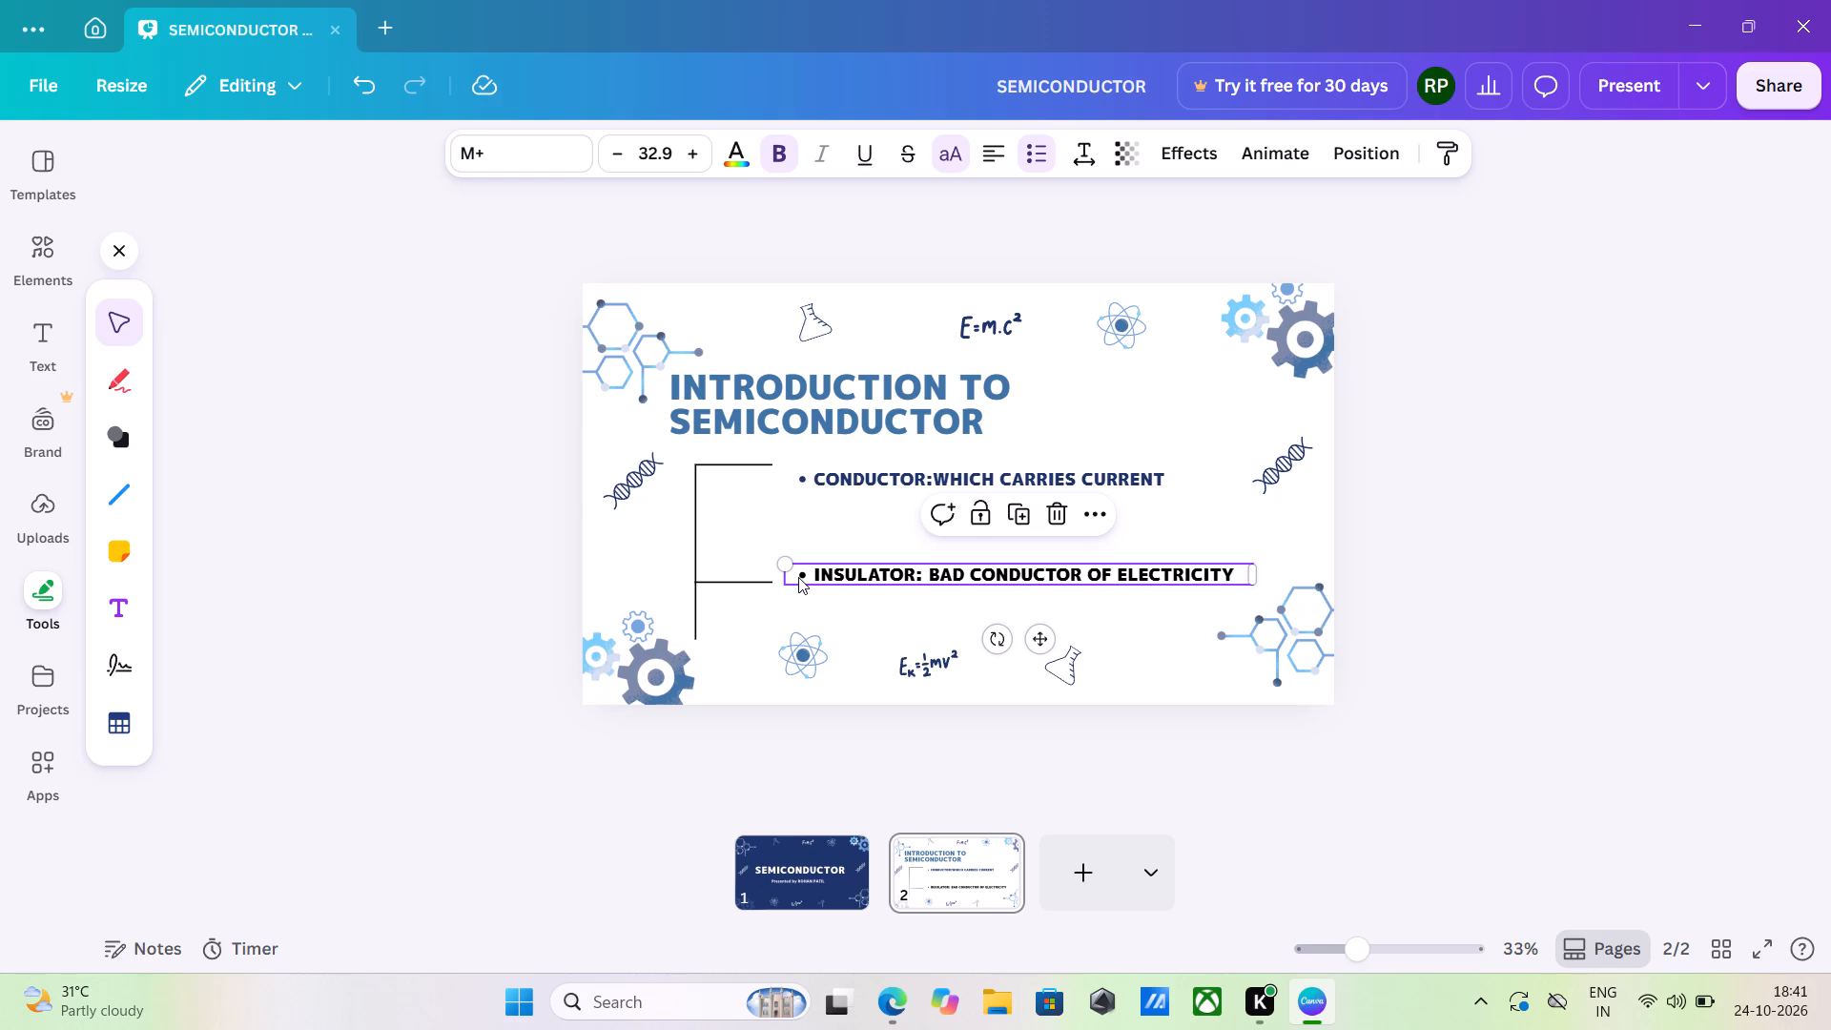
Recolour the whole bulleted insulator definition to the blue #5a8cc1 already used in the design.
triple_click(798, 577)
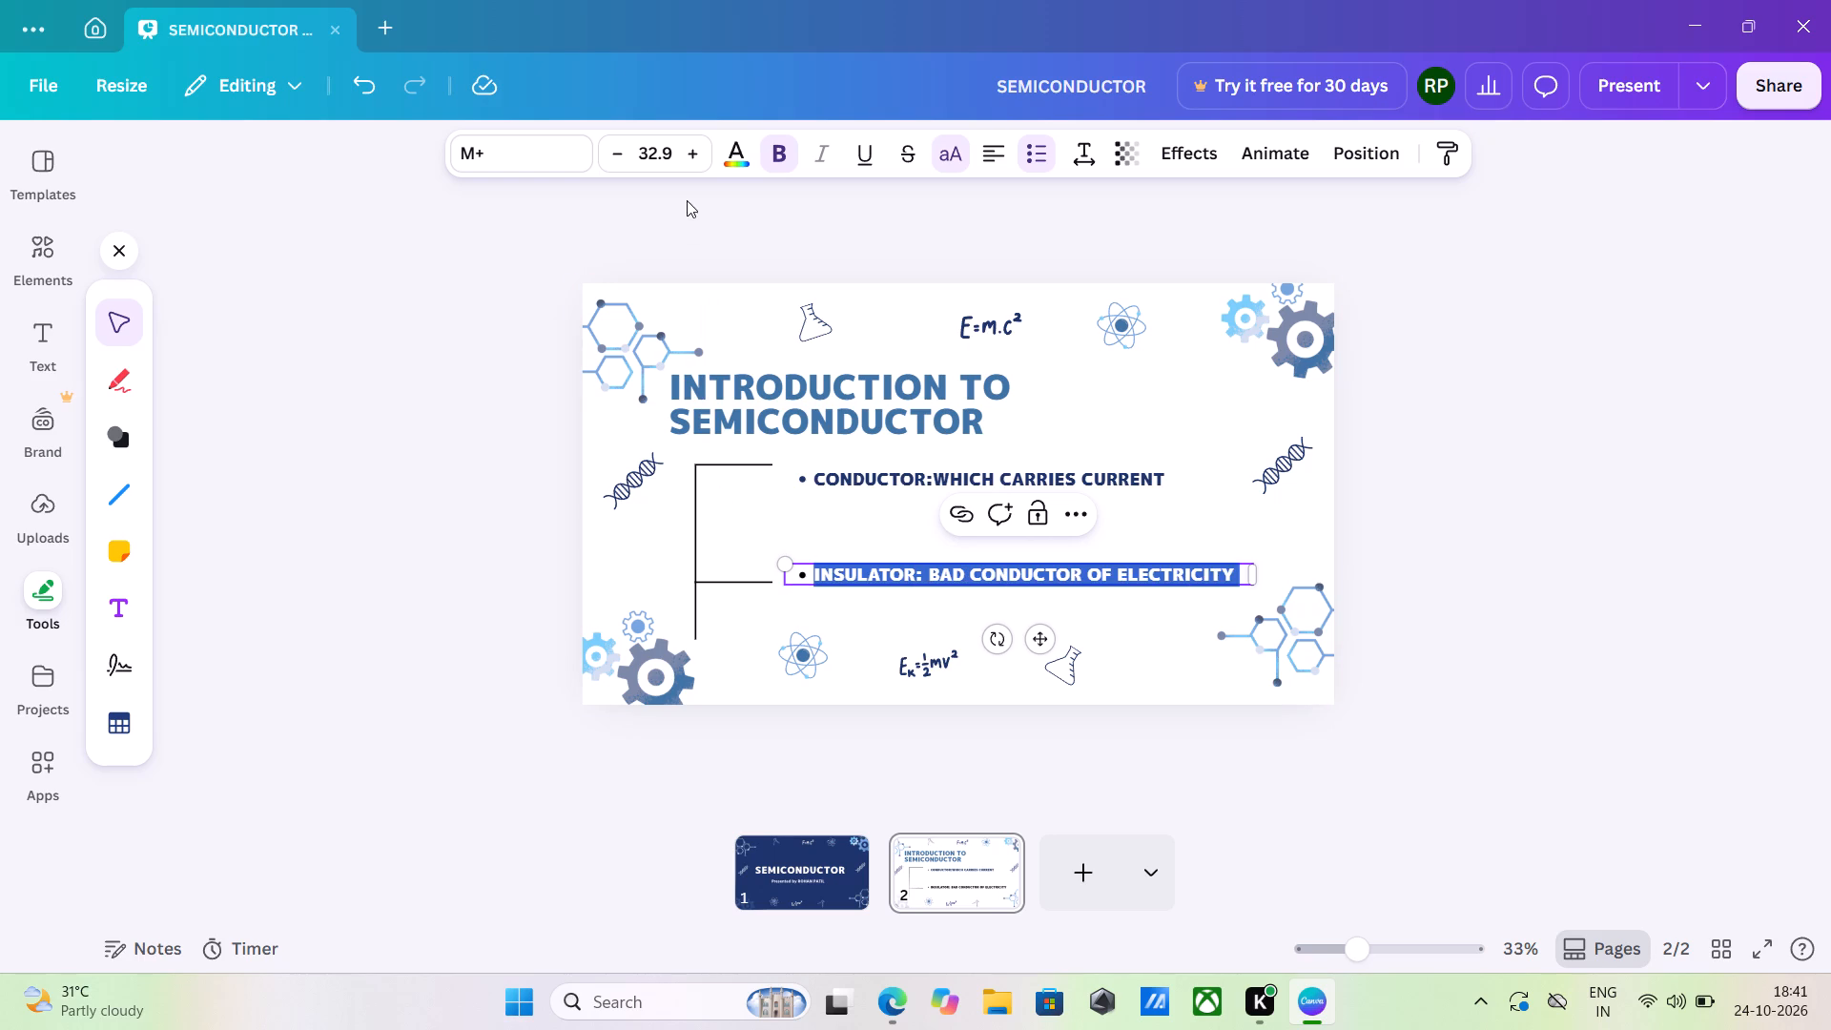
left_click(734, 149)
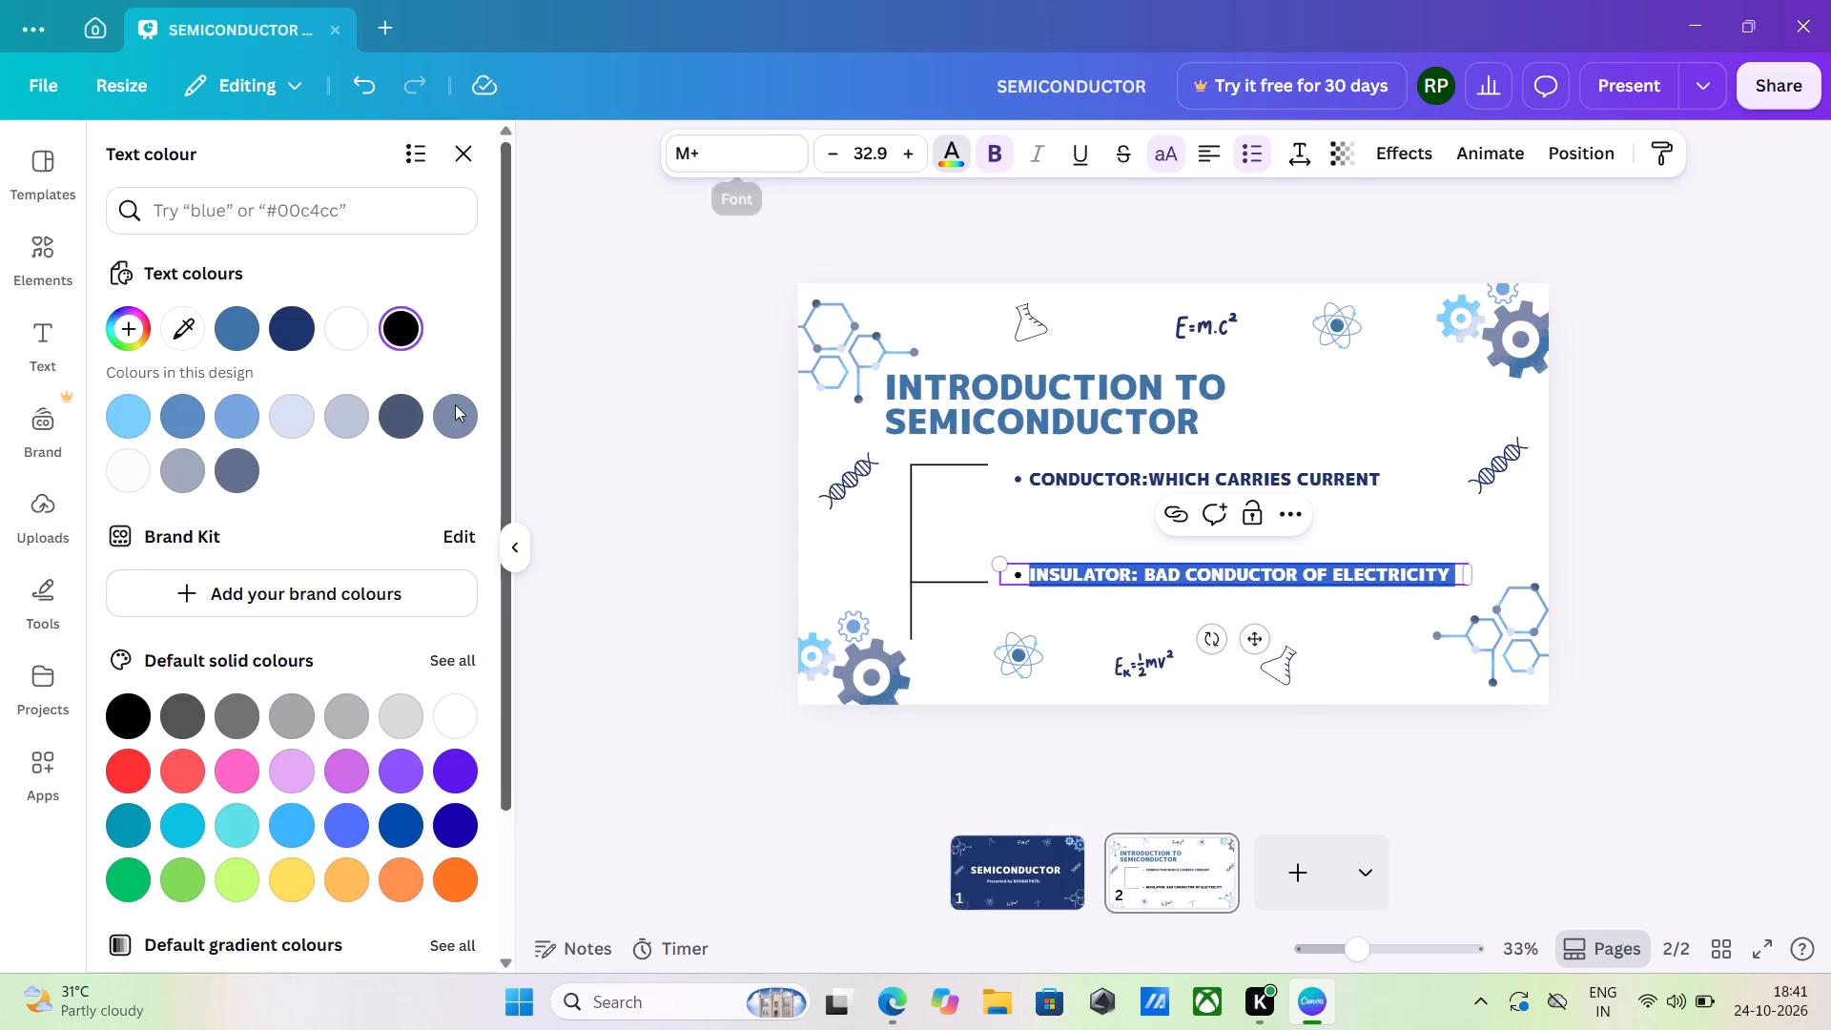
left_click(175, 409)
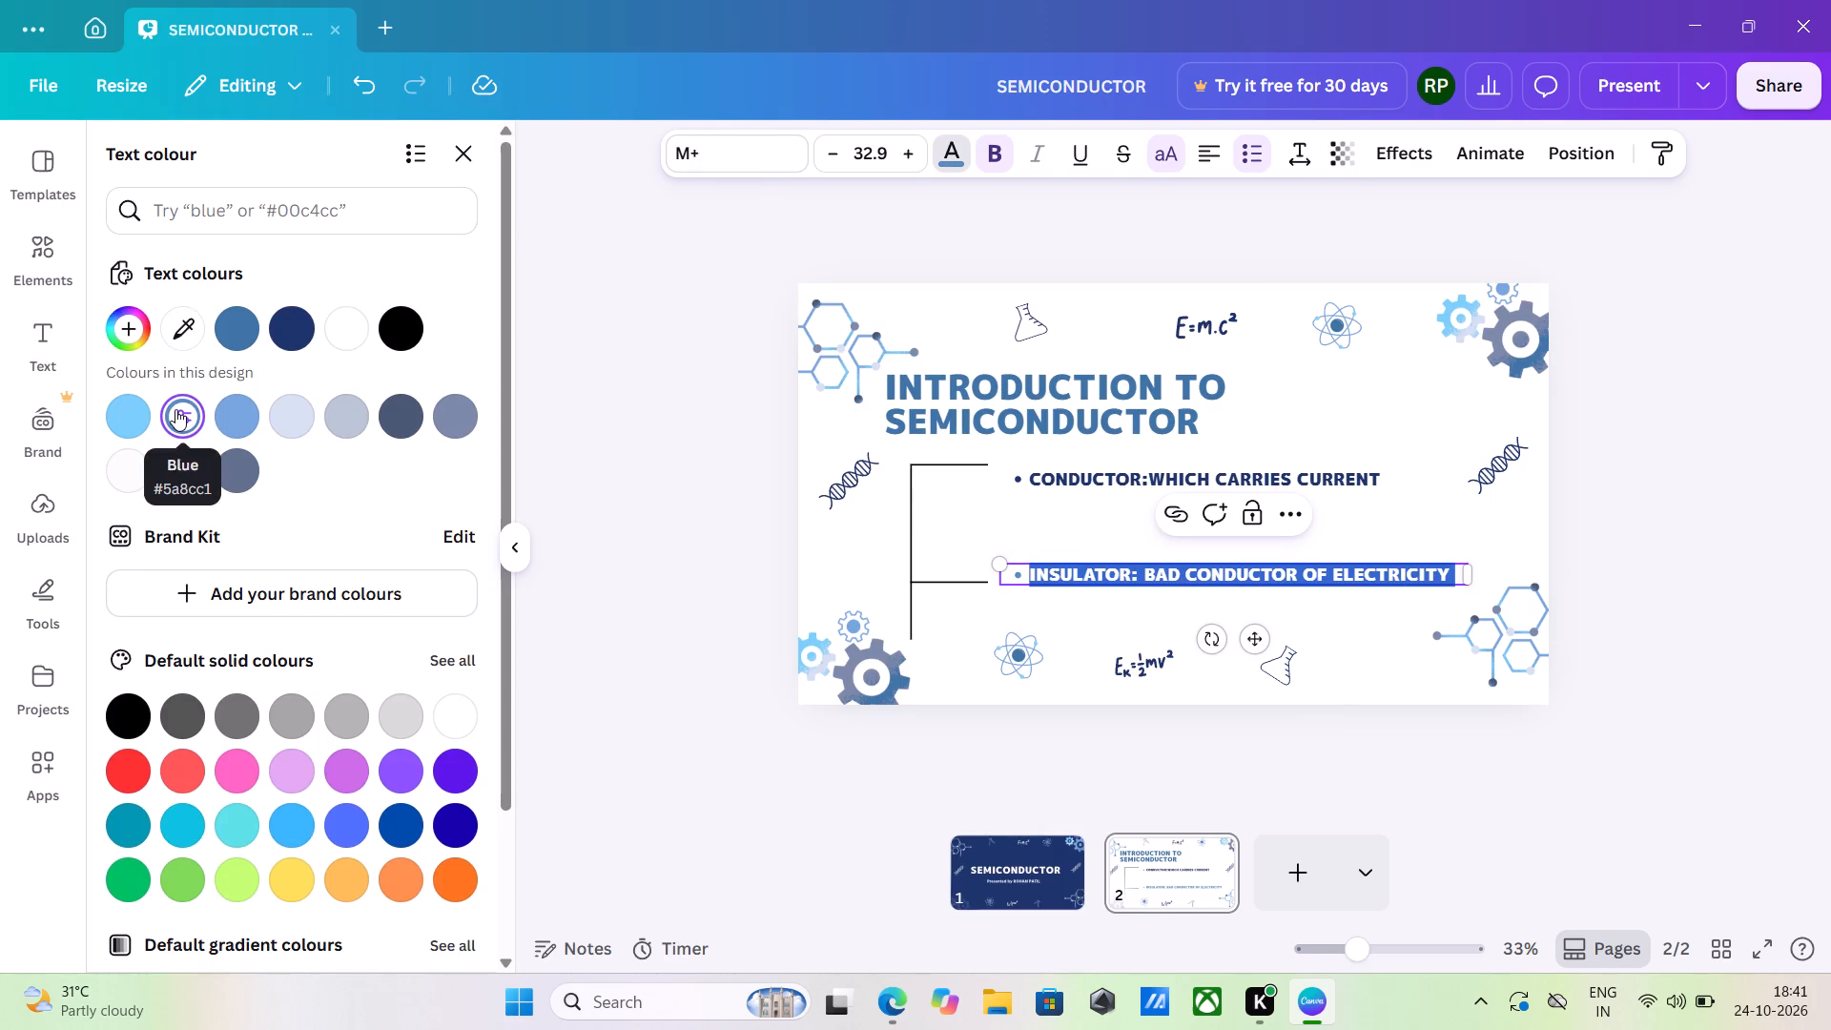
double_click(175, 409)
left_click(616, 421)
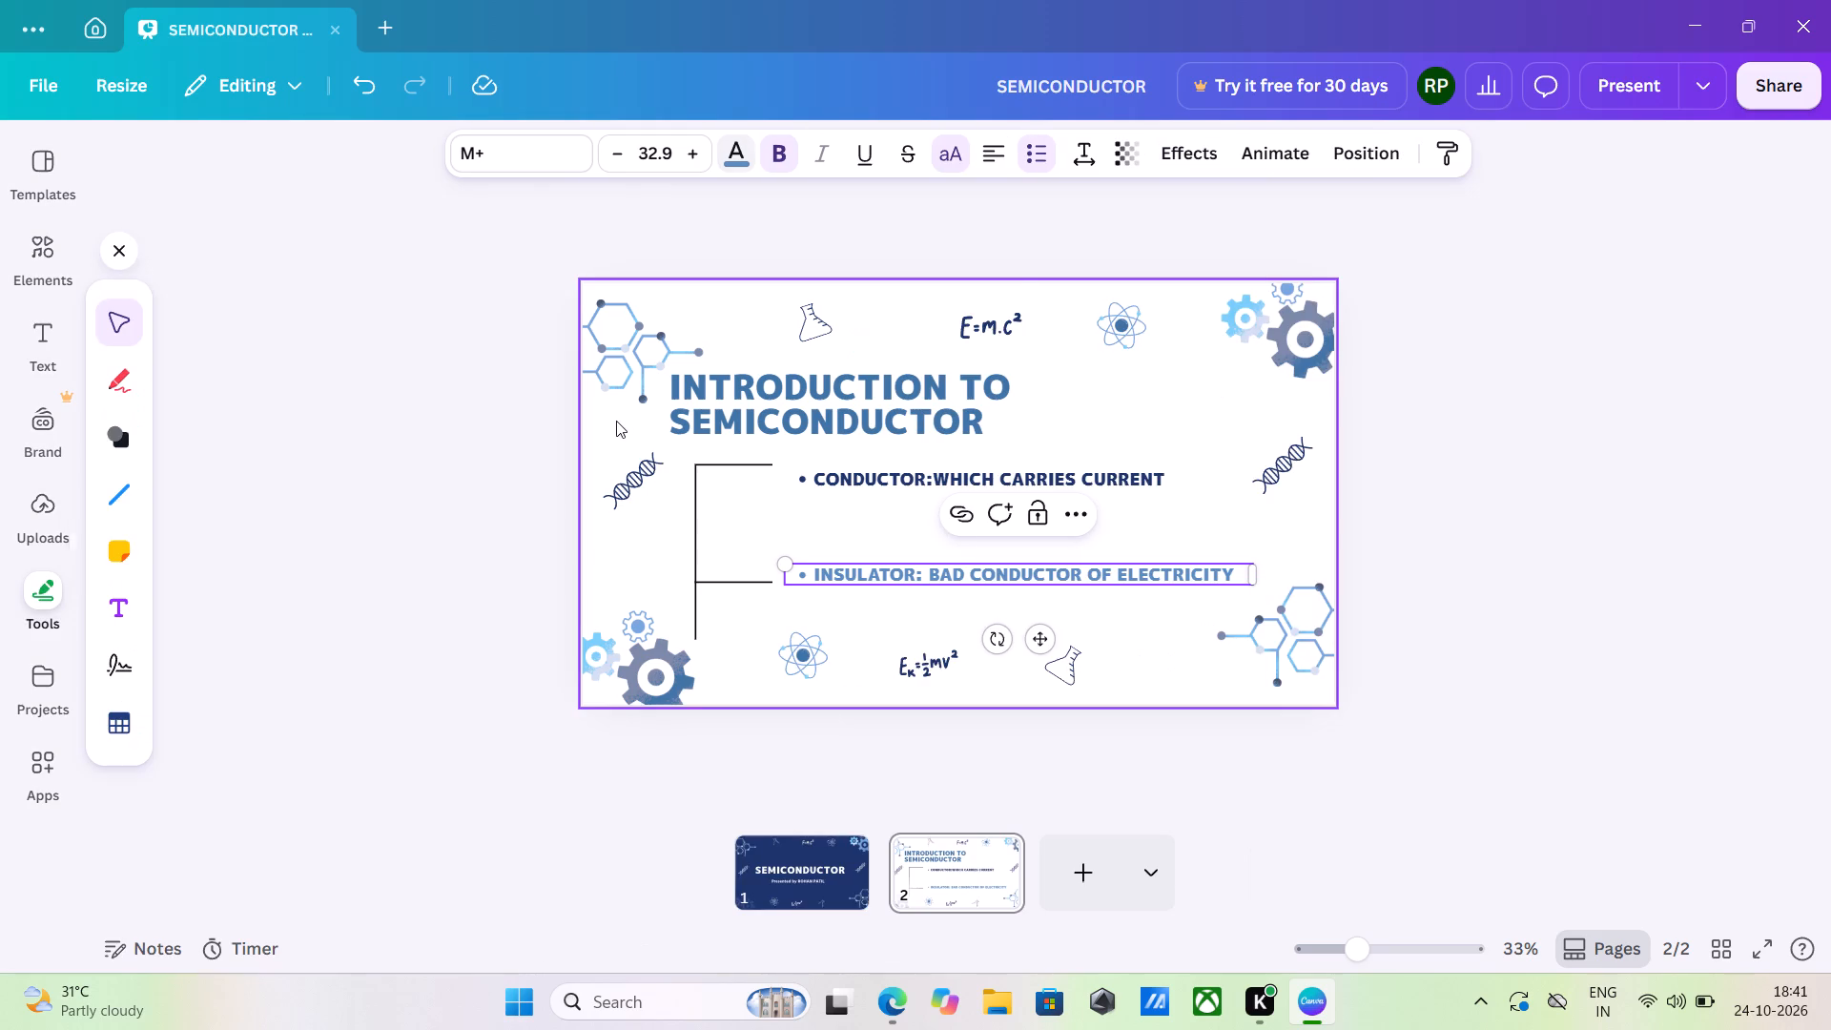
Recolour the bulleted insulator definition to the dark navy blue of the conductor definition, trying azure #3e73a6 first.
left_click(893, 574)
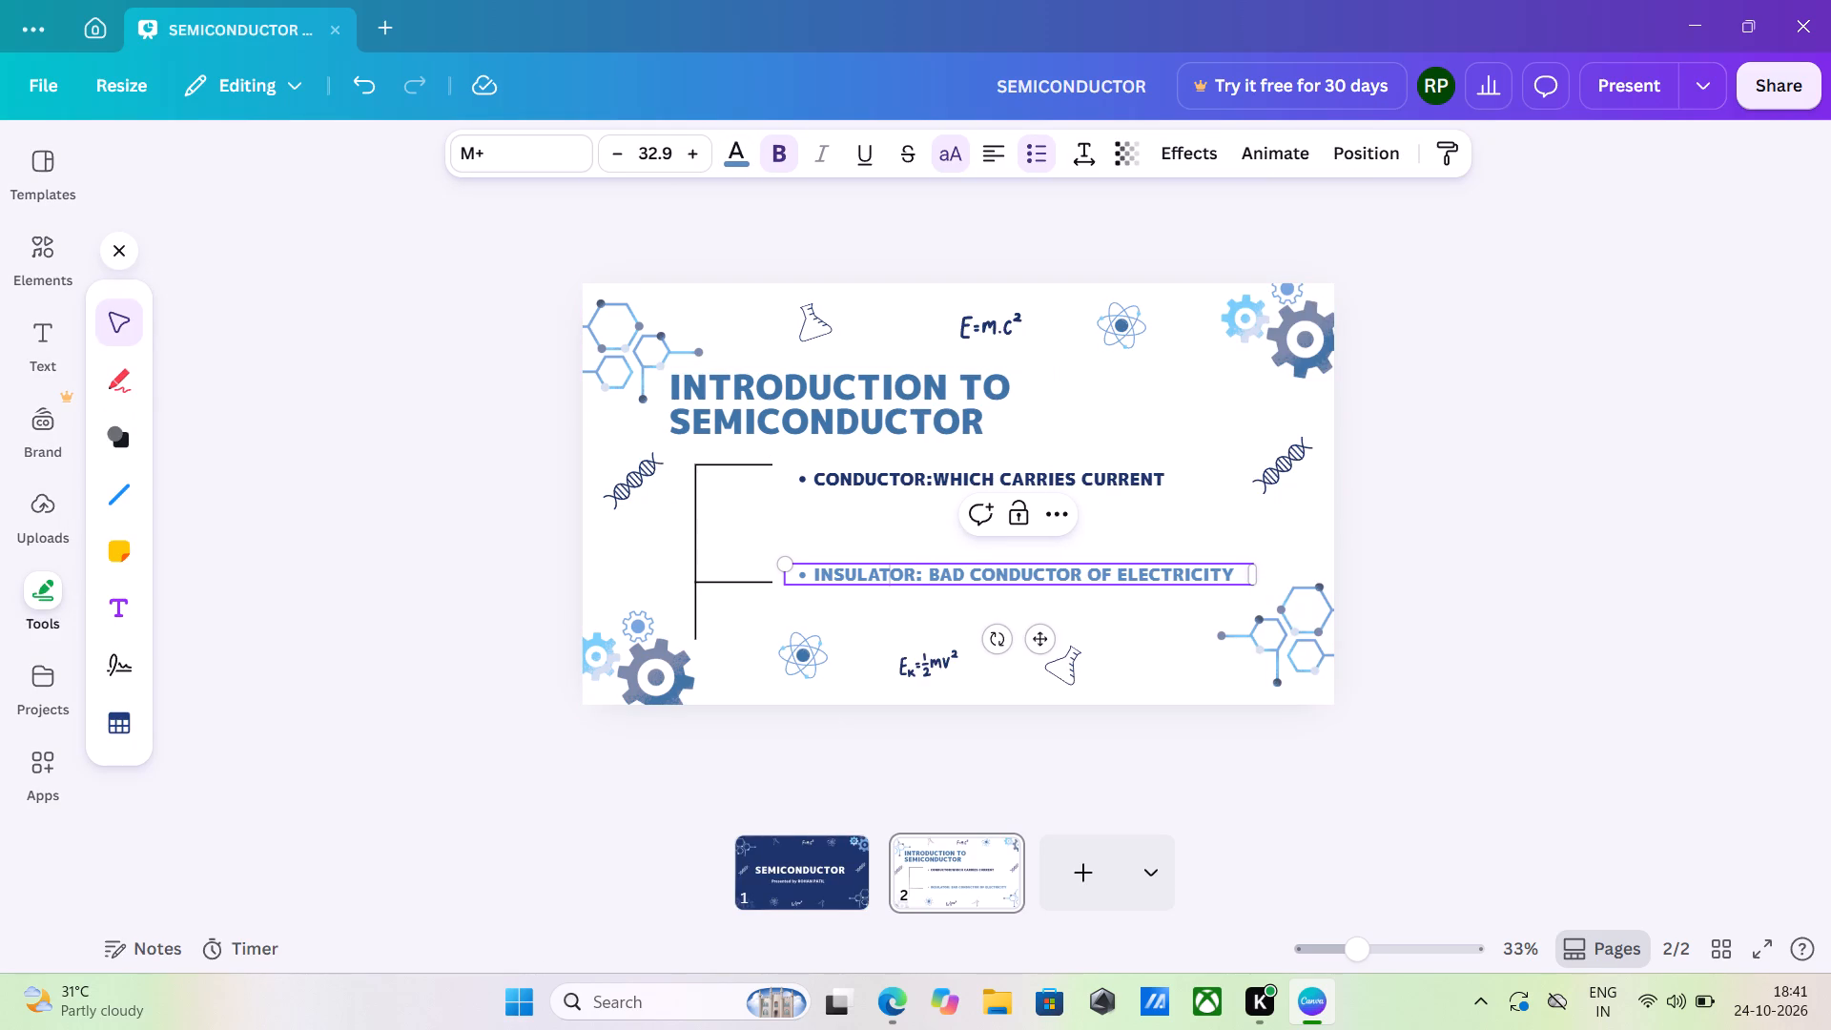
left_click(735, 151)
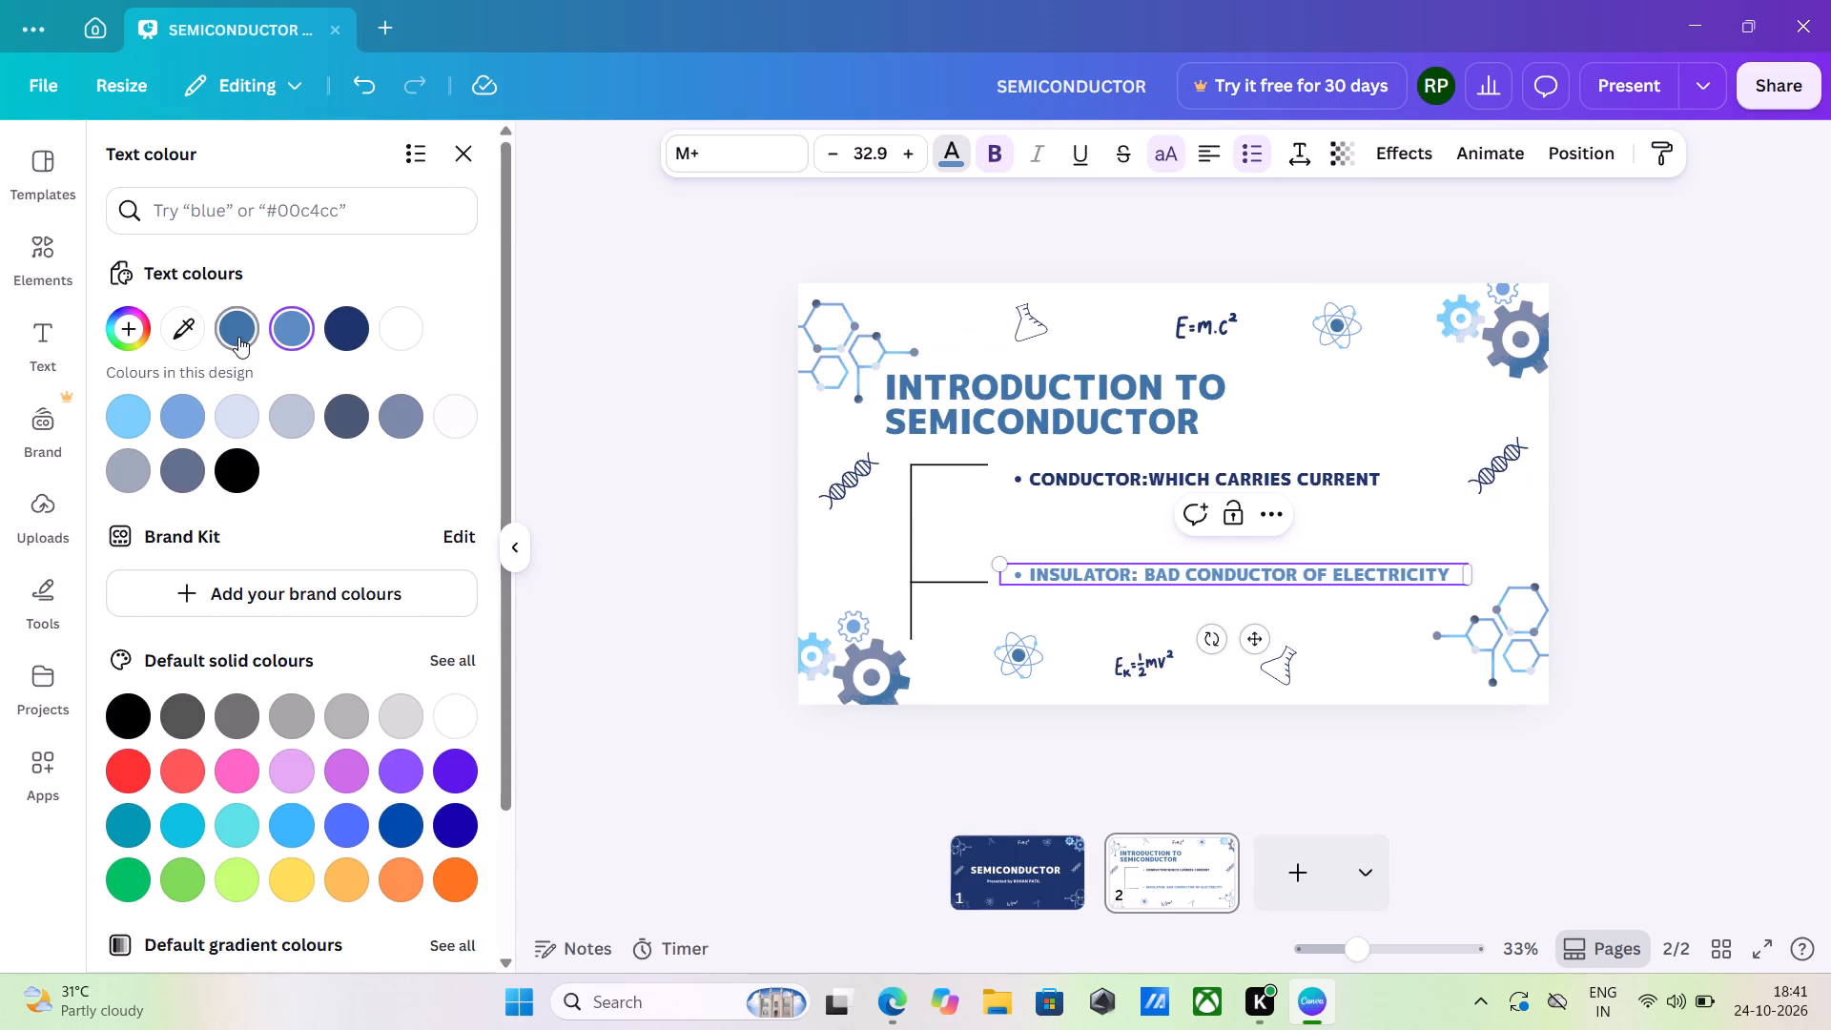
left_click(238, 337)
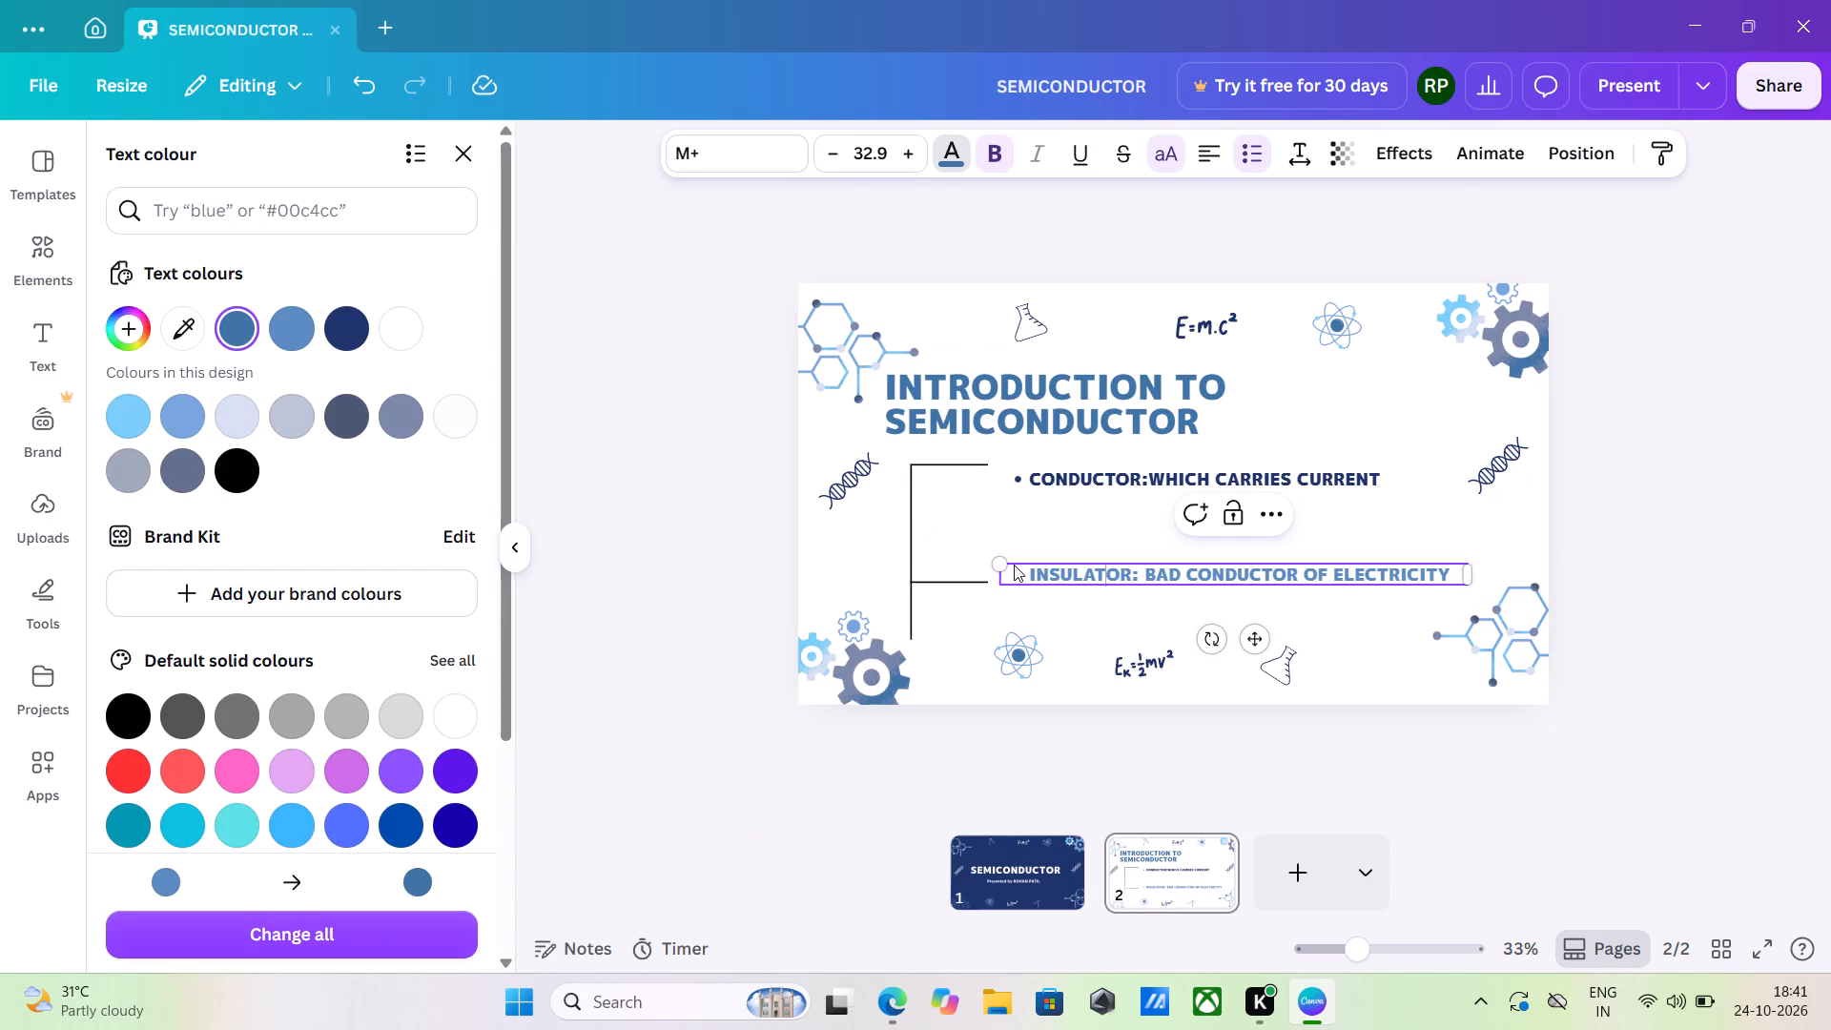
double_click(1036, 574)
left_click_drag(1036, 574, 247, 358)
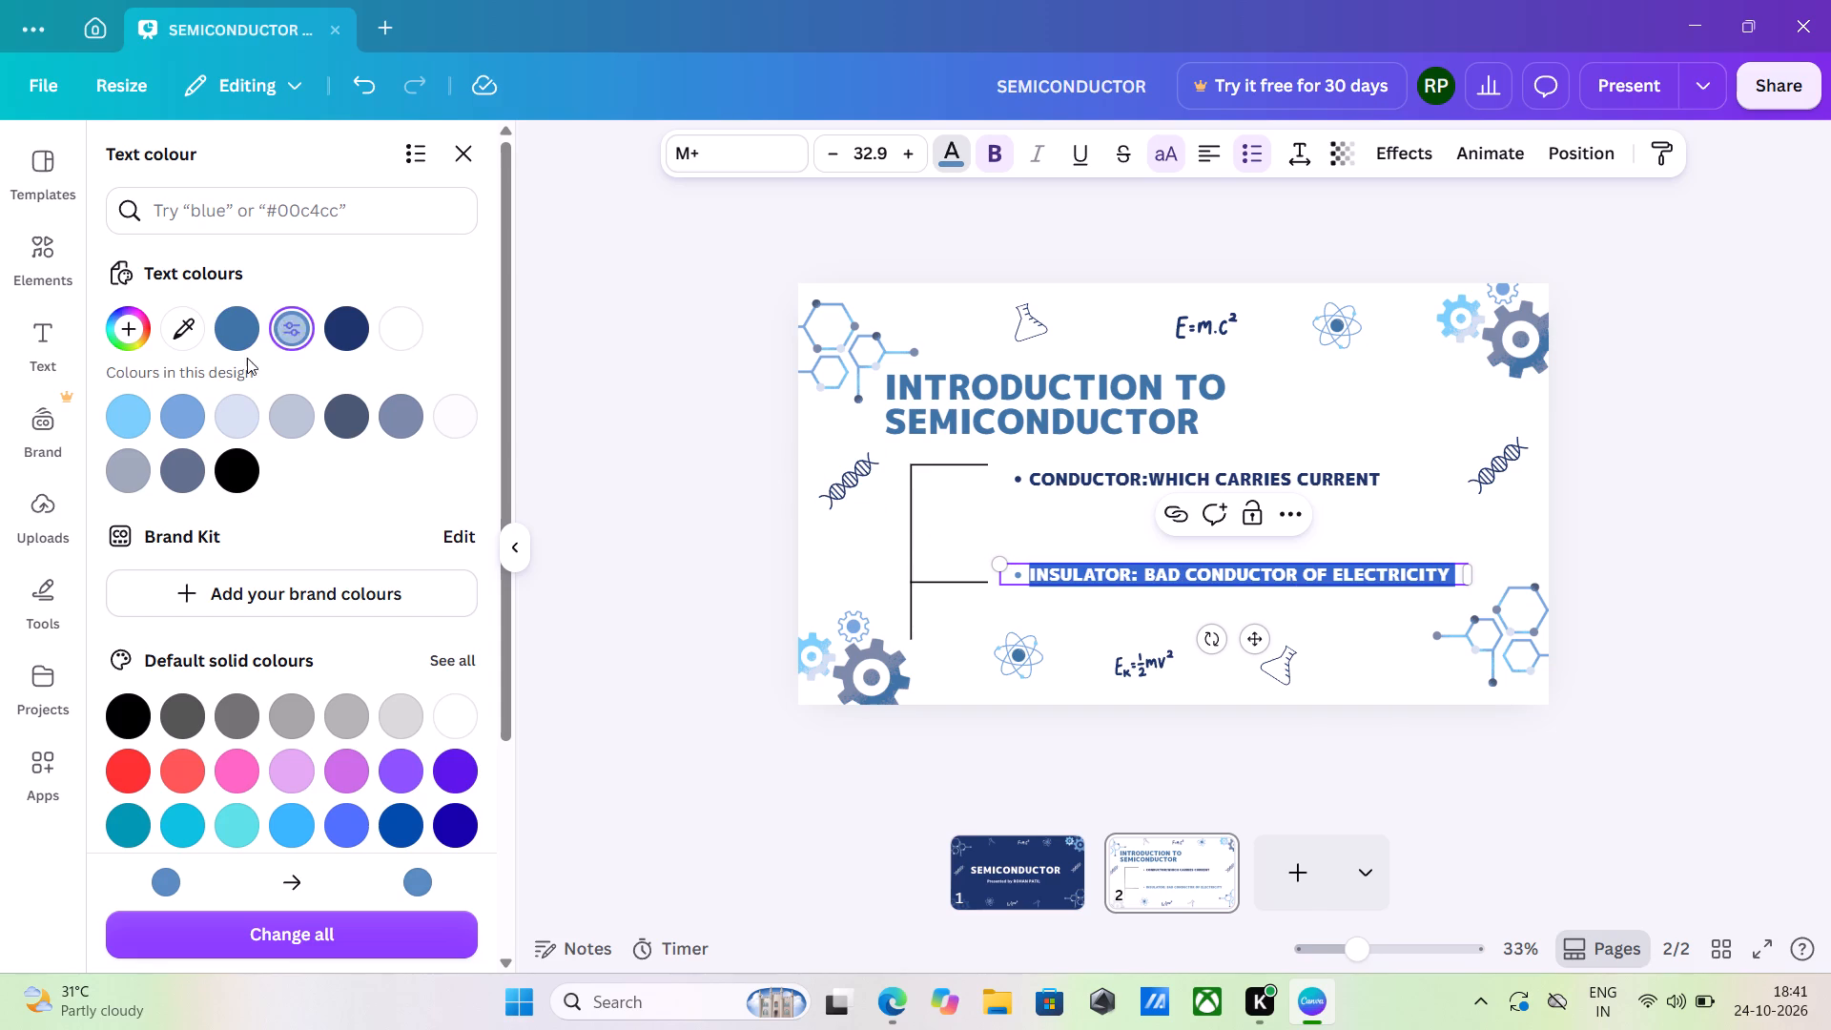
left_click_drag(247, 358, 247, 322)
left_click(247, 322)
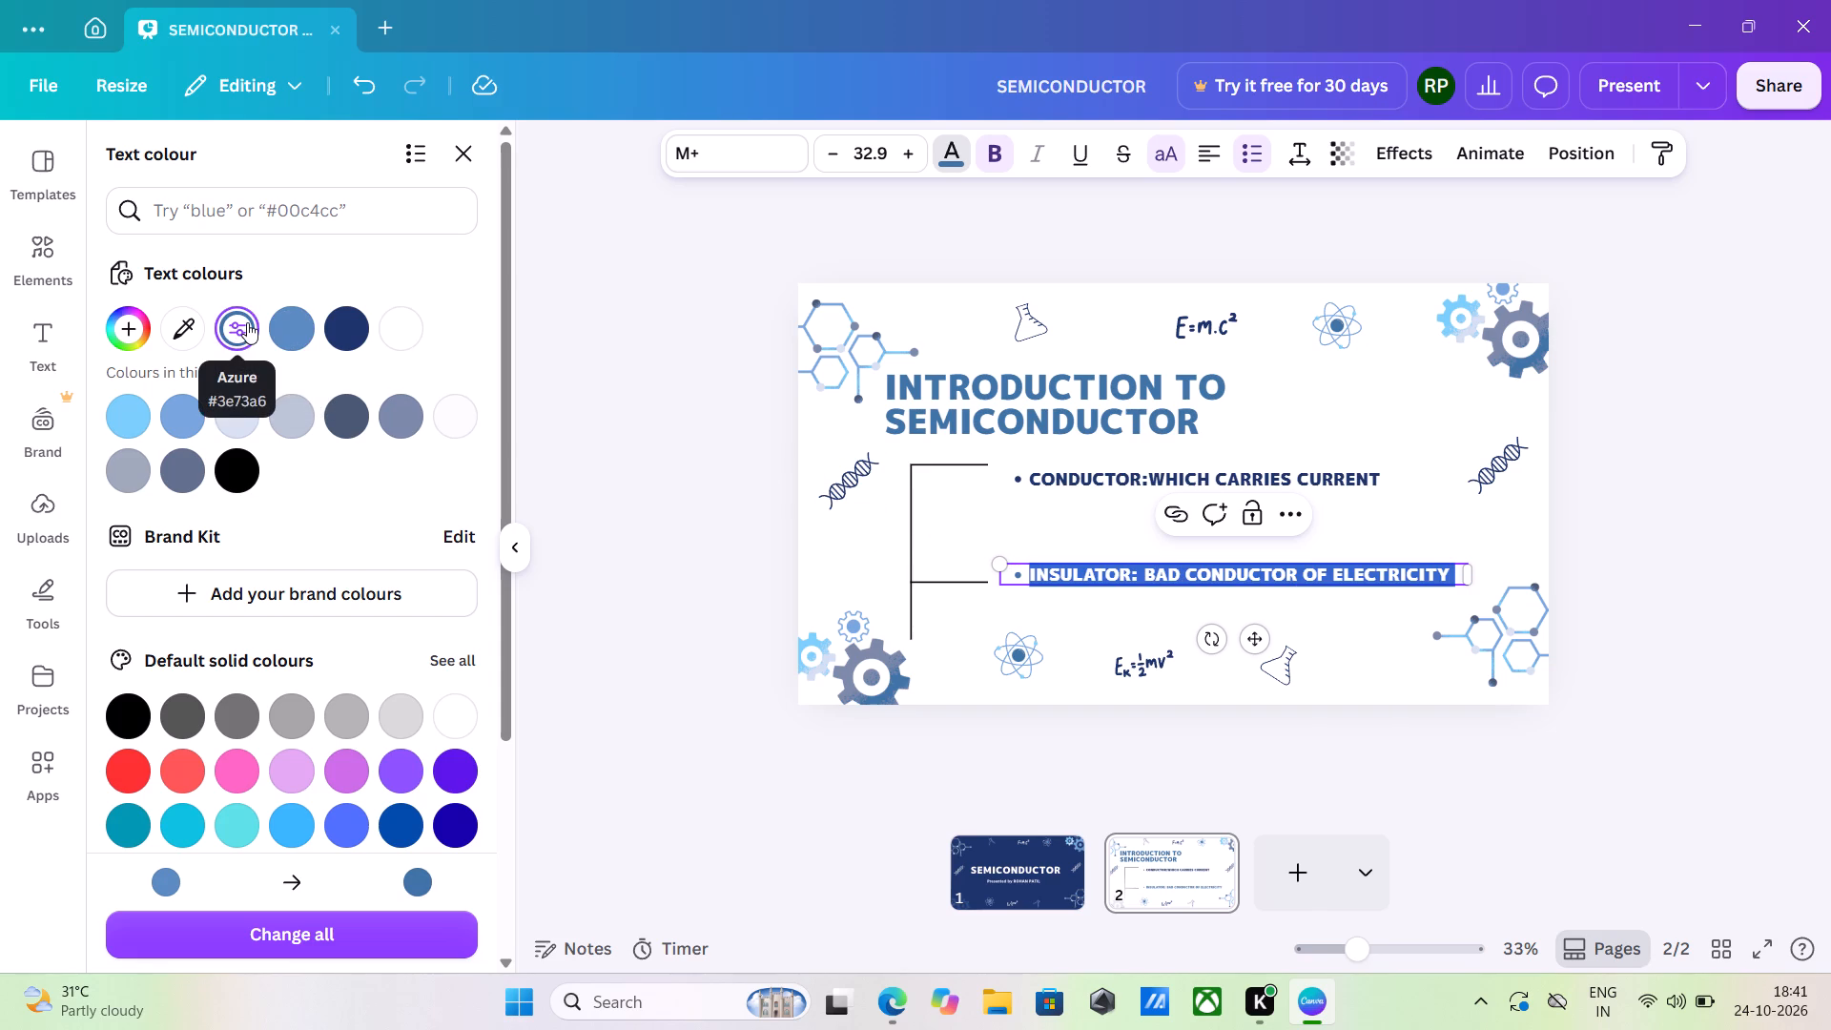
left_click(247, 322)
left_click_drag(247, 322, 198, 364)
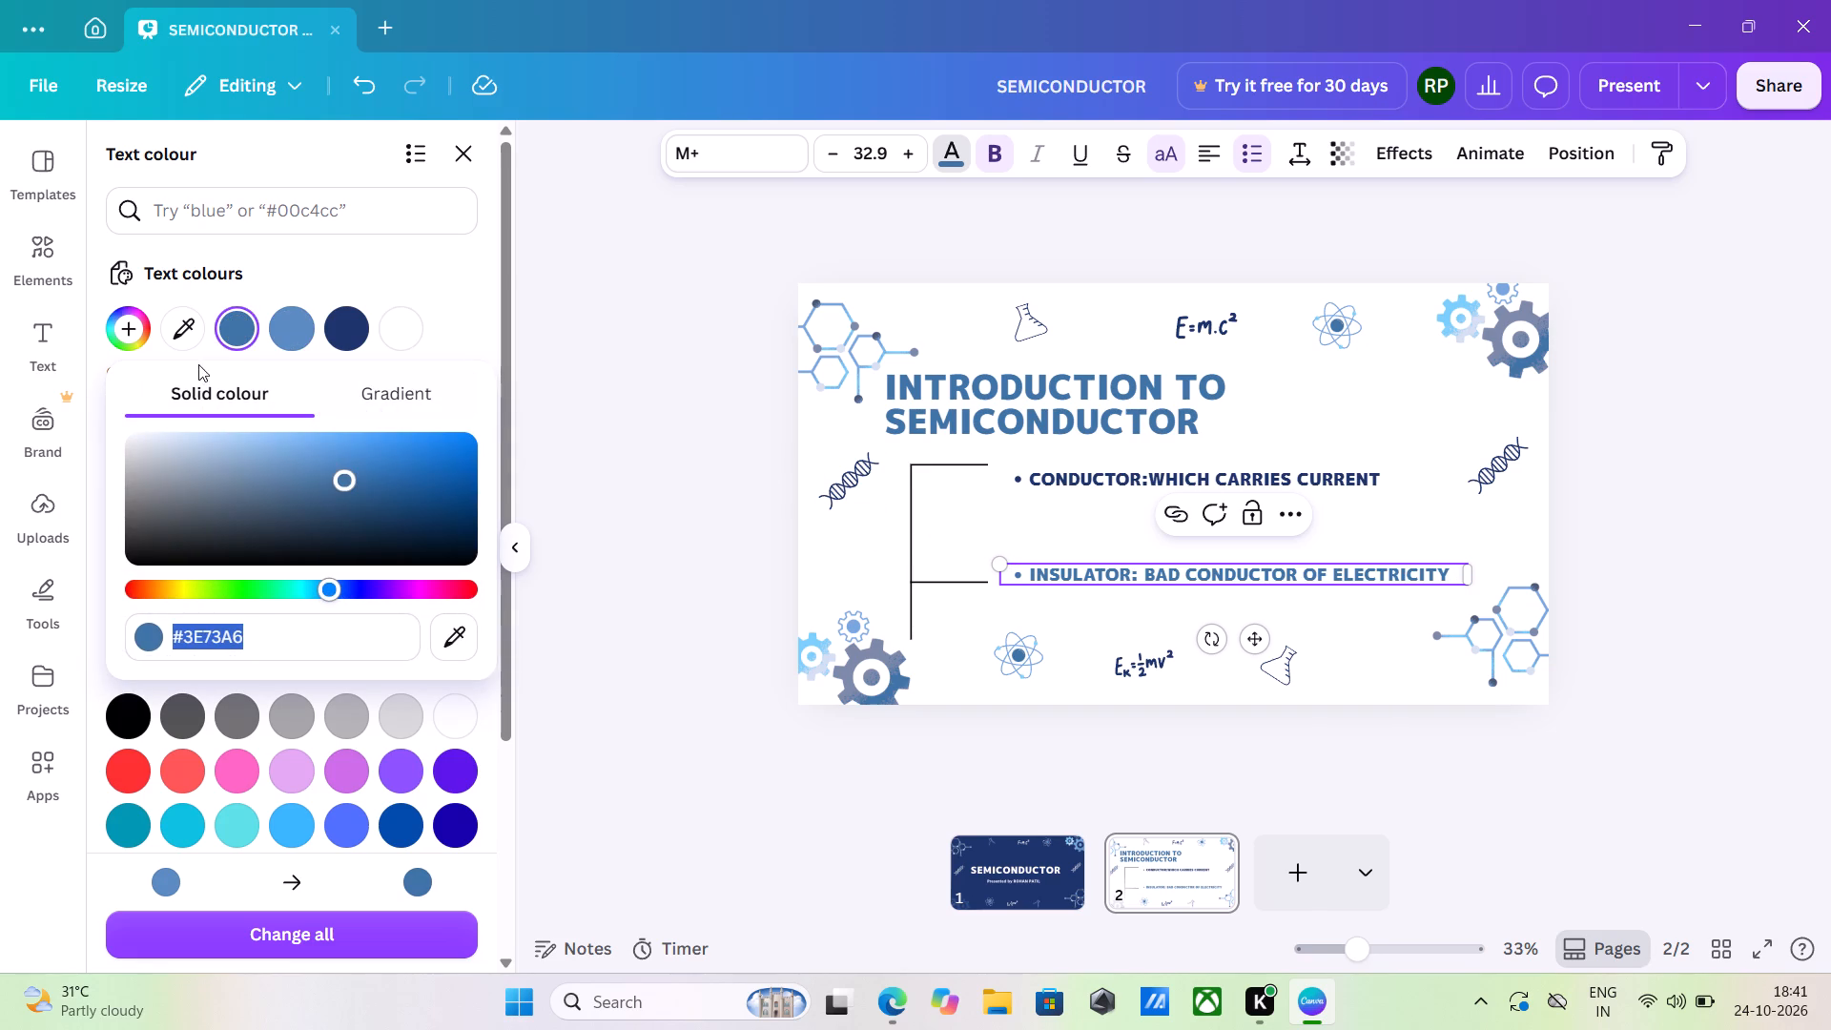
left_click_drag(198, 364, 496, 360)
left_click(352, 328)
left_click(828, 467)
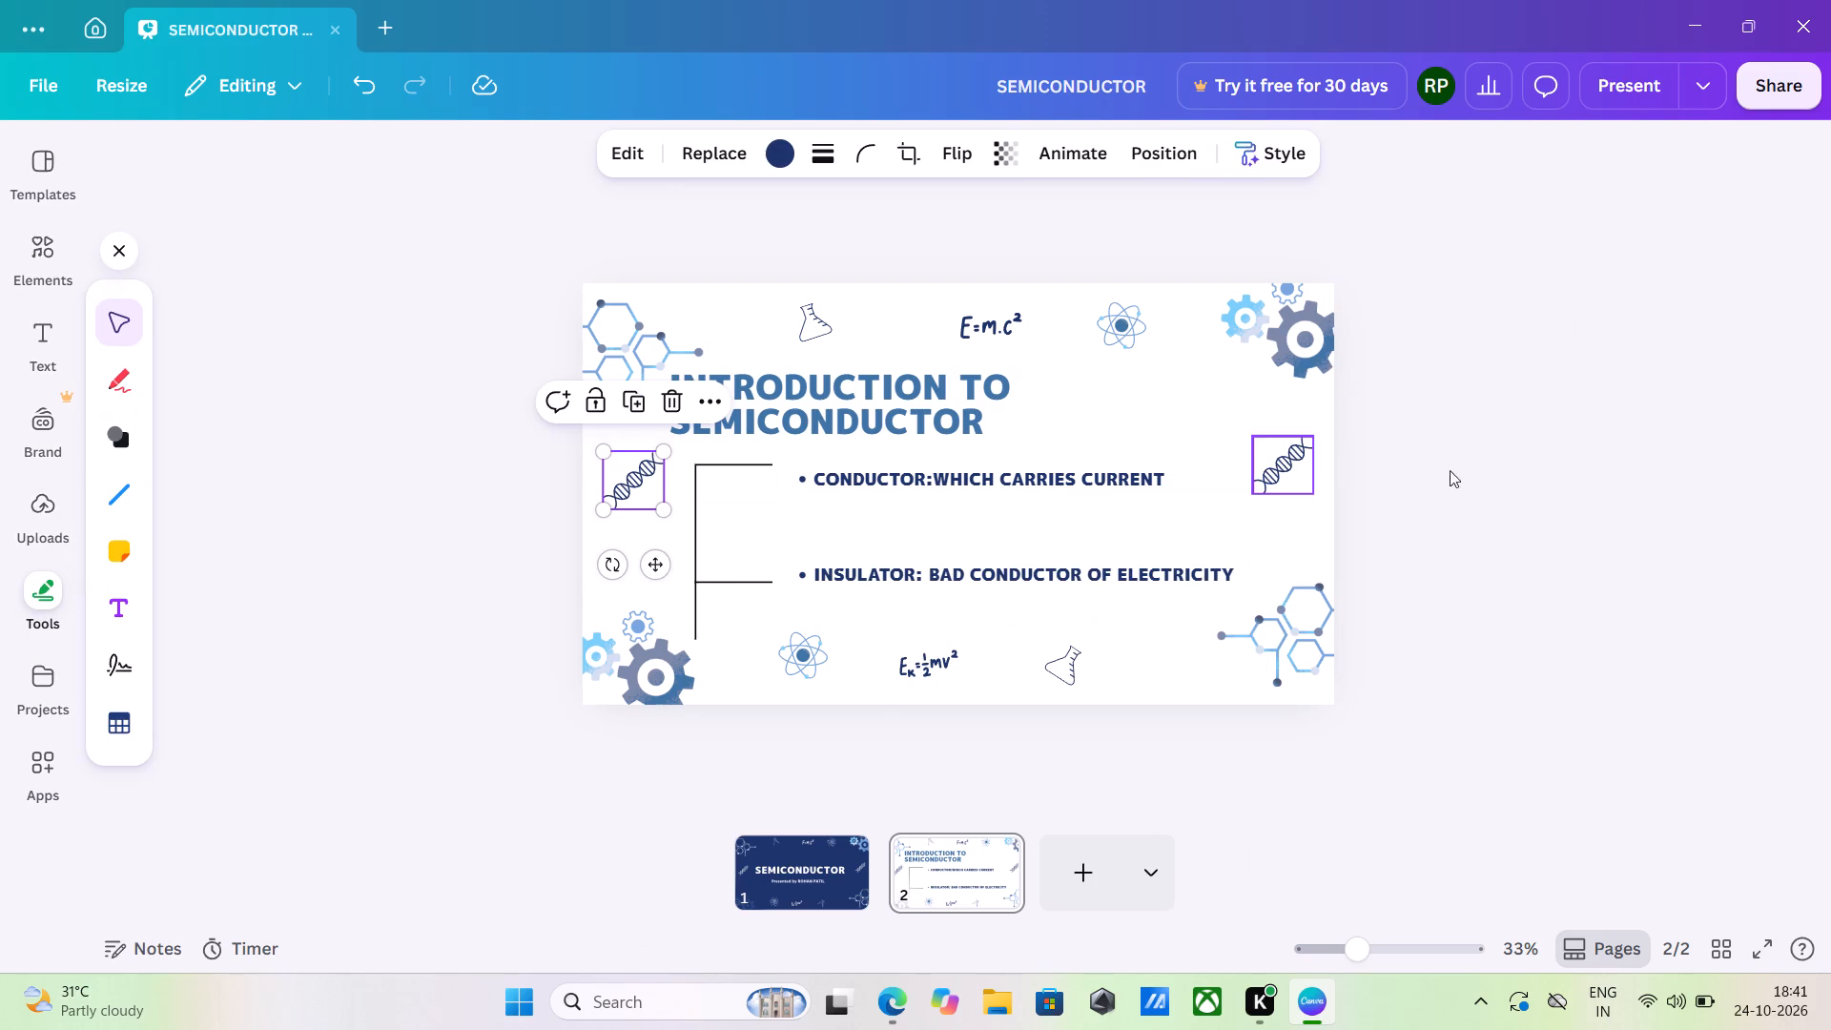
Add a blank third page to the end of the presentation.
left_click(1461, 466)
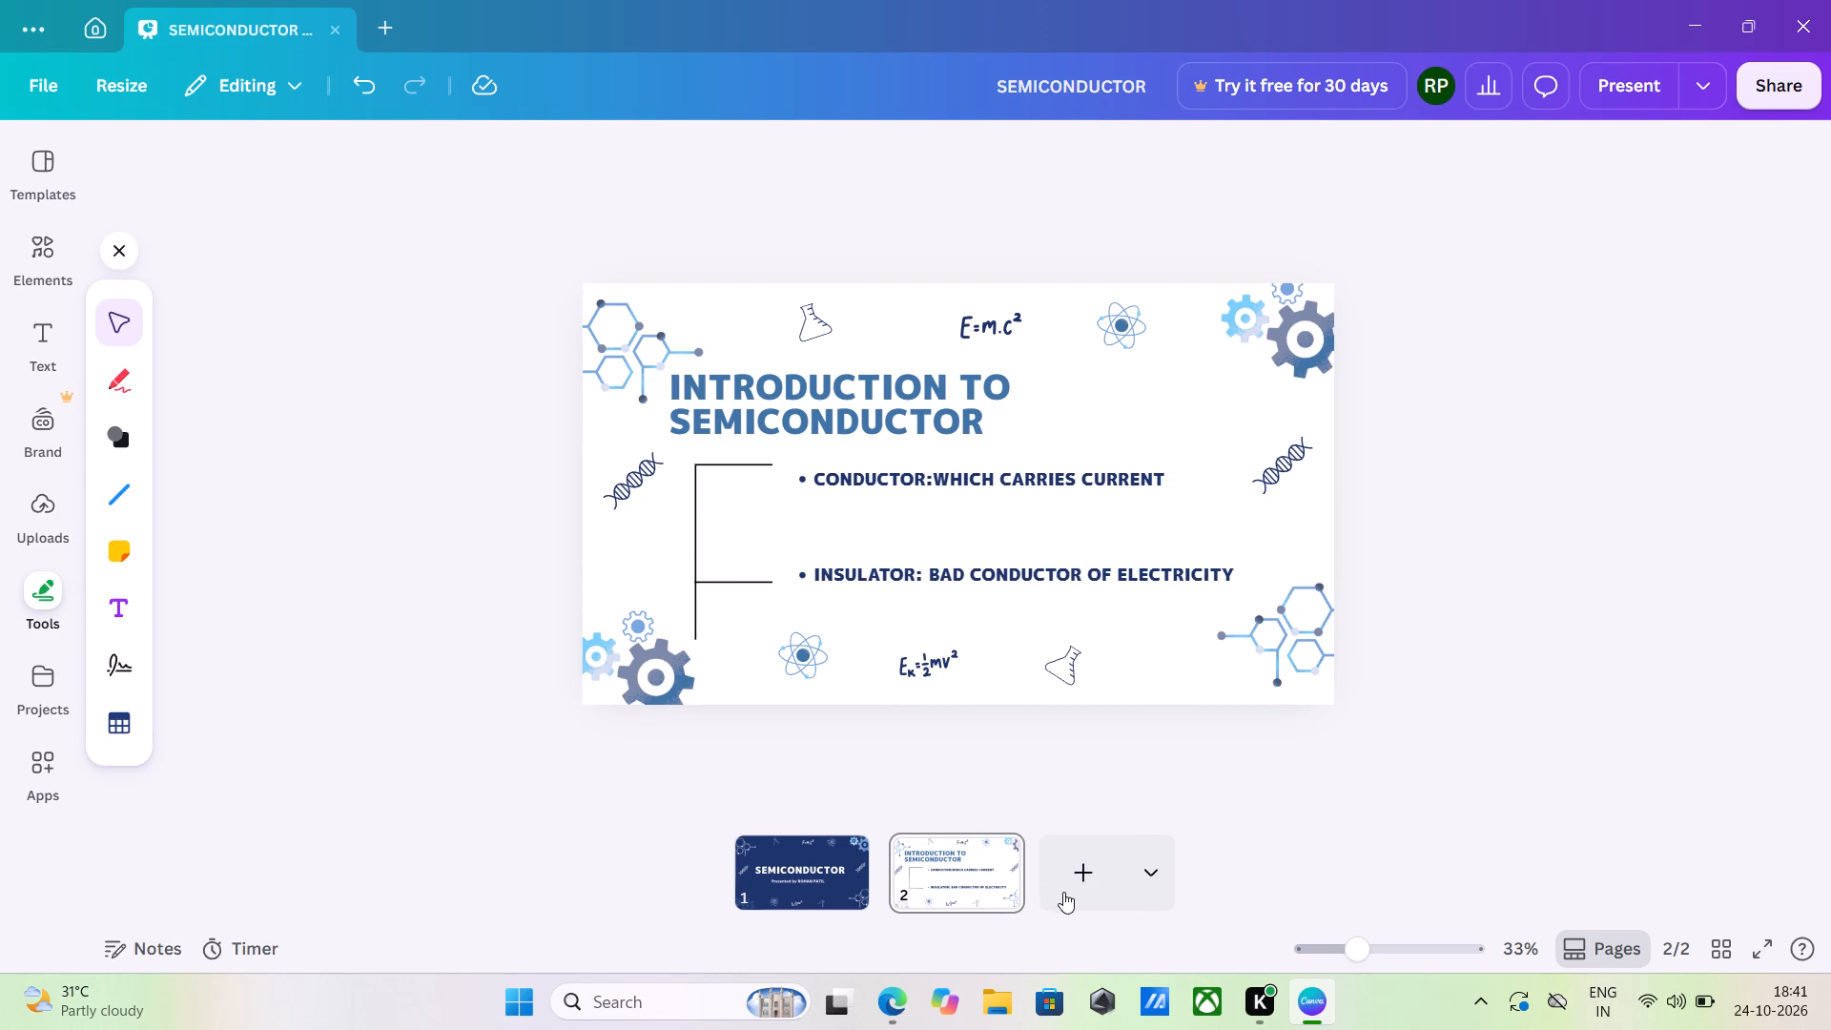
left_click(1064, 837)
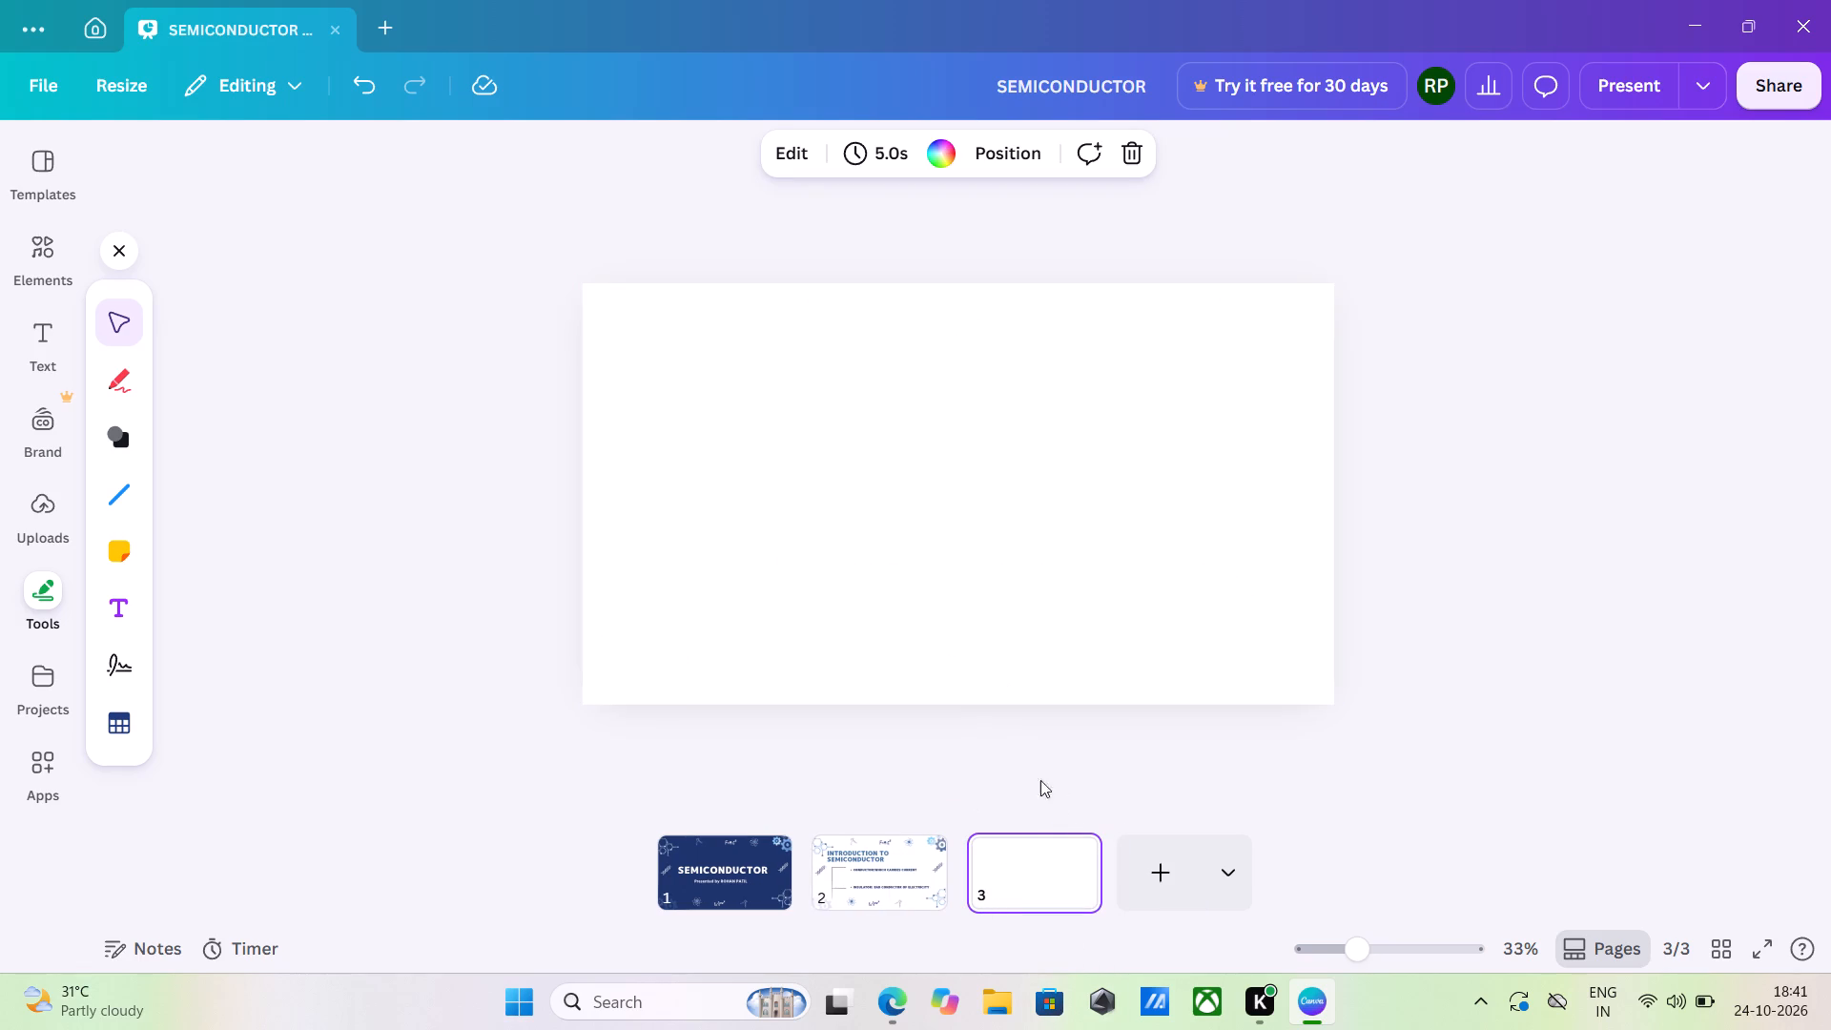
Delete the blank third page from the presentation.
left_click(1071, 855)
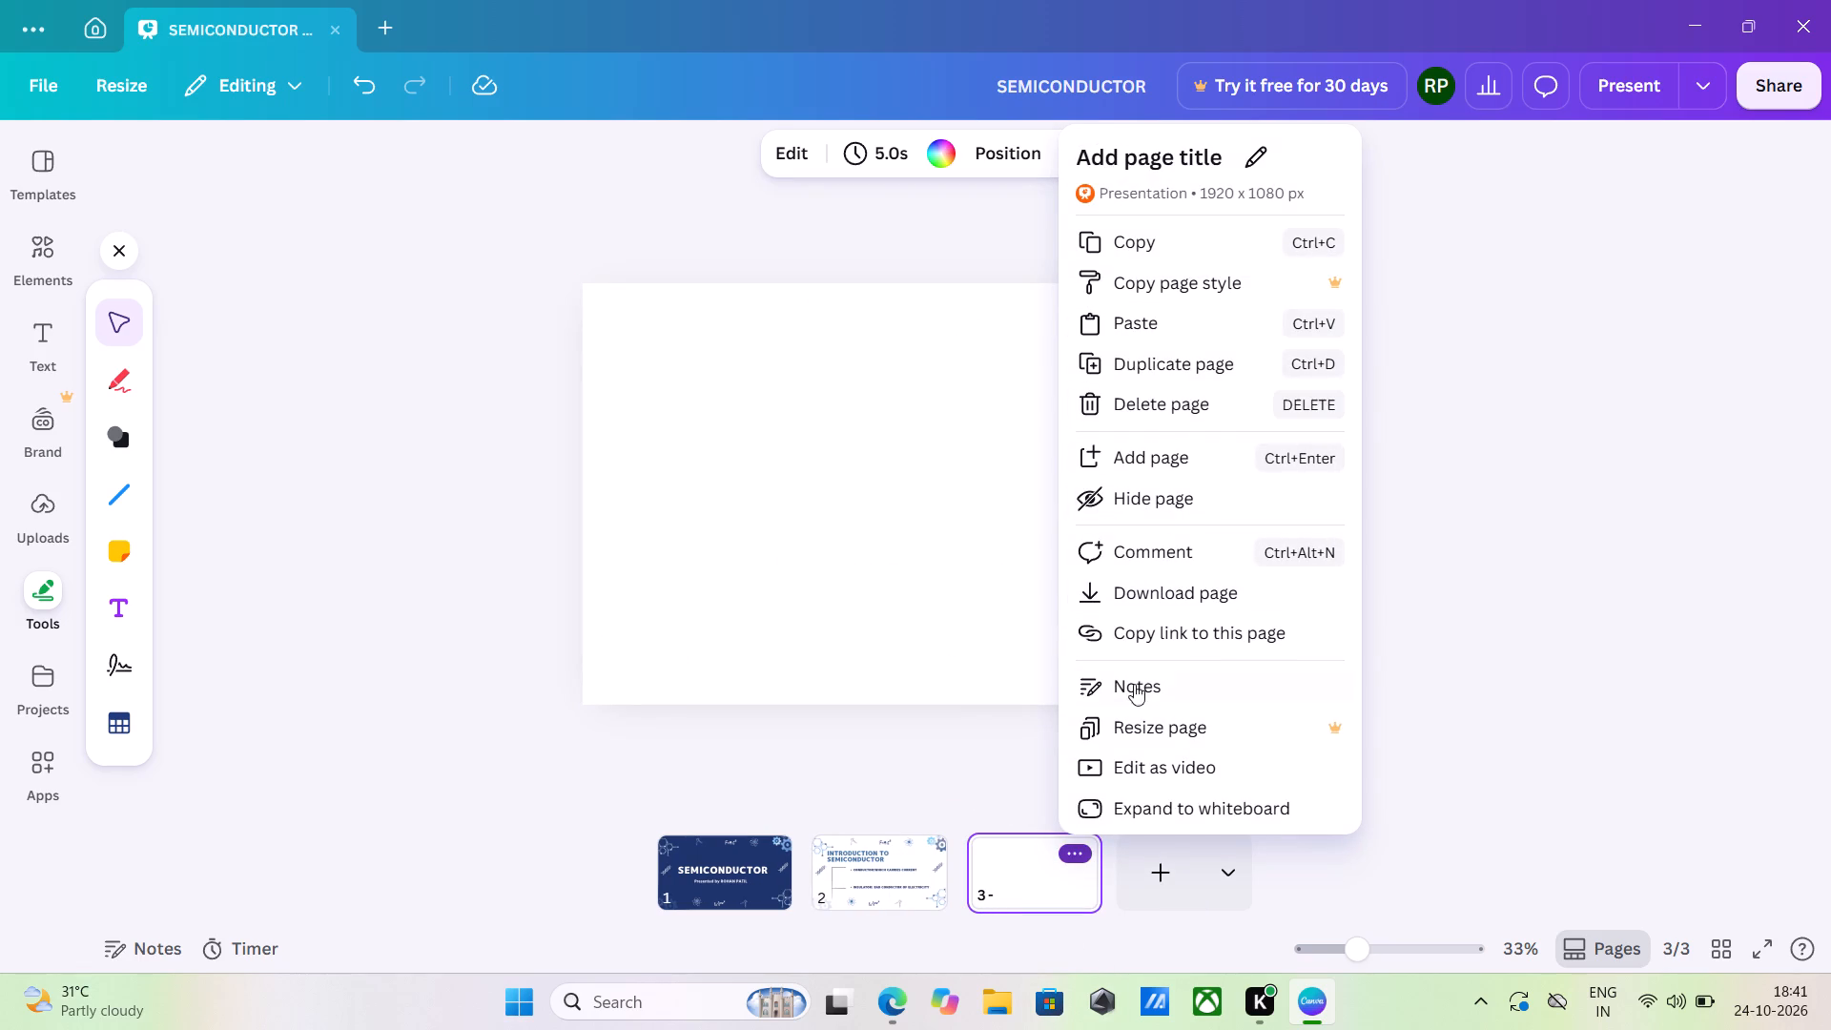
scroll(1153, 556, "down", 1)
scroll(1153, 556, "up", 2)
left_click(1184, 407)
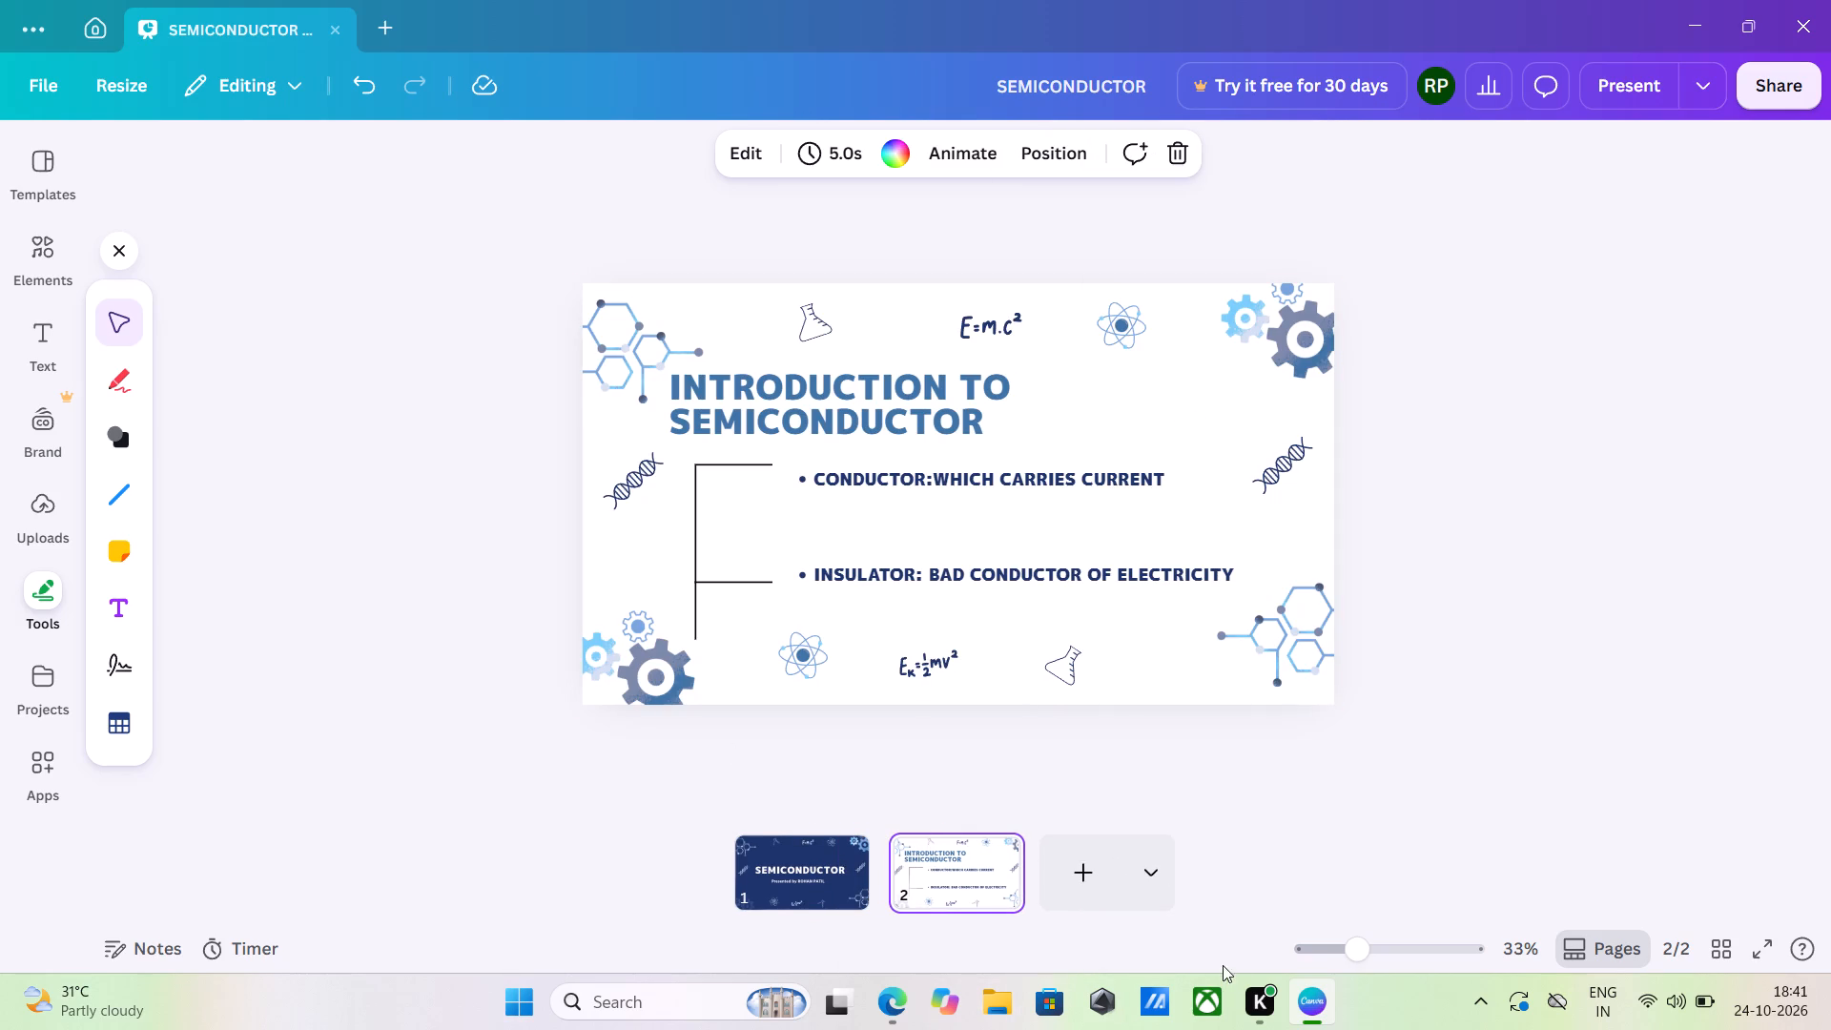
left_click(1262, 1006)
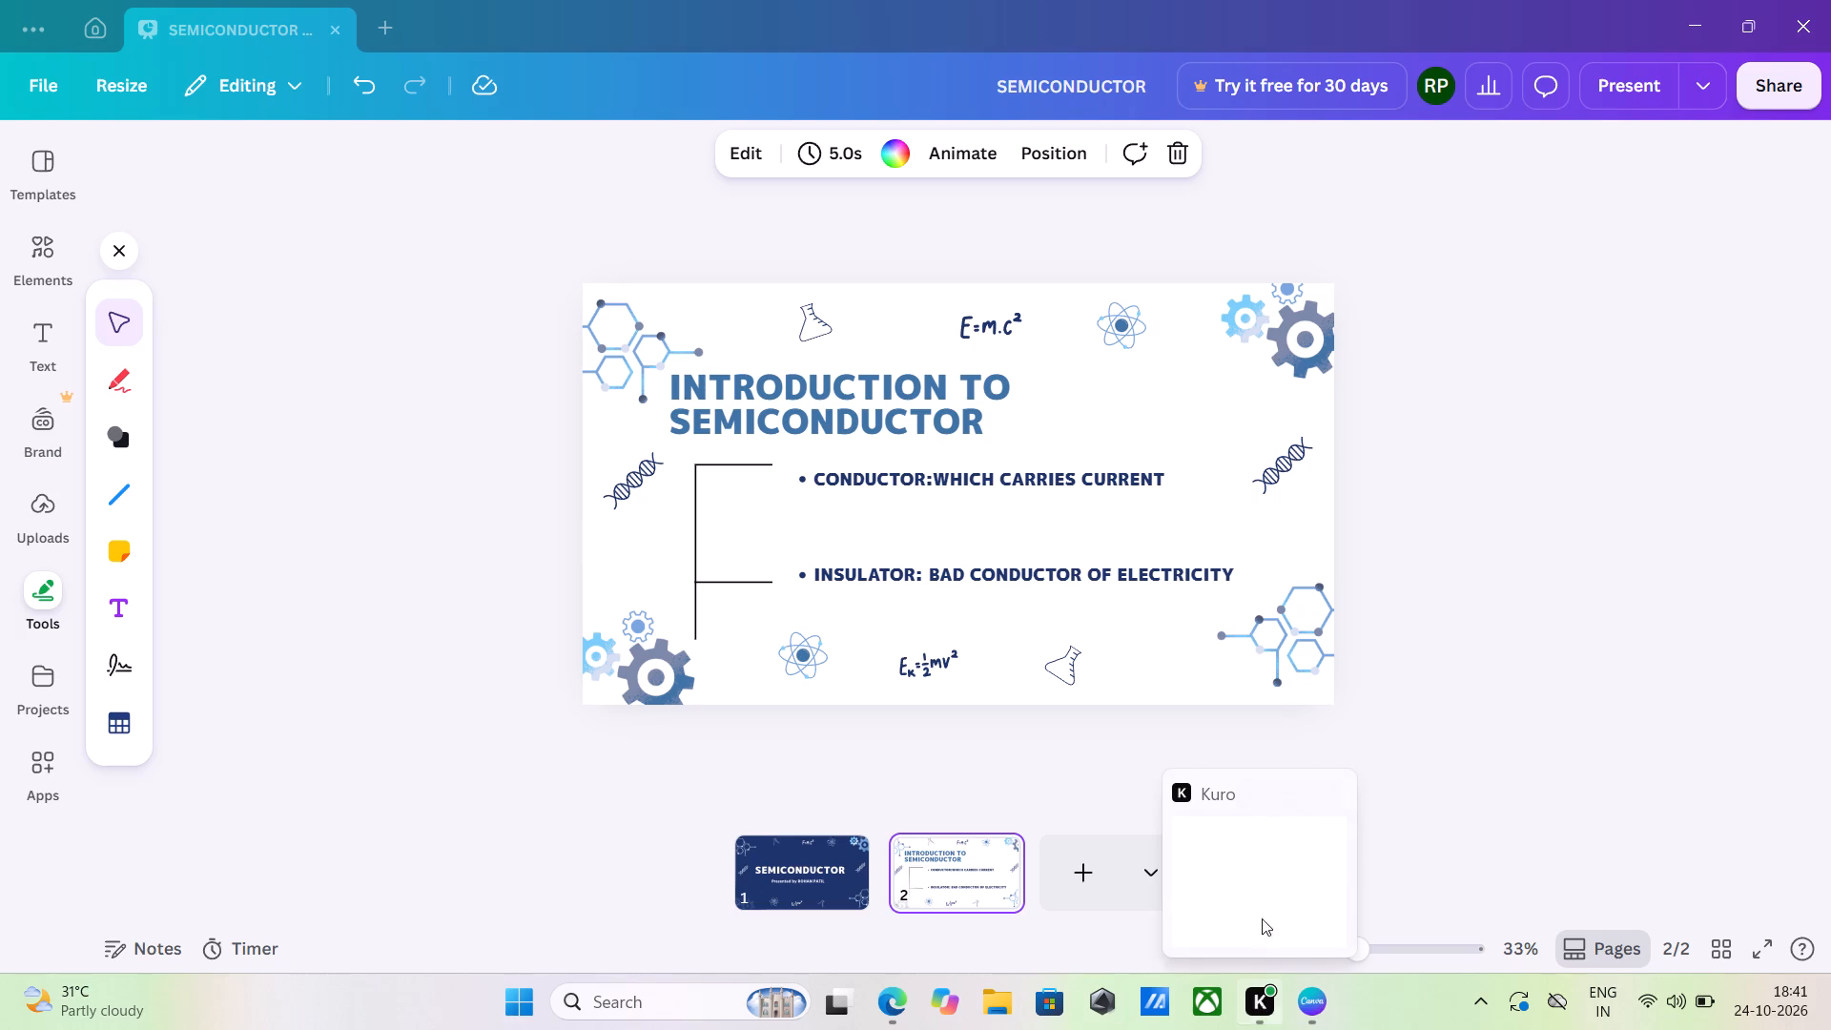